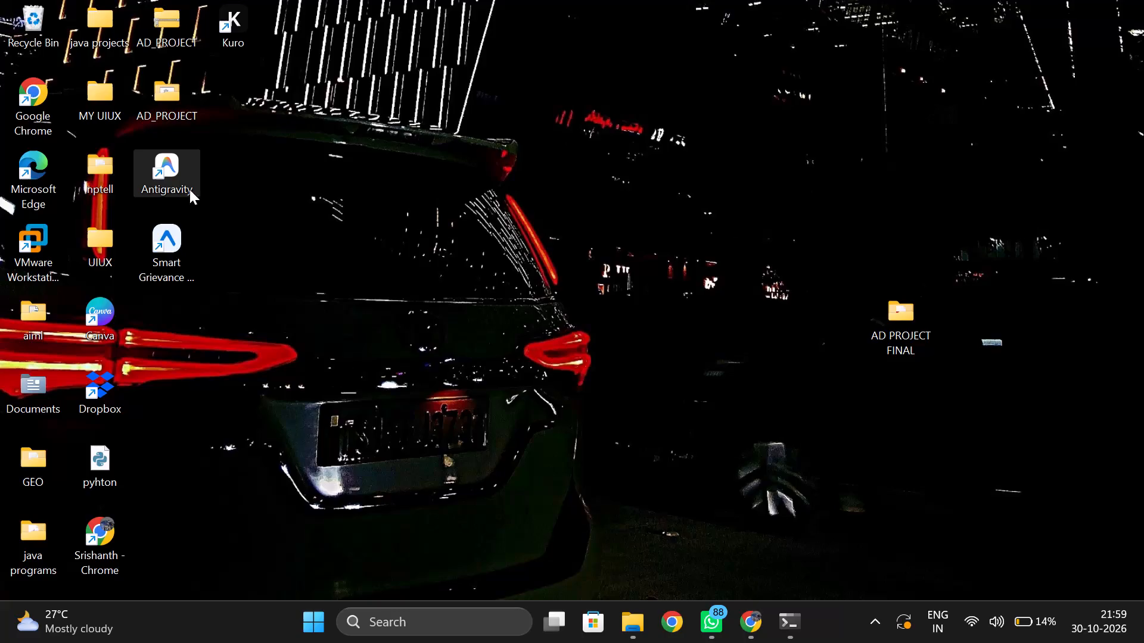
Open the AD_PROJECT folder below the other AD_PROJECT folder on the desktop, look through its files, and close it.
double_click(200, 87)
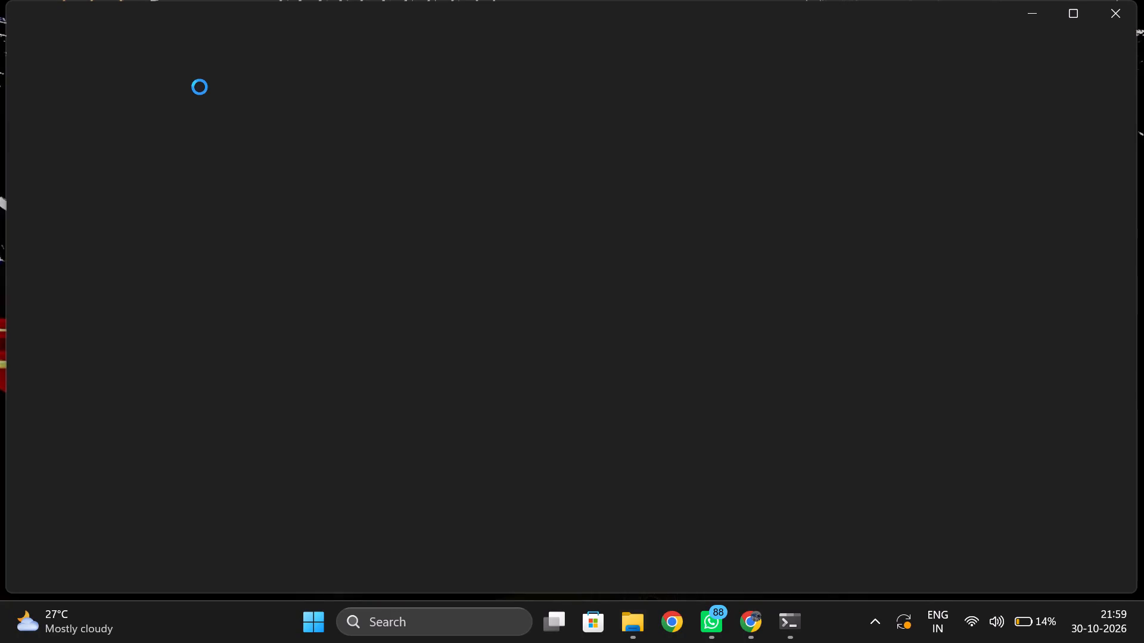
scroll(413, 291, down, 2)
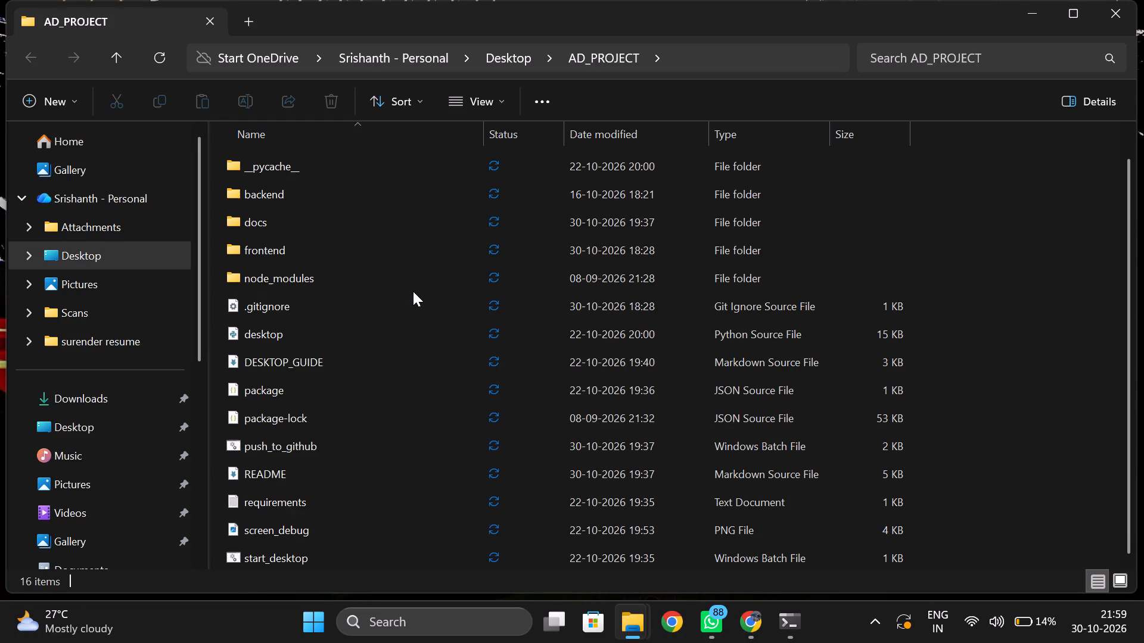
scroll(413, 291, down, 1)
click(1115, 10)
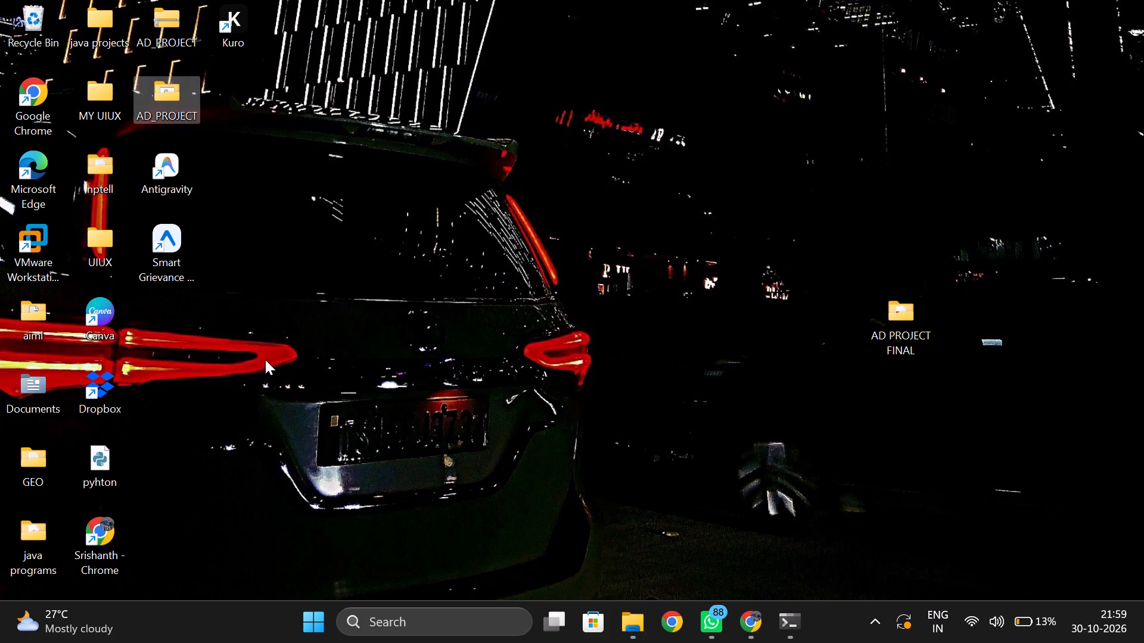
Bring up the File Explorer window showing the backend folder, return to its Home search results, and search for "ad".
click(622, 623)
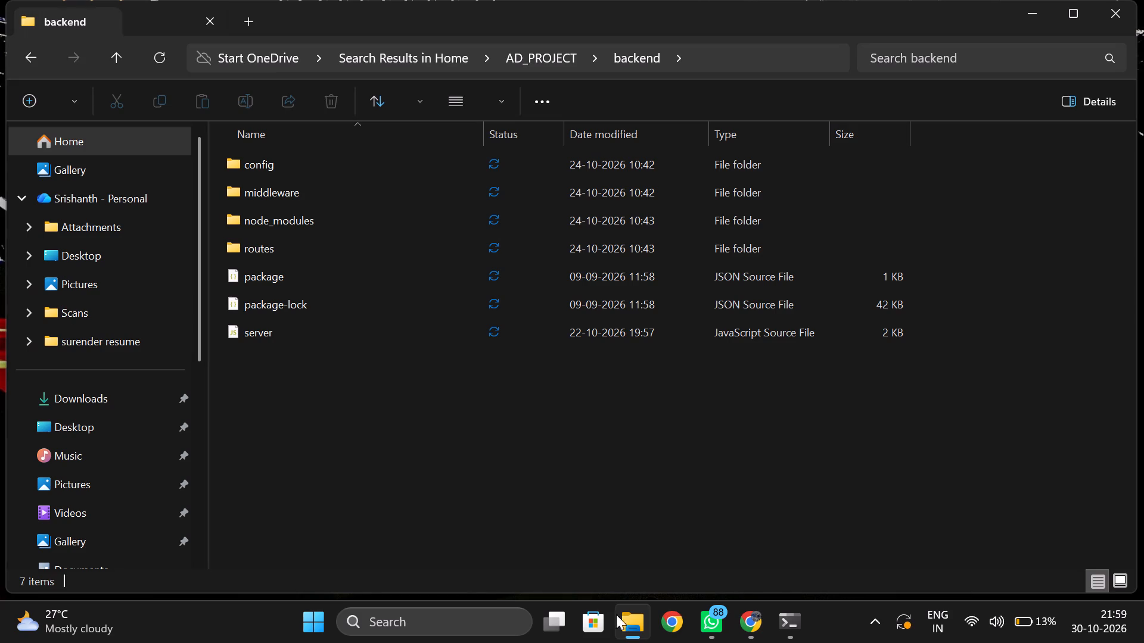
key(Escape)
click(438, 51)
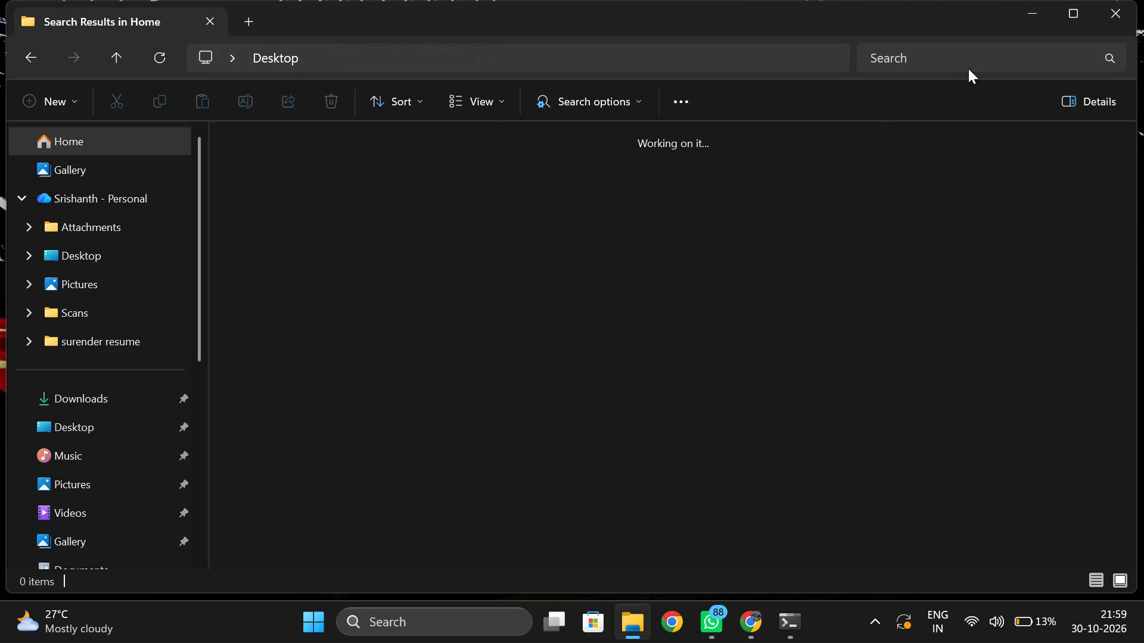
click(988, 62)
click(988, 62)
key(a)
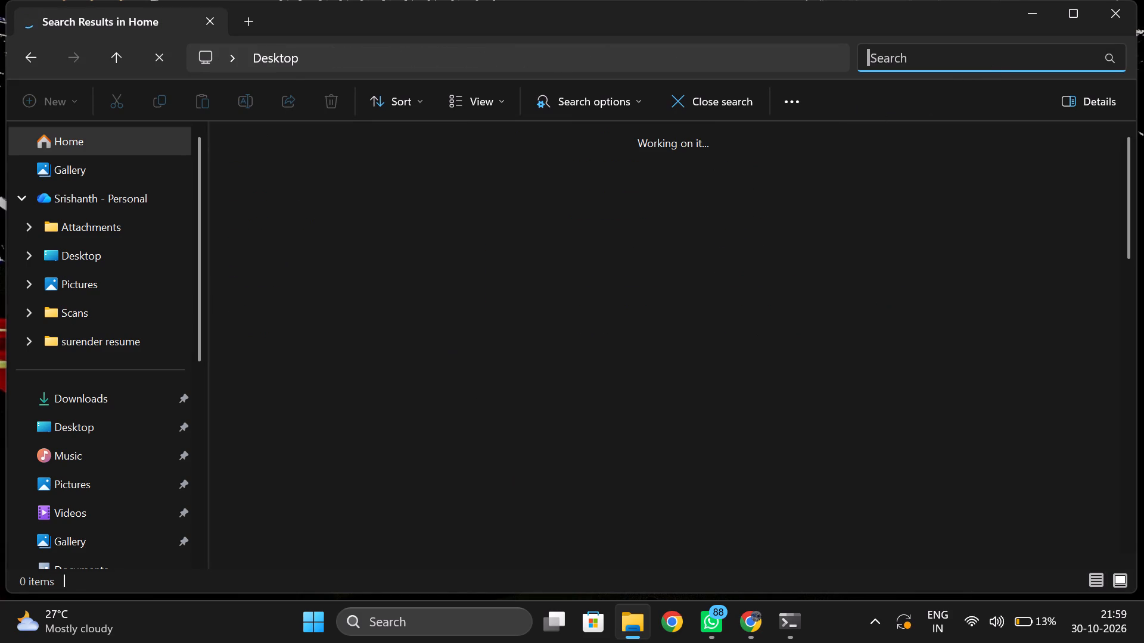
key(d)
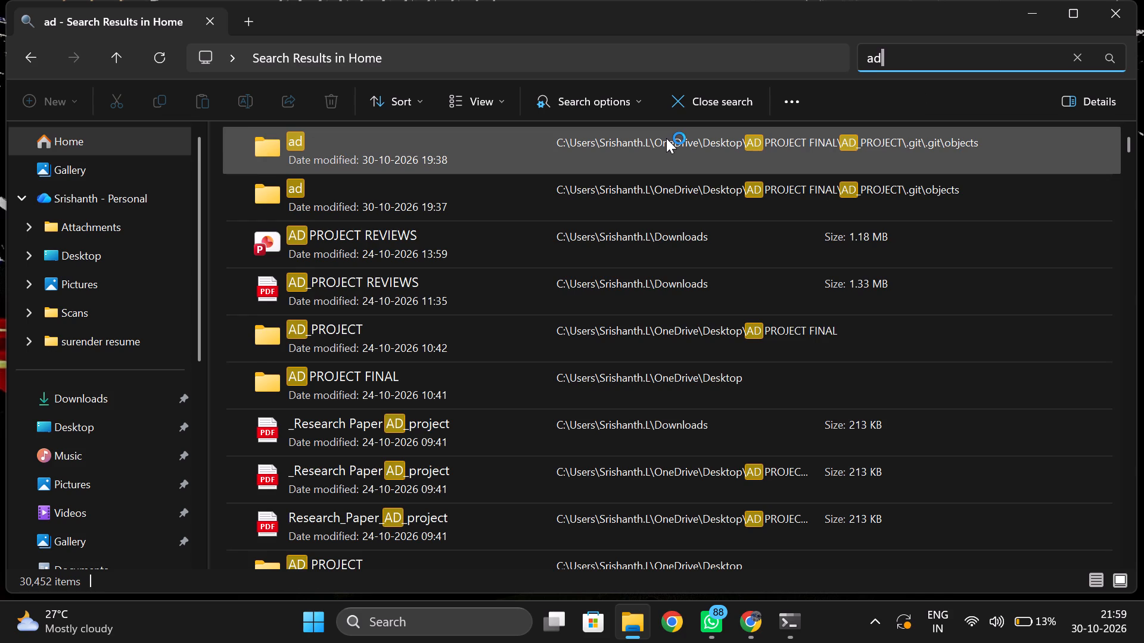
Open the AD PROJECT FINAL folder from the search results to view its contents, and close the window.
double_click(527, 242)
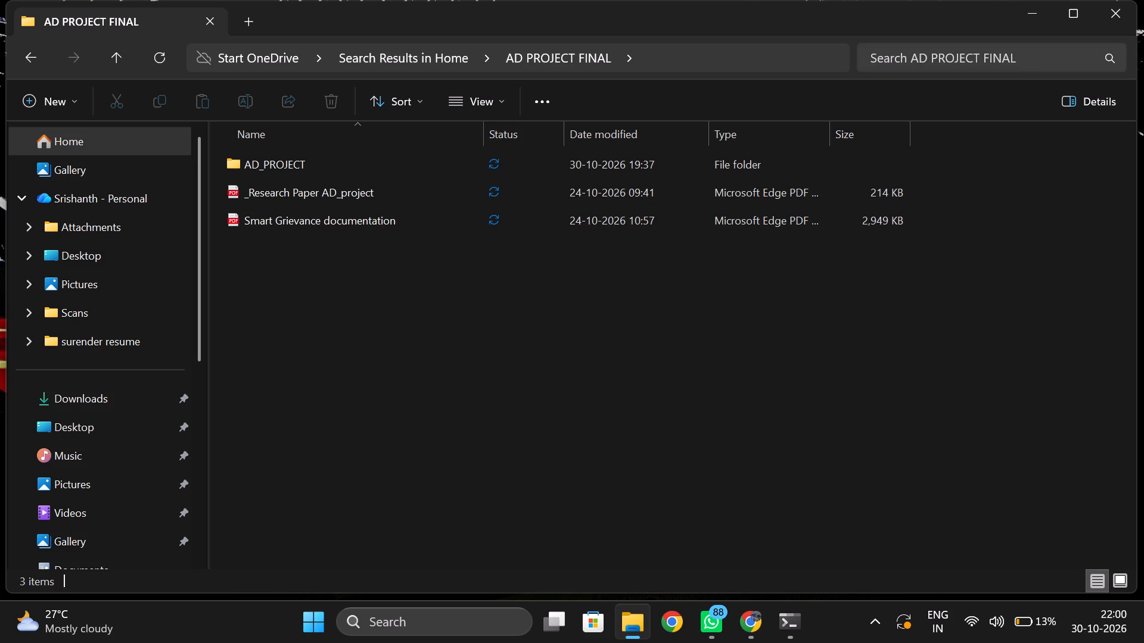
click(1124, 18)
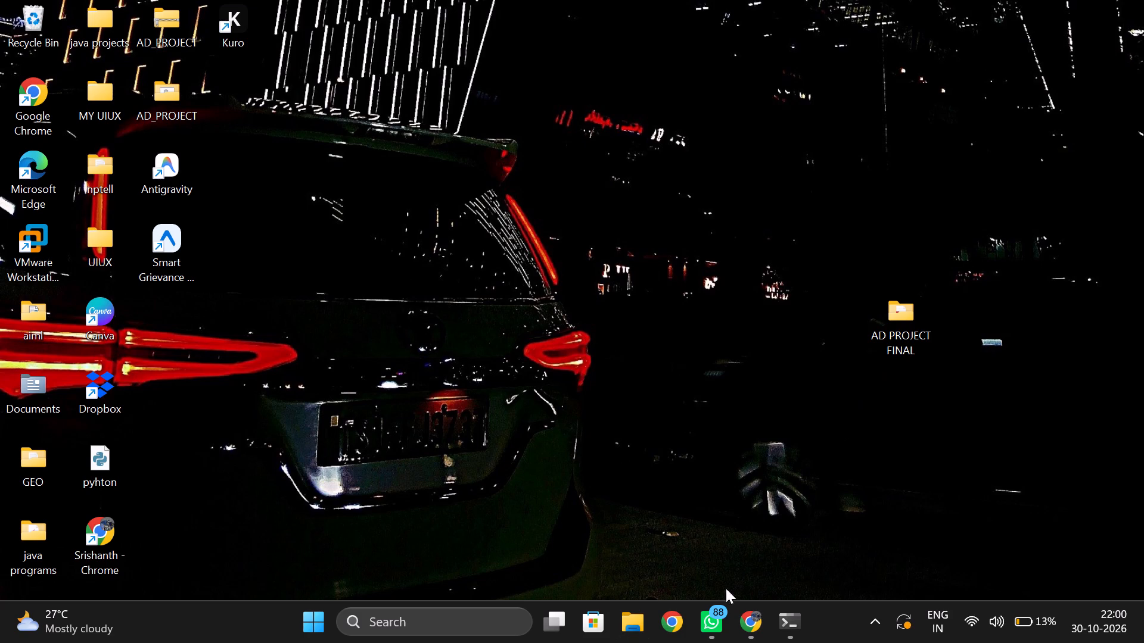
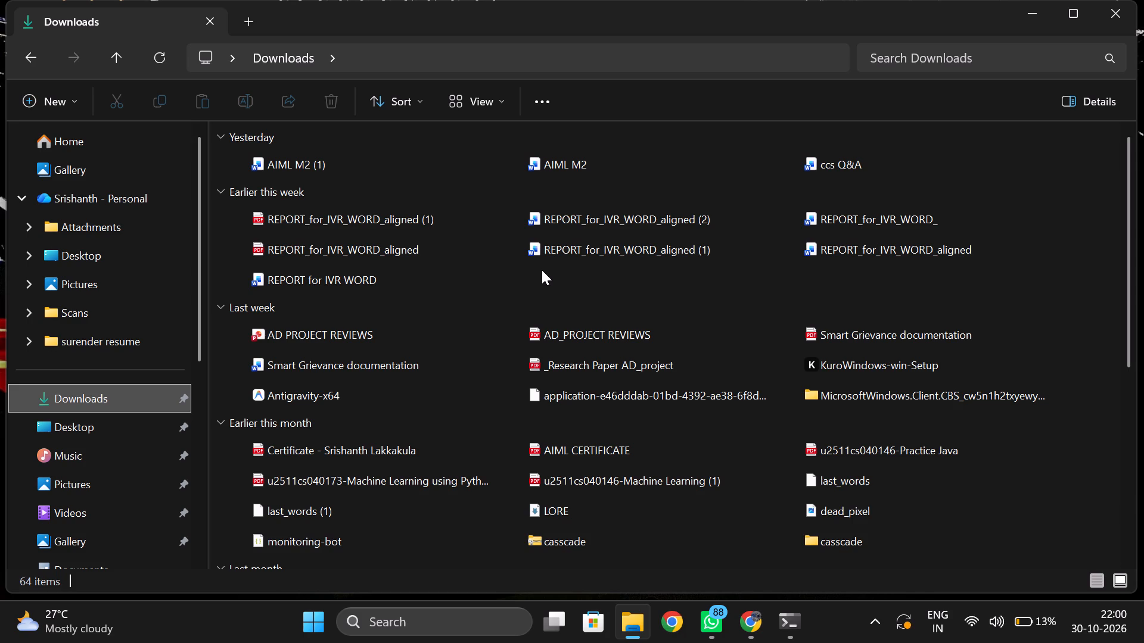
Open the AD_PROJECT REVIEWS PDF from last week's downloads to check it, and close it.
double_click(574, 323)
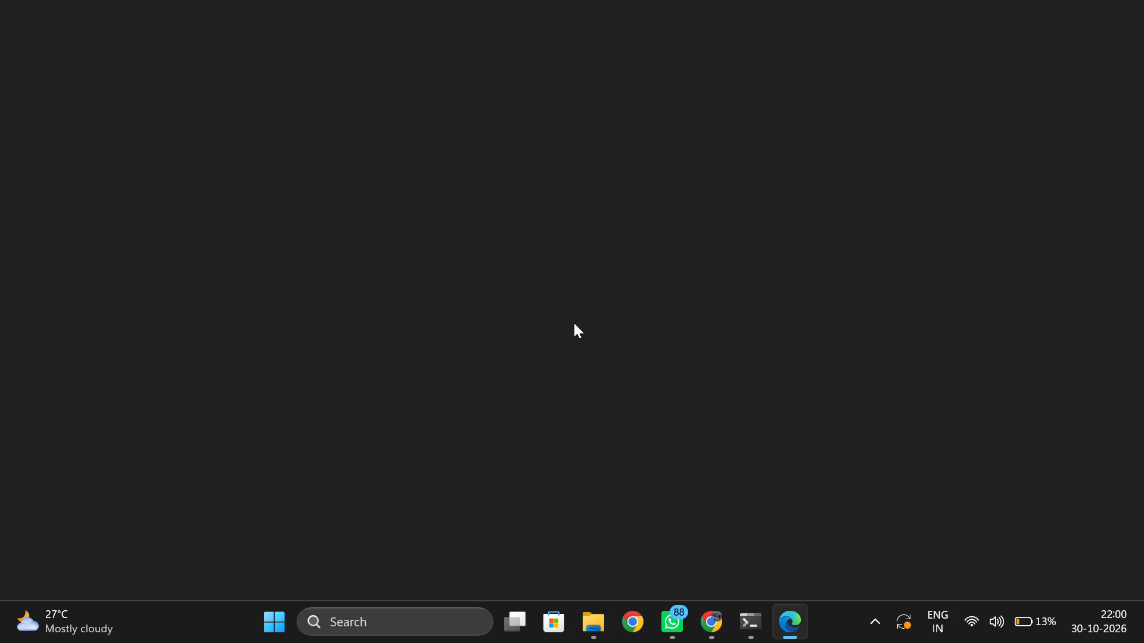
click(1143, 0)
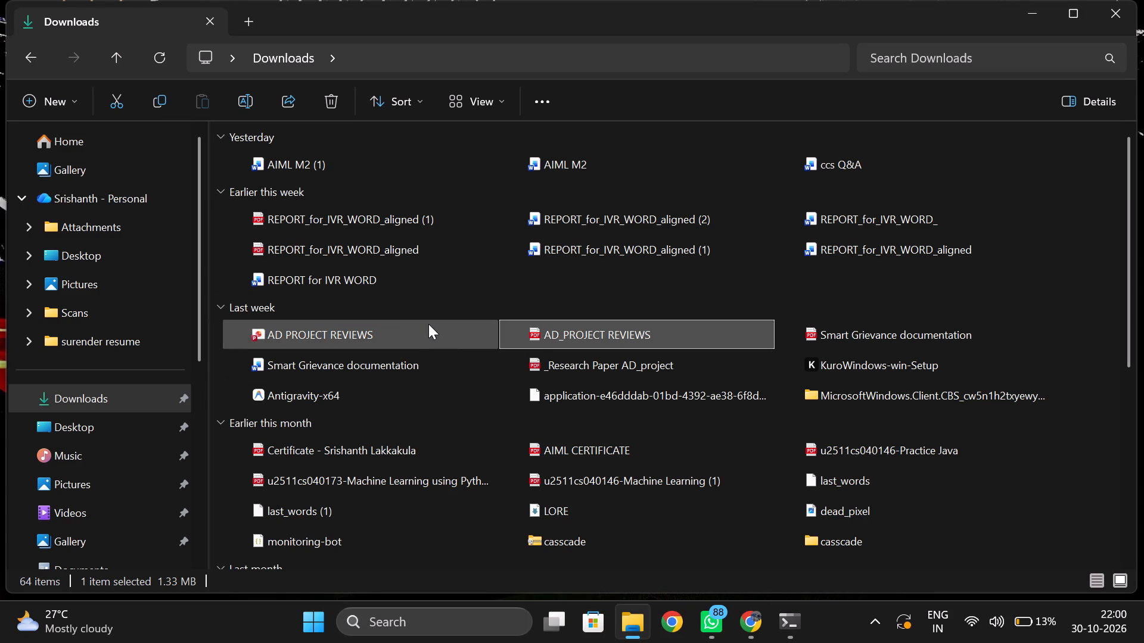
Open the AD PROJECT REVIEWS presentation from the Downloads folder and look through its slide thumbnails to the last slide.
double_click(428, 324)
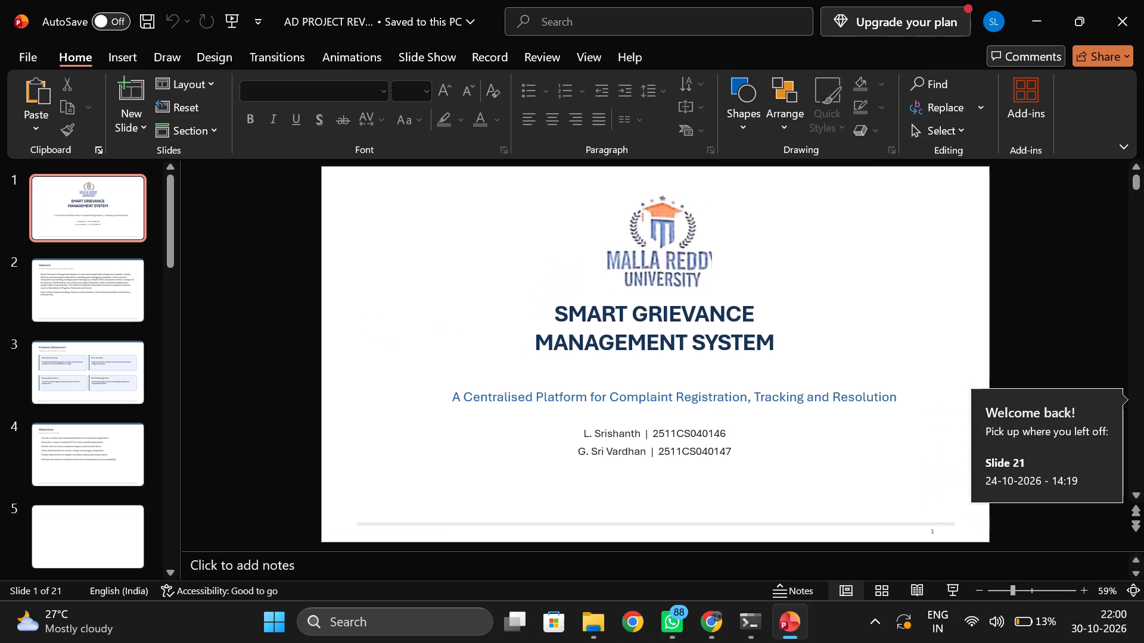
scroll(115, 420, down, 9)
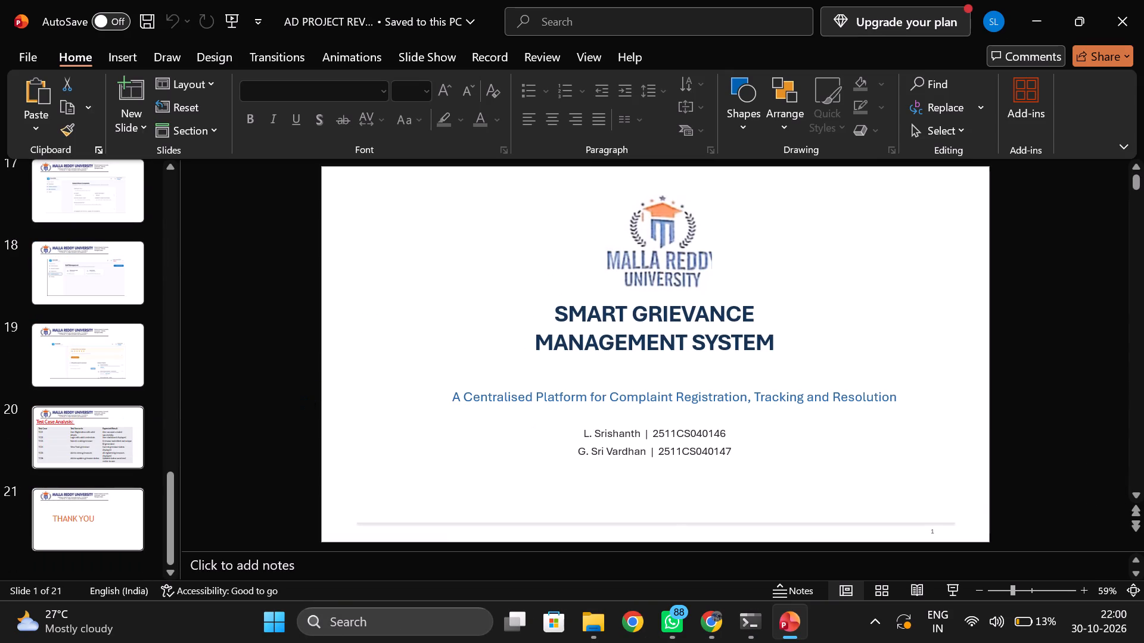
Switch to the Chrome window with the GitHub Confirm access page for the Render app installation.
click(694, 631)
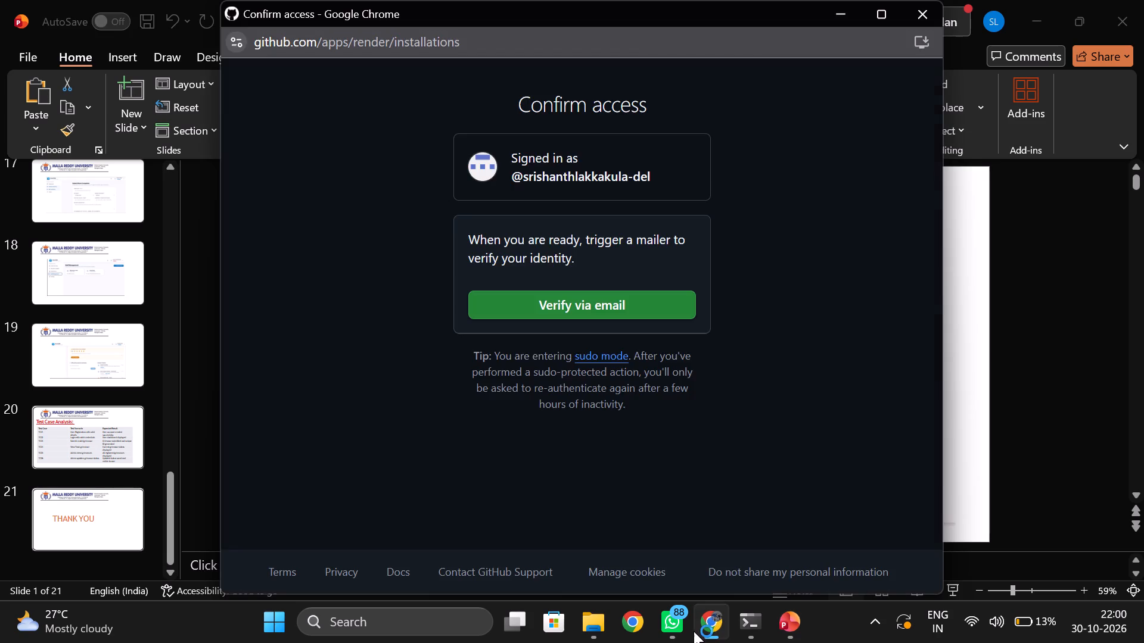
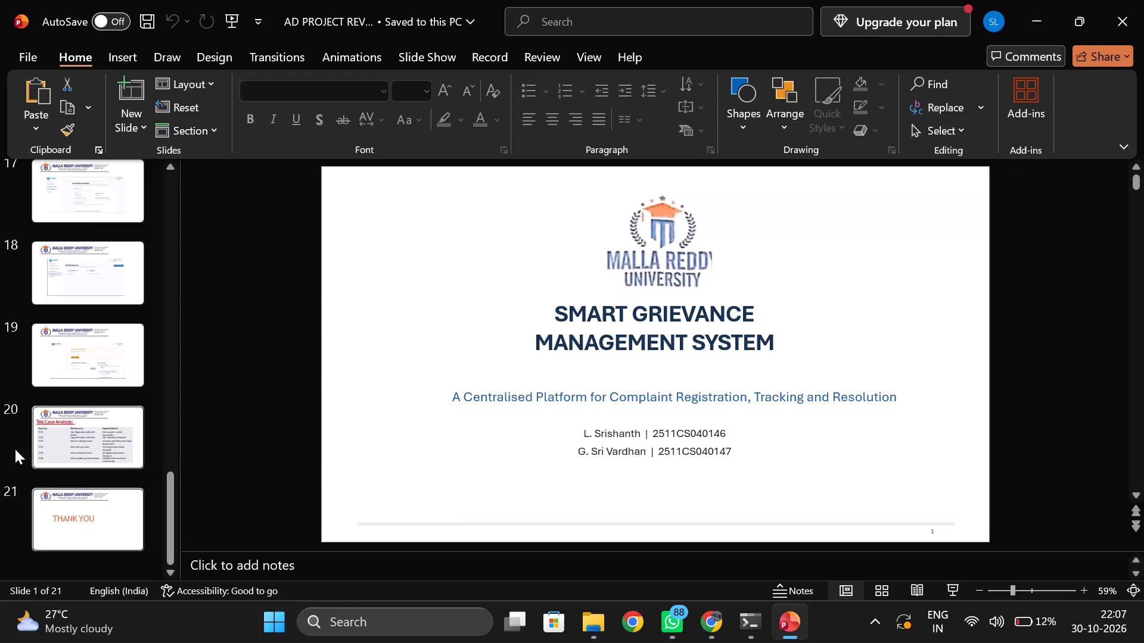
View slides 17 and 18 of the AD PROJECT REVIEWS presentation to check the complaint submission and staff management screenshots.
scroll(15, 449, up, 2)
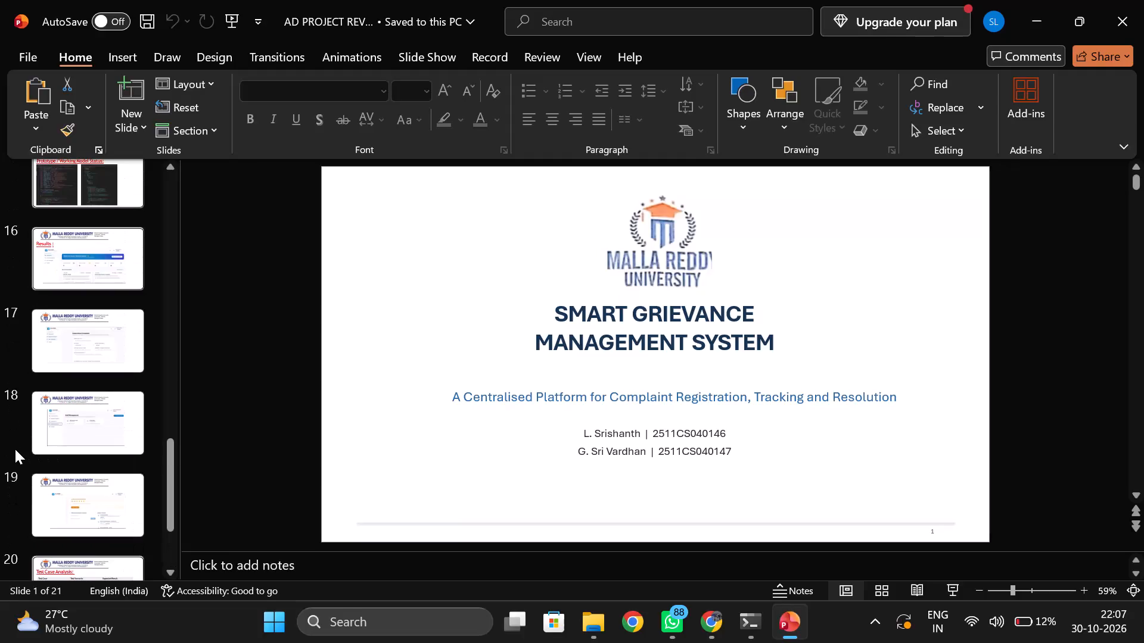
click(35, 350)
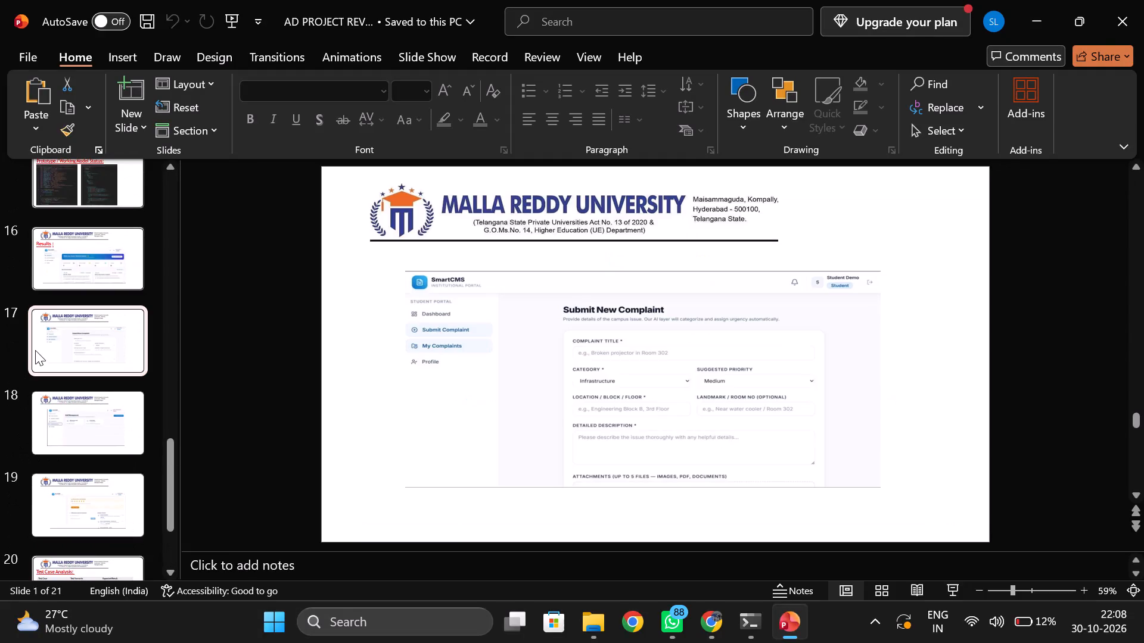
click(49, 414)
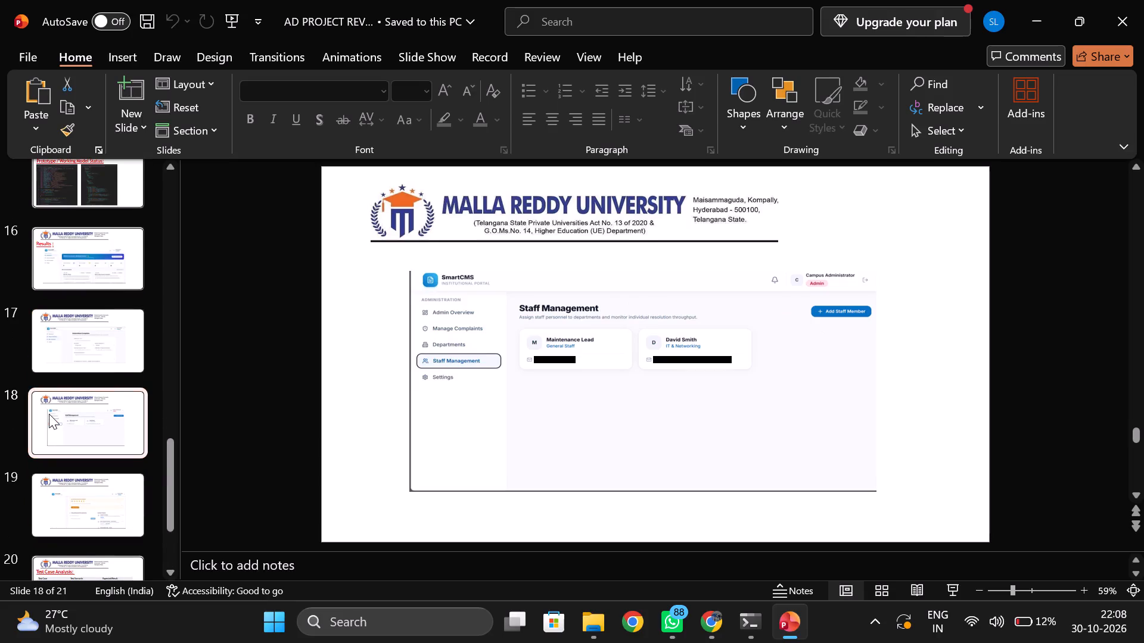
Look back through the earlier slide thumbnails and open slide 9, the Review - 02 title slide.
scroll(49, 414, up, 2)
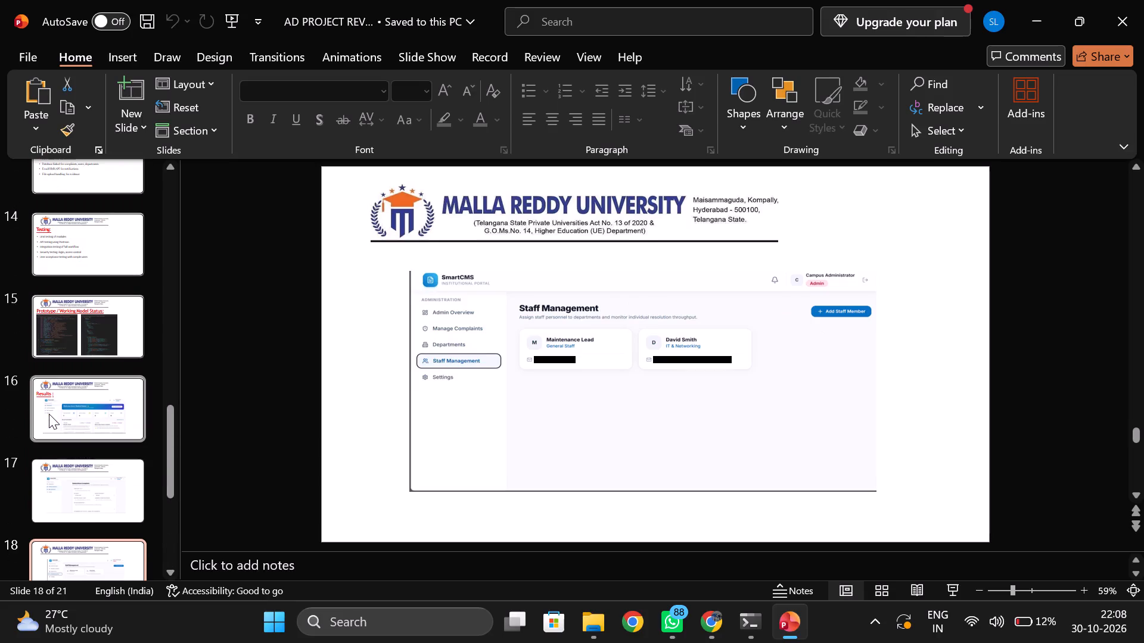
scroll(49, 414, up, 2)
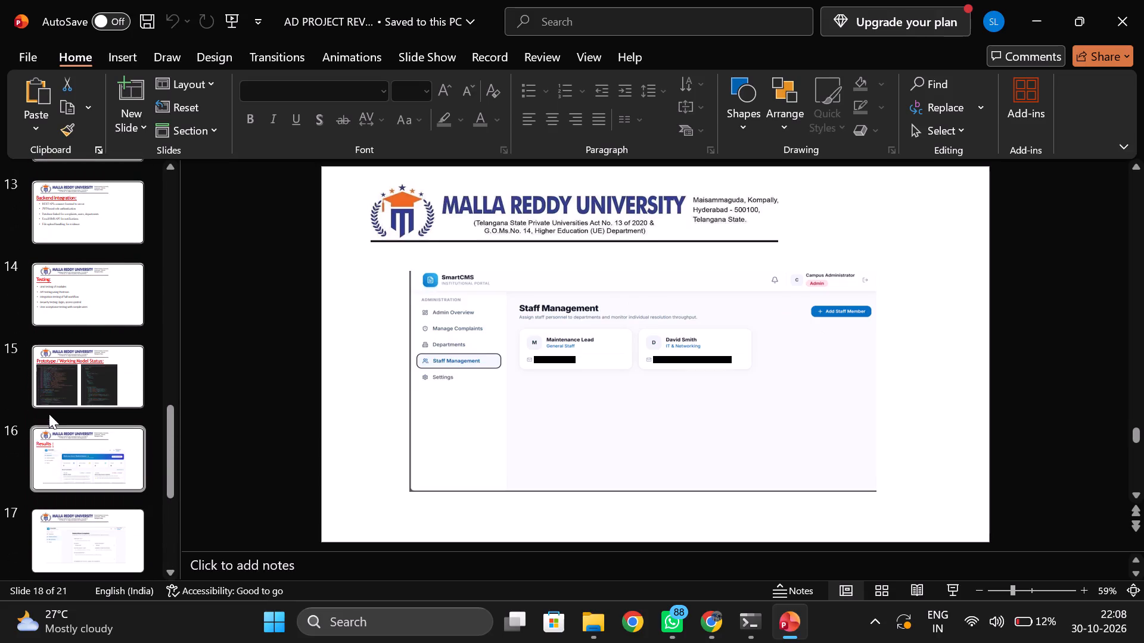
scroll(49, 414, up, 2)
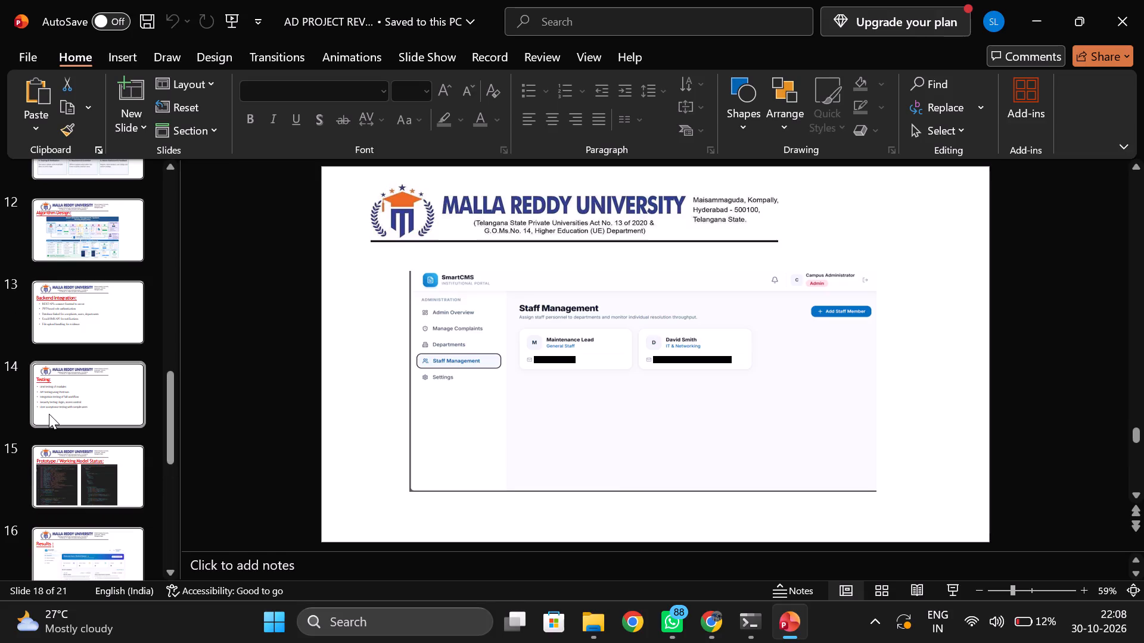
scroll(53, 297, up, 1)
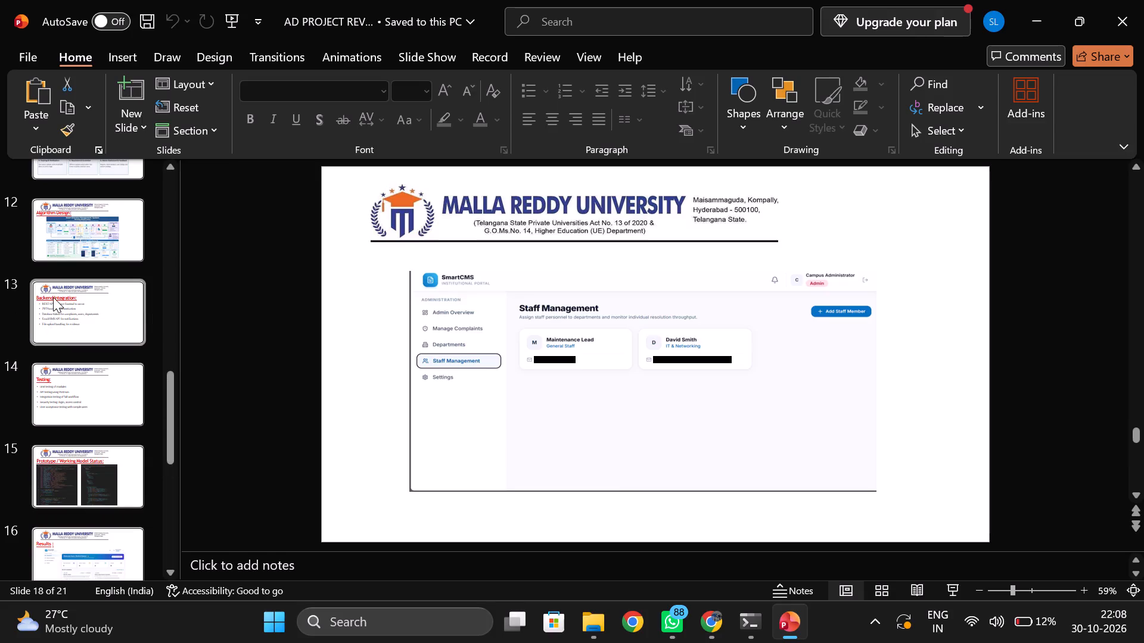
scroll(53, 297, up, 1)
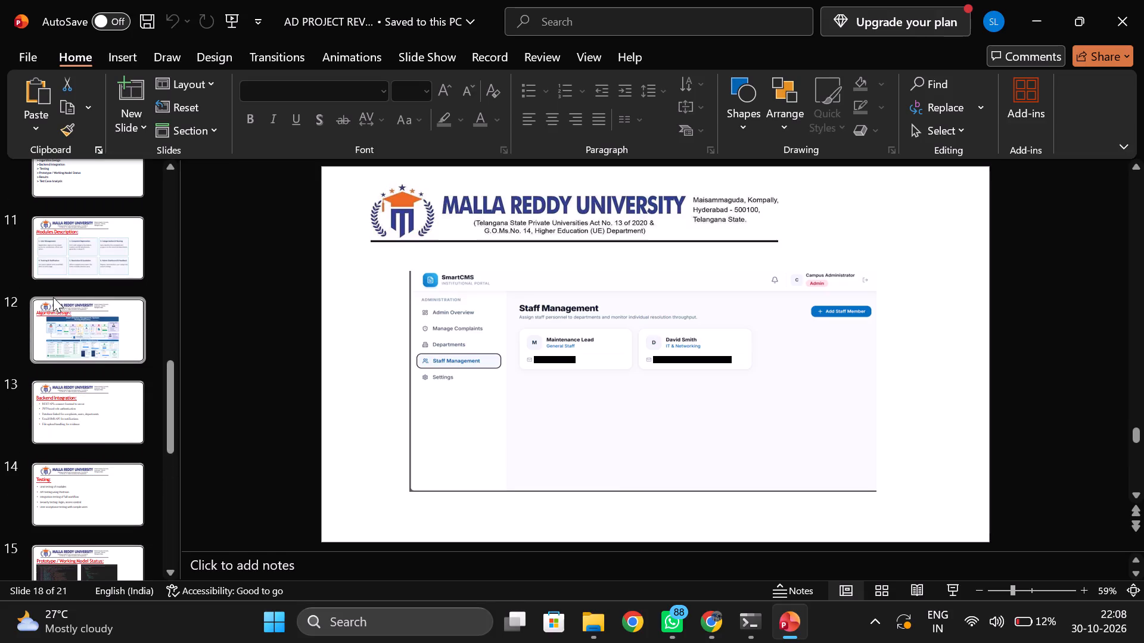
scroll(53, 297, up, 2)
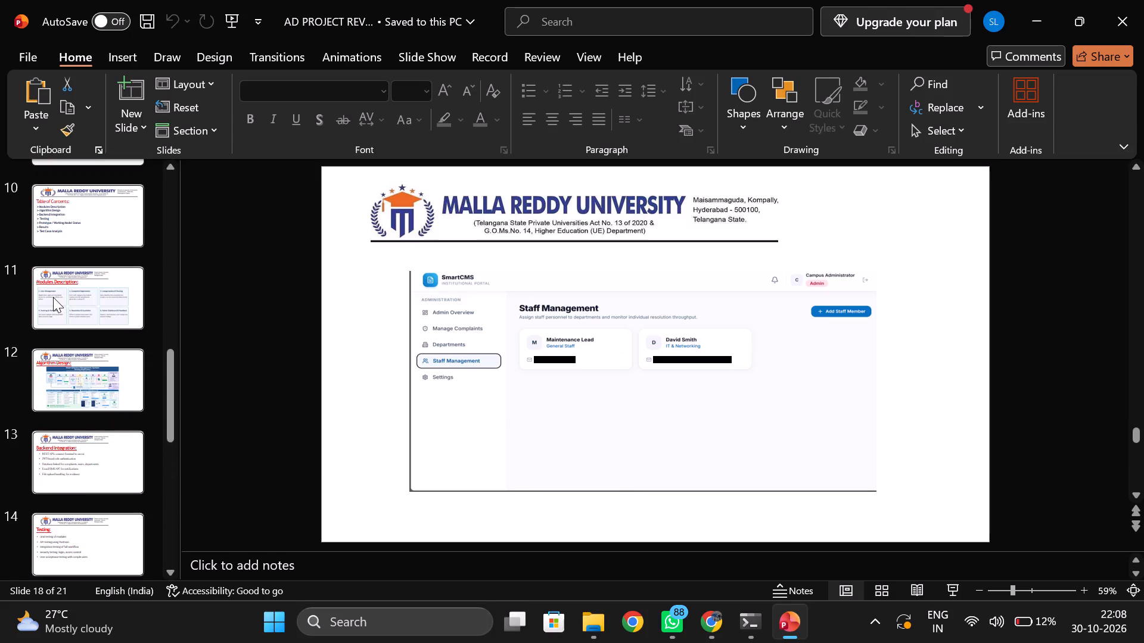
scroll(53, 297, up, 1)
click(53, 297)
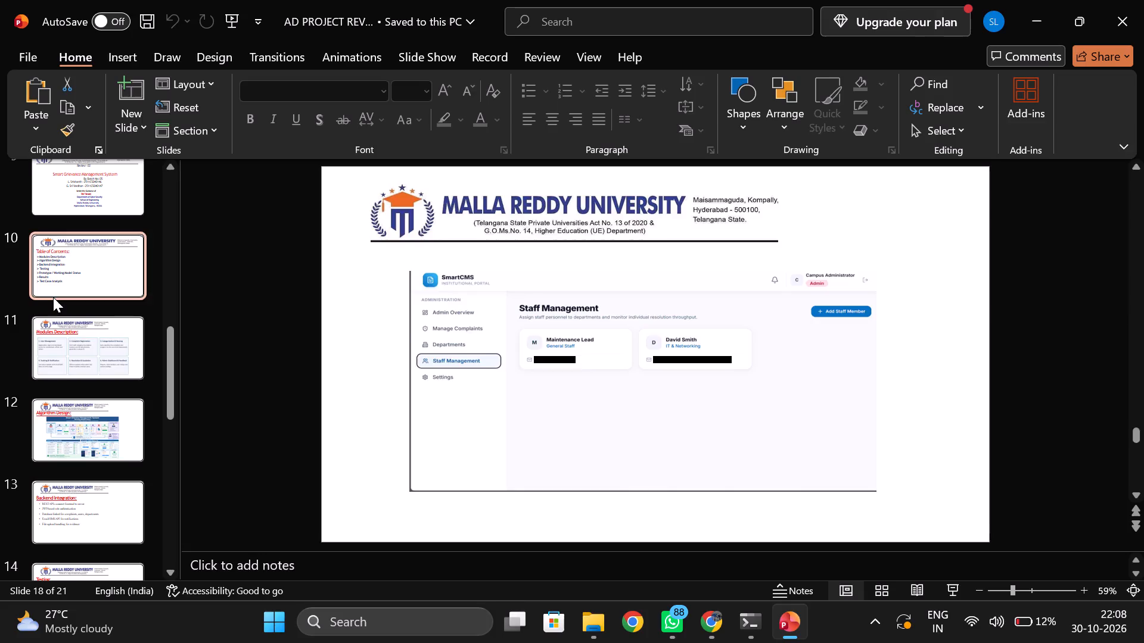
click(47, 176)
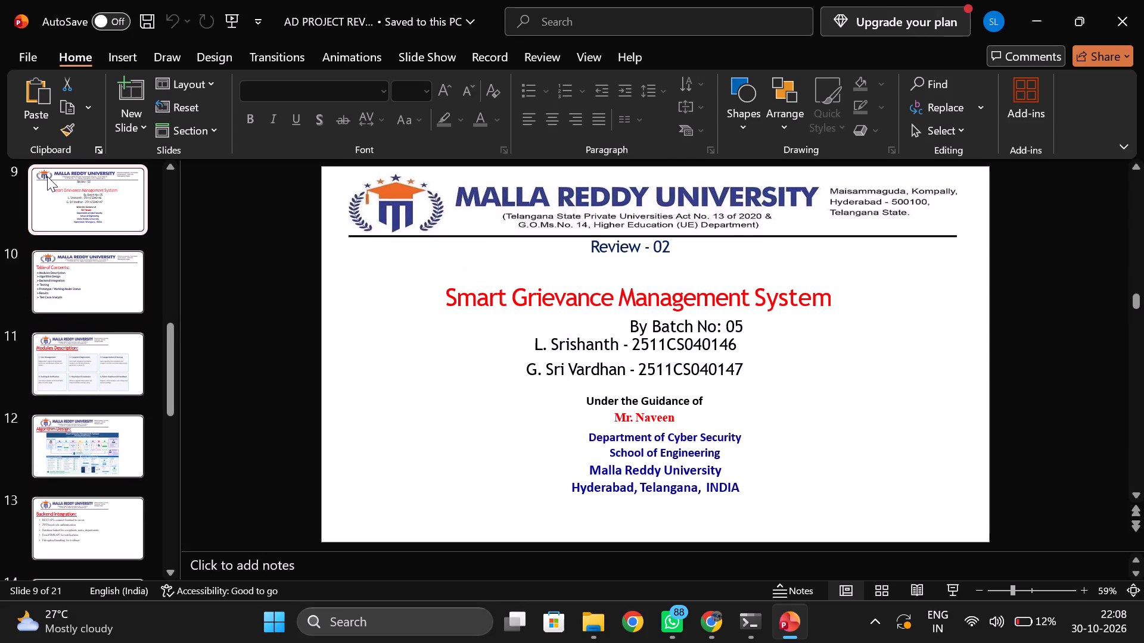
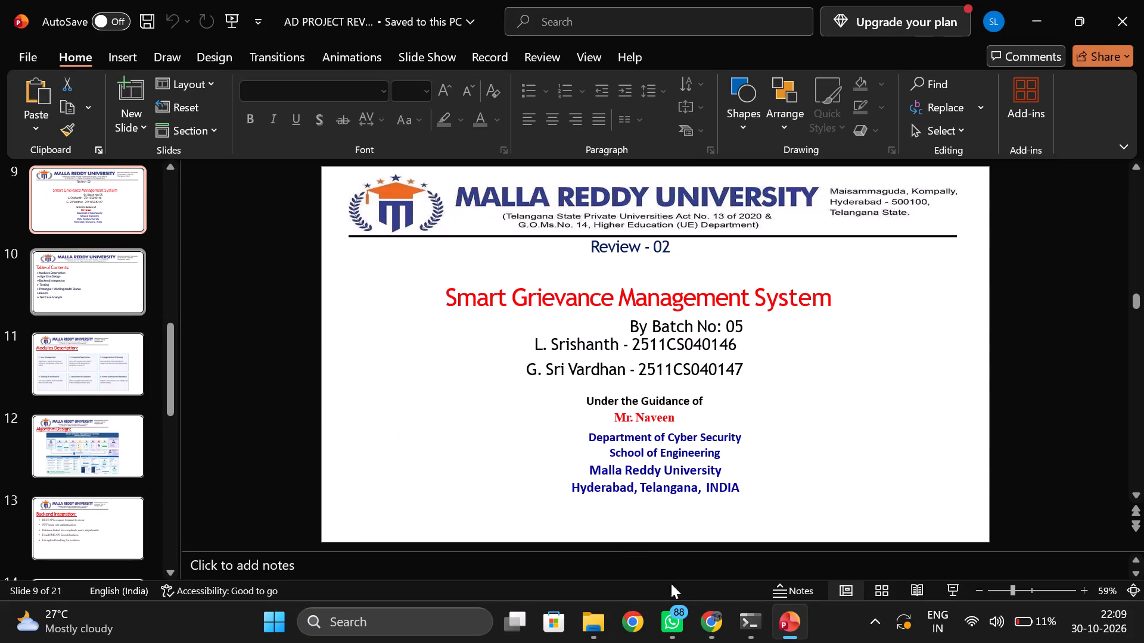
Bring up the GitHub Confirm access window for Render and close it.
click(726, 613)
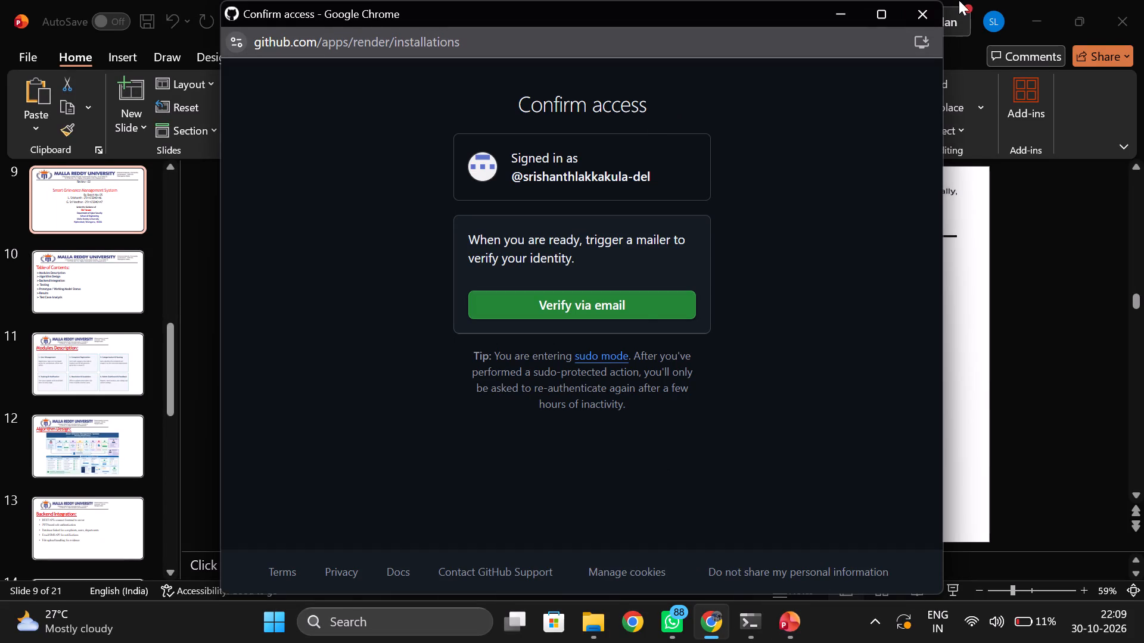
click(929, 10)
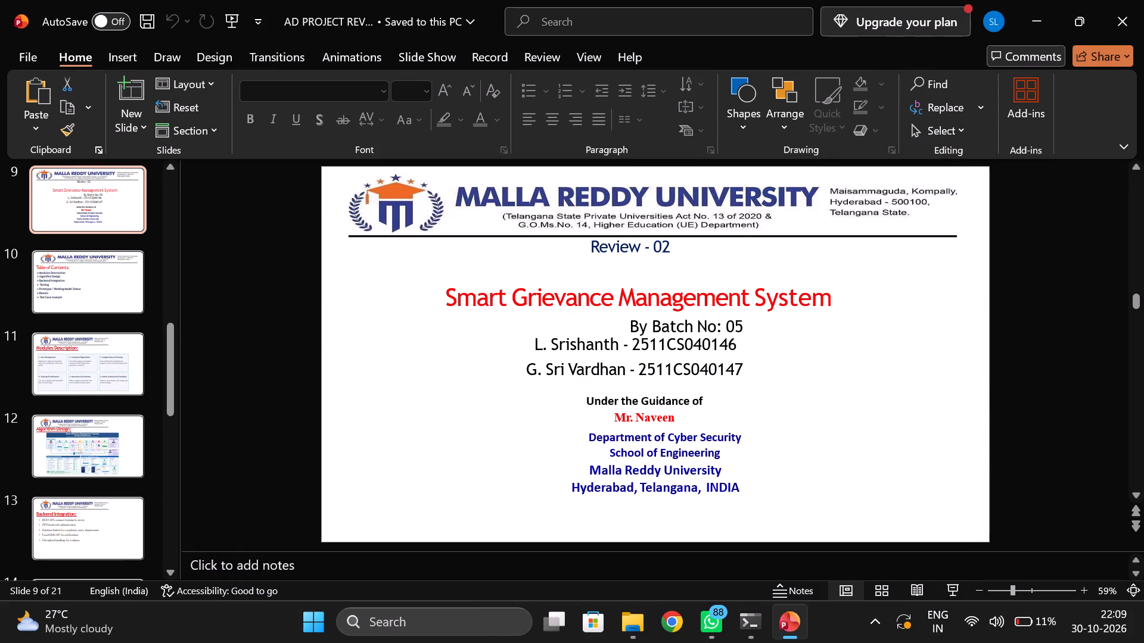
click(670, 624)
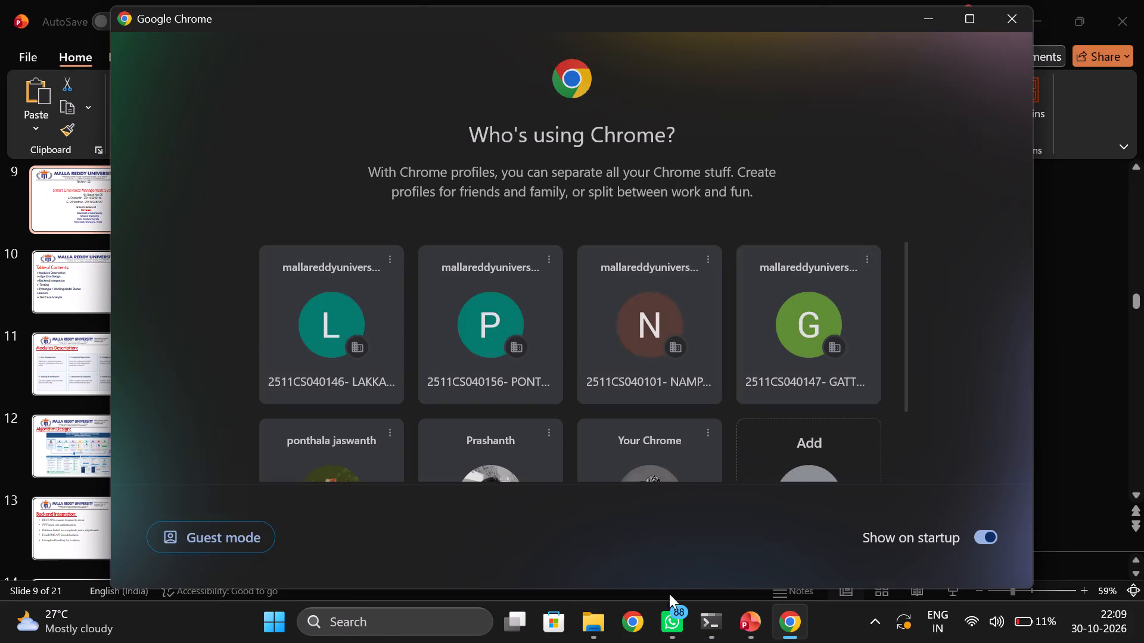
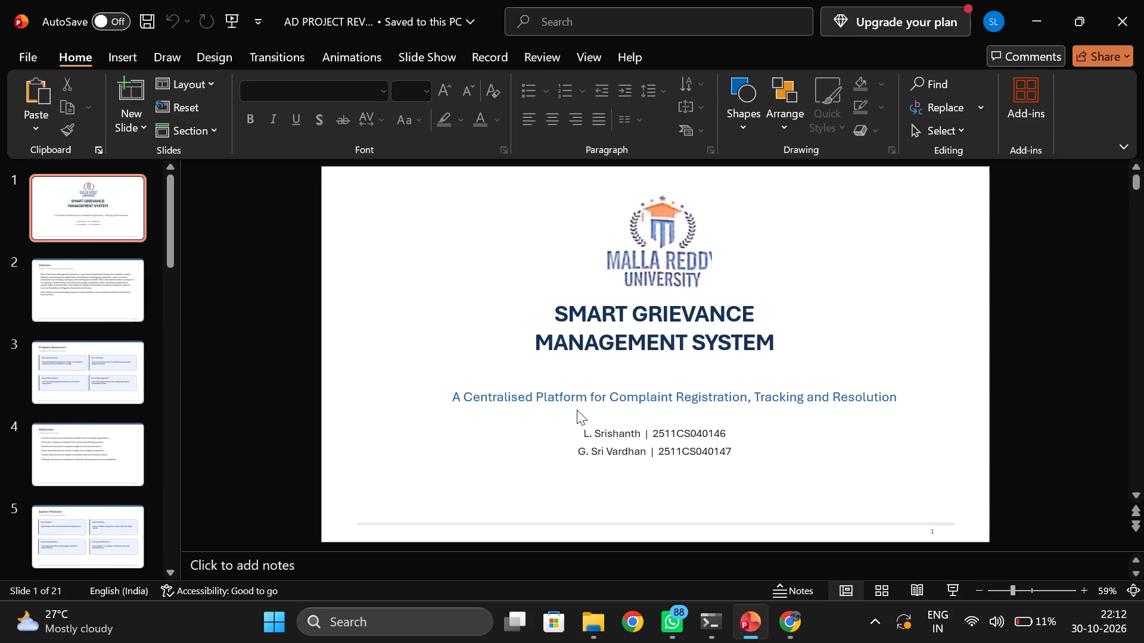
scroll(104, 476, down, 3)
click(104, 476)
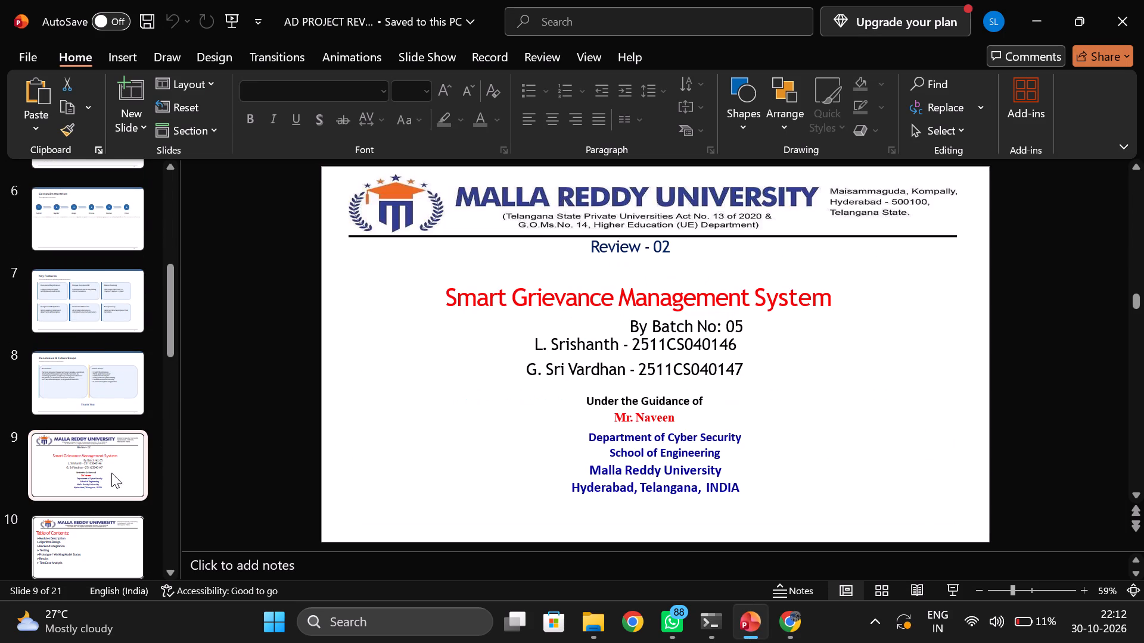
click(747, 327)
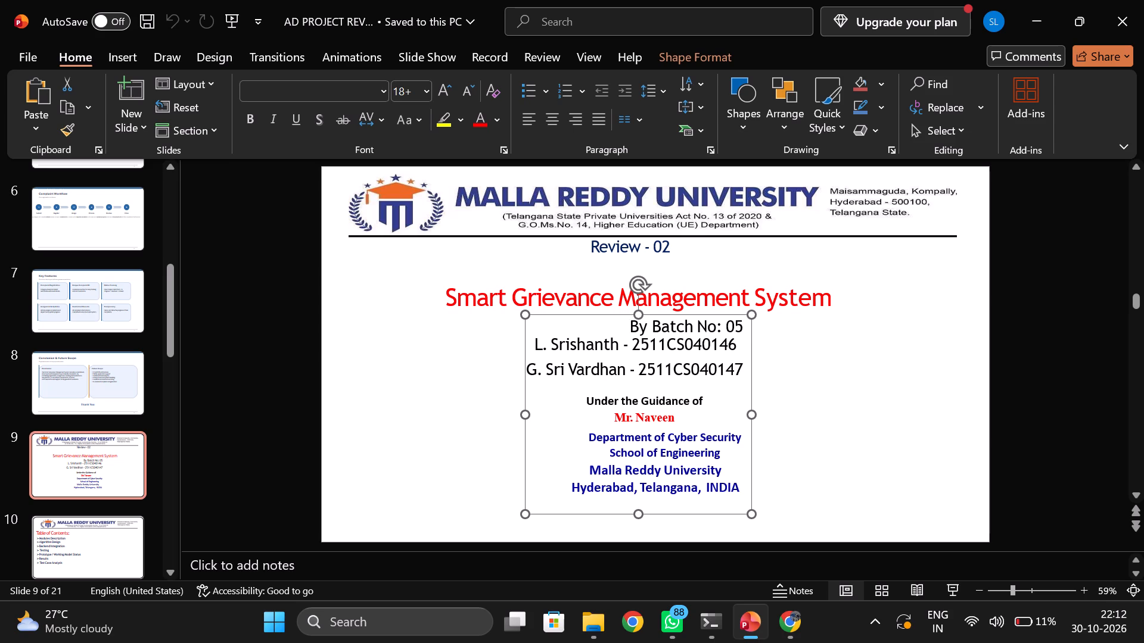
click(741, 327)
key(BackSpace)
key(BackSpace)
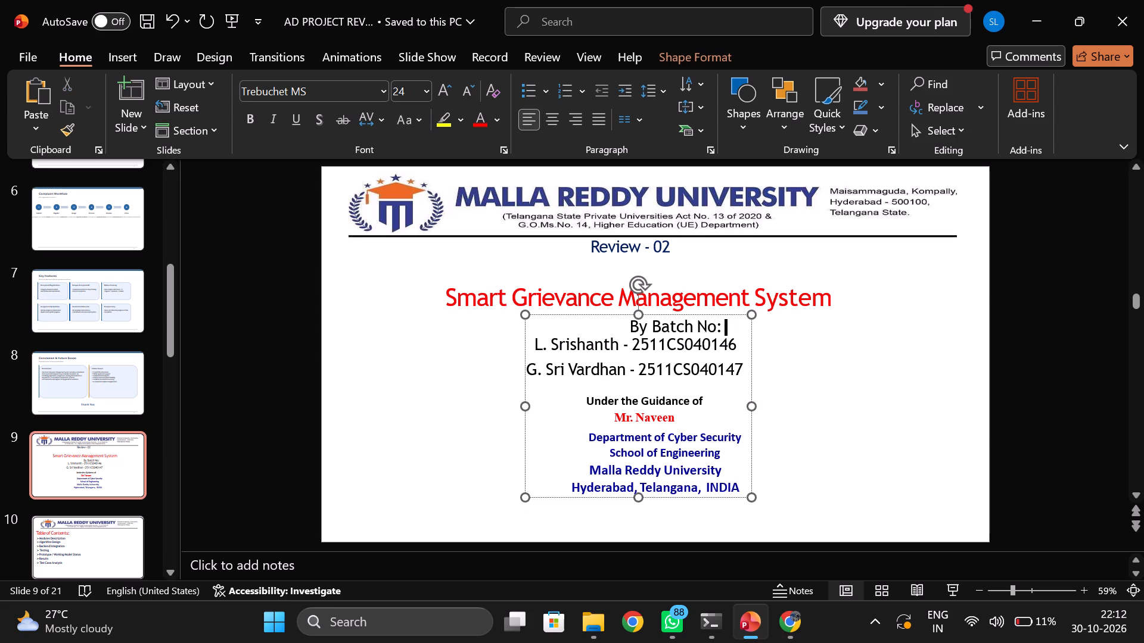
text(24)
Move the blue subtitle on slide 1 up so it sits directly beneath the SMART GRIEVANCE MANAGEMENT SYSTEM title.
scroll(78, 420, up, 3)
click(72, 208)
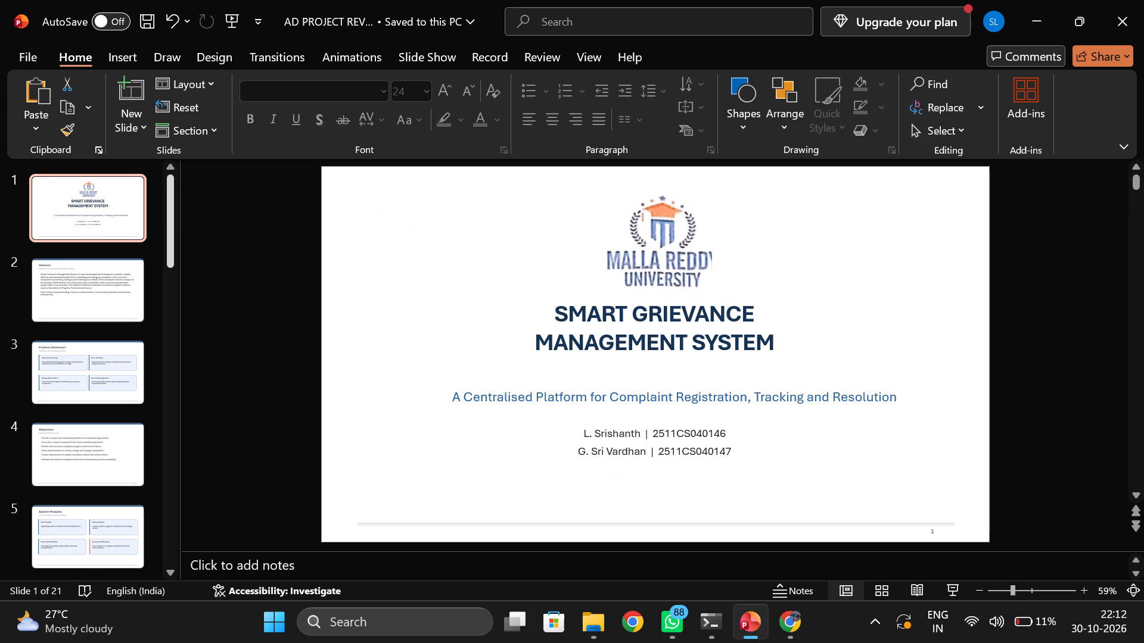
click(562, 399)
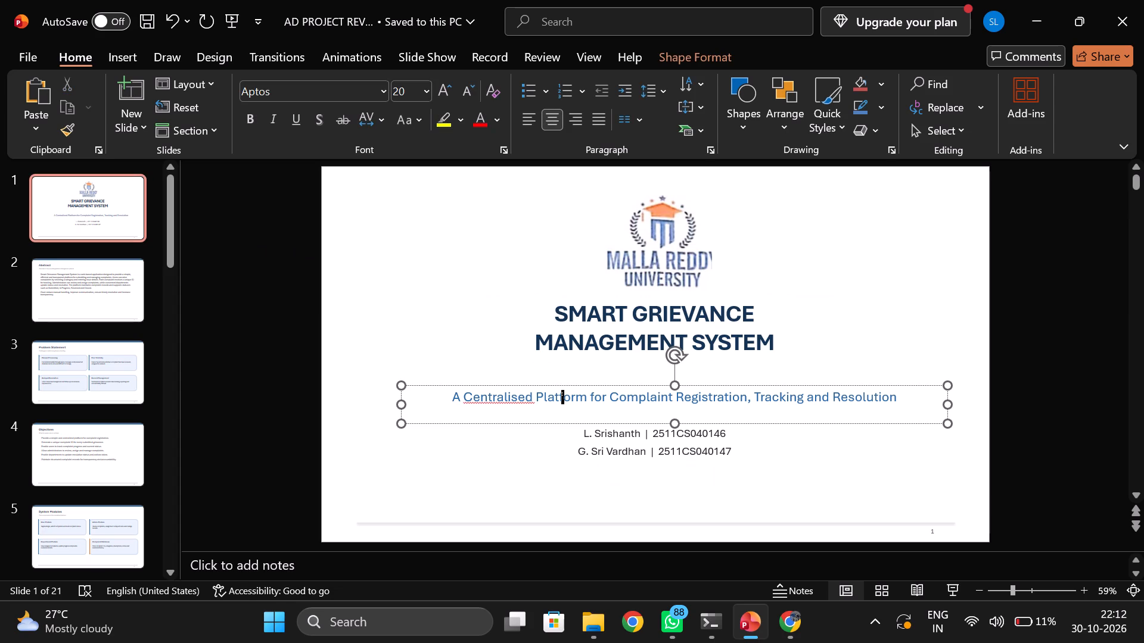
drag(722, 385, 716, 361)
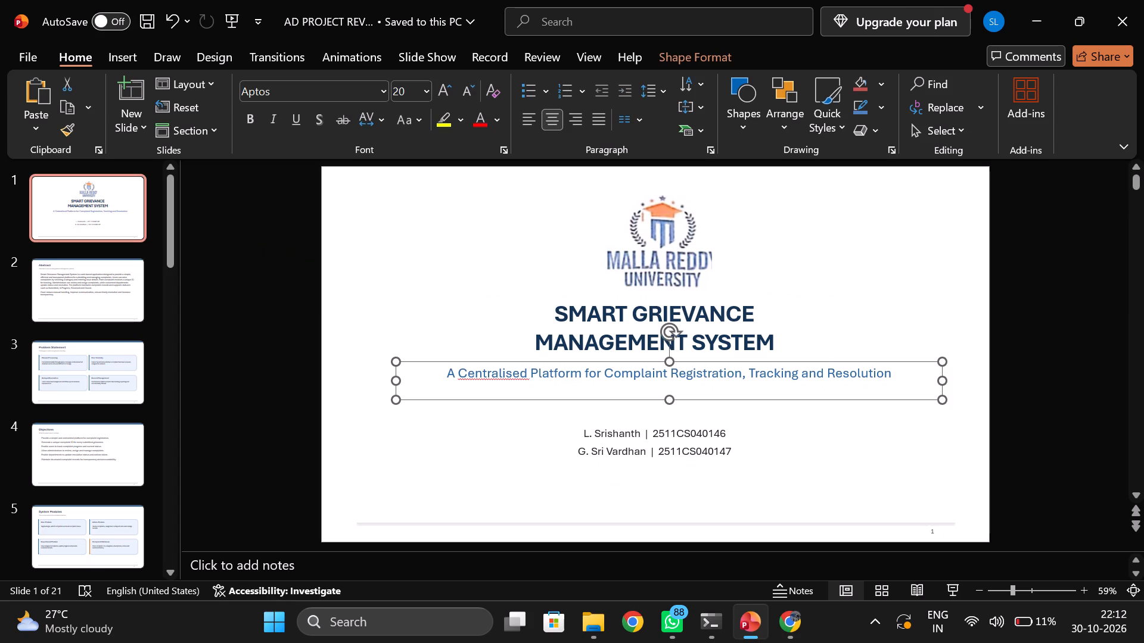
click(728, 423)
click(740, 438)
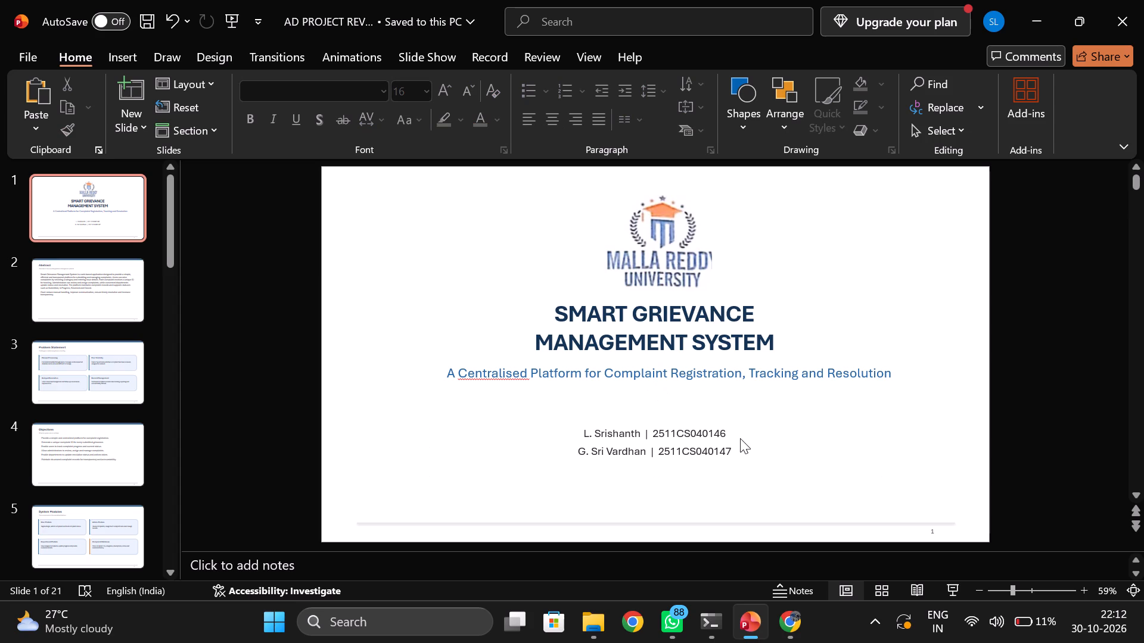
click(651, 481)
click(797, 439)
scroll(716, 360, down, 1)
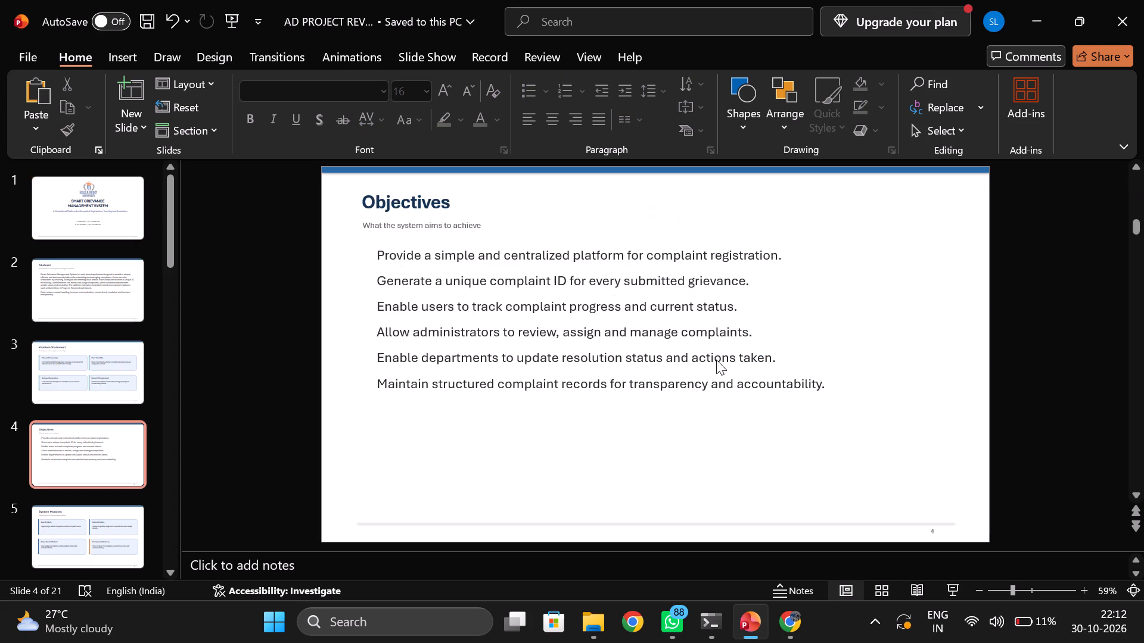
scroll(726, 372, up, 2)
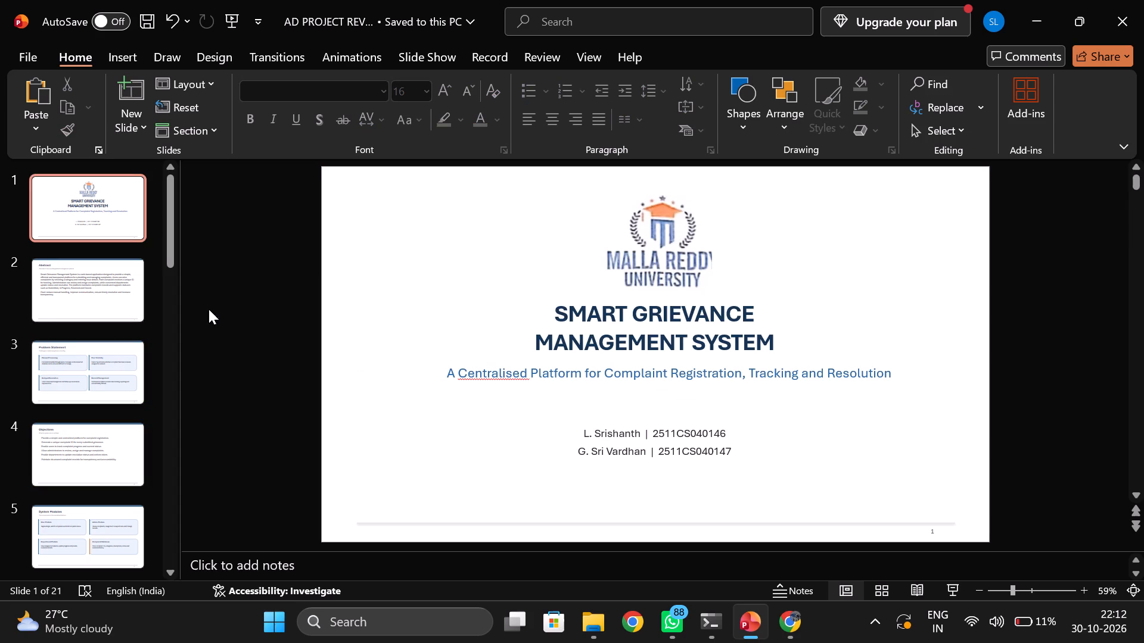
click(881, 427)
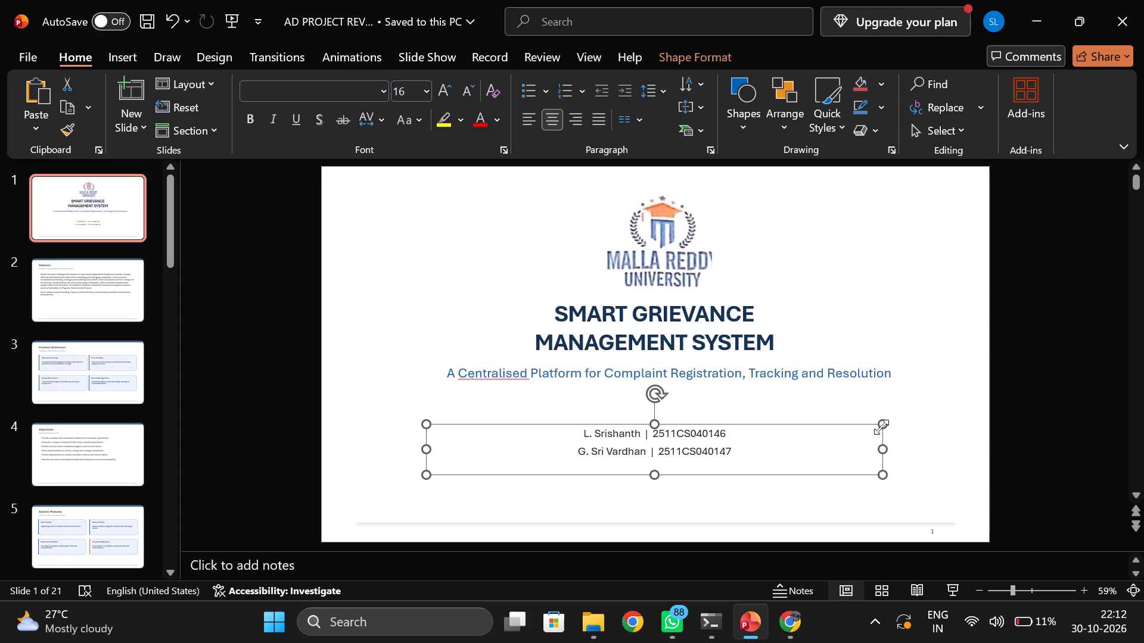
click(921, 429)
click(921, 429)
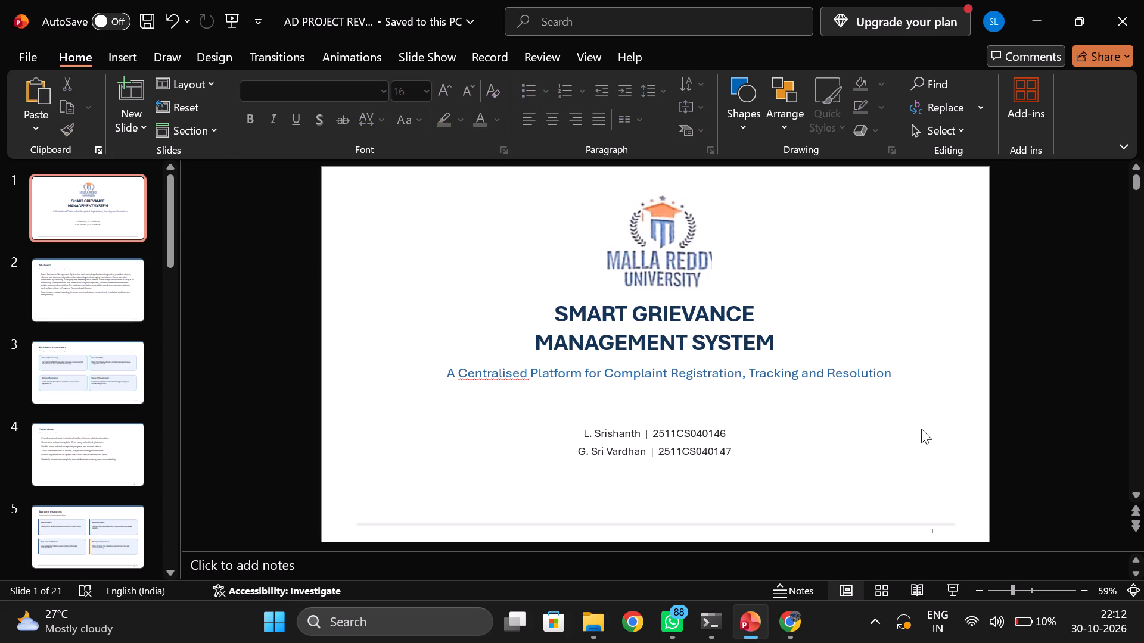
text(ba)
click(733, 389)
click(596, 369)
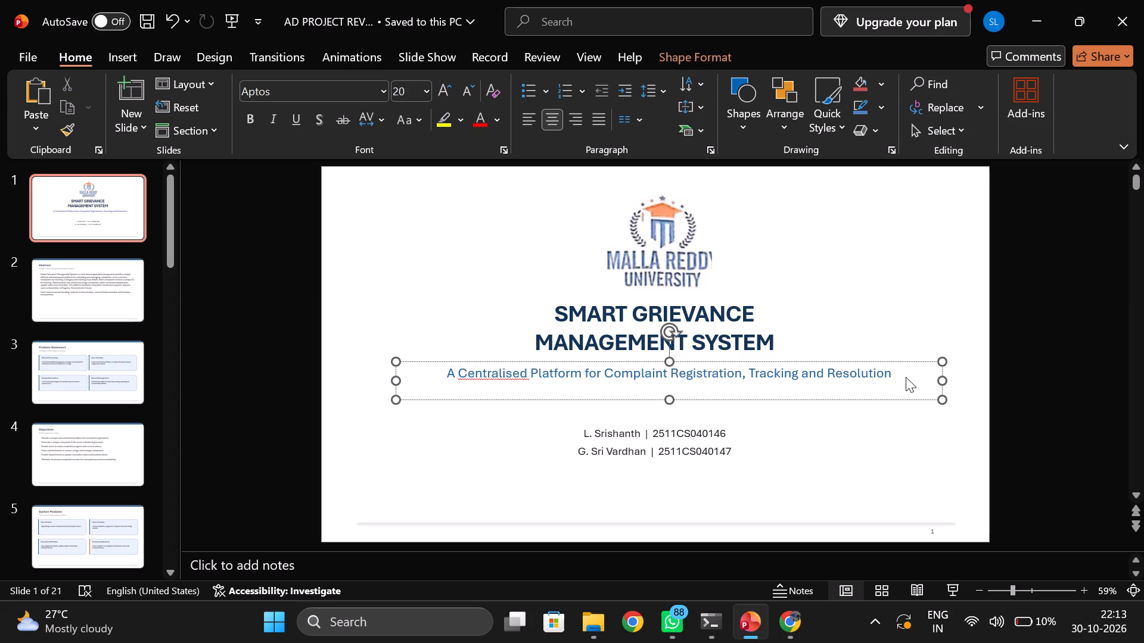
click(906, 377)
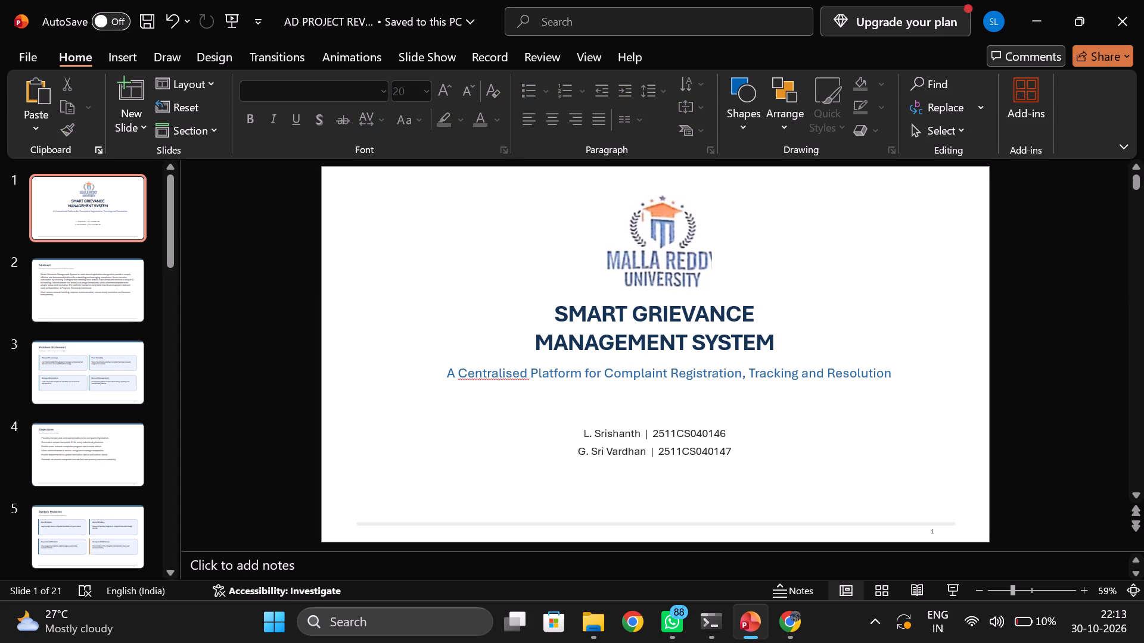
Add the line "Batch no: 24" below the two student entries on slide 1.
click(730, 438)
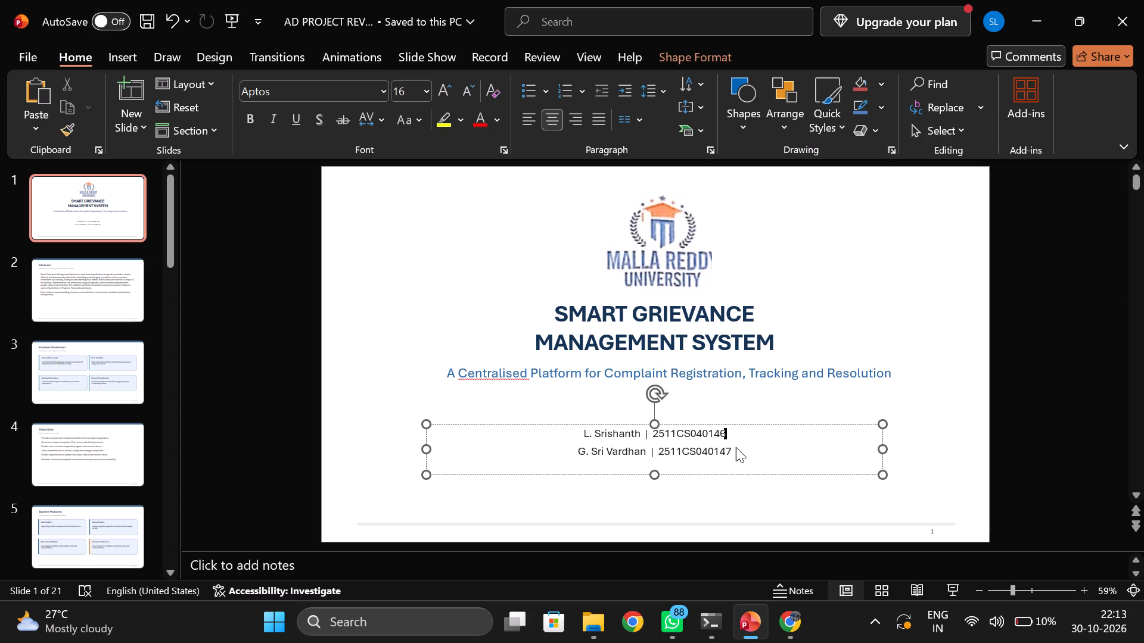
click(733, 450)
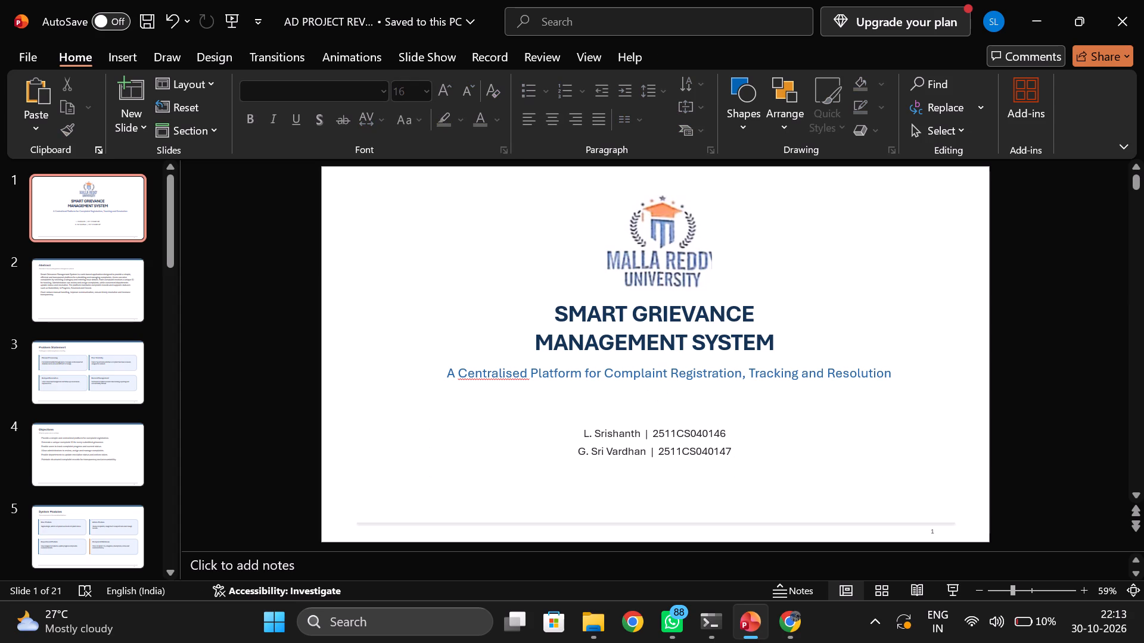
click(729, 450)
key(Return)
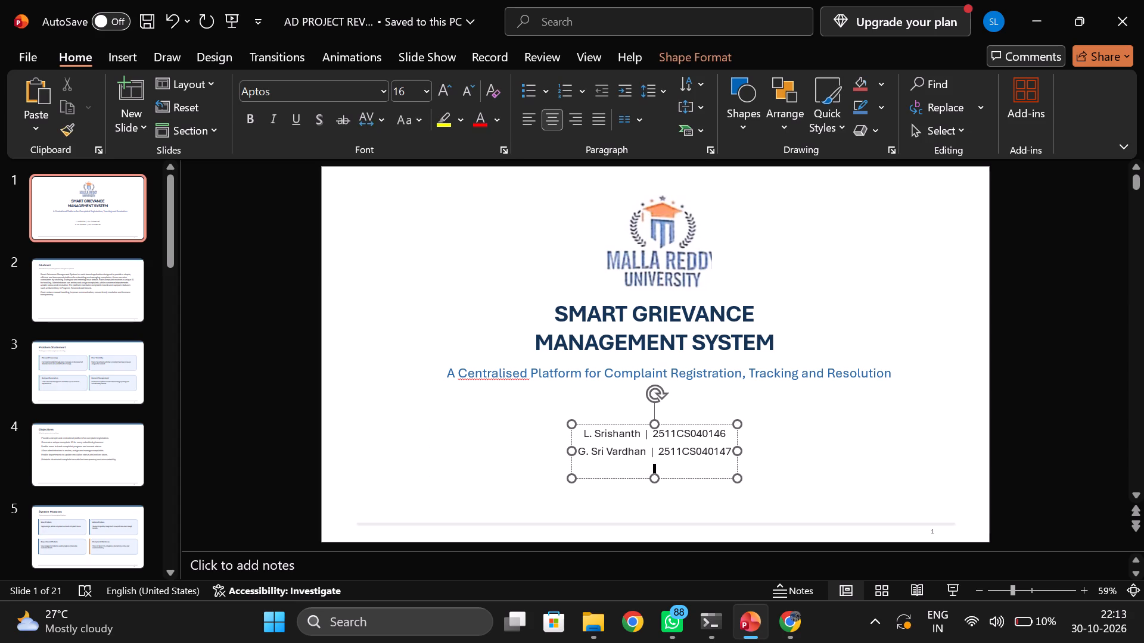
key(b)
key(BackSpace)
key(o)
key(shift+colon)
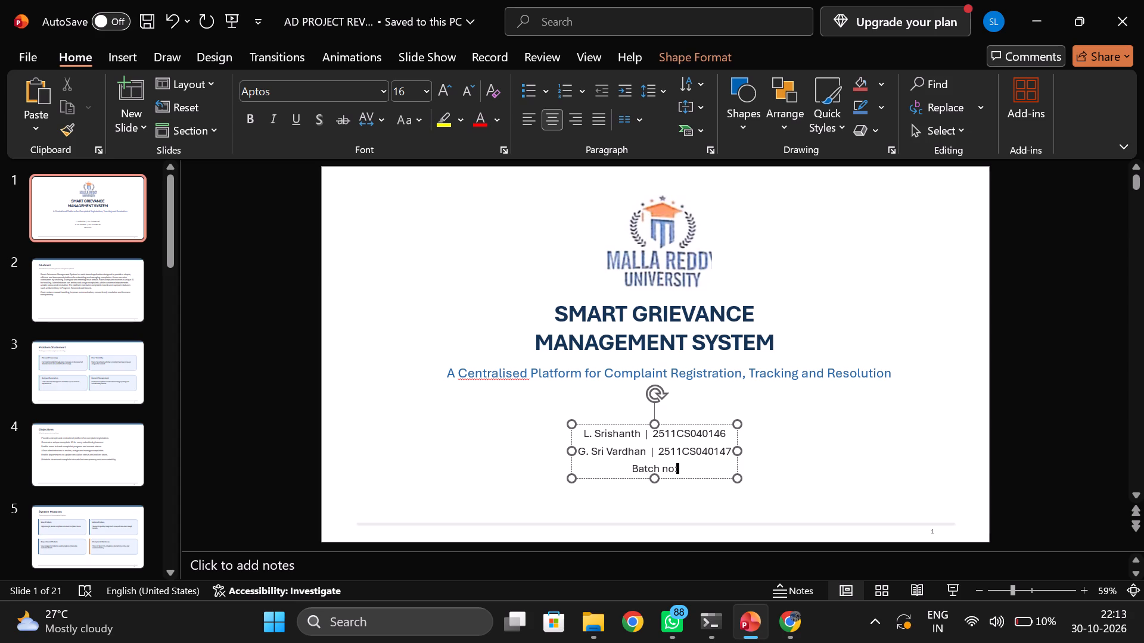
text(24)
key(Left)
key(Left)
key(space)
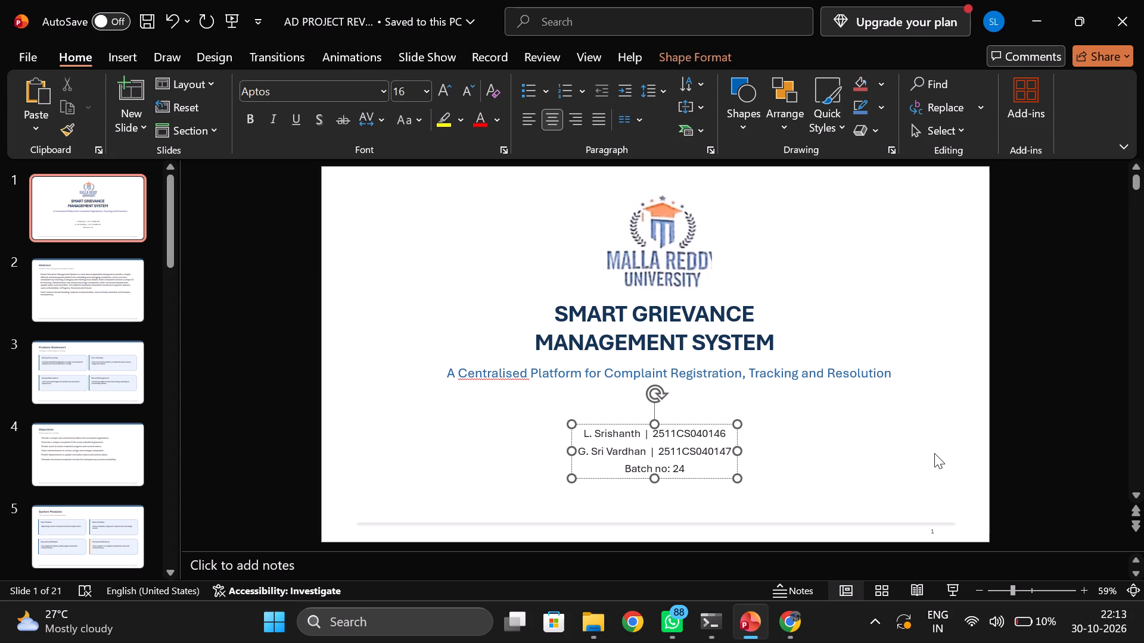
click(934, 453)
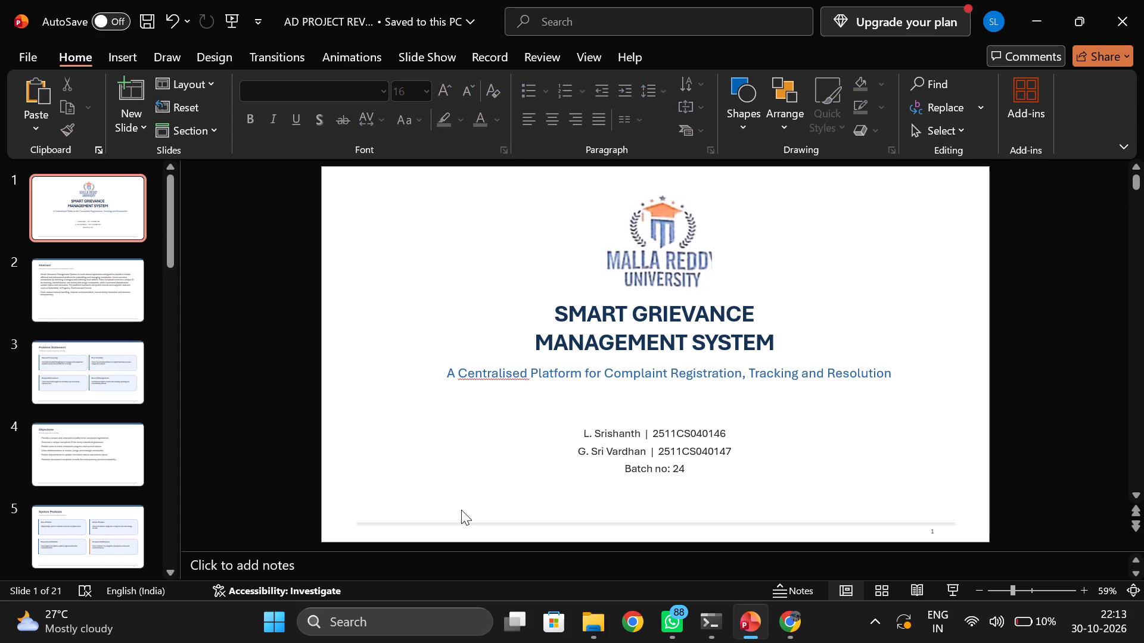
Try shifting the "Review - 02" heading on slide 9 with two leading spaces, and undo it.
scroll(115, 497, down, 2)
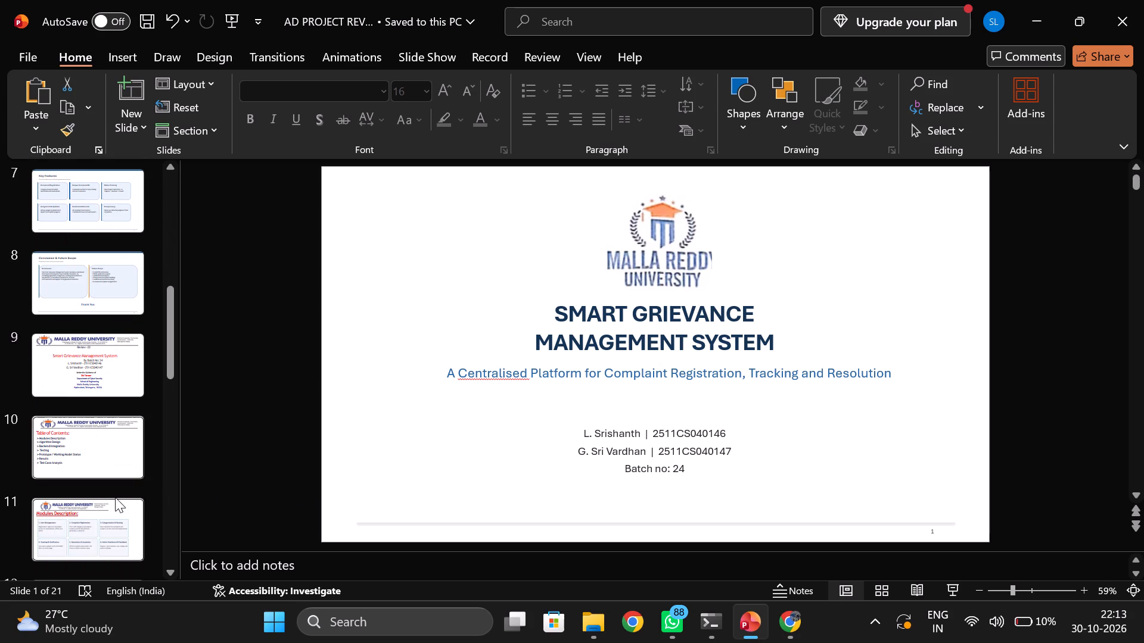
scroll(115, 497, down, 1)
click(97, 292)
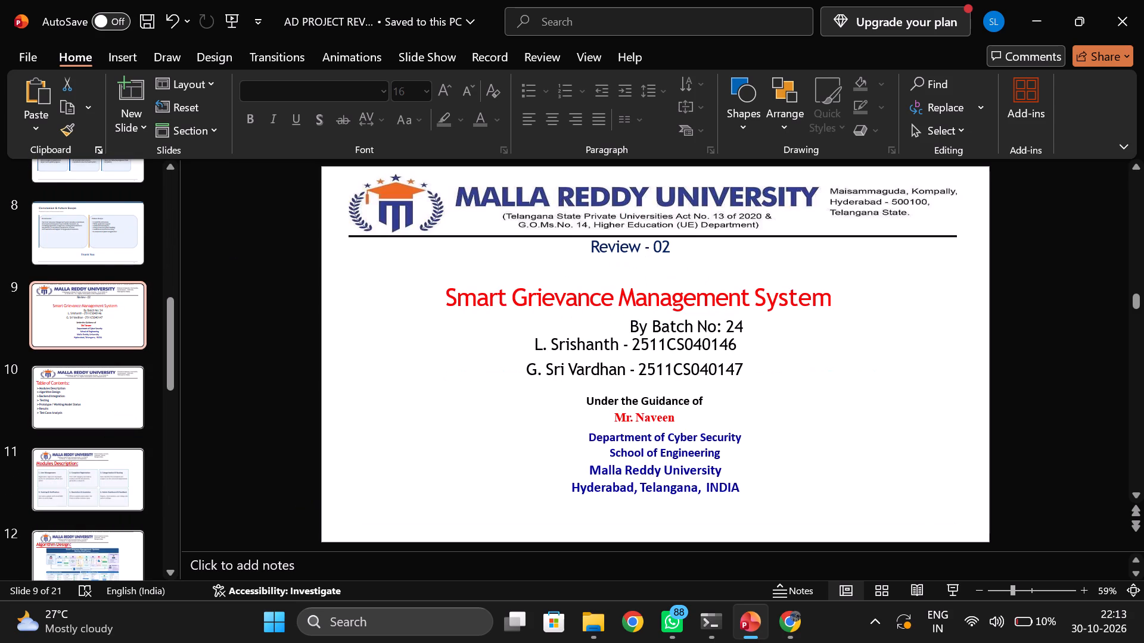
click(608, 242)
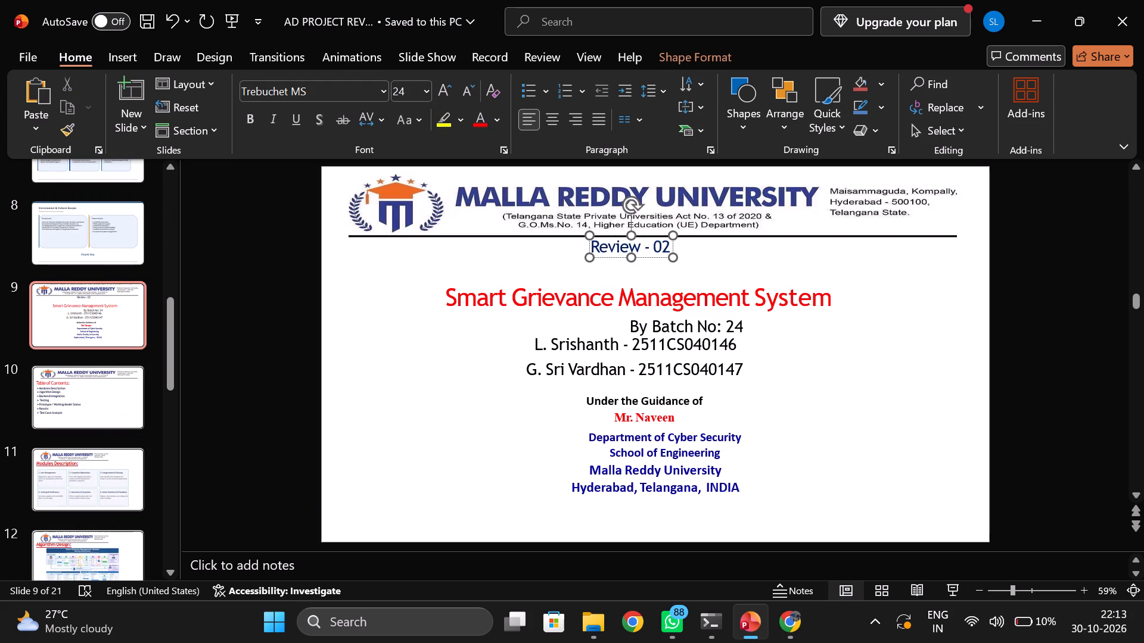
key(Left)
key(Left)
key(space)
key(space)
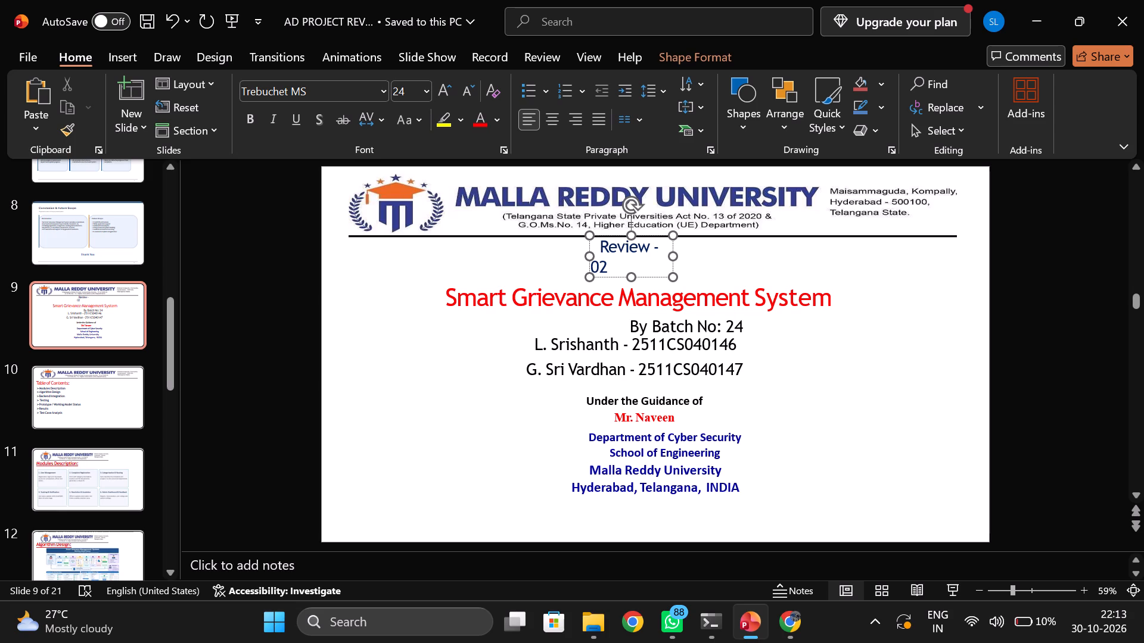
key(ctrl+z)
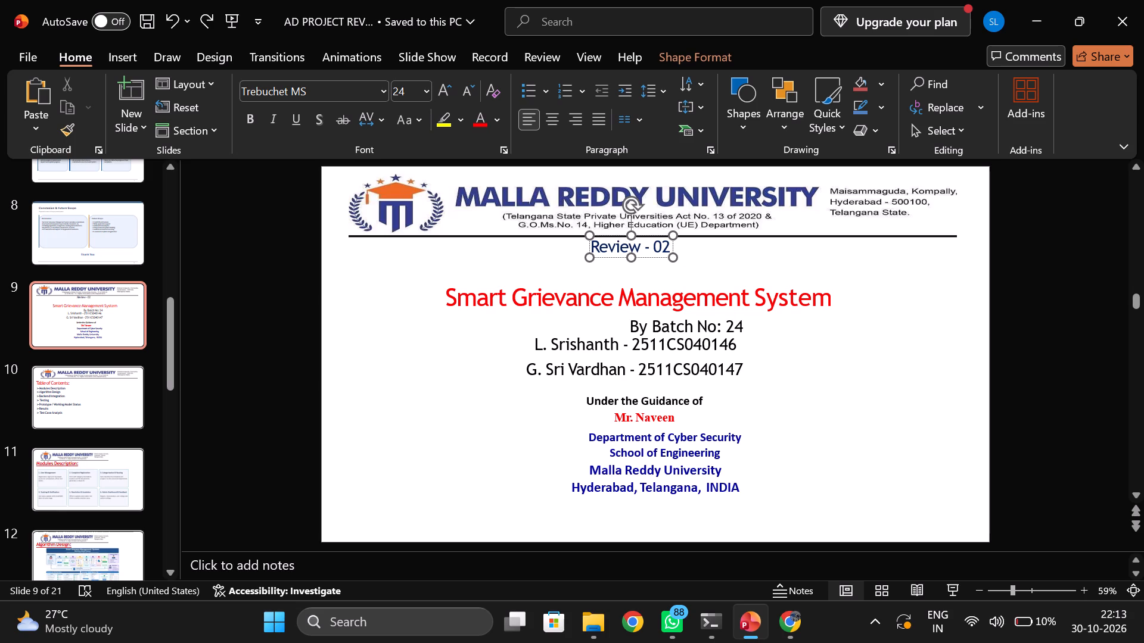
Move the "Review - 02" heading on slide 9 down, between the header rule and the project title, centred over the text block below.
drag(646, 235, 656, 241)
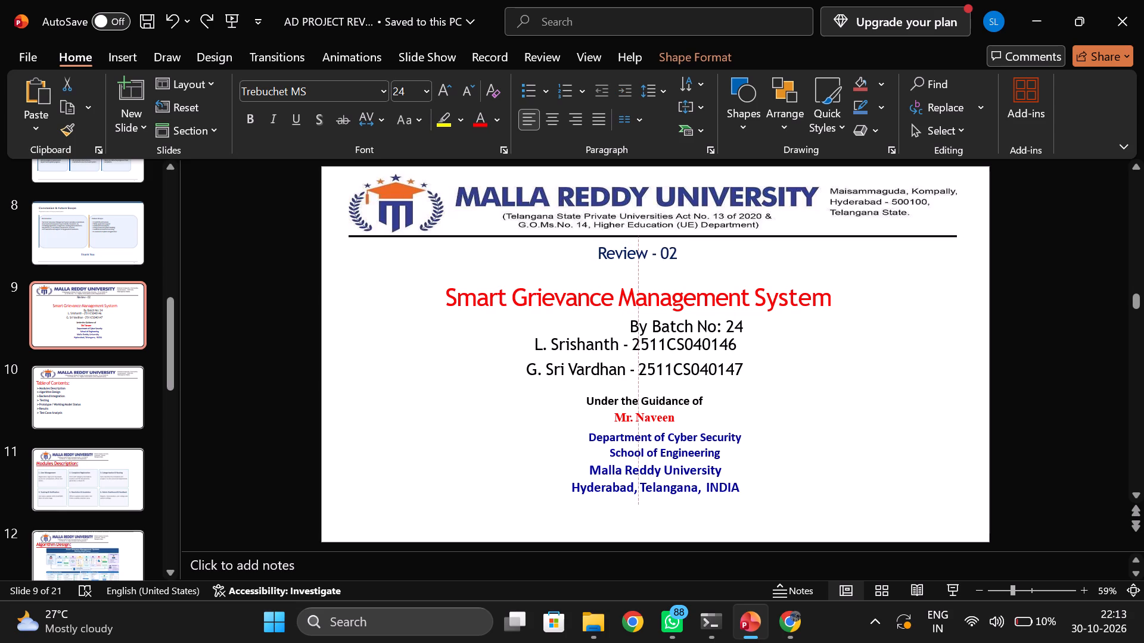
drag(656, 241, 660, 251)
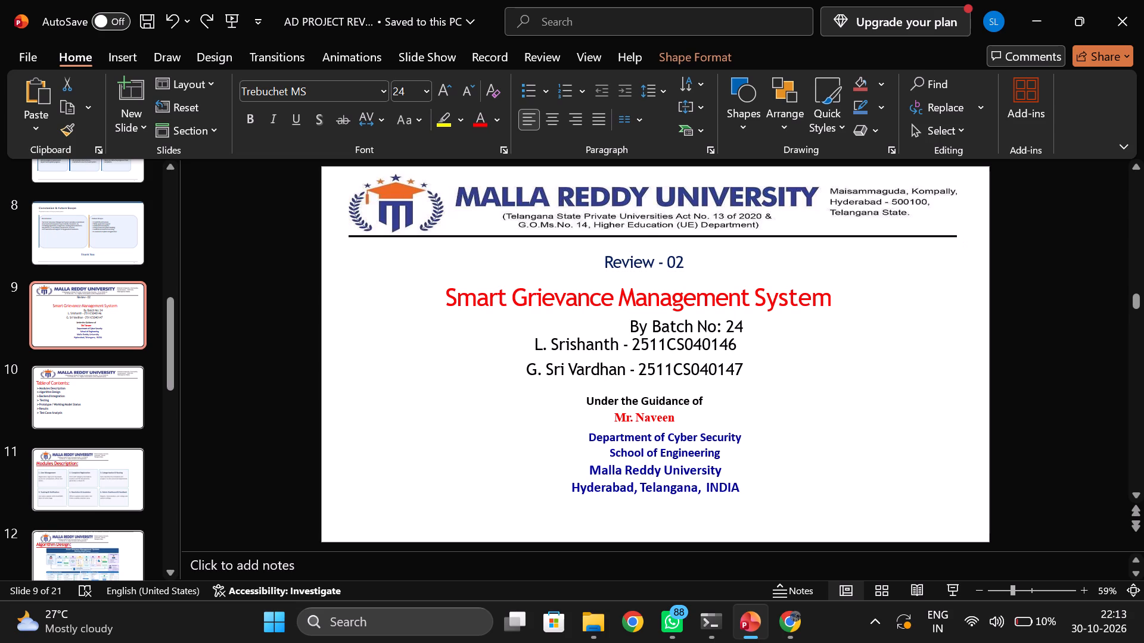
drag(660, 251, 658, 251)
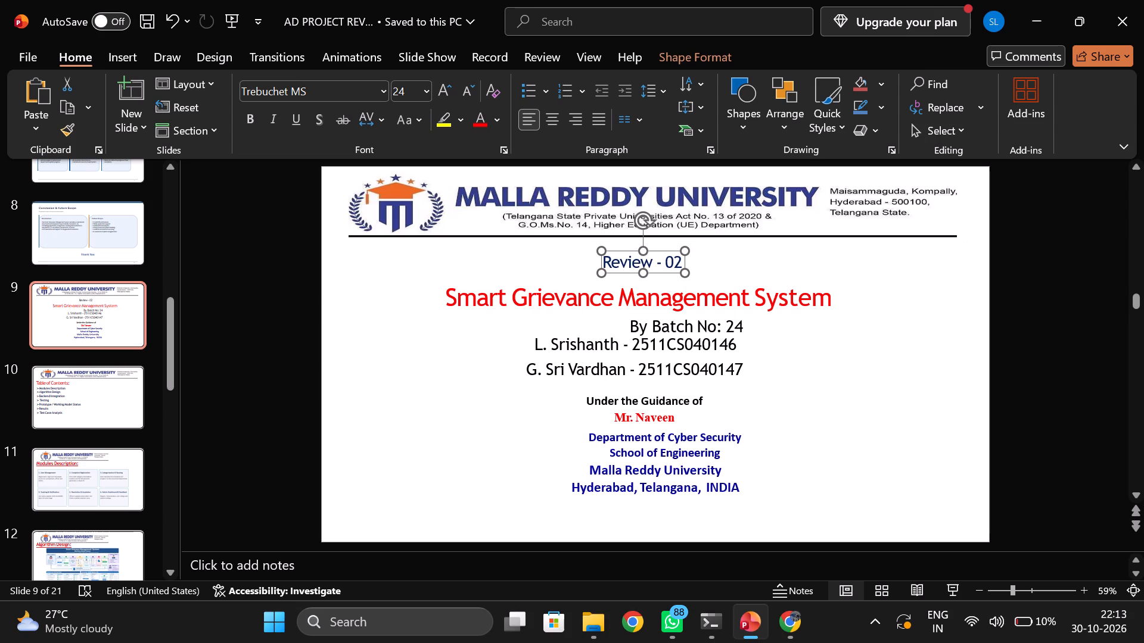
click(660, 250)
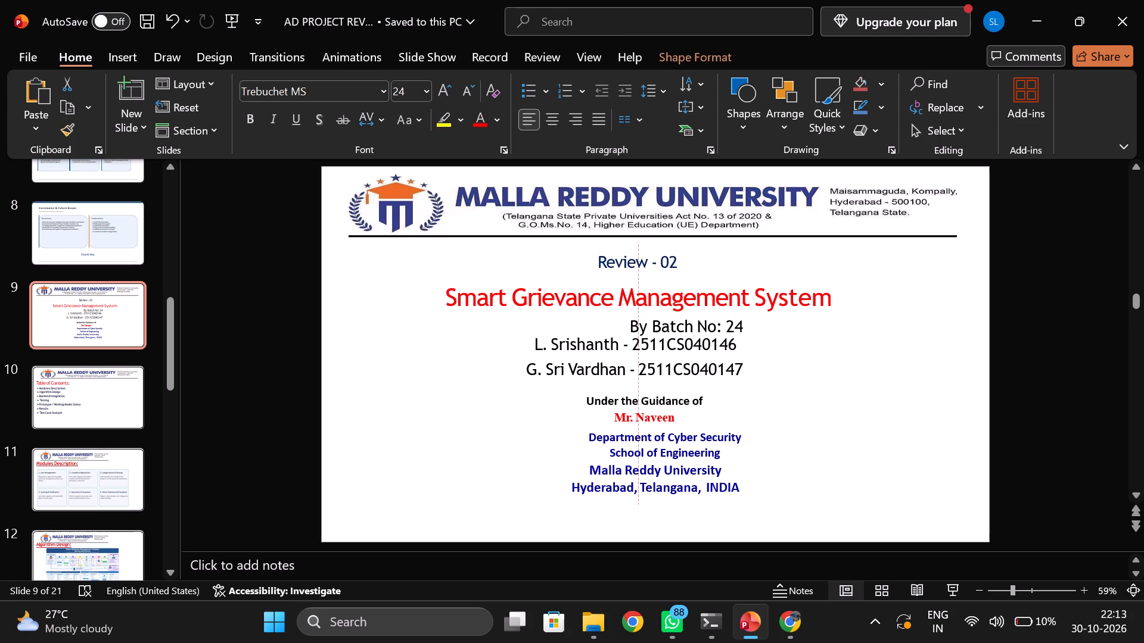
click(865, 347)
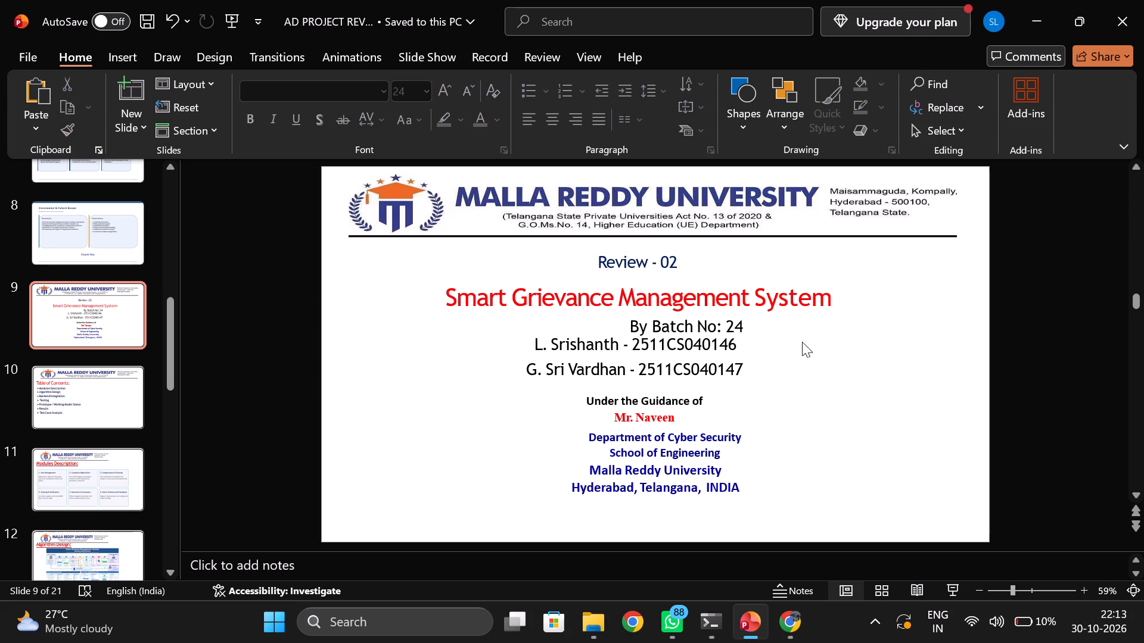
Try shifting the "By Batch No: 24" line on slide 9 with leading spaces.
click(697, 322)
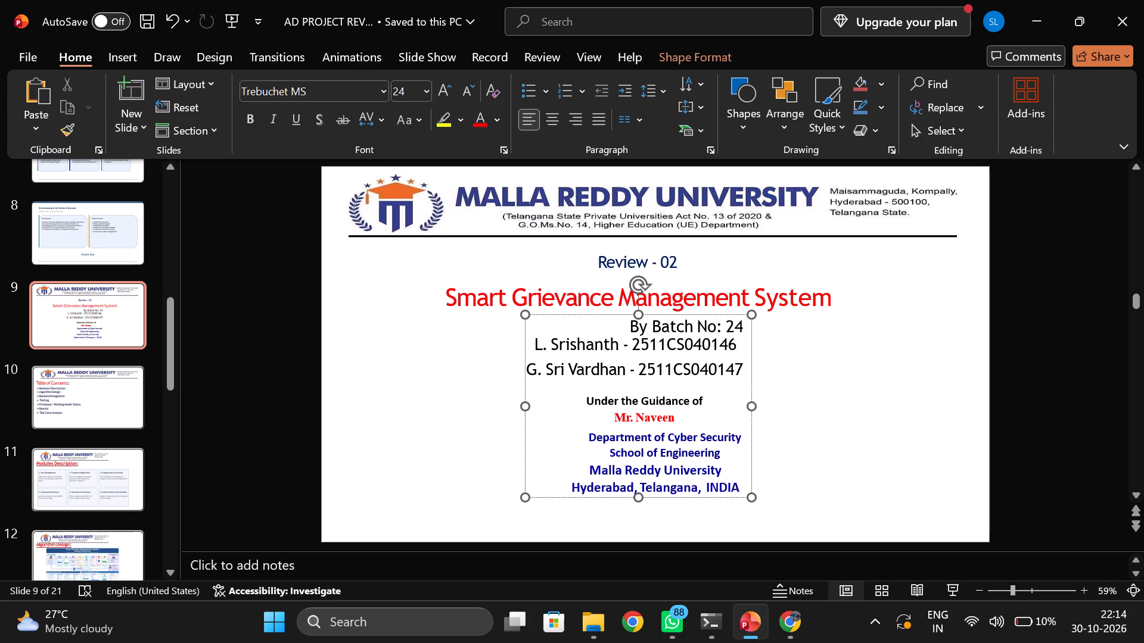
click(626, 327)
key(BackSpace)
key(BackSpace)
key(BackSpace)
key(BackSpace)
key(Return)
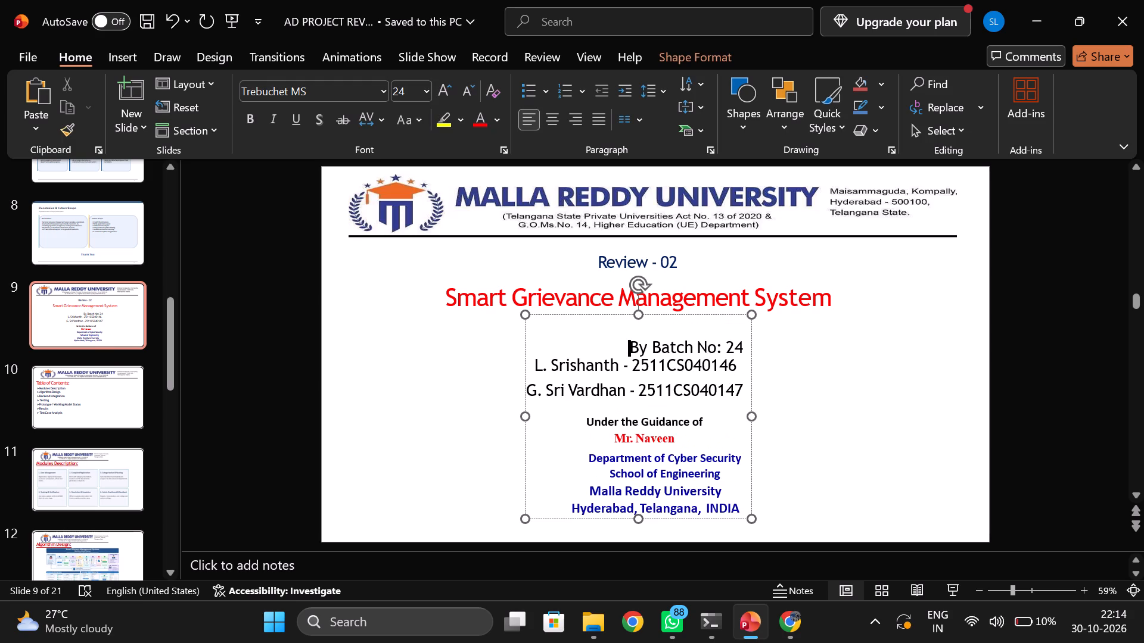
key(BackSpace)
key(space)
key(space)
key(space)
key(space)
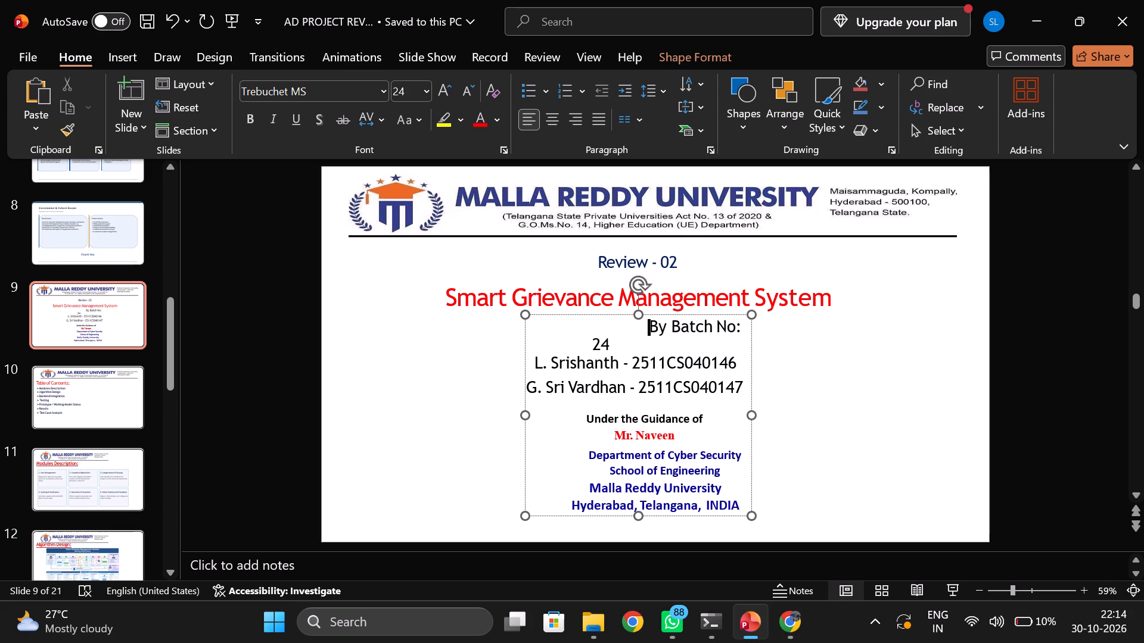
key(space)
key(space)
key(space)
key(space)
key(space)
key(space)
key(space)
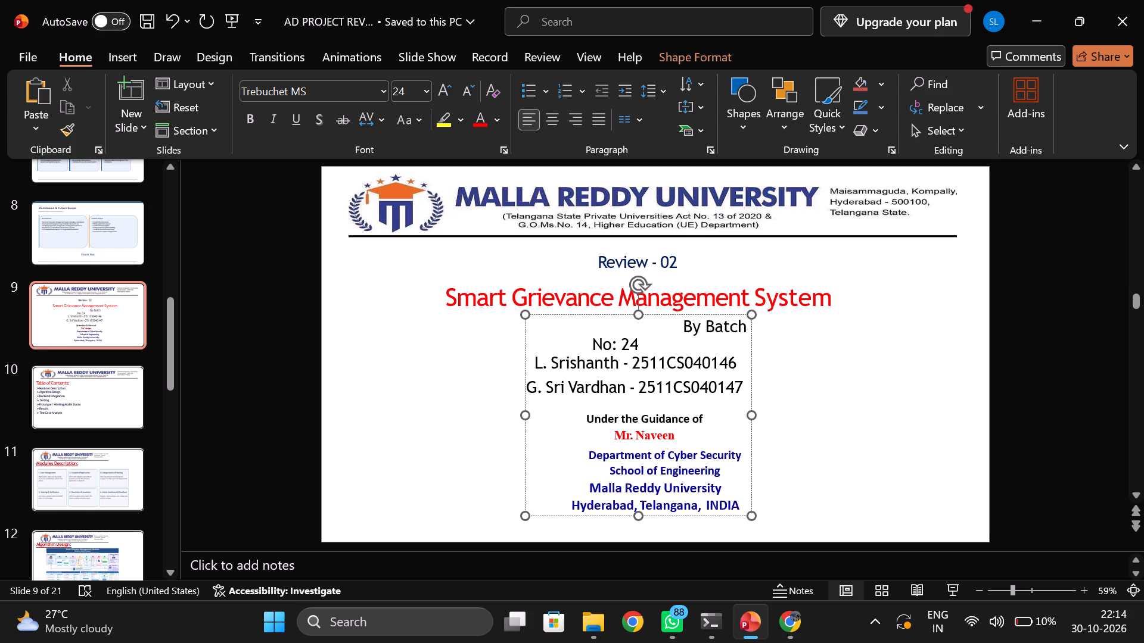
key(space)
Remove the word "By" and the extra spaces in front of "Batch No: 24" on slide 9.
key(Right)
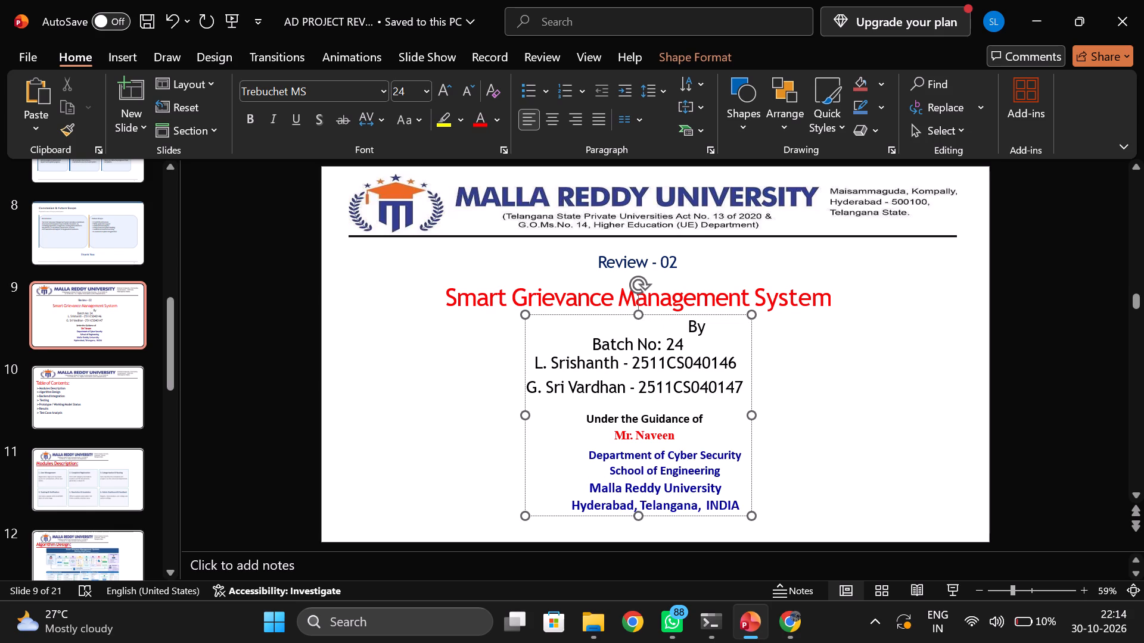
key(Right)
key(BackSpace)
key(BackSpace)
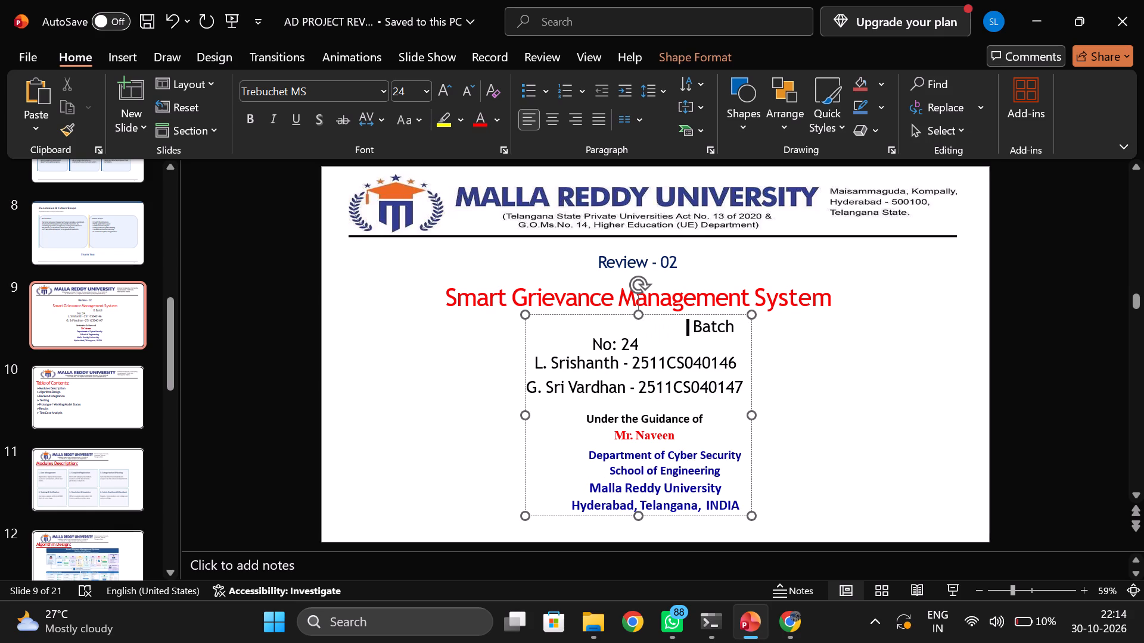
key(BackSpace)
key(BackSpace)
key(BackSpace)
key(BackSpace)
key(BackSpace)
key(BackSpace)
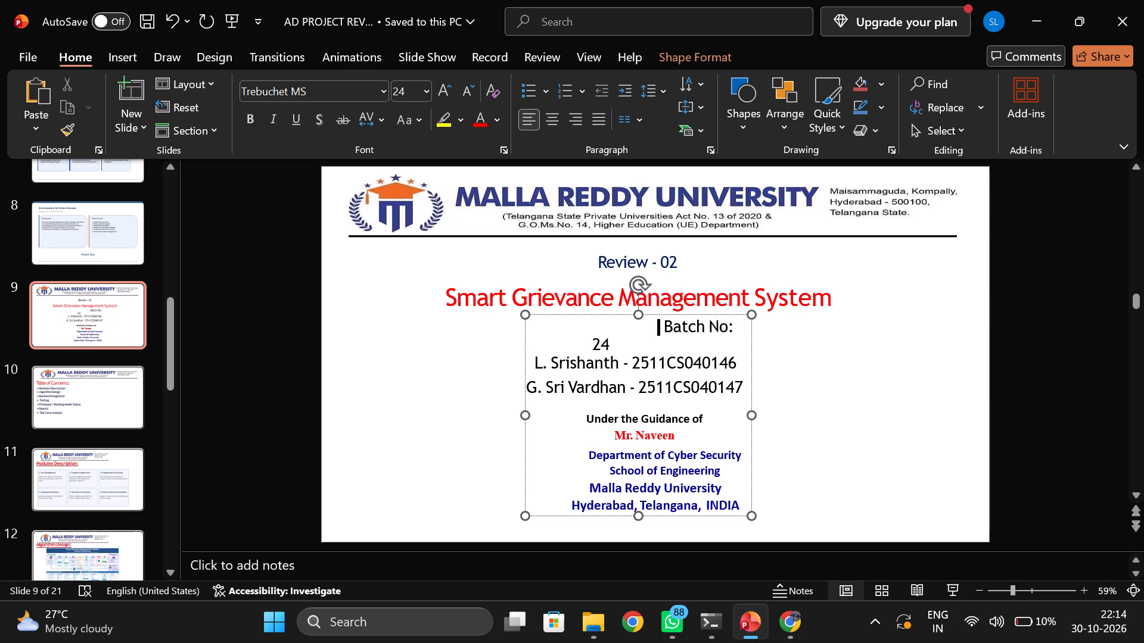
key(BackSpace)
key(BackSpace)
key(BackSpace)
key(BackSpace)
key(BackSpace)
key(BackSpace)
key(BackSpace)
key(BackSpace)
key(BackSpace)
key(BackSpace)
key(BackSpace)
key(BackSpace)
key(BackSpace)
key(BackSpace)
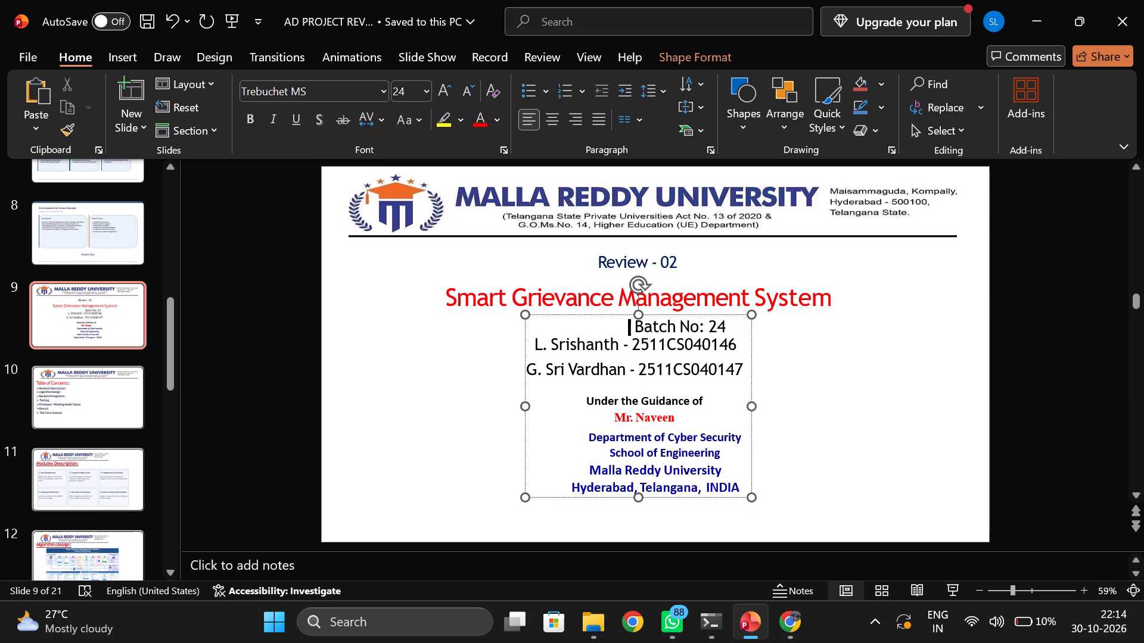
key(BackSpace)
key(BackSpace)
key(BackSpace)
key(BackSpace)
Pad "Batch No: 24" with leading spaces onto a lower centred line, and add a blank line between it and the student entries.
key(space)
key(space)
key(space)
key(space)
key(space)
key(space)
key(space)
key(space)
key(space)
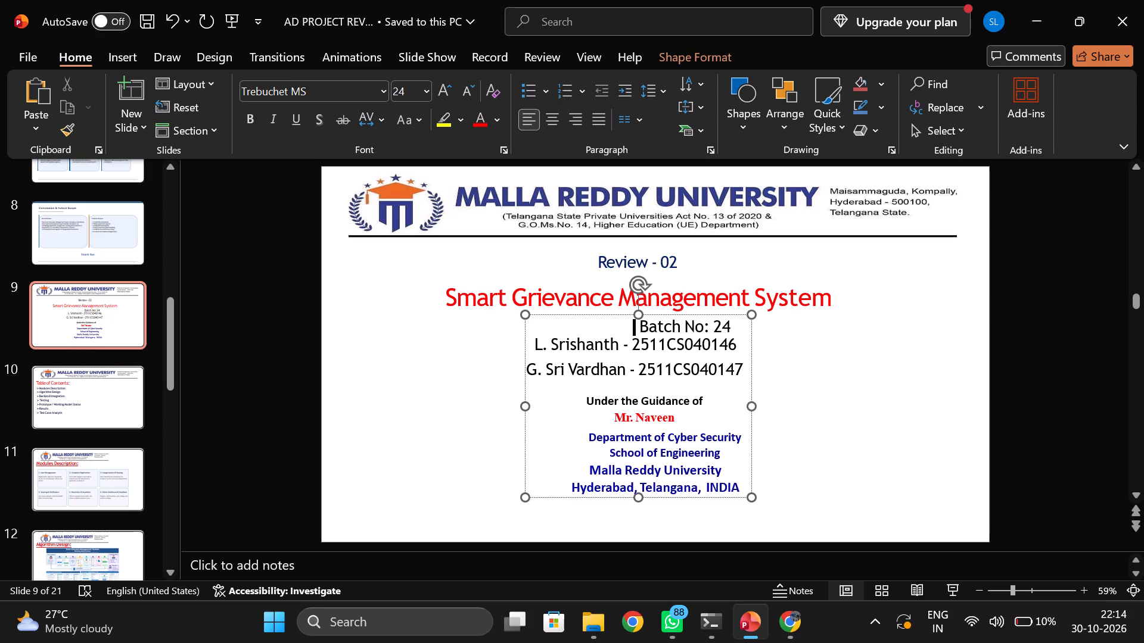
key(space)
key(space)
key(space)
key(space)
key(space)
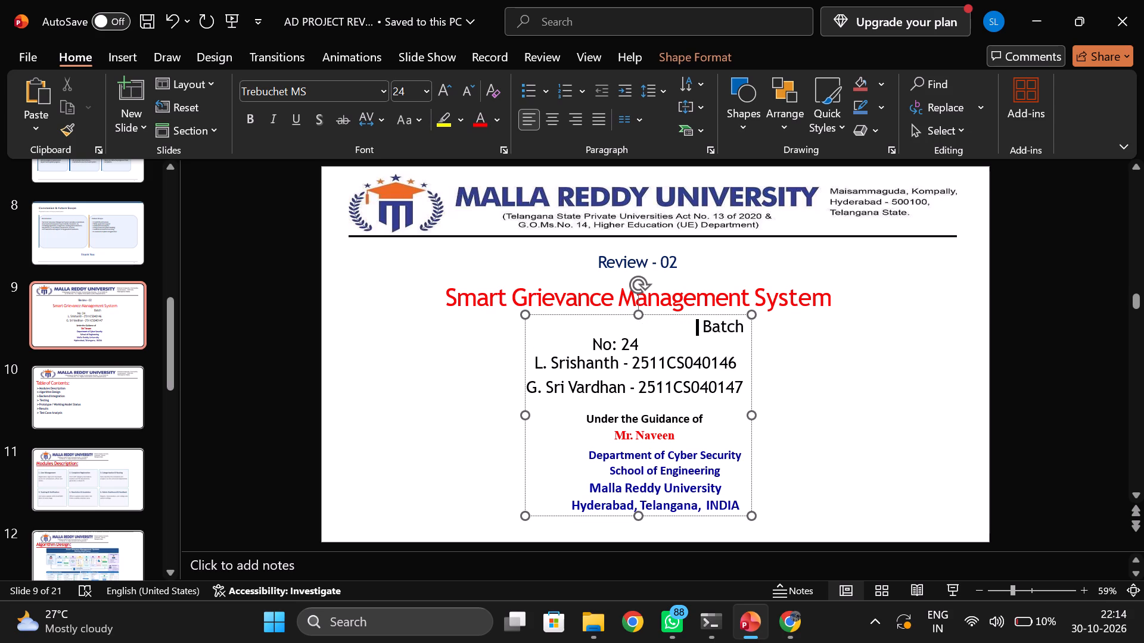
key(space)
key(space)
key(space)
key(Down)
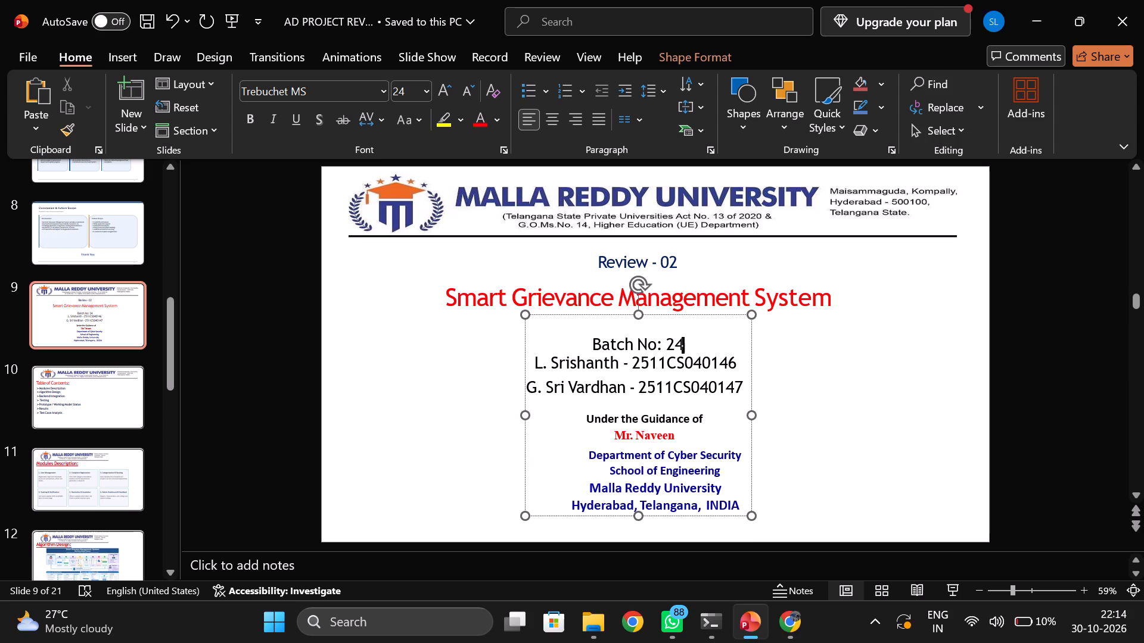
key(Return)
click(859, 363)
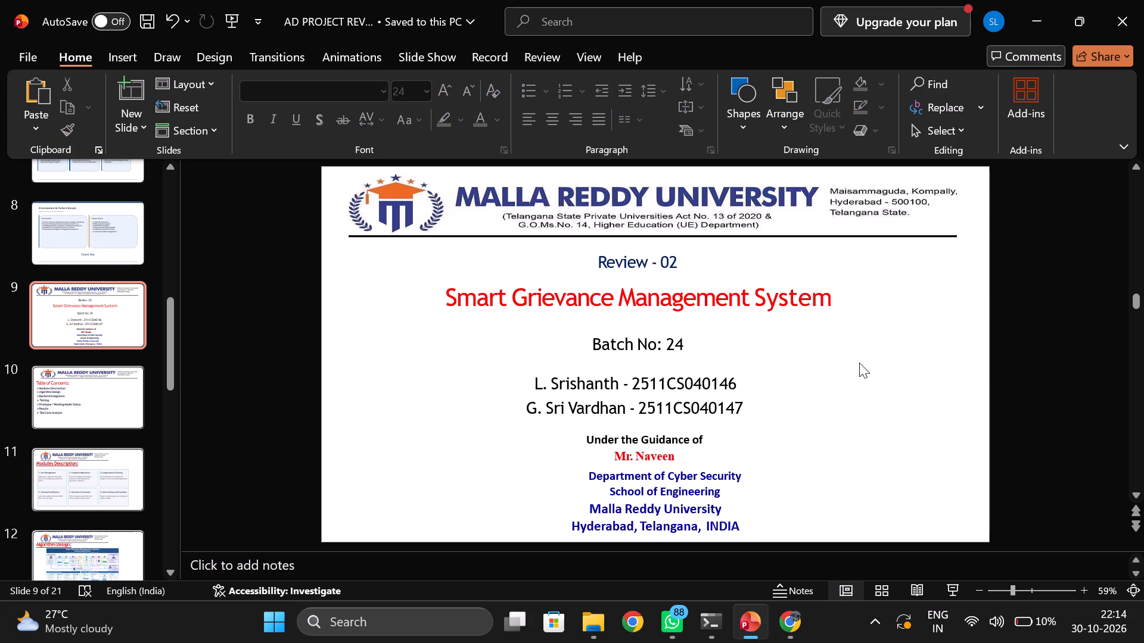
Look through the remaining Review 2 slides, from the Table of Contents to the closing THANK YOU slide.
scroll(859, 363, down, 1)
scroll(859, 363, up, 1)
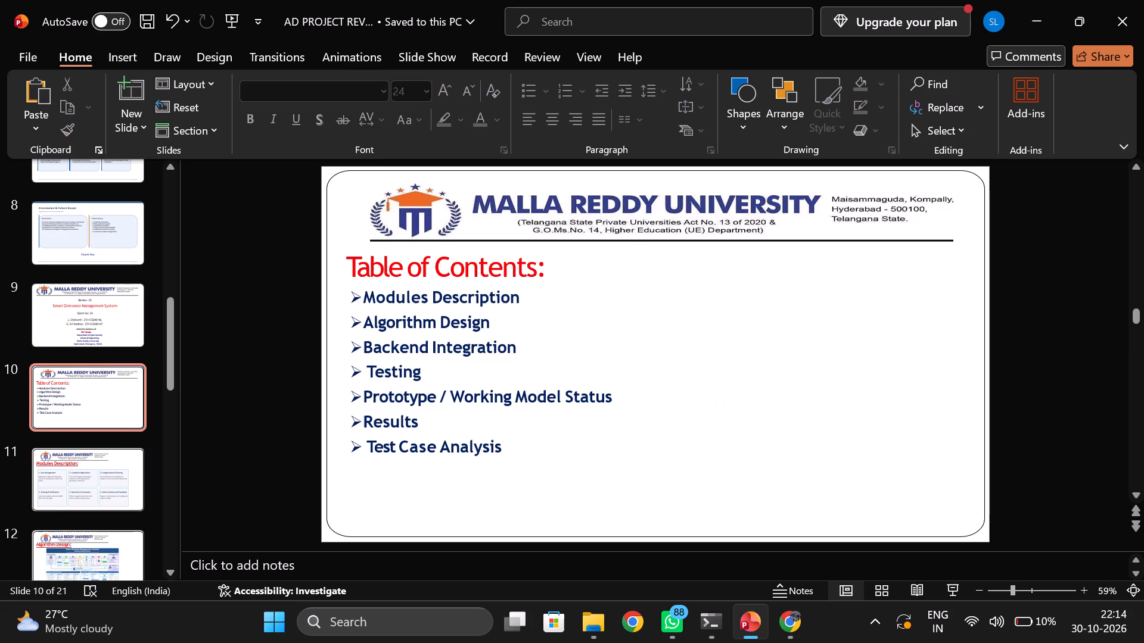
scroll(859, 363, up, 1)
key(Up)
key(Down)
key(Up)
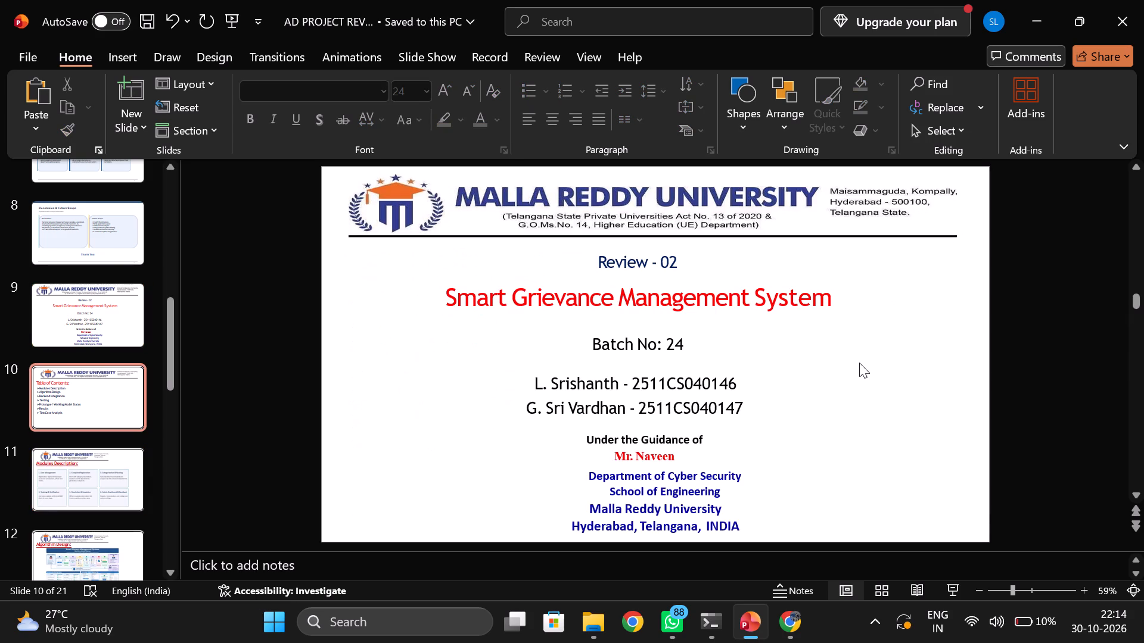
key(Down)
key(Down)
key(Down)
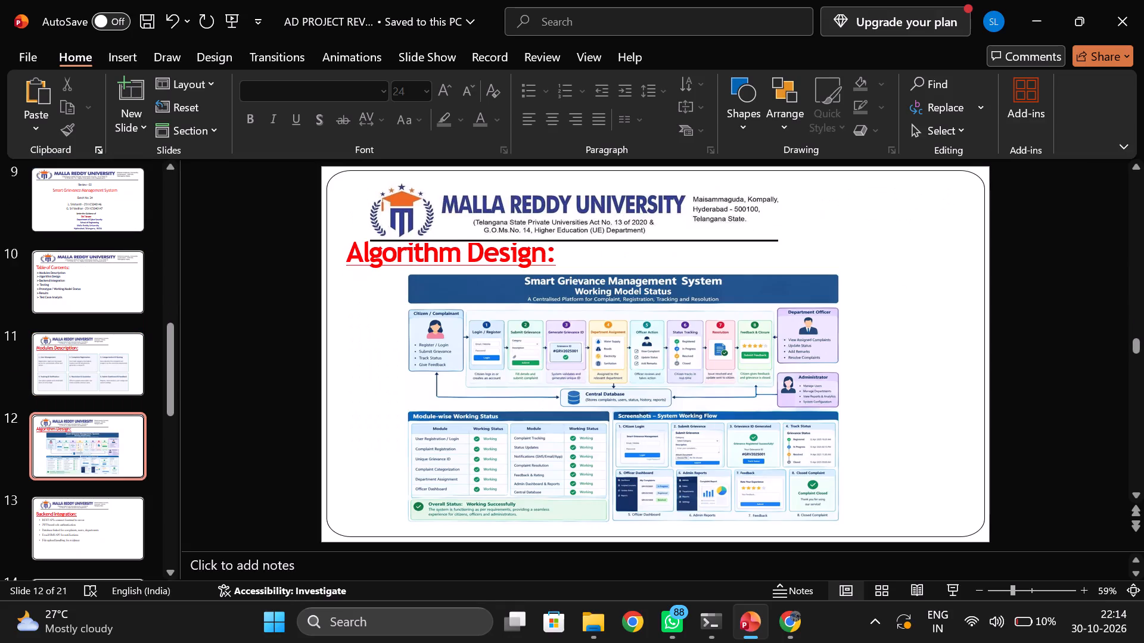
key(Down)
key(Down)
key(Down)
key(Down)
key(Down)
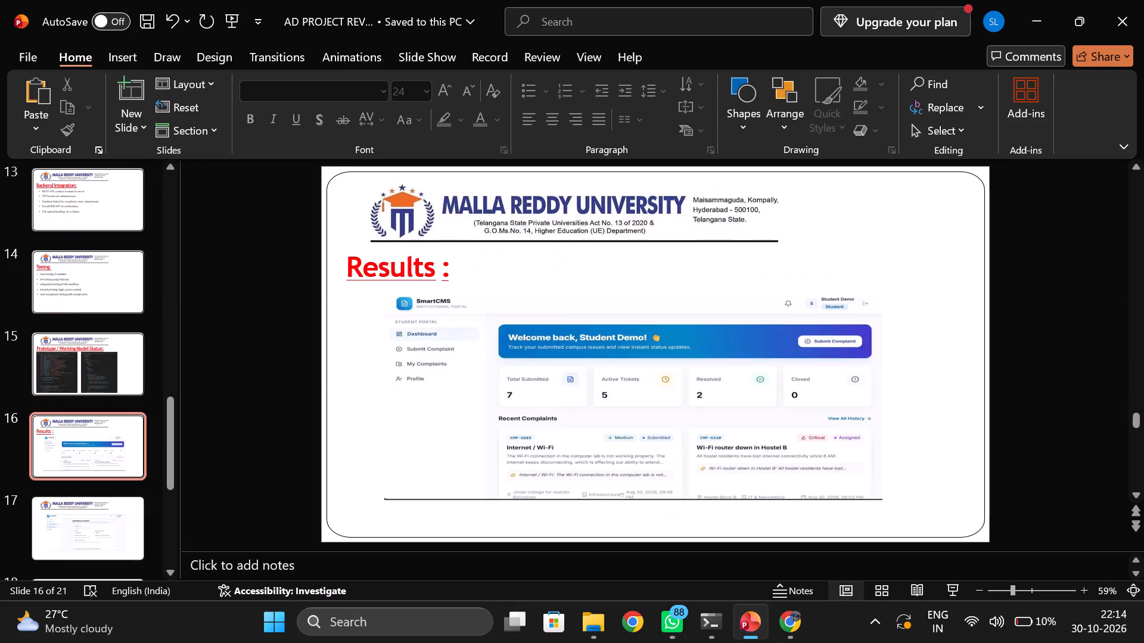
key(Down)
key(Down)
key(Down)
key(Down)
key(Down)
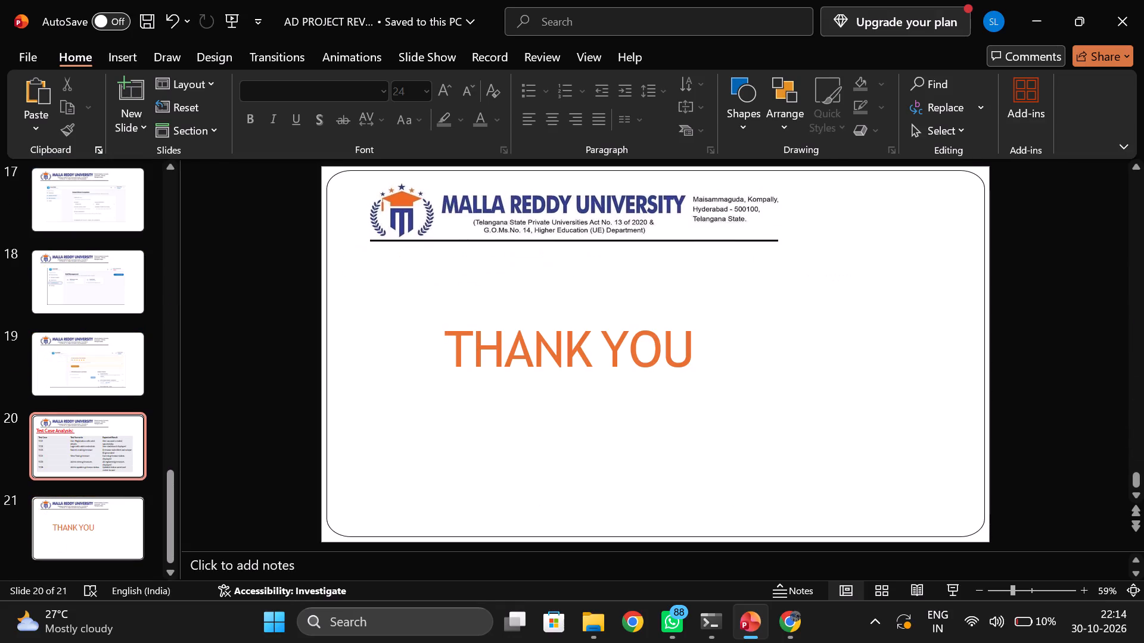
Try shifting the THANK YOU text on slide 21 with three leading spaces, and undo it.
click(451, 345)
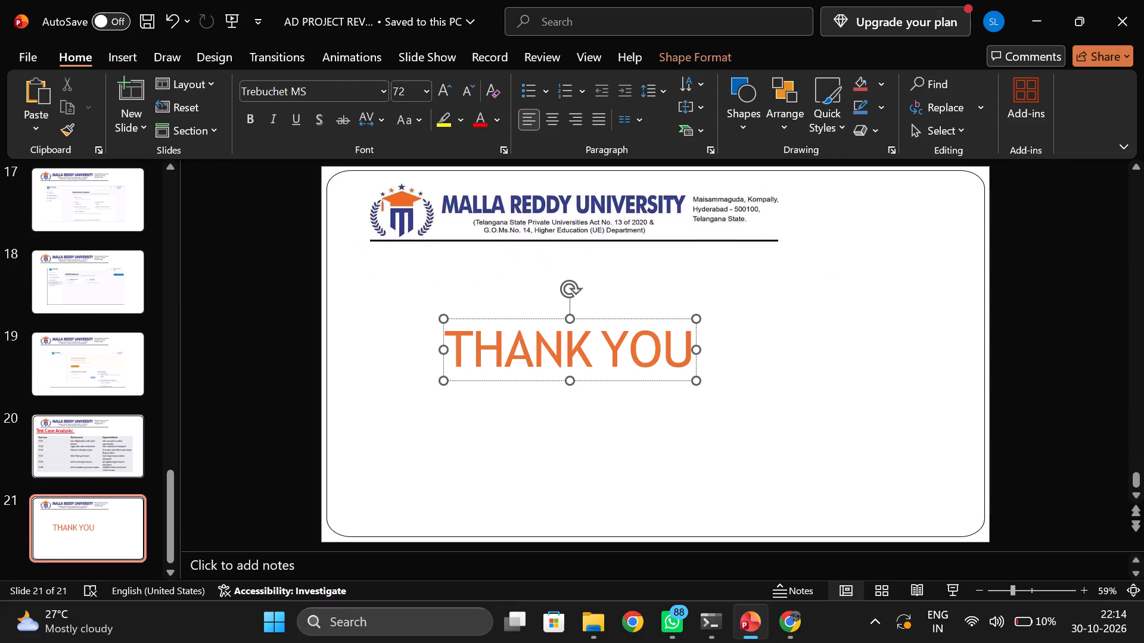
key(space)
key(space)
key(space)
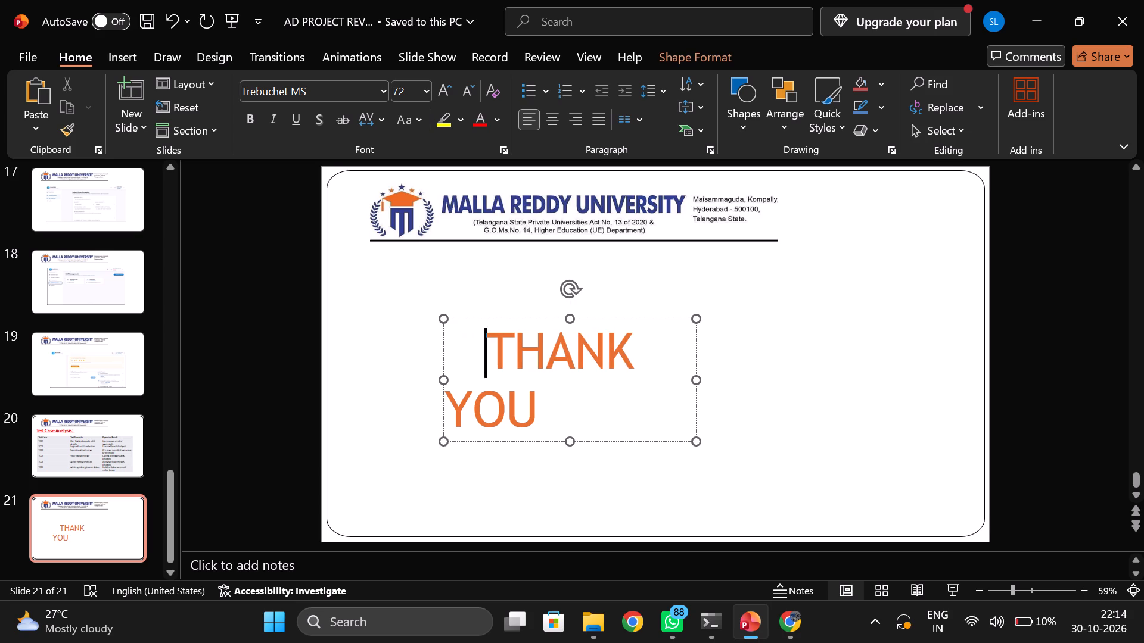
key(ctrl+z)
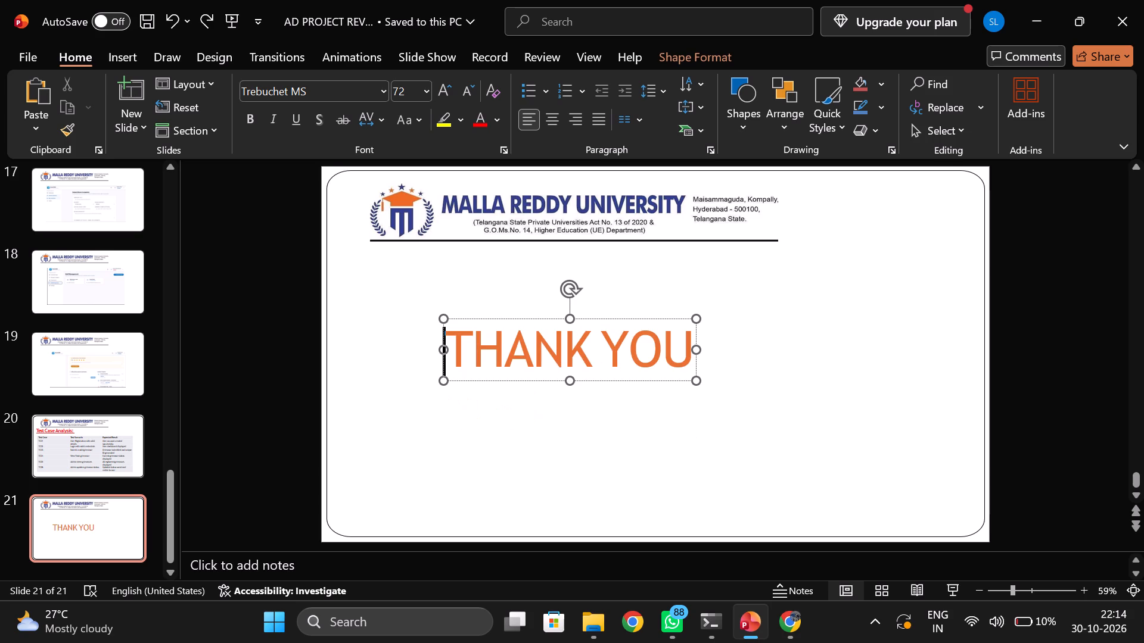
Move the THANK YOU text box on slide 21 rightward and slightly down, closer to the slide's centre.
drag(621, 320, 680, 329)
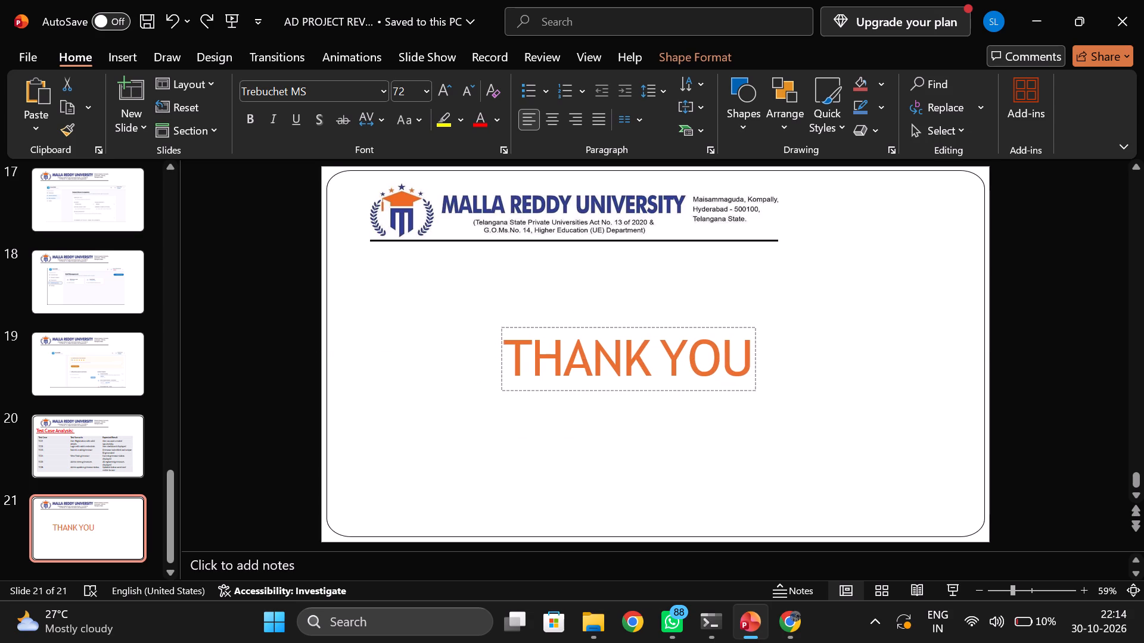
drag(680, 329, 682, 329)
click(1075, 324)
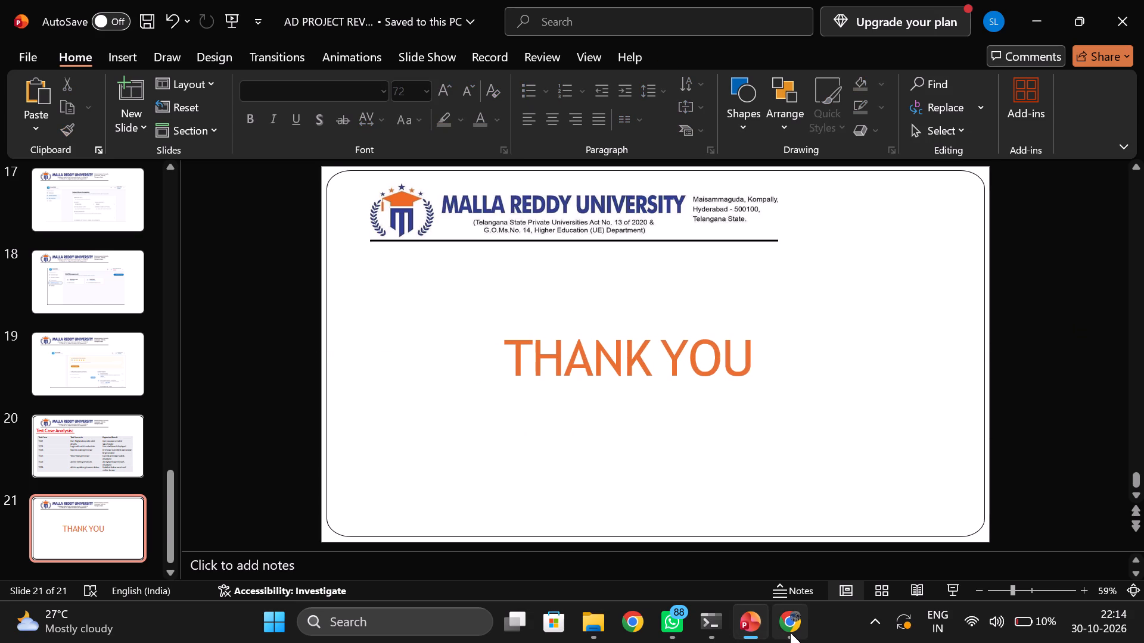
click(790, 632)
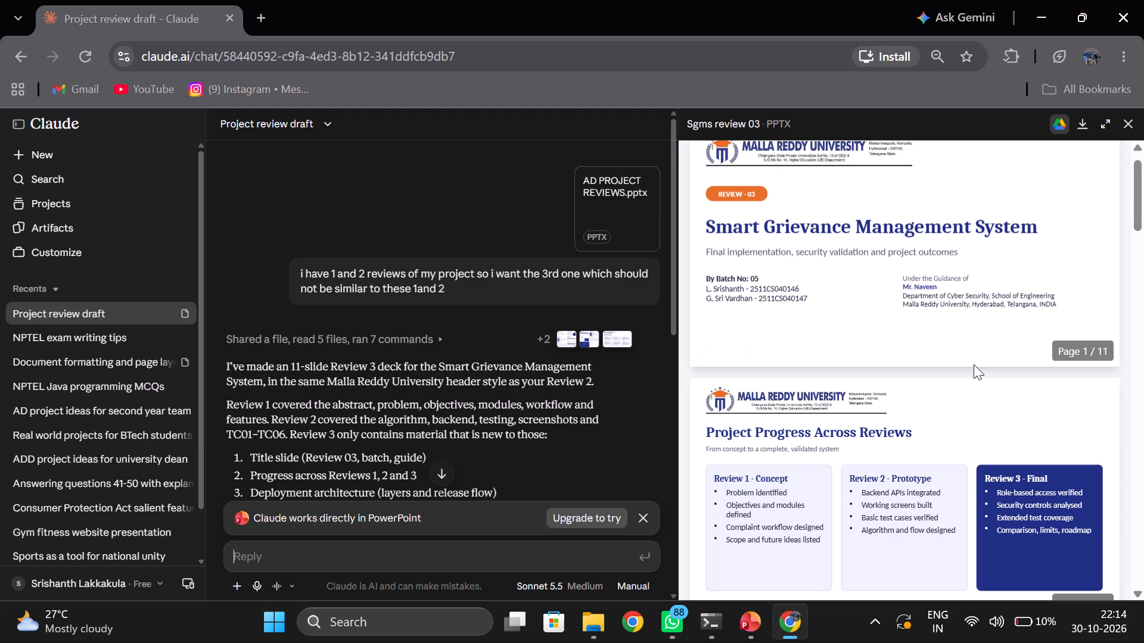
scroll(974, 364, down, 1)
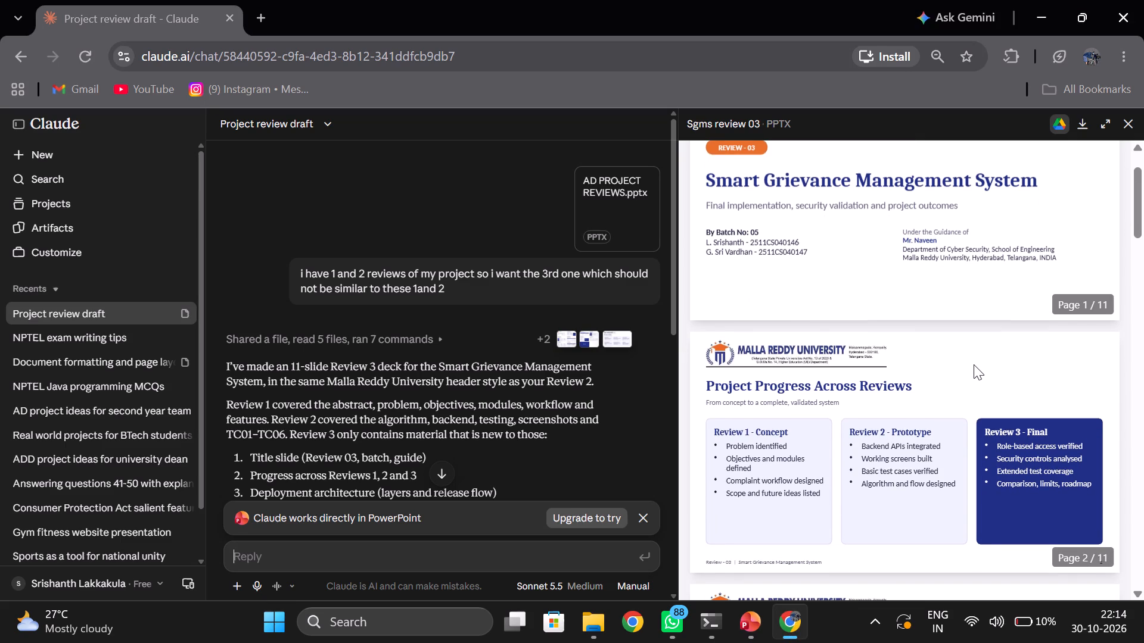
scroll(974, 364, down, 3)
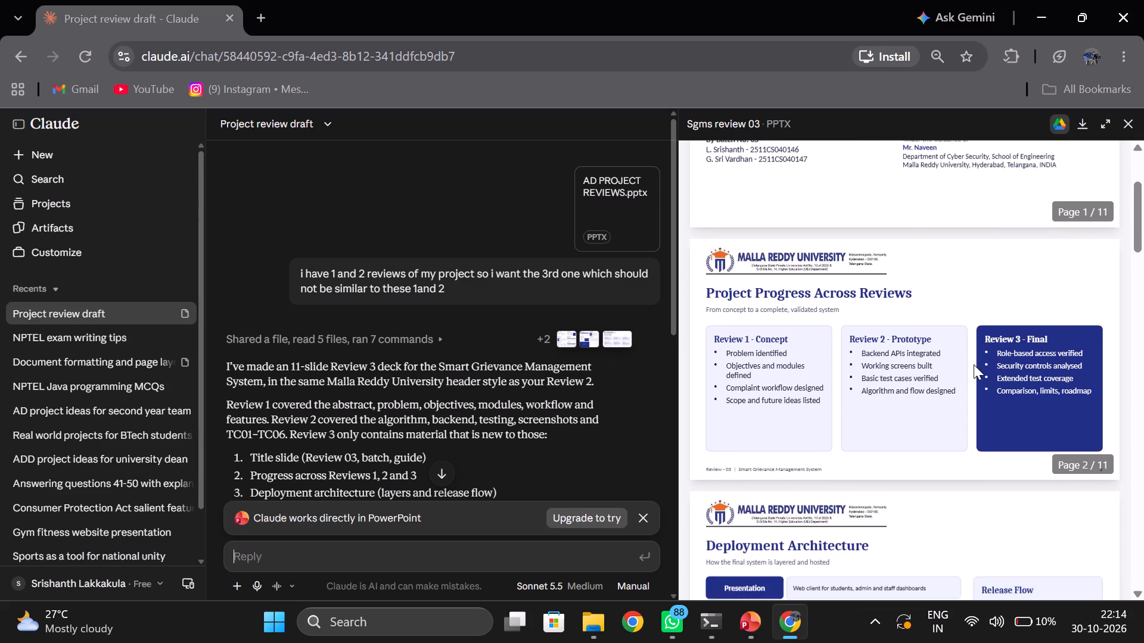
scroll(974, 364, down, 2)
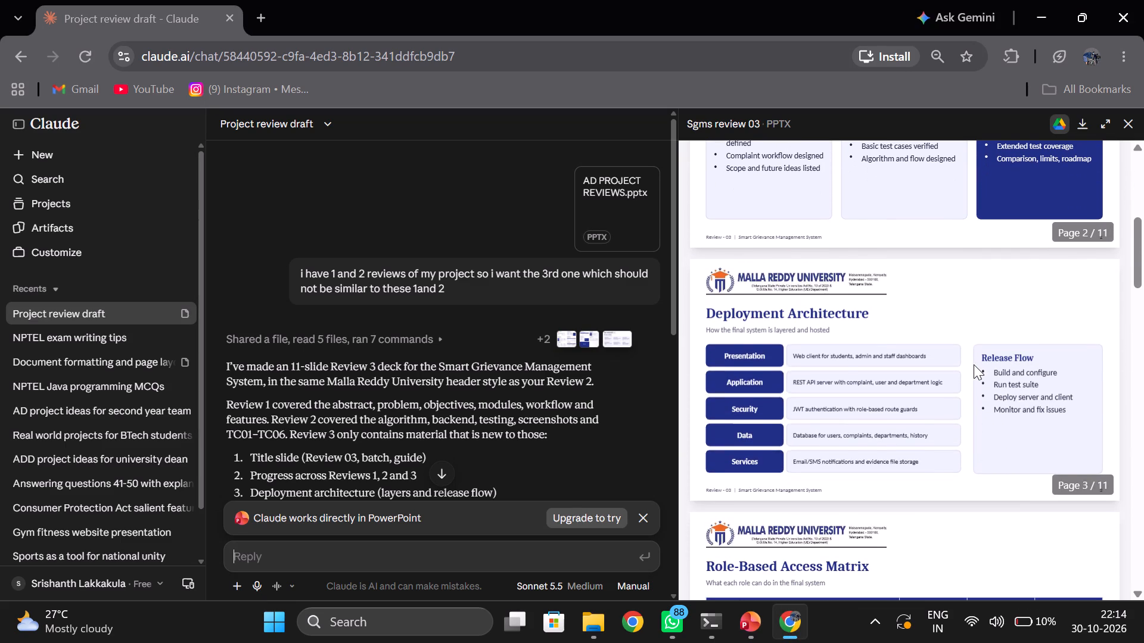
scroll(974, 364, down, 1)
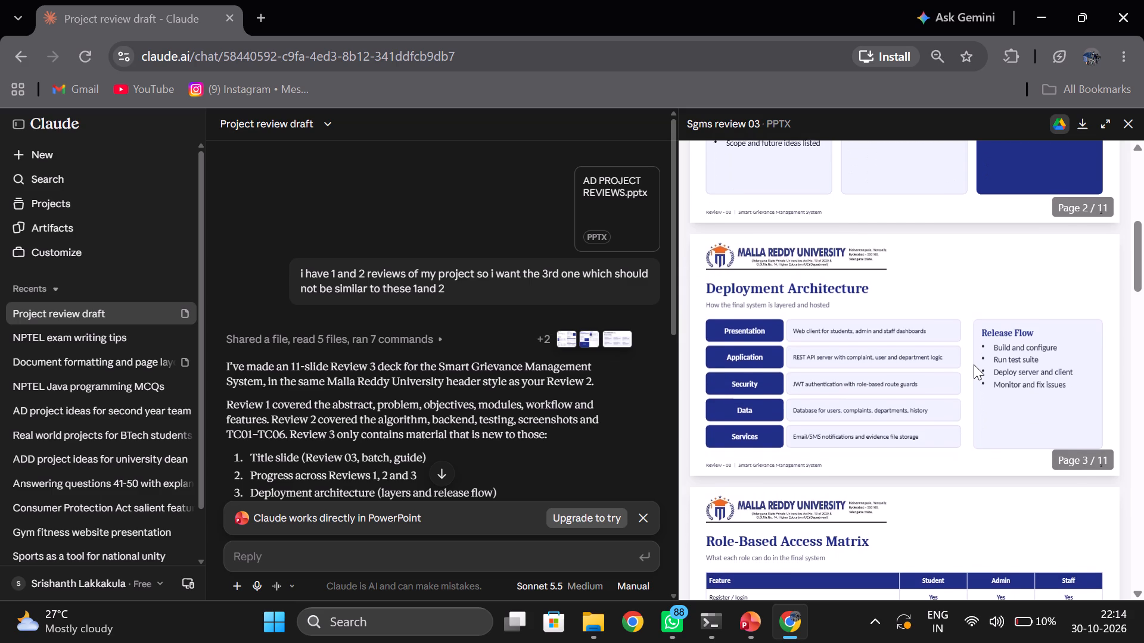
scroll(974, 364, down, 1)
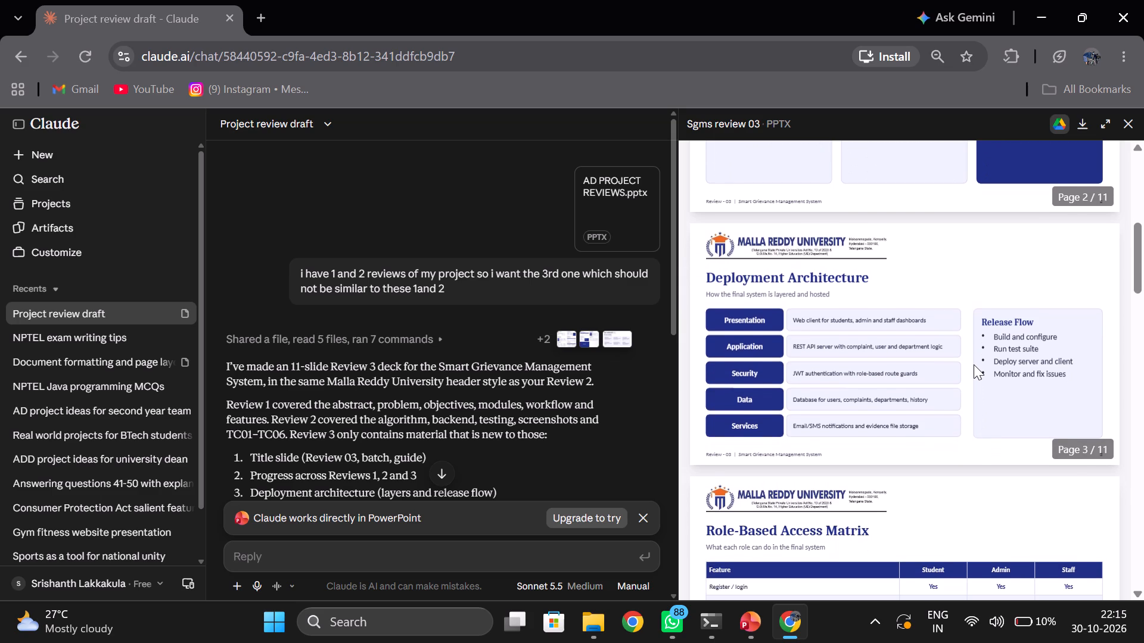
scroll(974, 364, down, 4)
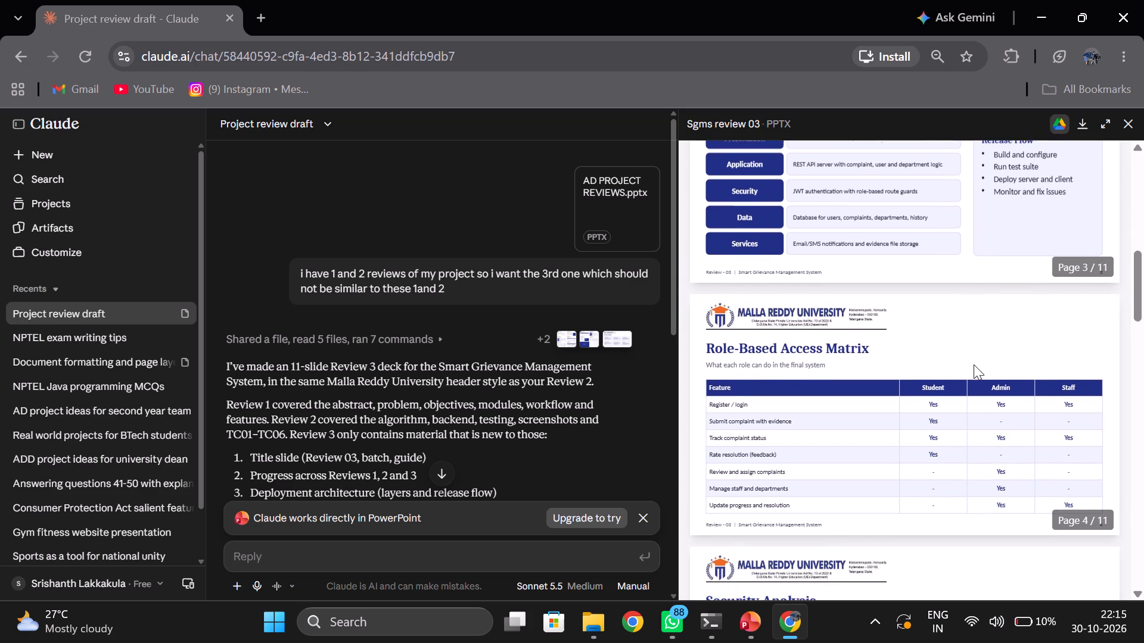
scroll(974, 364, down, 2)
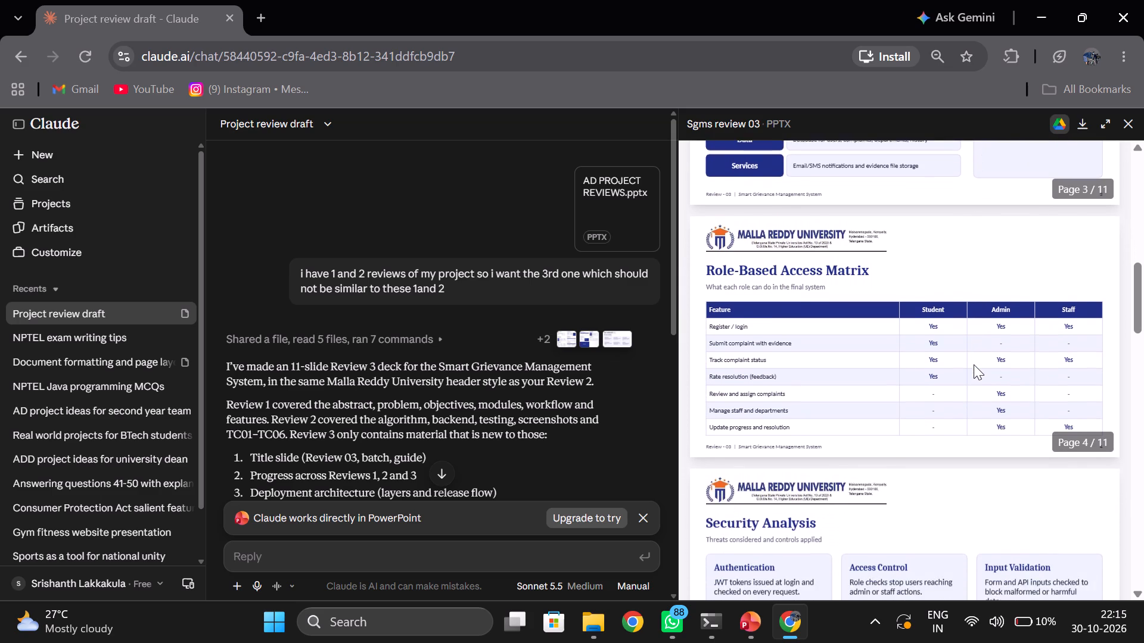
scroll(974, 364, down, 5)
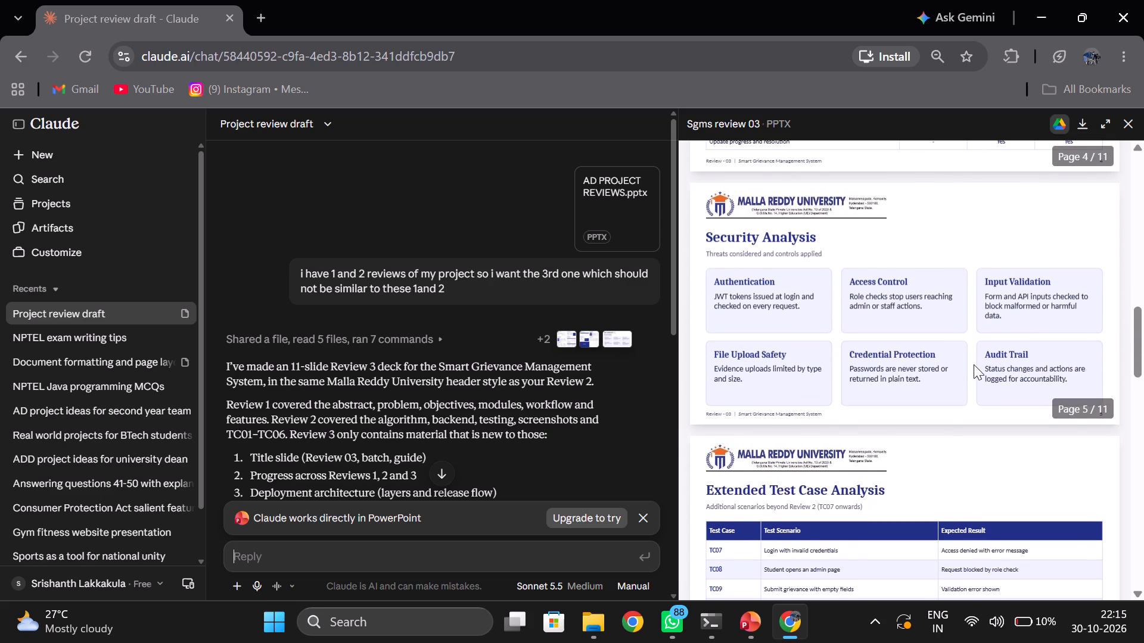
scroll(974, 364, down, 2)
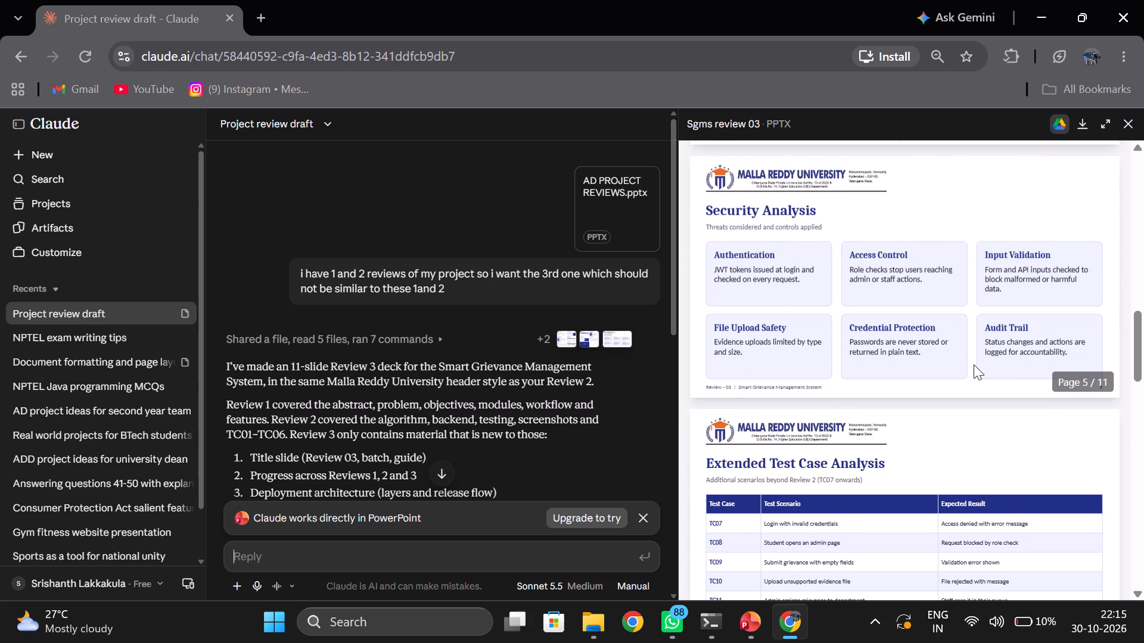
scroll(974, 364, down, 2)
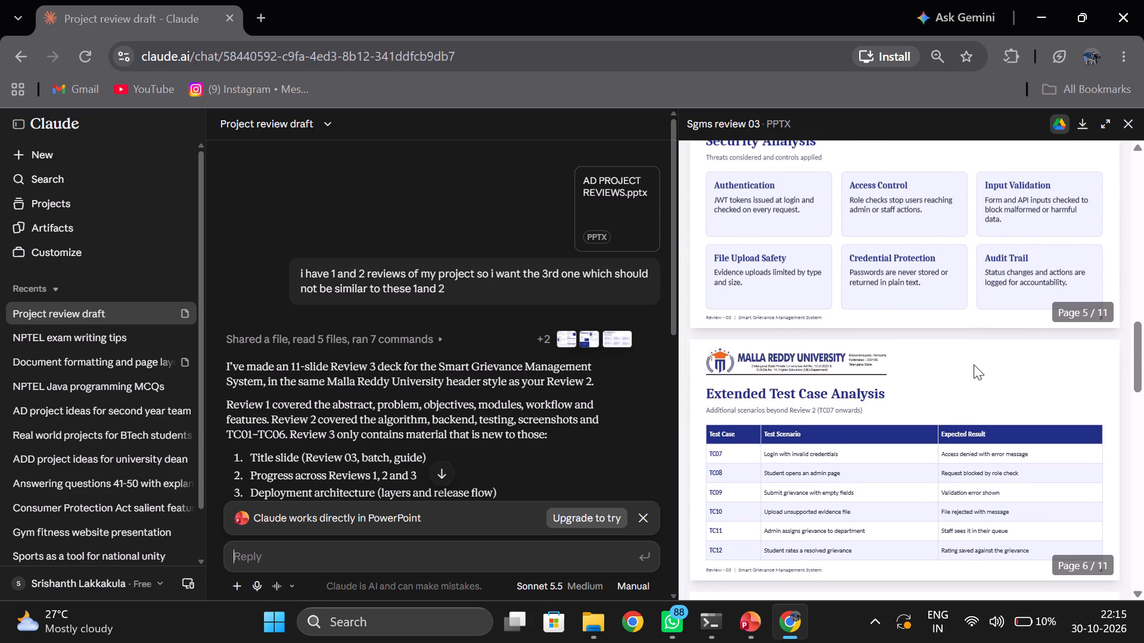
scroll(974, 364, down, 1)
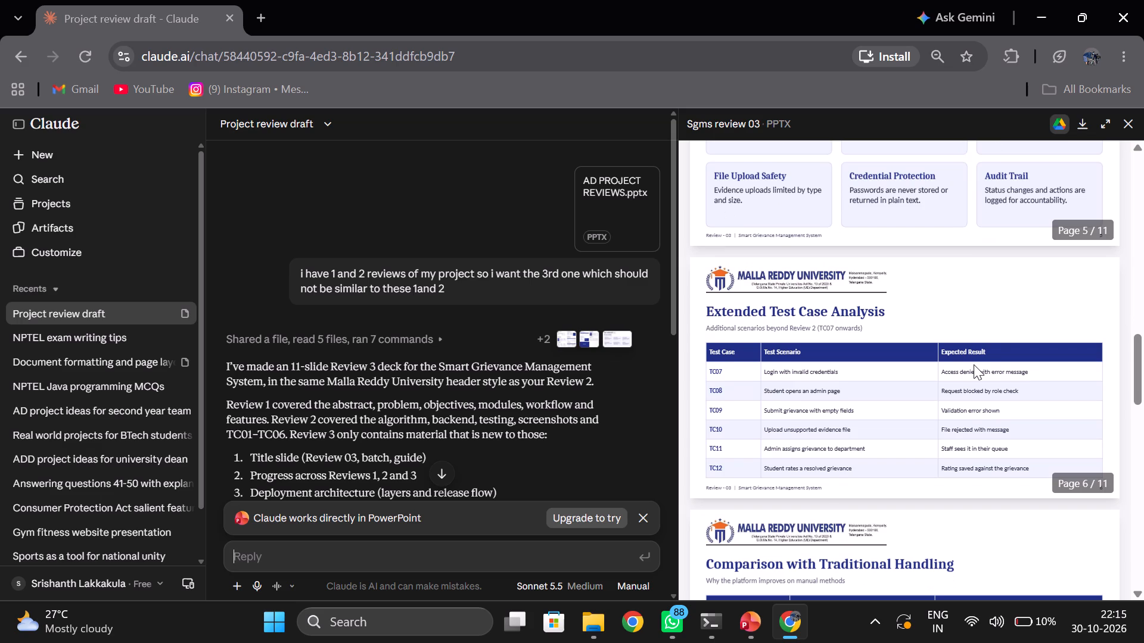
scroll(974, 364, down, 3)
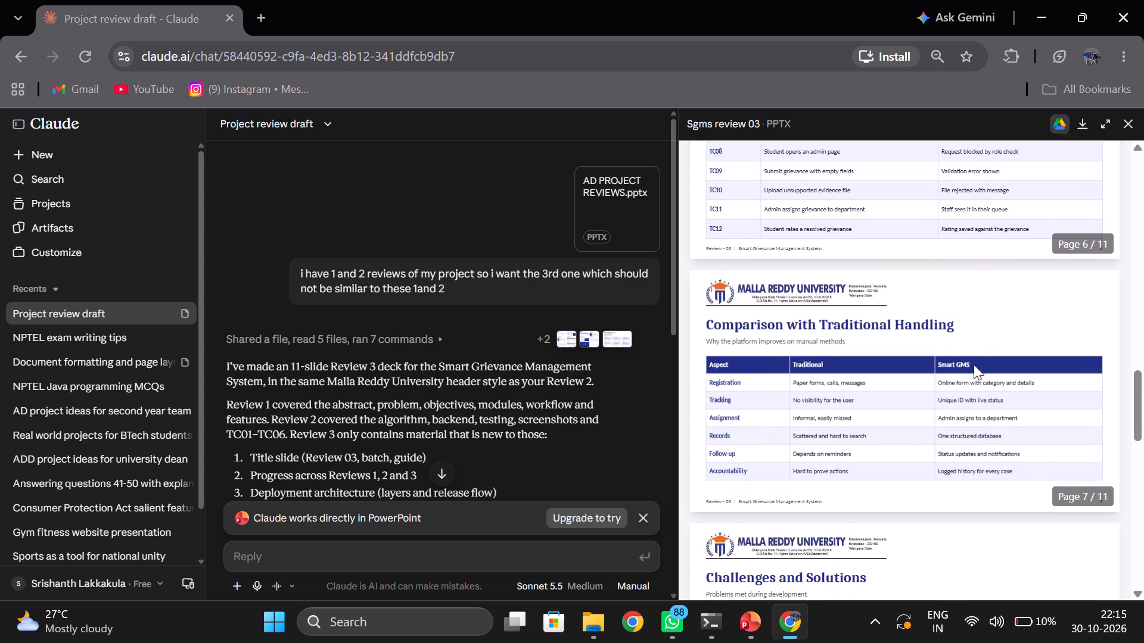
scroll(974, 364, down, 1)
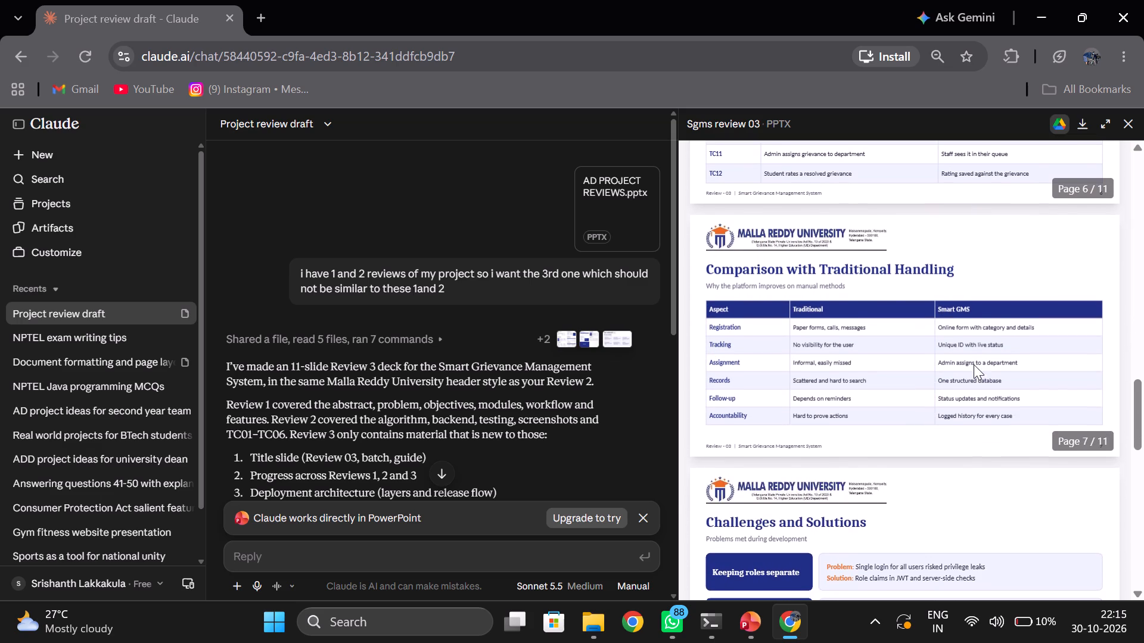
scroll(974, 364, down, 1)
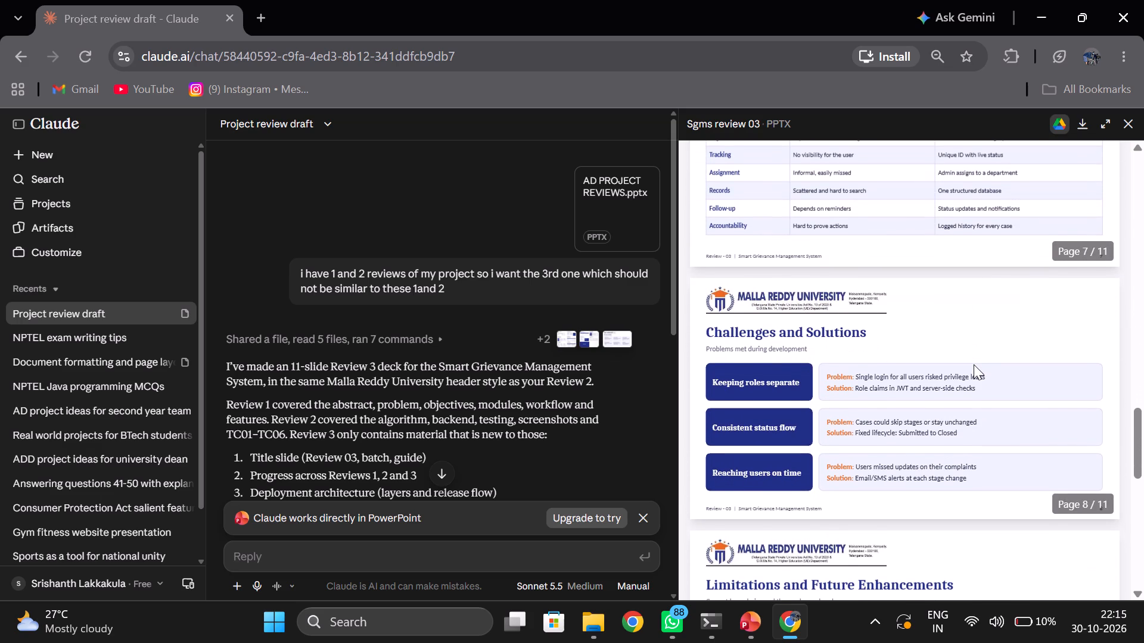
scroll(974, 364, down, 3)
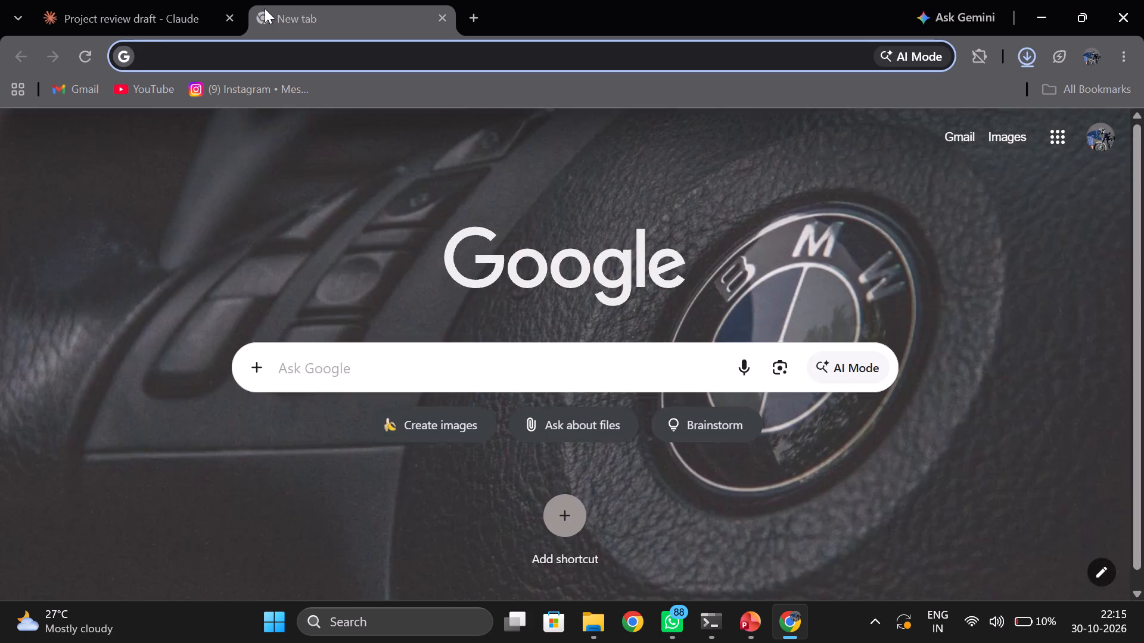
text(ilo)
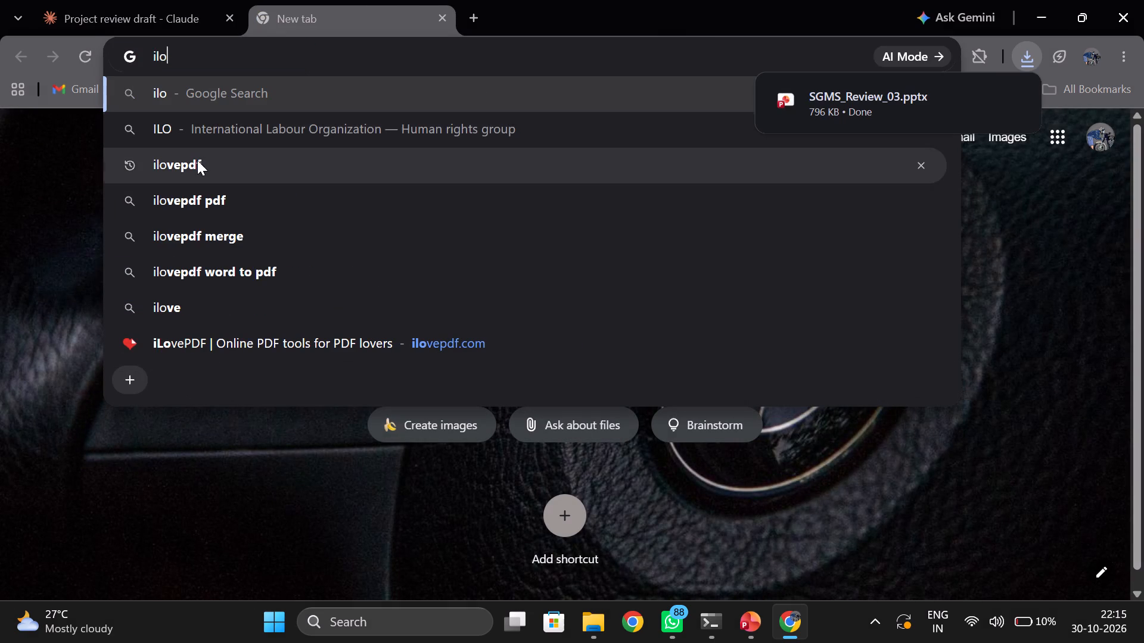
click(197, 161)
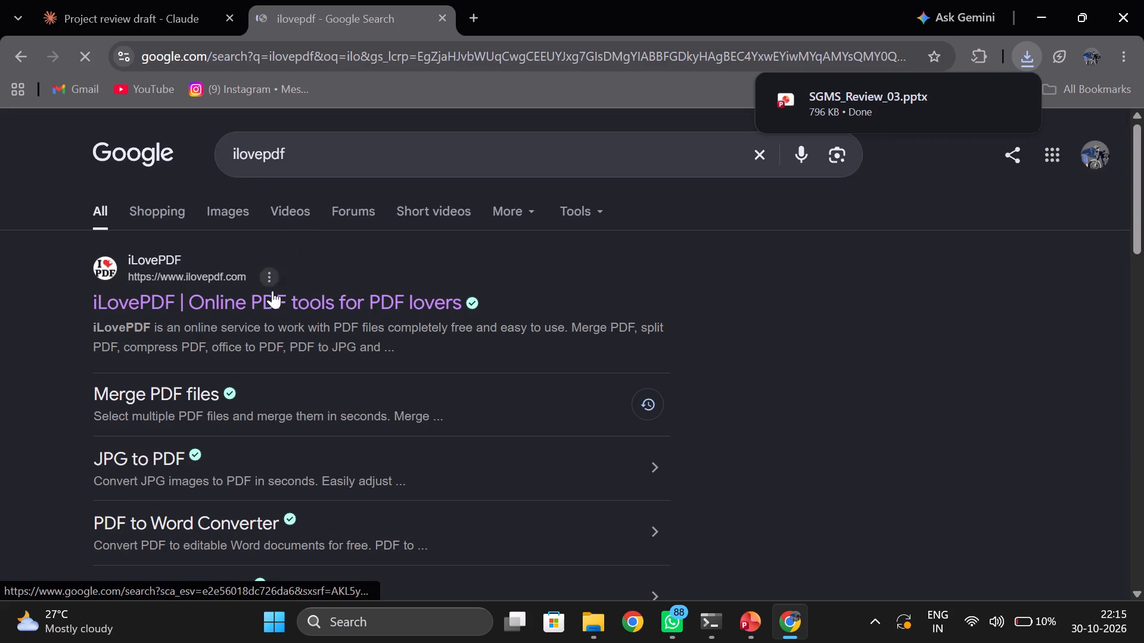
click(268, 304)
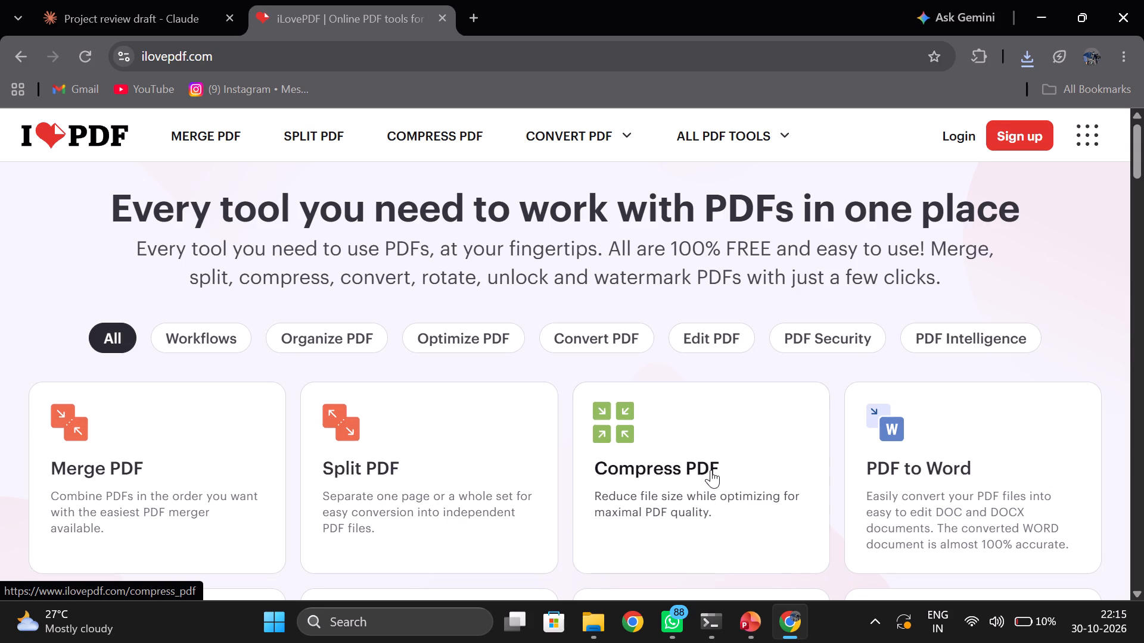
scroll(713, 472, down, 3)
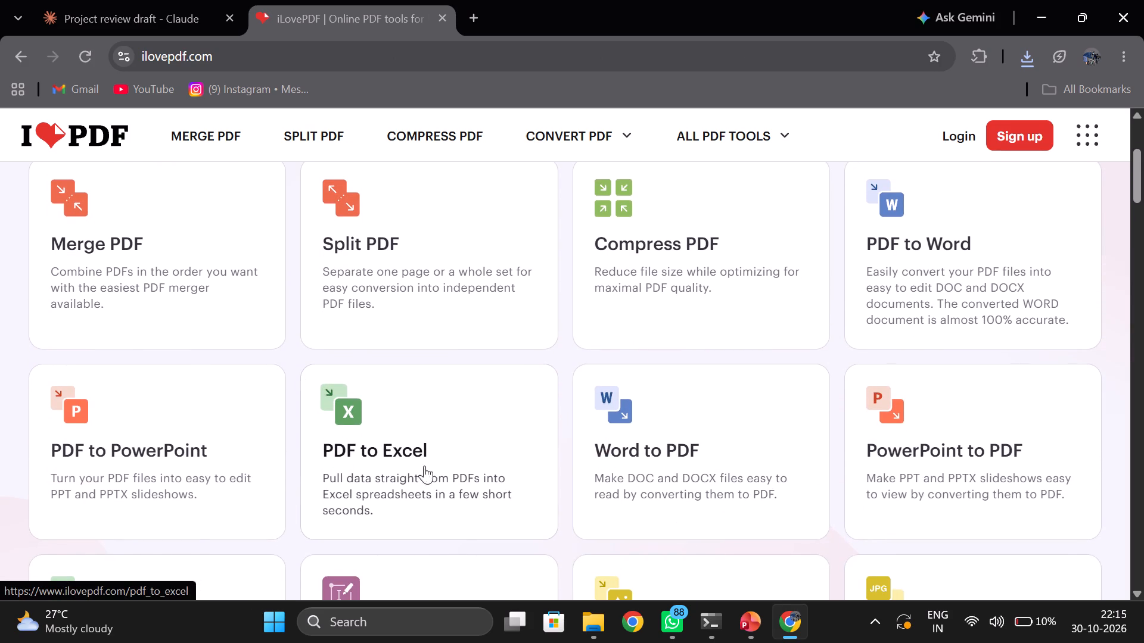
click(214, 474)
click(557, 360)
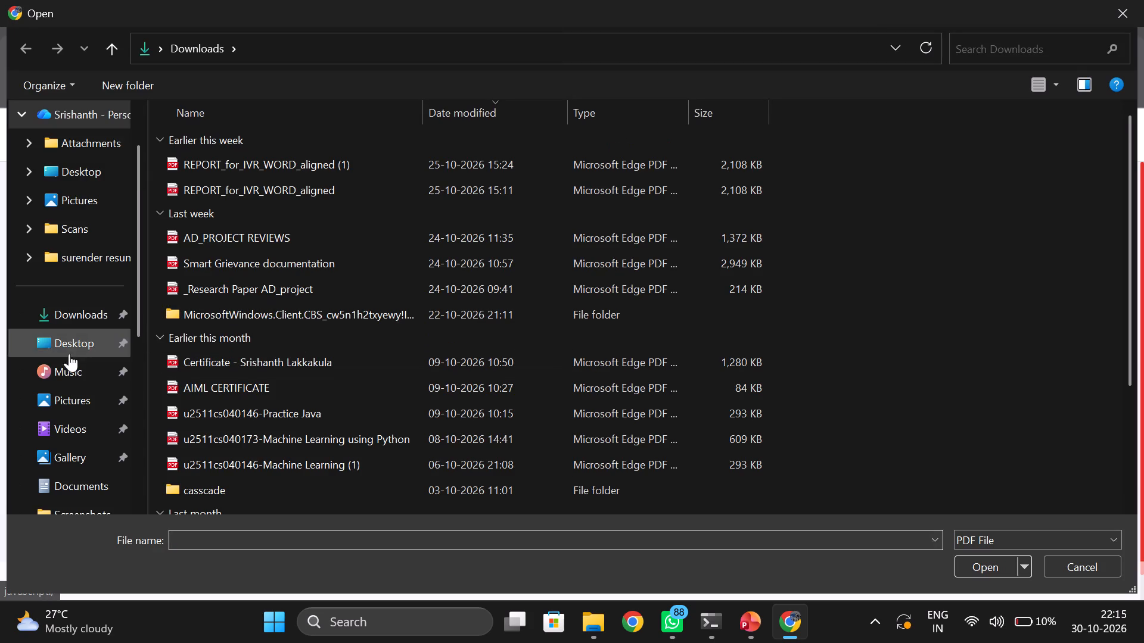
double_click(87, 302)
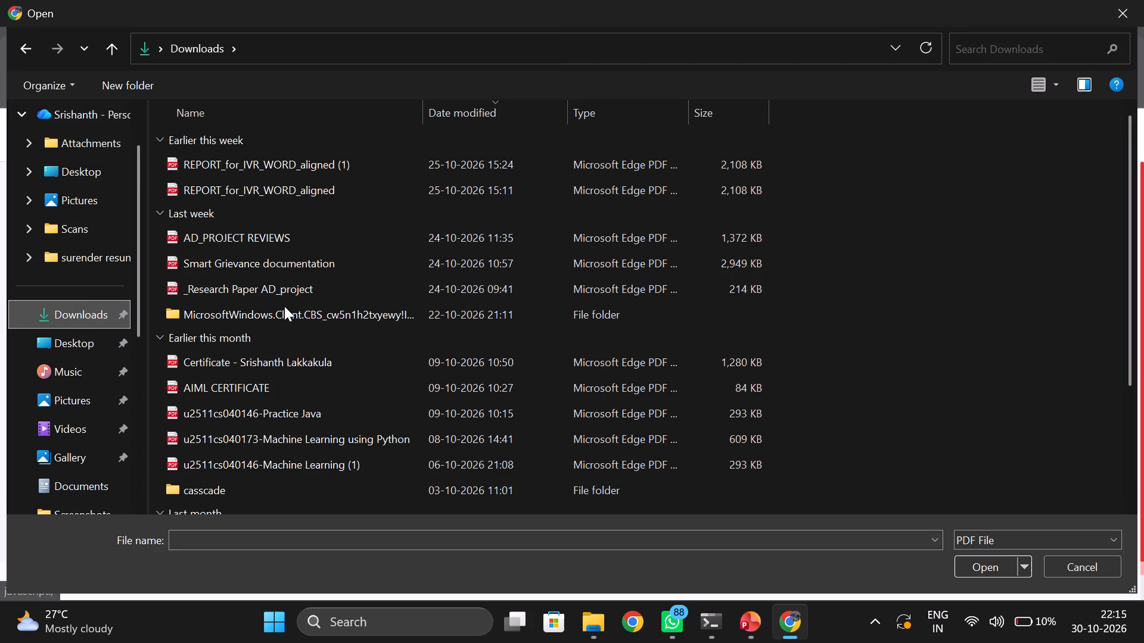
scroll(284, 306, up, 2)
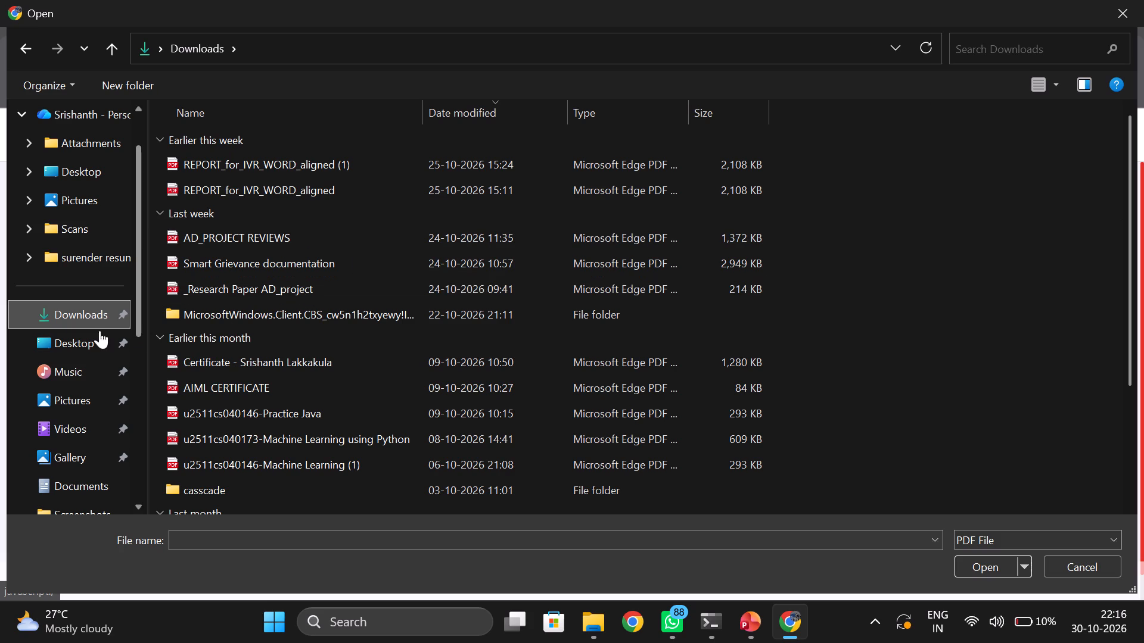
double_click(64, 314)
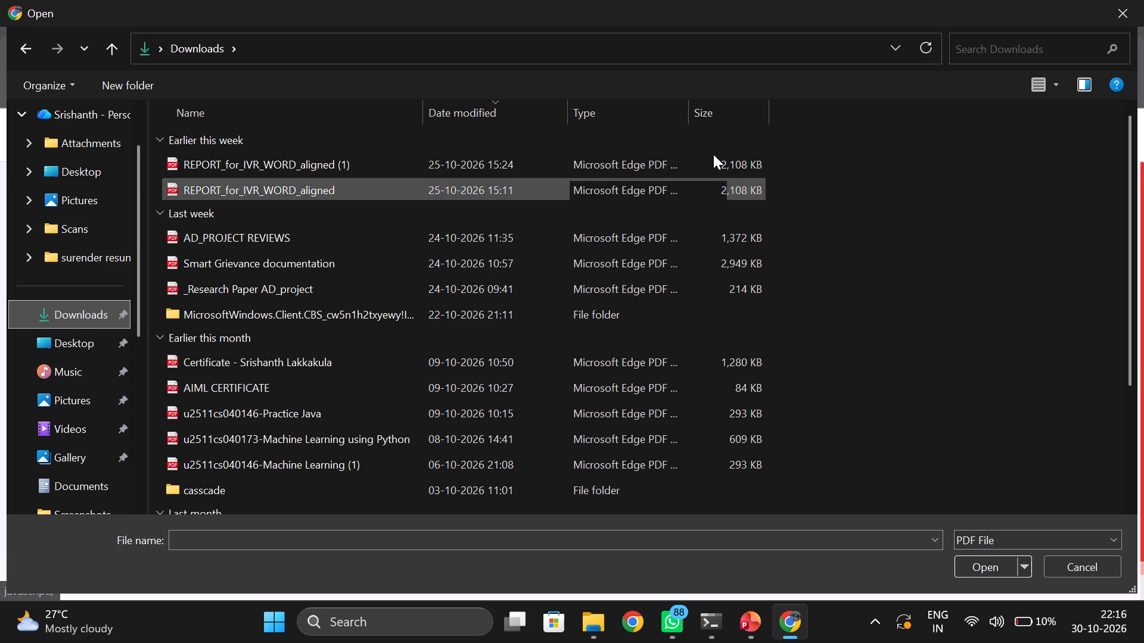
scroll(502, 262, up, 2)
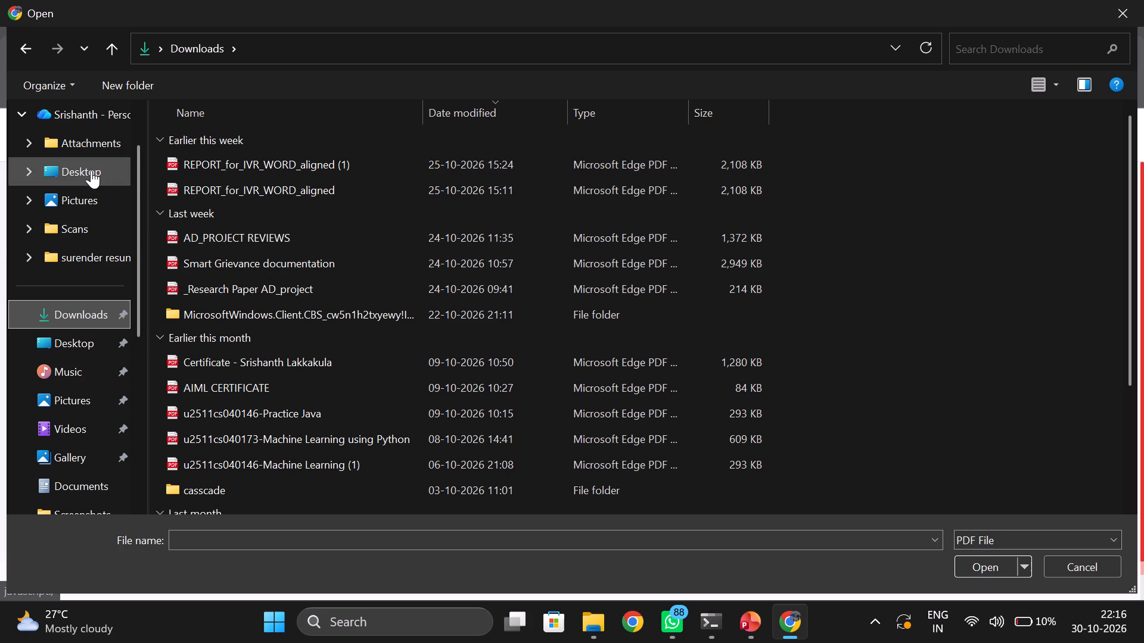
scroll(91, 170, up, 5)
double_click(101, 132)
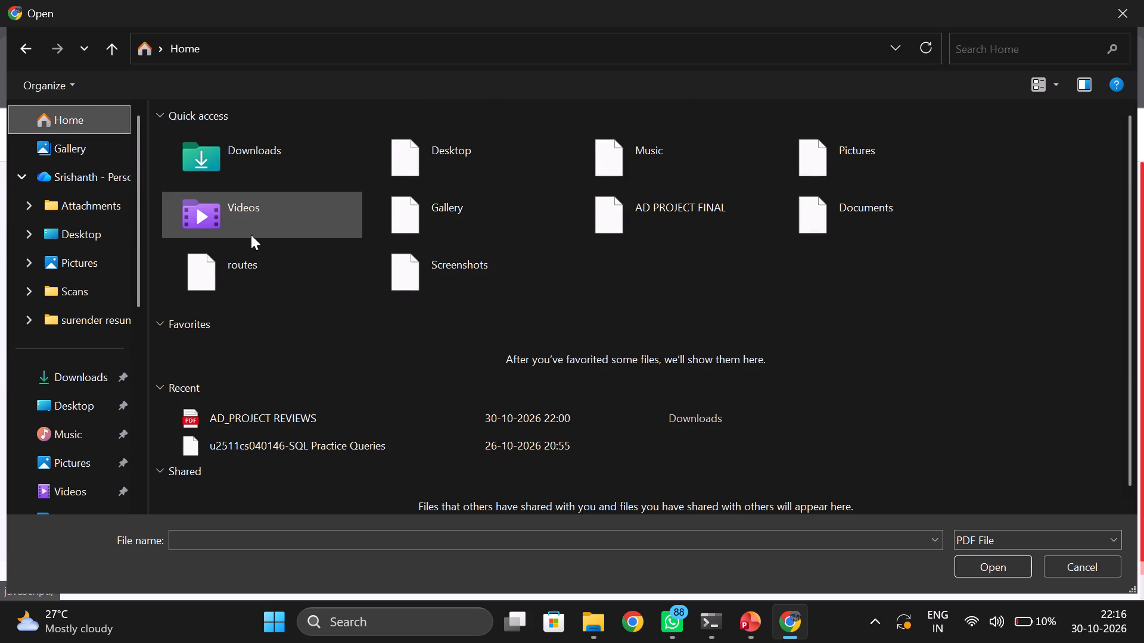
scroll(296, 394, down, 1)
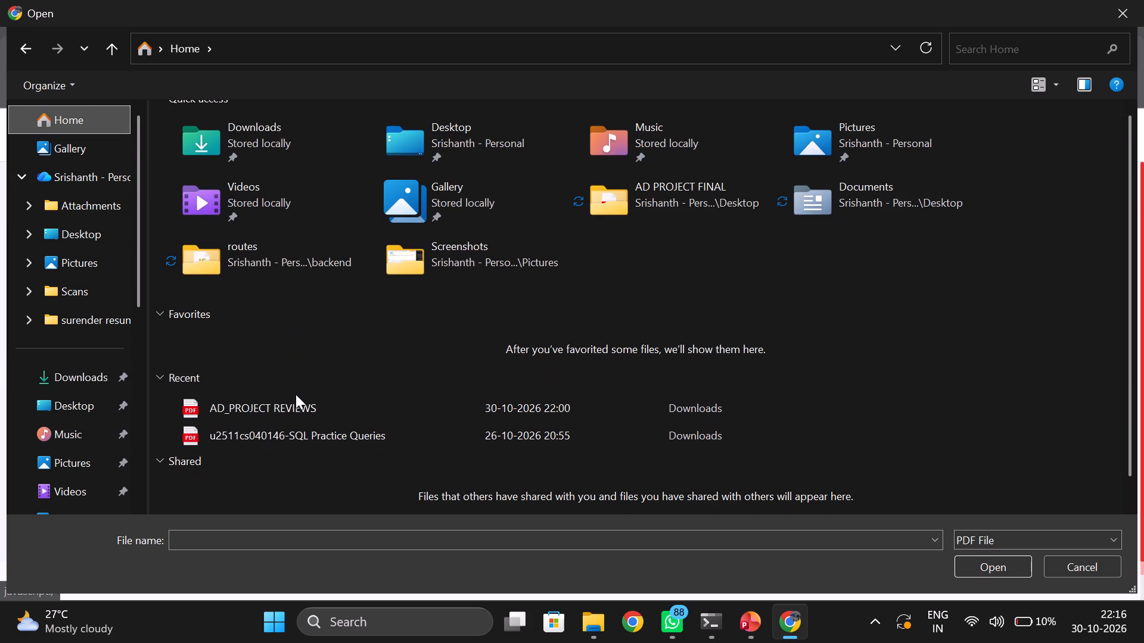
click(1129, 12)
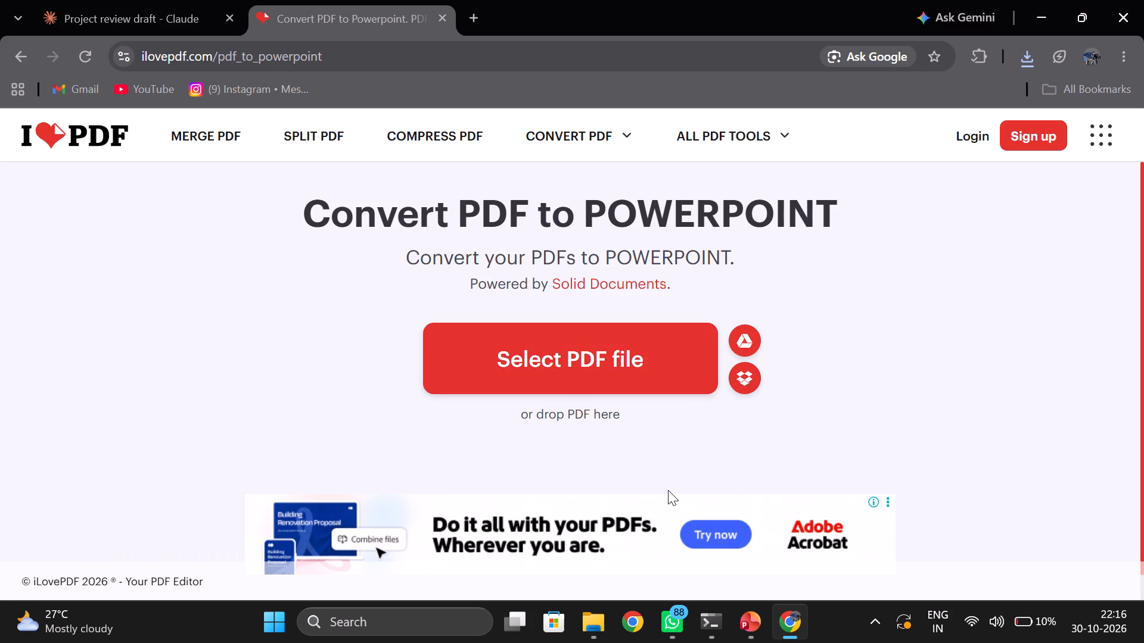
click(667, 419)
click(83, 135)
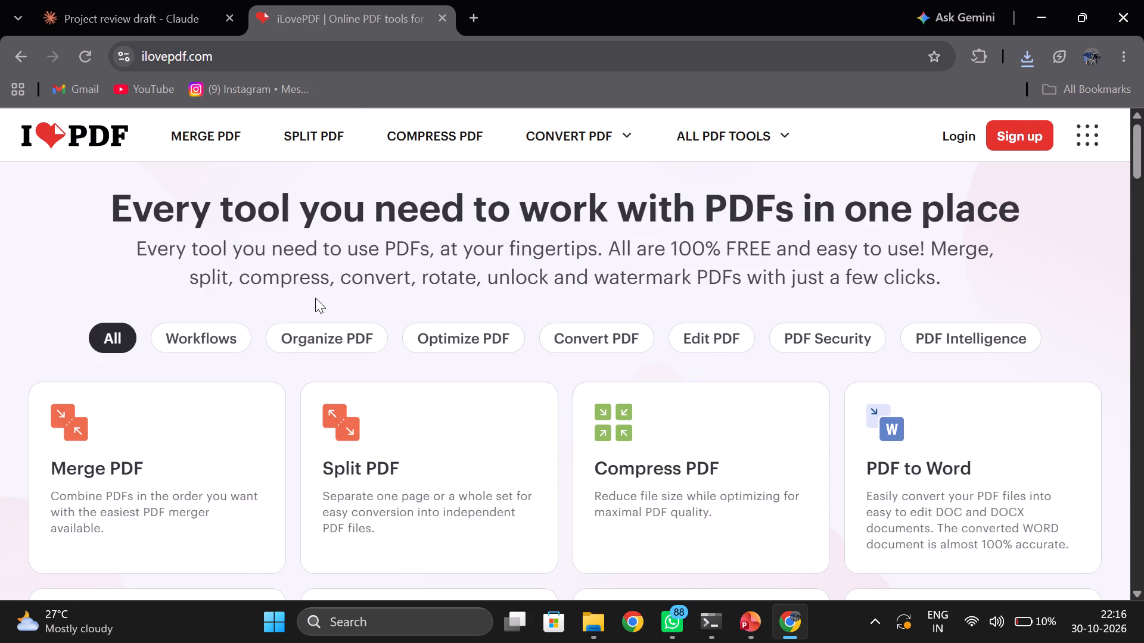
Look through the iLovePDF home page and its full tool list for a tool that merges PowerPoint presentations.
scroll(315, 298, down, 3)
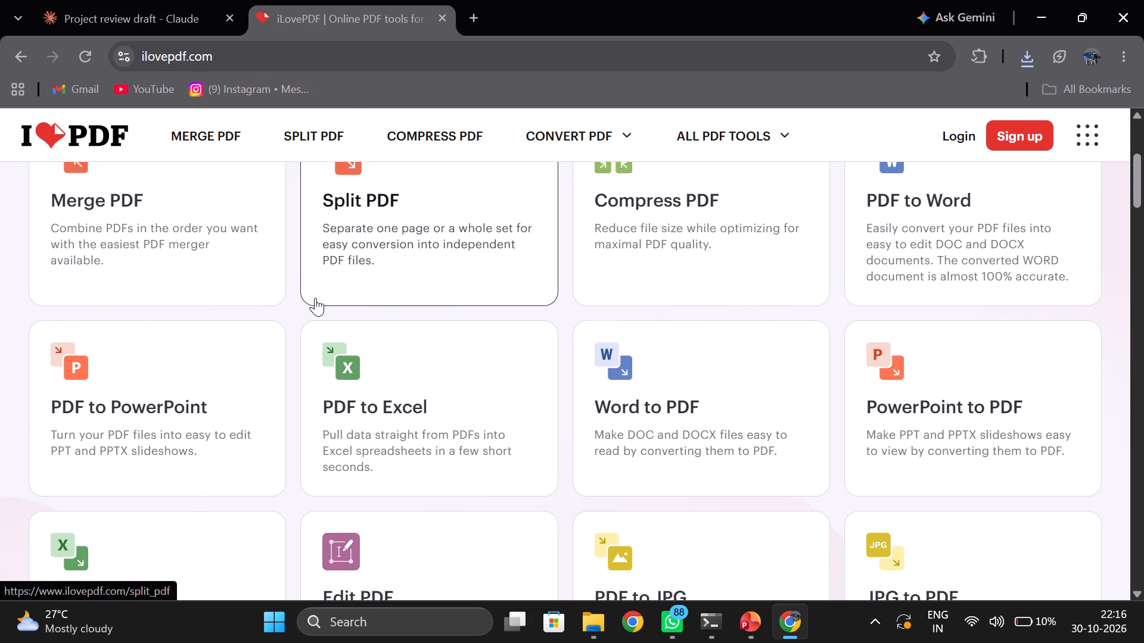
scroll(315, 298, down, 4)
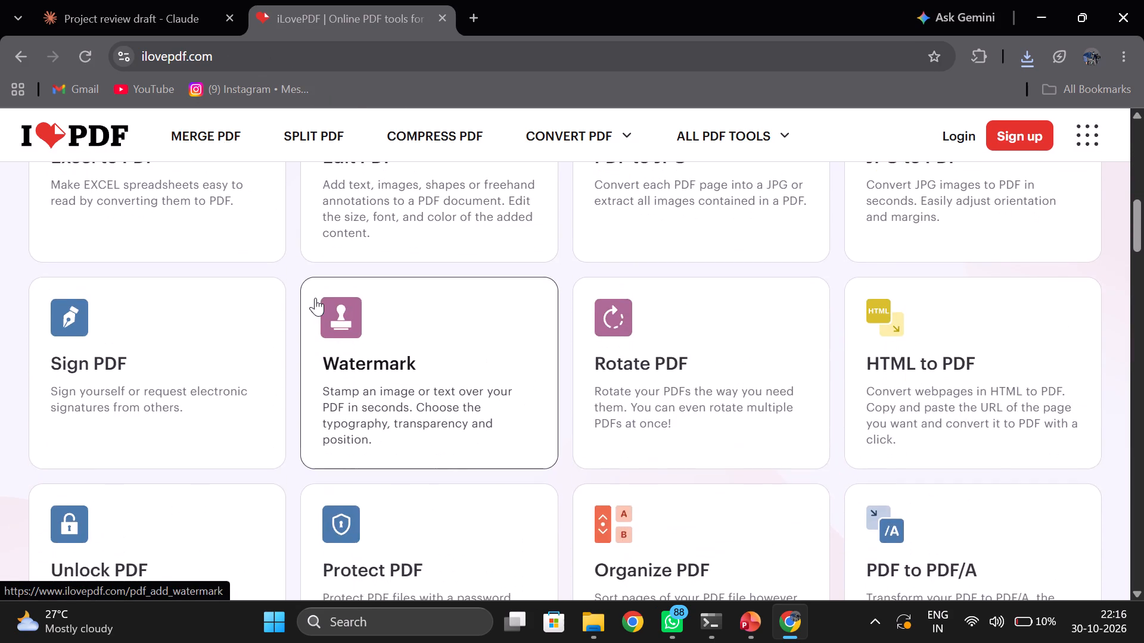
scroll(315, 298, down, 3)
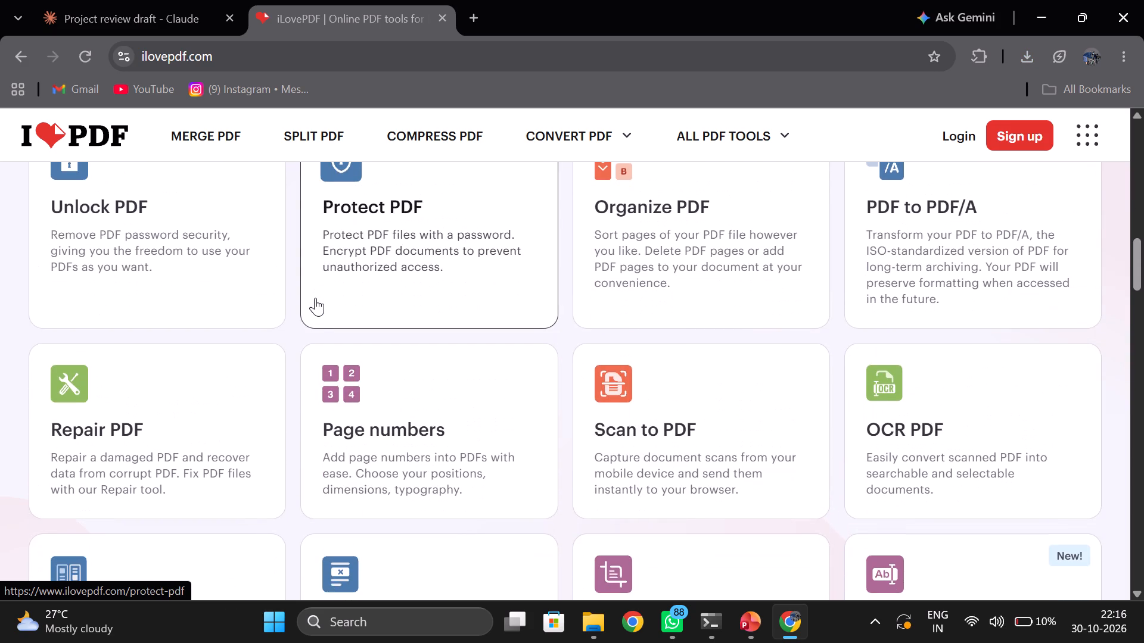
scroll(315, 298, down, 3)
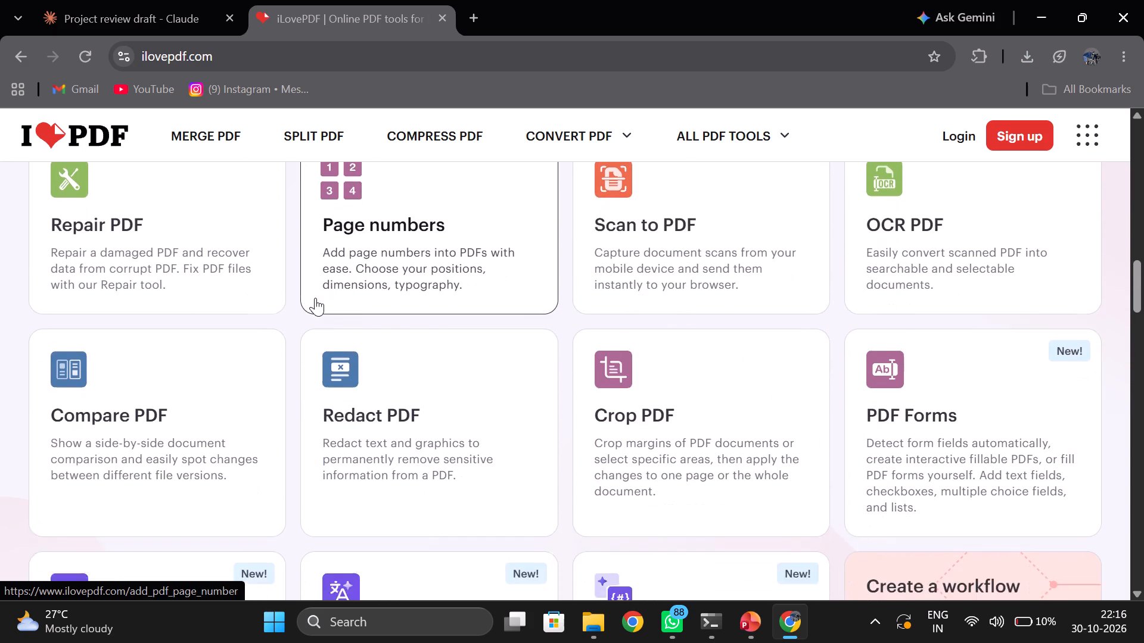
scroll(315, 298, down, 1)
scroll(315, 298, up, 4)
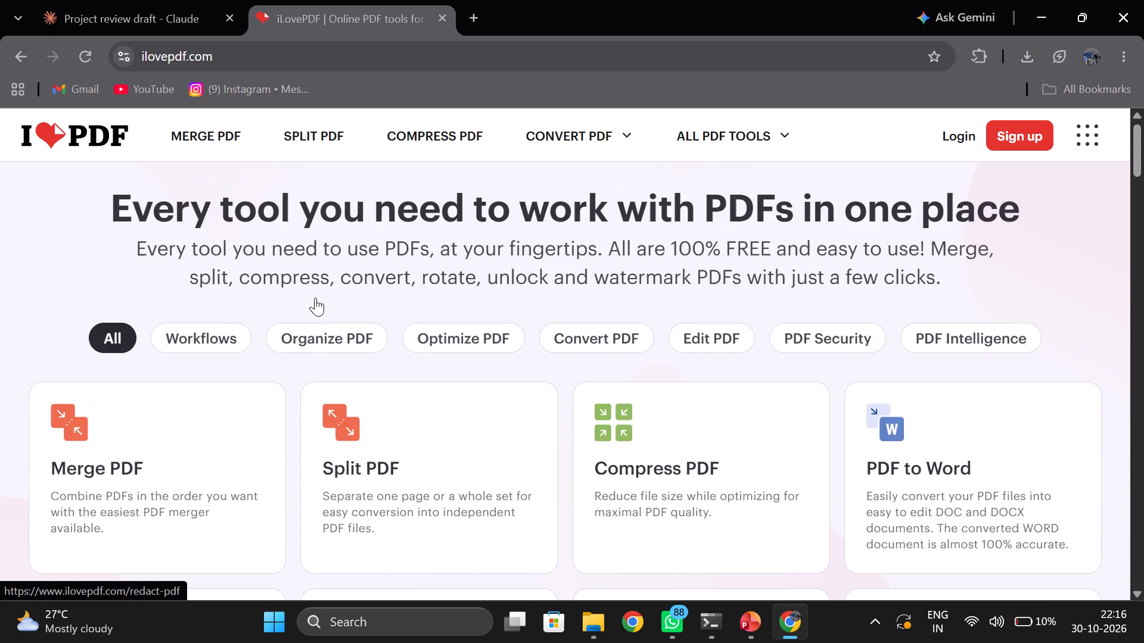
scroll(315, 298, up, 6)
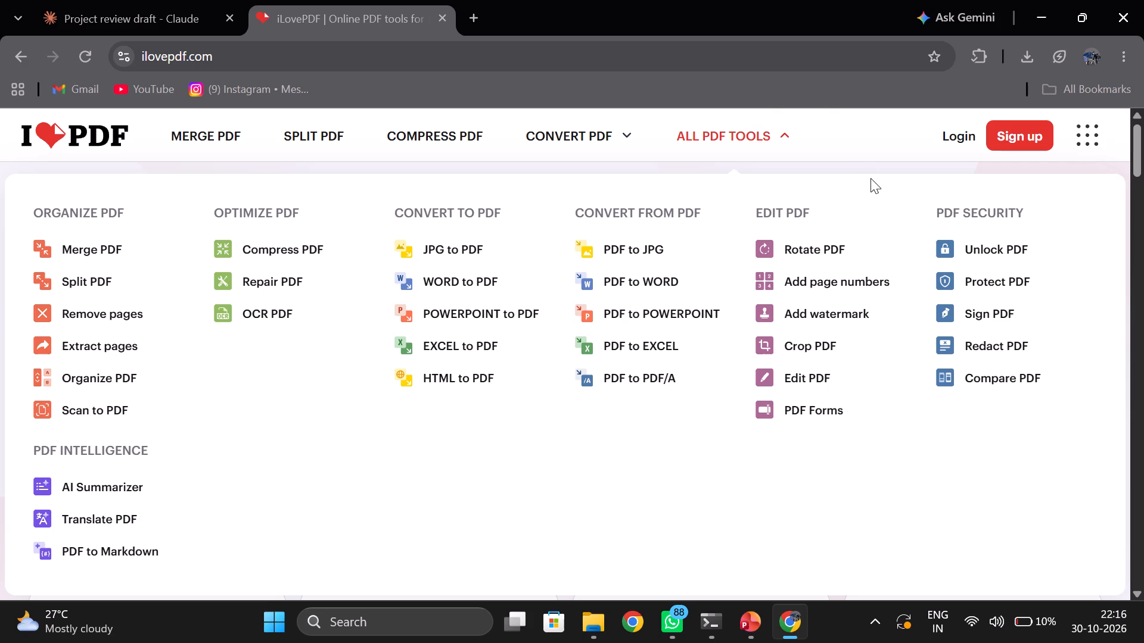
click(1081, 141)
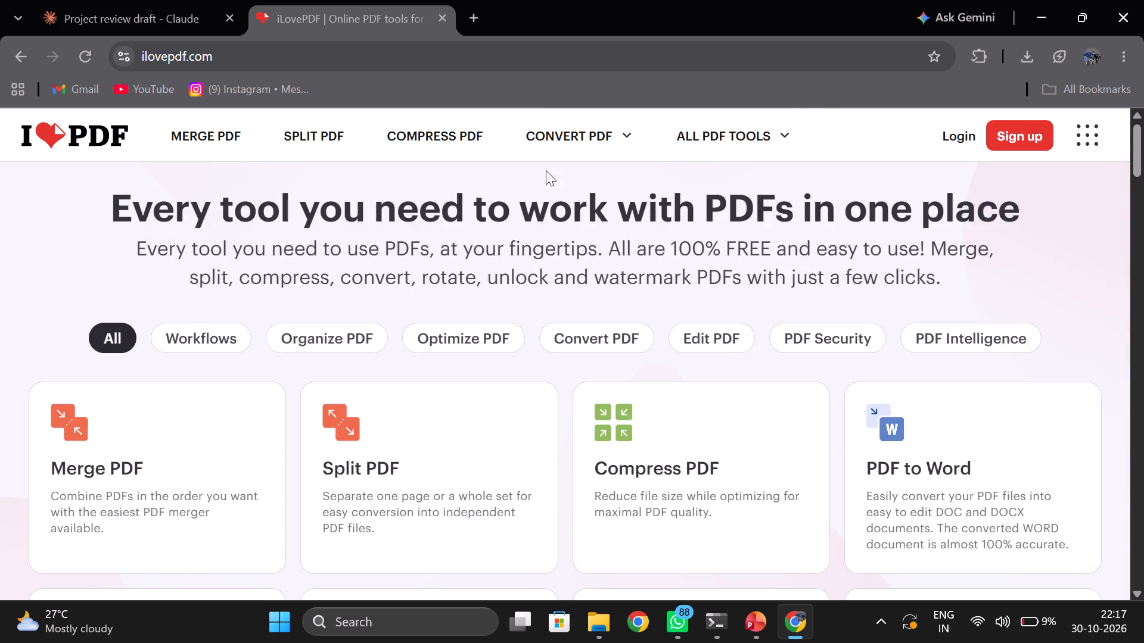
scroll(710, 346, left, 3)
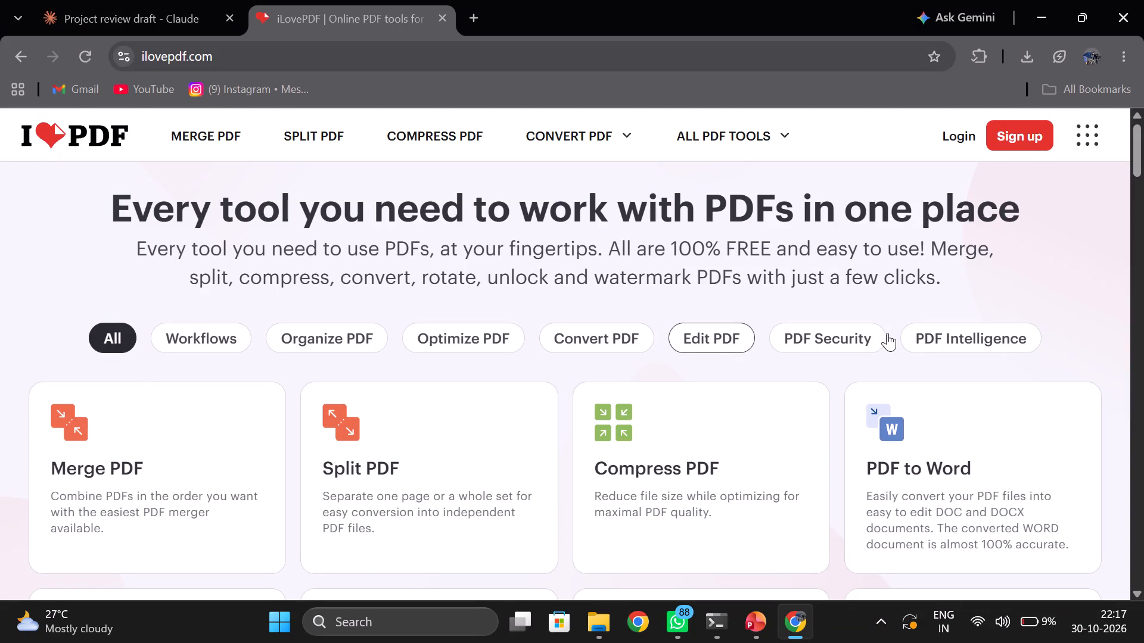
Search Google in a new browser tab for ppt merge and change the query to "ppt to pptmerge".
click(472, 21)
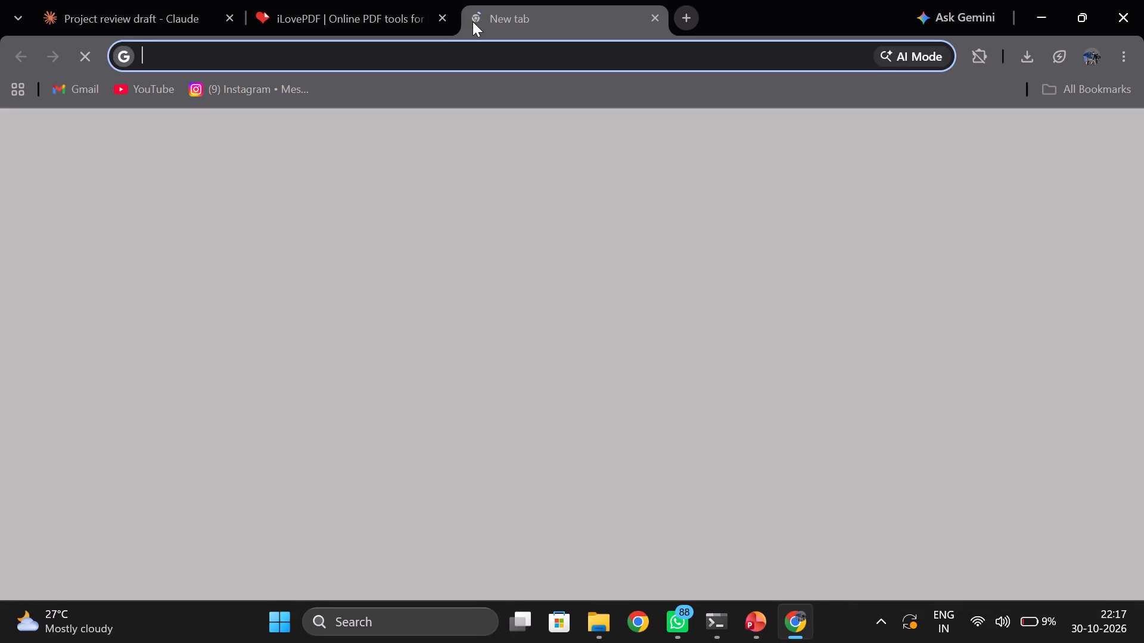
text(ppy)
key(BackSpace)
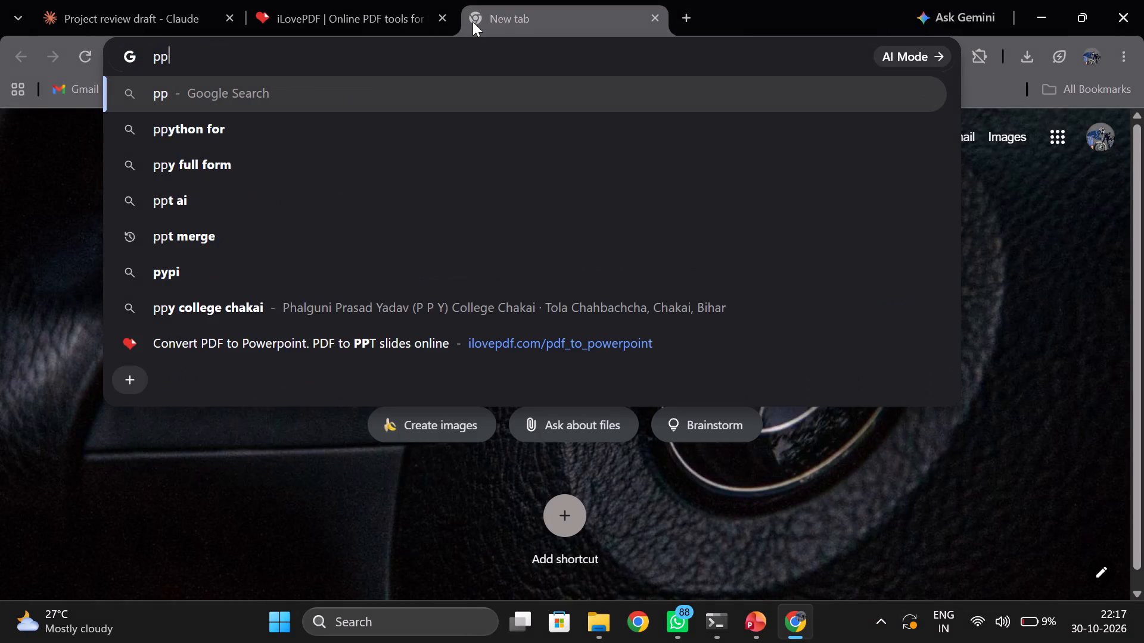
key(t)
click(448, 124)
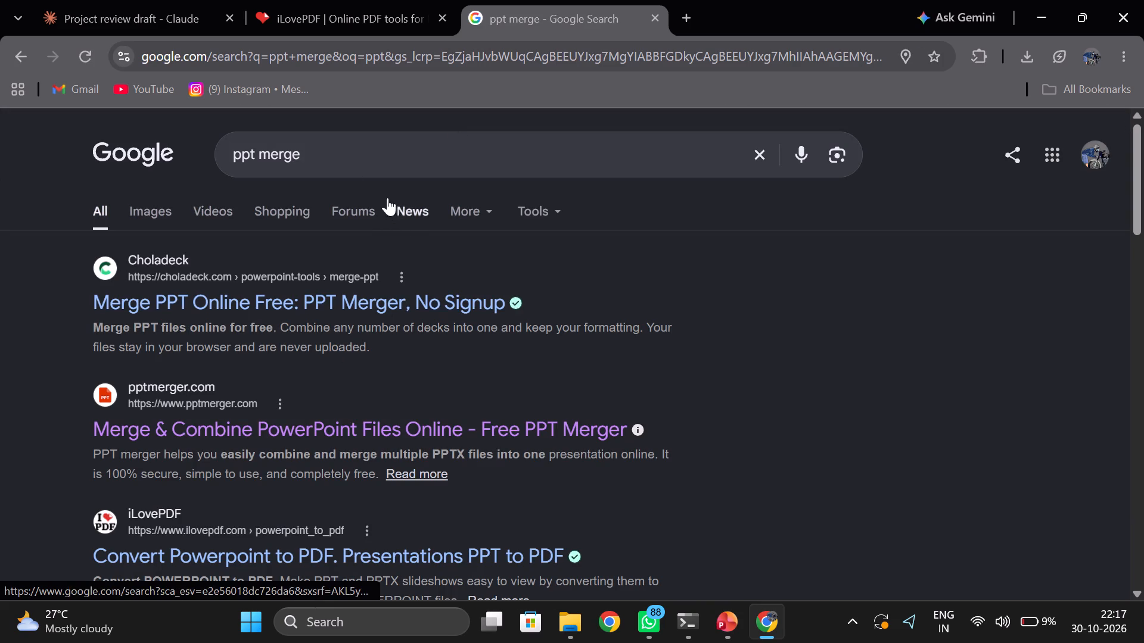
click(263, 152)
text(to ppt)
key(Return)
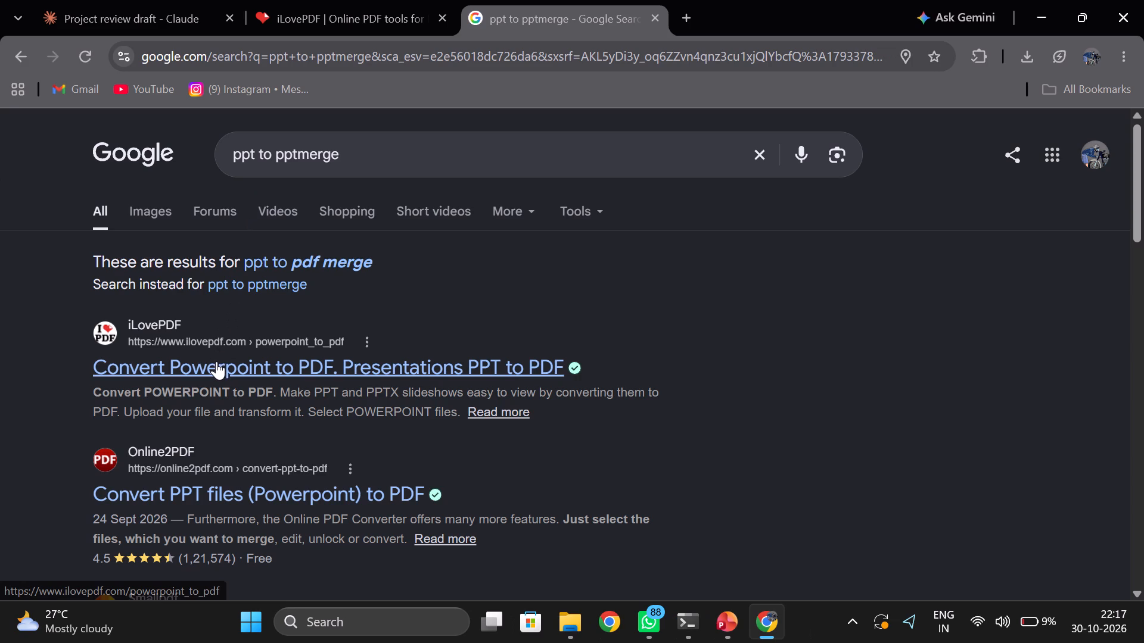
Check the Online2PDF result, return to Google, and look through the other results for a PPT merging site.
click(203, 484)
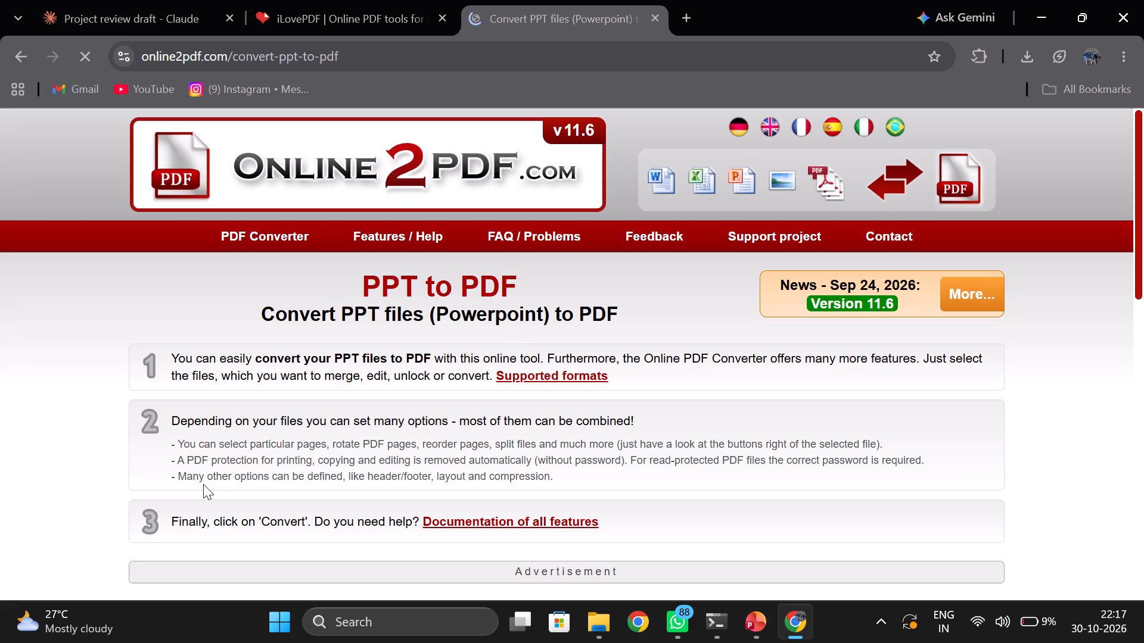
click(19, 61)
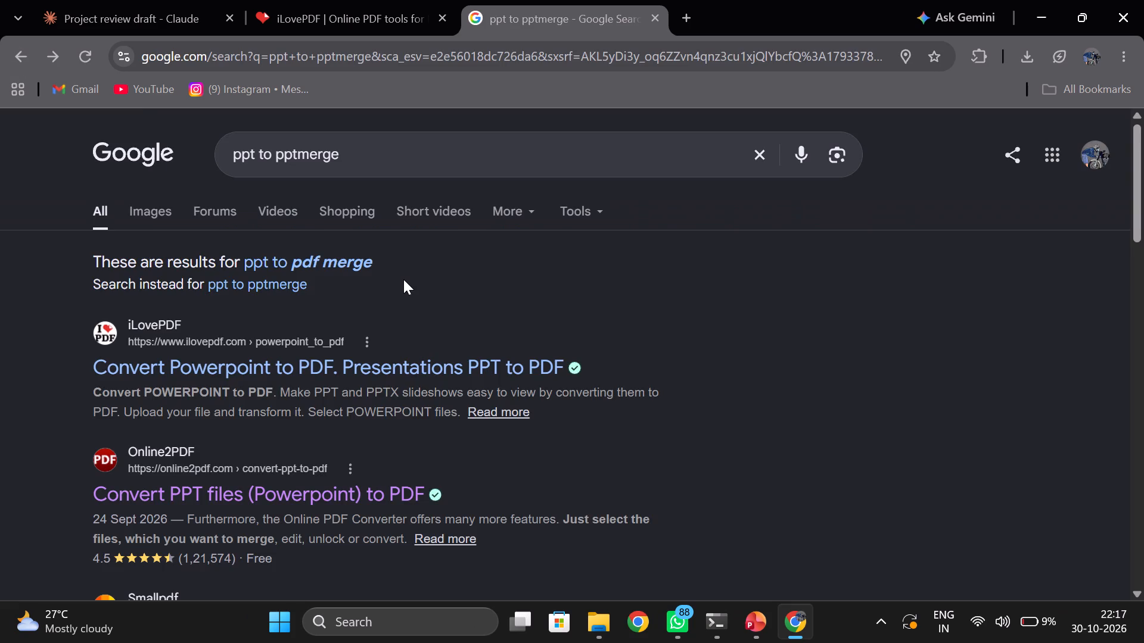
scroll(403, 279, down, 3)
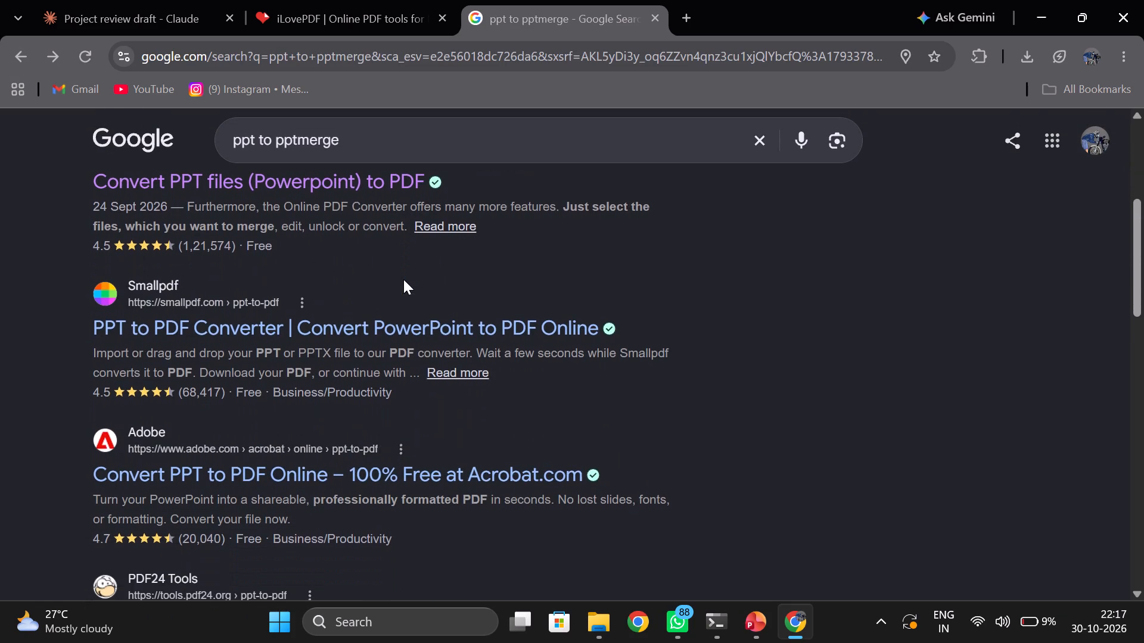
scroll(403, 279, down, 5)
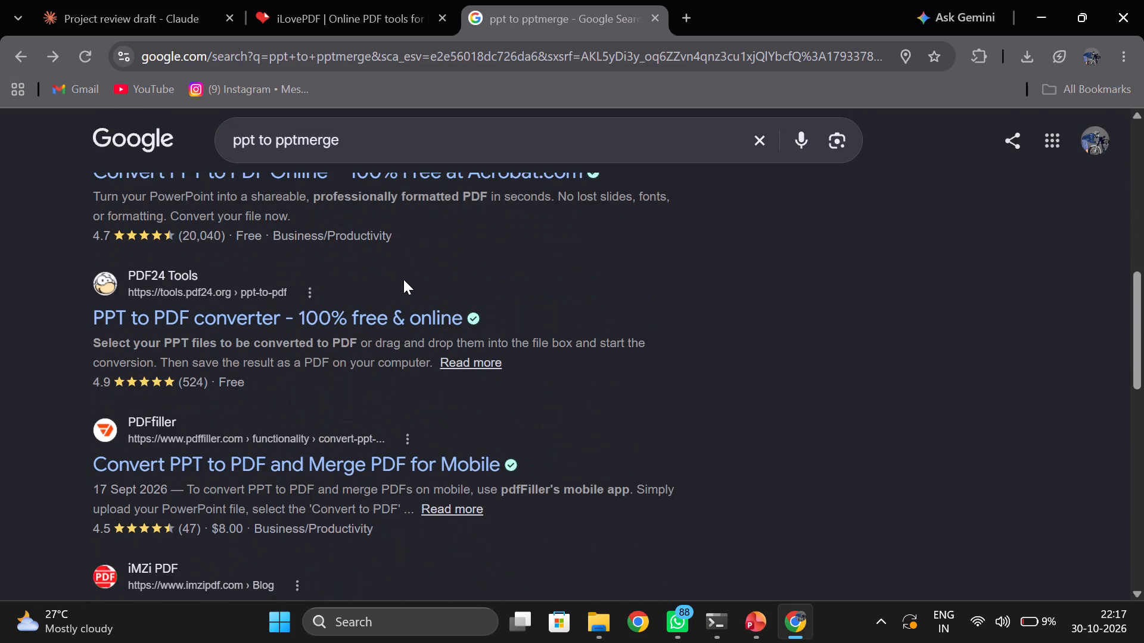
scroll(403, 279, down, 3)
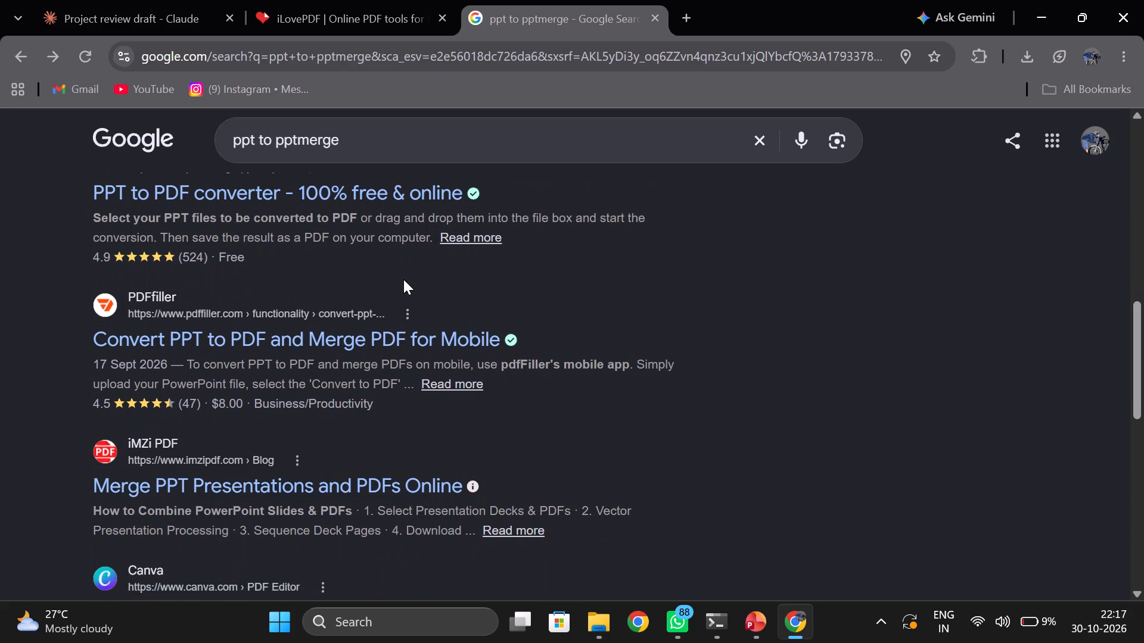
scroll(374, 460, down, 1)
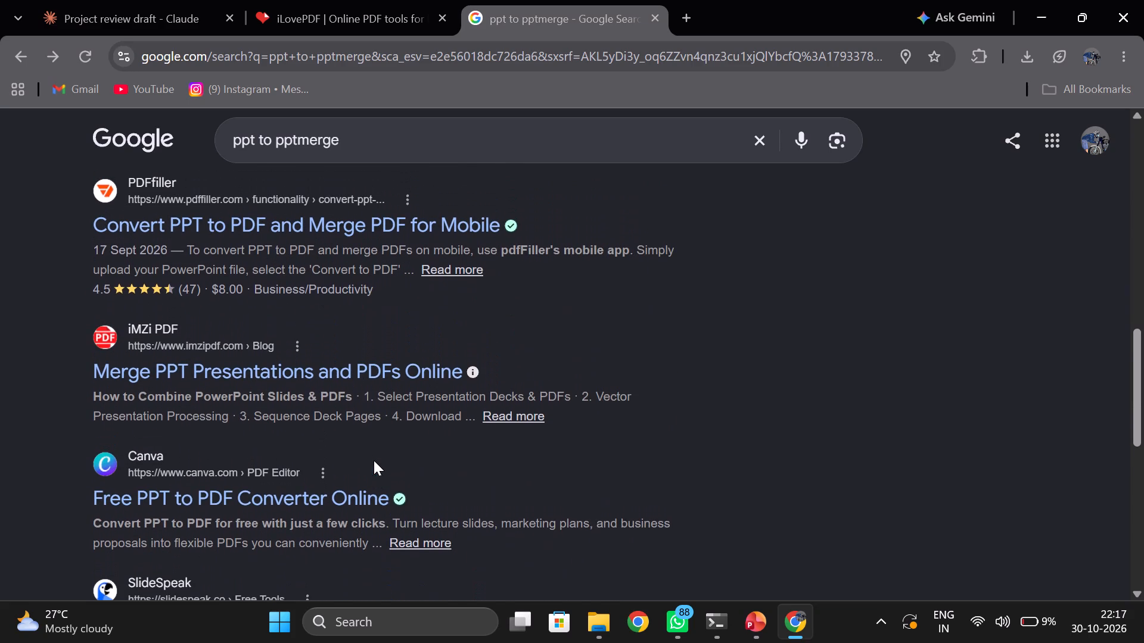
Open iMZi PDF's Merge PPT Presentations and PDFs Online result and collapse the advertisement covering the page.
click(333, 382)
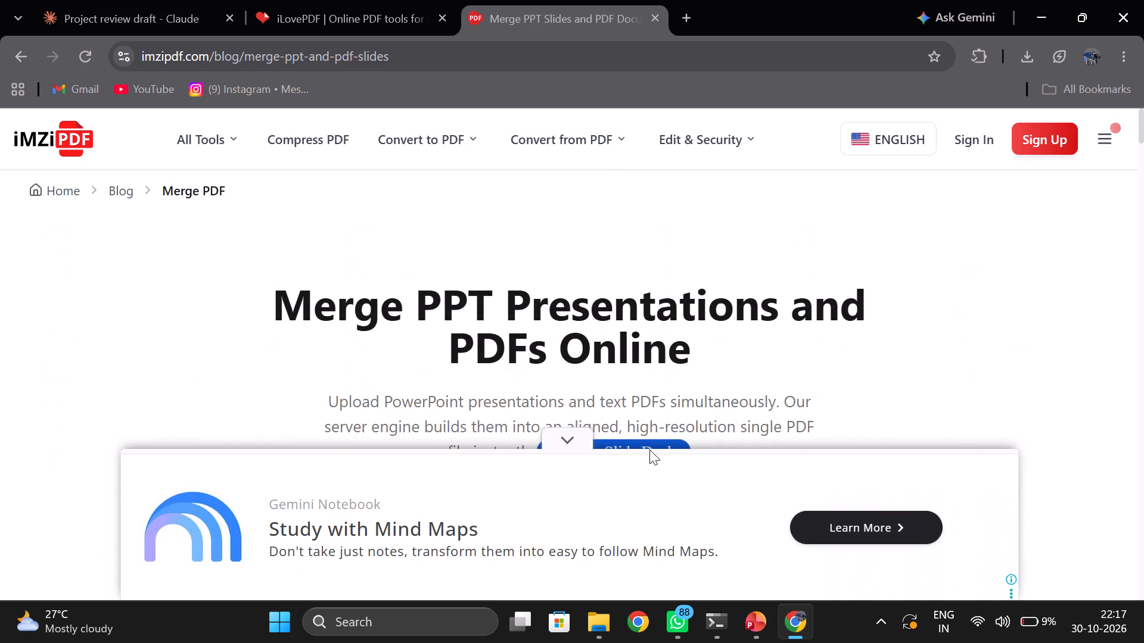
click(578, 436)
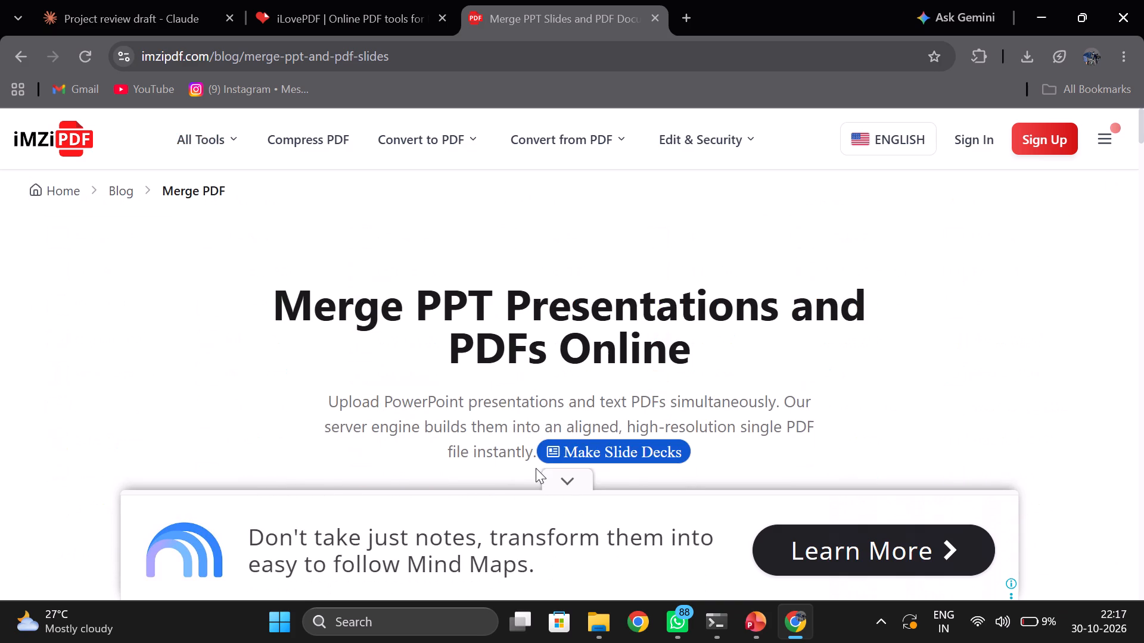
click(561, 482)
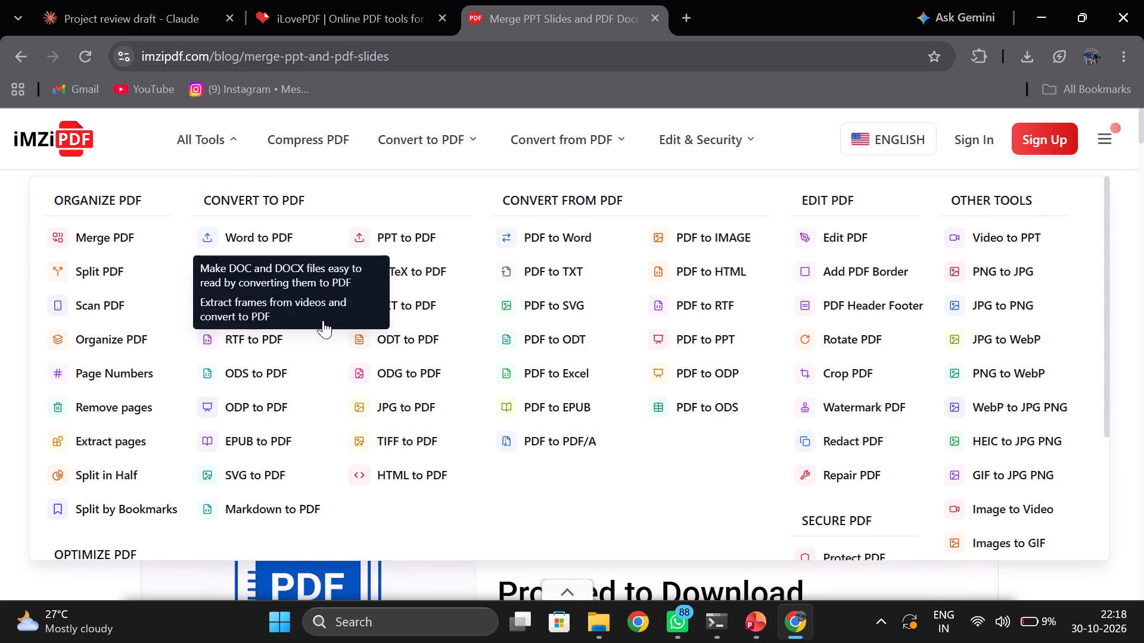
scroll(323, 320, down, 2)
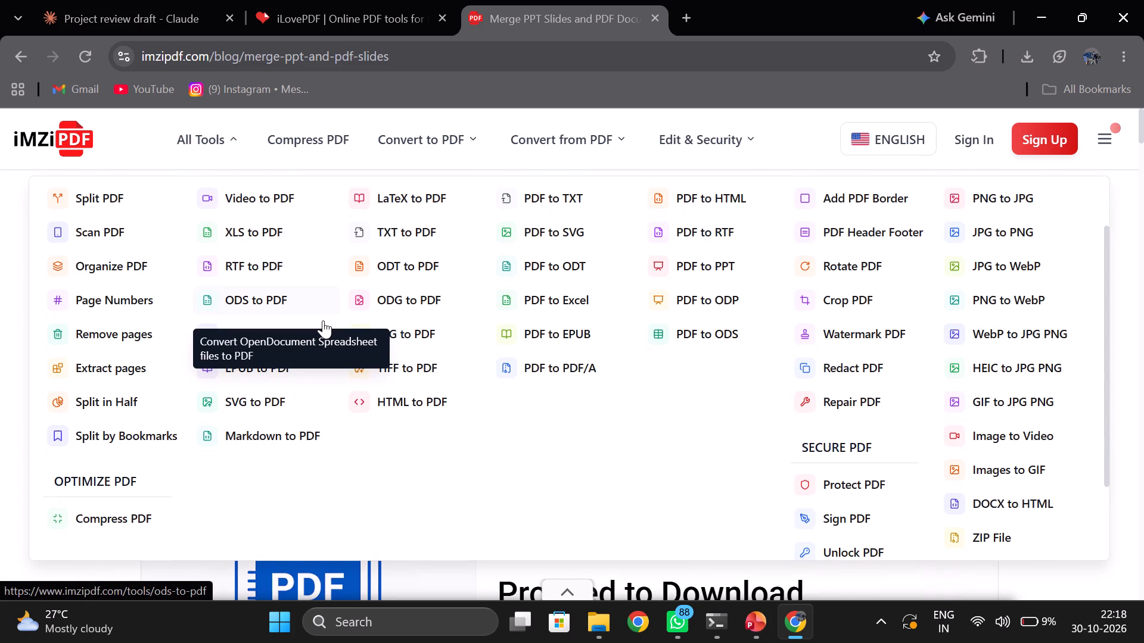
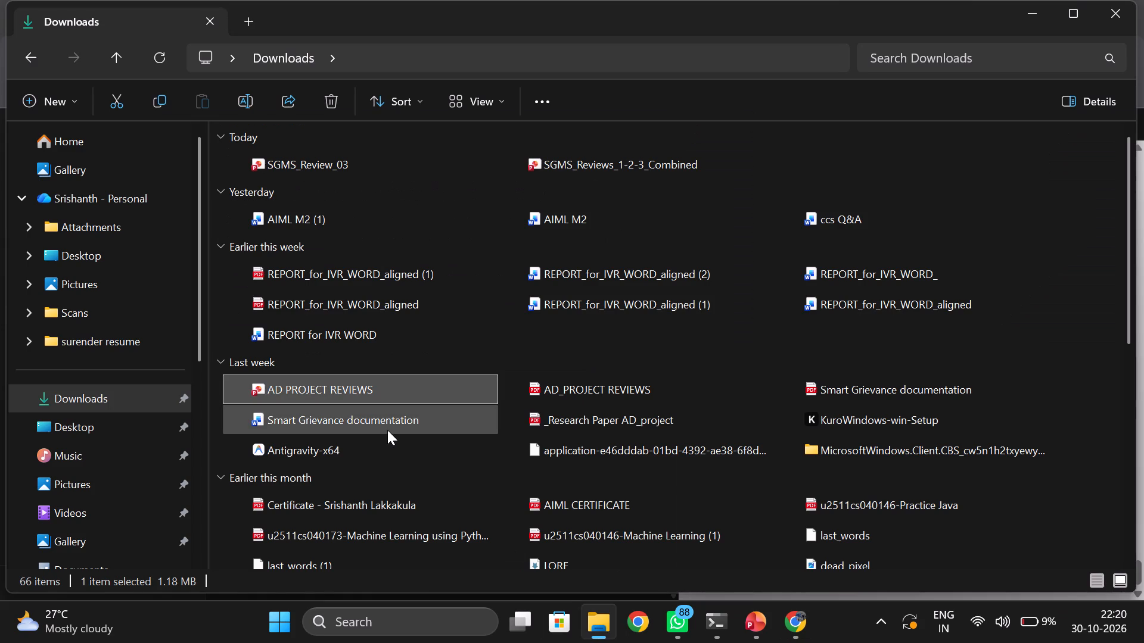
scroll(387, 430, up, 2)
click(355, 177)
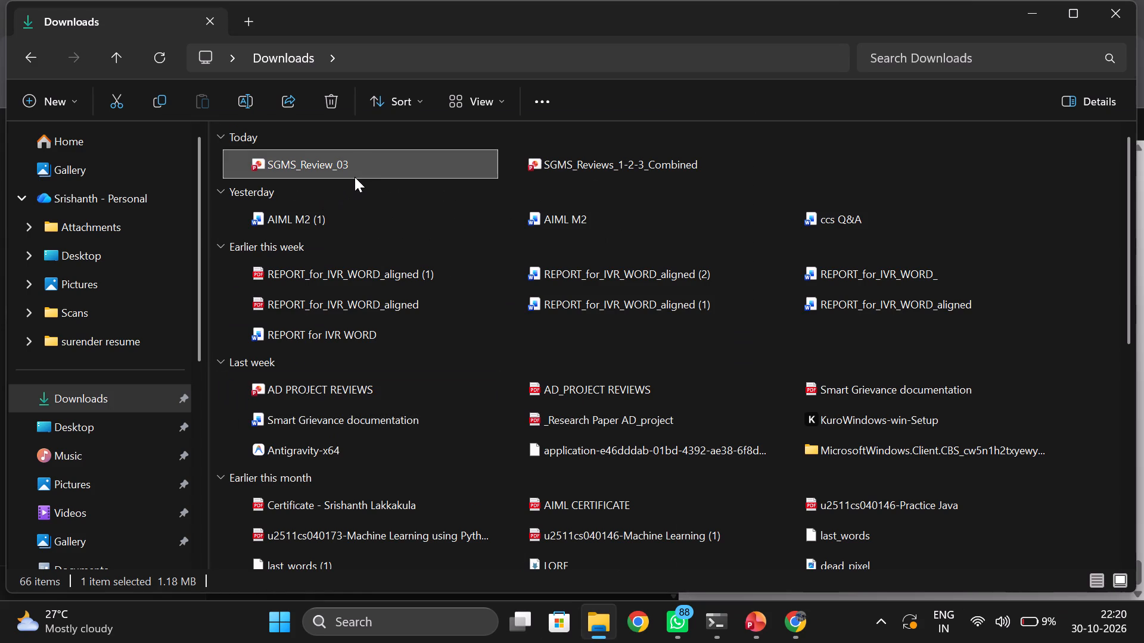
click(239, 101)
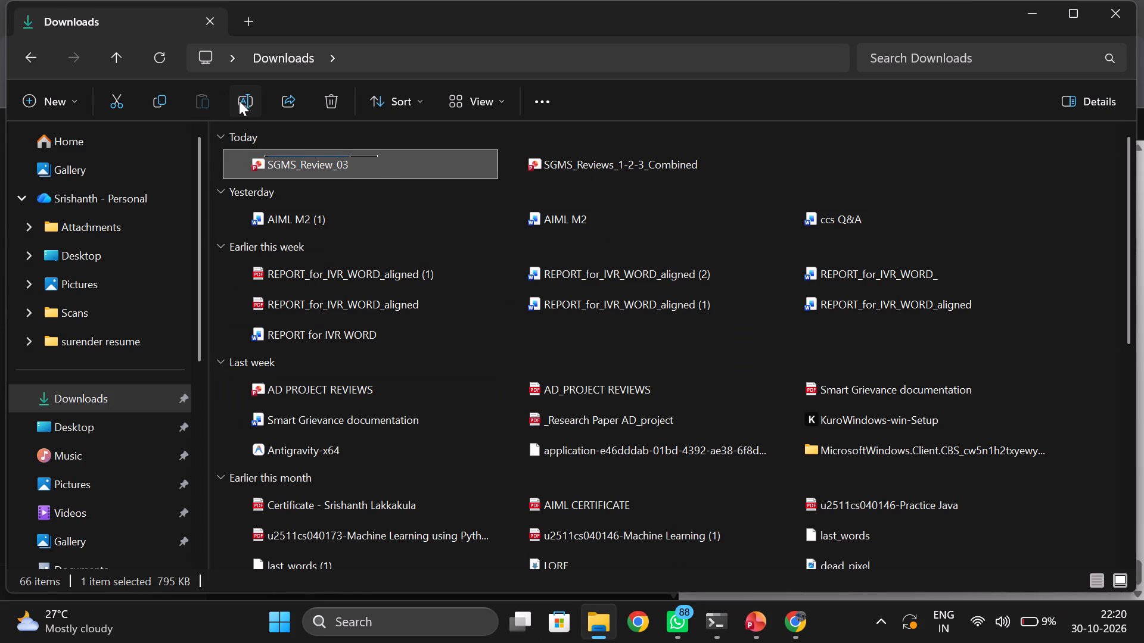
key(BackSpace)
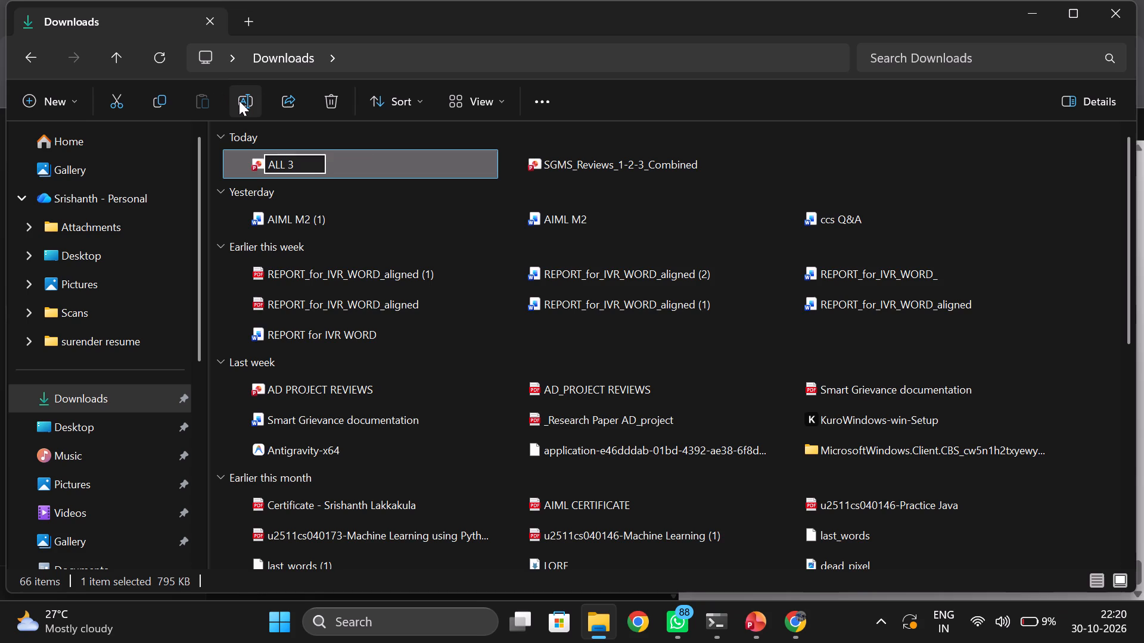
text(AD_PROJECT)
key(space)
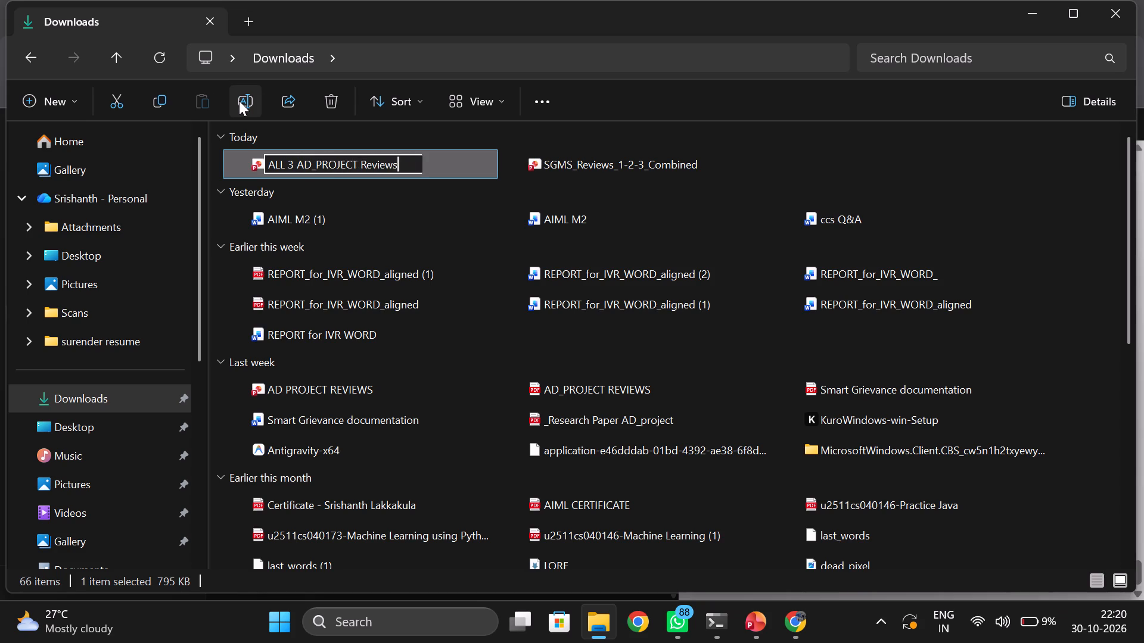
key(Return)
Open ALL 3 AD_PROJECT Reviews in PowerPoint to check which slides it contains, and close it again.
double_click(456, 153)
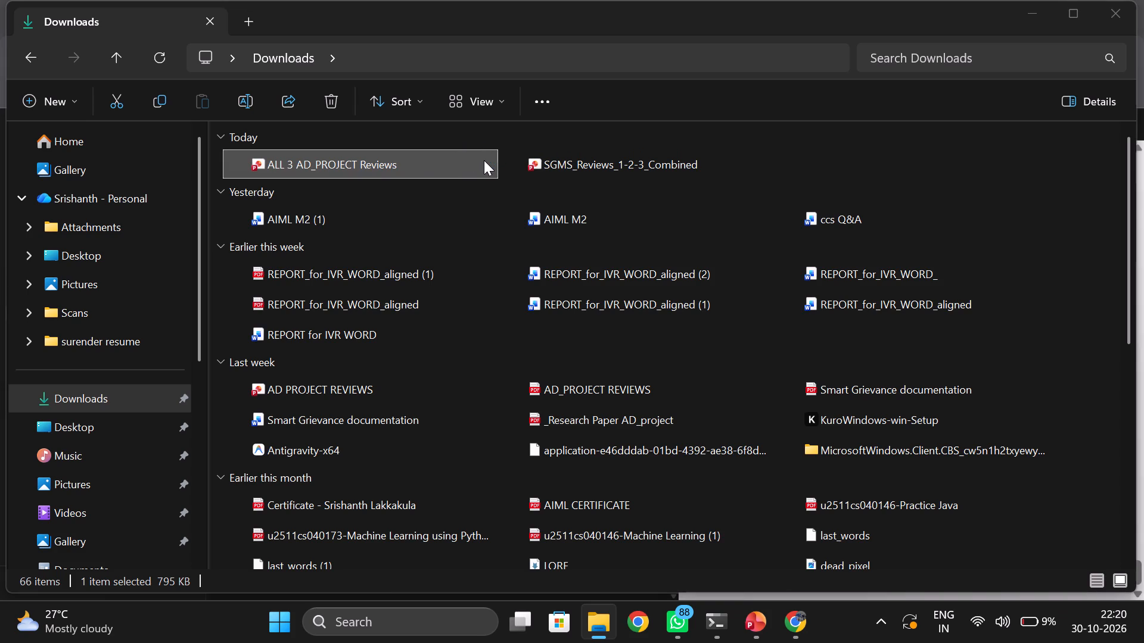
scroll(599, 238, up, 1)
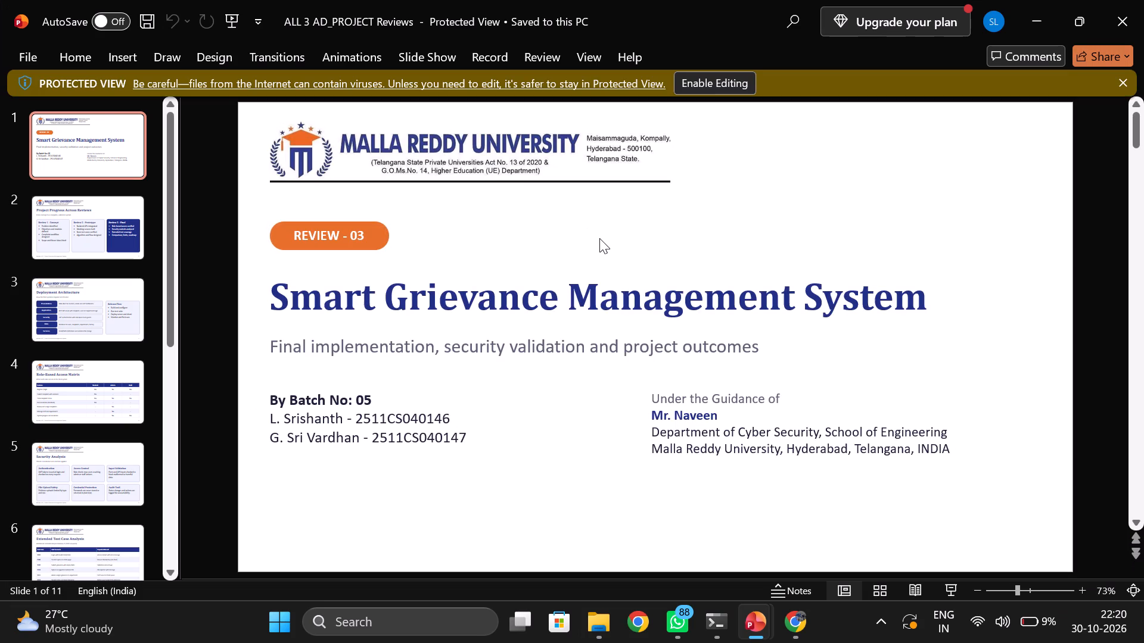
scroll(599, 238, up, 2)
click(1143, 0)
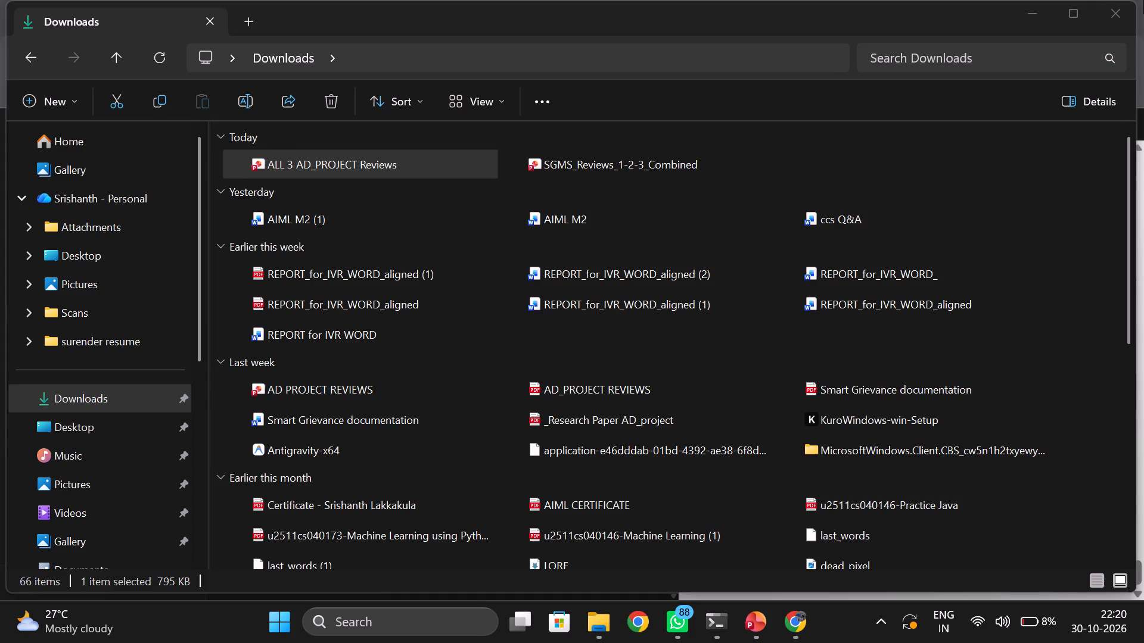
Open the SGMS_Reviews_1-2-3_Combined presentation from Downloads in PowerPoint and enable editing.
double_click(694, 176)
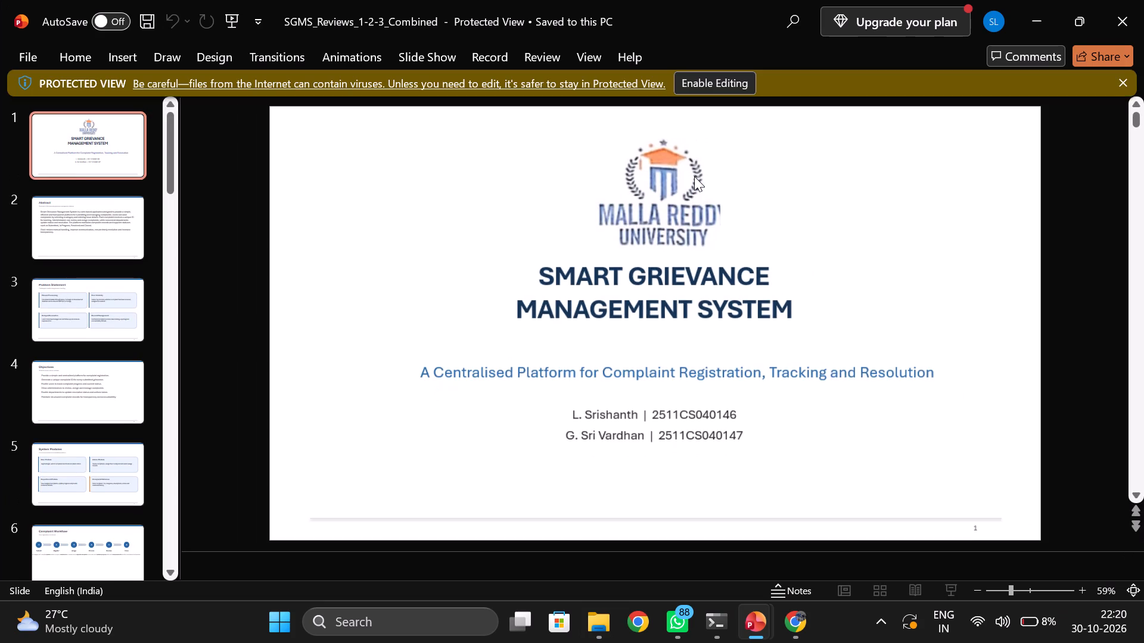
scroll(710, 303, down, 8)
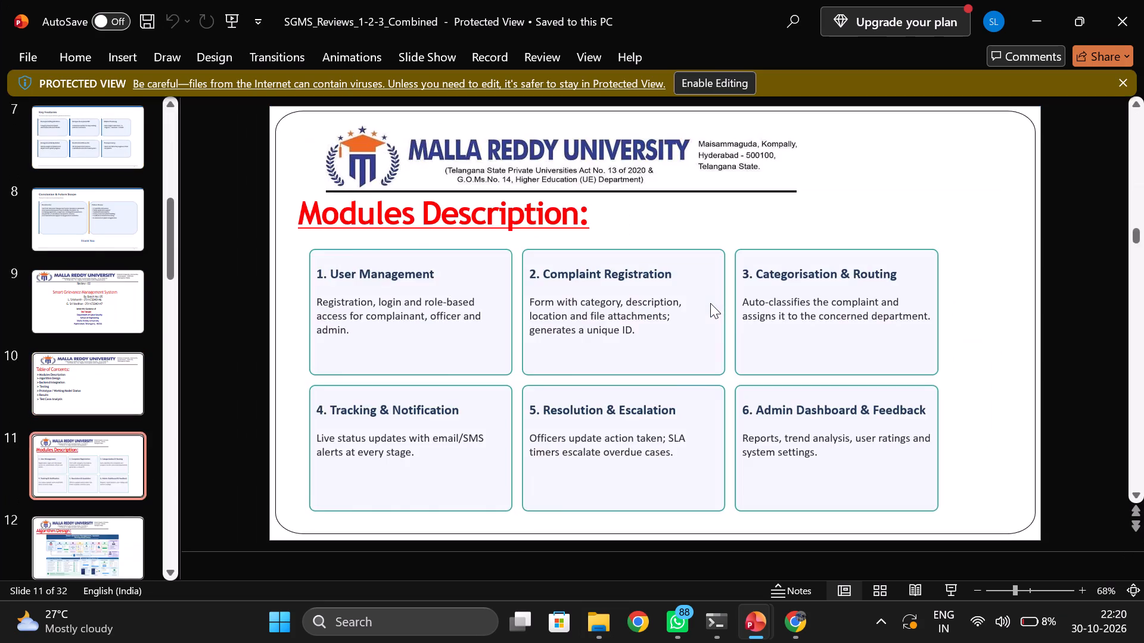
scroll(710, 303, down, 7)
scroll(710, 303, down, 20)
scroll(710, 303, down, 20)
scroll(710, 303, down, 4)
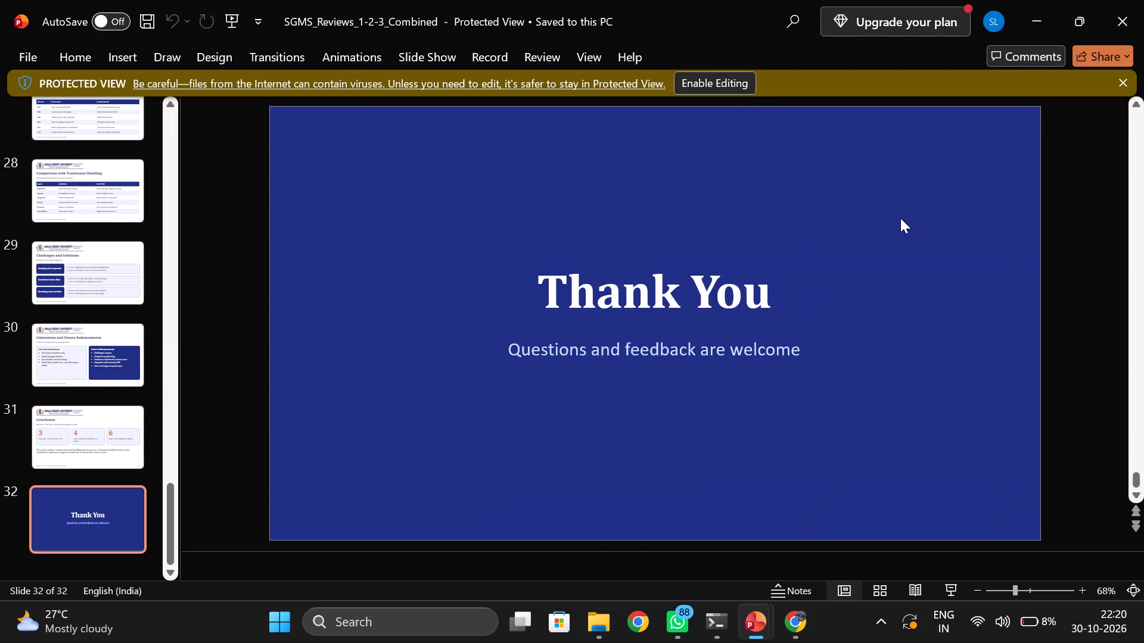
click(729, 91)
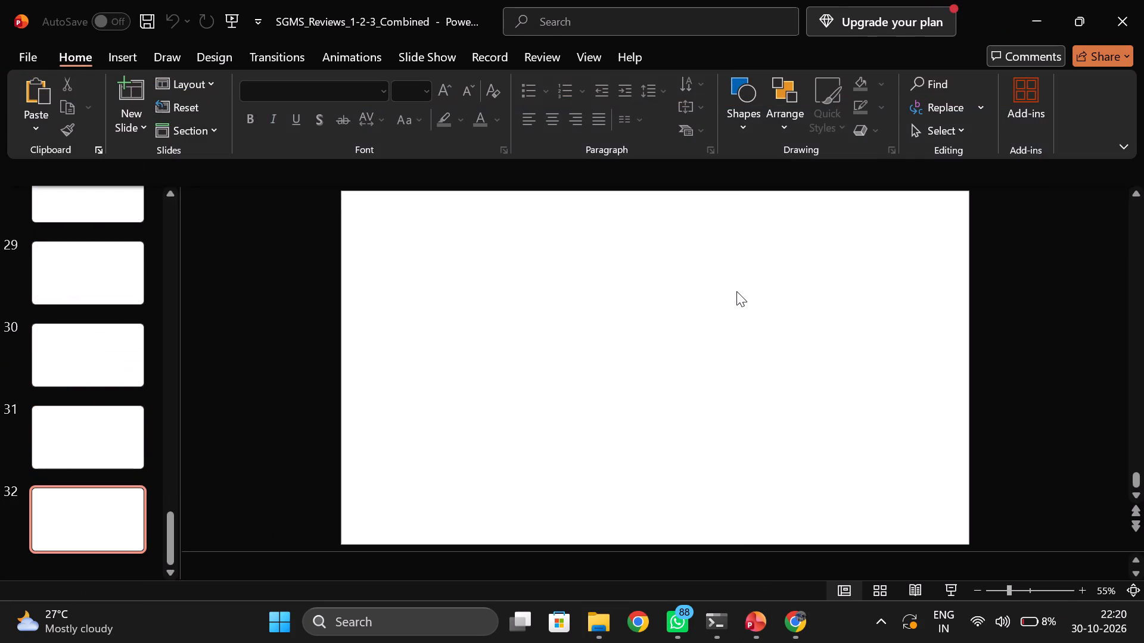
Copy the orange THANK YOU slide, slide 21, that closes the Review 2 section.
scroll(736, 294, down, 1)
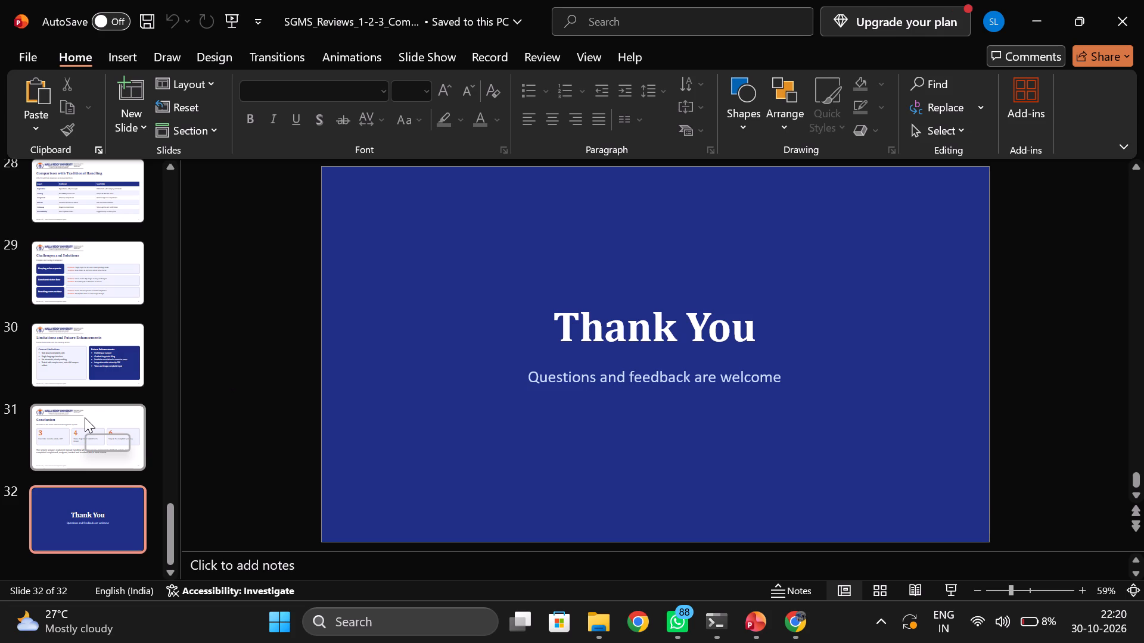
scroll(85, 417, up, 3)
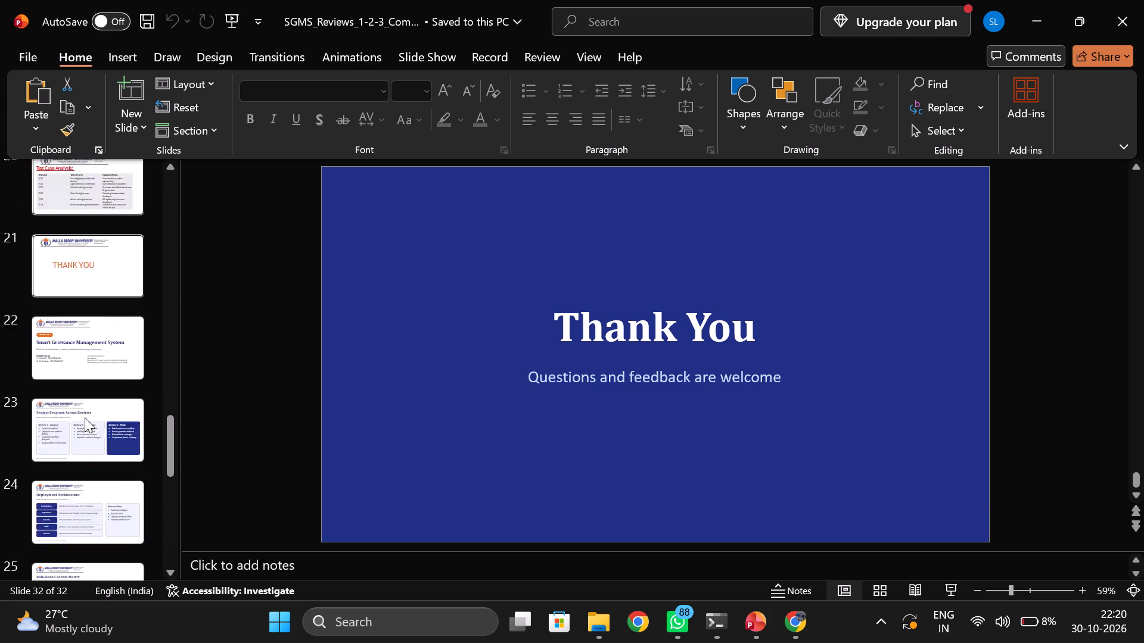
scroll(85, 417, up, 1)
right_click(105, 455)
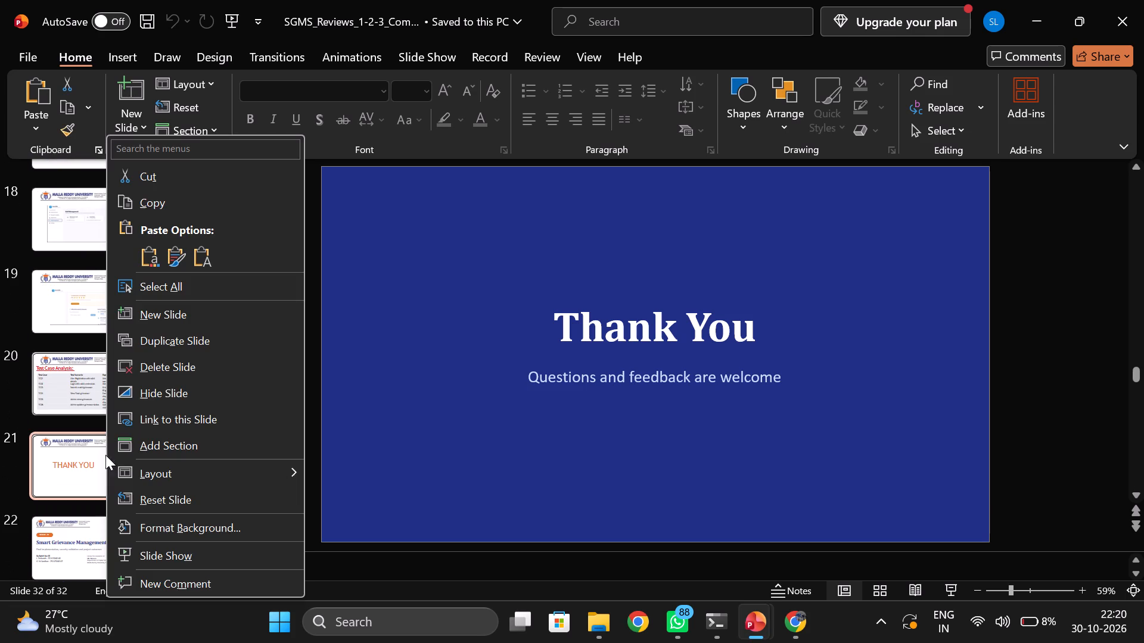
click(153, 193)
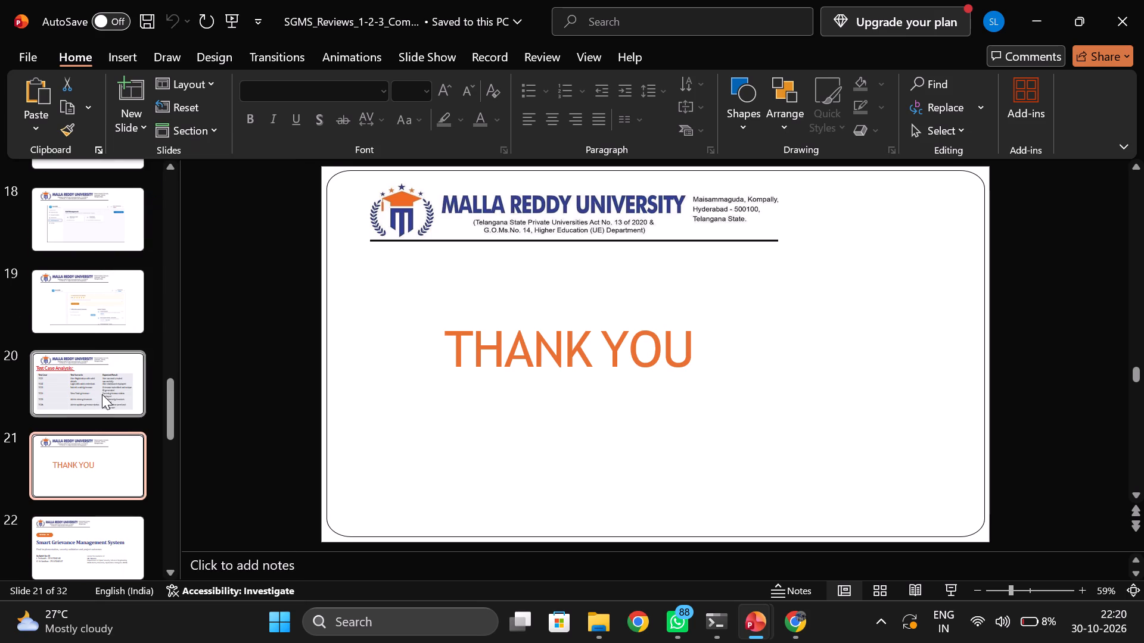
Delete the blue Thank You slide at the end of the presentation, slide 32.
scroll(102, 394, down, 8)
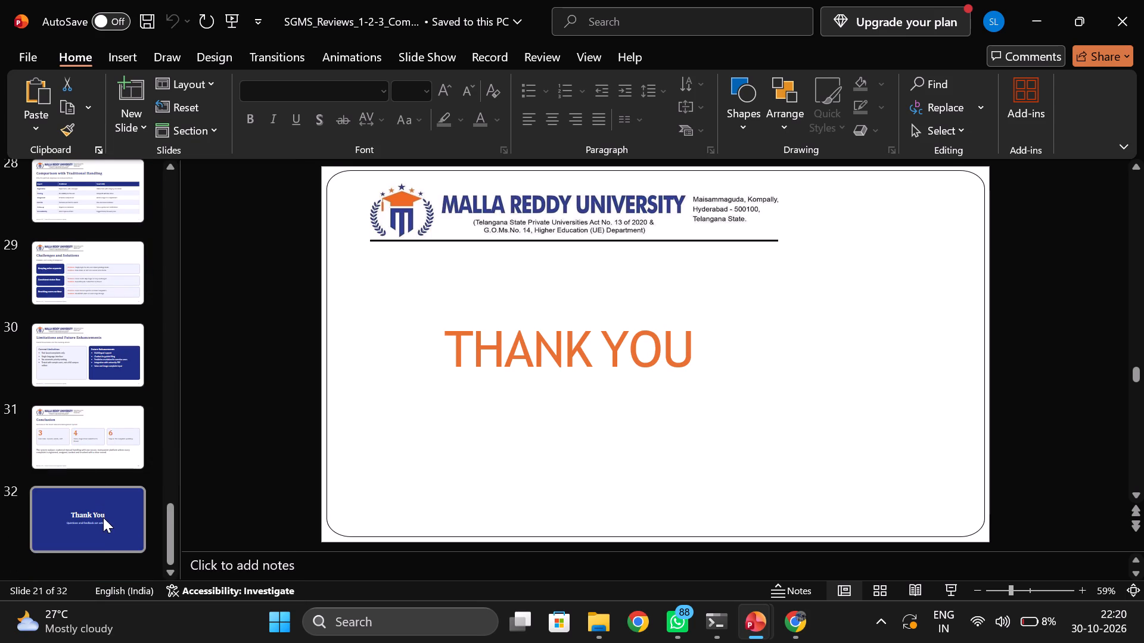
right_click(103, 517)
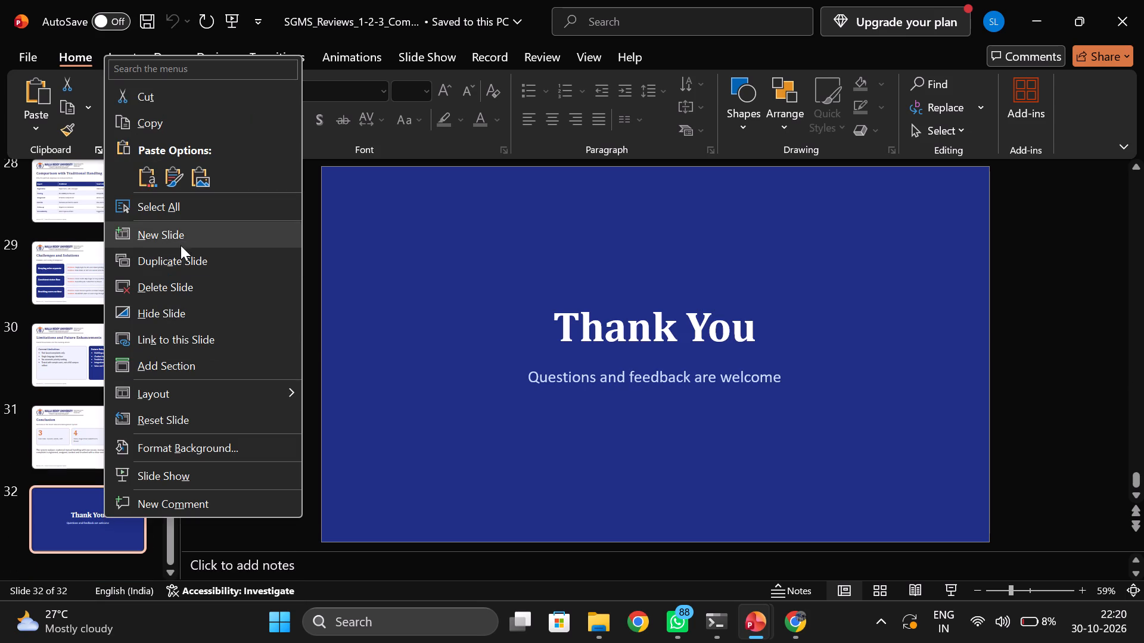
click(182, 282)
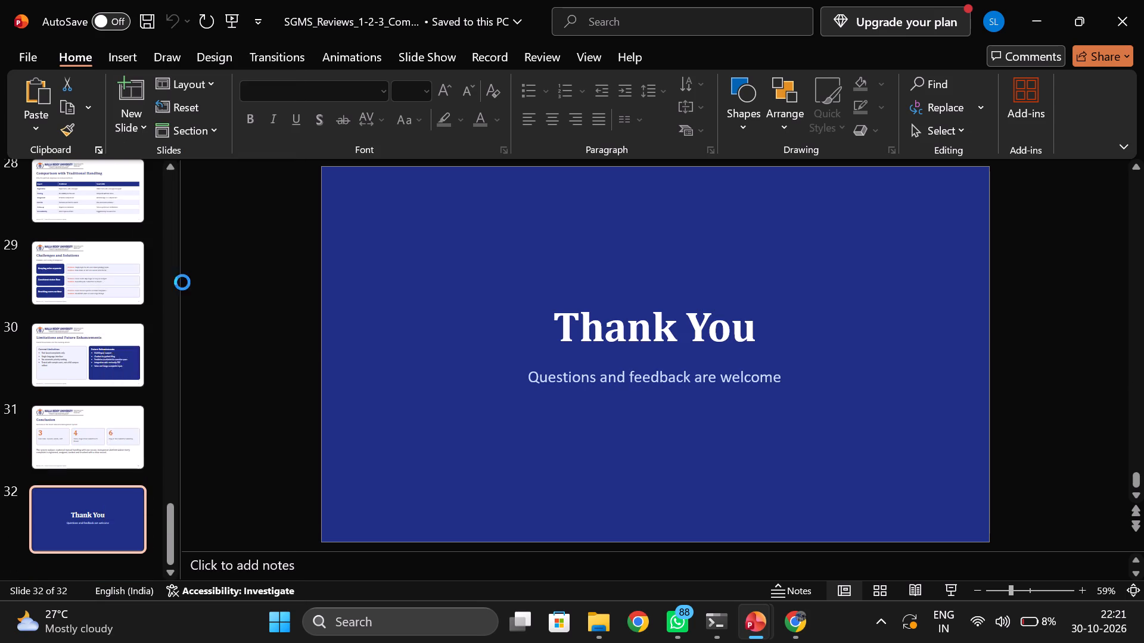
Paste the copied THANK YOU slide after the Conclusion slide, using the destination theme.
scroll(137, 523, down, 2)
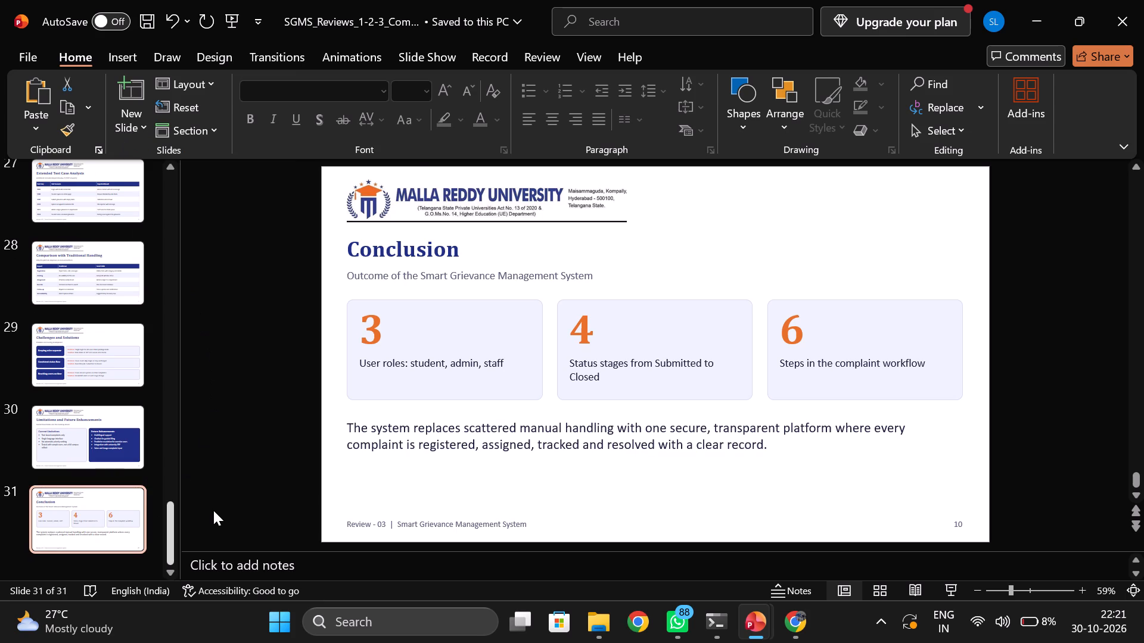
right_click(213, 510)
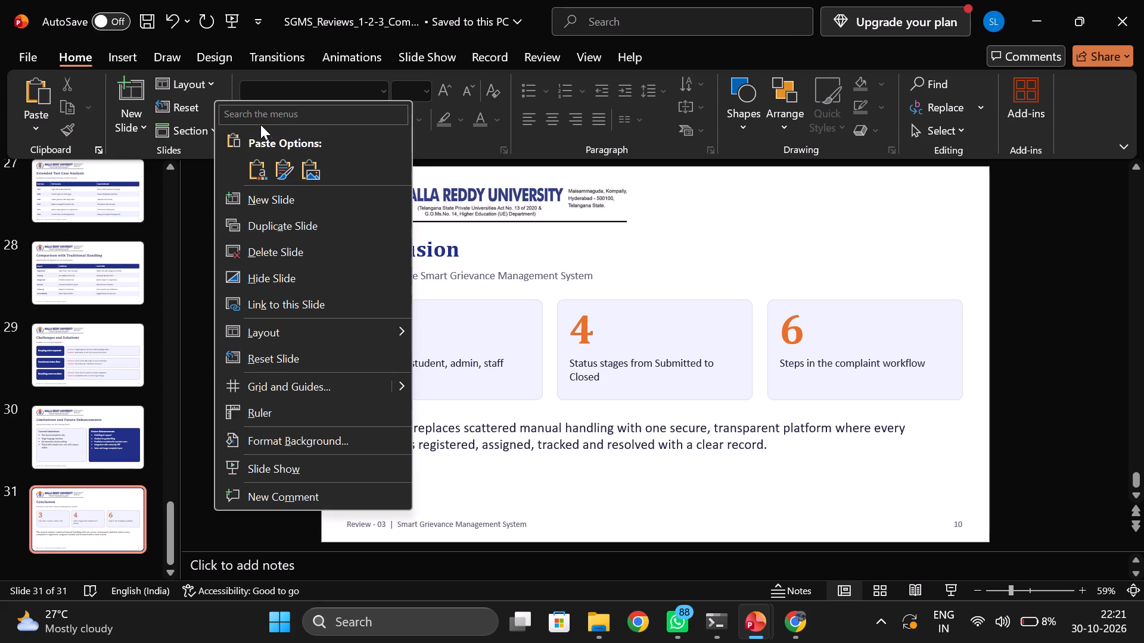
click(268, 171)
Examine the pasted closing slide together with the Conclusion slide and the Test Case Analysis slide.
scroll(303, 347, down, 2)
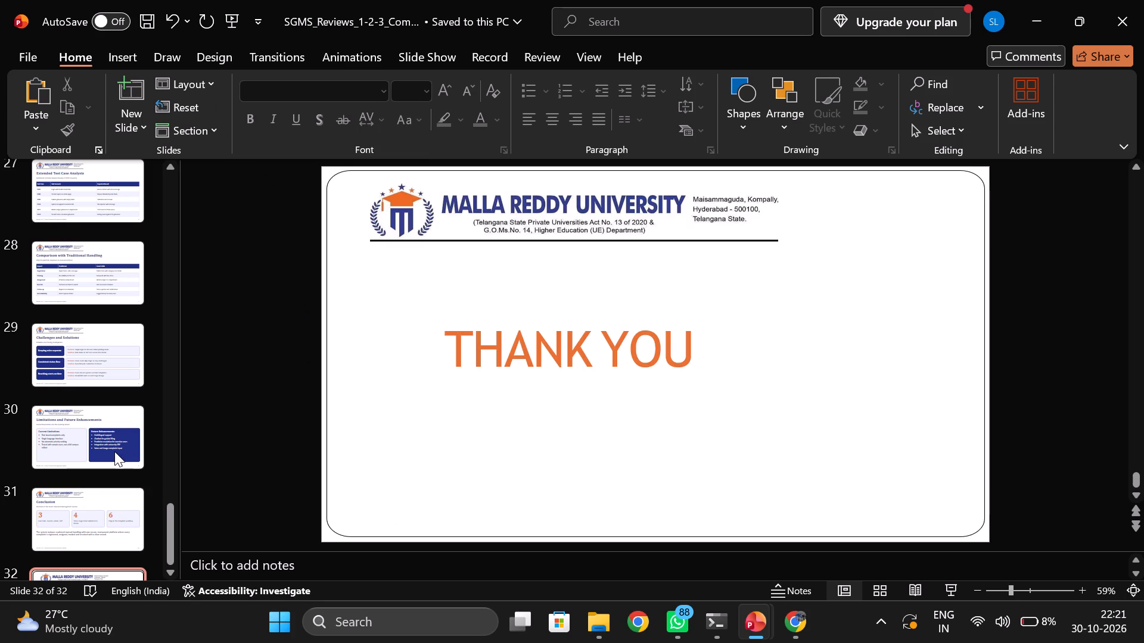
scroll(114, 451, down, 5)
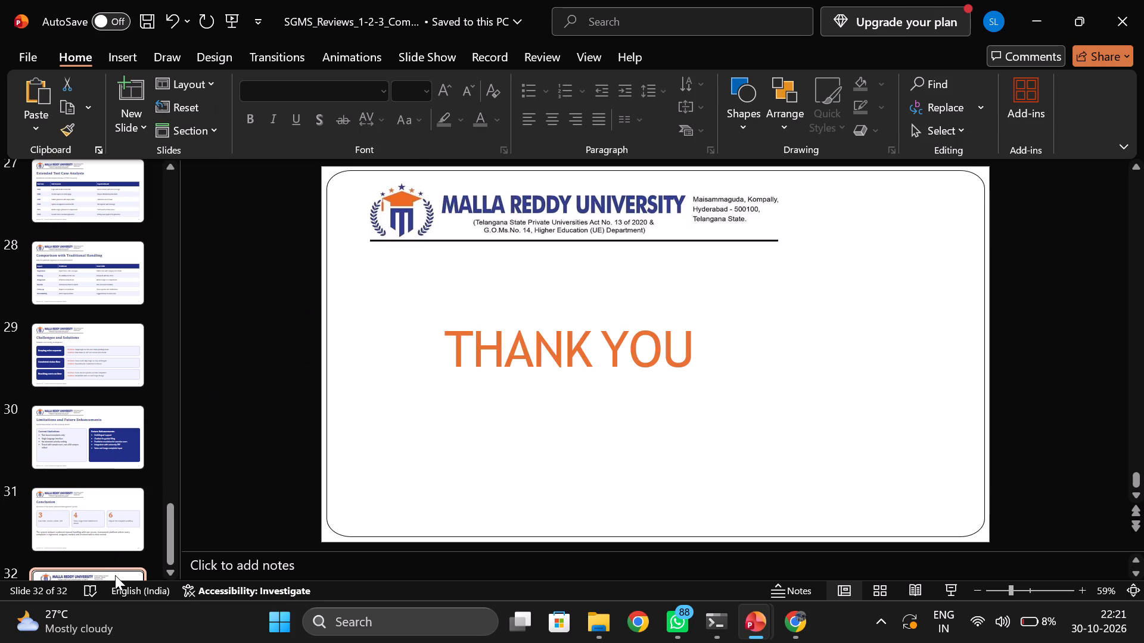
click(115, 575)
click(82, 505)
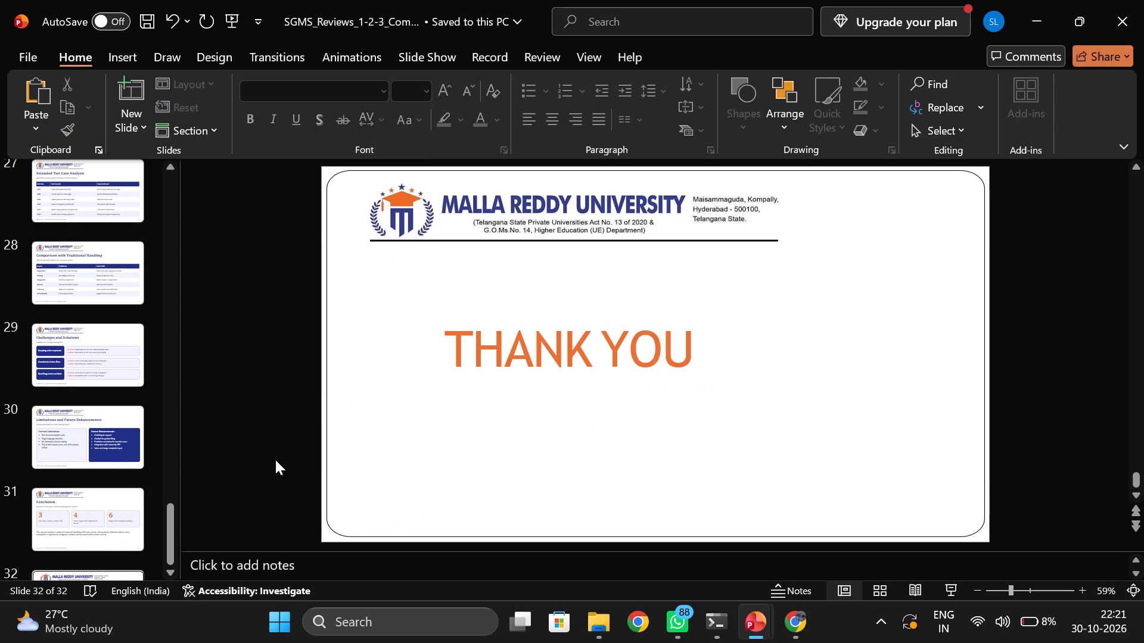
key(Up)
click(58, 527)
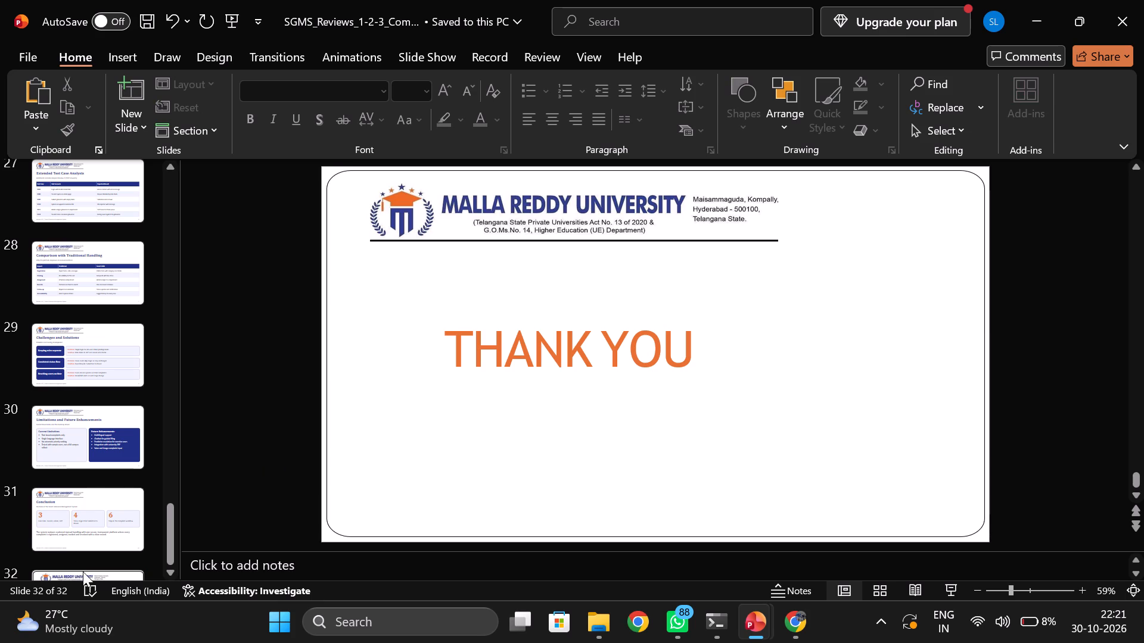
click(87, 575)
scroll(105, 466, up, 2)
click(105, 466)
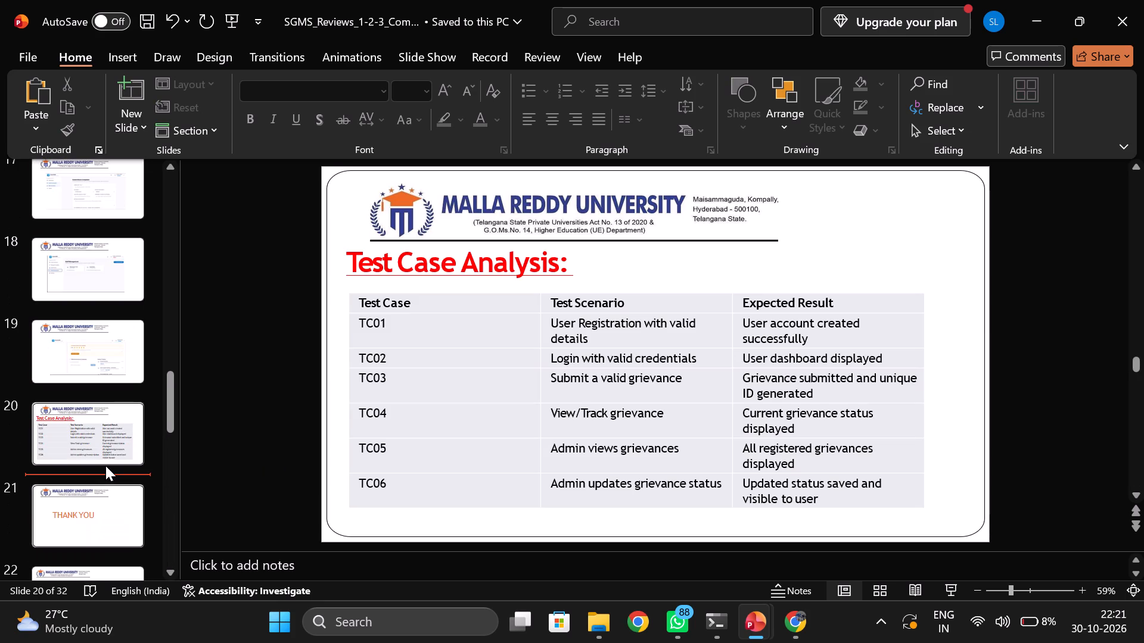
scroll(105, 466, down, 6)
click(104, 498)
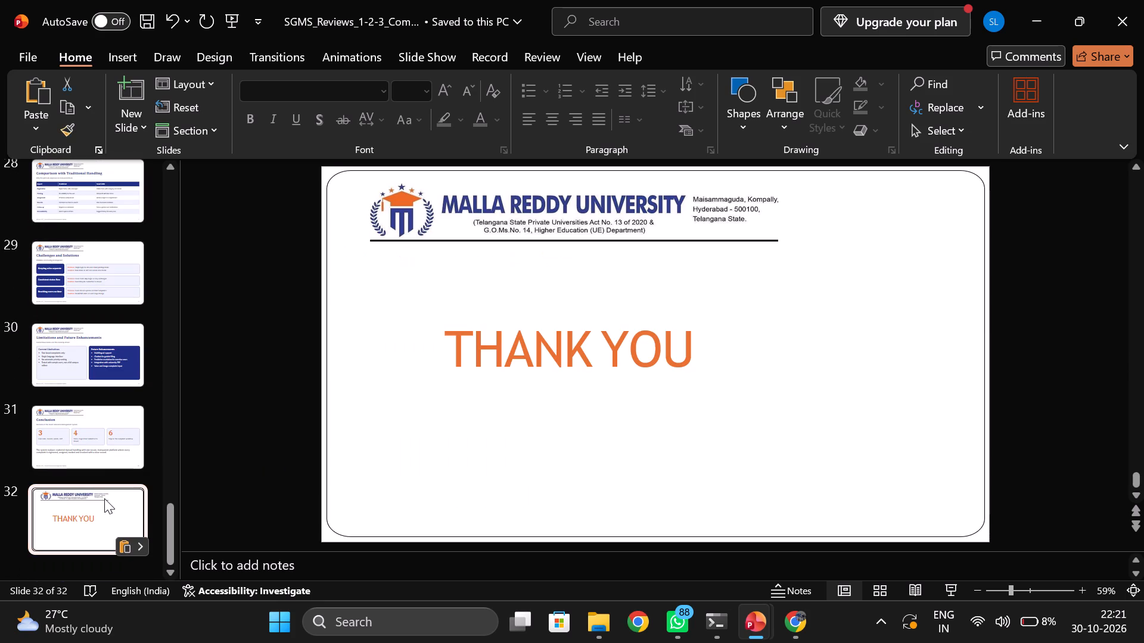
scroll(104, 498, down, 3)
click(84, 427)
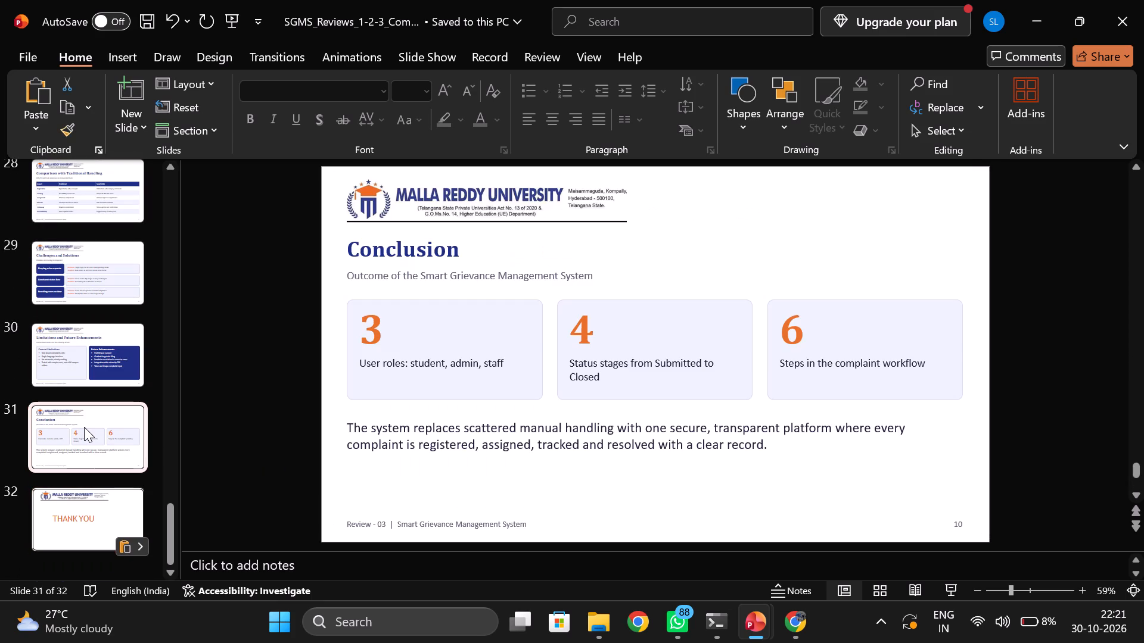
Add the line "Batch No: 24" below the two student entries on the title slide, slide 1.
scroll(84, 427, up, 10)
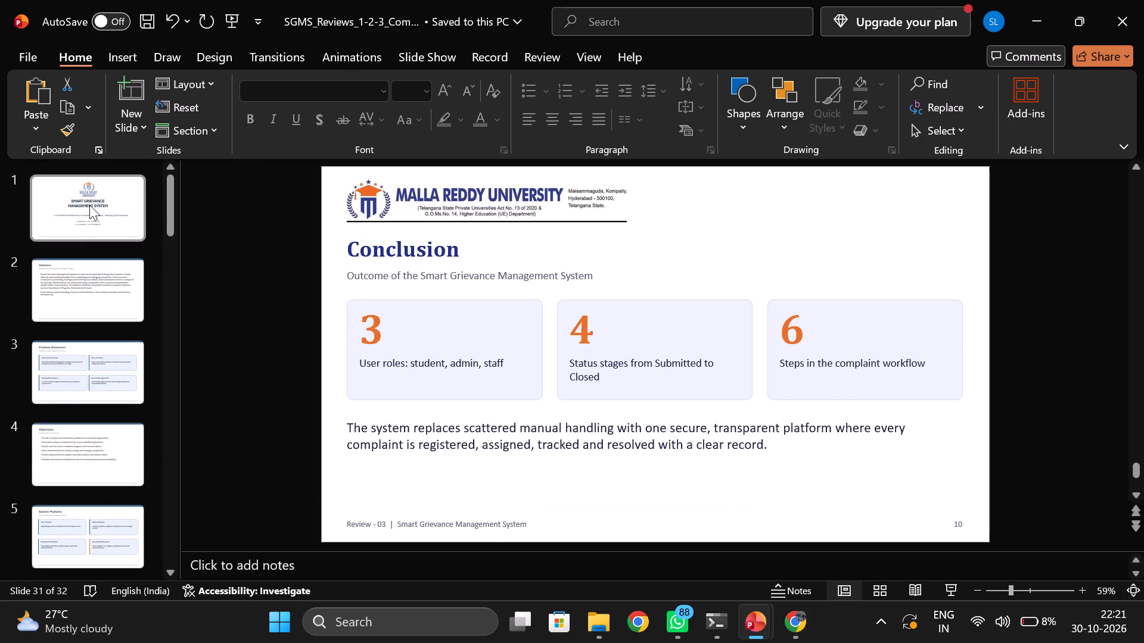
click(89, 205)
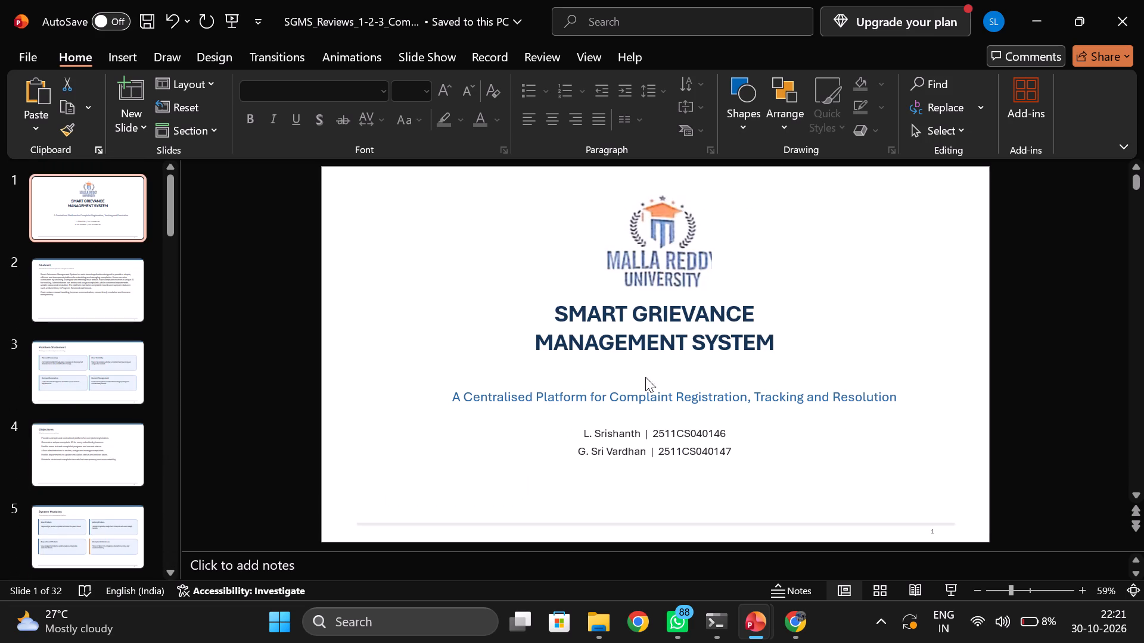
click(729, 441)
key(Down)
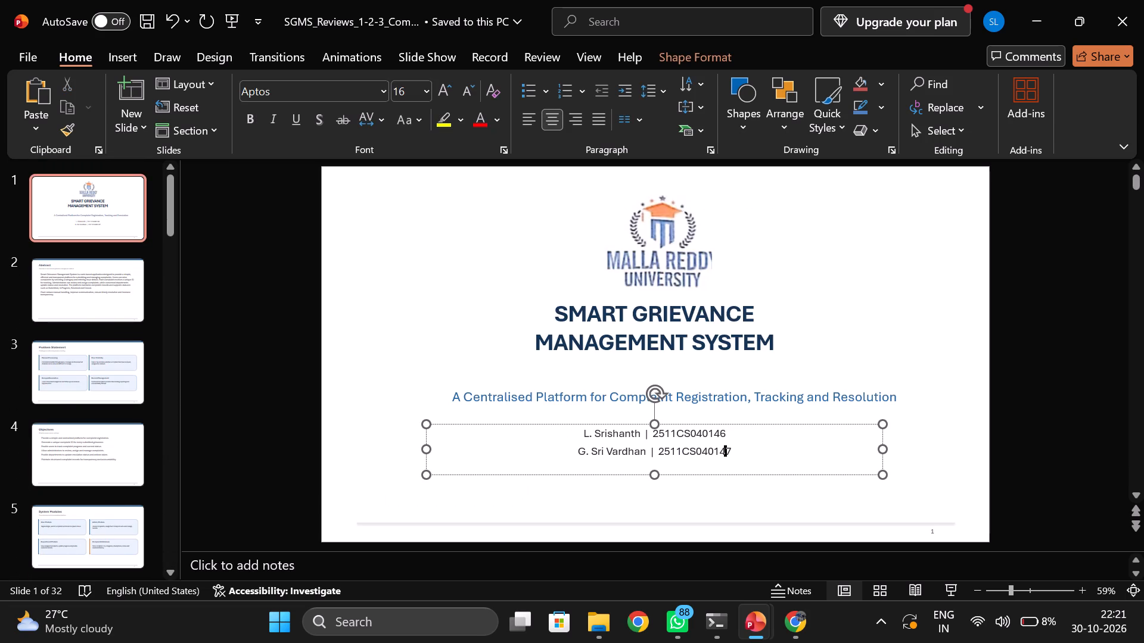
key(Right)
key(Return)
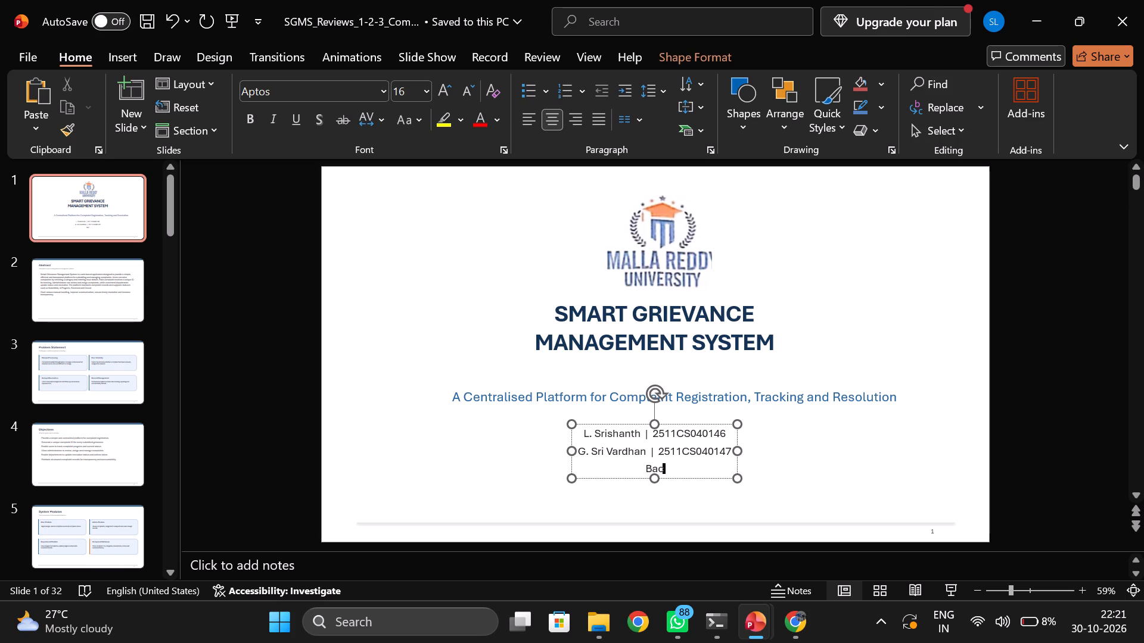
key(BackSpace)
text(tch)
key(space)
key(o)
key(shift+colon)
key(space)
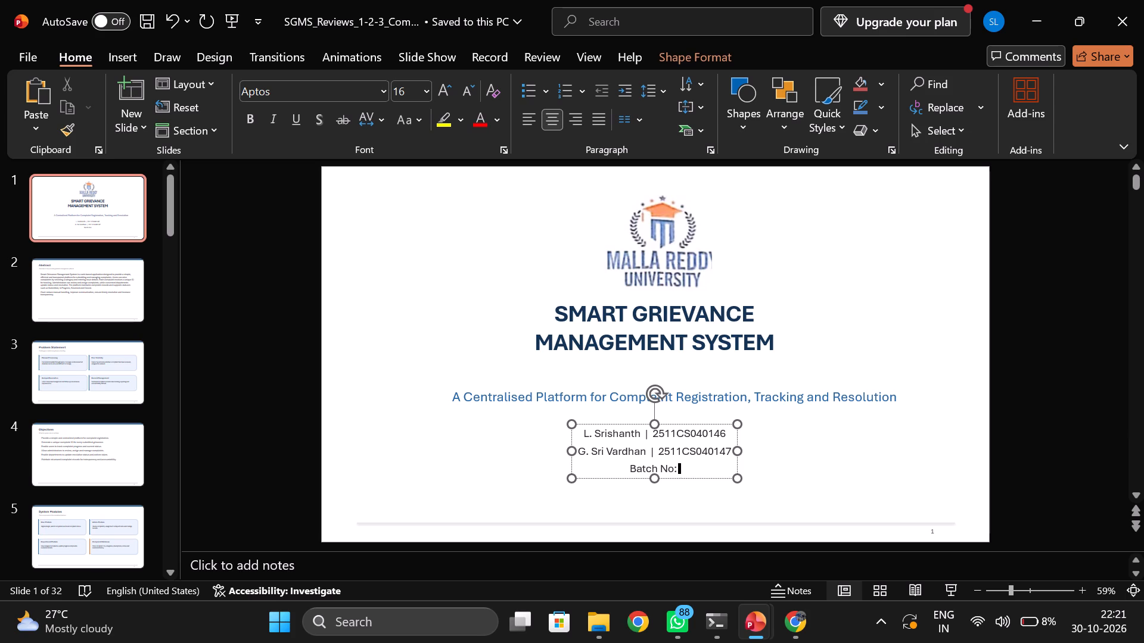
text(24)
key(Down)
key(Down)
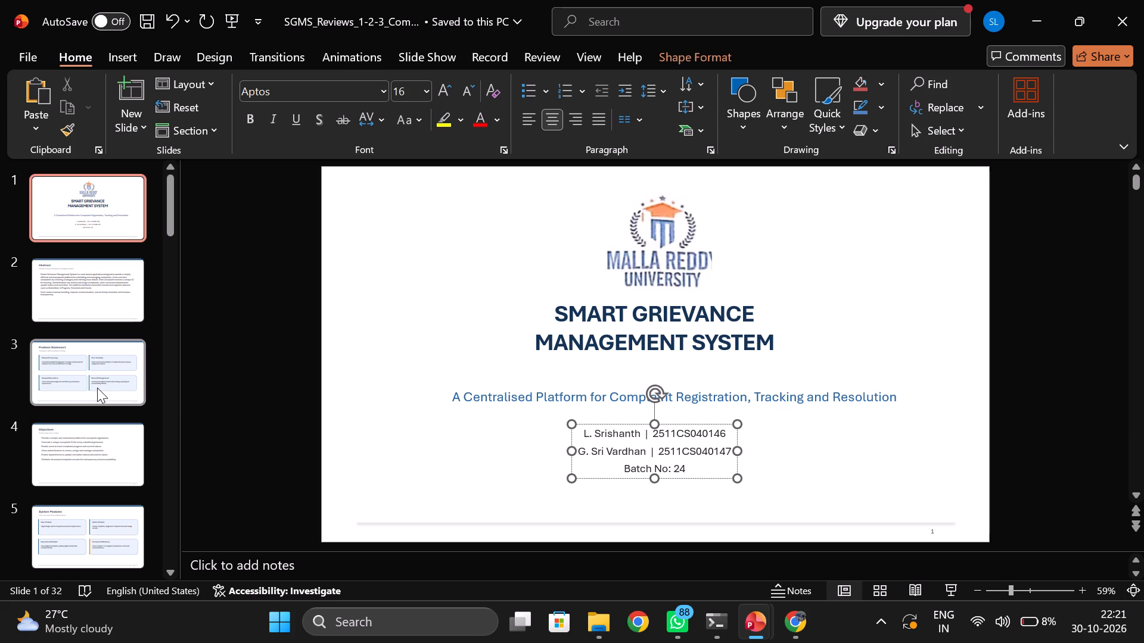
key(Down)
key(Down)
On slide 9, move the "Review - 02" label slightly down, between the header line and the red title.
scroll(97, 388, down, 2)
click(97, 388)
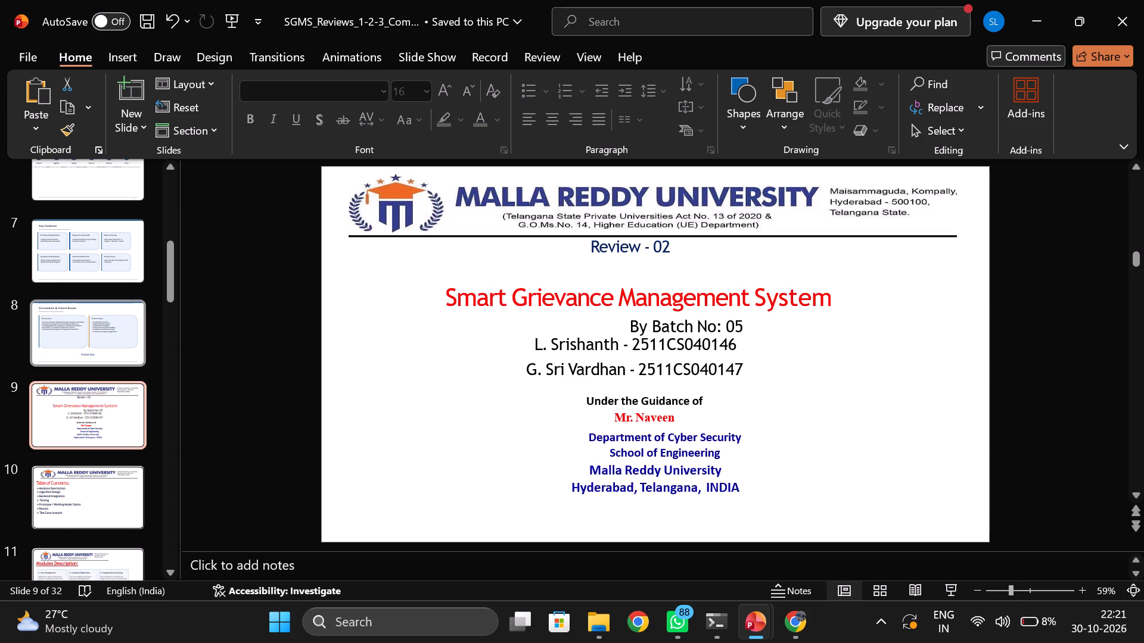
click(614, 250)
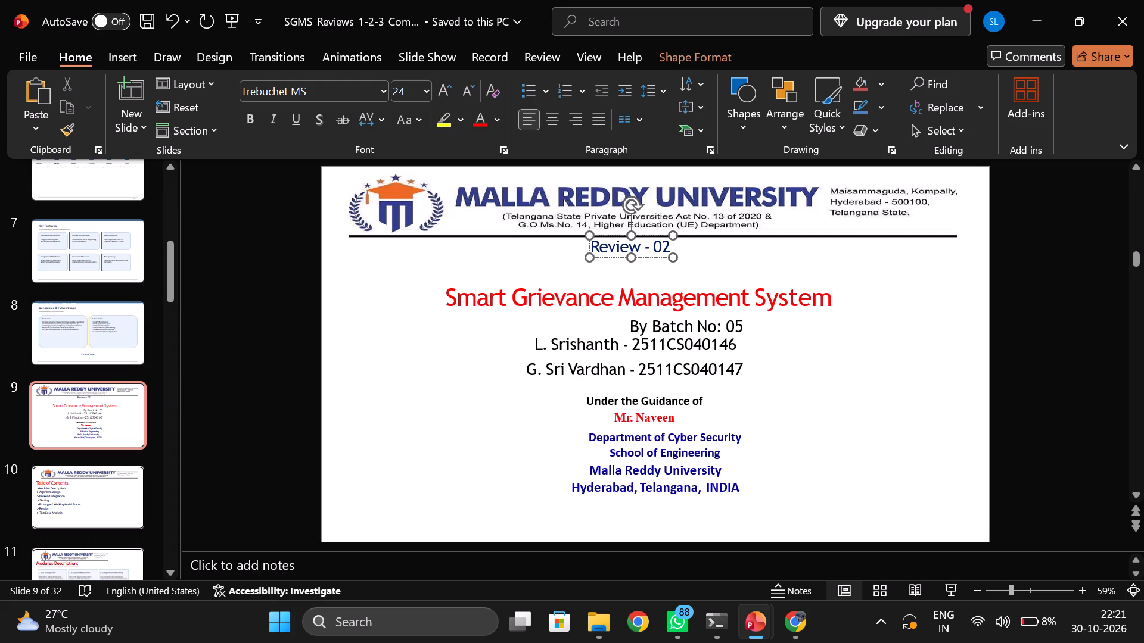
drag(648, 233, 648, 254)
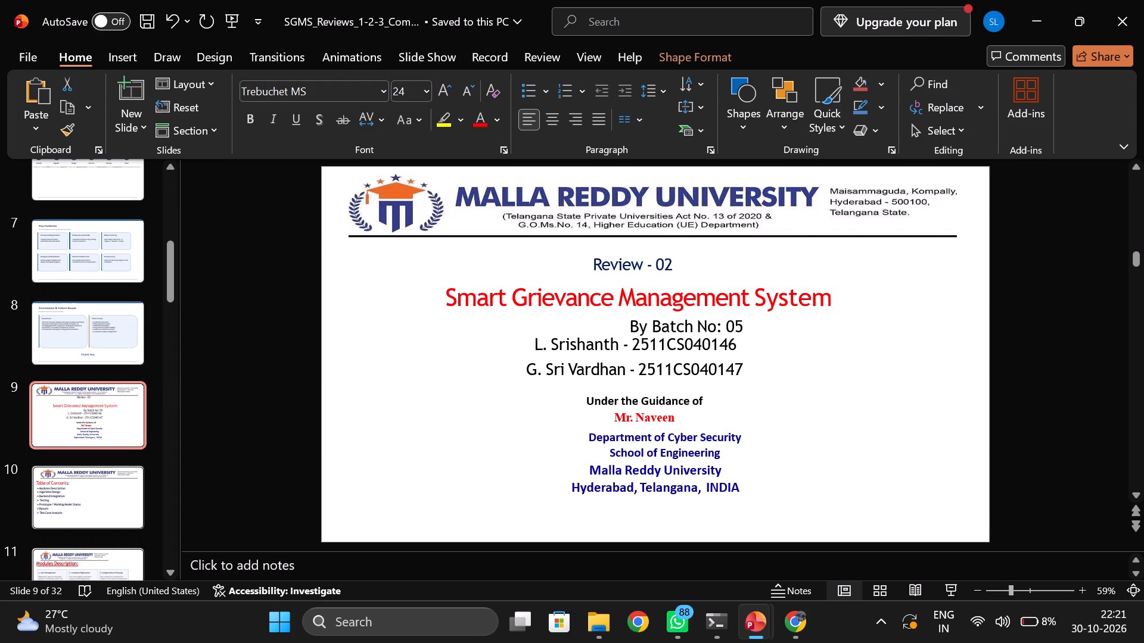
drag(648, 254, 649, 254)
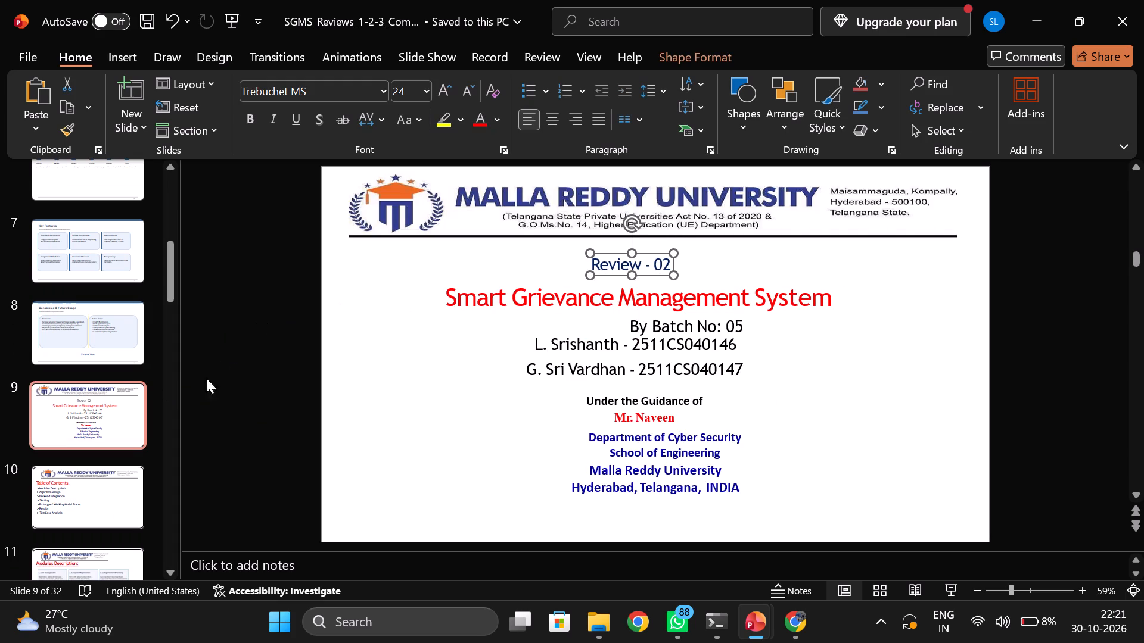
Open slide 22, the title slide of the Review 03 section.
scroll(71, 481, down, 4)
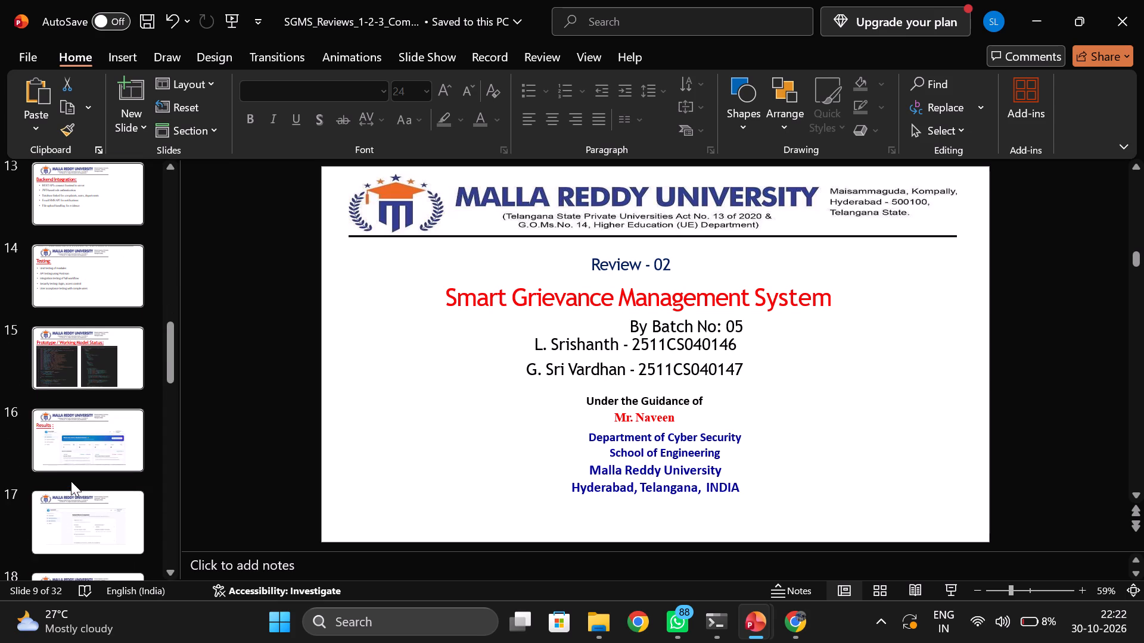
scroll(71, 481, down, 1)
scroll(78, 418, down, 2)
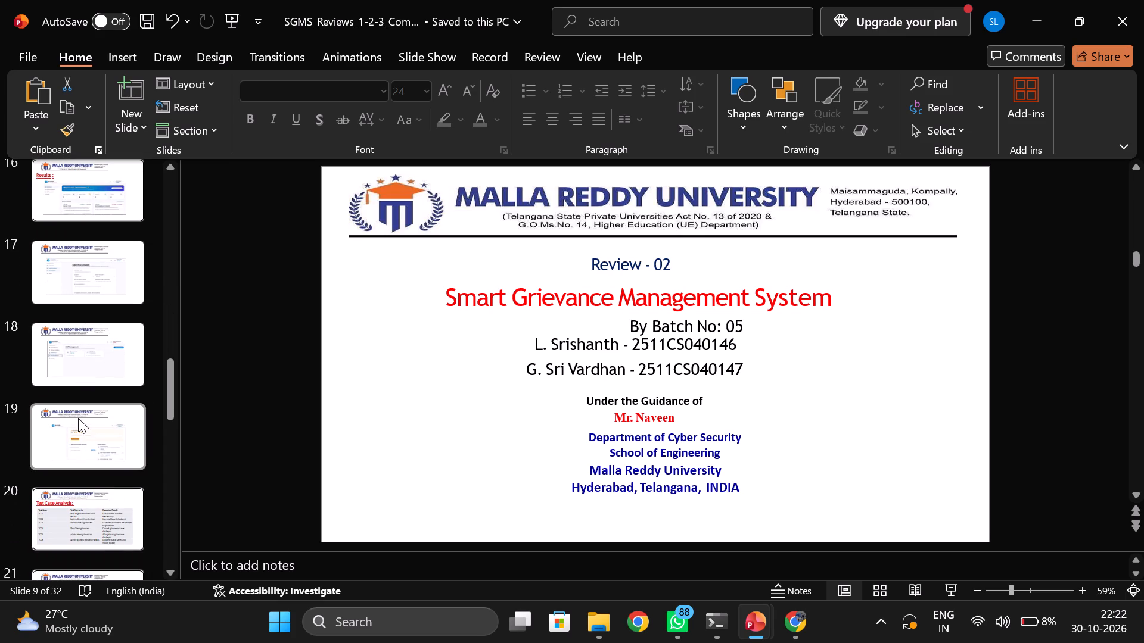
scroll(63, 496, down, 1)
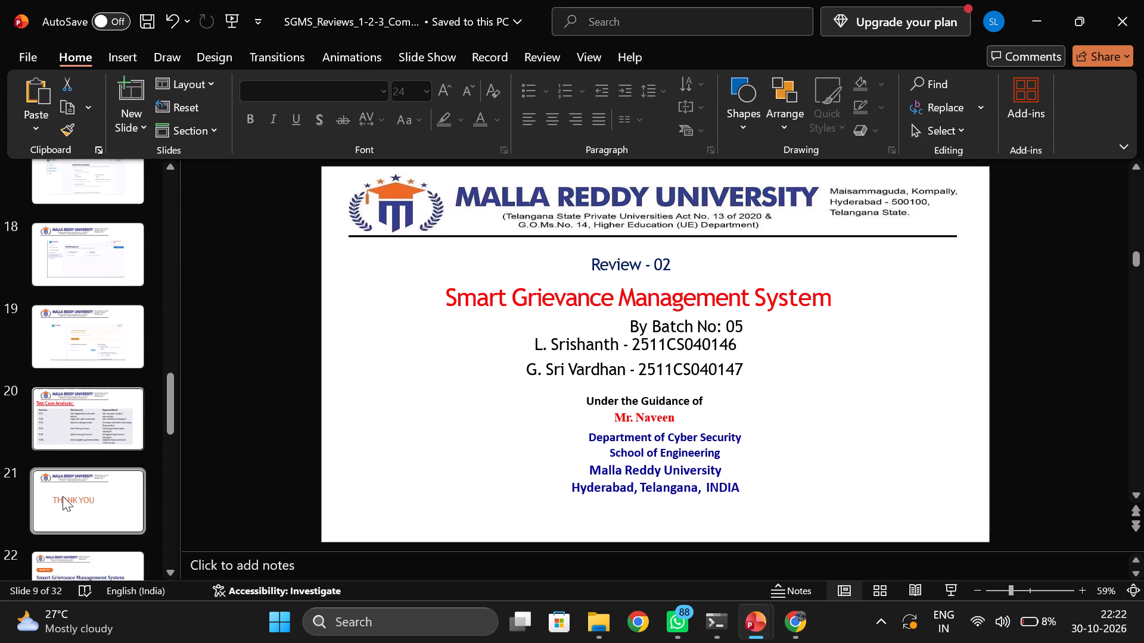
scroll(63, 496, down, 2)
click(65, 495)
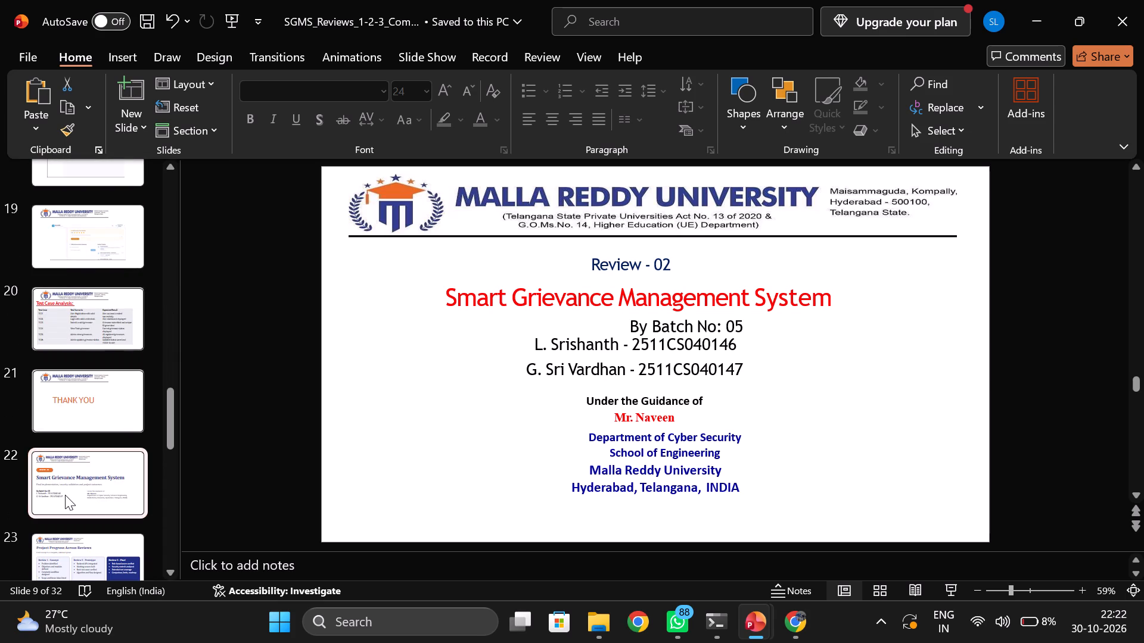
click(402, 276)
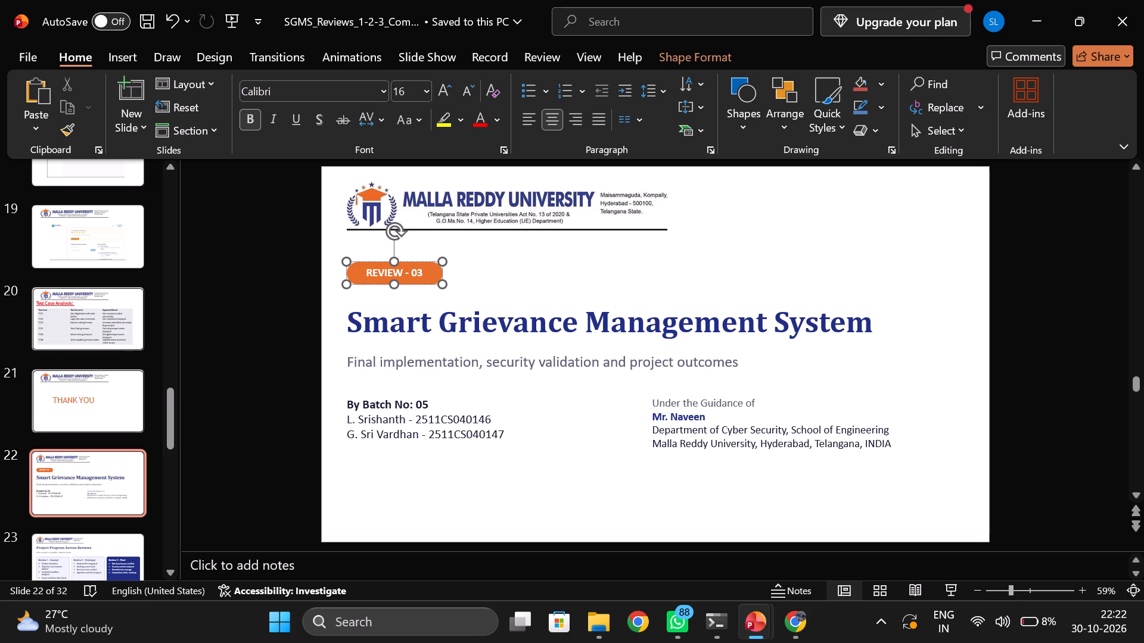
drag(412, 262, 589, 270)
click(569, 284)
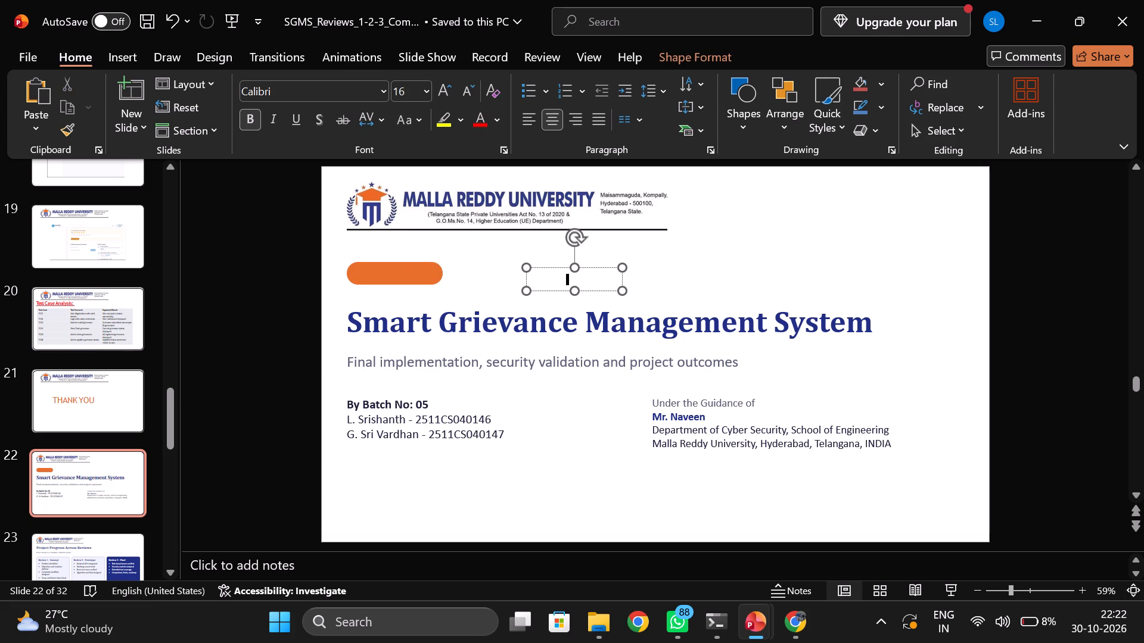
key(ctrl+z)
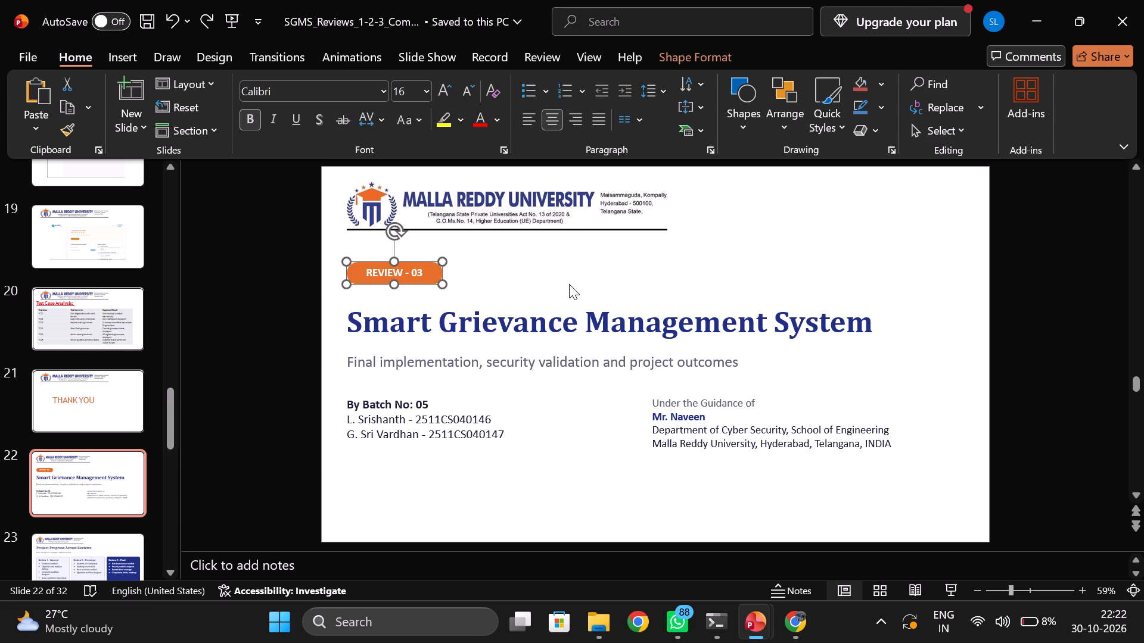
Move the "REVIEW - 03" text and its orange rounded badge horizontally to near the slide's centre, keeping them below the header line.
click(418, 277)
click(430, 276)
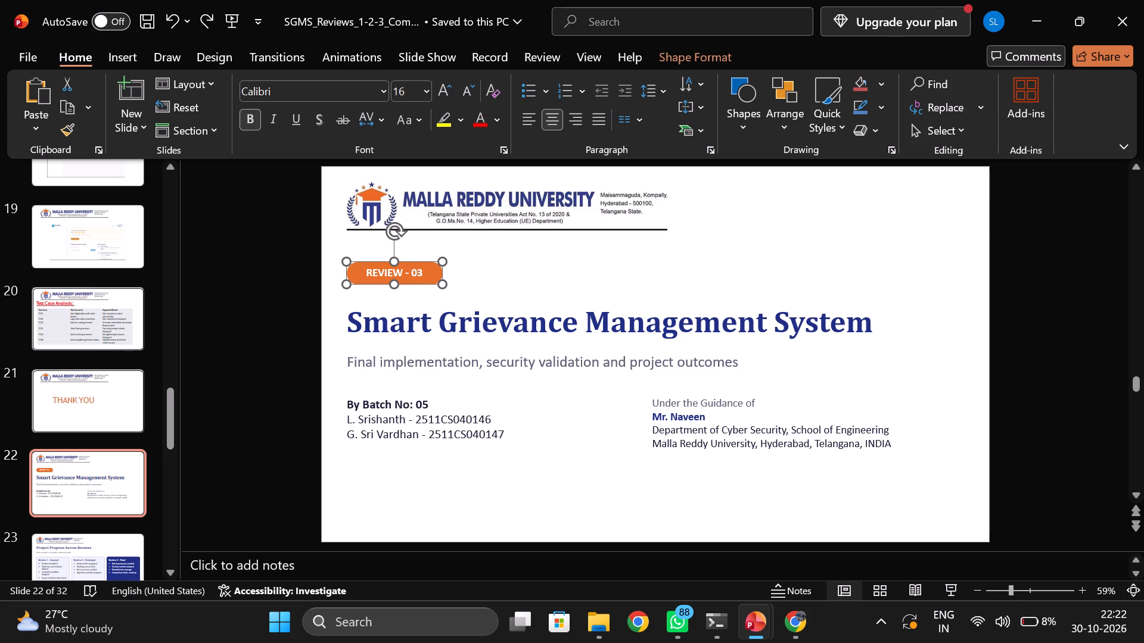
click(430, 276)
click(430, 277)
drag(430, 277, 408, 262)
drag(408, 262, 629, 261)
click(377, 275)
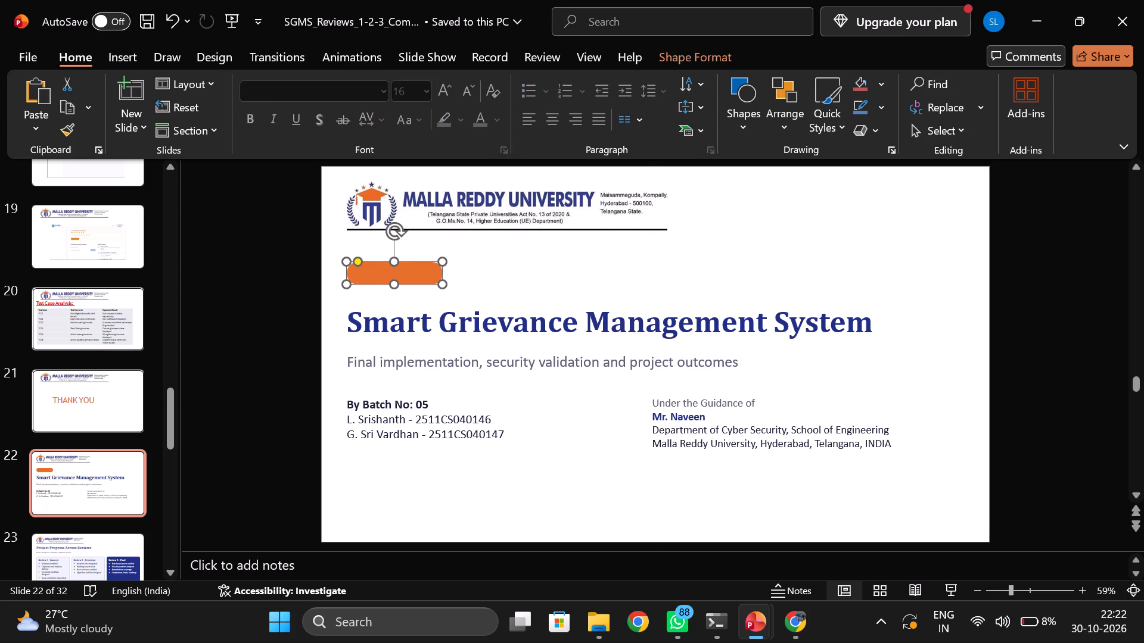
drag(377, 275, 415, 274)
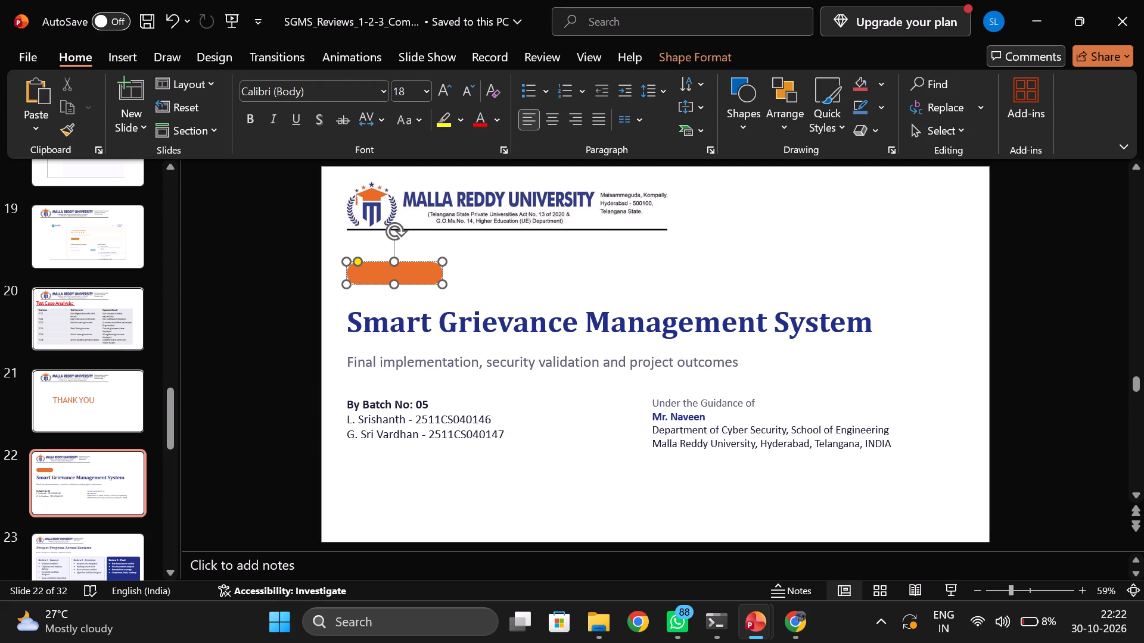
drag(408, 257, 628, 255)
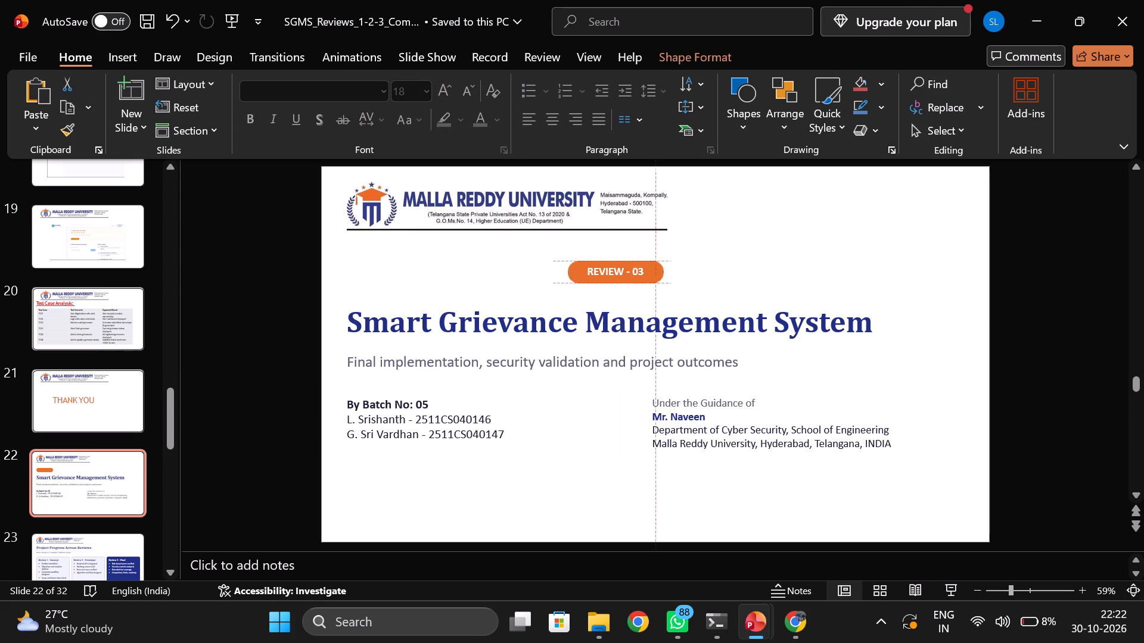
drag(628, 255, 633, 255)
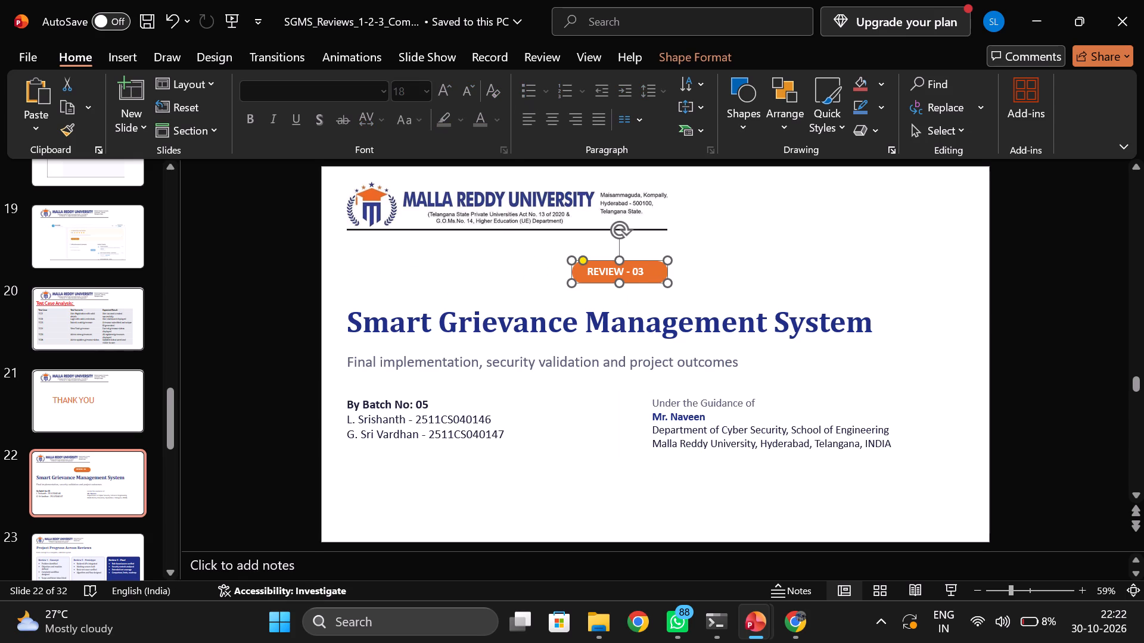
Widen the Malla Reddy University header image on slide 22 by stretching its right edge further across the slide.
click(521, 207)
drag(667, 212, 766, 216)
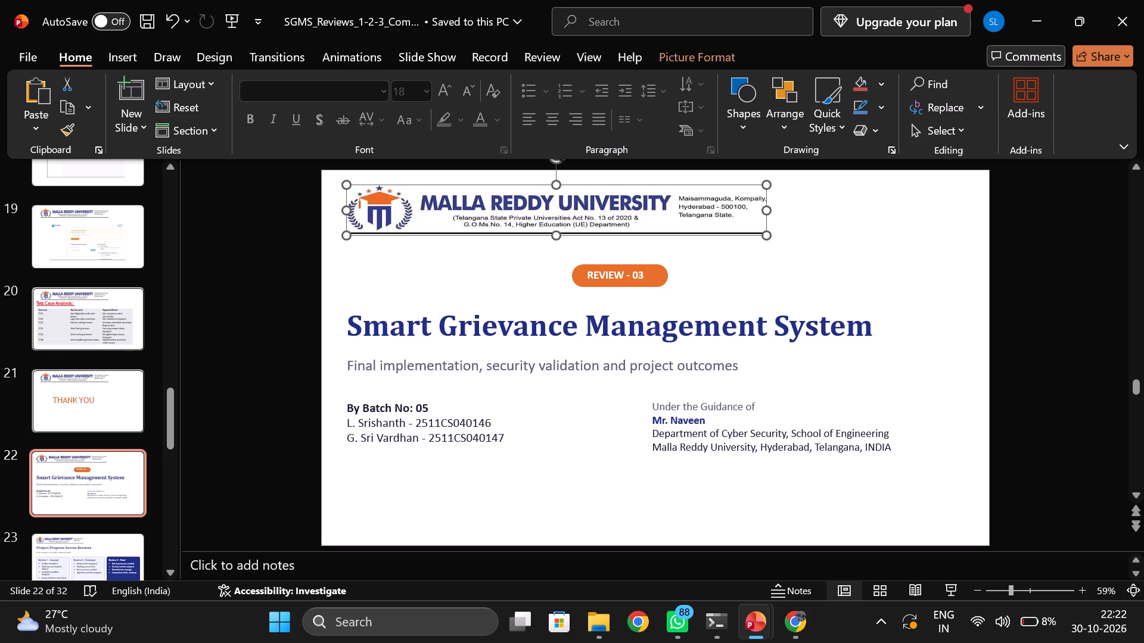
scroll(559, 257, down, 1)
scroll(559, 257, up, 1)
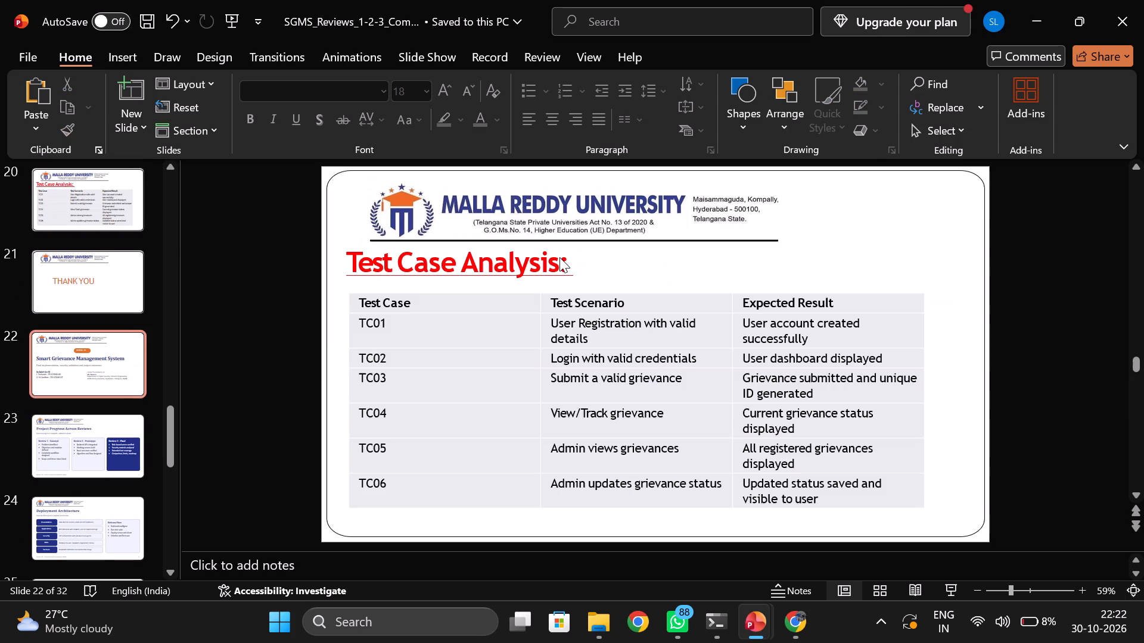
key(Down)
key(Down)
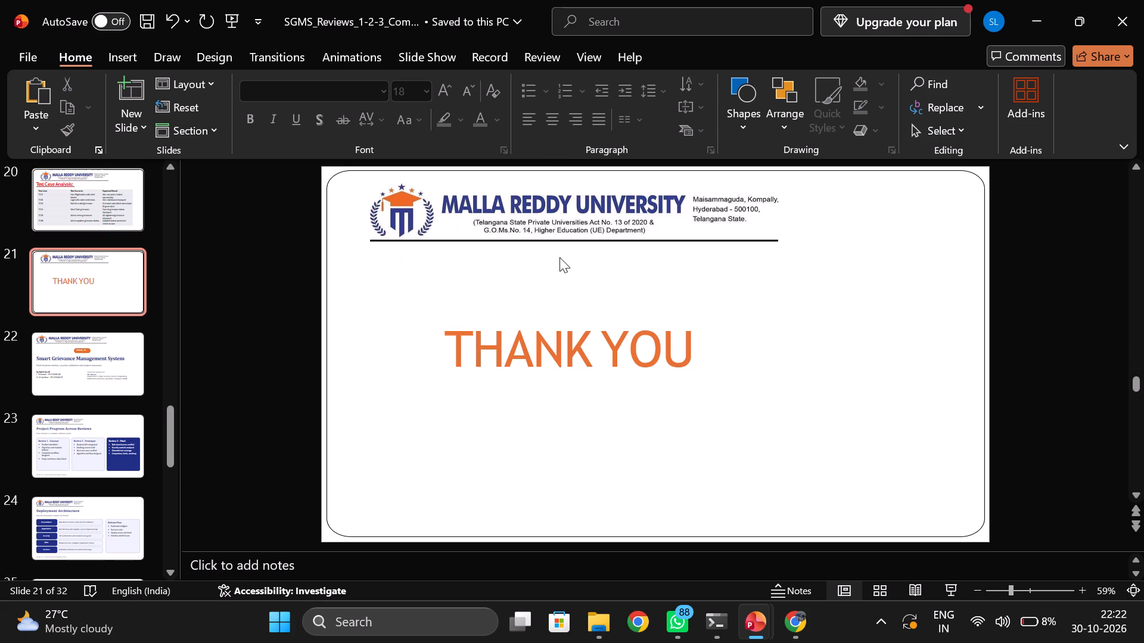
Move the "REVIEW - 03" text and its orange badge up on slide 22 so they sit just beneath the header line.
click(658, 420)
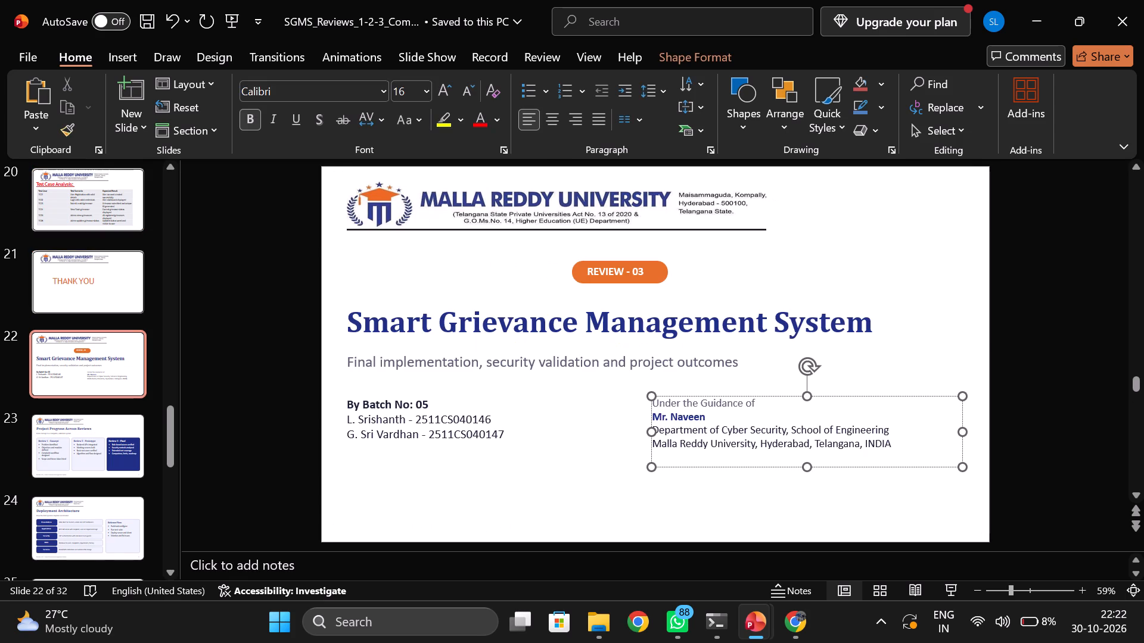
double_click(617, 272)
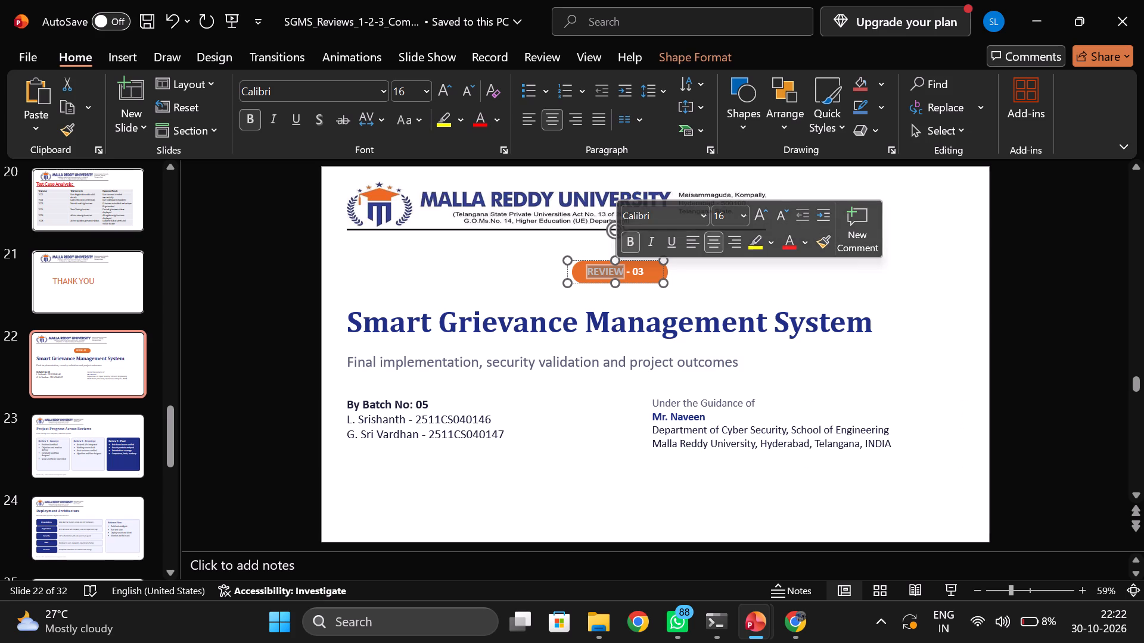
click(641, 308)
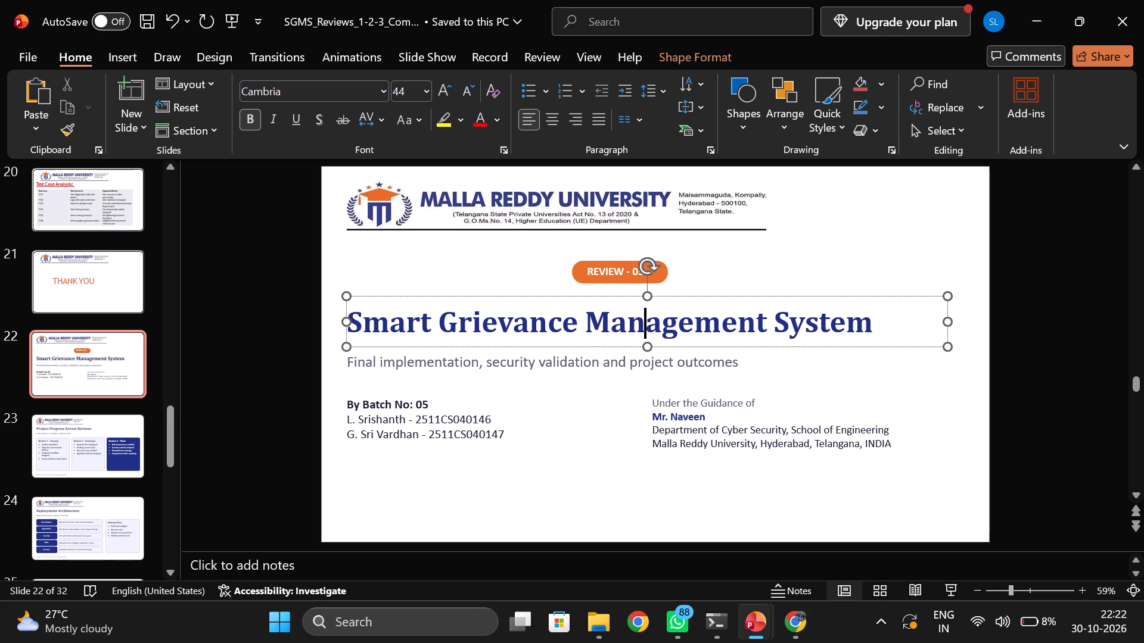
click(581, 267)
drag(647, 269, 647, 249)
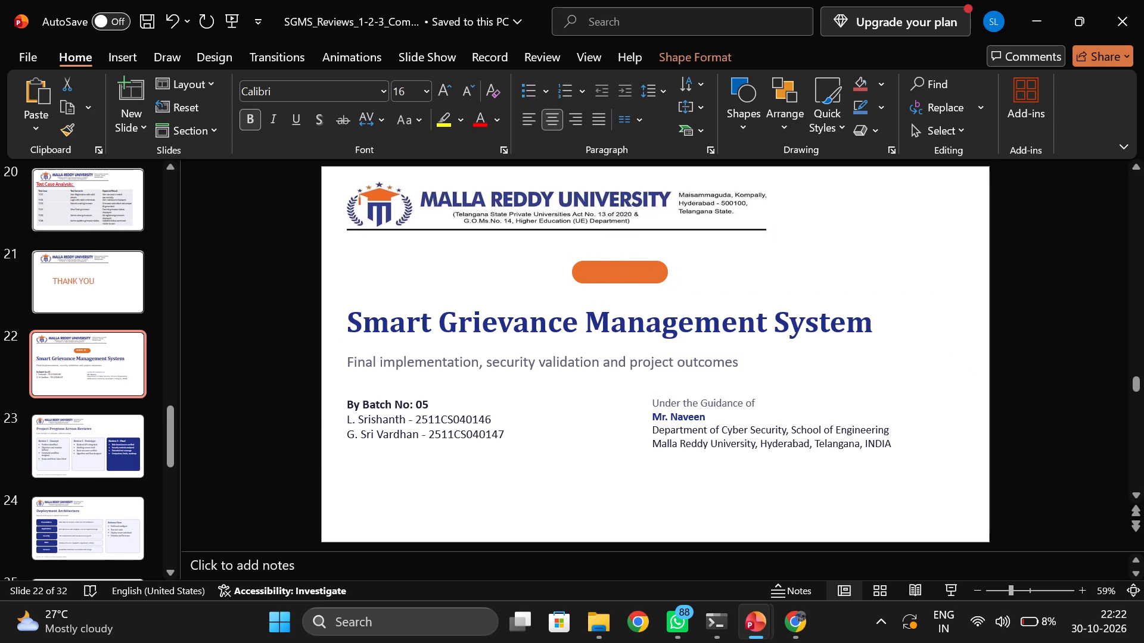
drag(647, 249, 647, 247)
click(638, 269)
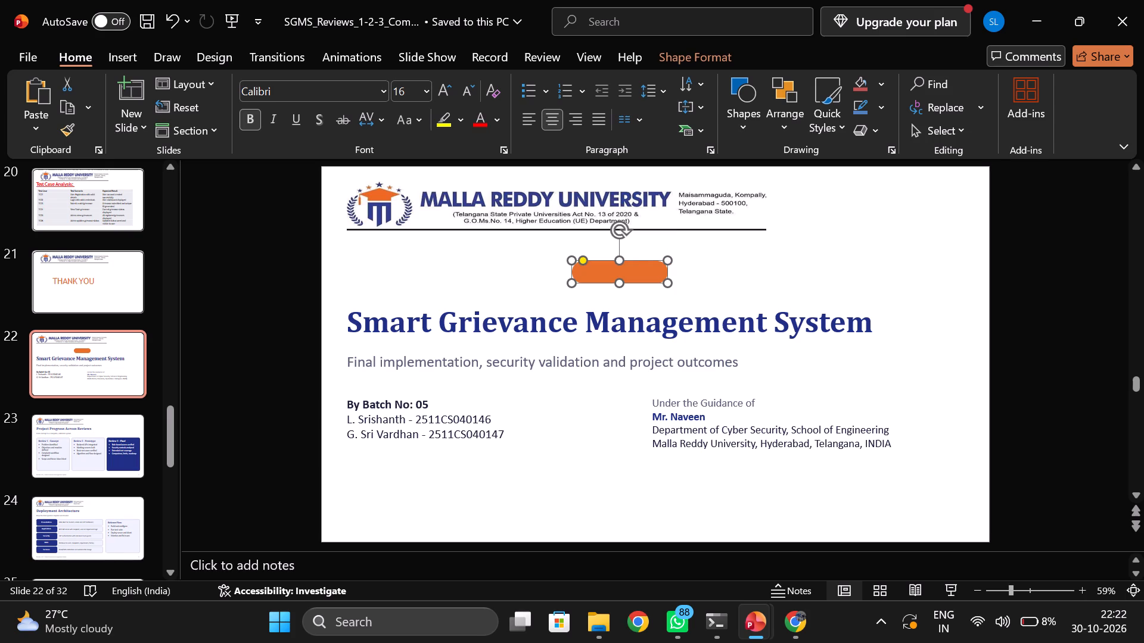
drag(638, 269, 638, 249)
drag(639, 269, 629, 244)
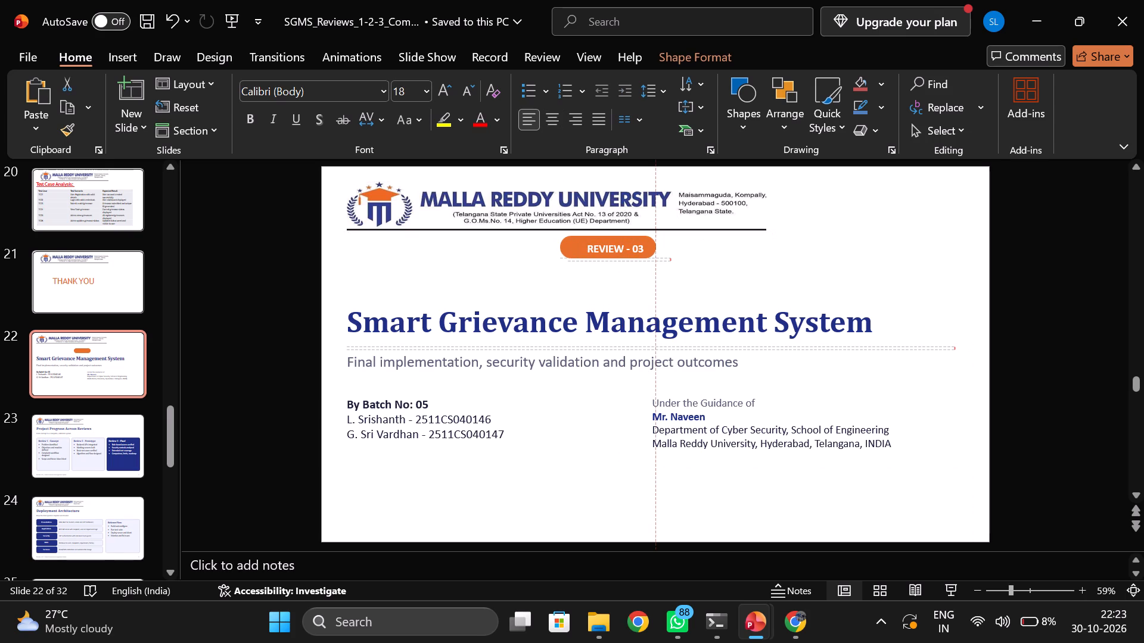
drag(629, 244, 634, 247)
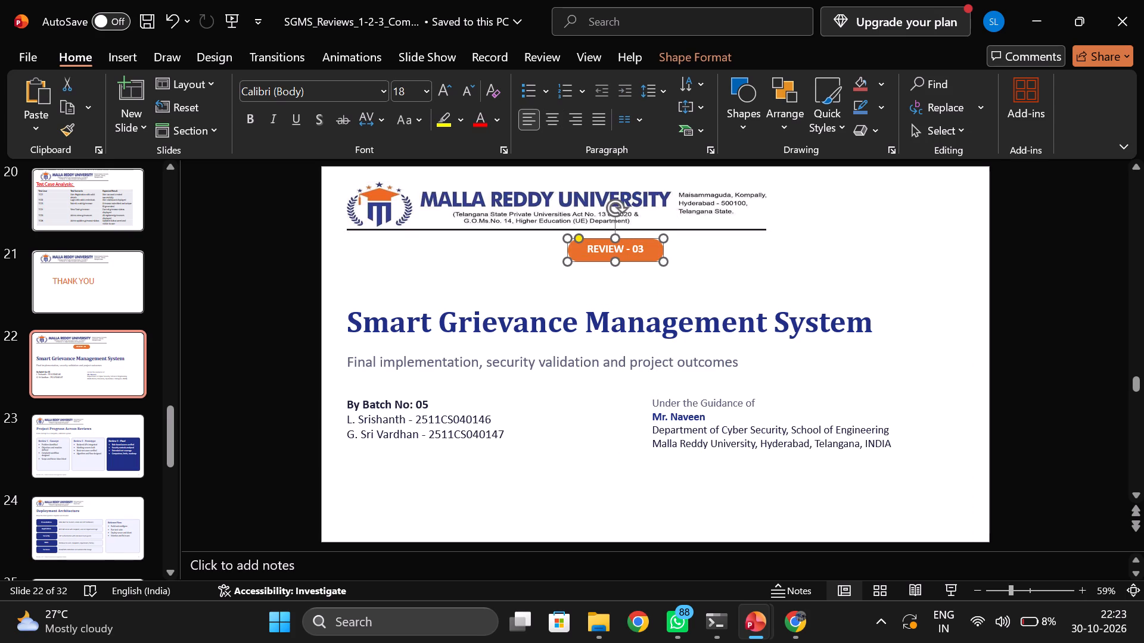
Move the "Smart Grievance Management System" title and the "Final implementation" subtitle up, close together beneath the orange badge.
click(638, 325)
drag(680, 294, 680, 272)
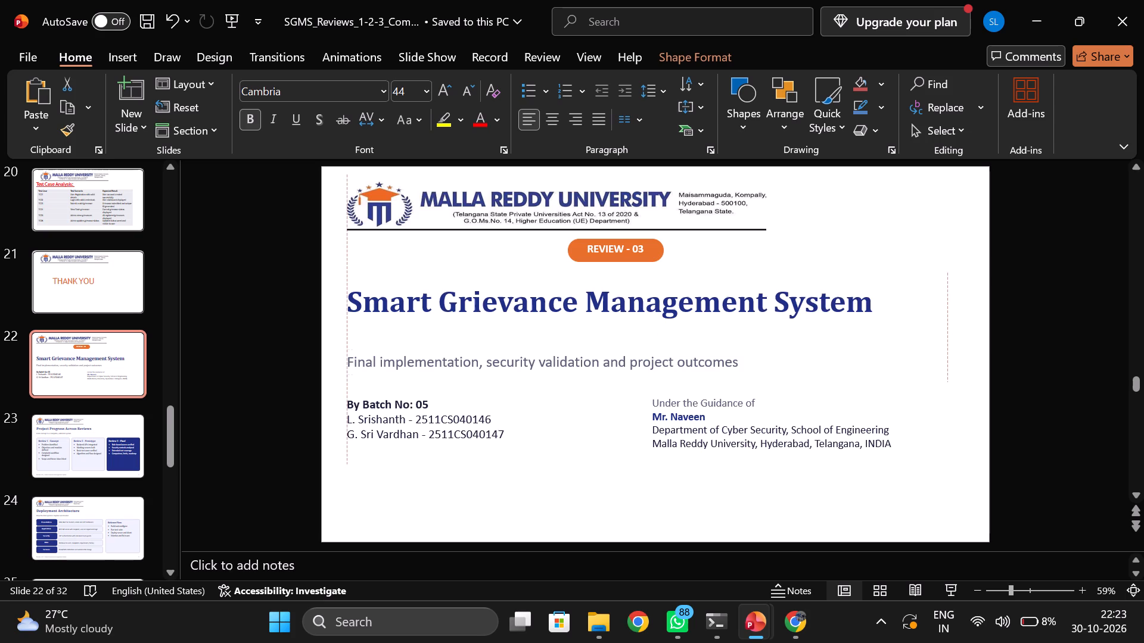
drag(680, 272, 680, 265)
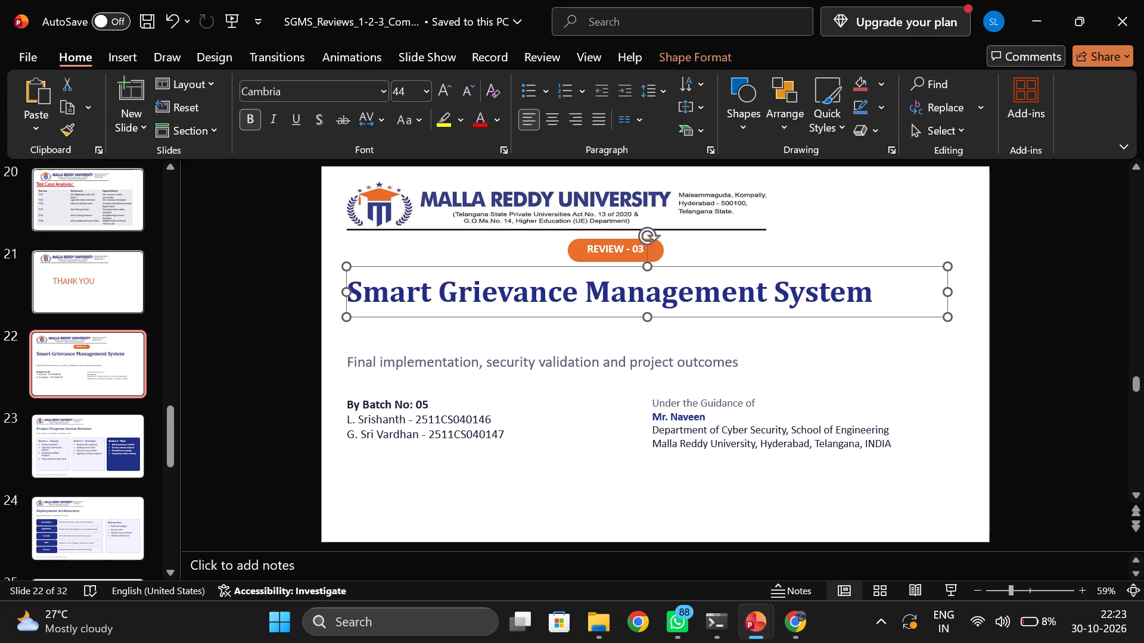
click(627, 369)
click(627, 369)
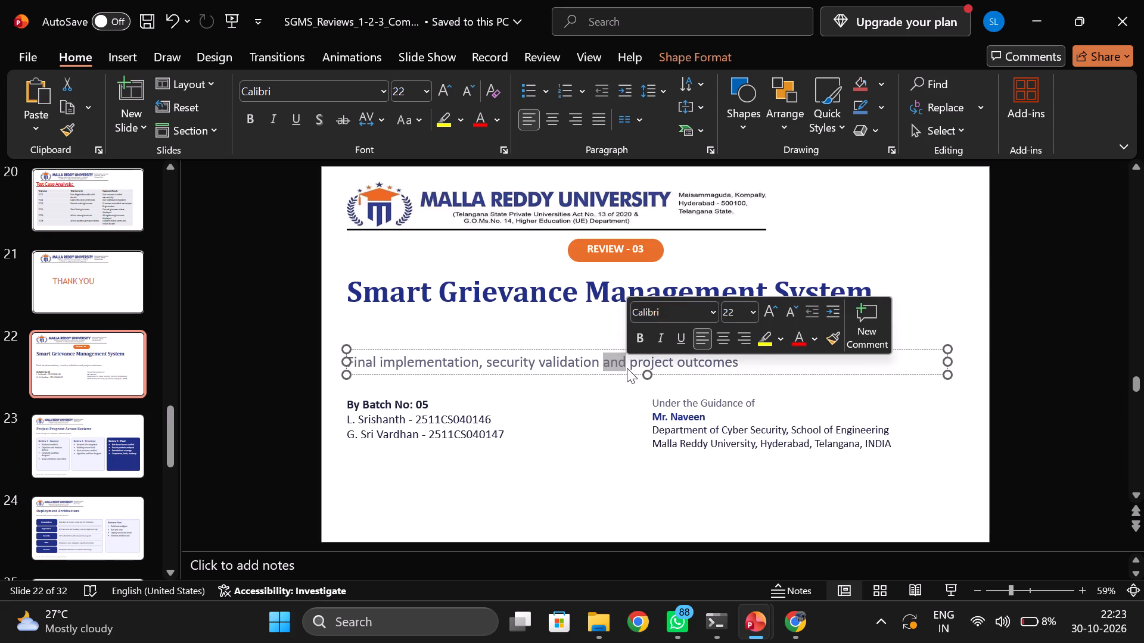
drag(582, 350, 576, 316)
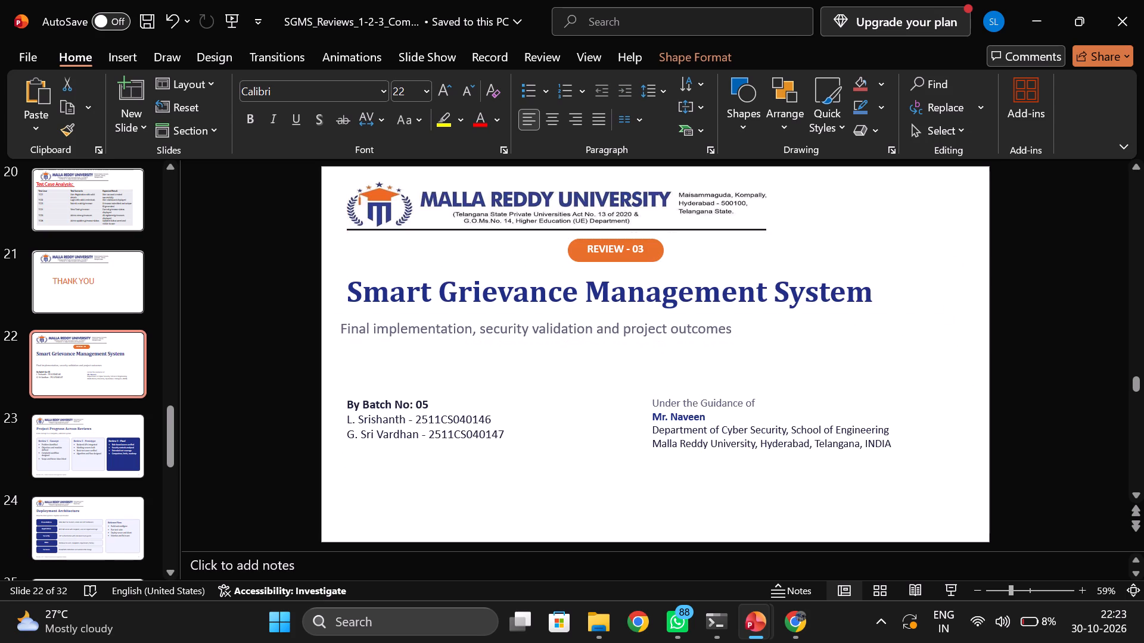
drag(576, 316, 583, 311)
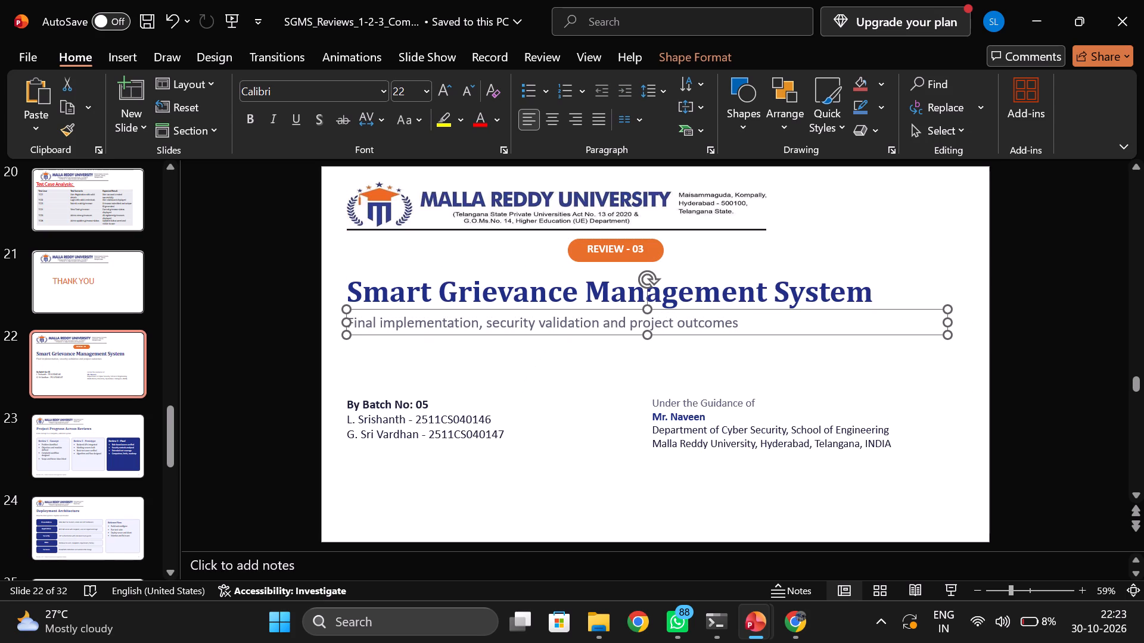
Stack the batch and student block above the guidance and department block near the slide's centre, below the subtitle.
click(479, 428)
drag(515, 396, 690, 352)
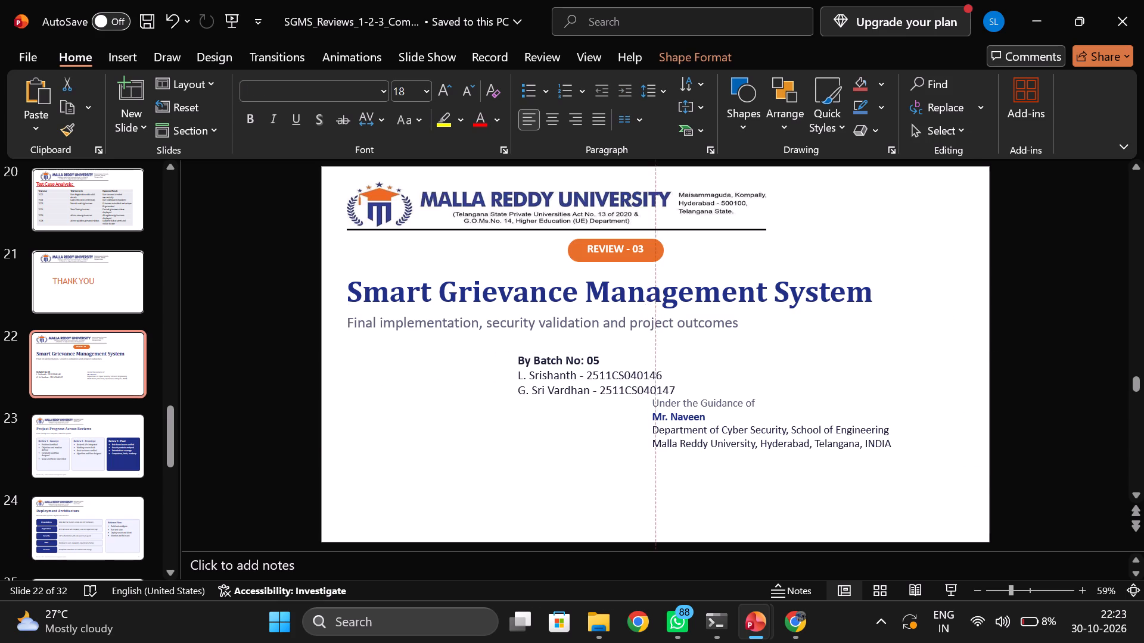
drag(690, 352, 708, 351)
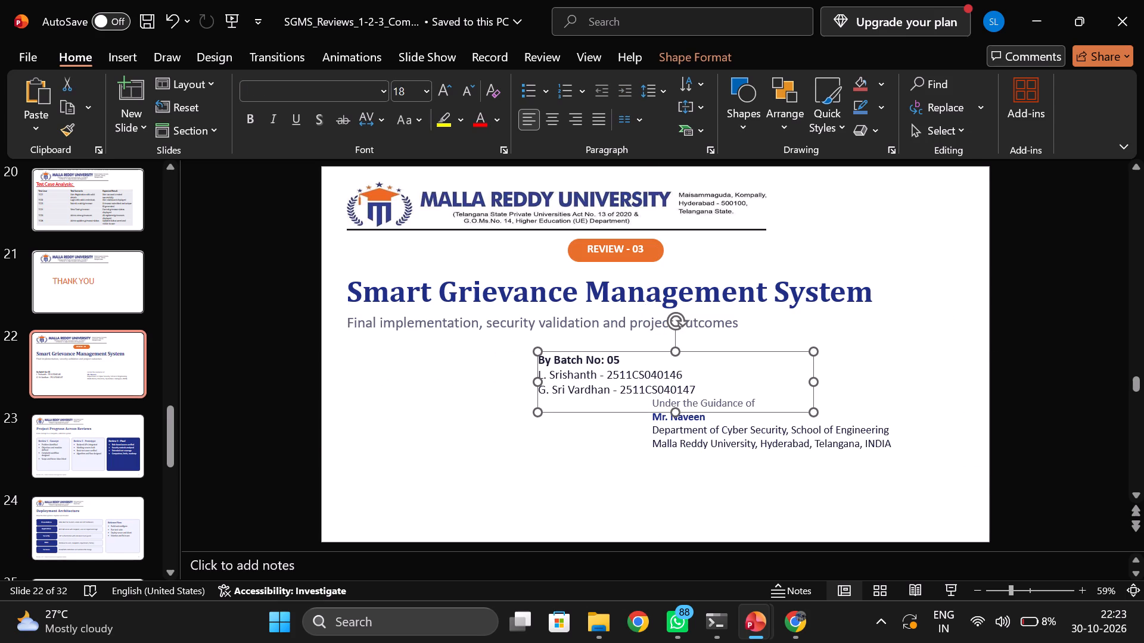
click(785, 432)
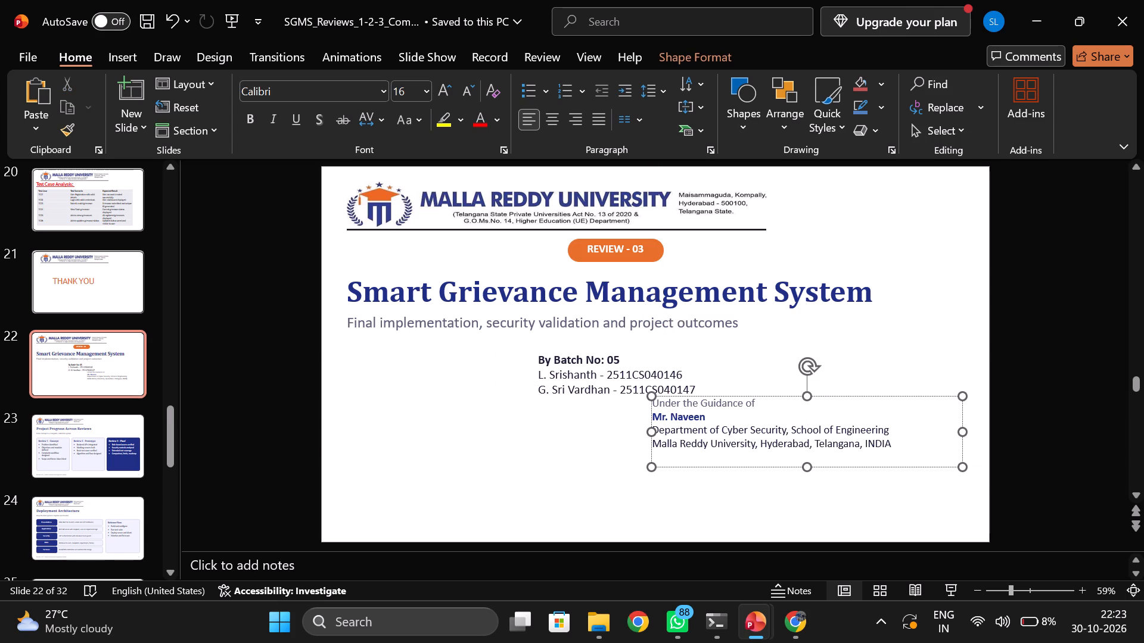
drag(862, 392, 694, 430)
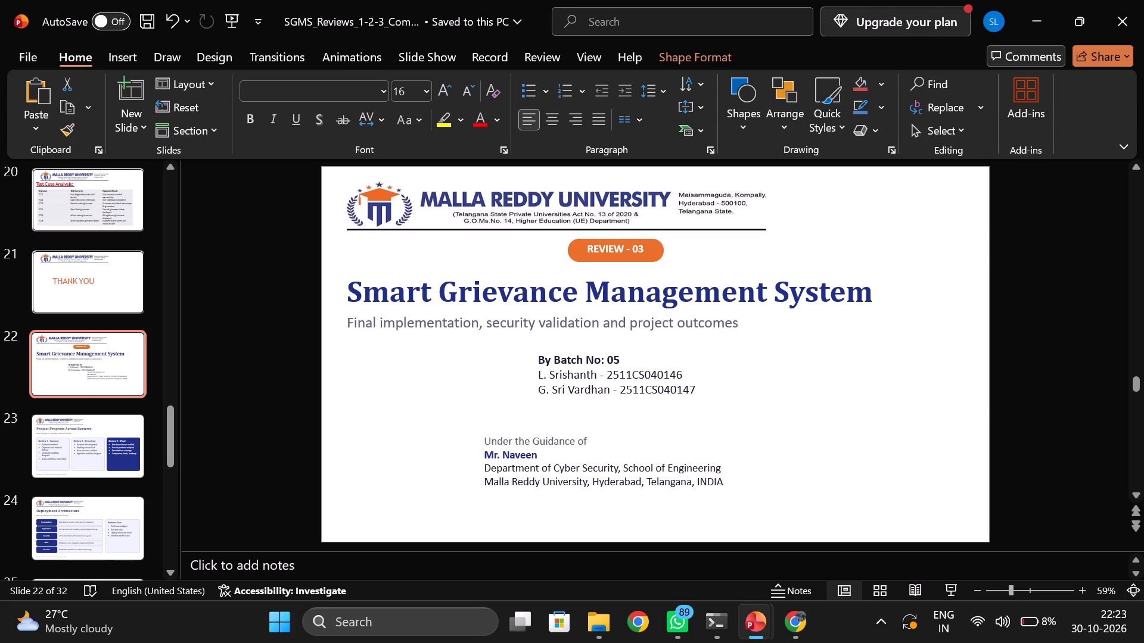
drag(694, 430, 725, 430)
Set the batch number on slide 22 to 24, so the line reads "By Batch No: 24".
click(627, 360)
key(BackSpace)
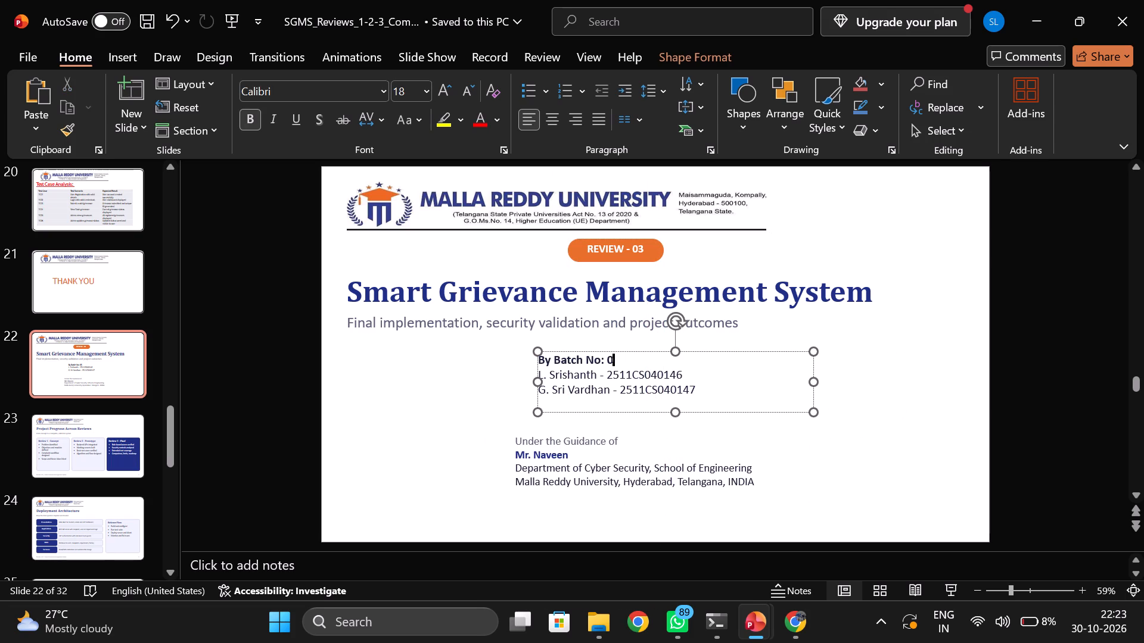
key(BackSpace)
text(24)
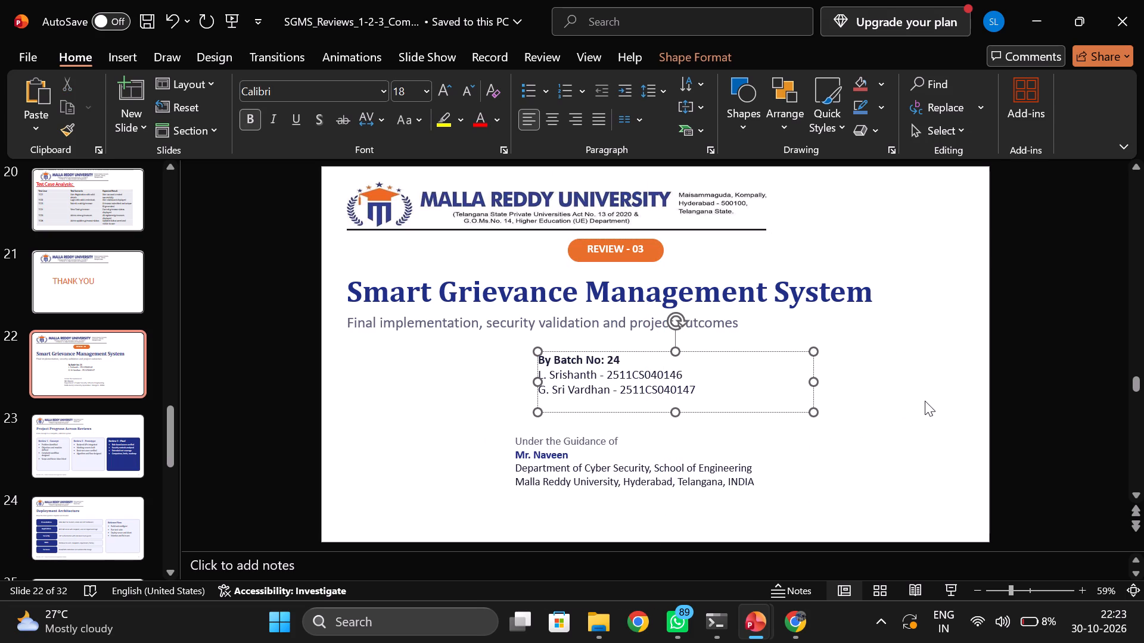
click(925, 401)
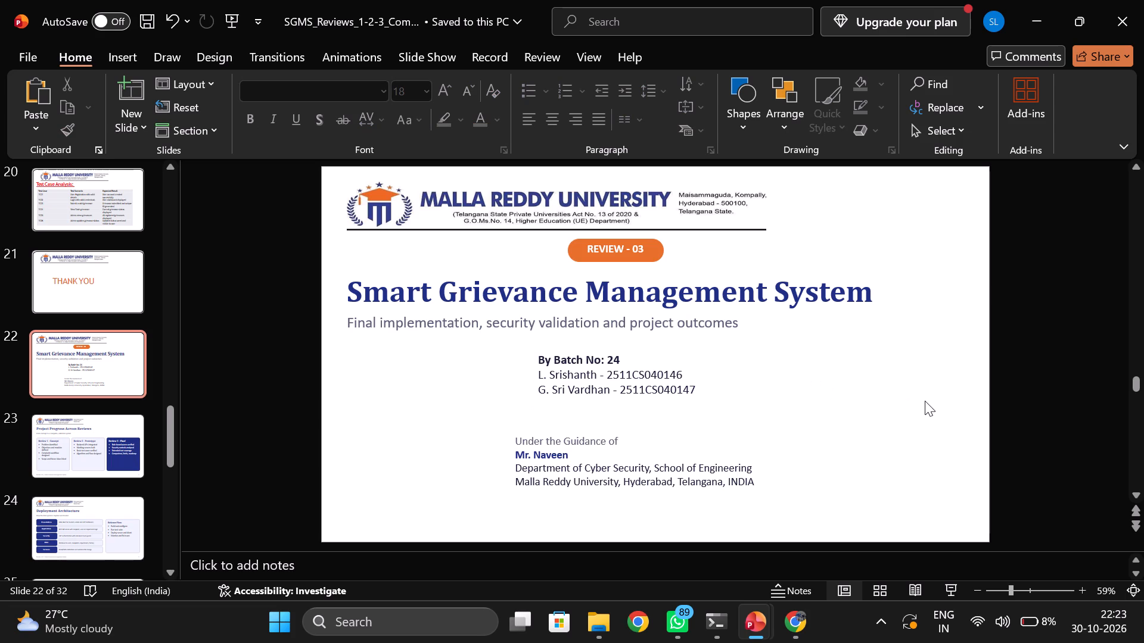
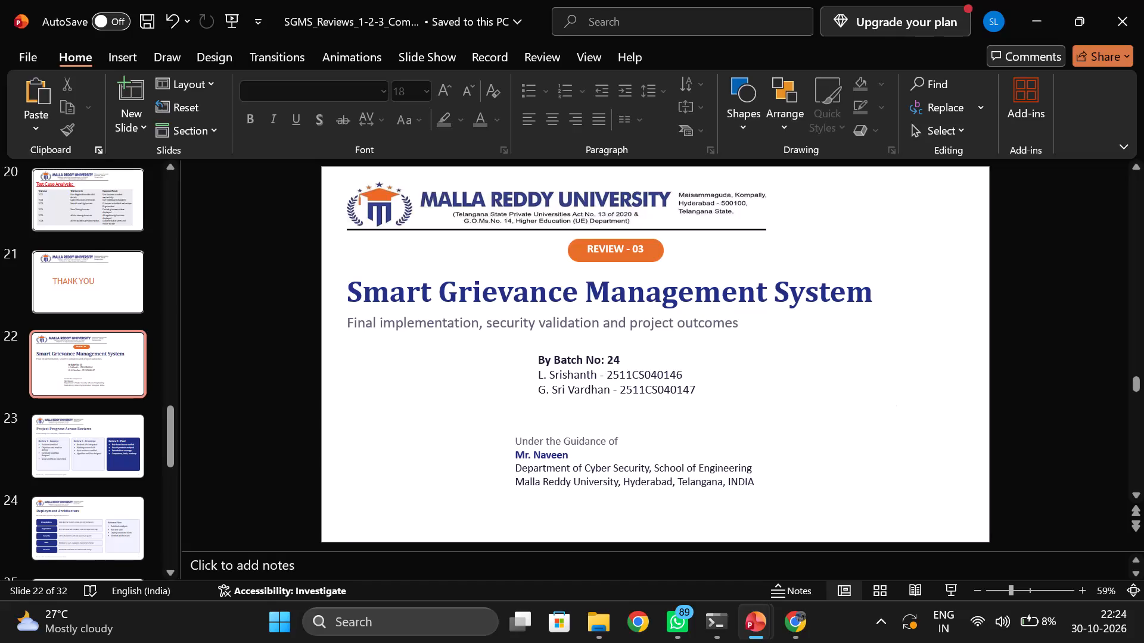
Shift the "Smart Grievance Management System" title and its "Final implementation" subtitle right on slide 22 so both sit roughly centred.
click(717, 290)
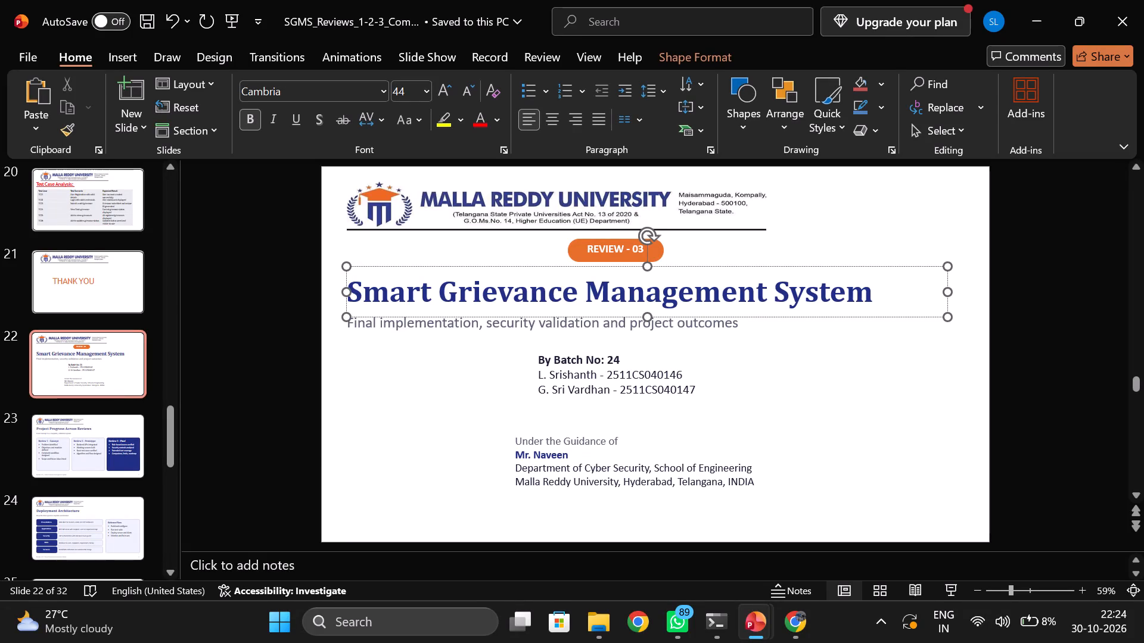
drag(769, 267, 792, 267)
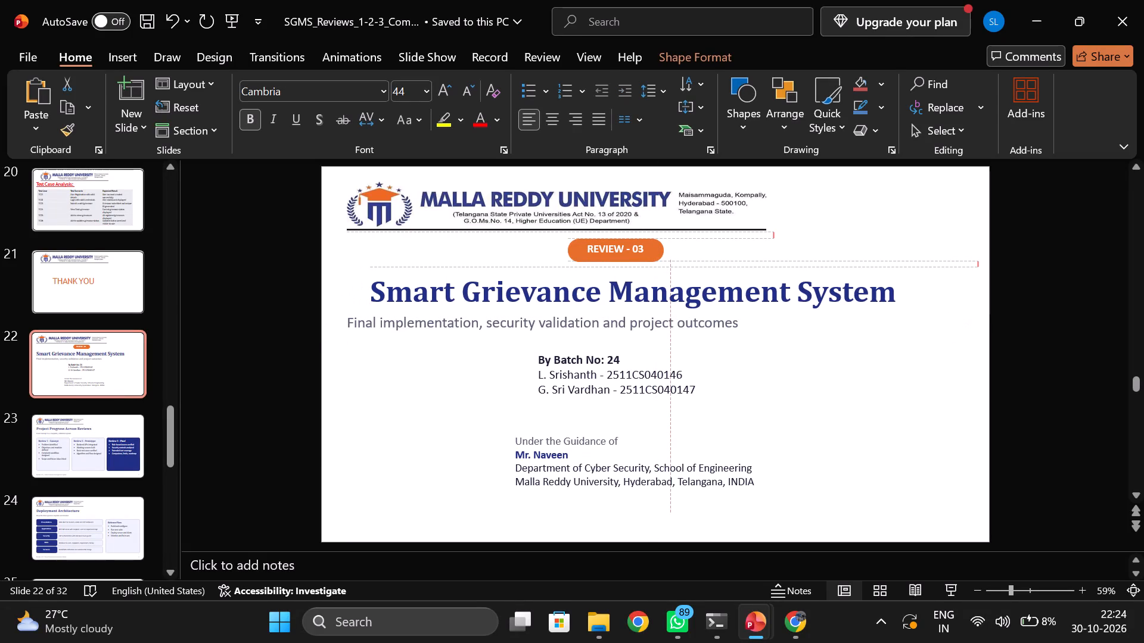
drag(792, 267, 798, 269)
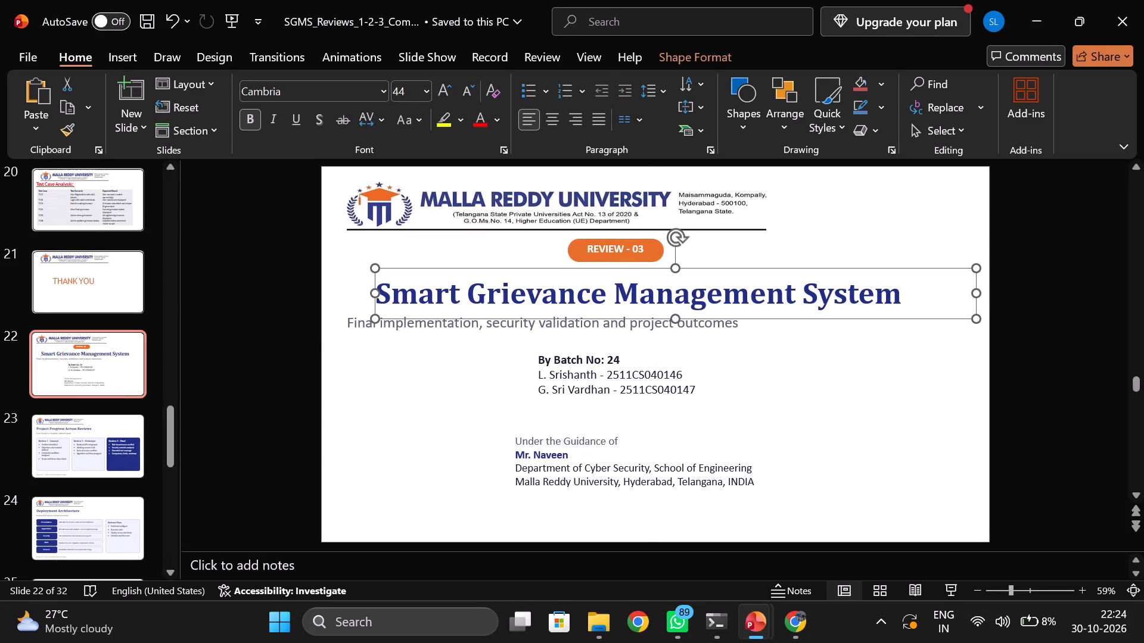
click(533, 323)
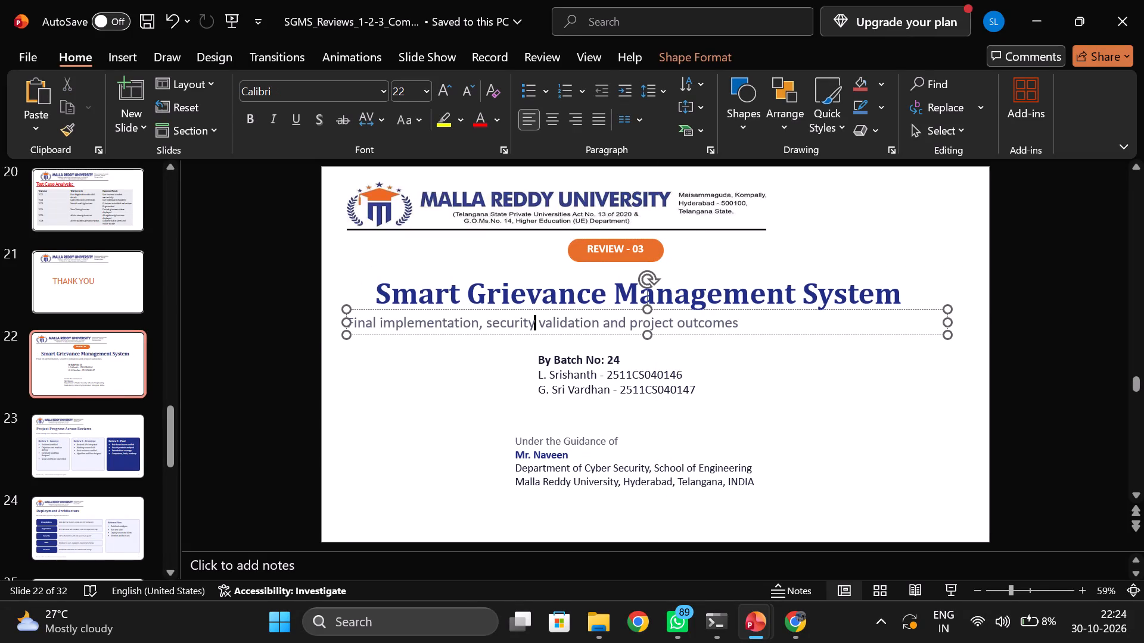
drag(722, 335, 806, 332)
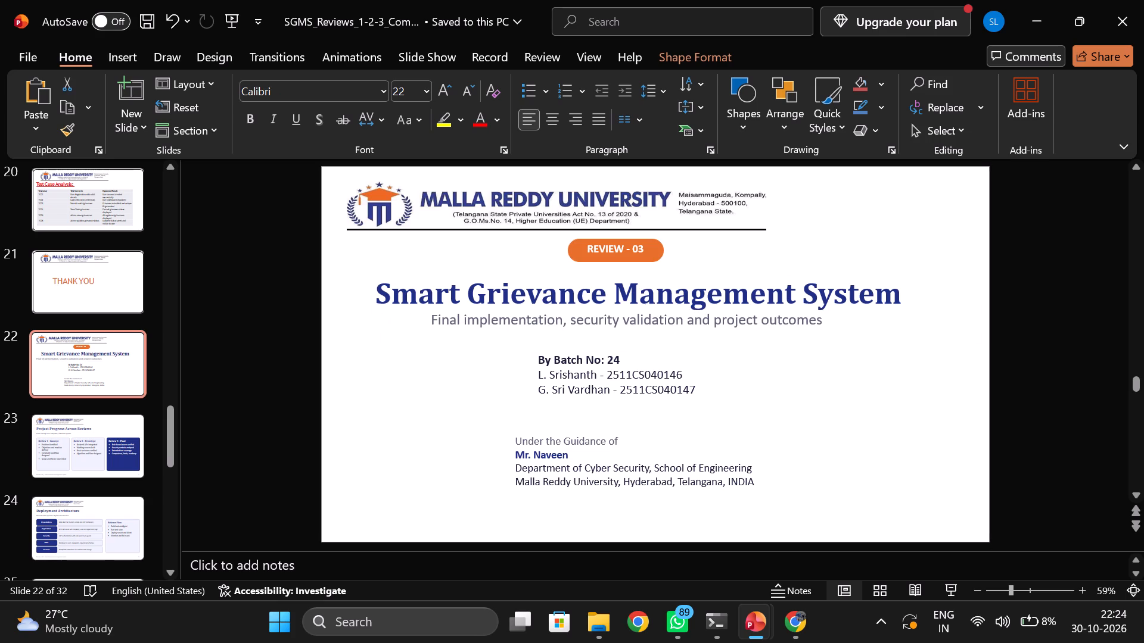
drag(806, 332, 827, 331)
Copy the whole "Review - 02" label text from the title slide of the second review, slide 9.
scroll(91, 421, up, 2)
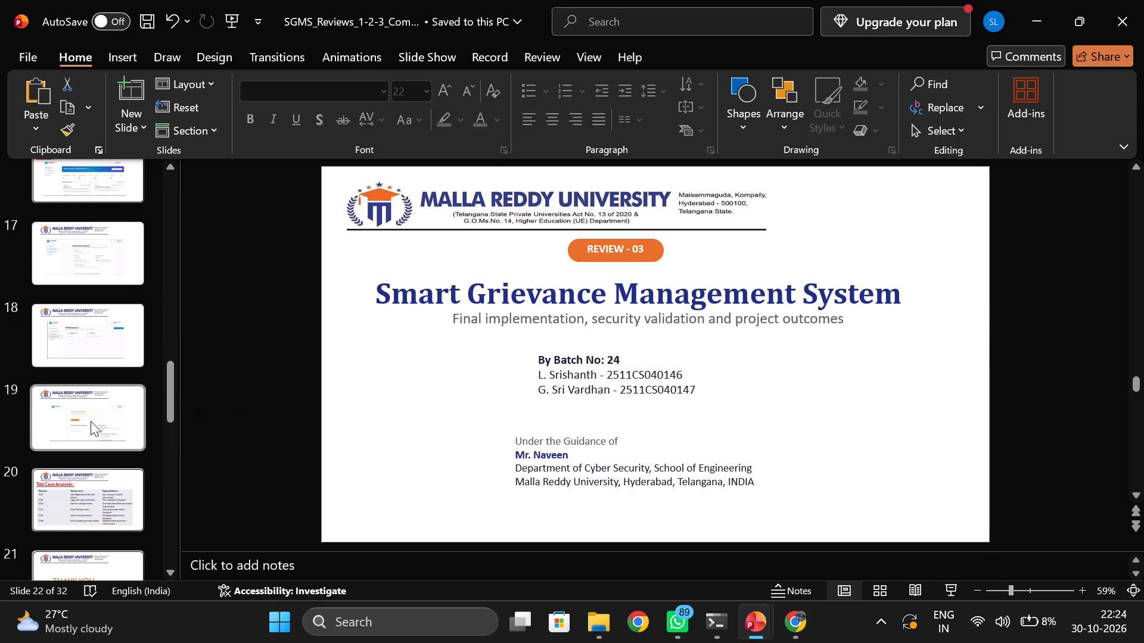
scroll(91, 421, up, 1)
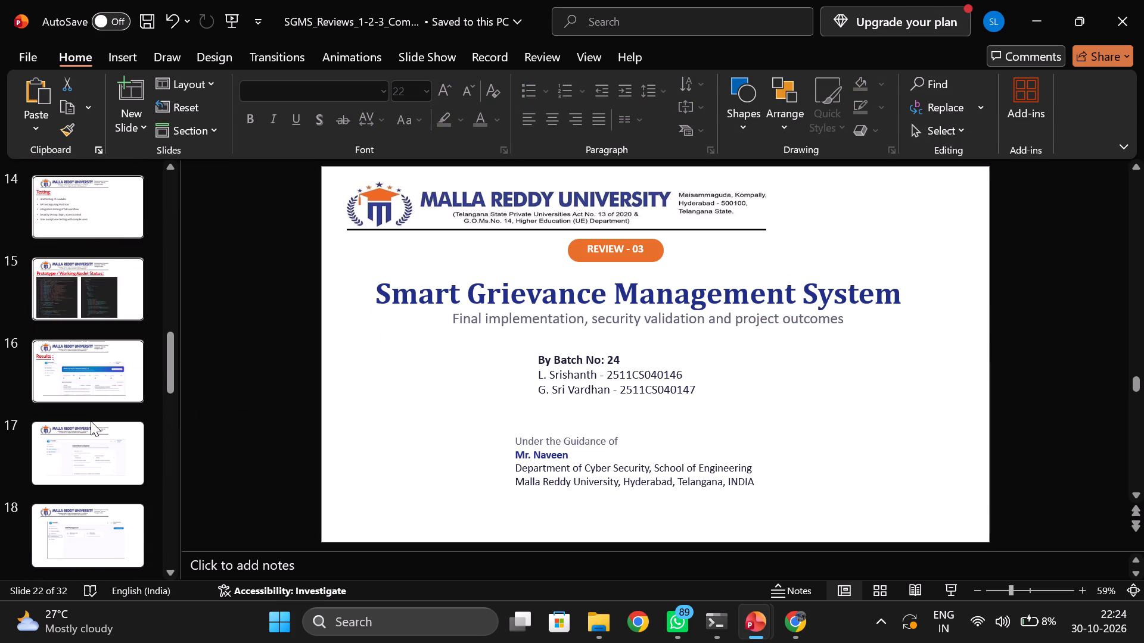
scroll(91, 421, up, 3)
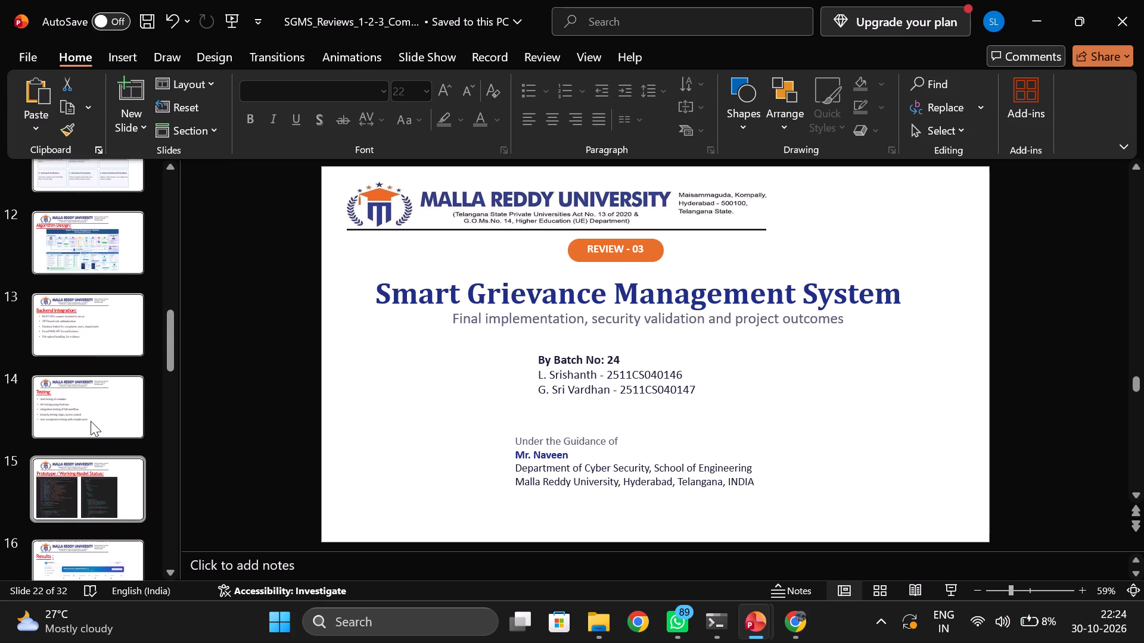
scroll(91, 421, up, 1)
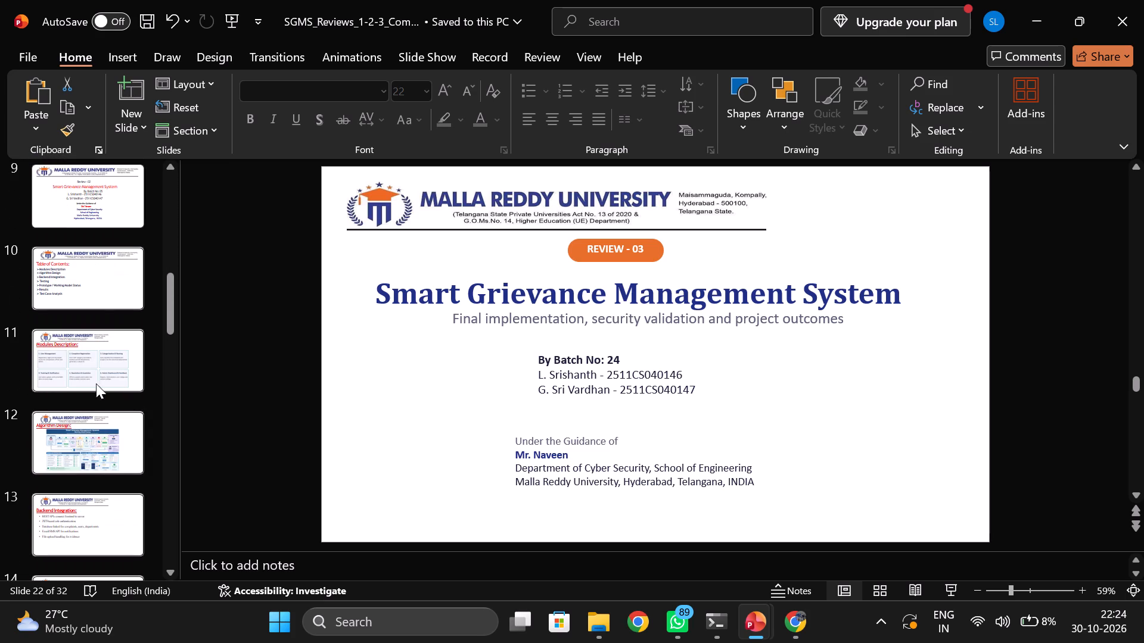
click(88, 207)
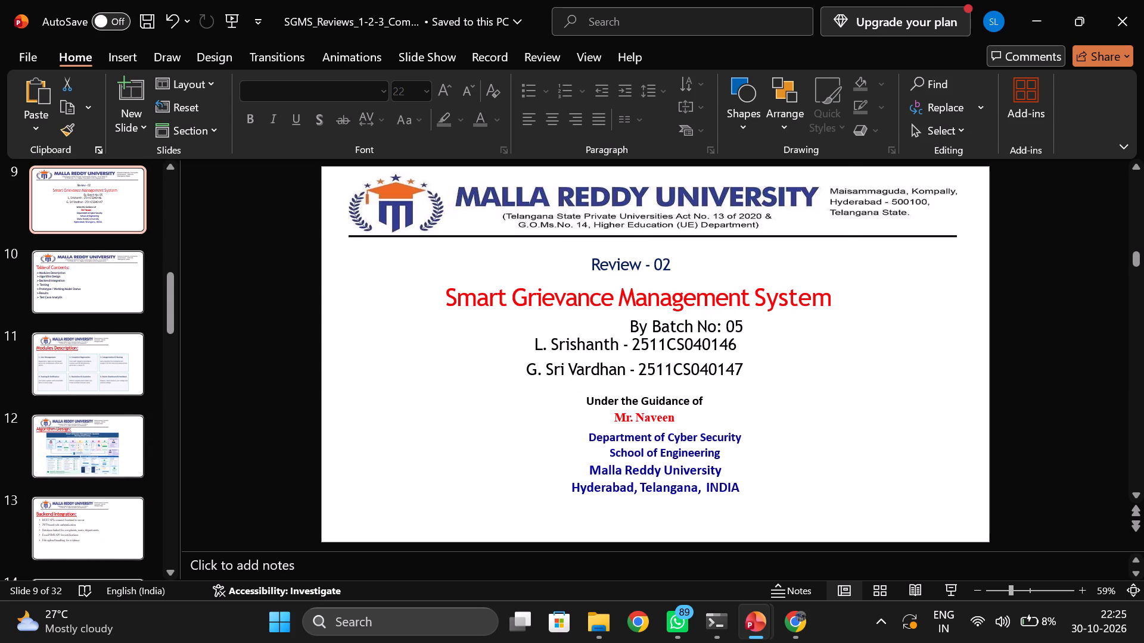
right_click(650, 268)
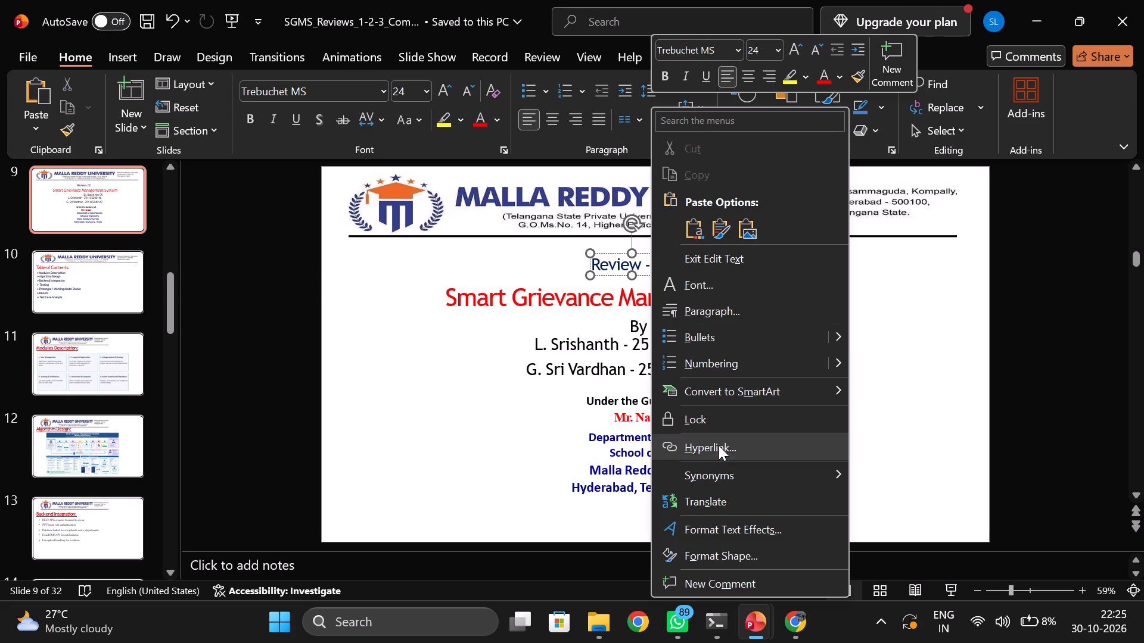
triple_click(605, 257)
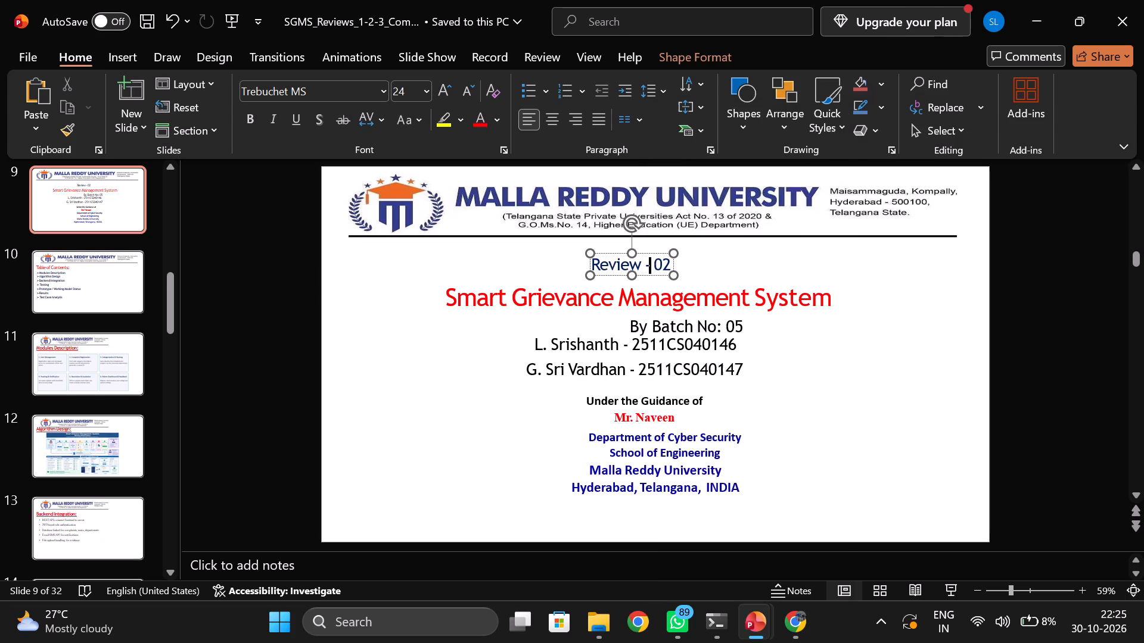
click(672, 262)
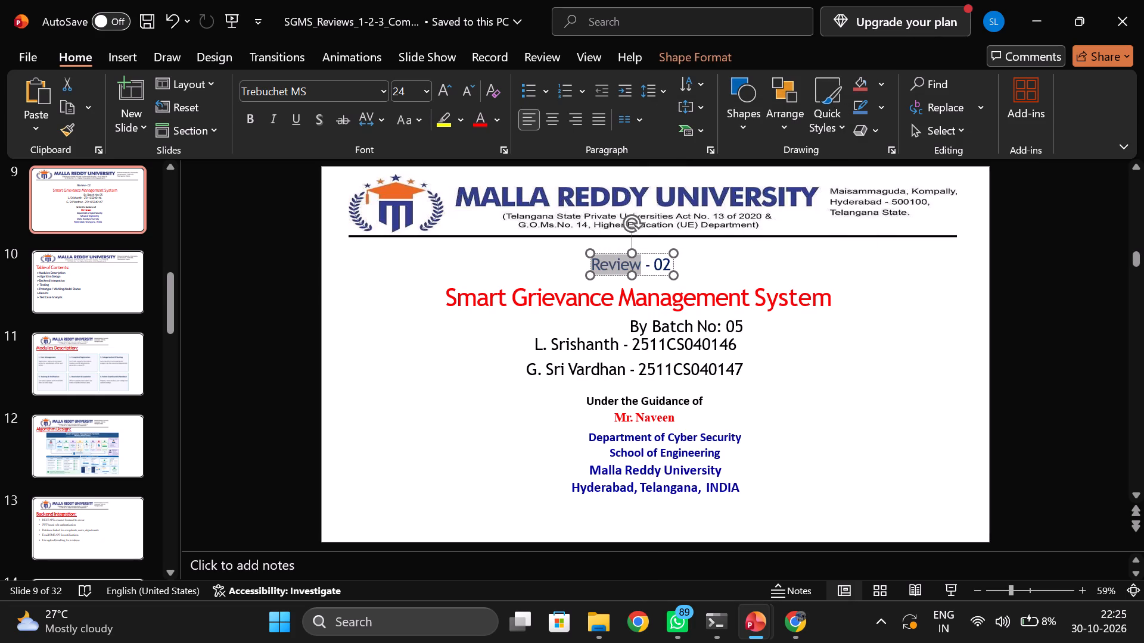
drag(667, 262, 600, 267)
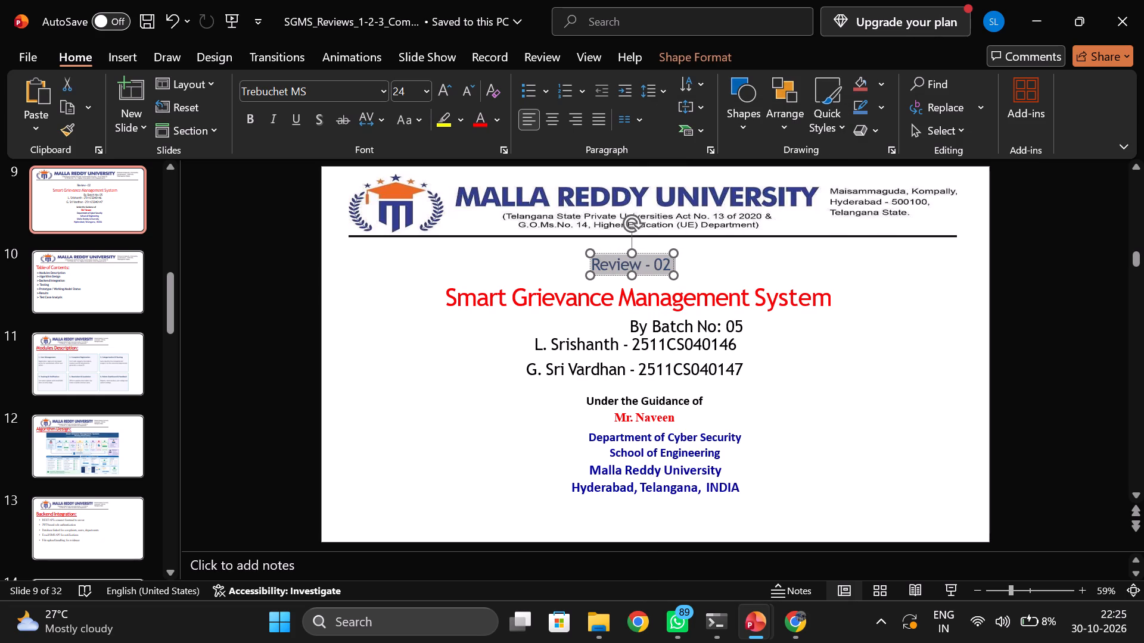
drag(600, 267, 599, 267)
right_click(618, 267)
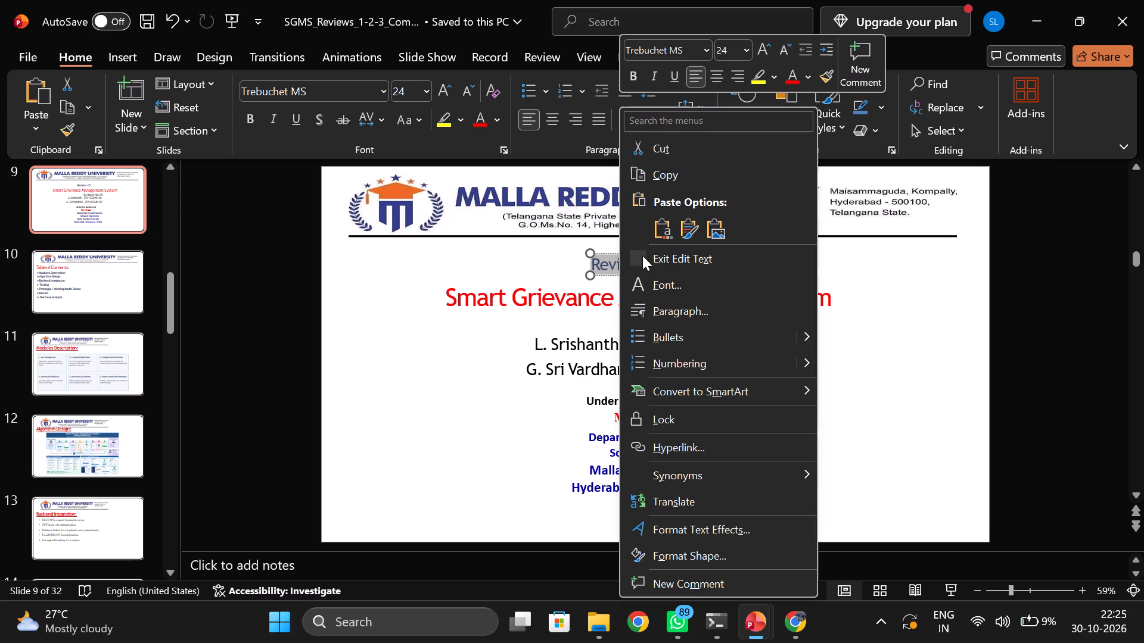
click(729, 179)
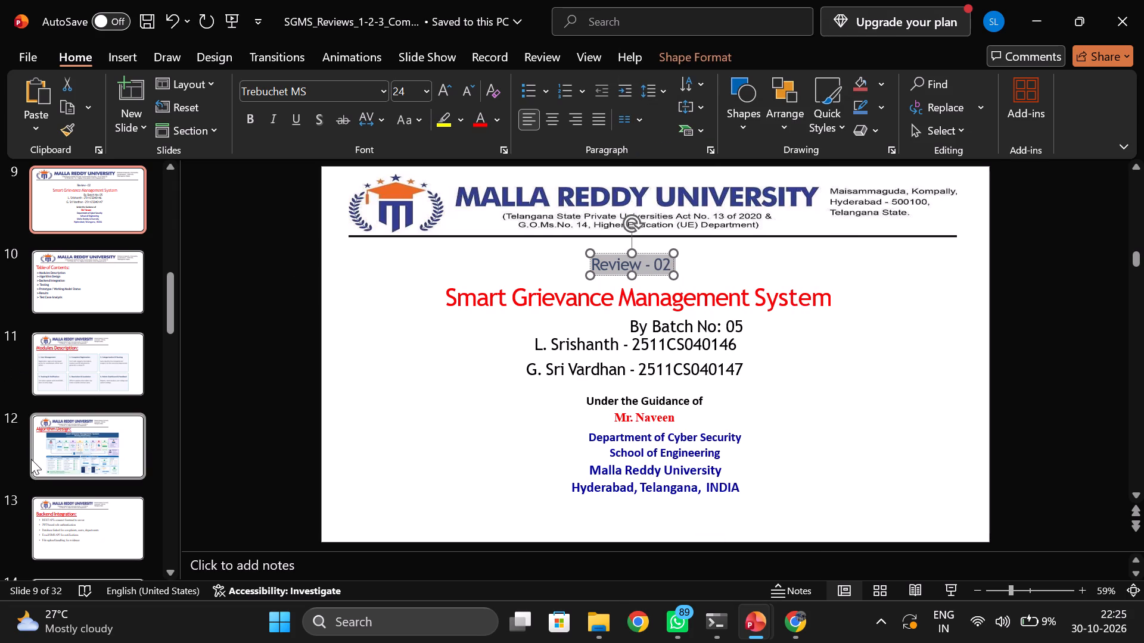
Clear all of the "REVIEW - 03" text from the orange badge on slide 22.
scroll(31, 459, down, 3)
click(91, 220)
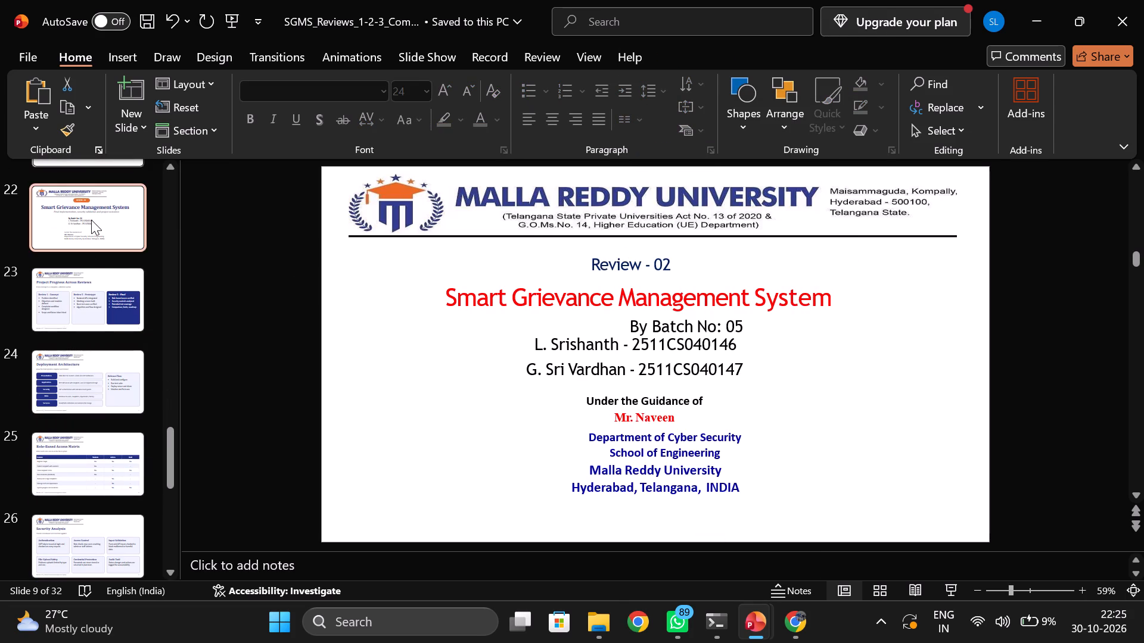
right_click(602, 249)
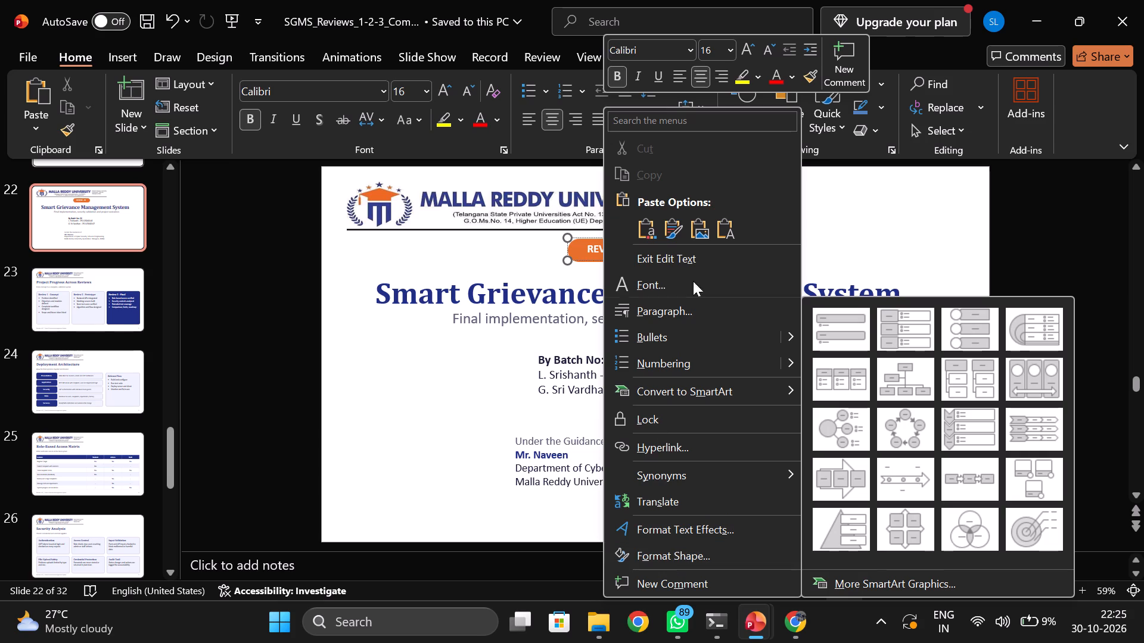
click(594, 251)
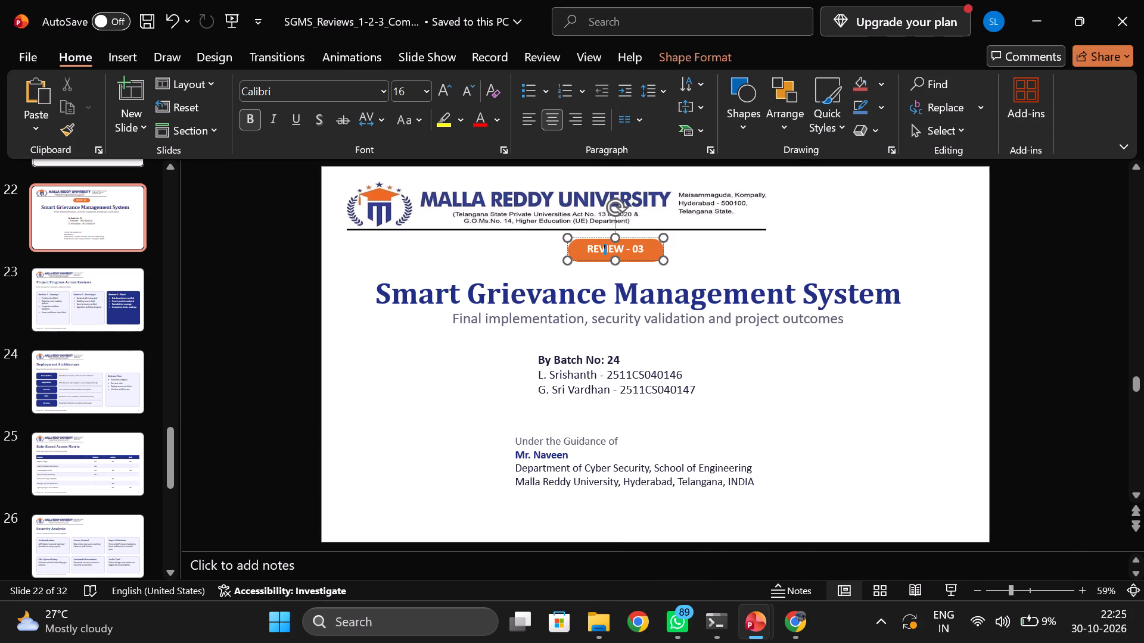
key(Right)
key(Right)
key(Right)
key(Right)
key(Right)
key(Right)
key(Right)
key(Right)
key(BackSpace)
key(BackSpace)
key(BackSpace)
key(BackSpace)
key(BackSpace)
key(BackSpace)
key(BackSpace)
key(BackSpace)
key(BackSpace)
key(BackSpace)
key(BackSpace)
key(BackSpace)
key(BackSpace)
key(BackSpace)
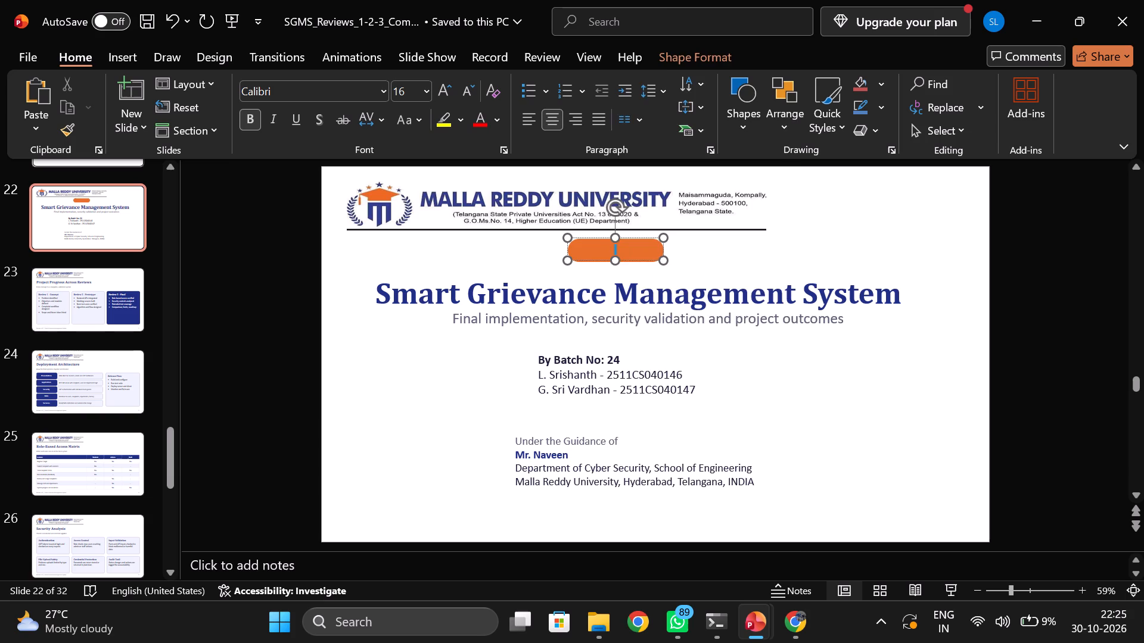
Delete the emptied text box and the orange badge shape beneath the header line on slide 22.
right_click(601, 251)
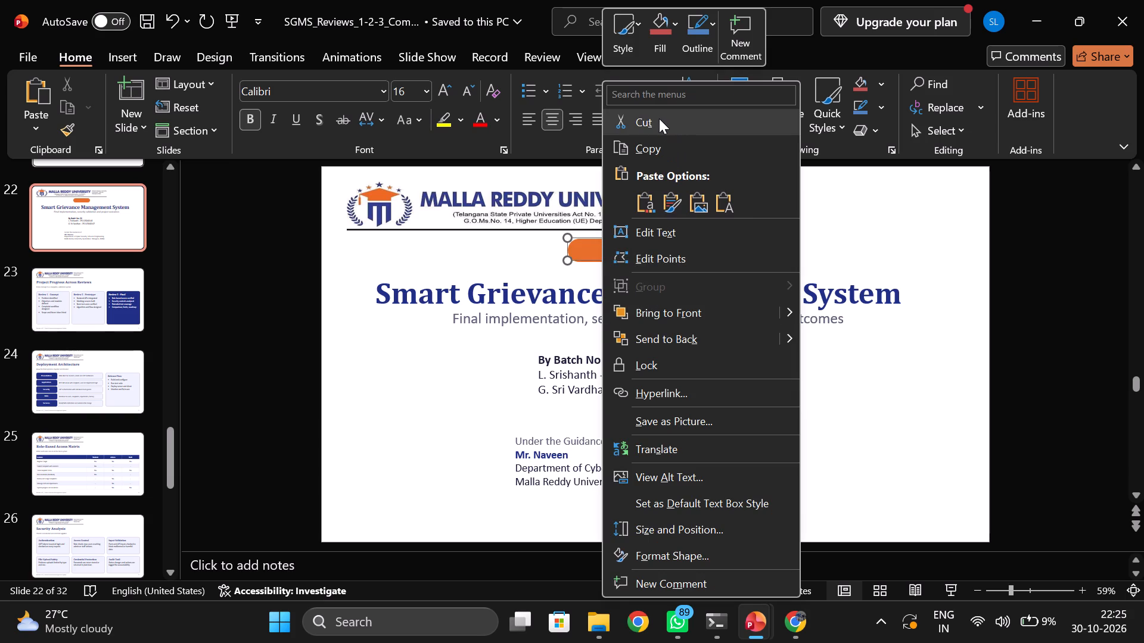
key(Delete)
click(590, 244)
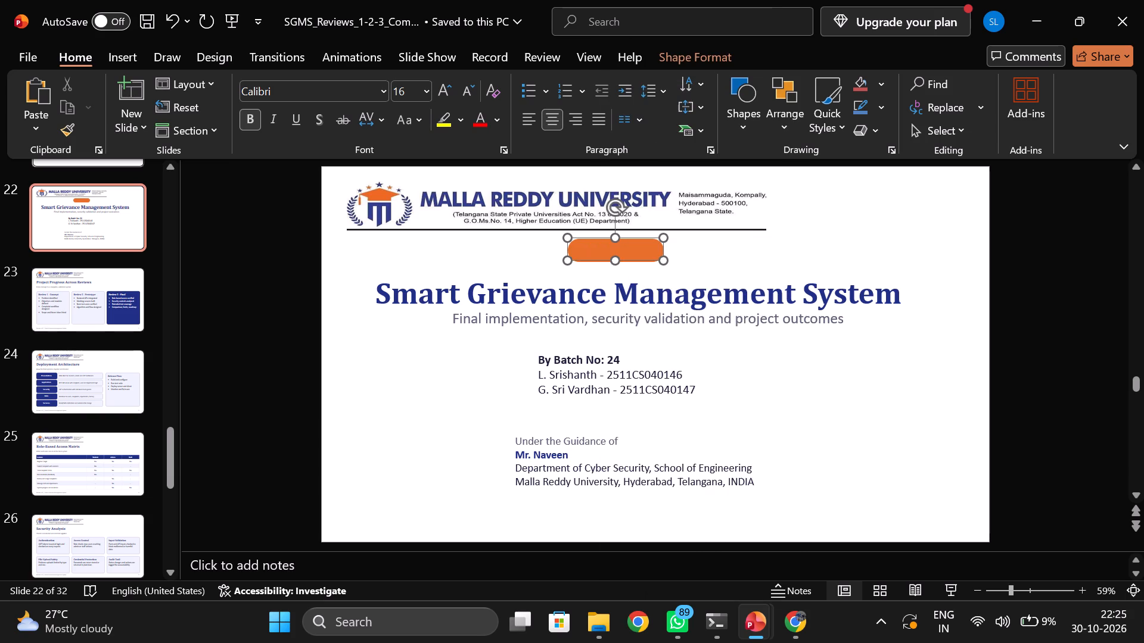
key(Delete)
click(590, 244)
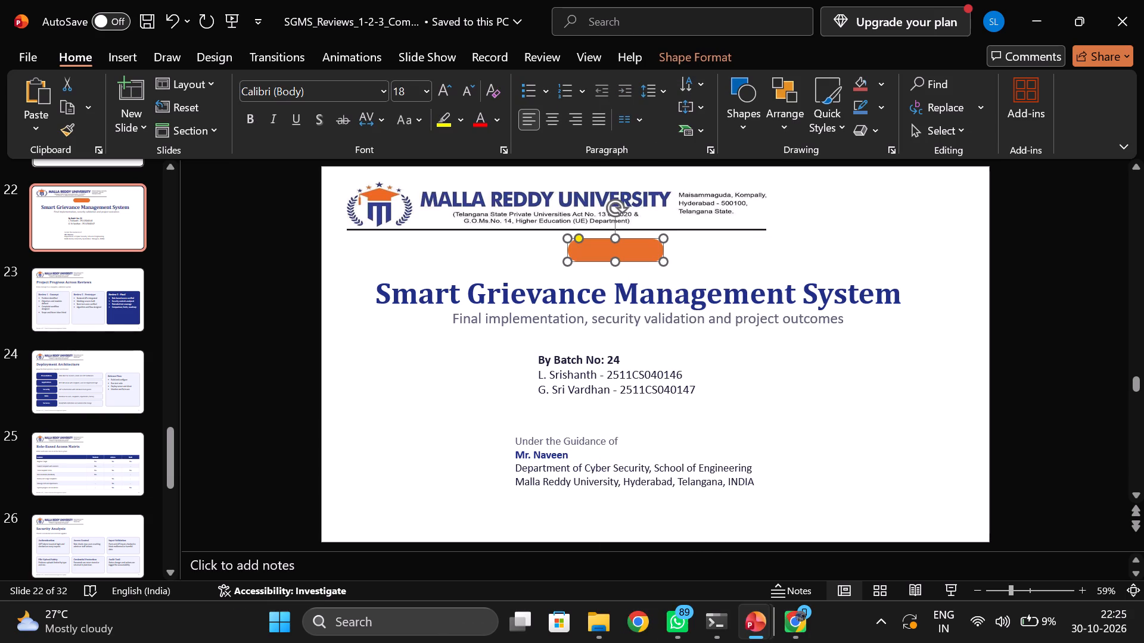
key(Delete)
Paste the copied review label onto slide 22 and place it between the header line and the main title.
key(ctrl+v)
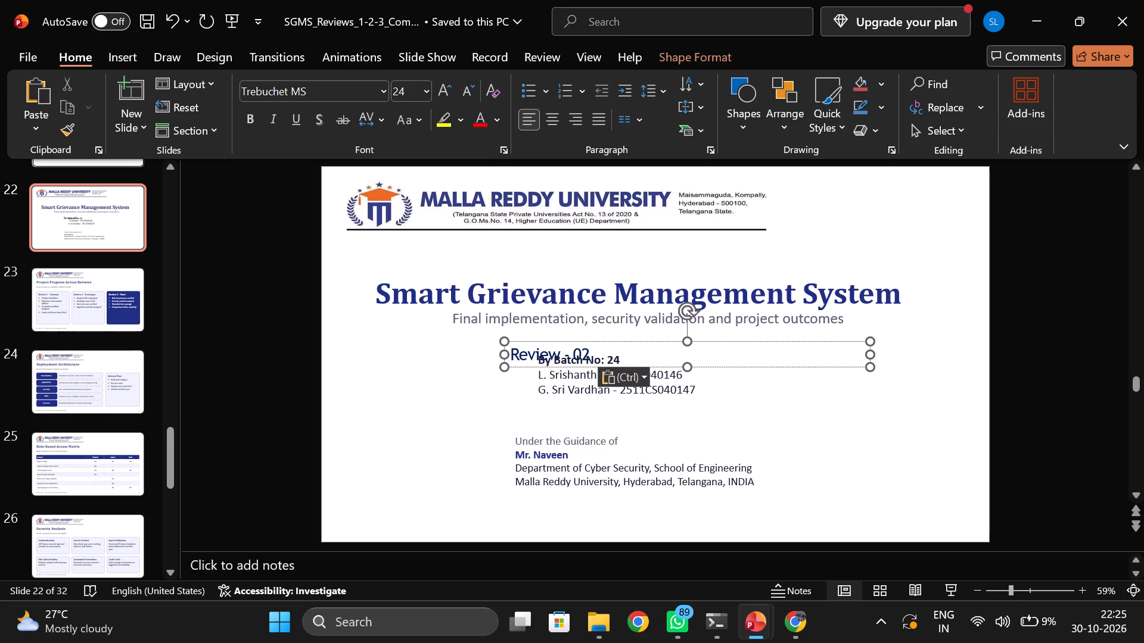
drag(644, 340, 707, 241)
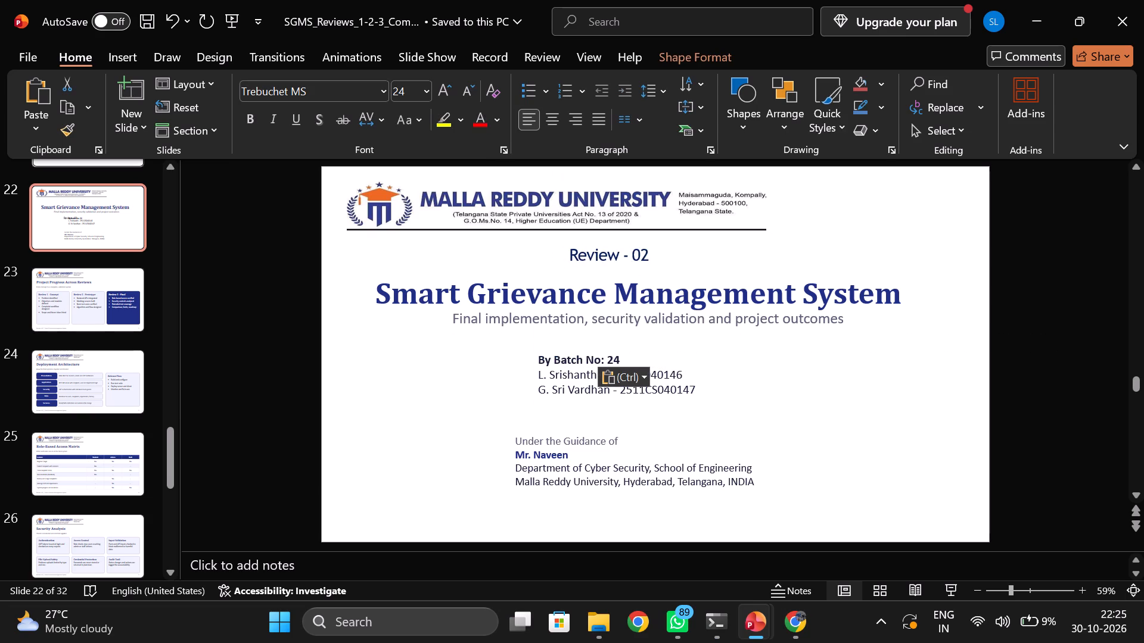
drag(707, 241, 714, 241)
Change the pasted label's number on slide 22 so it reads "Review - 03".
click(665, 252)
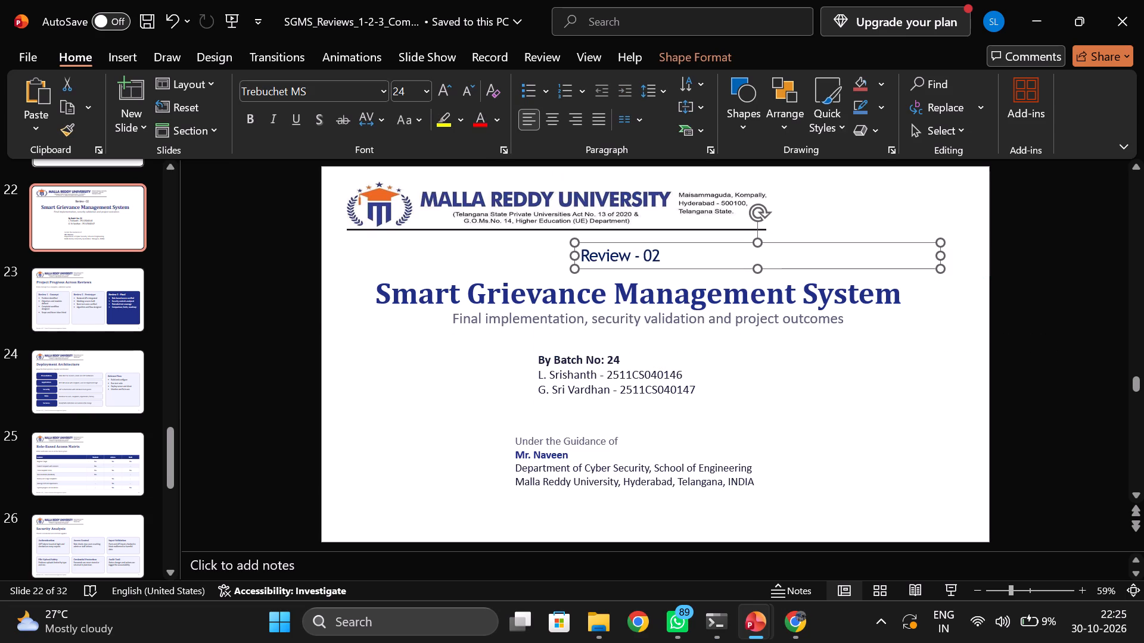
click(658, 254)
key(BackSpace)
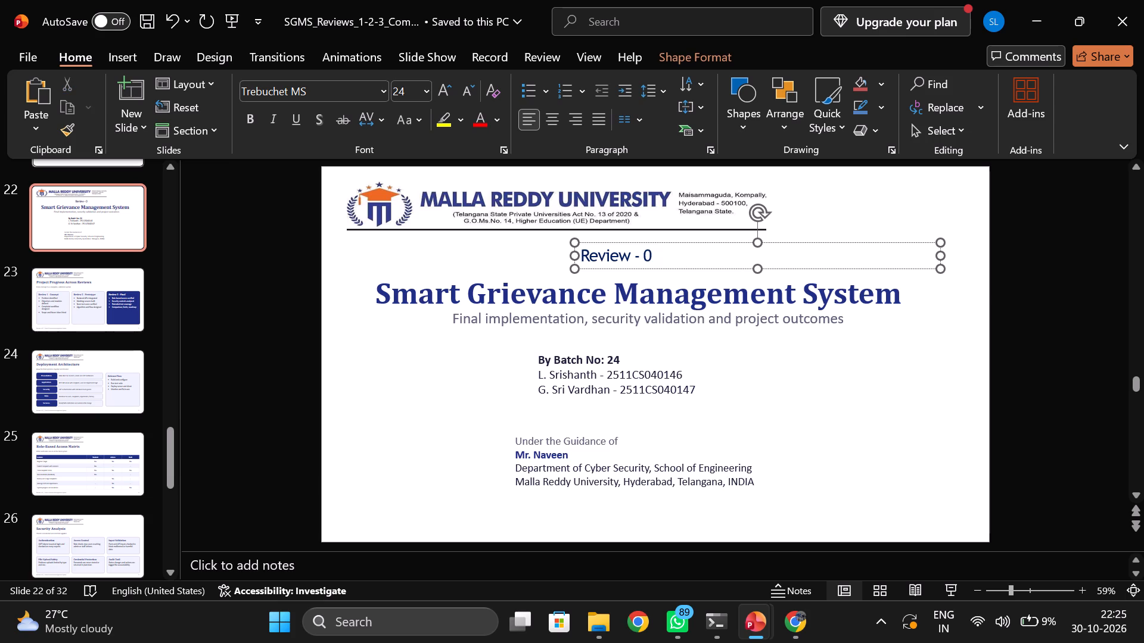
key(3)
click(494, 348)
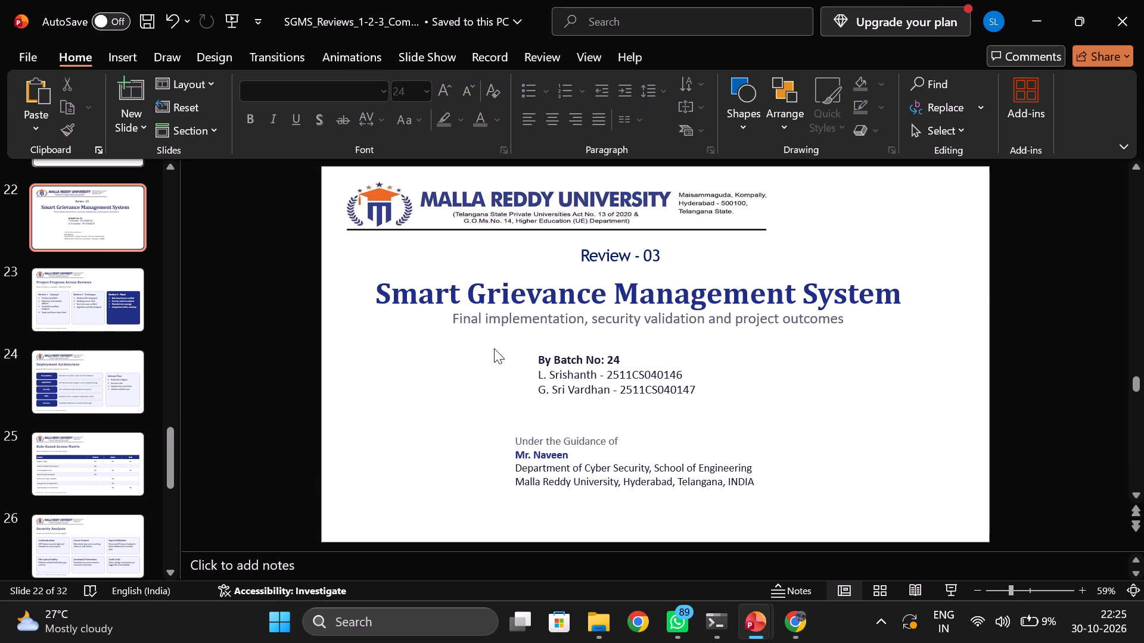
Move the Malla Reddy University header image right so it is roughly centred at the top of slide 22.
click(615, 205)
drag(615, 205, 686, 217)
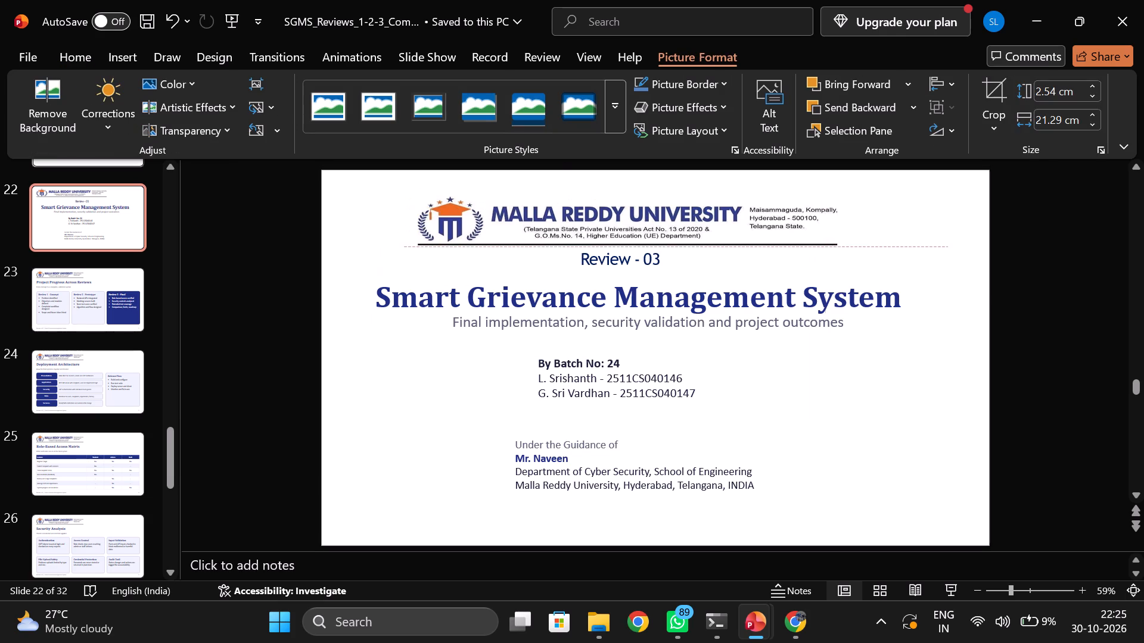
drag(686, 217, 695, 204)
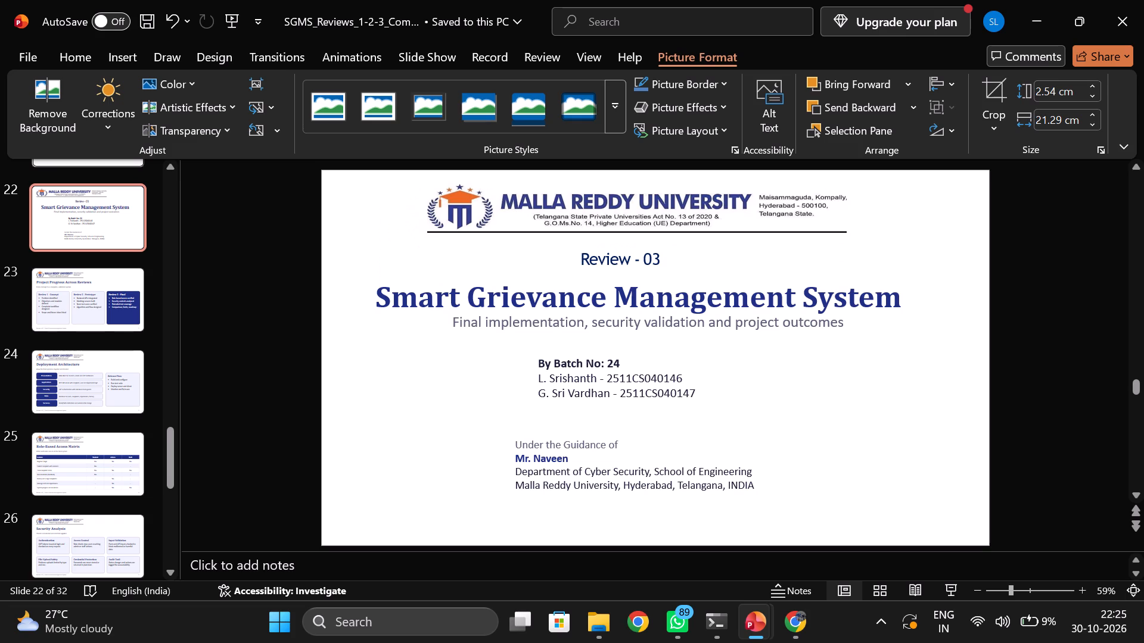
drag(695, 204, 695, 202)
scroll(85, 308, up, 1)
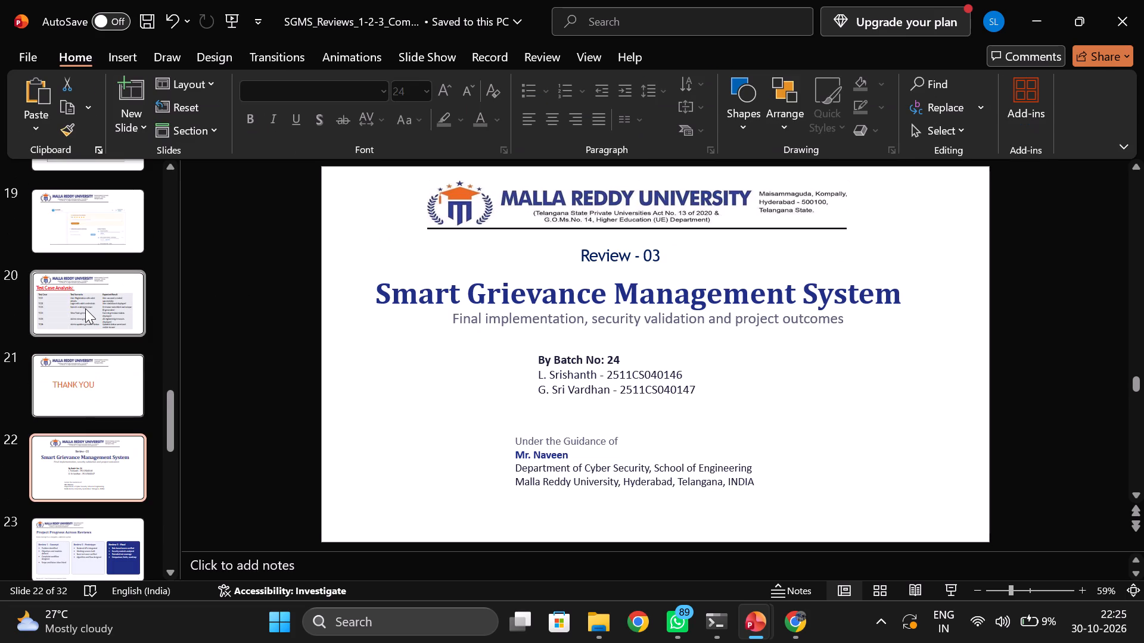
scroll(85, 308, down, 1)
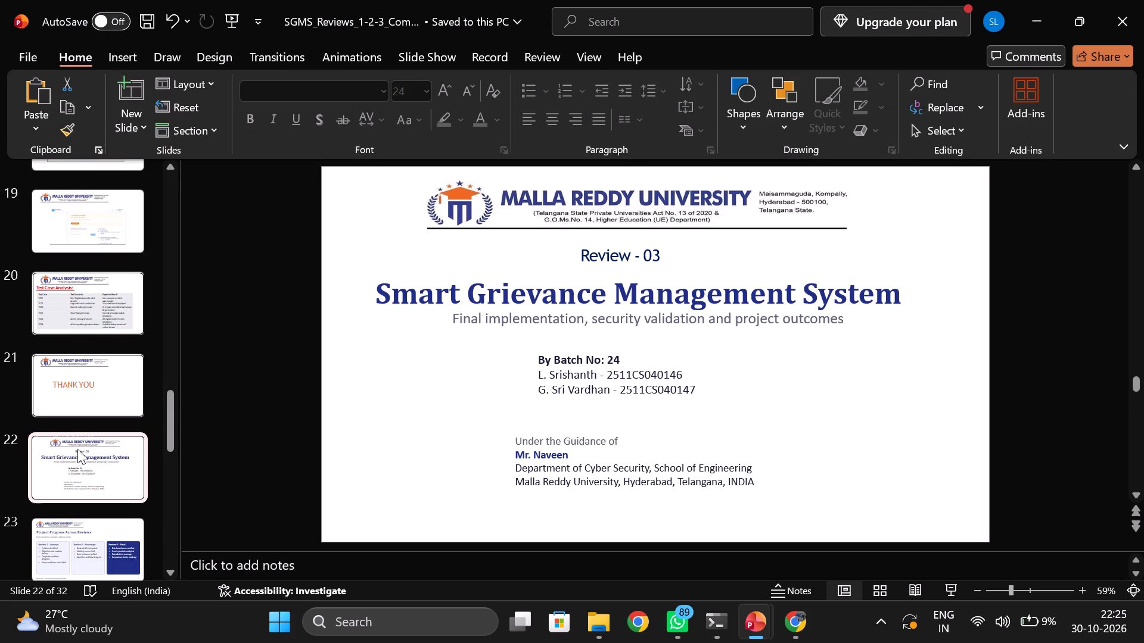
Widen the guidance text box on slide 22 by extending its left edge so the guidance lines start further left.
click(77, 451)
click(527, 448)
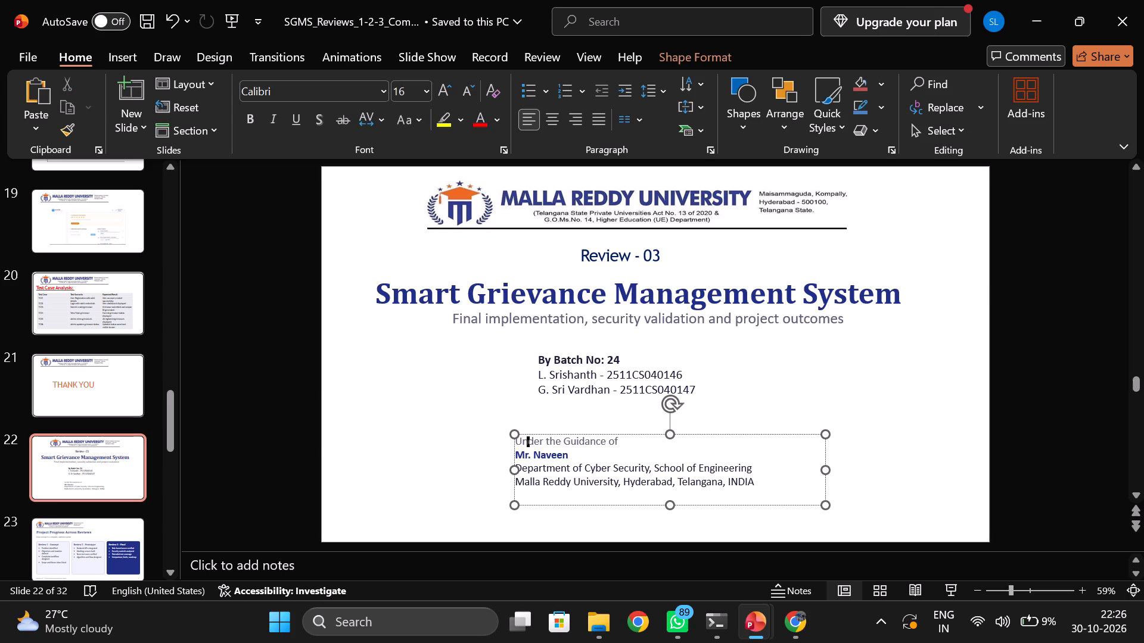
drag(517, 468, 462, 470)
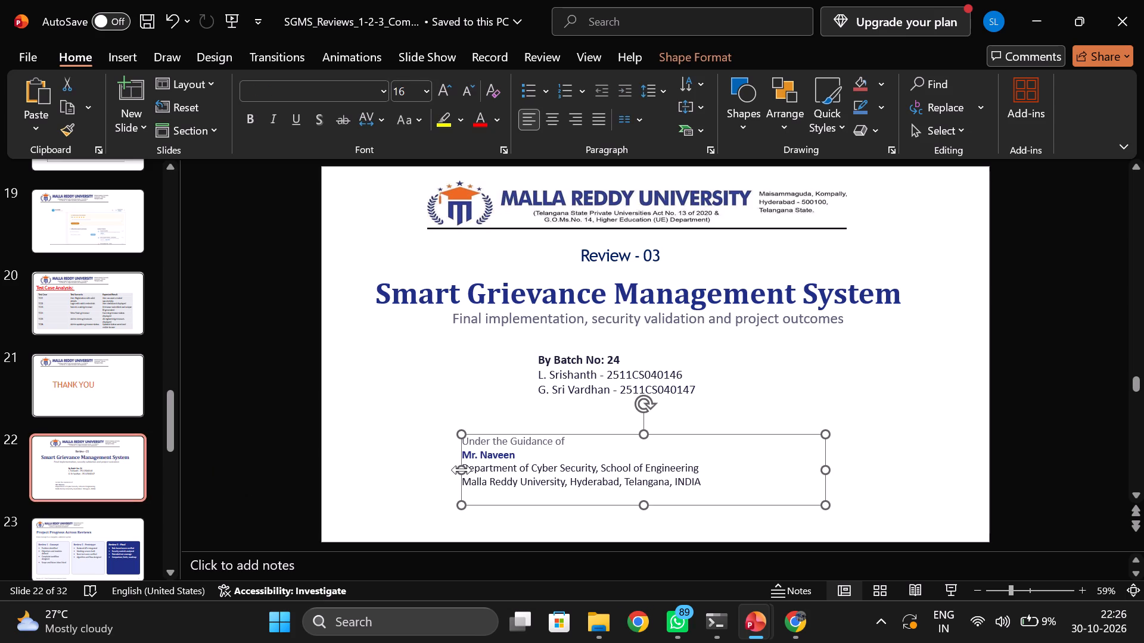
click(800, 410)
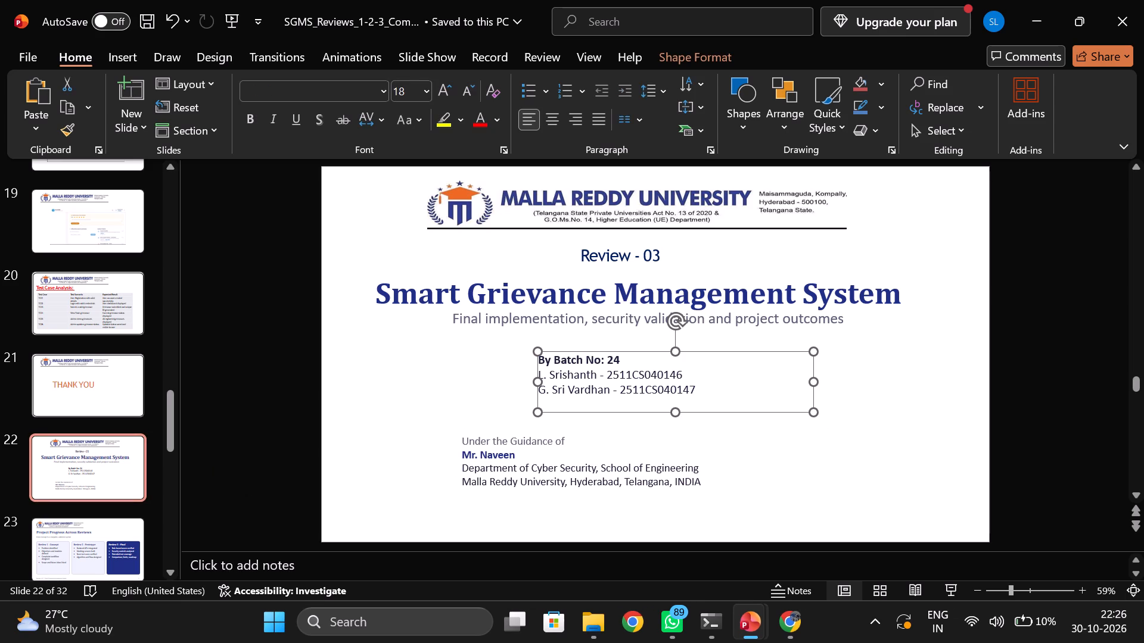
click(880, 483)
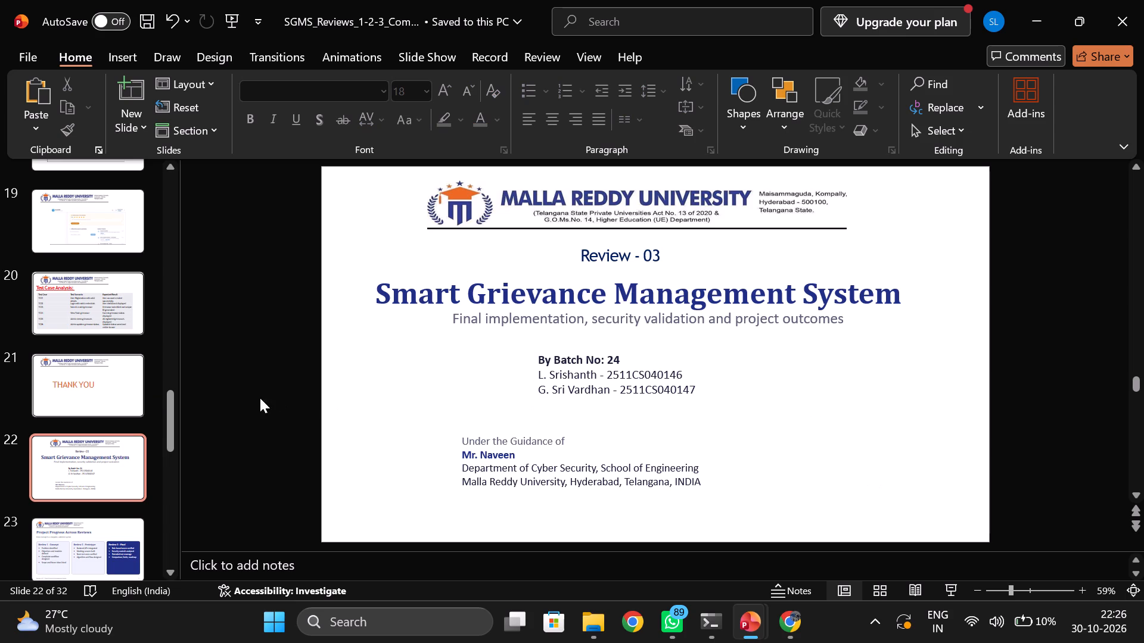
Copy the guidance block on slide 9, from "Under the Guidance of" through "Hyderabad, Telangana, INDIA".
scroll(91, 380, up, 4)
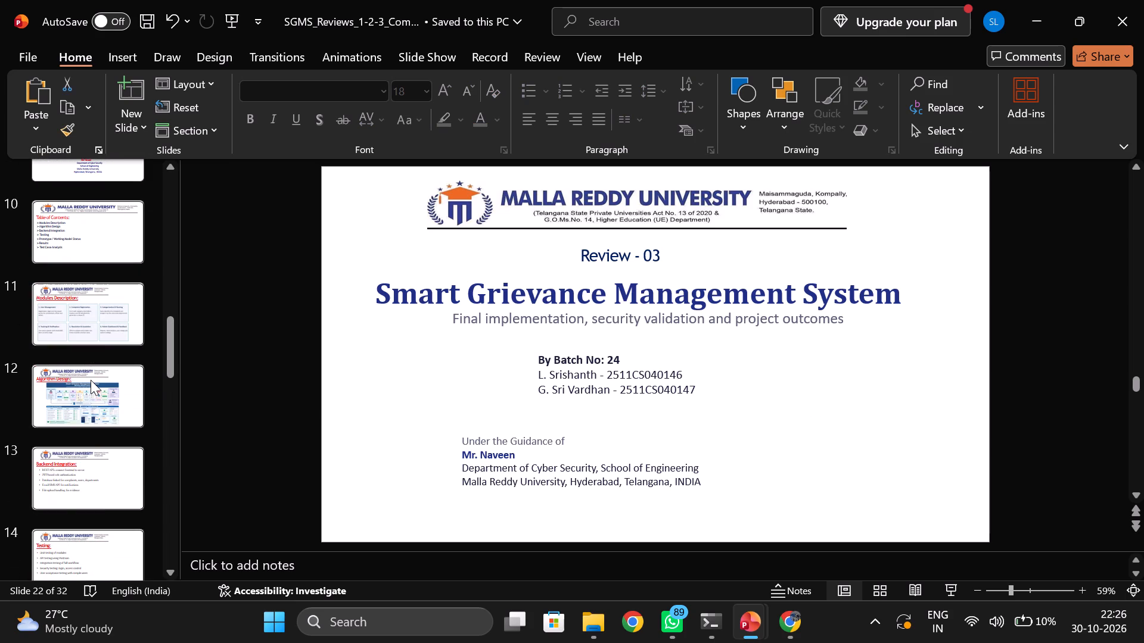
scroll(91, 380, up, 1)
click(77, 189)
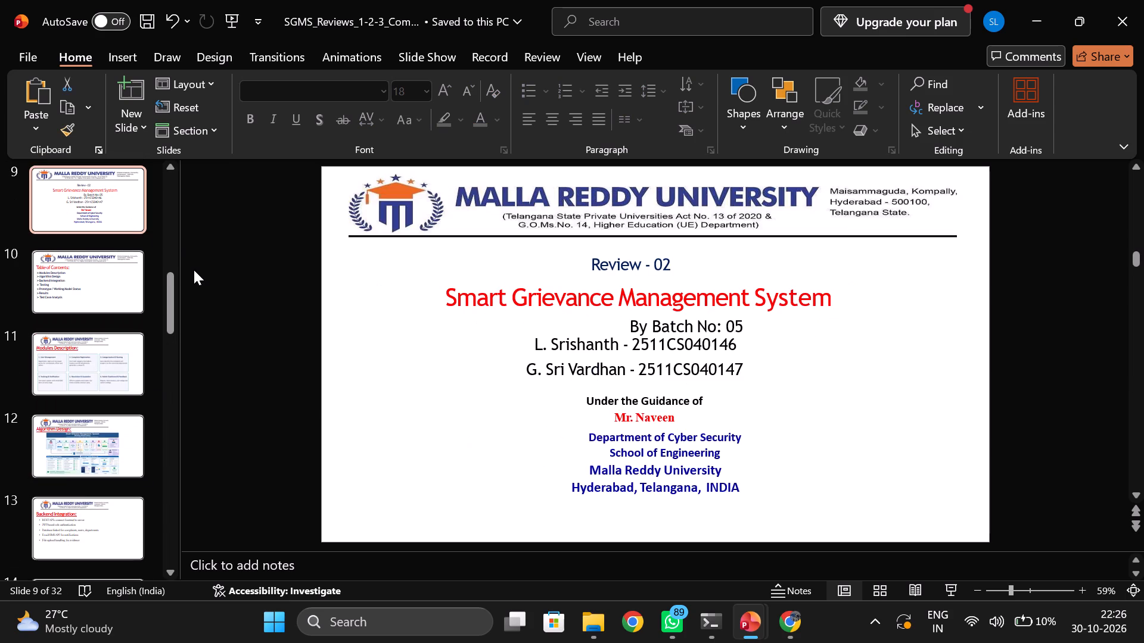
drag(576, 398, 729, 501)
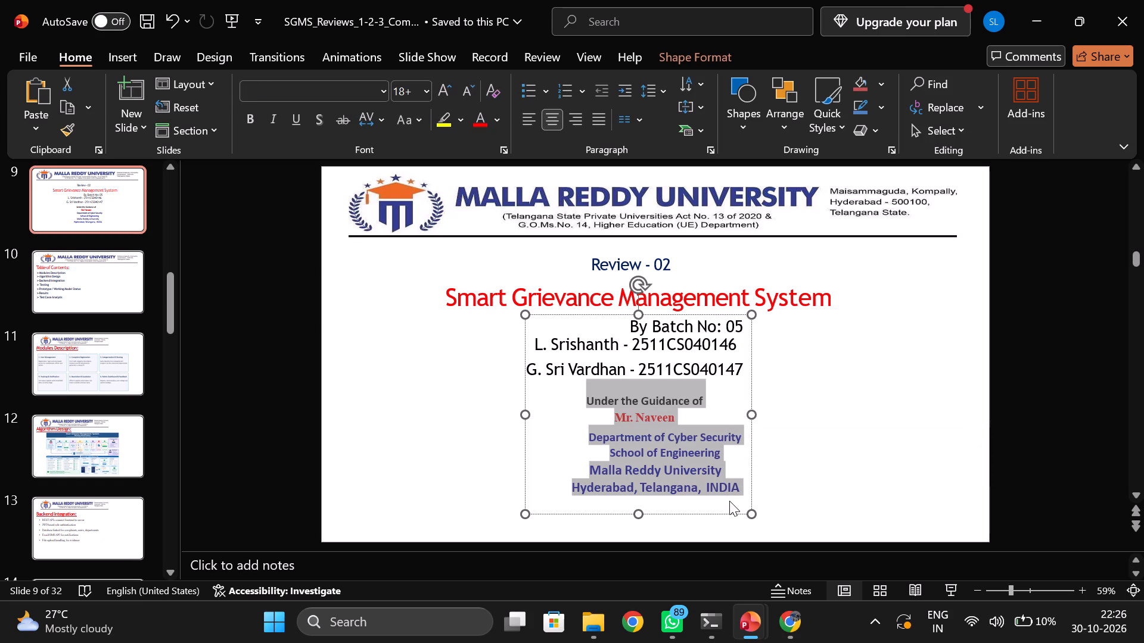
key(ctrl+c)
Replace the guidance text box on slide 22 with the copied block, placed roughly centred beneath the student lines.
scroll(39, 407, down, 2)
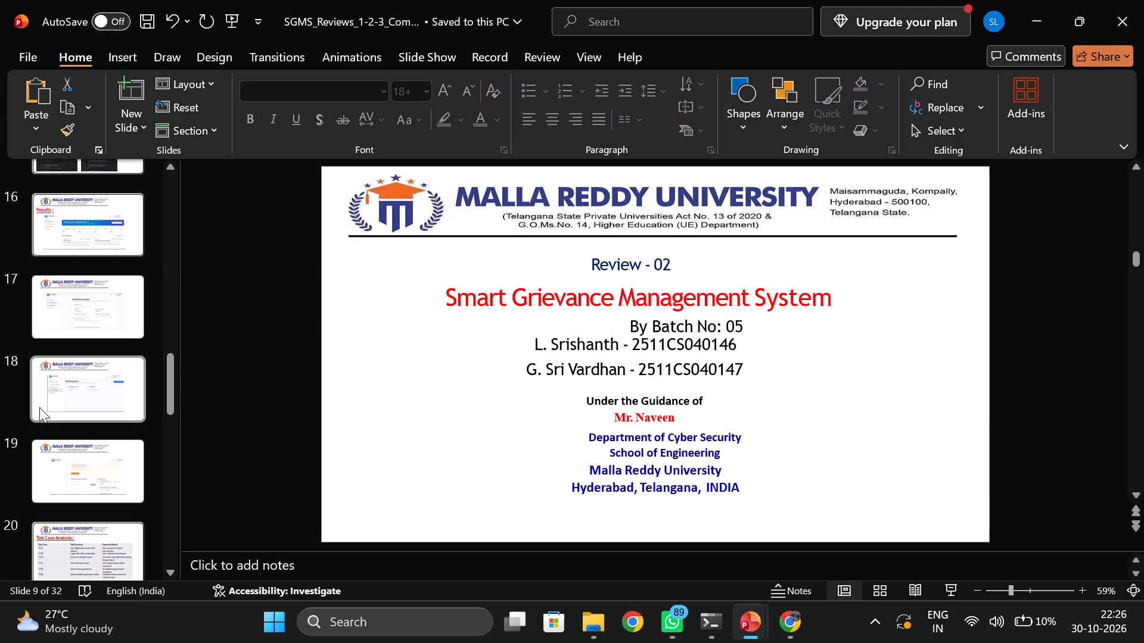
scroll(81, 535, down, 1)
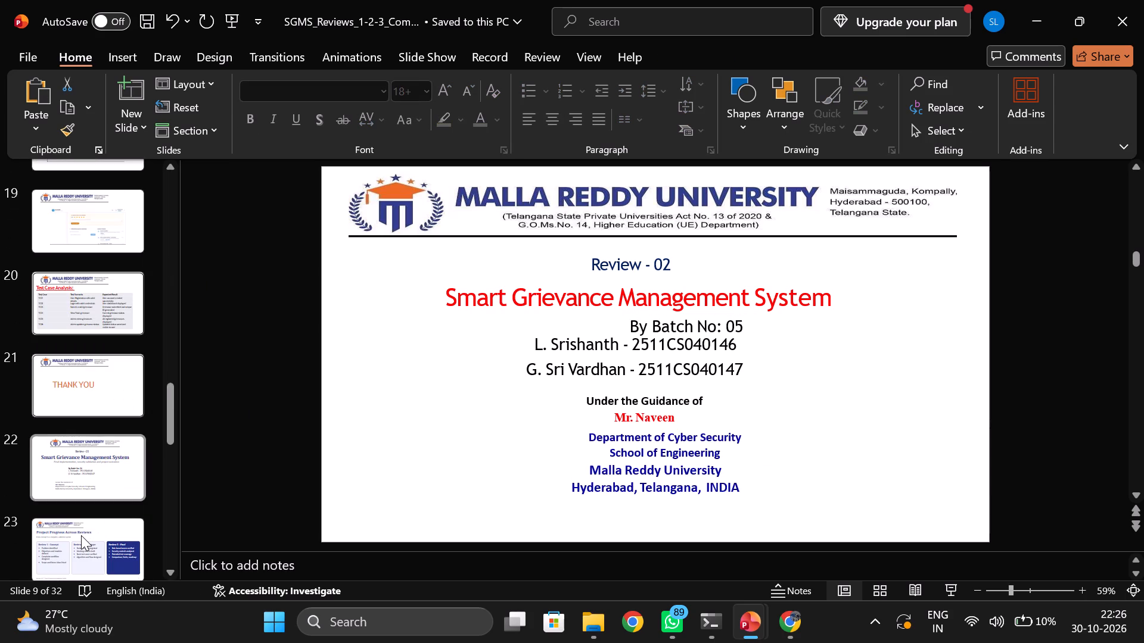
click(110, 485)
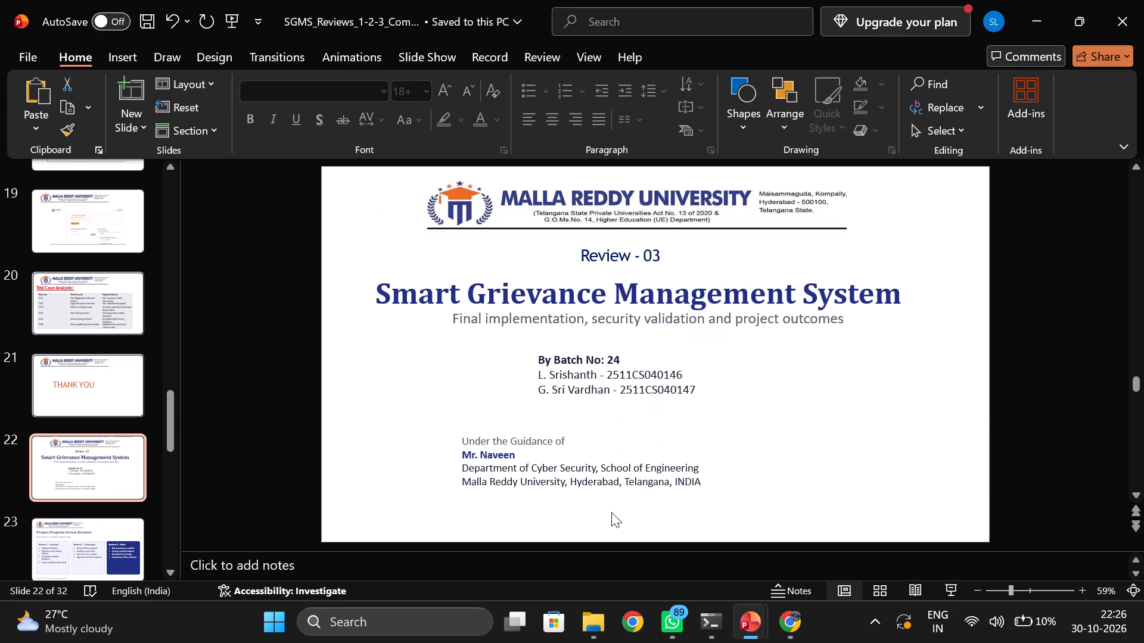
drag(714, 491, 703, 489)
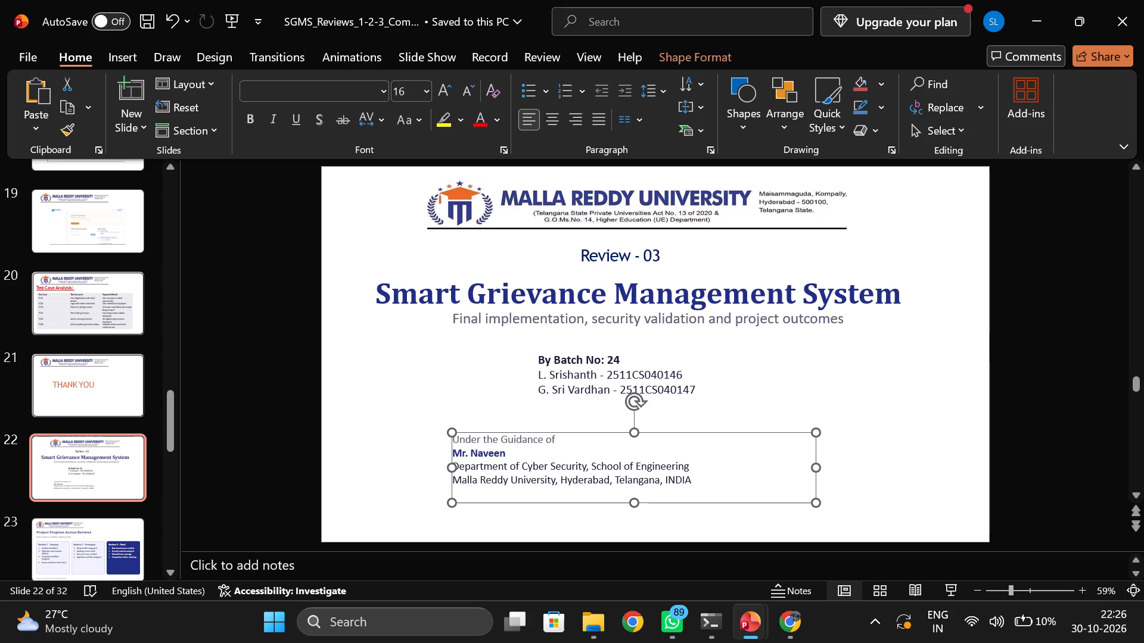
key(Delete)
key(ctrl+v)
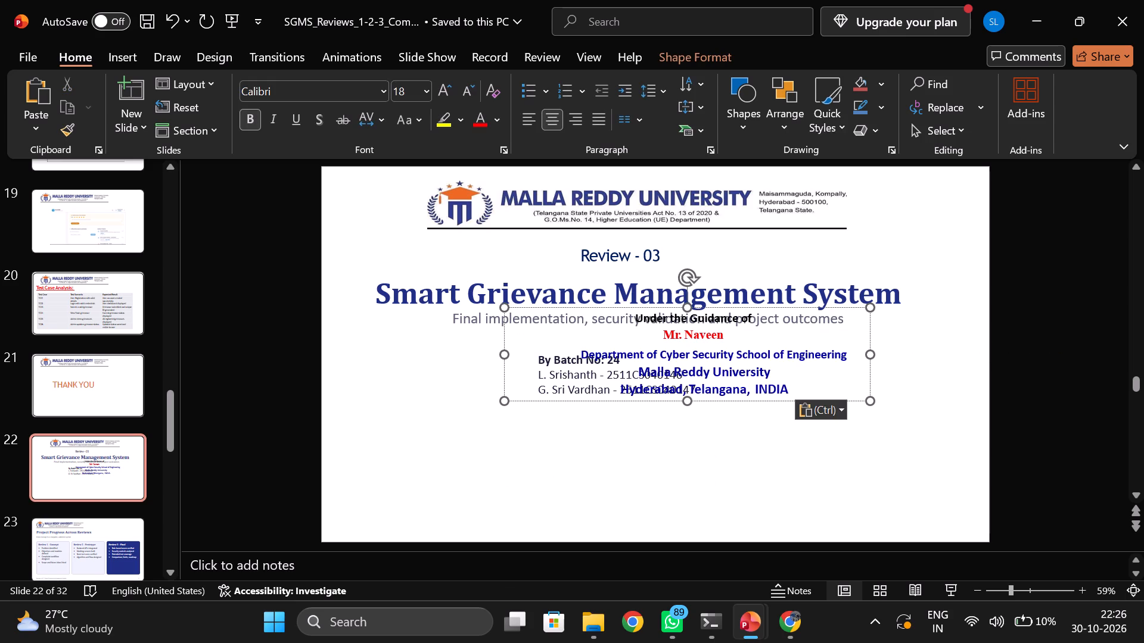
drag(729, 308, 687, 433)
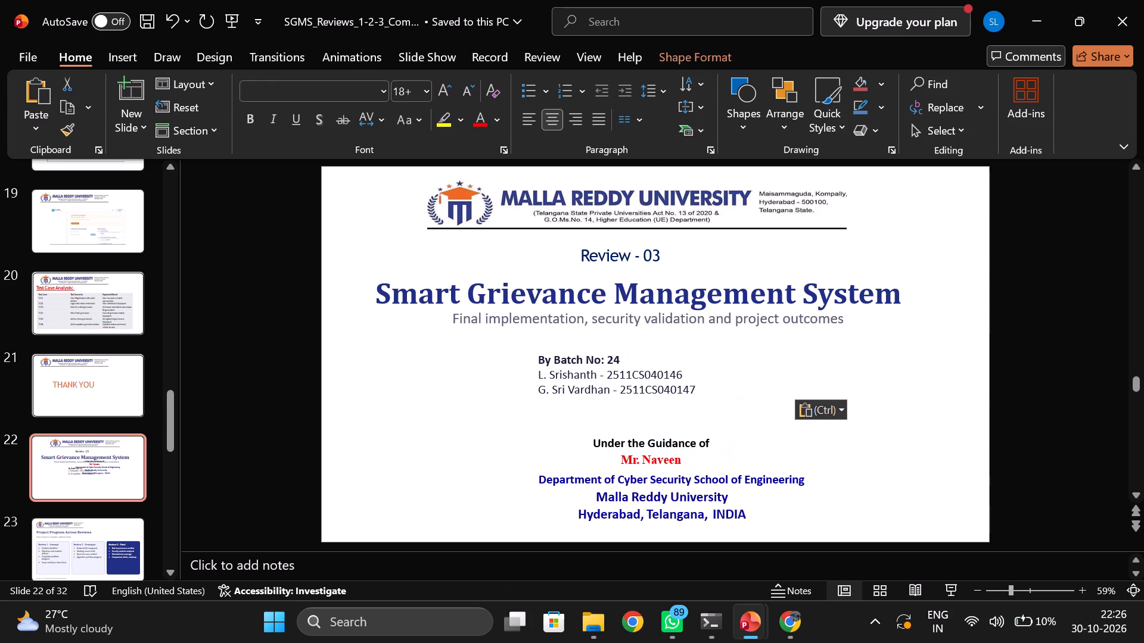
drag(687, 433, 661, 419)
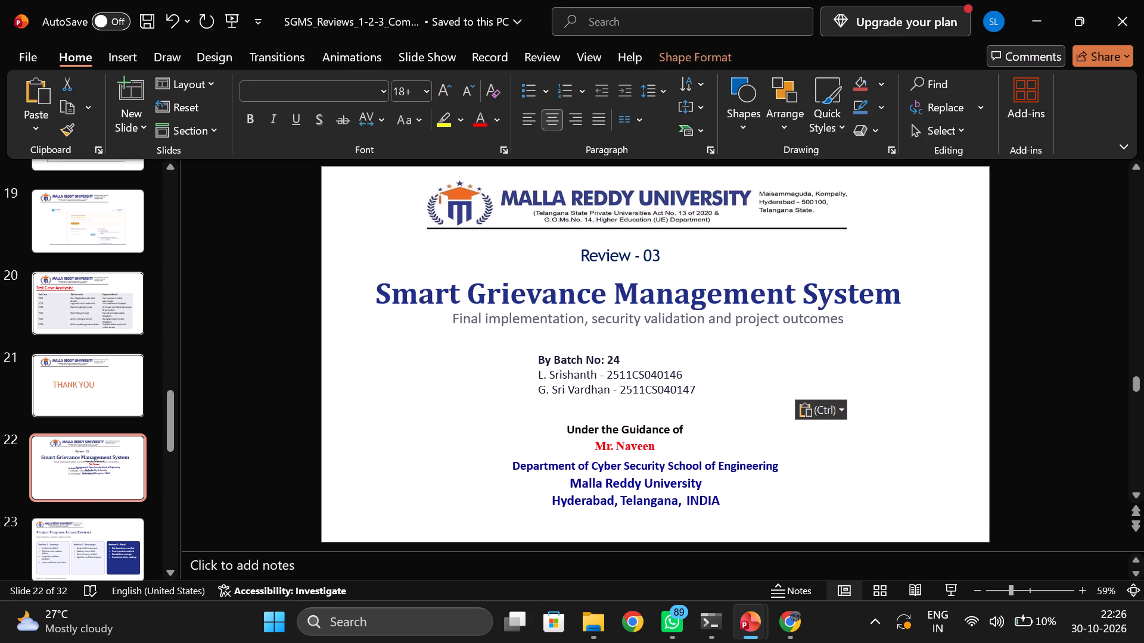
drag(661, 419, 660, 419)
click(696, 369)
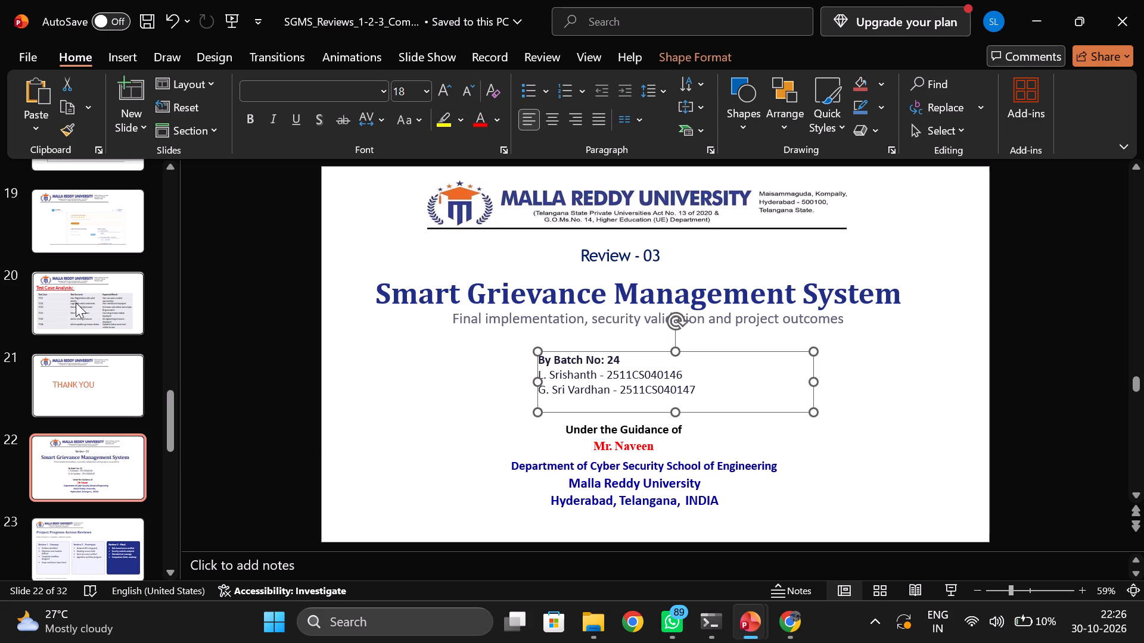
Change the batch number on slide 9 to 24.
scroll(50, 302, up, 5)
scroll(108, 344, down, 1)
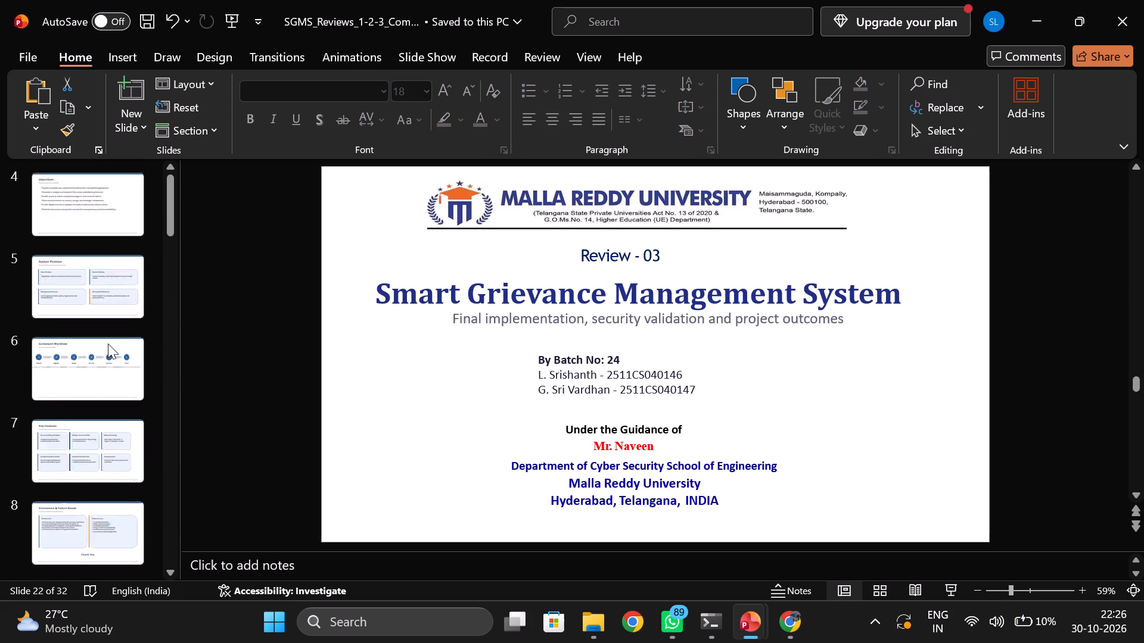
scroll(108, 344, down, 2)
scroll(102, 333, up, 1)
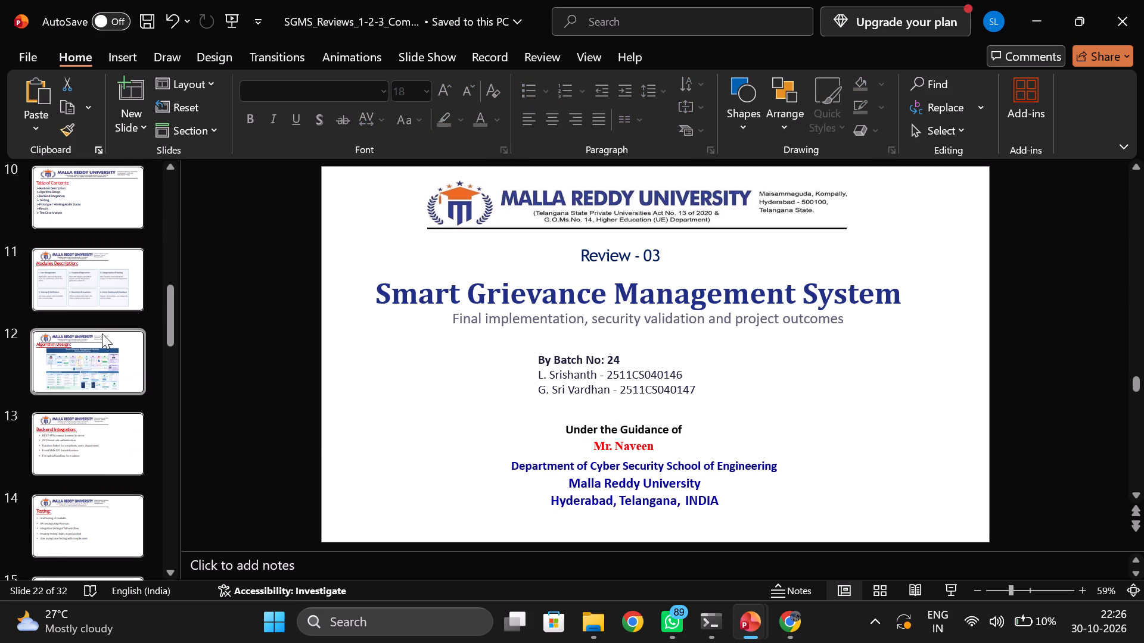
scroll(102, 333, up, 1)
scroll(78, 266, up, 1)
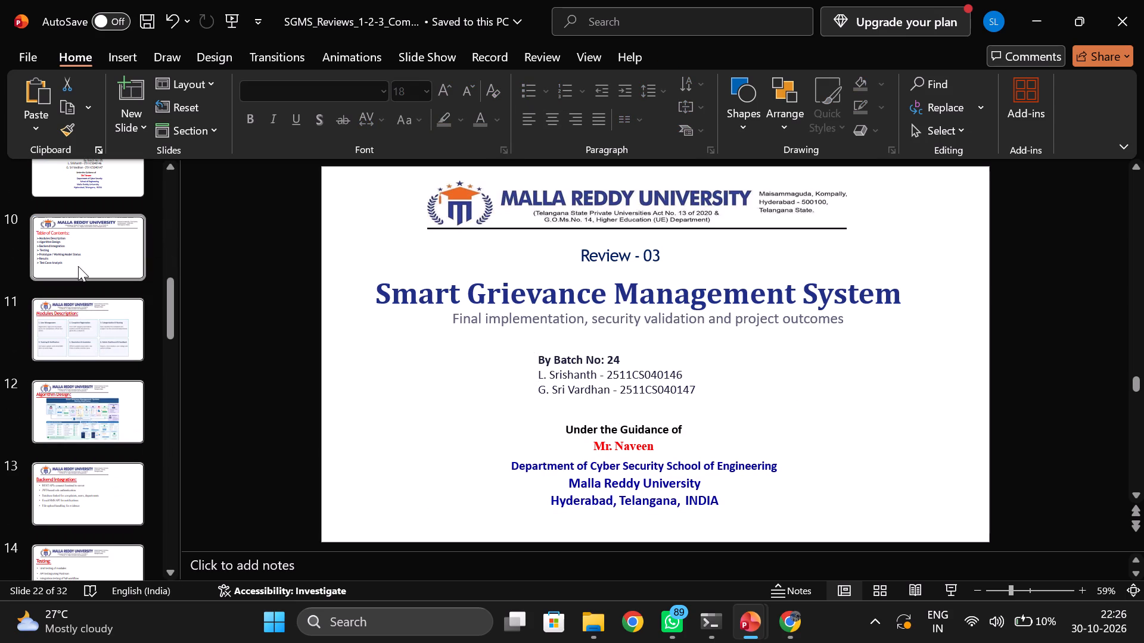
click(87, 189)
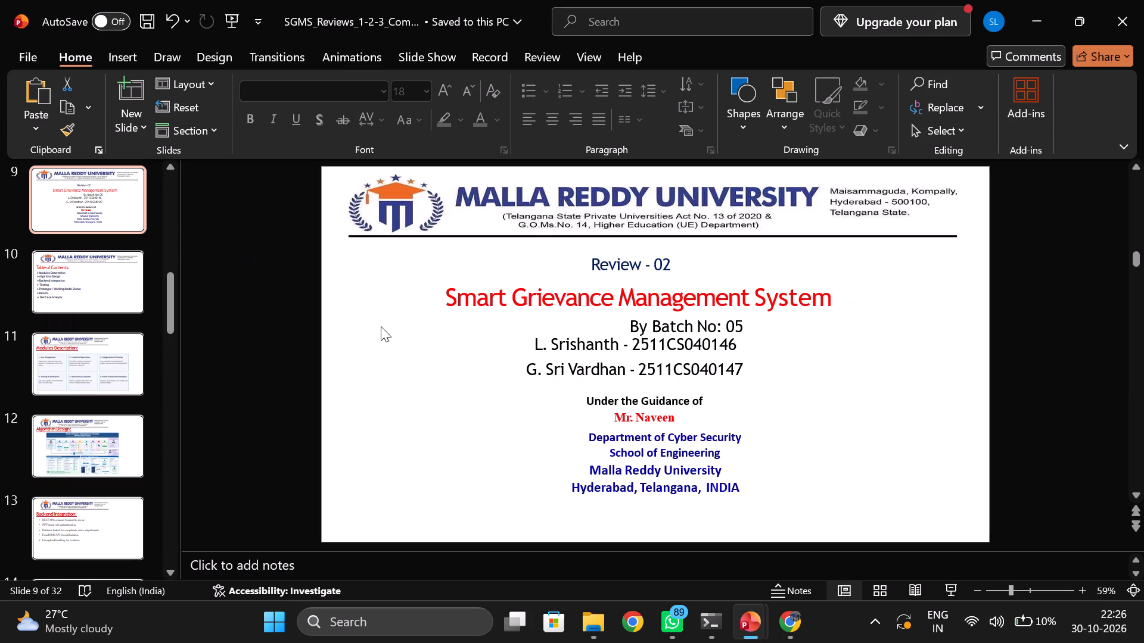
click(747, 325)
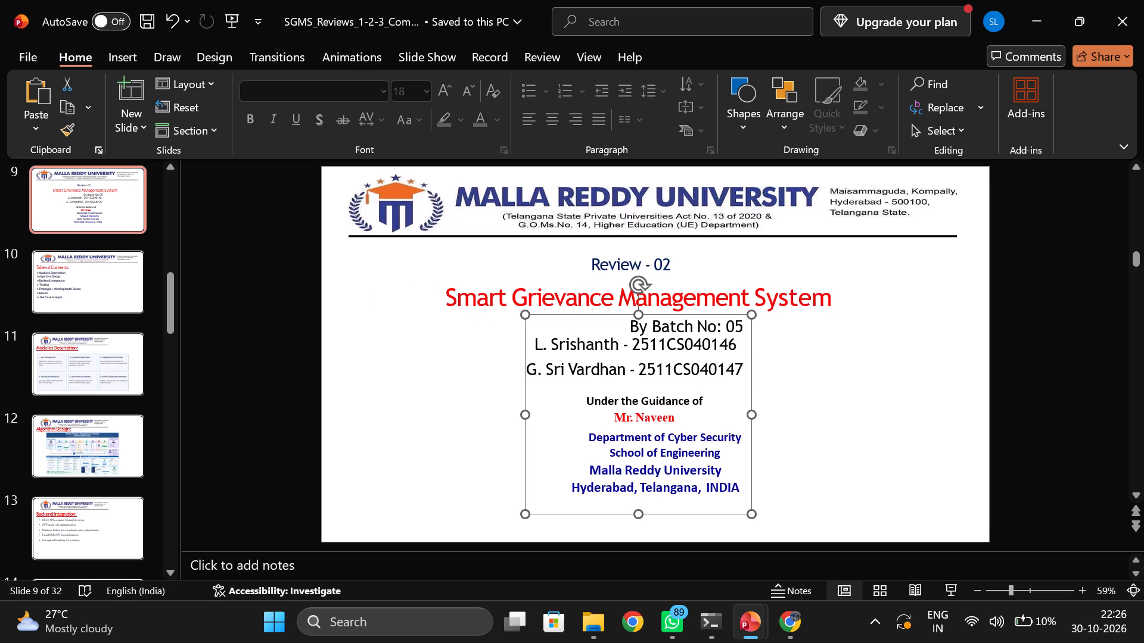
click(742, 327)
key(BackSpace)
key(BackSpace)
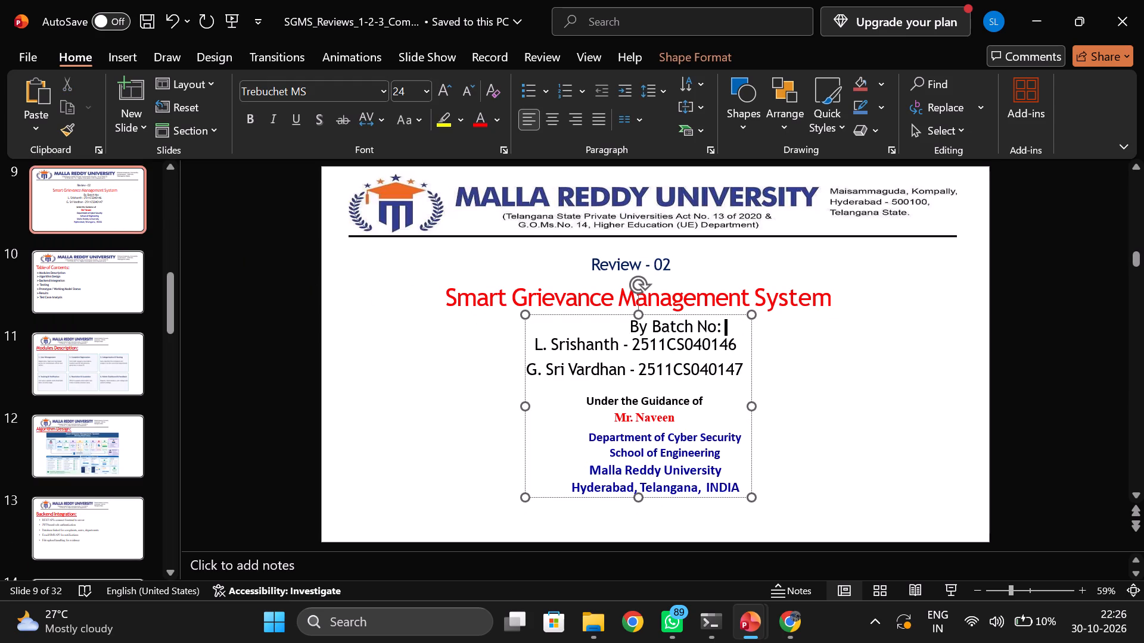
text(24)
Remove the word "By" from the start of the batch line on slide 9.
key(Left)
key(Left)
key(Left)
key(Left)
key(Left)
key(Left)
key(Left)
key(Left)
key(Left)
key(Left)
key(Left)
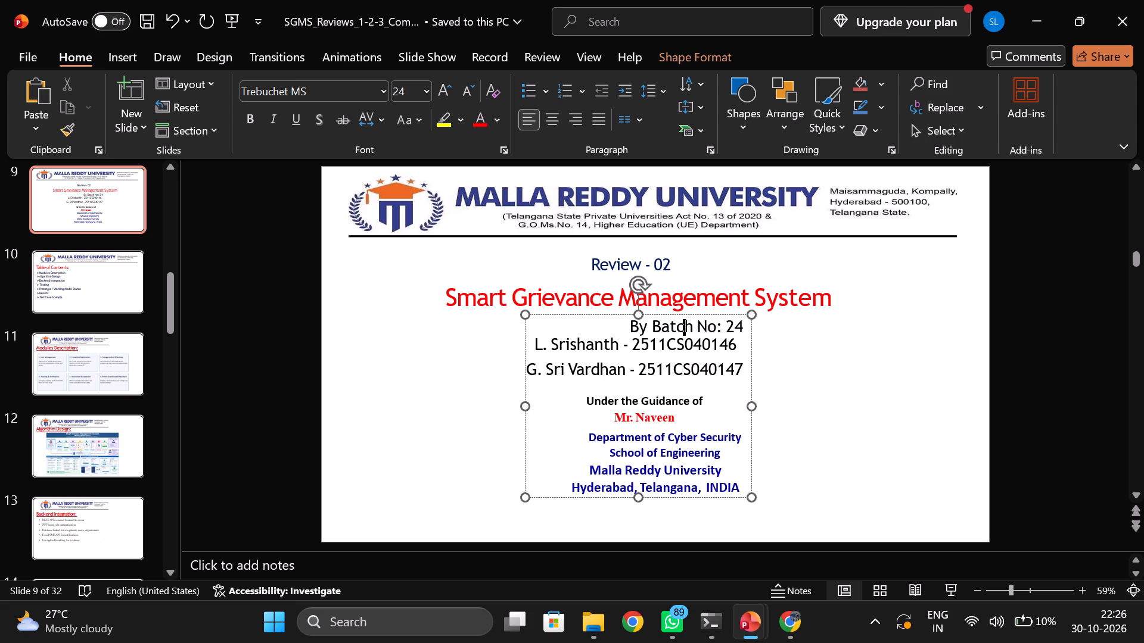
key(Left)
key(Left)
key(BackSpace)
key(BackSpace)
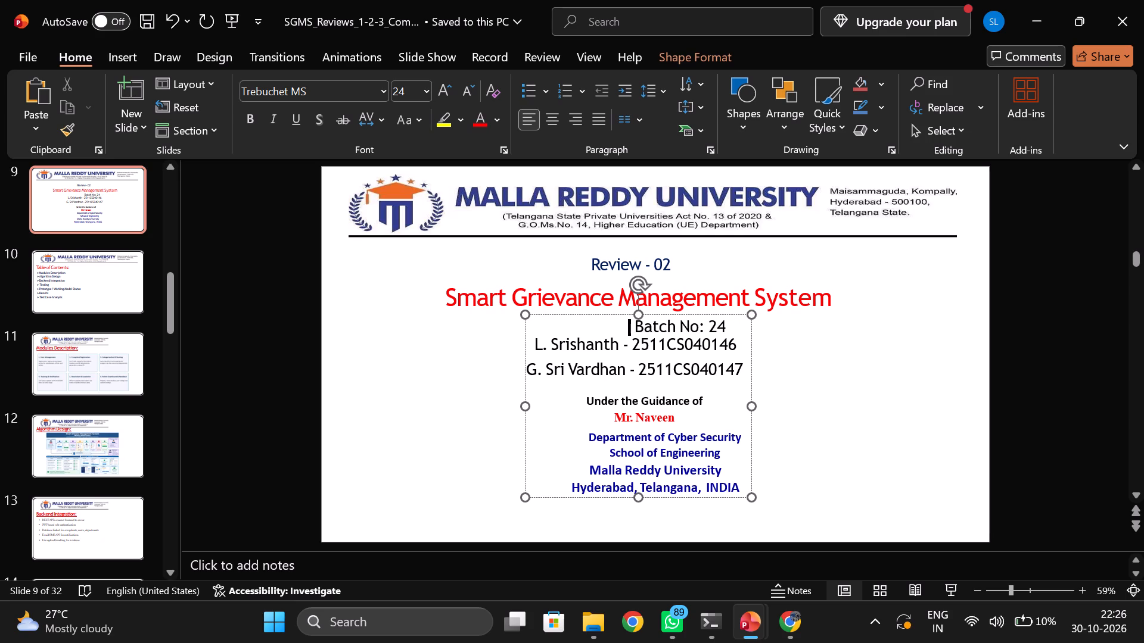
key(BackSpace)
key(BackSpace)
key(BackSpace)
key(BackSpace)
Insert spaces before "Batch No: 24" on slide 9 until the whole label wraps onto the line above the student names.
key(space)
key(space)
key(space)
key(space)
key(space)
key(space)
key(space)
key(space)
key(space)
key(space)
key(space)
key(space)
key(space)
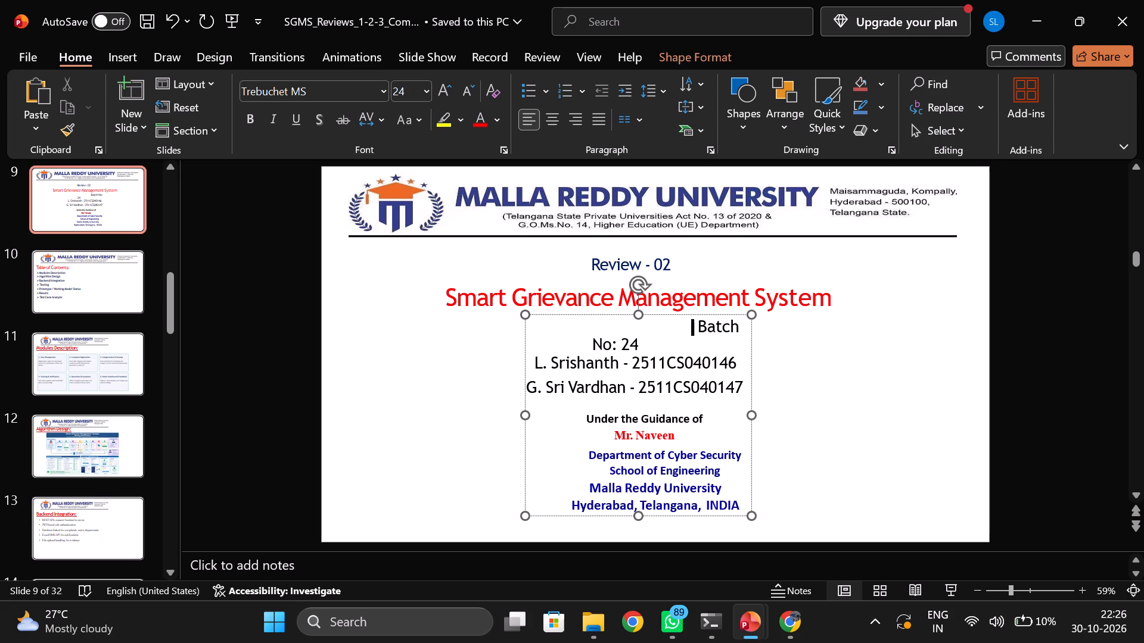
key(space)
key(space)
key(space)
key(space)
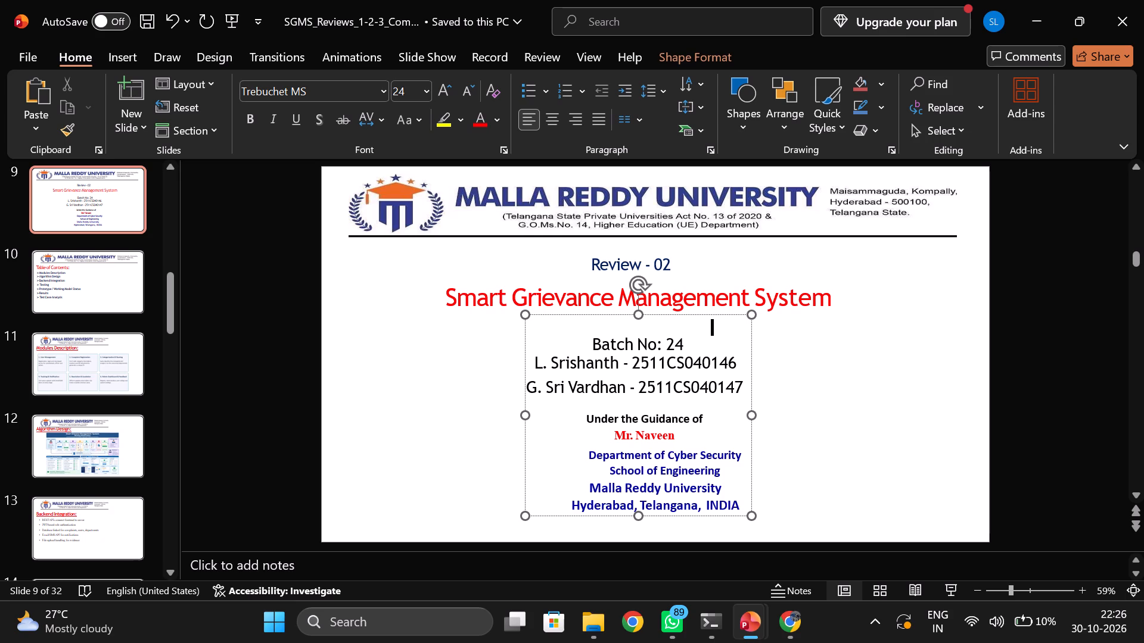
Add a blank line between "Batch No: 24" and the student lines on slide 9.
click(697, 344)
key(Return)
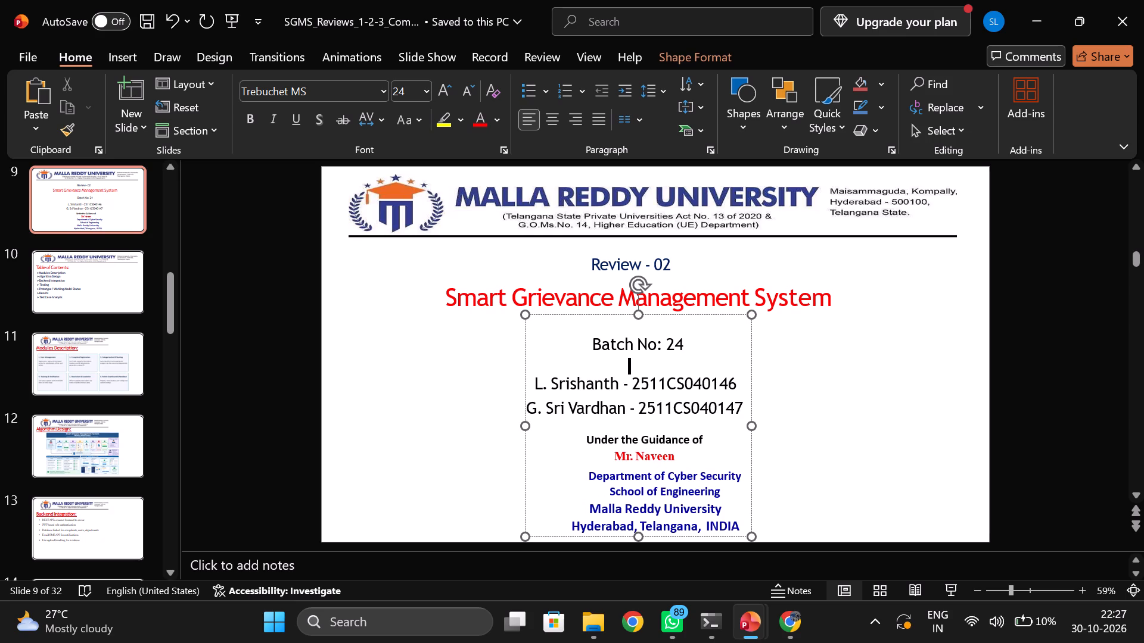
Move the batch and guidance text box on slide 9 up so it sits centred just beneath the main title.
drag(683, 317, 673, 304)
click(943, 443)
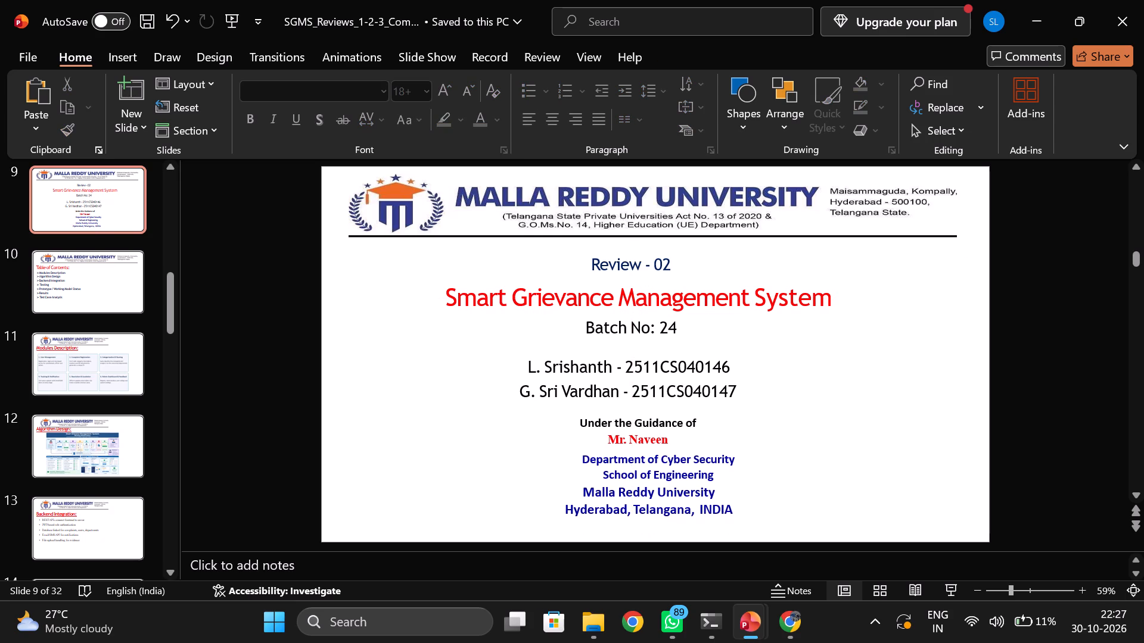
drag(748, 395, 755, 392)
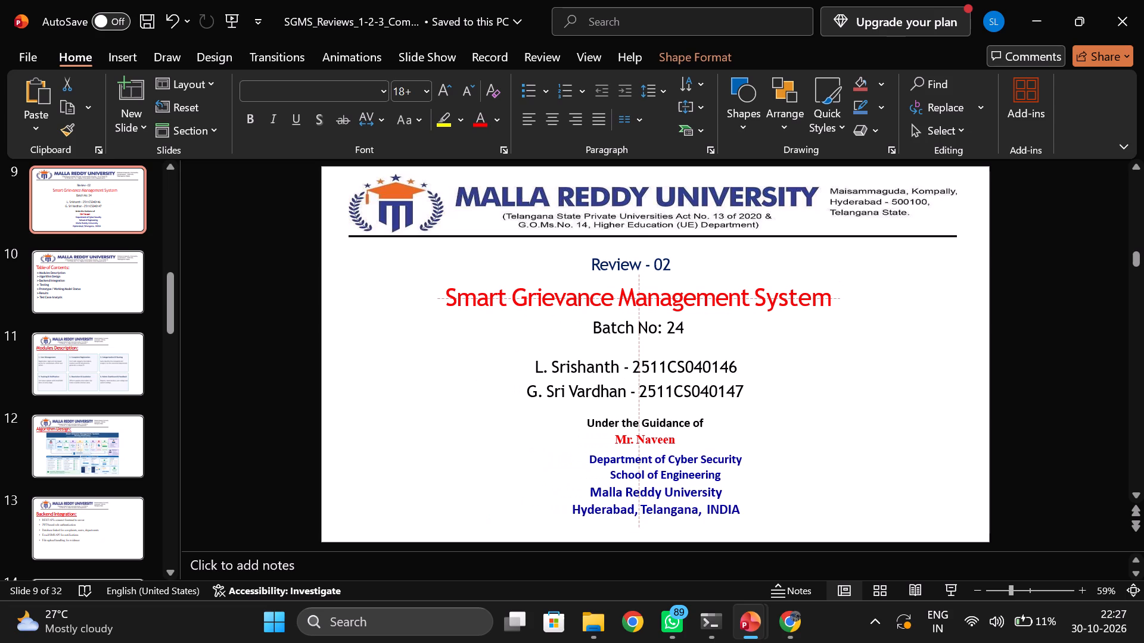
drag(755, 392, 756, 392)
click(805, 381)
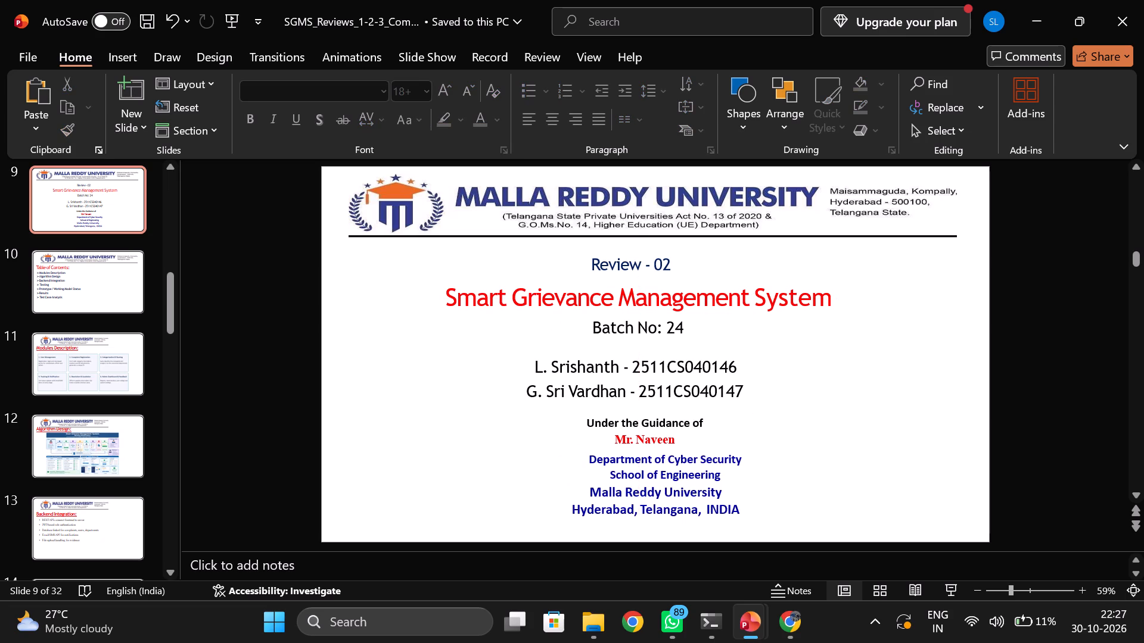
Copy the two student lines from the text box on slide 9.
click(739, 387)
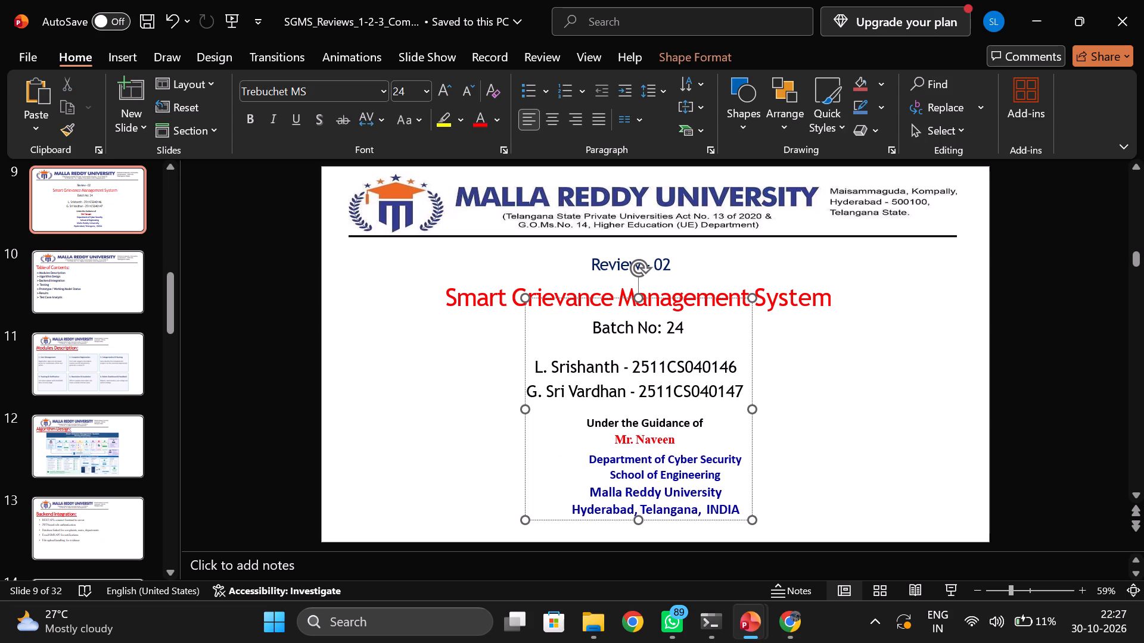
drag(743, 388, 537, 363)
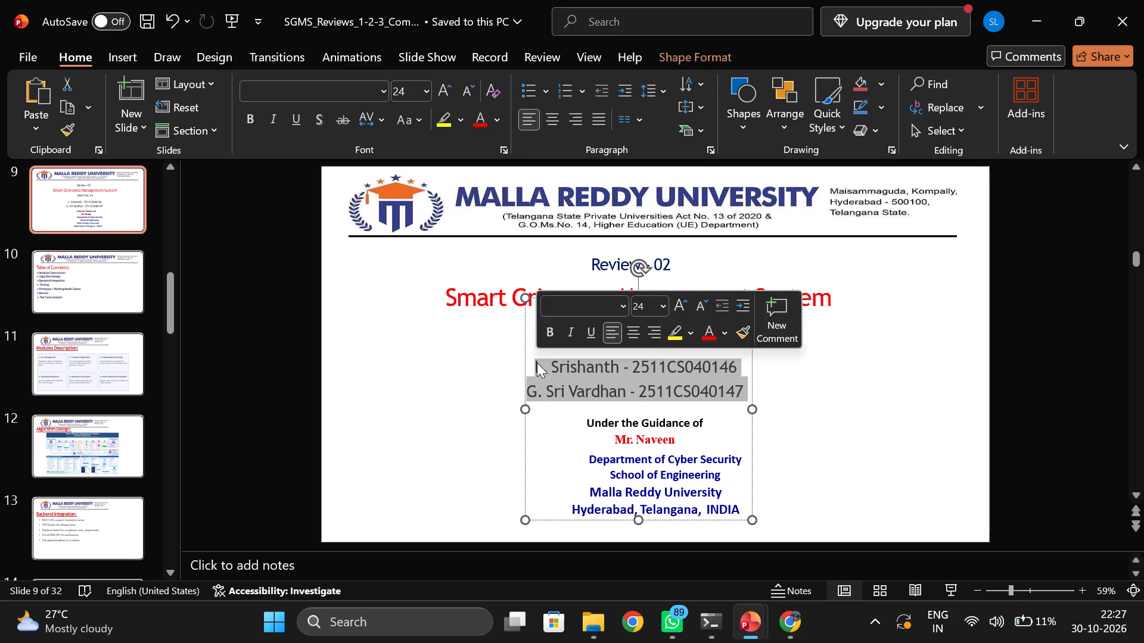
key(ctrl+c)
Delete the old text box containing "By Batch No: 24" and the student lines from slide 22.
scroll(109, 464, down, 2)
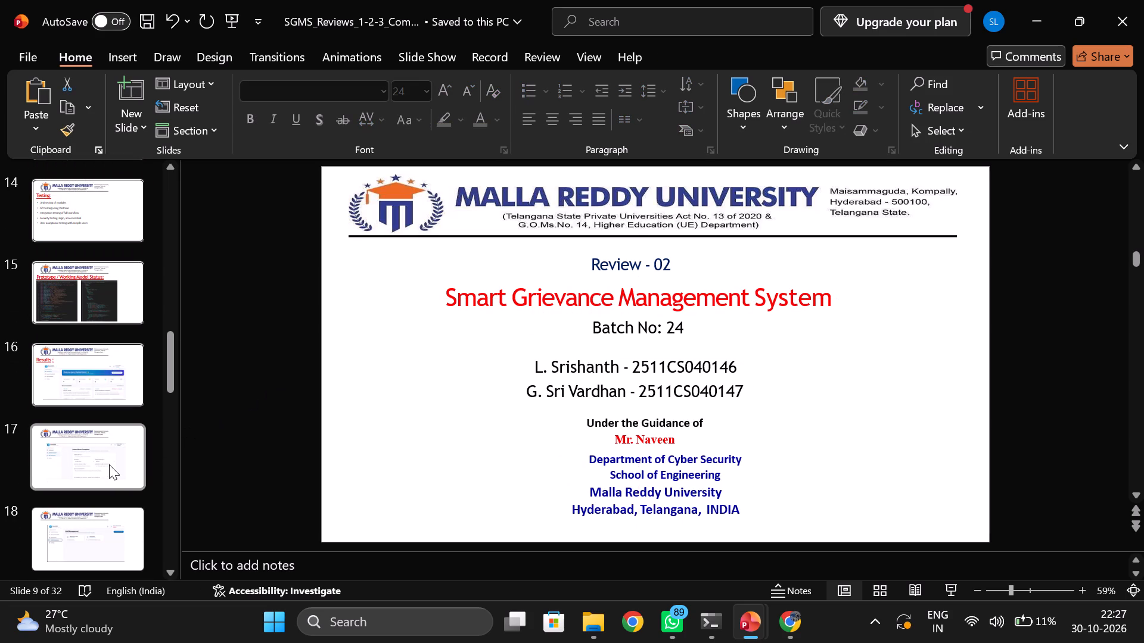
scroll(103, 529, down, 1)
scroll(101, 383, down, 1)
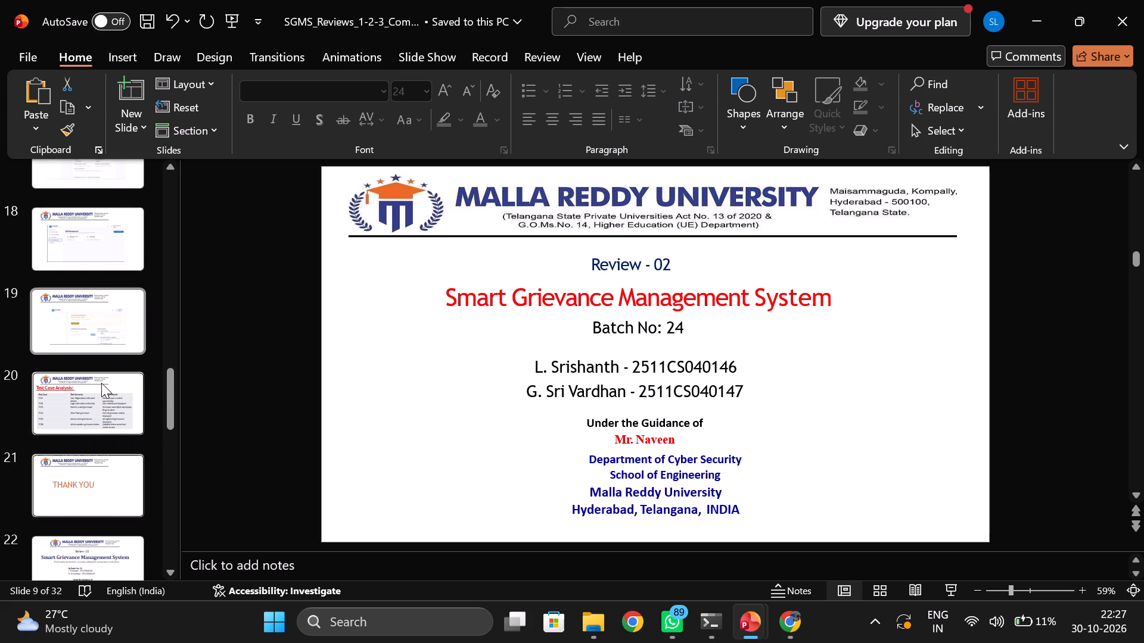
click(85, 544)
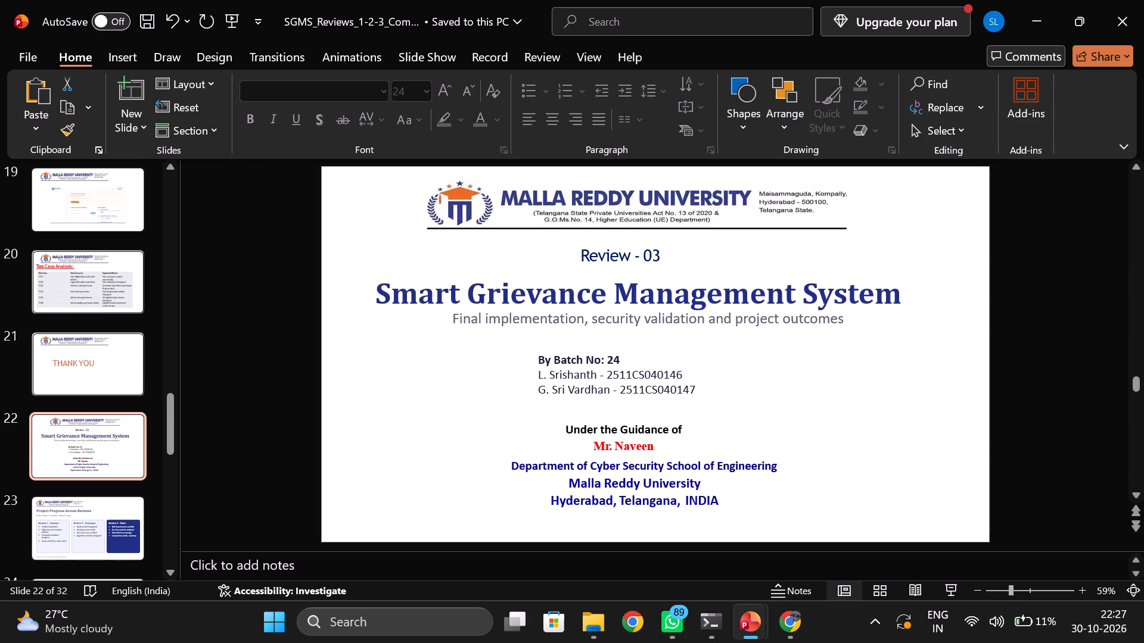
click(705, 389)
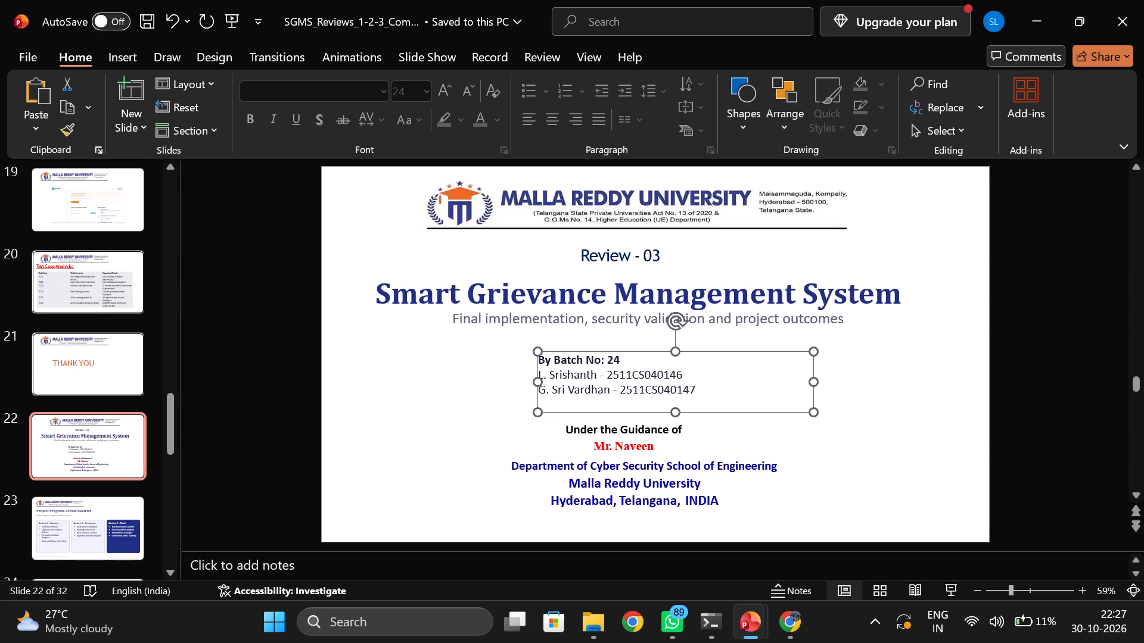
key(Delete)
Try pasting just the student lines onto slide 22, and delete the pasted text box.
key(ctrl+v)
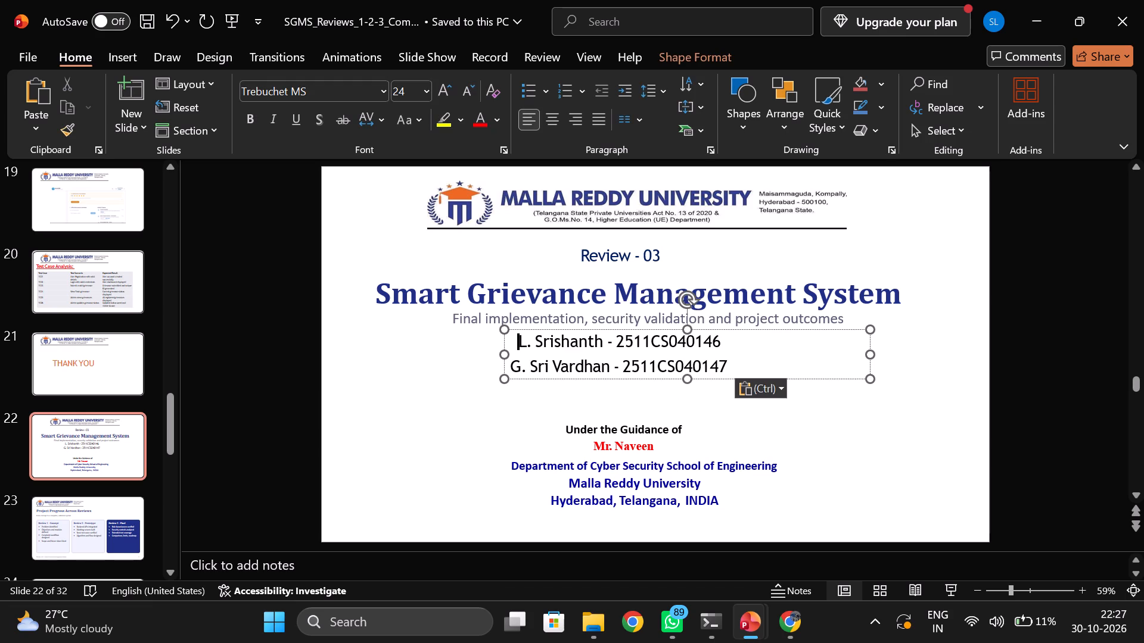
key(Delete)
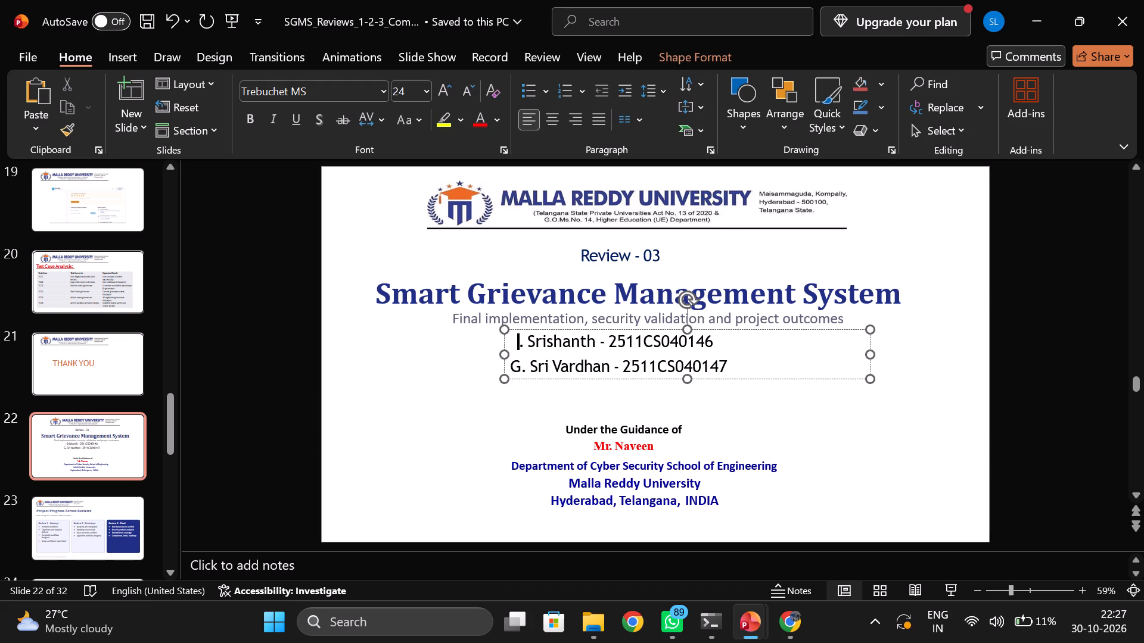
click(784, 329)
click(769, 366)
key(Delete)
Copy "Batch No: 24" together with the student lines from slide 9 and paste them onto slide 22.
scroll(97, 300, up, 2)
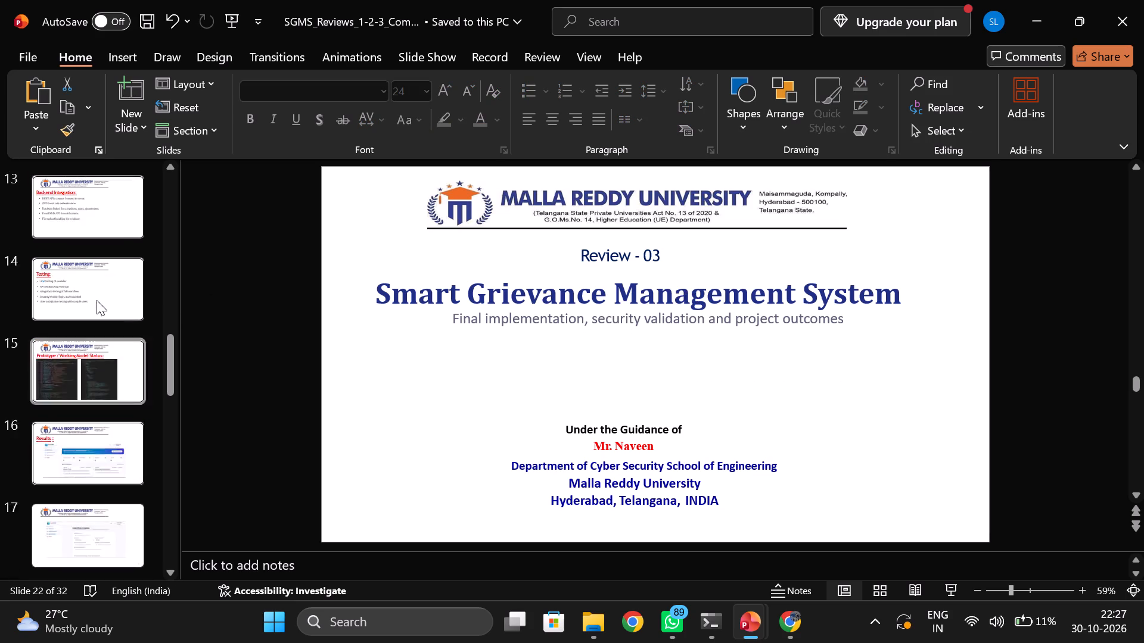
scroll(97, 300, up, 1)
scroll(91, 369, up, 1)
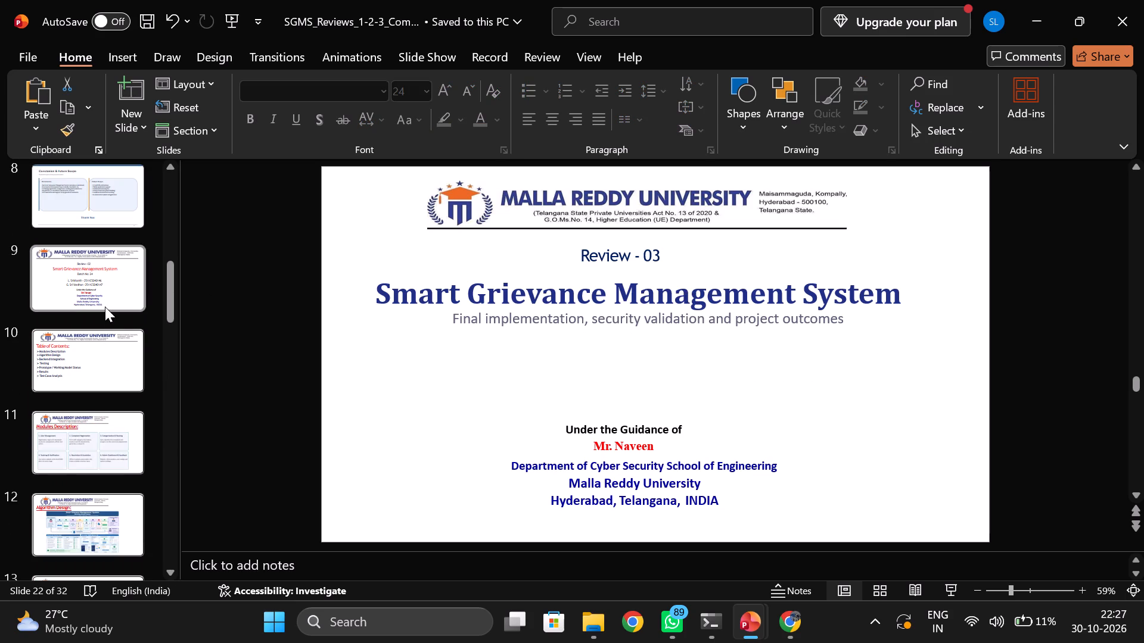
click(105, 307)
click(733, 407)
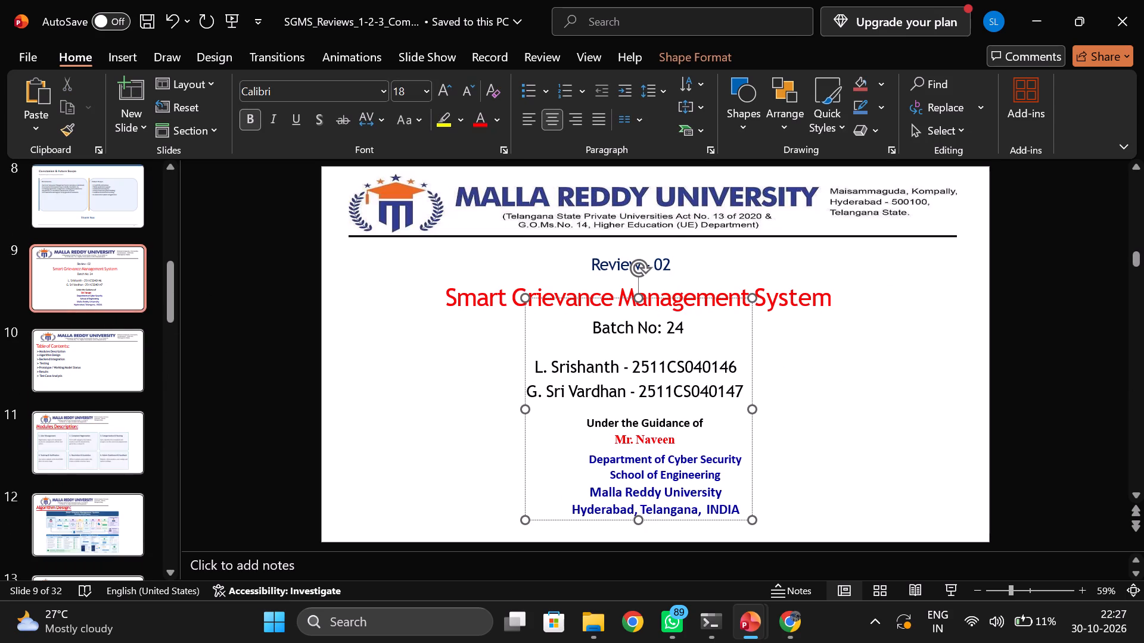
drag(744, 392, 570, 319)
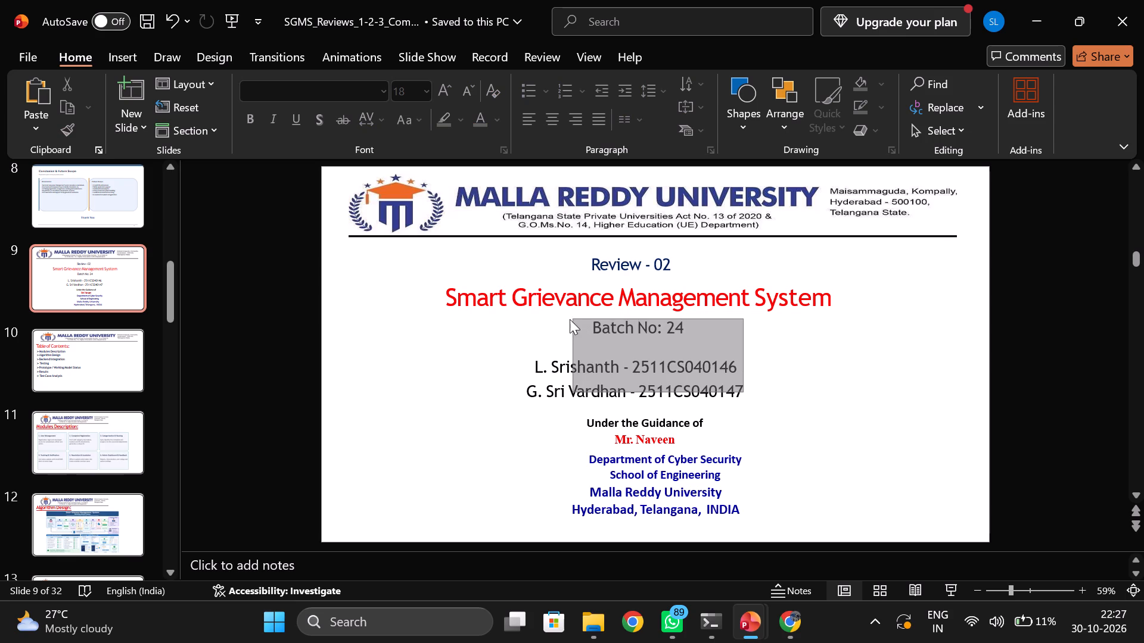
drag(570, 319, 562, 324)
drag(595, 323, 664, 383)
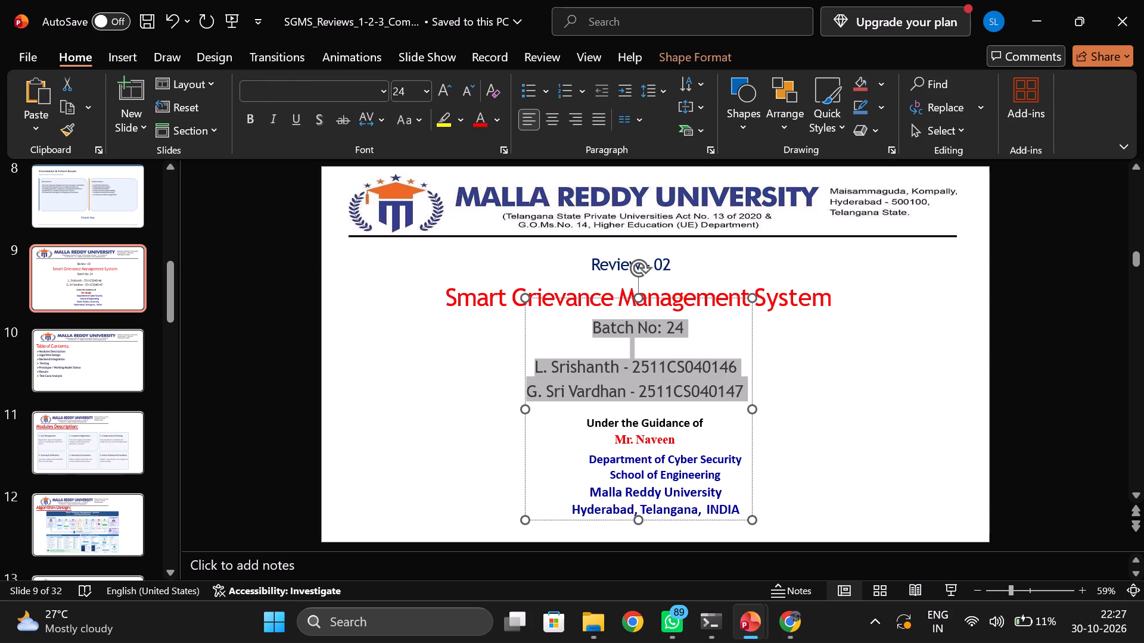
drag(664, 383, 713, 399)
key(ctrl+c)
scroll(63, 497, down, 3)
click(107, 345)
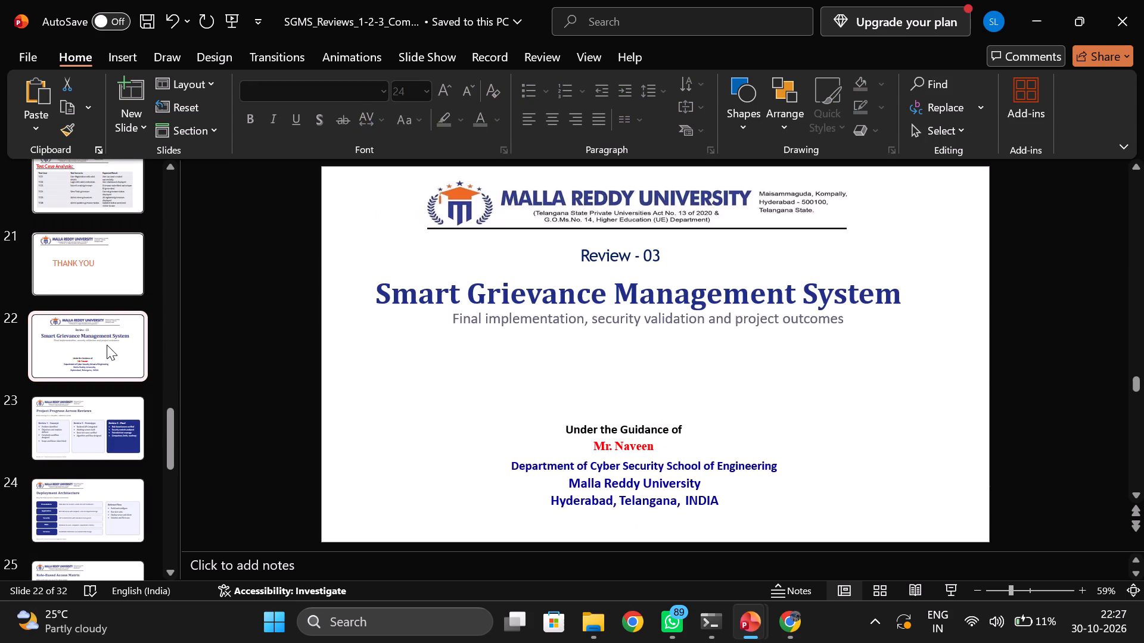
click(601, 365)
key(ctrl+v)
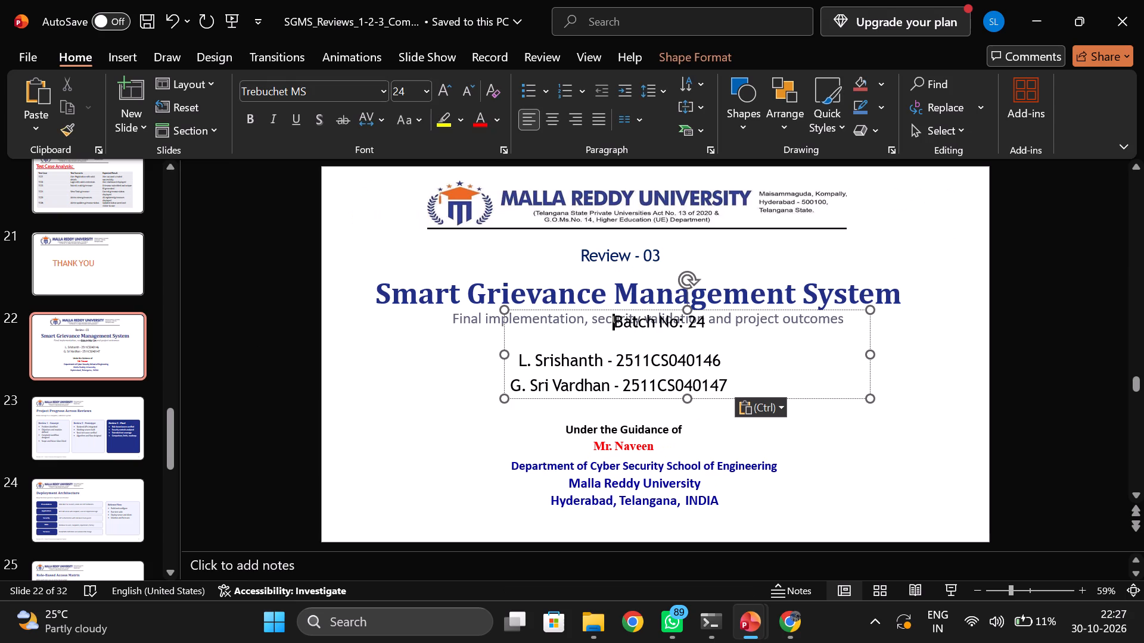
Move the pasted batch text box on slide 22 down so it sits just beneath the grey subtitle.
drag(790, 307, 764, 330)
key(ctrl+z)
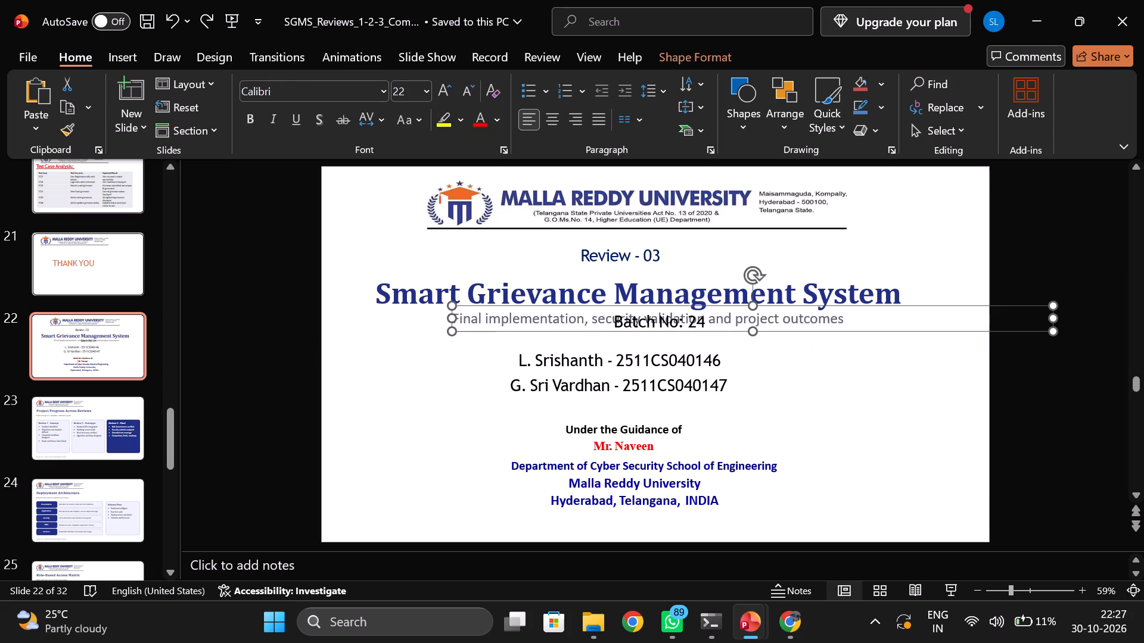
click(696, 373)
drag(873, 332, 851, 349)
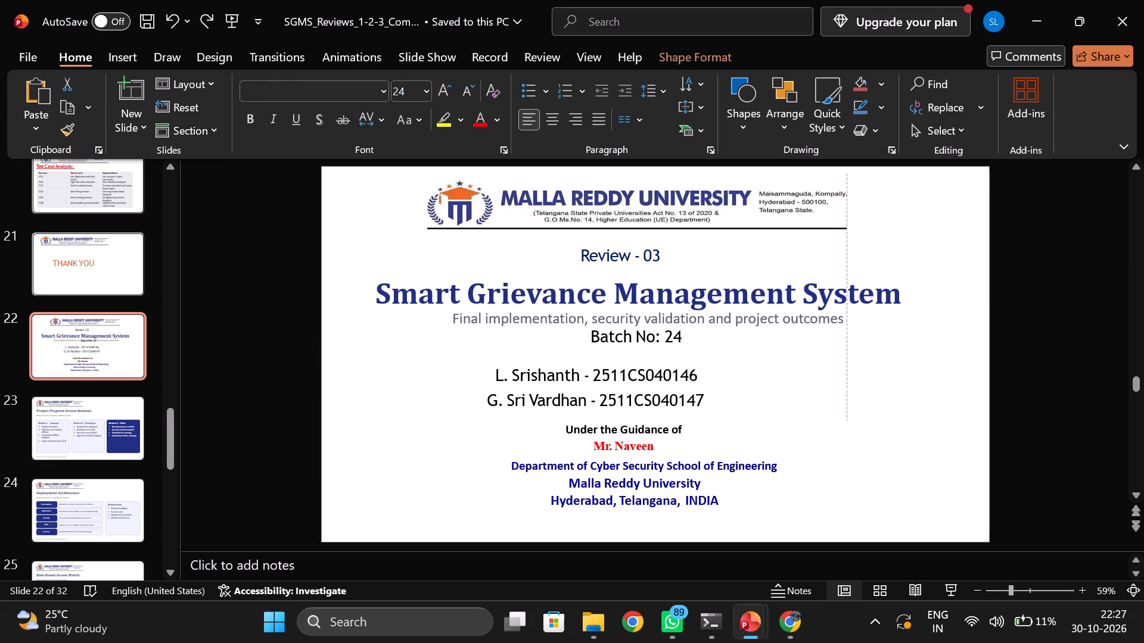
drag(851, 349, 881, 352)
Insert spaces before "Batch No: 24" on slide 22 and narrow its text box until the label wraps centred above the student names.
click(620, 345)
key(BackSpace)
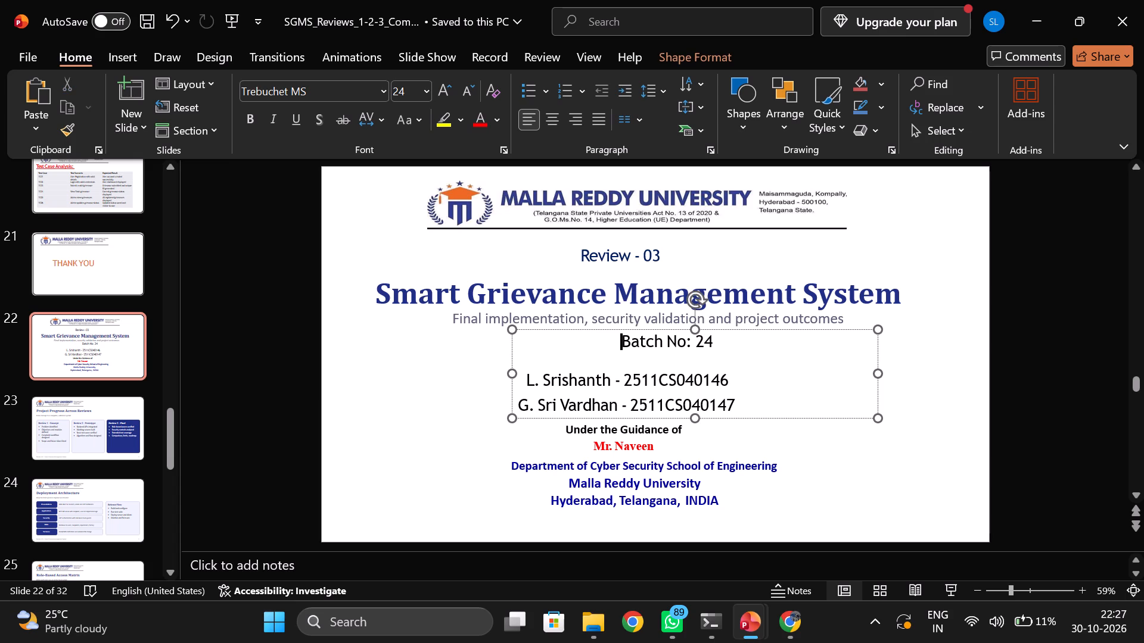
key(BackSpace)
key(space)
key(space)
key(space)
key(space)
key(space)
key(space)
key(space)
key(space)
key(space)
key(space)
key(space)
key(space)
key(space)
key(space)
key(space)
key(space)
key(space)
key(space)
key(space)
key(space)
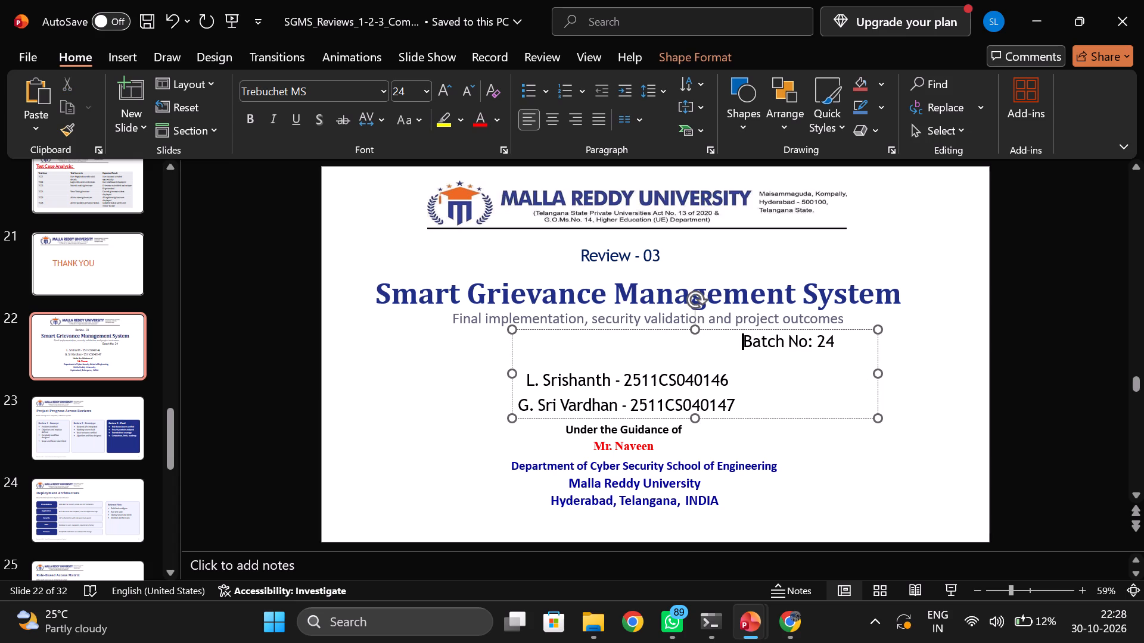
drag(878, 370, 778, 376)
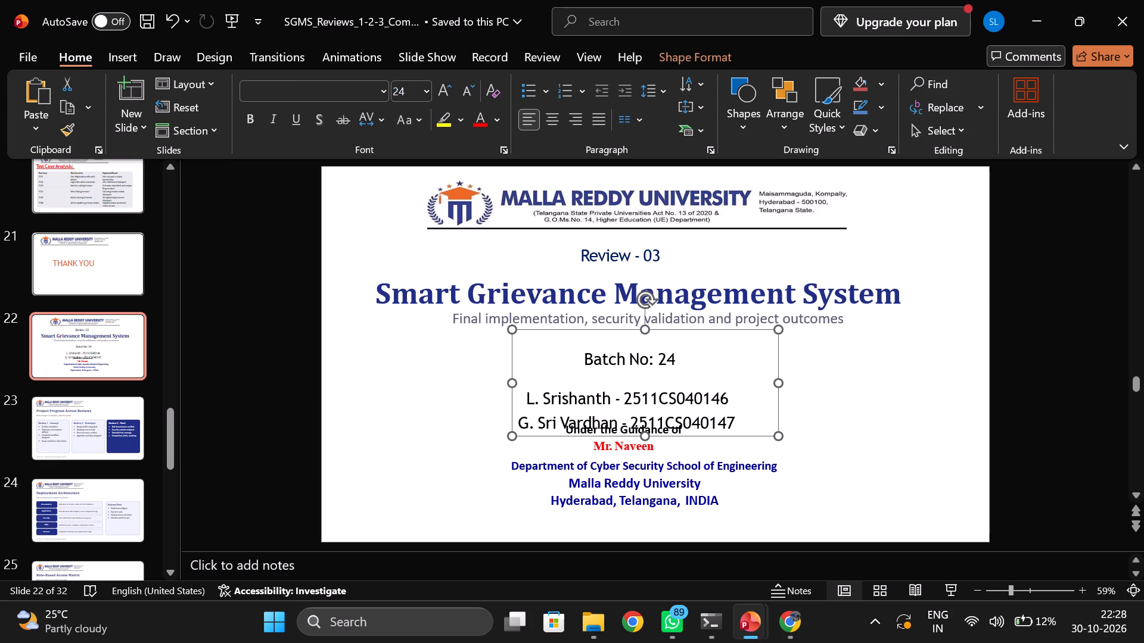
Remove the blank line between "Batch No: 24" and the student lines on slide 22.
click(702, 380)
key(BackSpace)
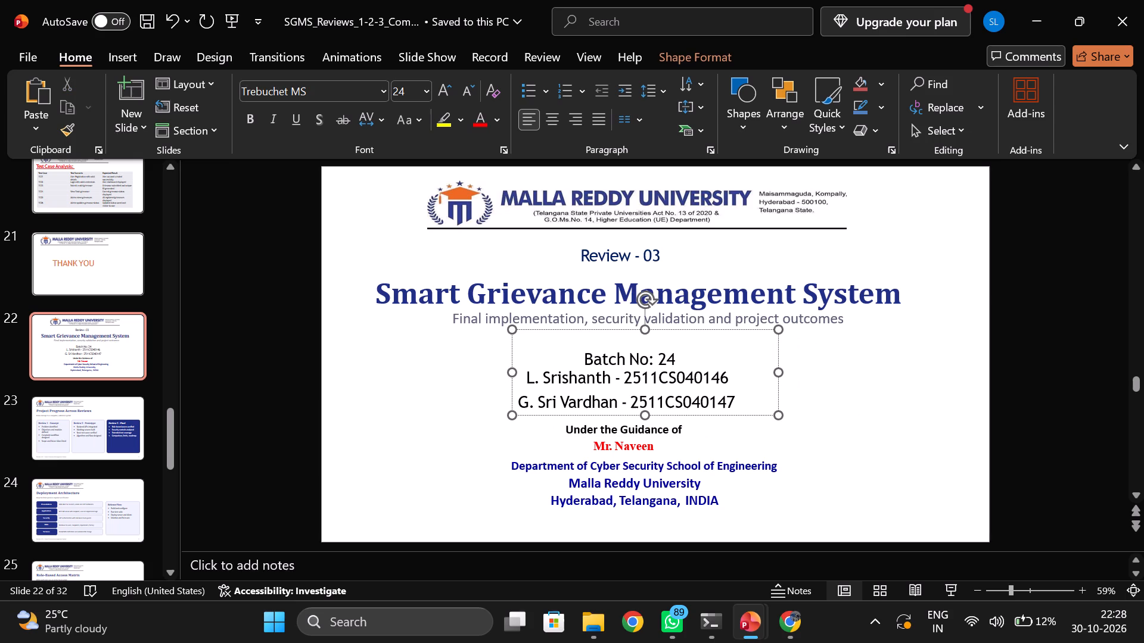
Delete two of the spaces in front of "Batch No: 24" on slide 22.
key(Left)
key(Left)
key(Left)
key(Left)
key(Left)
key(Left)
key(Left)
key(Left)
key(Left)
key(Left)
key(Left)
key(Left)
key(BackSpace)
key(BackSpace)
Narrow the batch text box on slide 22 further so it closely fits the width of the student lines.
drag(783, 412, 750, 402)
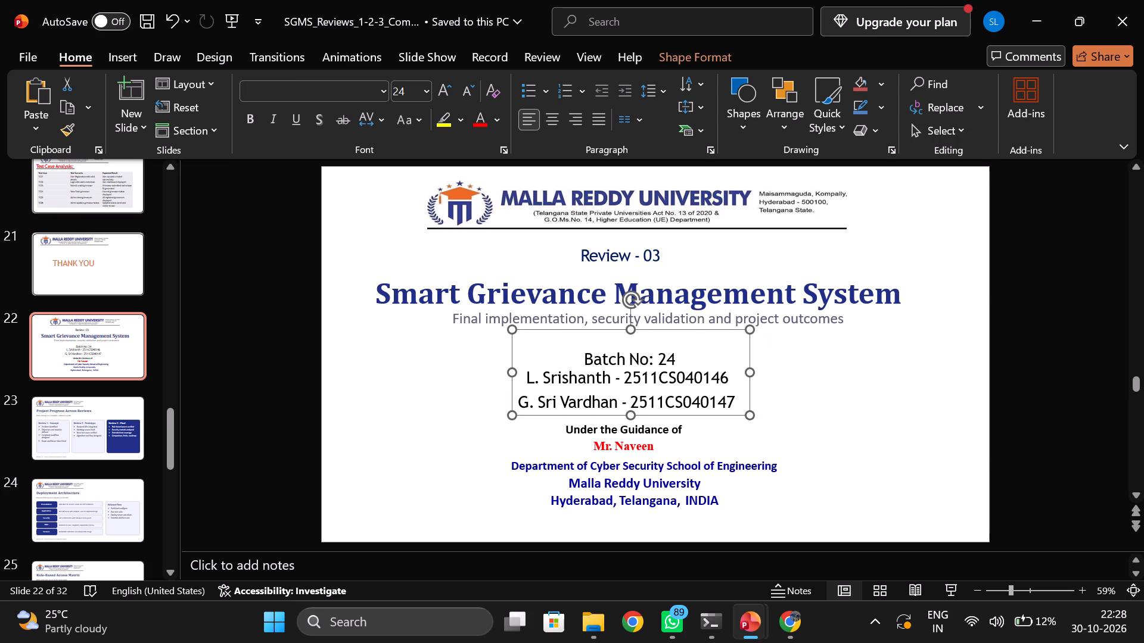
click(843, 429)
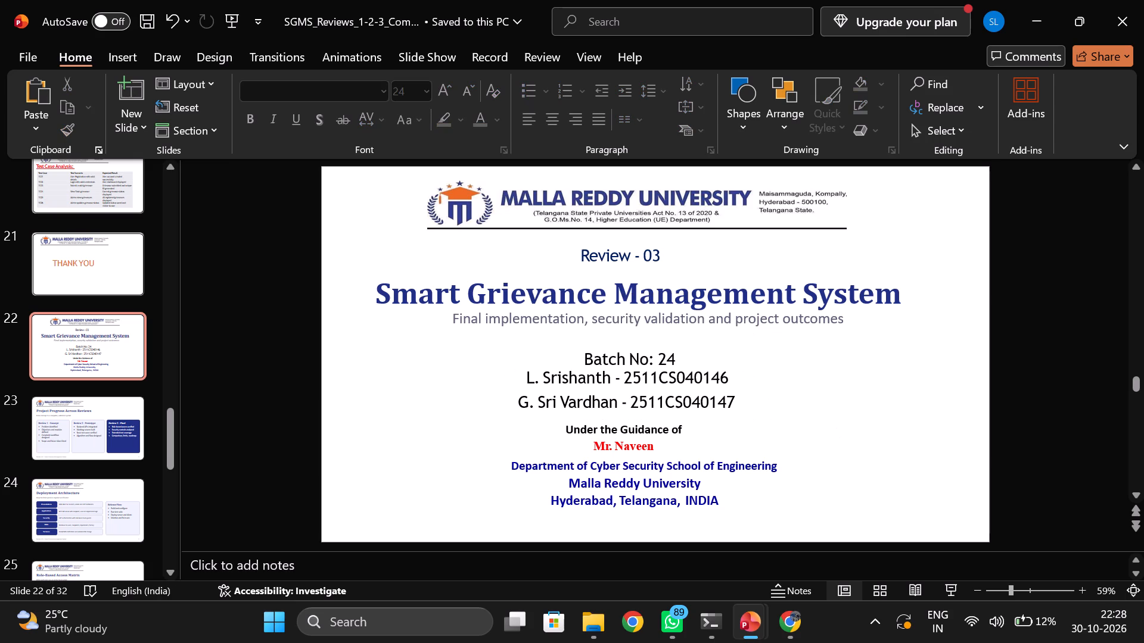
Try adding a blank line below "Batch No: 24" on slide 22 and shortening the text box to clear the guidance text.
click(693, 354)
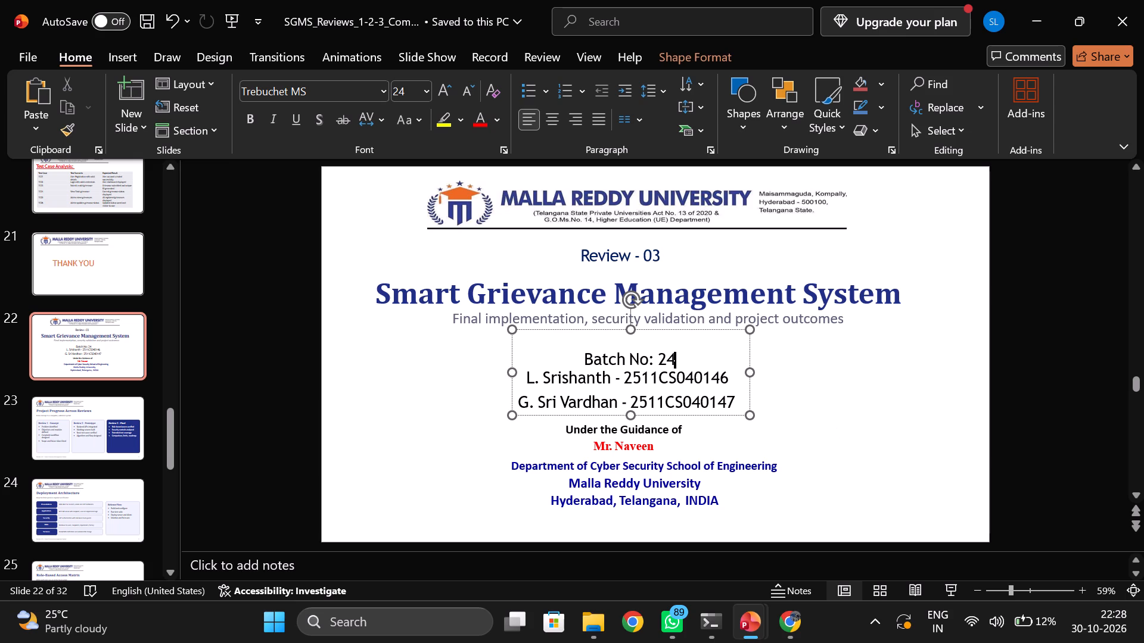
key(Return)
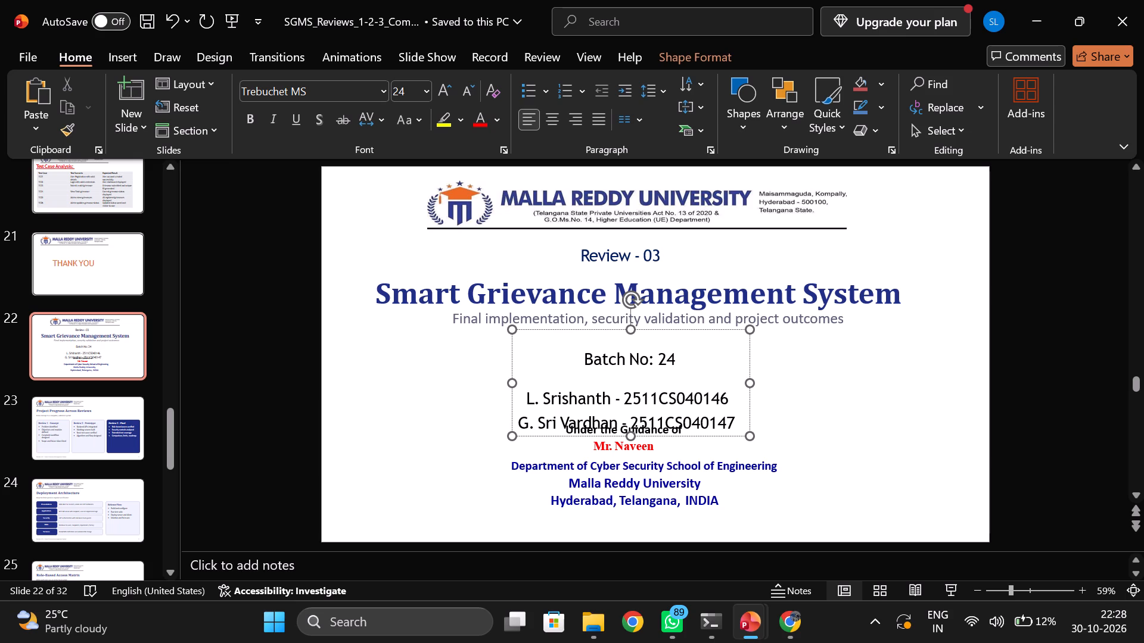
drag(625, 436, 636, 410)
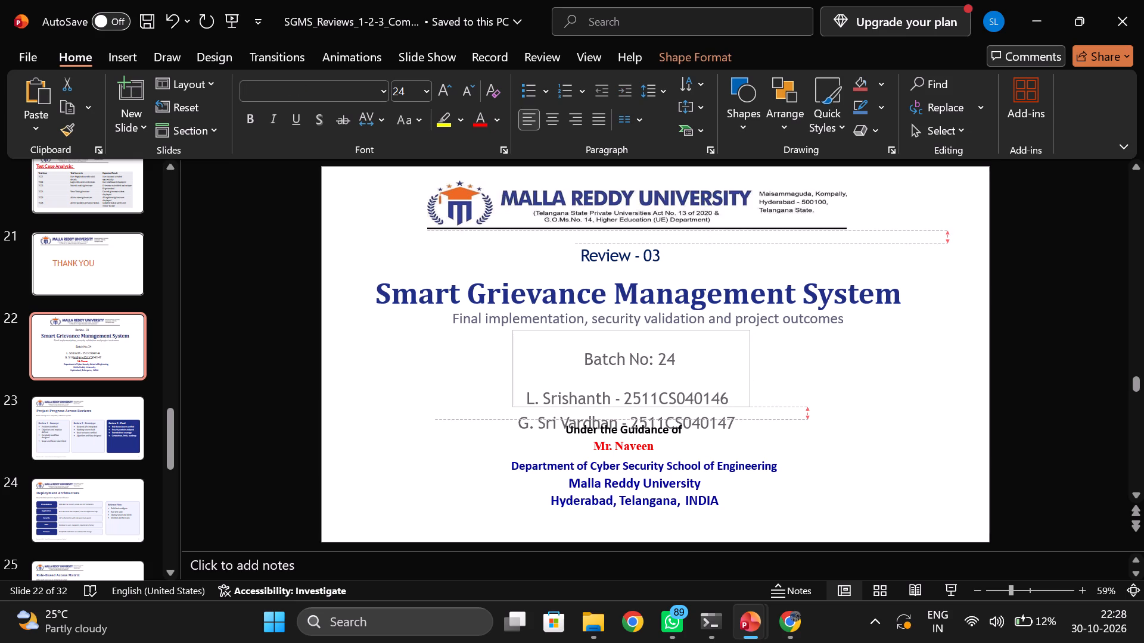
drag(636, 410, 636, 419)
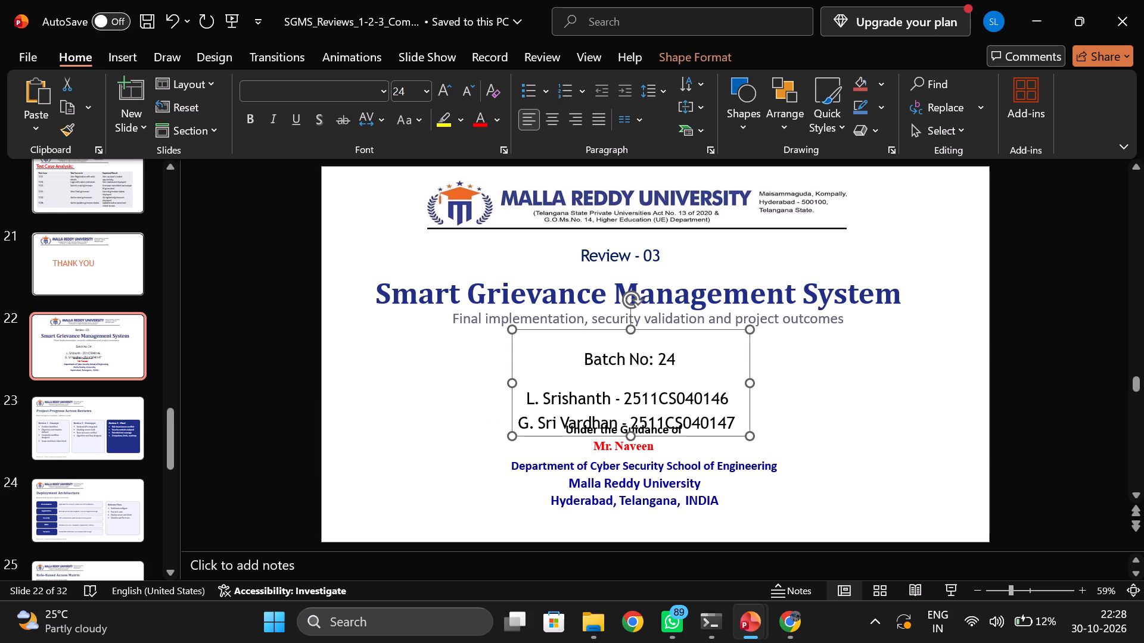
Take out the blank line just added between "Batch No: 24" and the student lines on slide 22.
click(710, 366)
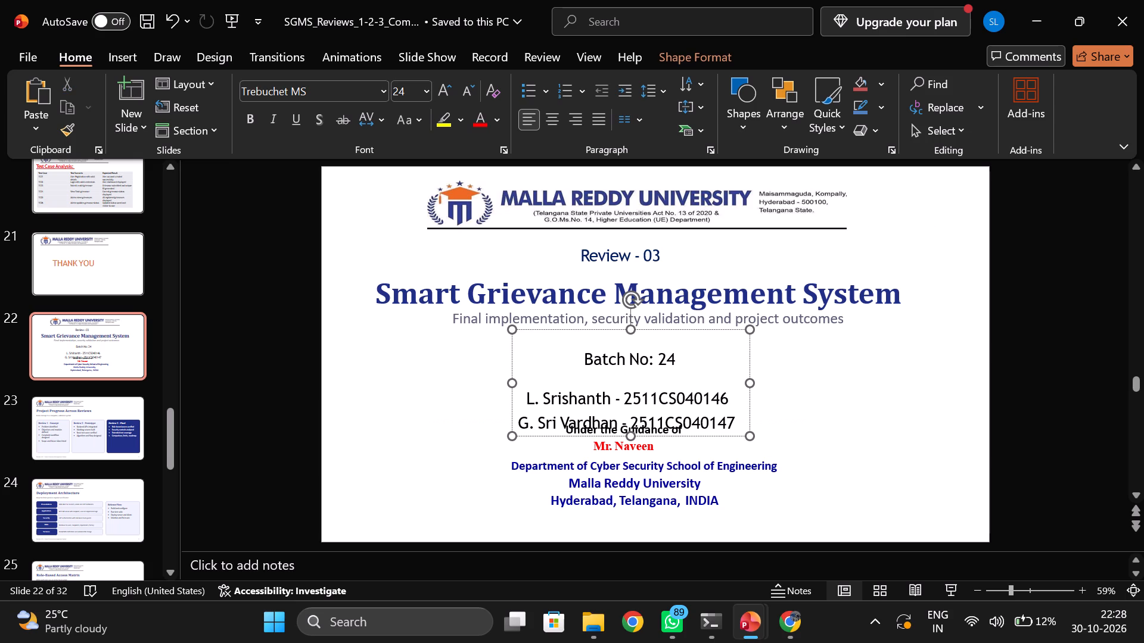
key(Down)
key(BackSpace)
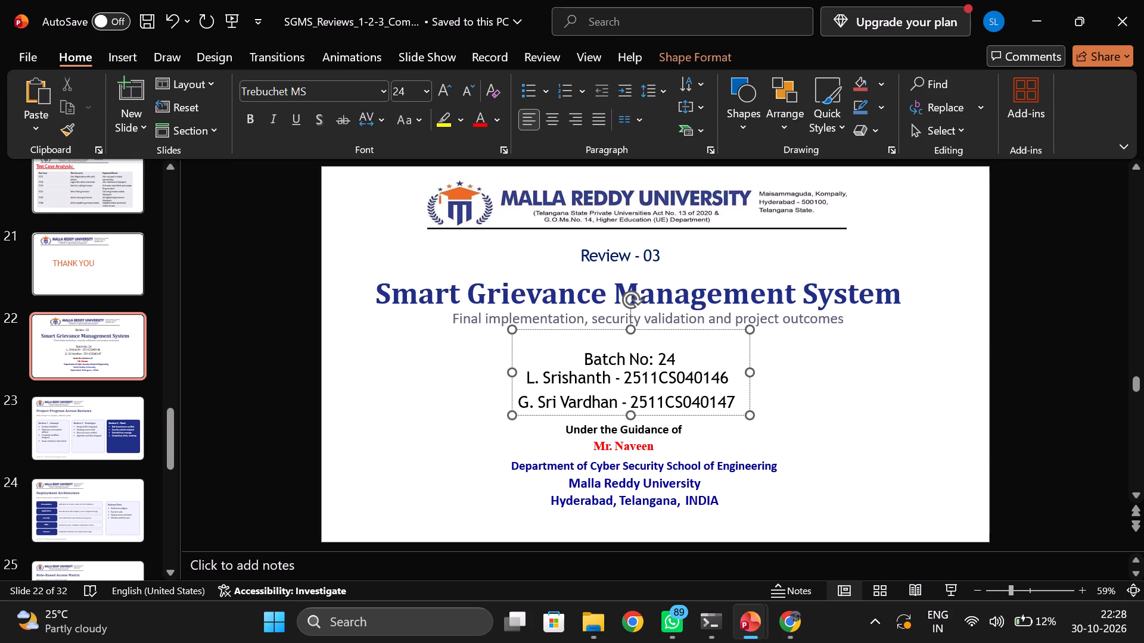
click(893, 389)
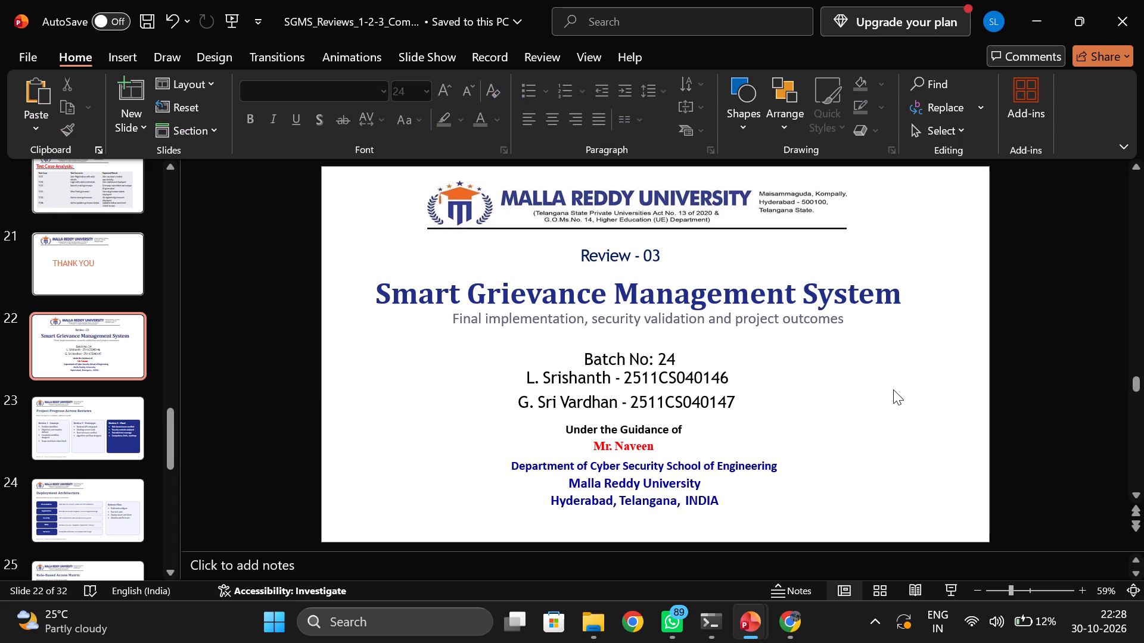
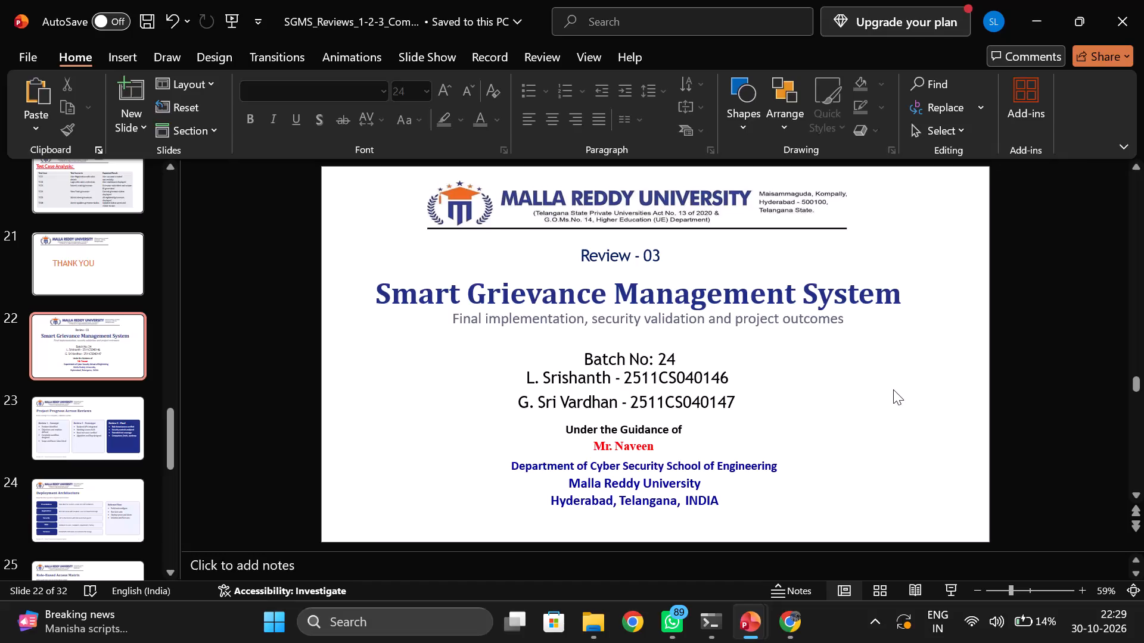
Move the "Under the Guidance of" text block on slide 22 slightly down, leaving a clear gap below the student lines.
click(642, 502)
drag(738, 417, 738, 419)
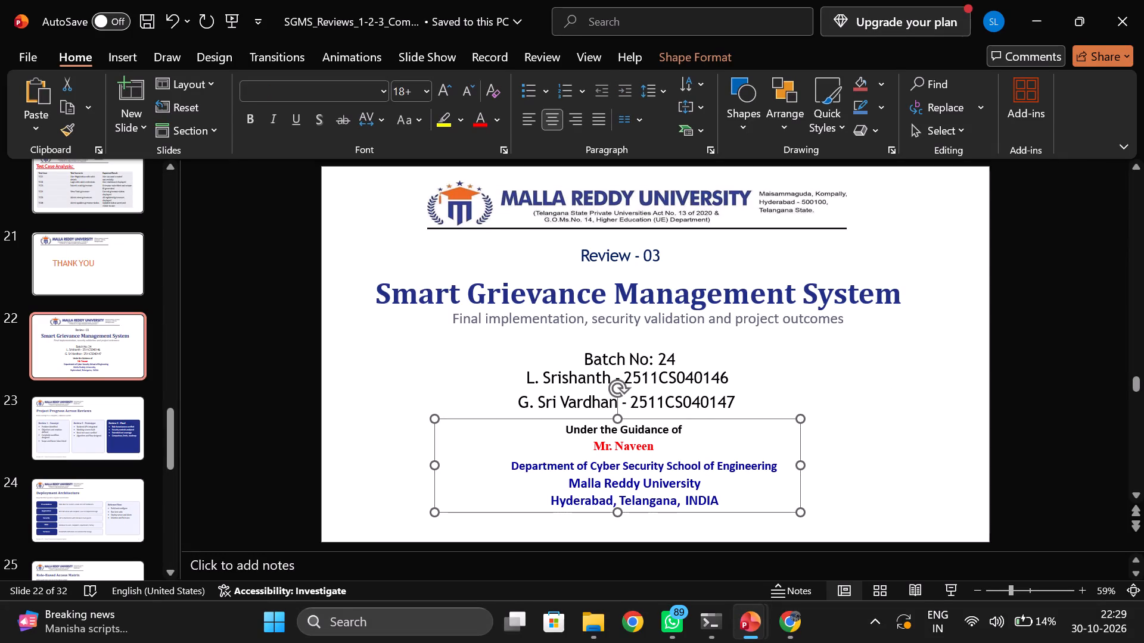
drag(738, 419, 741, 437)
click(879, 416)
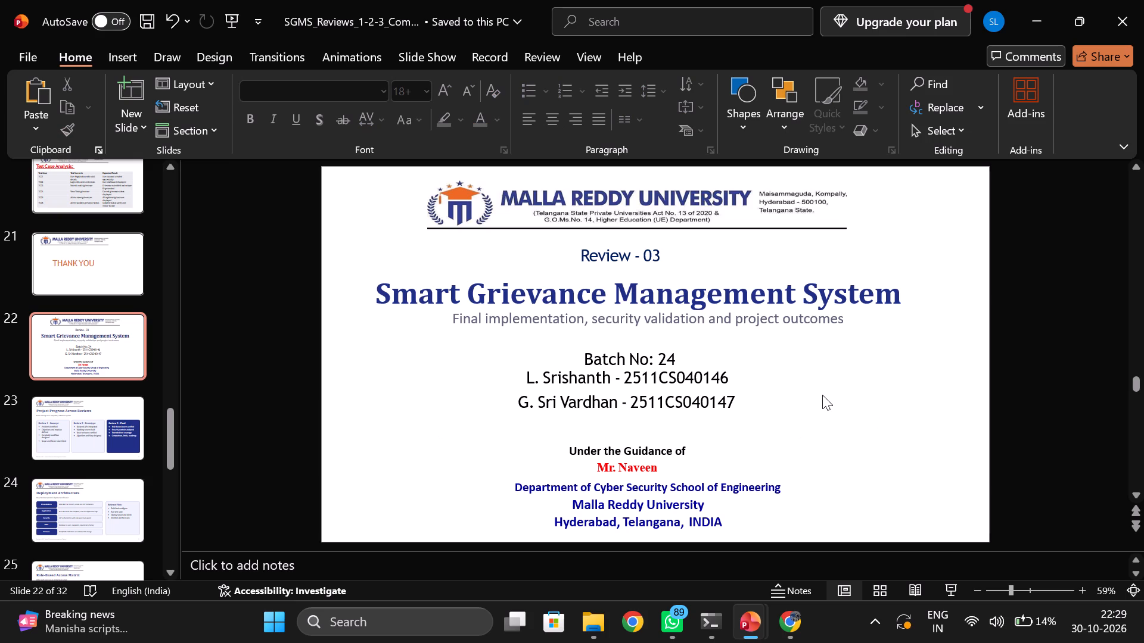
Look through the Review 3 slides 23 to 32 to check their content, headers and footers.
key(Down)
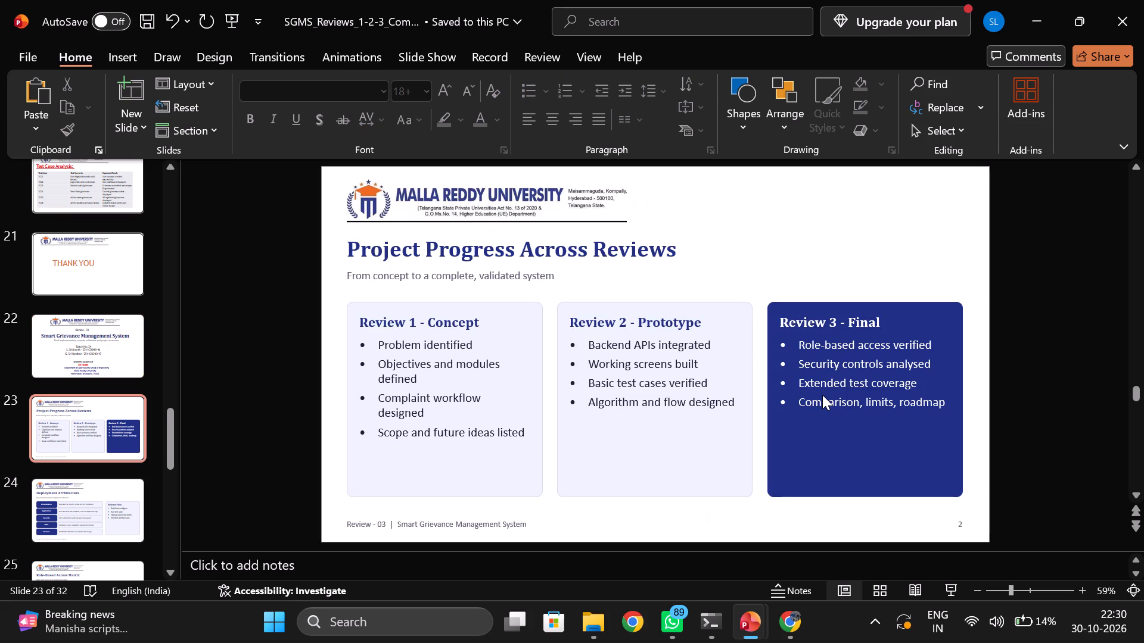
key(Down)
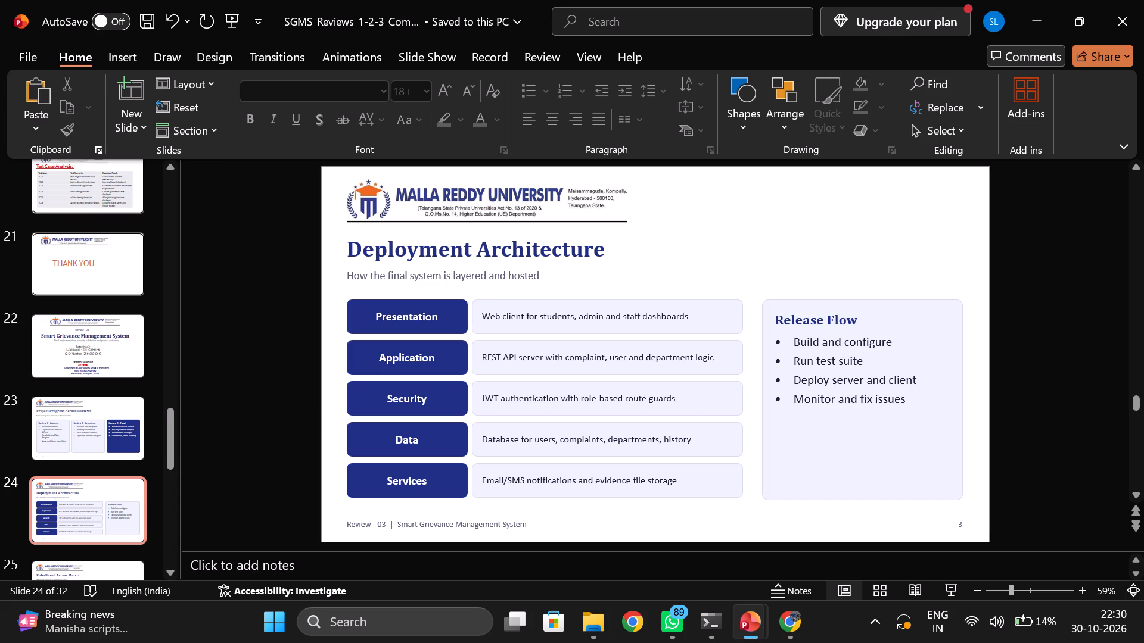
key(Down)
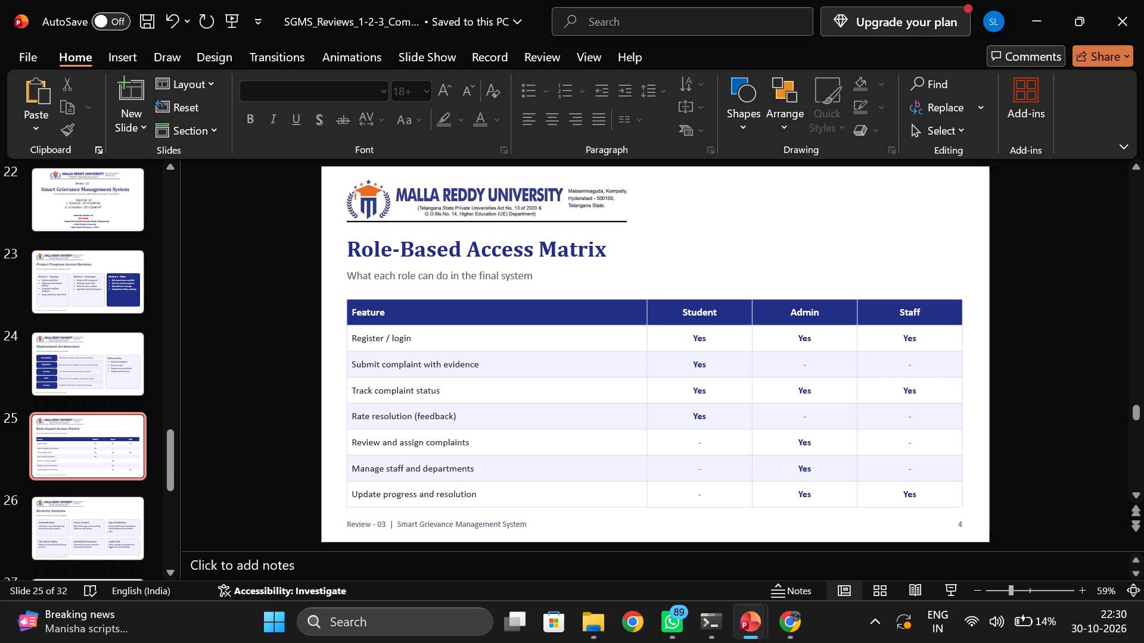
key(Down)
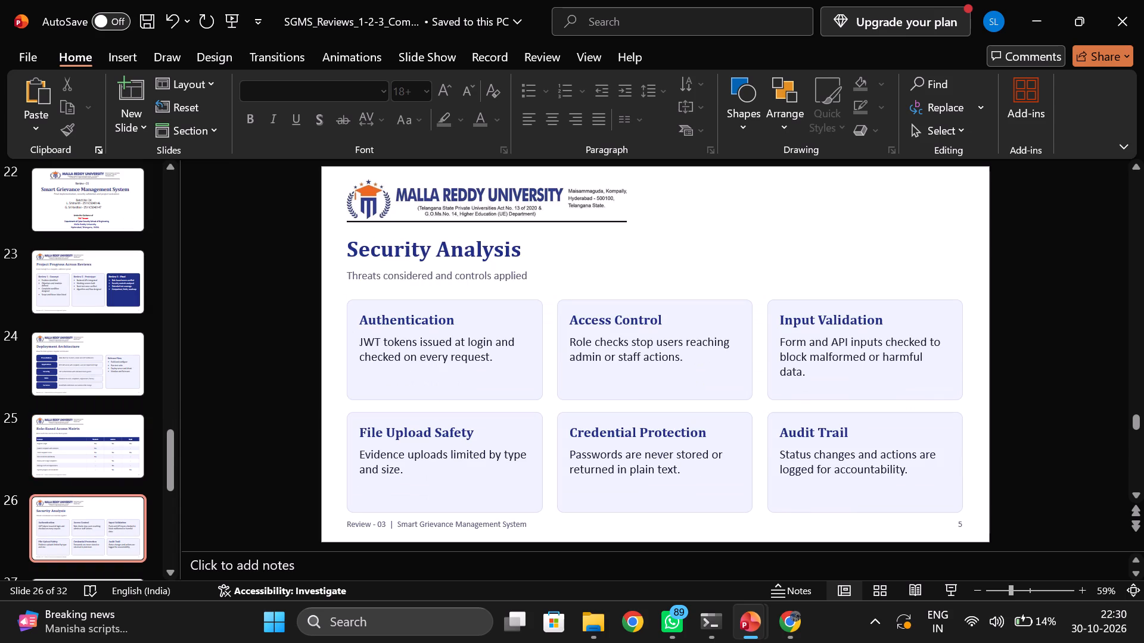
key(Down)
key(Down)
key(Up)
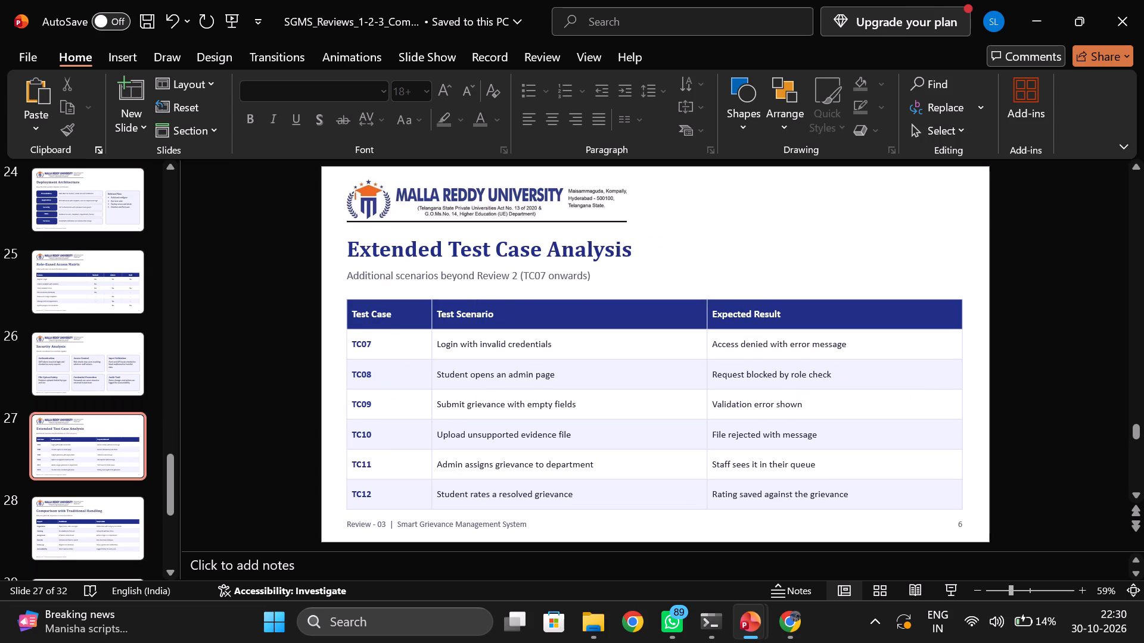
key(Down)
key(Down)
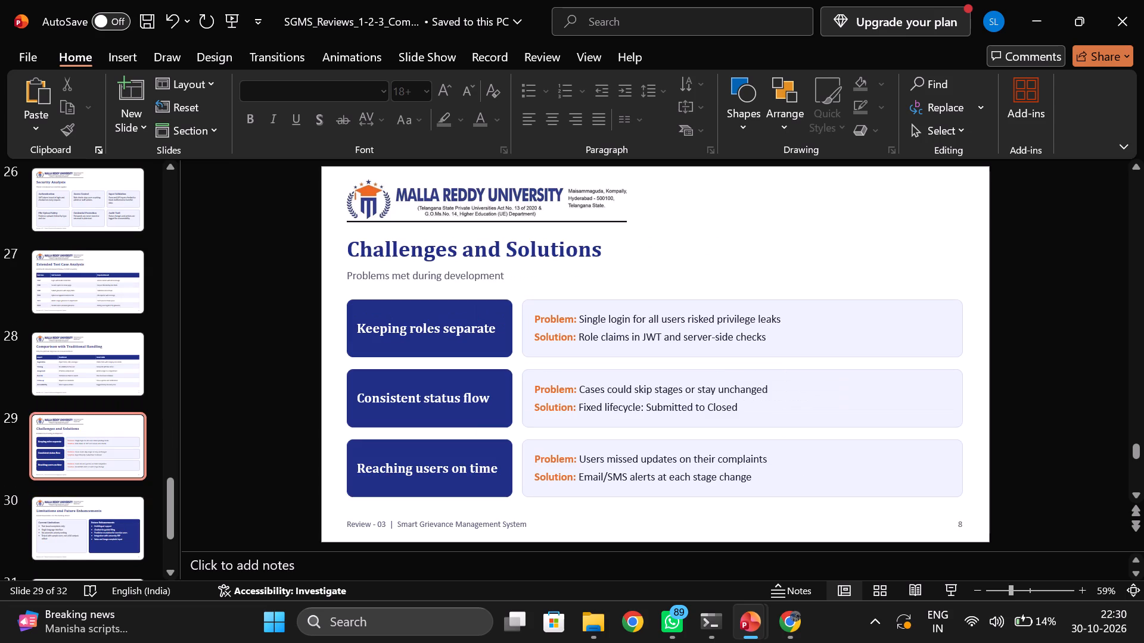
key(Down)
key(Down)
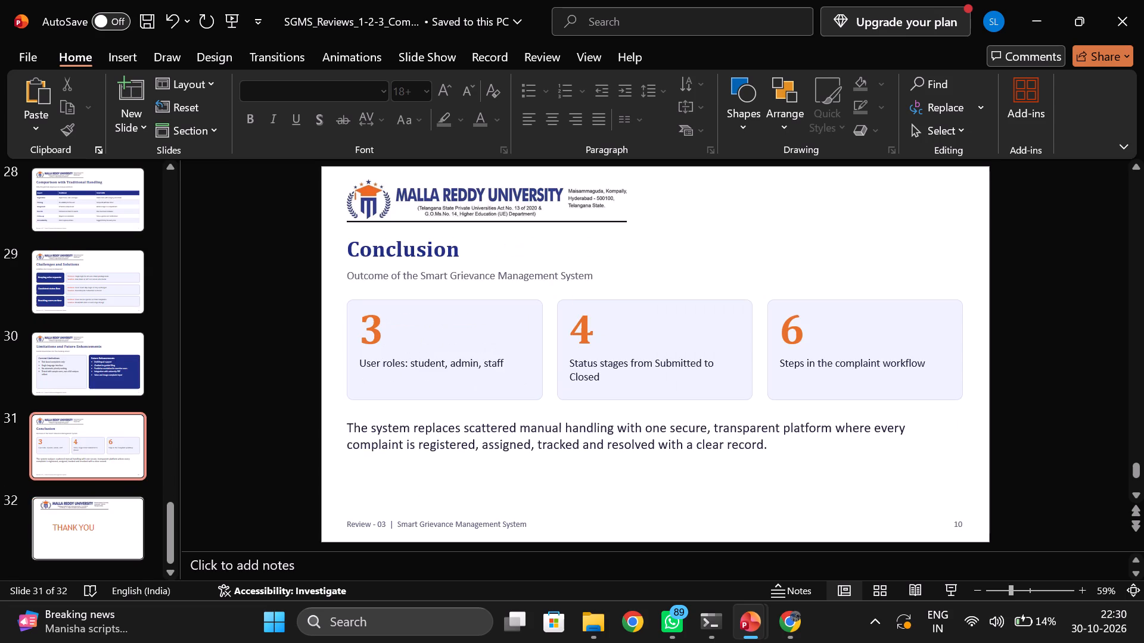
key(Up)
key(Down)
key(Down)
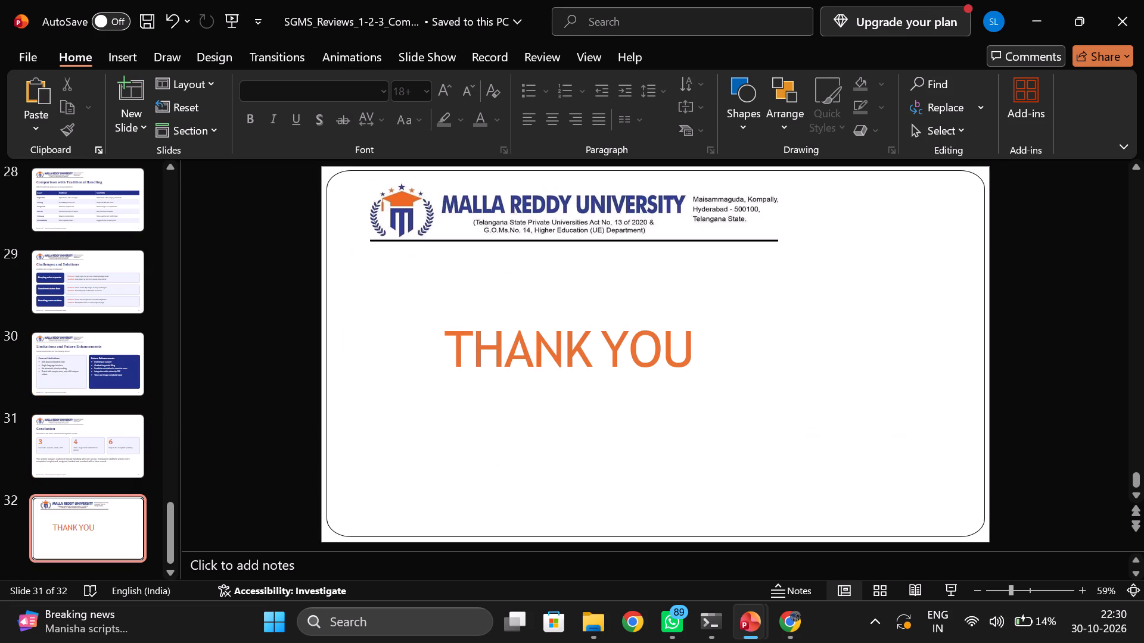
key(Down)
key(Up)
key(Up)
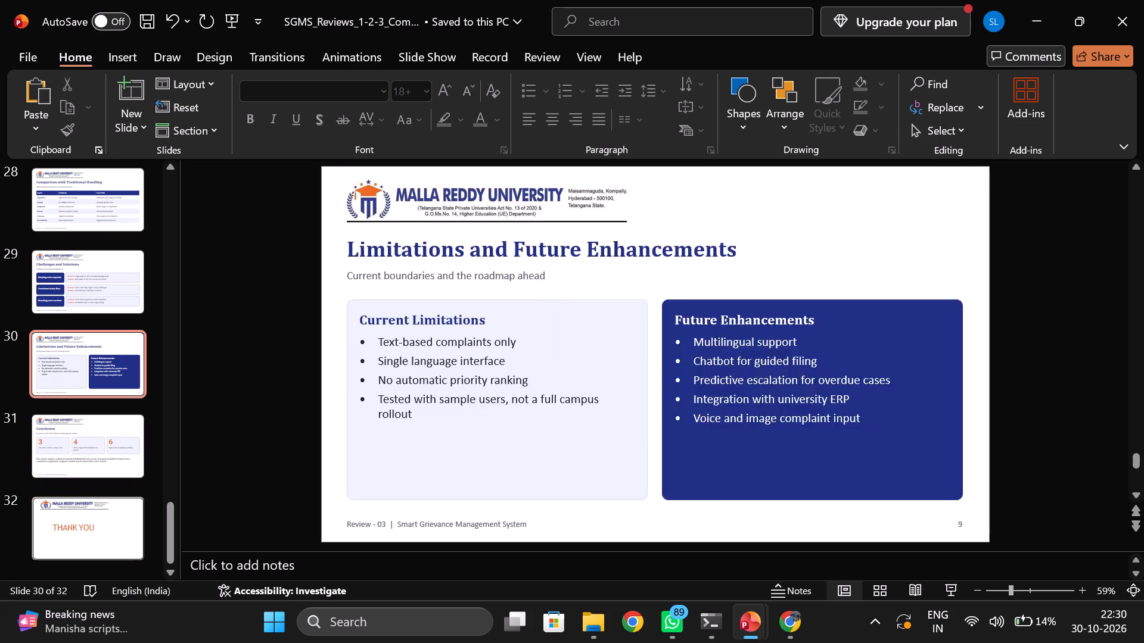
key(Up)
key(Up)
key(Up)
key(Up)
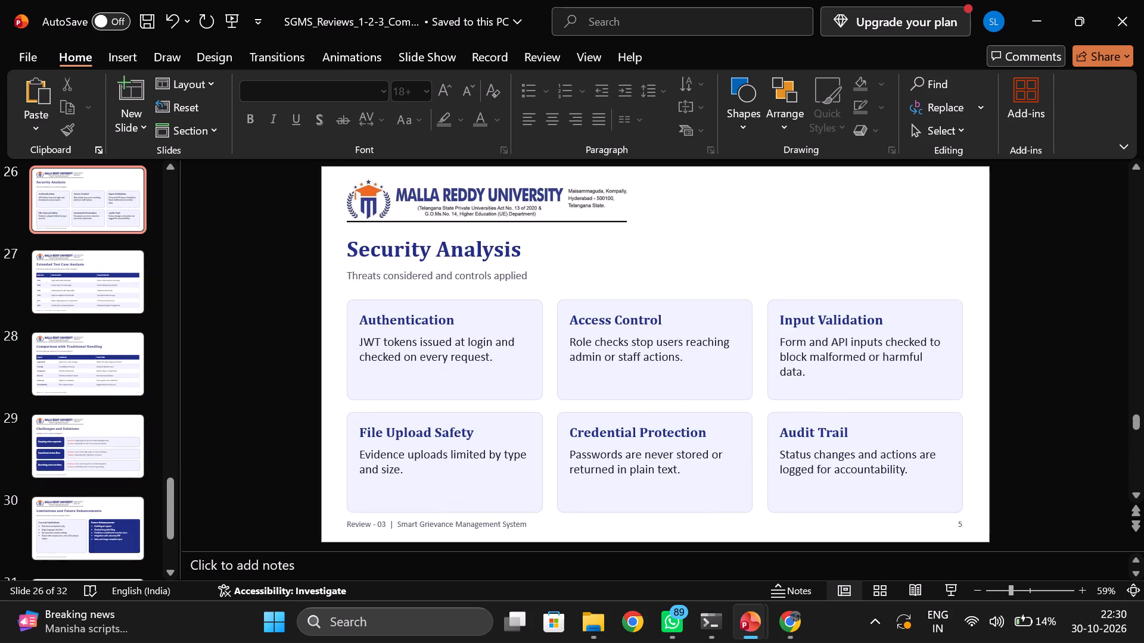
key(Up)
key(Up)
key(Up)
key(Up)
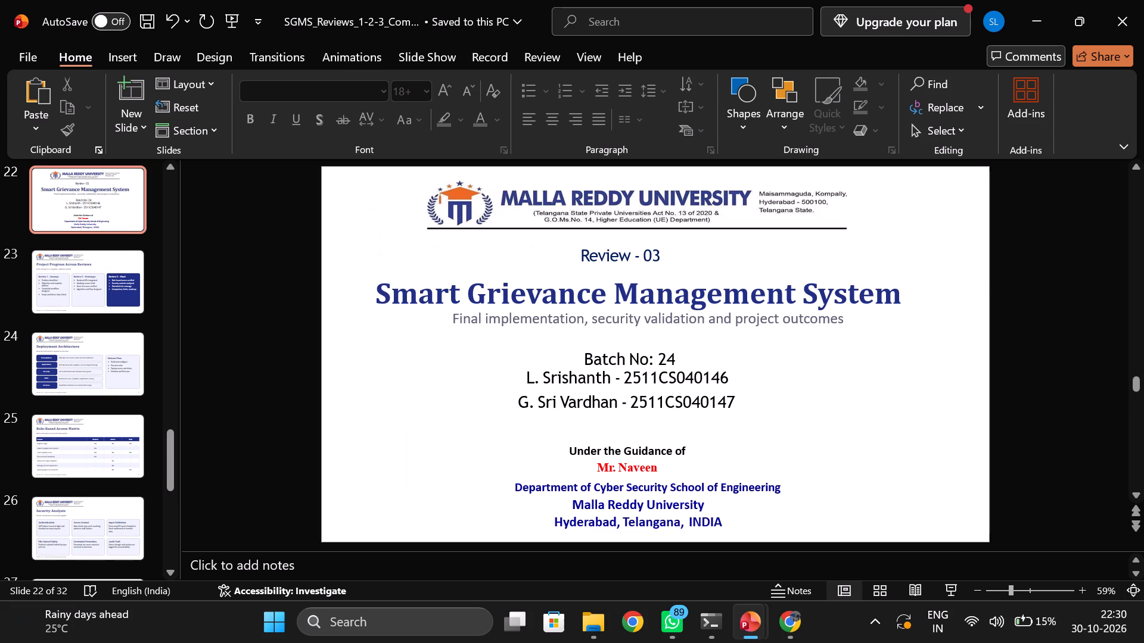
Move the "THANK YOU" text on slide 21 to the middle of the slide and nudge it into its final position.
key(Up)
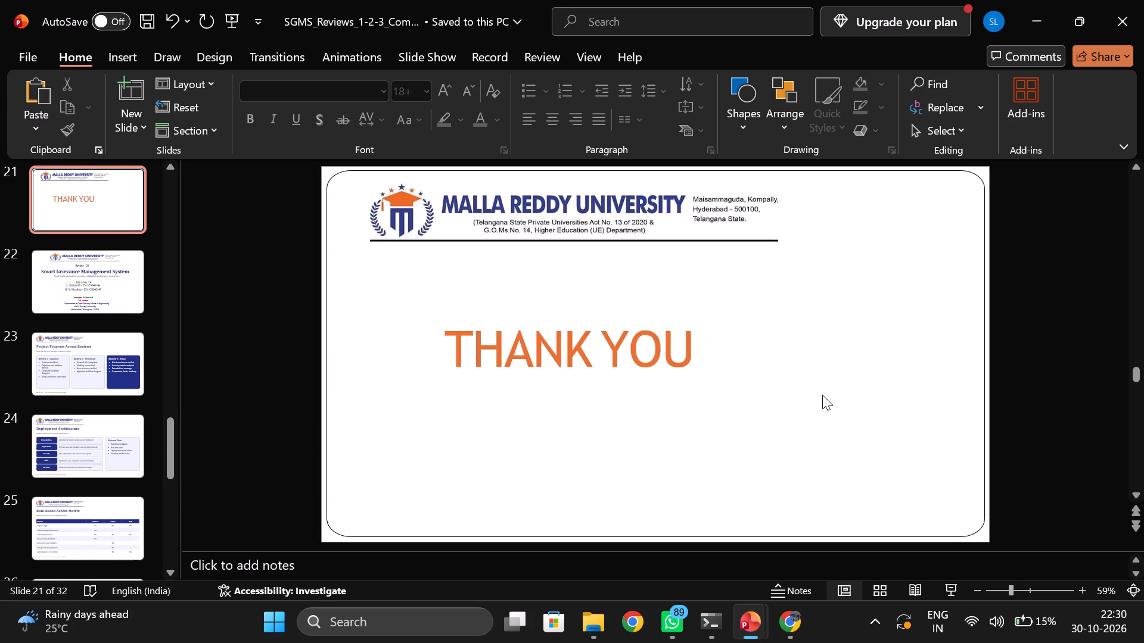
click(598, 369)
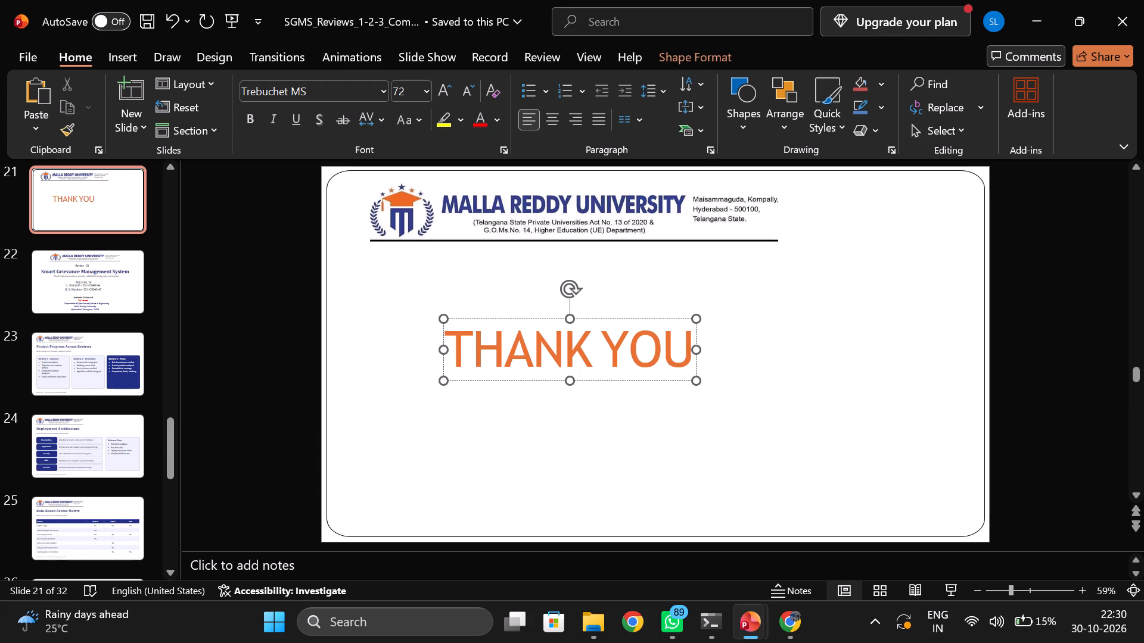
drag(659, 319, 732, 327)
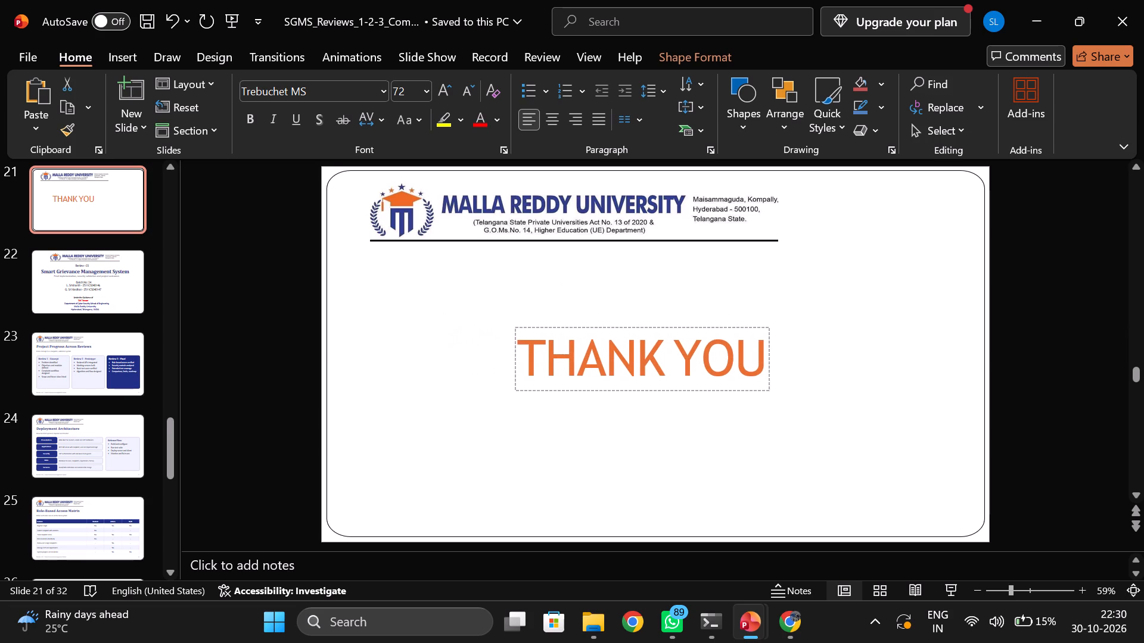
drag(732, 327, 733, 327)
key(Up)
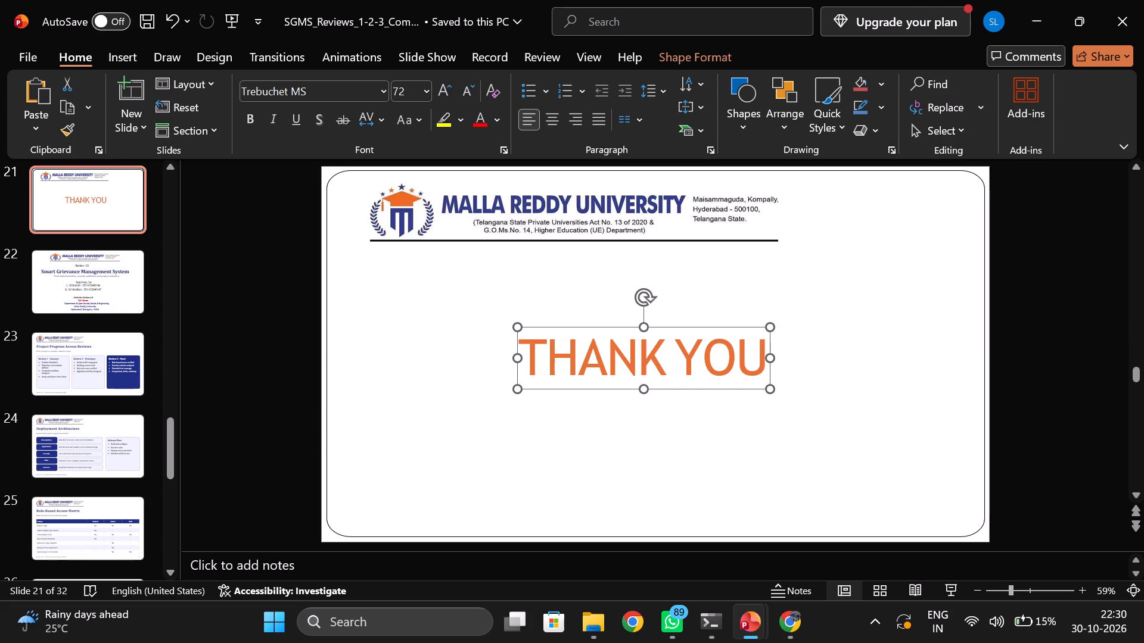
key(Left)
key(Left)
key(Left)
key(Left)
key(Left)
key(Left)
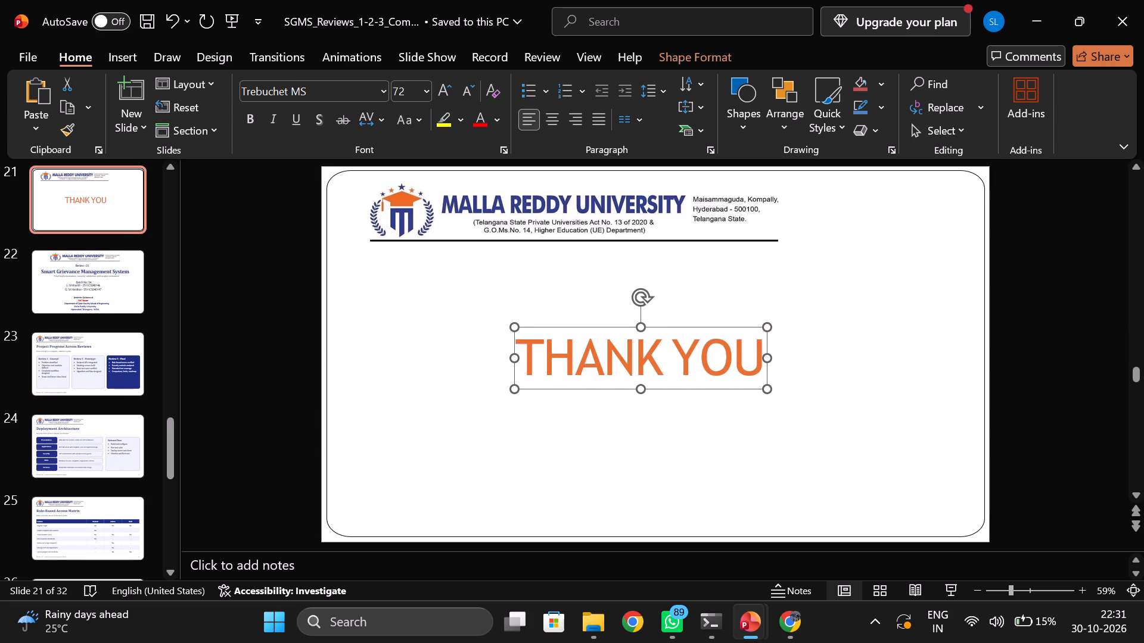
key(Left)
Look back through the Review 2 slides from 20 to 10 and forward again to check their headers and content.
scroll(92, 336, up, 1)
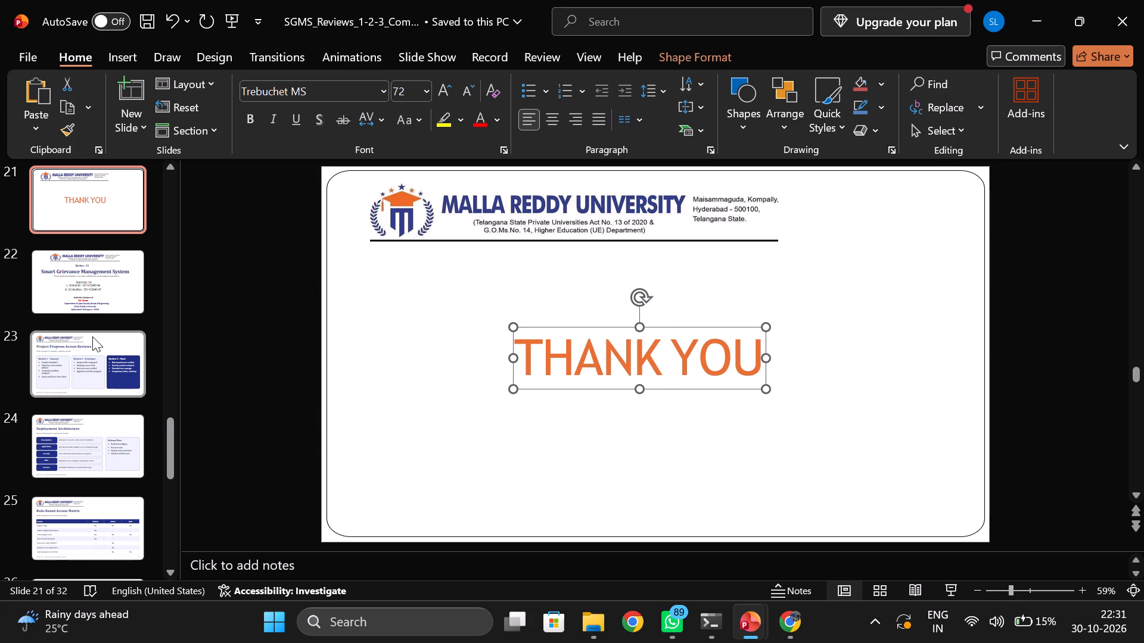
scroll(92, 336, up, 1)
click(84, 195)
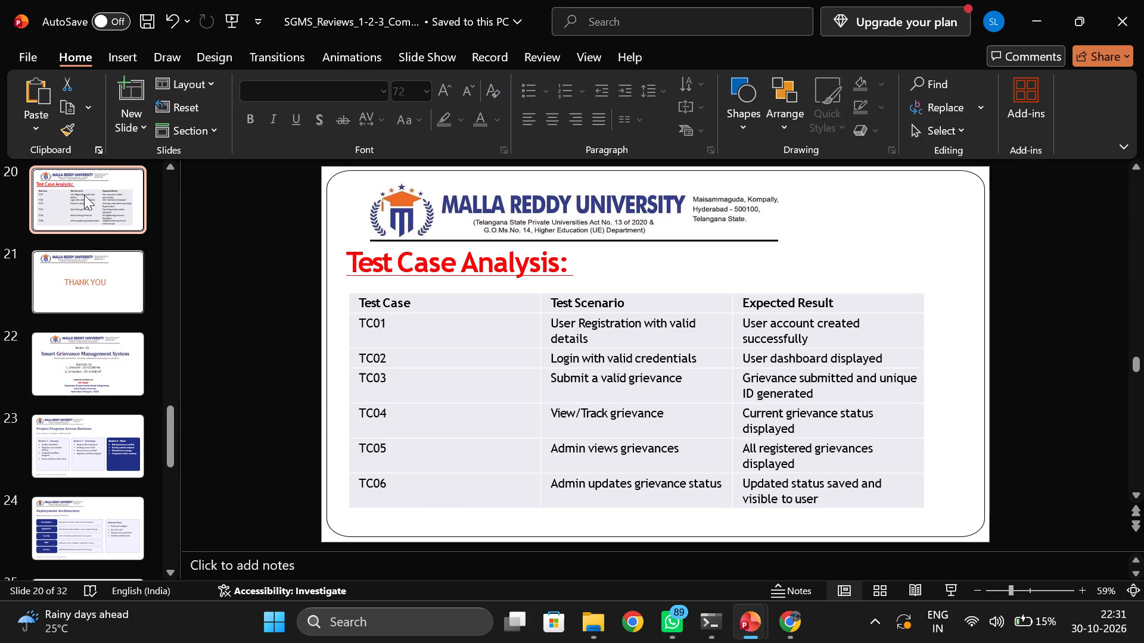
key(Up)
key(Up)
key(Up)
key(Up)
key(Up)
key(Up)
key(Up)
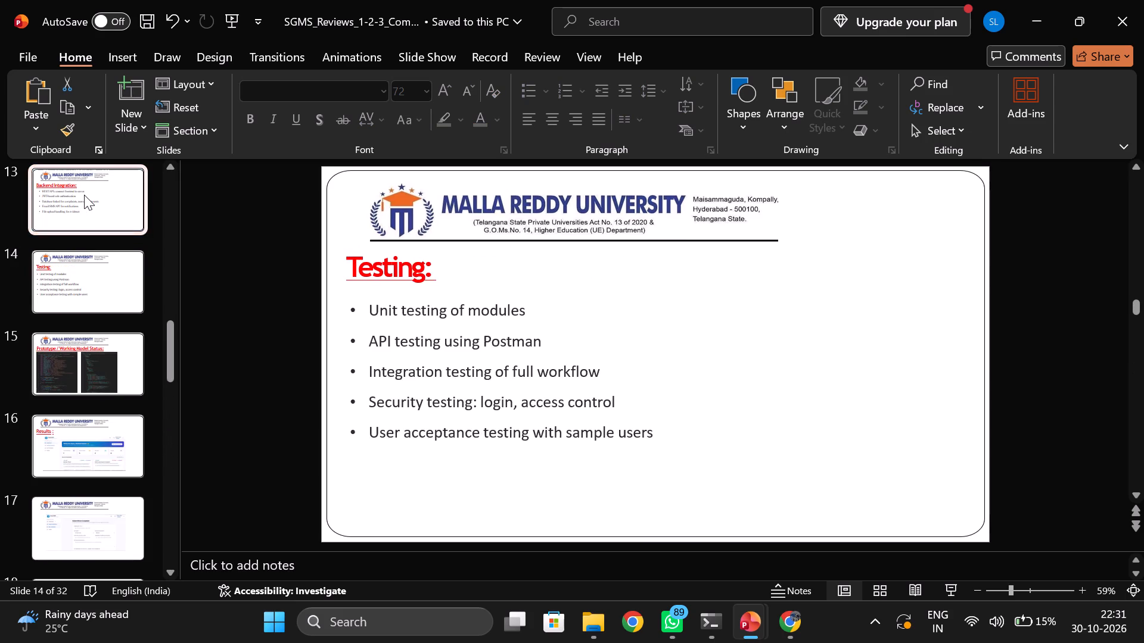
key(Up)
key(Up)
key(Up)
key(Up)
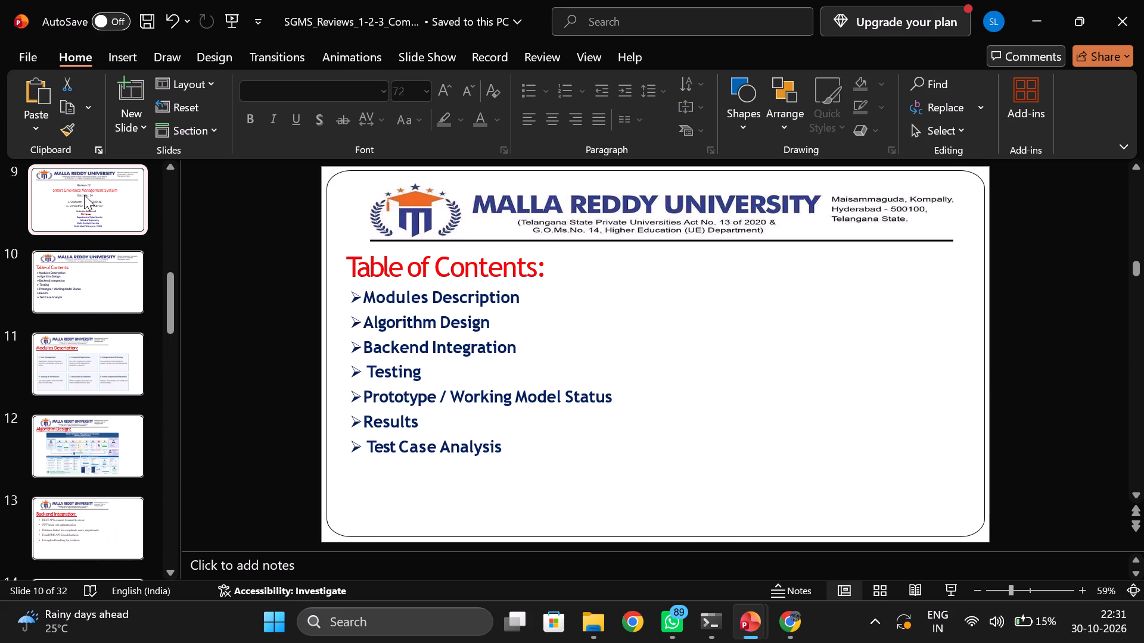
key(Down)
key(Down)
key(Down)
key(Down)
key(Down)
key(Down)
key(Down)
key(Down)
key(Down)
key(Down)
key(Down)
key(Down)
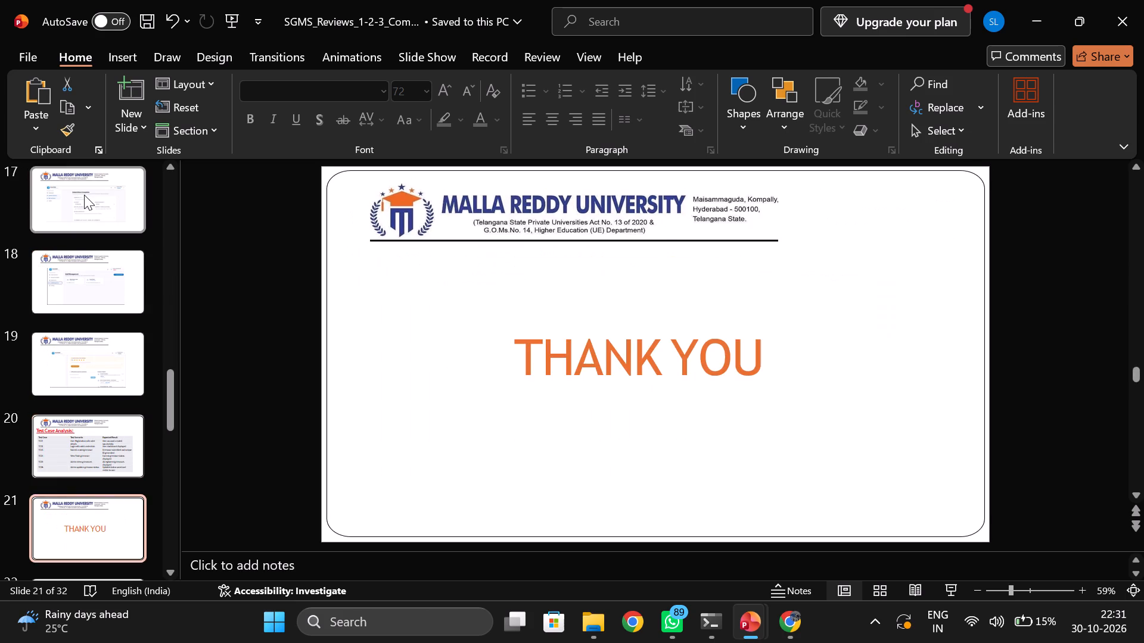
Delete the subtitle "Final implementation, security validation and project outcomes" from the title slide for Review - 03.
key(Down)
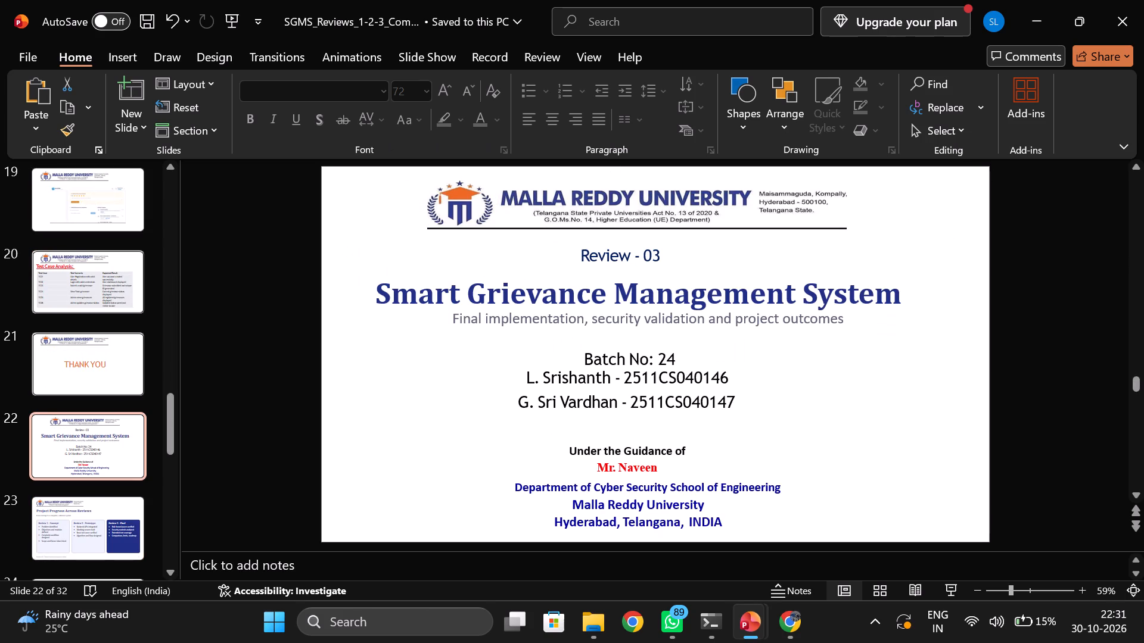
click(842, 321)
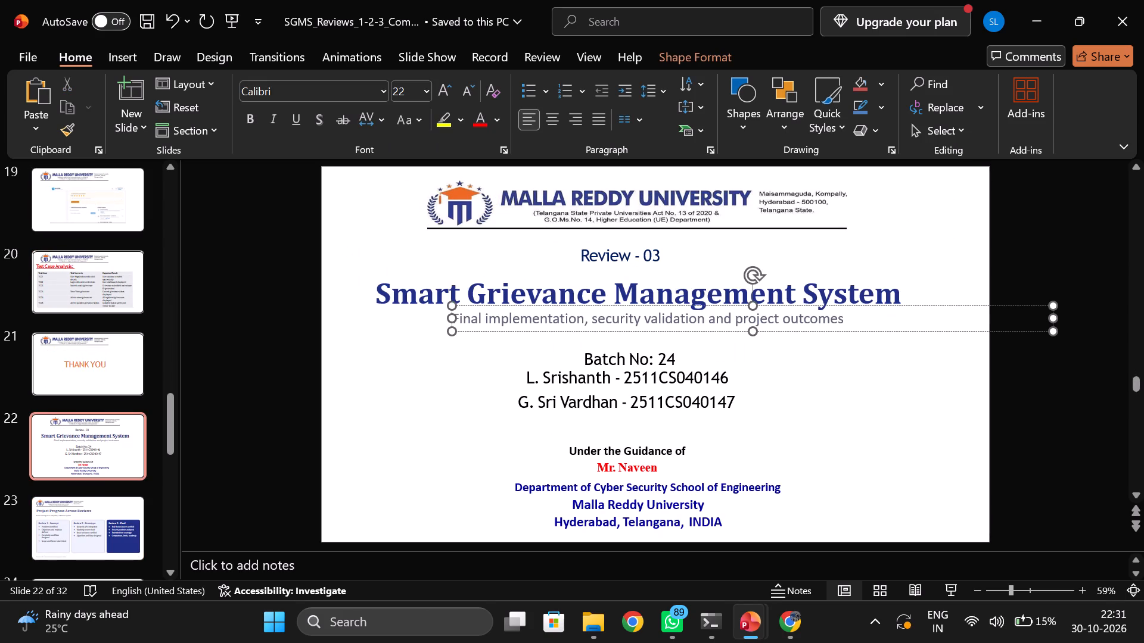
key(BackSpace)
key(BackSpace)
key(BackSpace)
key(BackSpace)
key(BackSpace)
key(BackSpace)
key(BackSpace)
key(BackSpace)
key(BackSpace)
key(BackSpace)
key(BackSpace)
key(BackSpace)
key(BackSpace)
key(BackSpace)
key(BackSpace)
key(BackSpace)
key(BackSpace)
key(BackSpace)
key(BackSpace)
key(BackSpace)
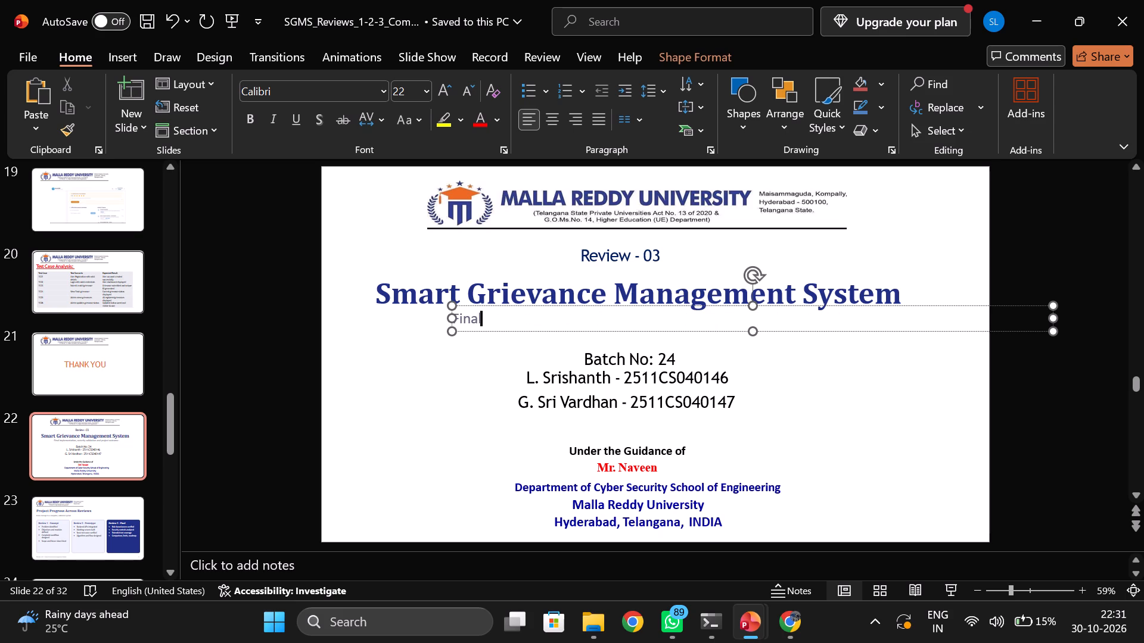
key(BackSpace)
key(BackSpace)
key(BackSpace)
key(BackSpace)
click(408, 424)
Copy the whole subtitle "A Centralised Platform for Complaint Registration, Tracking and Resolution" from slide 1.
scroll(120, 376, up, 10)
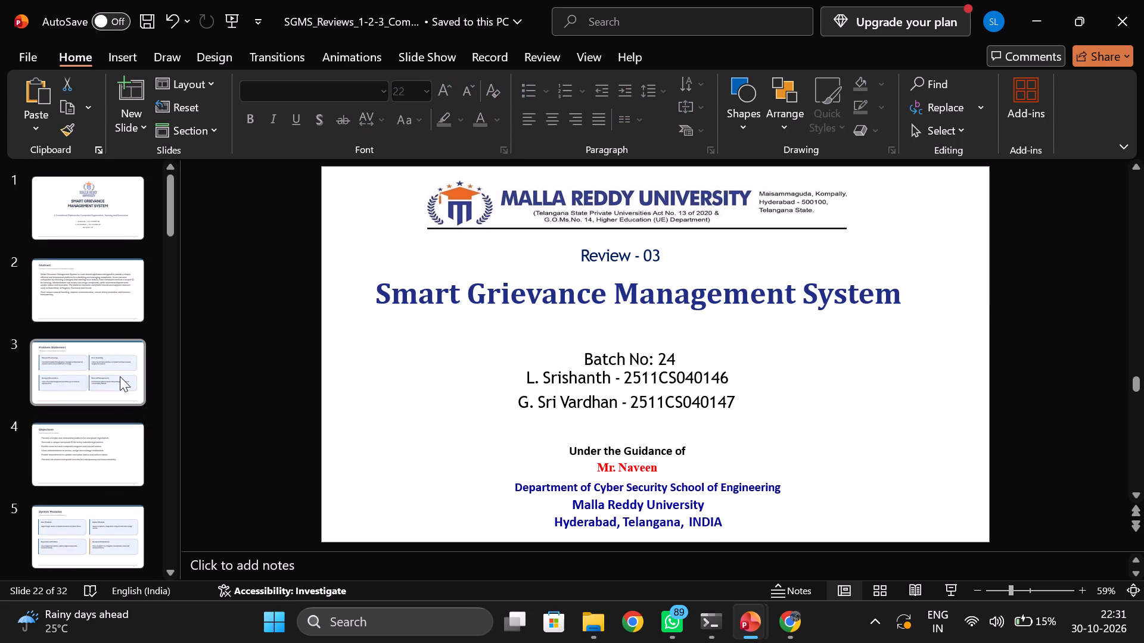
scroll(120, 376, up, 2)
click(119, 232)
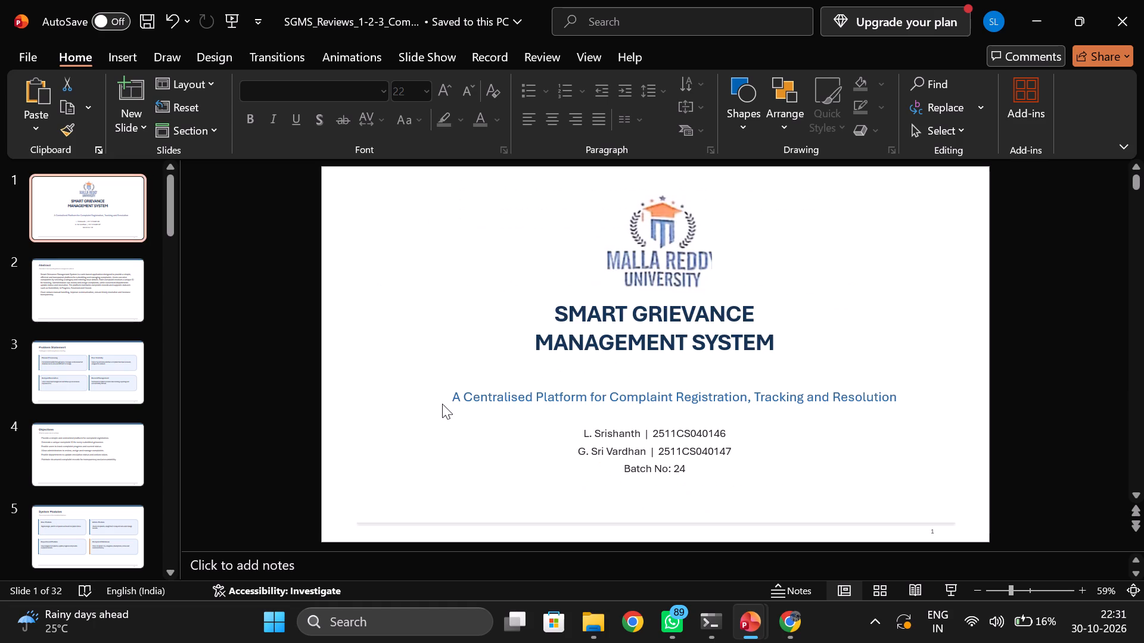
drag(444, 399, 618, 400)
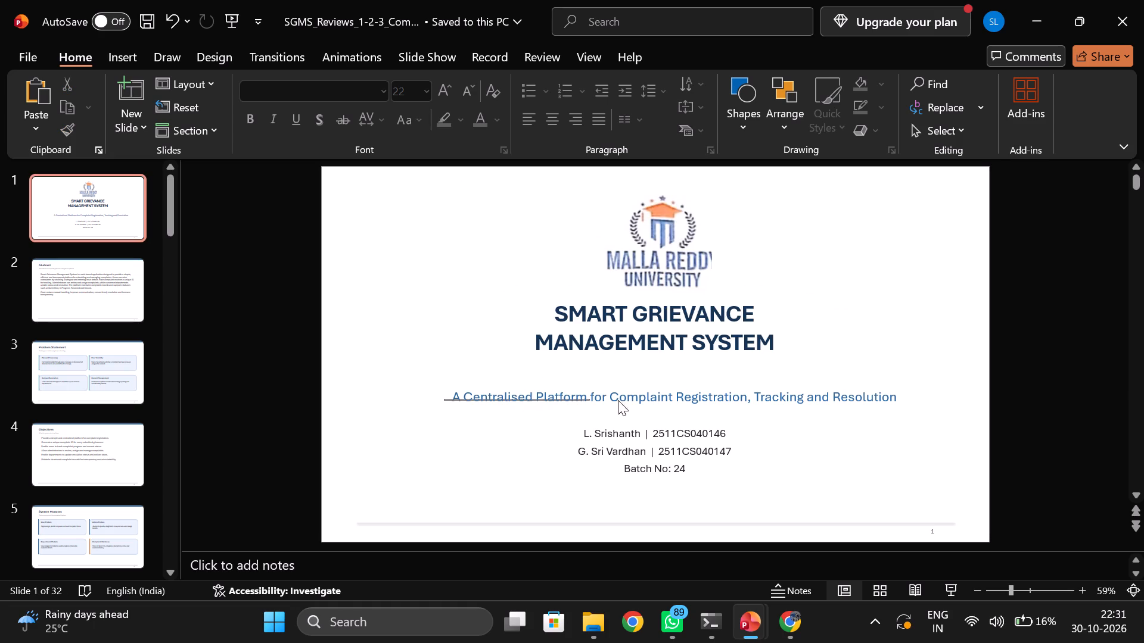
drag(618, 400, 689, 395)
click(898, 393)
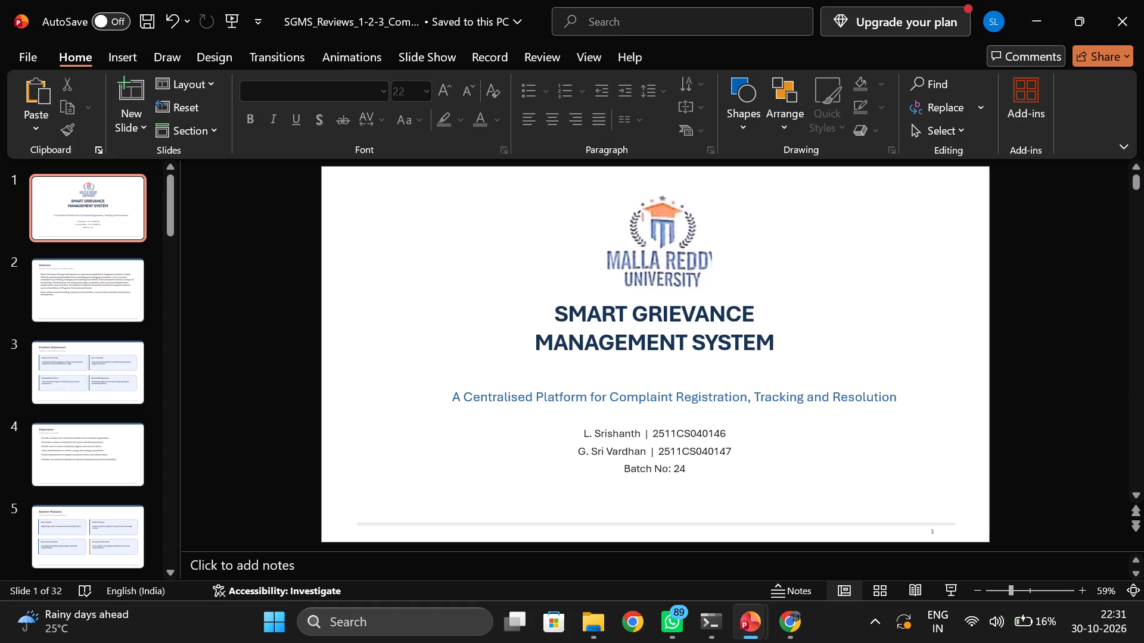
click(889, 394)
drag(898, 397, 596, 415)
click(641, 400)
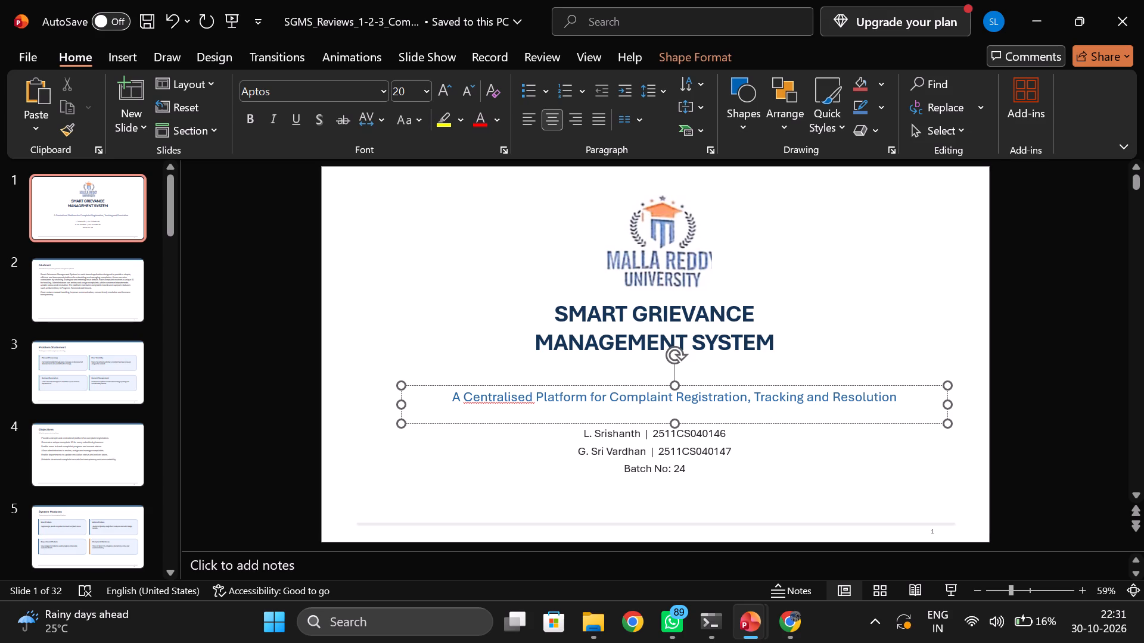
key(ctrl+a)
key(ctrl+c)
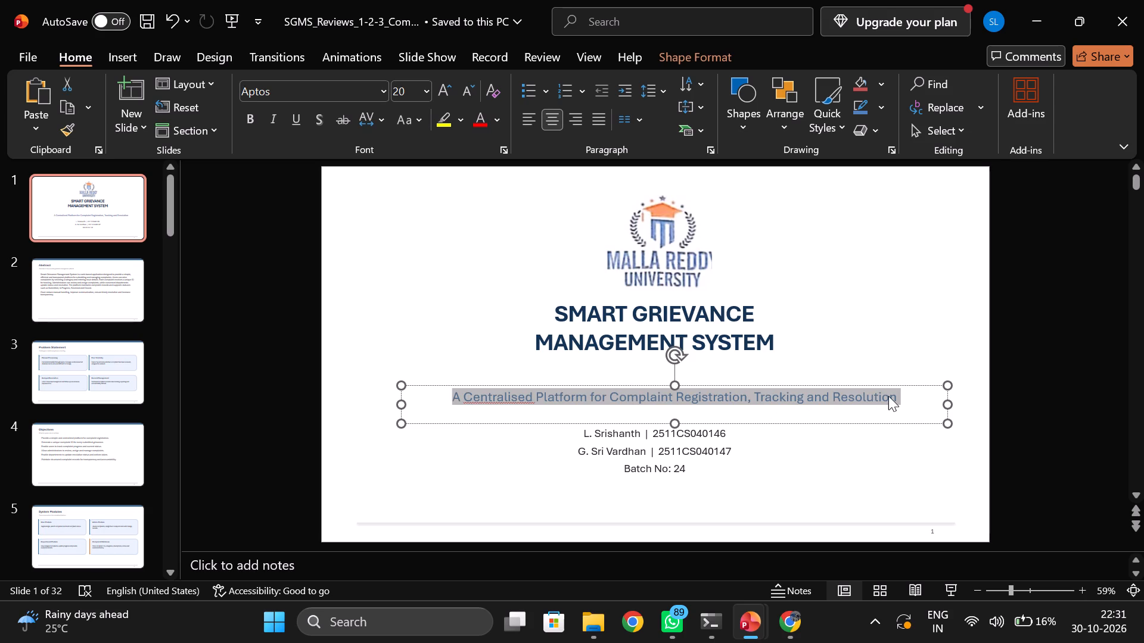
Paste the copied subtitle on a new line below "Smart Grievance Management System" on the Review - 02 title slide (slide 9).
scroll(104, 457, down, 1)
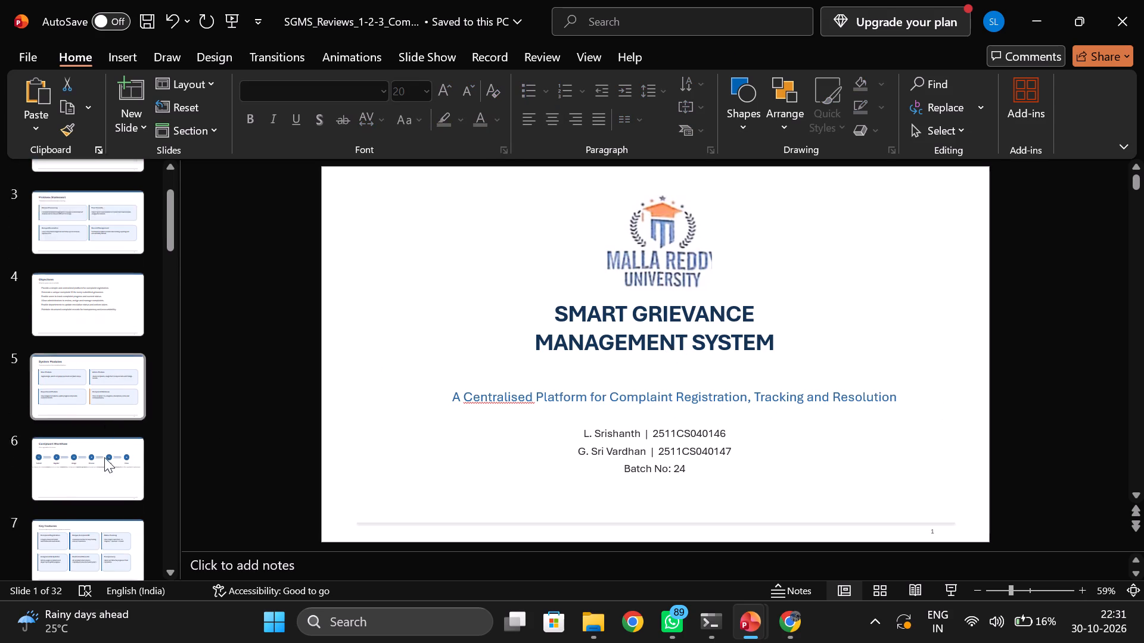
scroll(104, 457, down, 4)
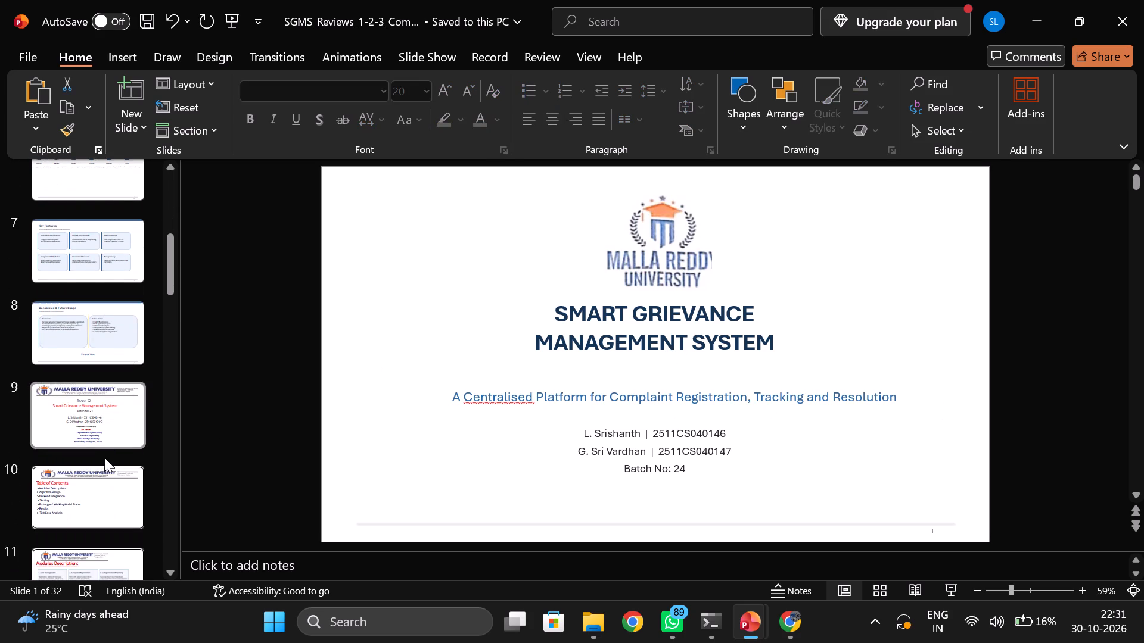
scroll(104, 457, down, 1)
click(108, 432)
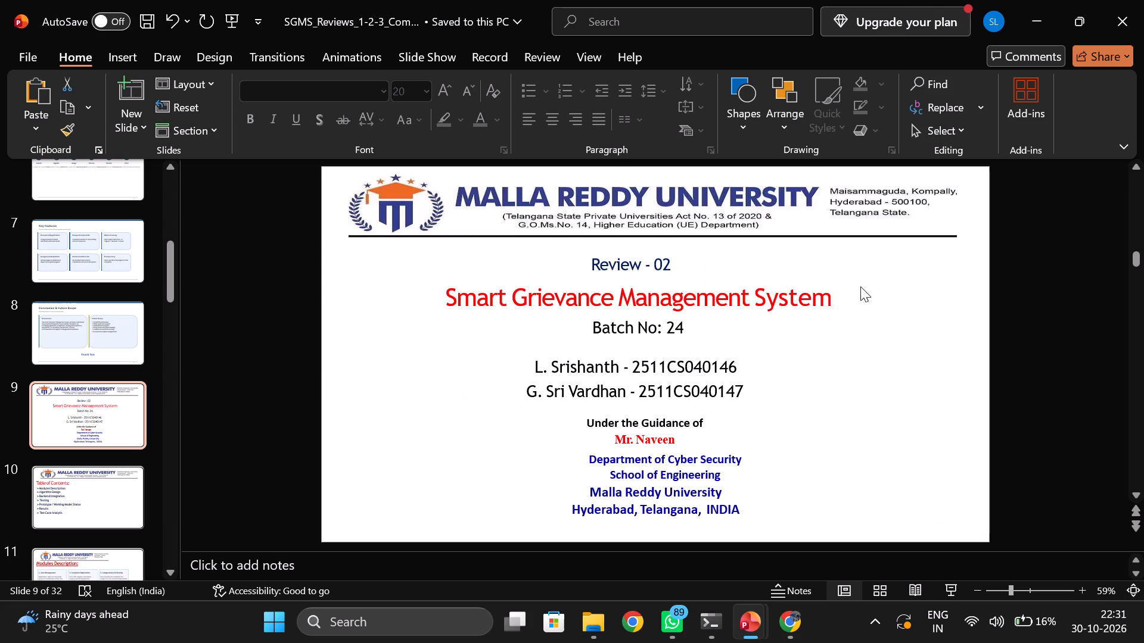
click(826, 302)
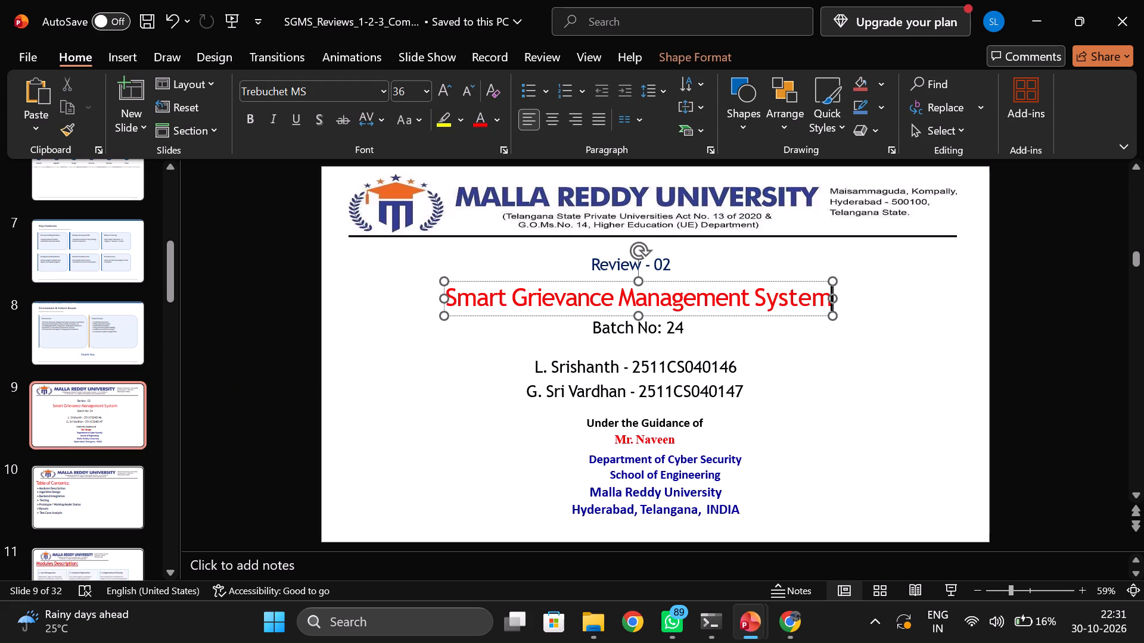
key(Return)
key(ctrl+v)
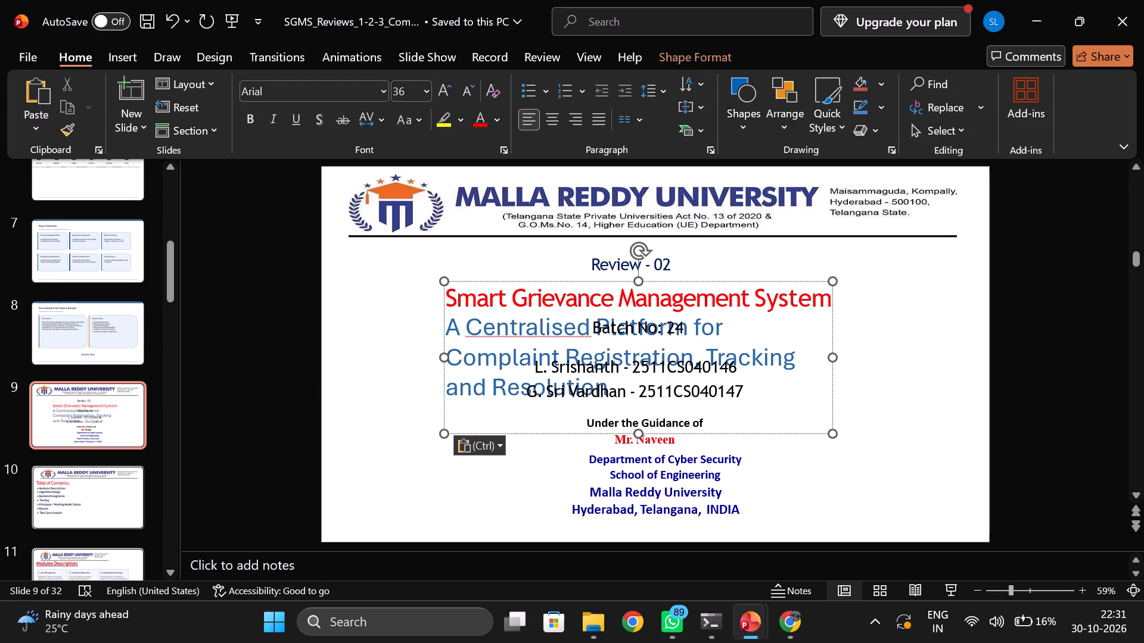
Move the batch, student and guidance details block to the lower right of slide 9, clear of the subtitle's beginning.
drag(608, 388, 504, 352)
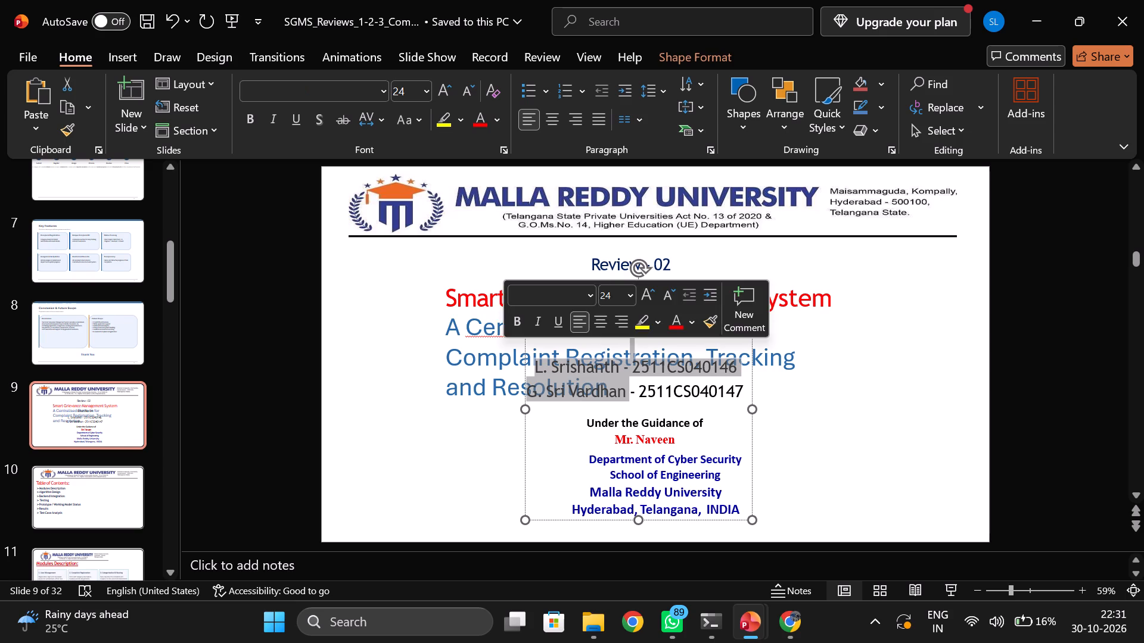
click(349, 417)
click(680, 391)
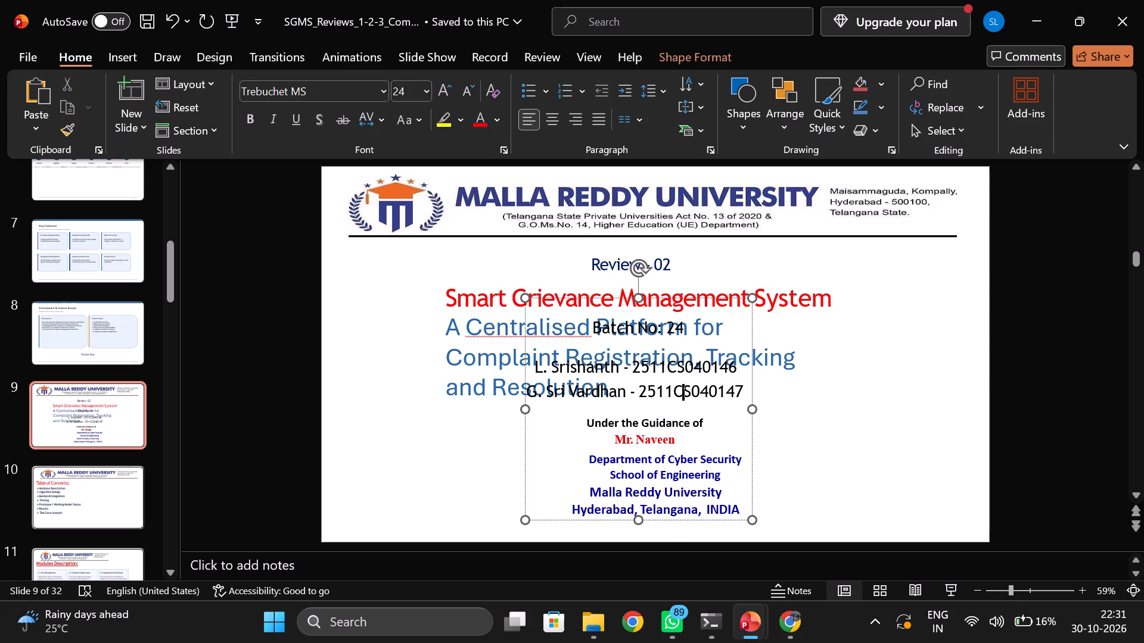
click(750, 388)
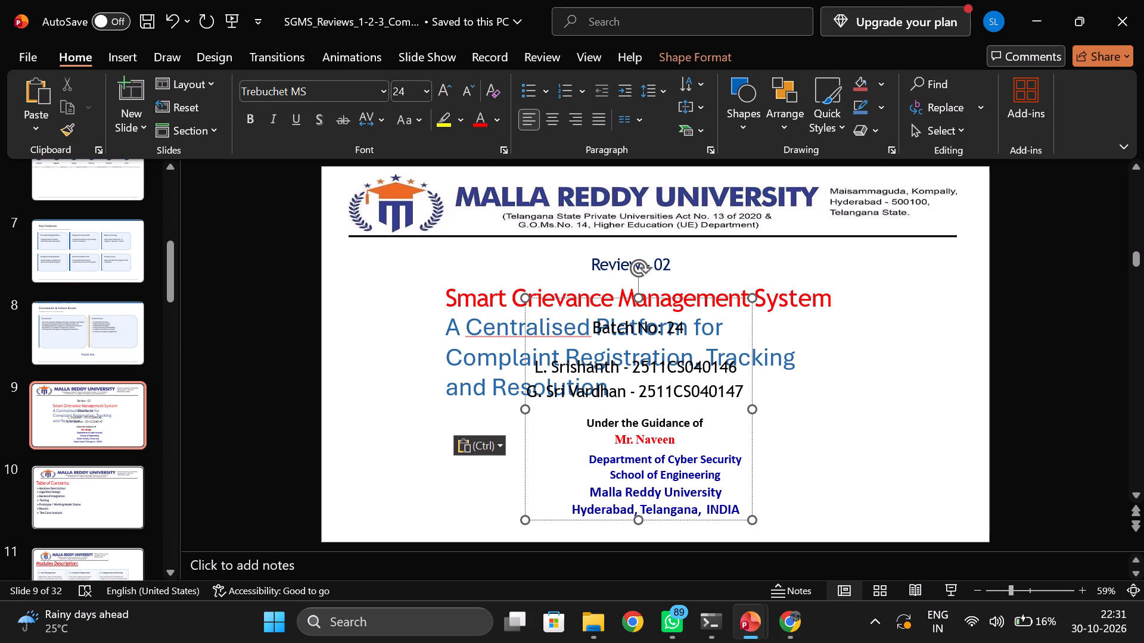
click(683, 476)
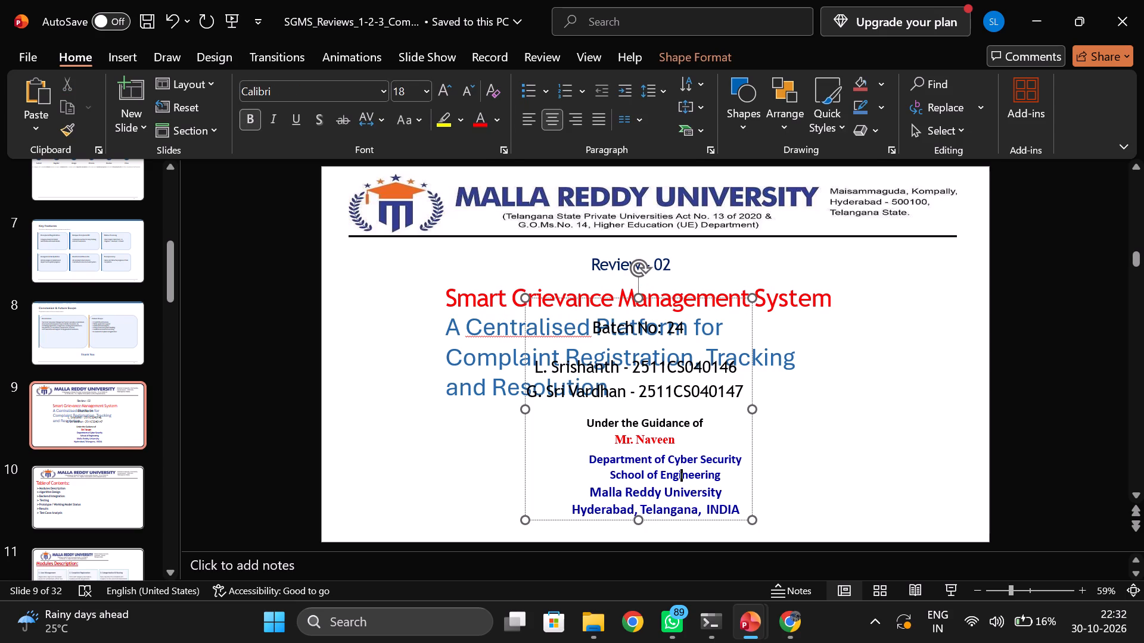
drag(753, 461, 971, 469)
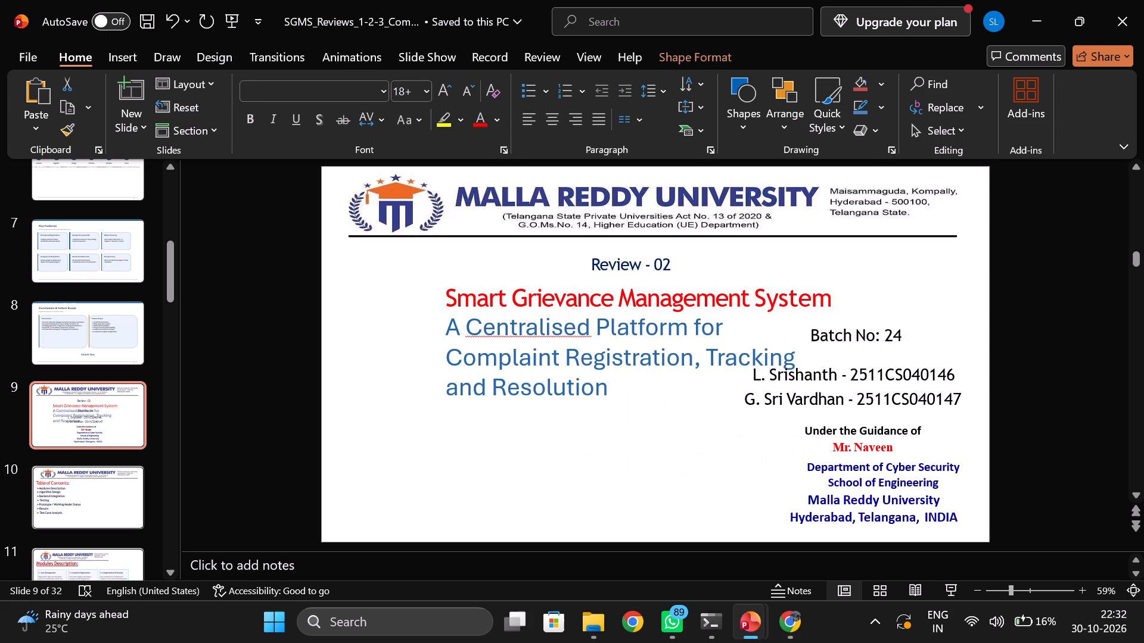
drag(971, 469, 966, 482)
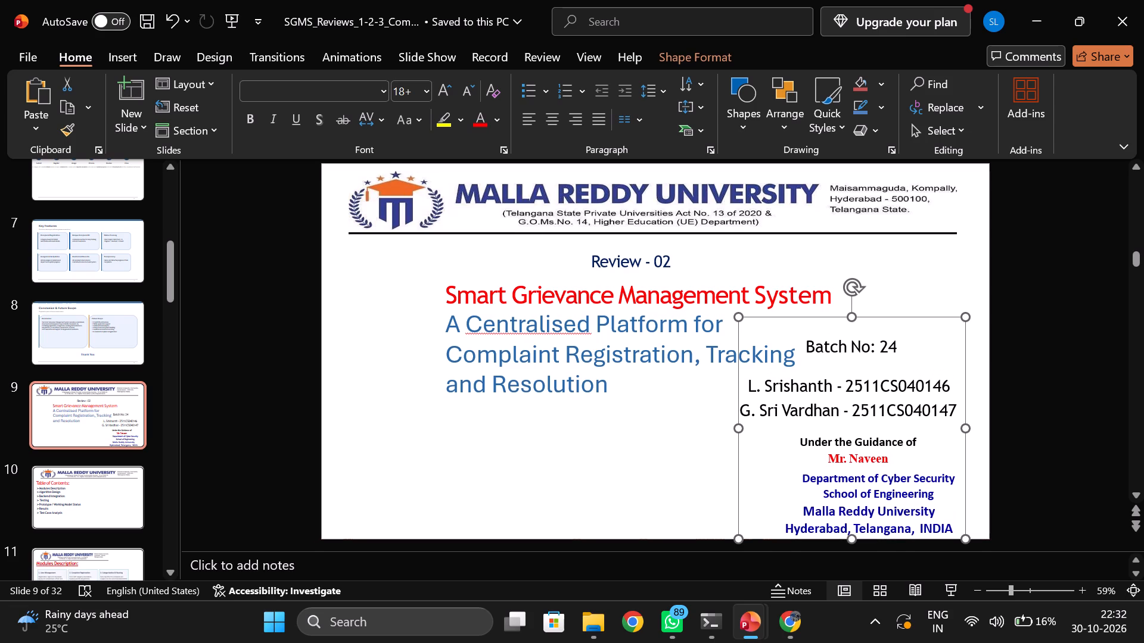
drag(852, 320, 876, 406)
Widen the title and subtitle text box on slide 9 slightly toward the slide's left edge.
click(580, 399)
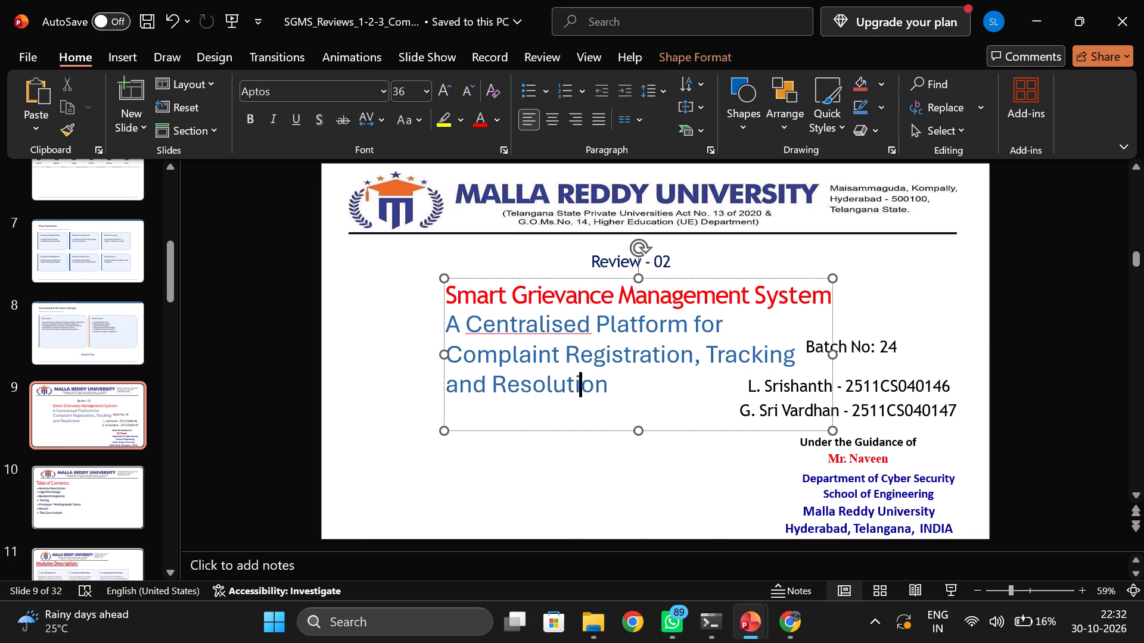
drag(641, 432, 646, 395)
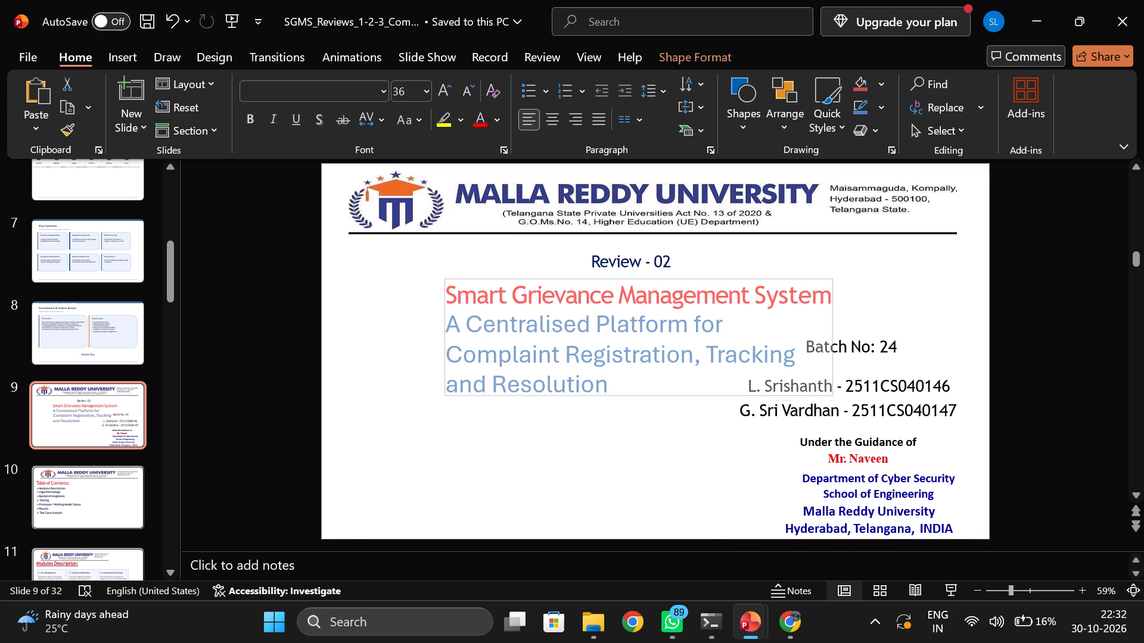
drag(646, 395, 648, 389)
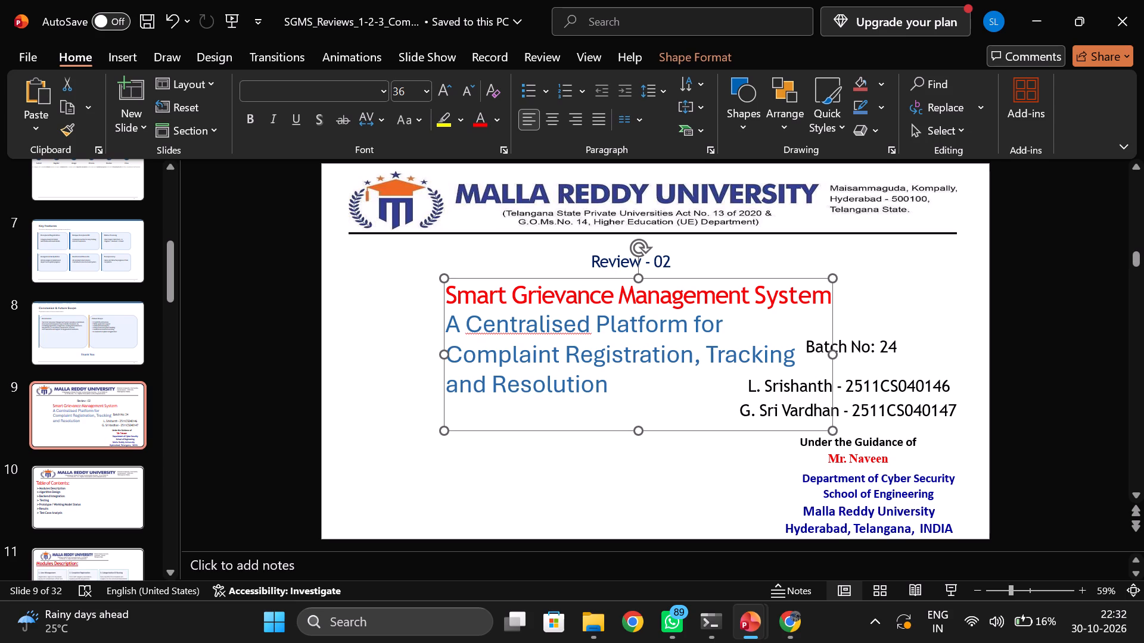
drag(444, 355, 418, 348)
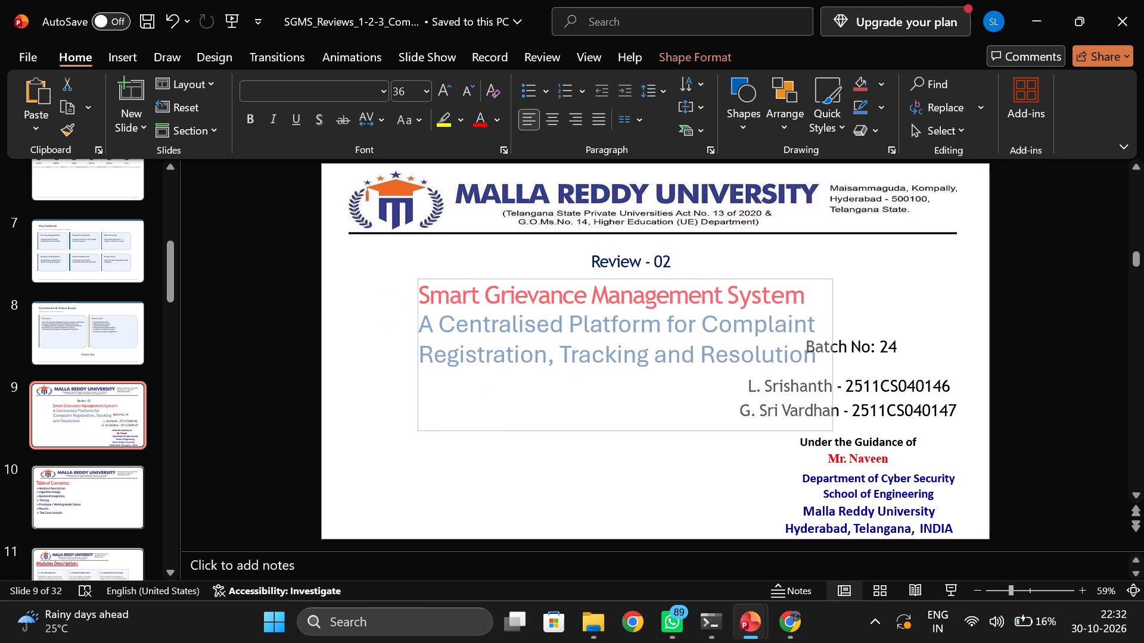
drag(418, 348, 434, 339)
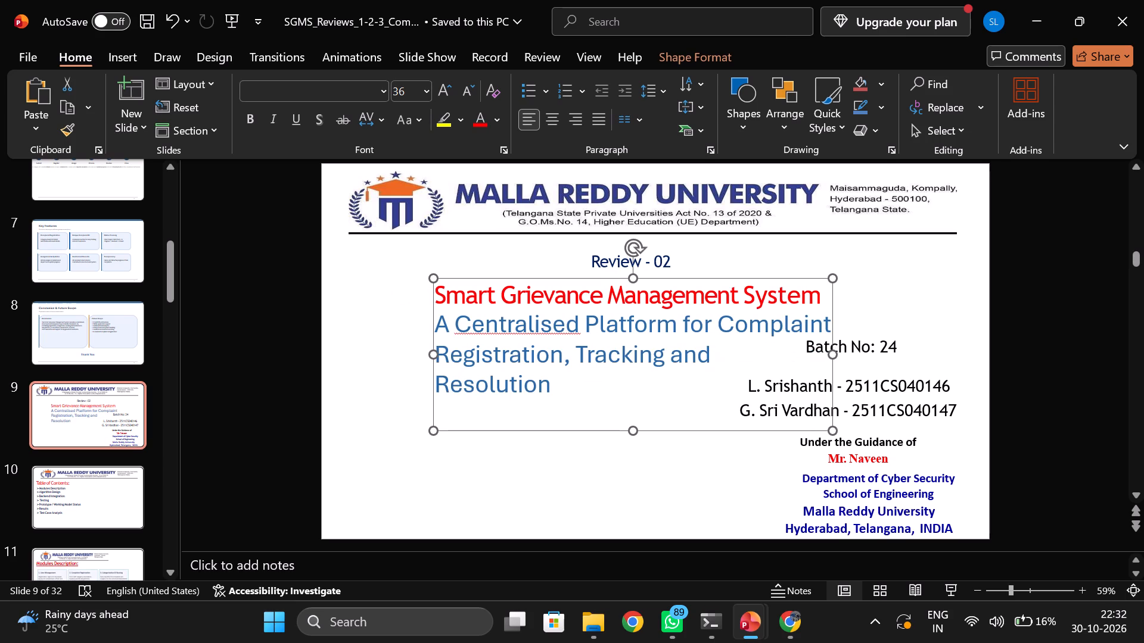
Set the font size of the whole pasted subtitle on slide 9 to 17.5.
drag(559, 395, 464, 357)
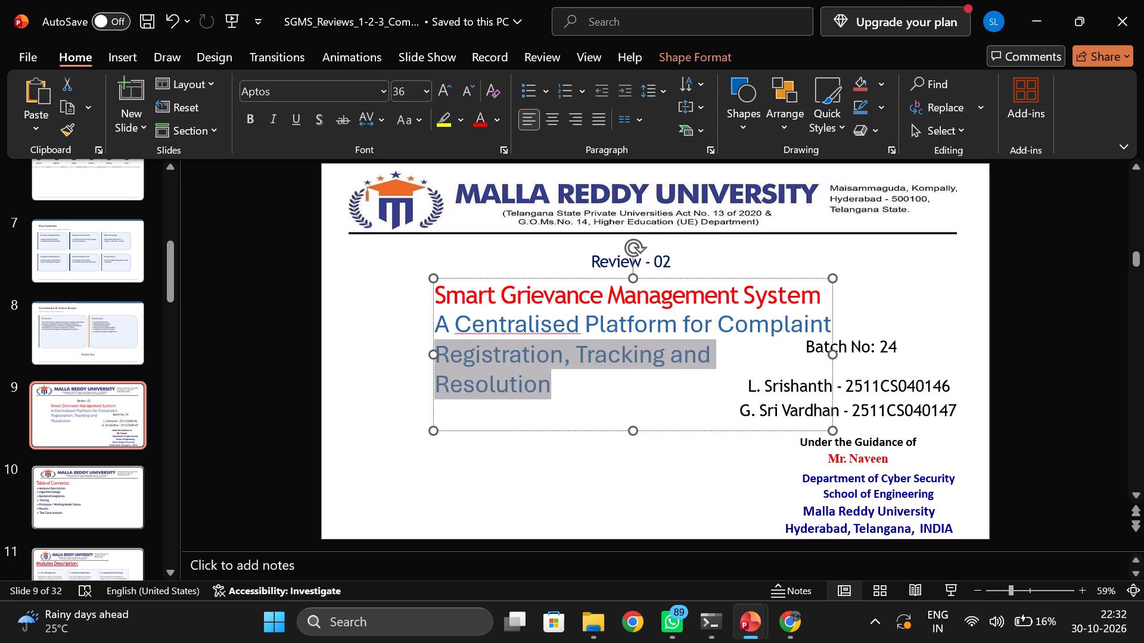
drag(464, 357, 436, 331)
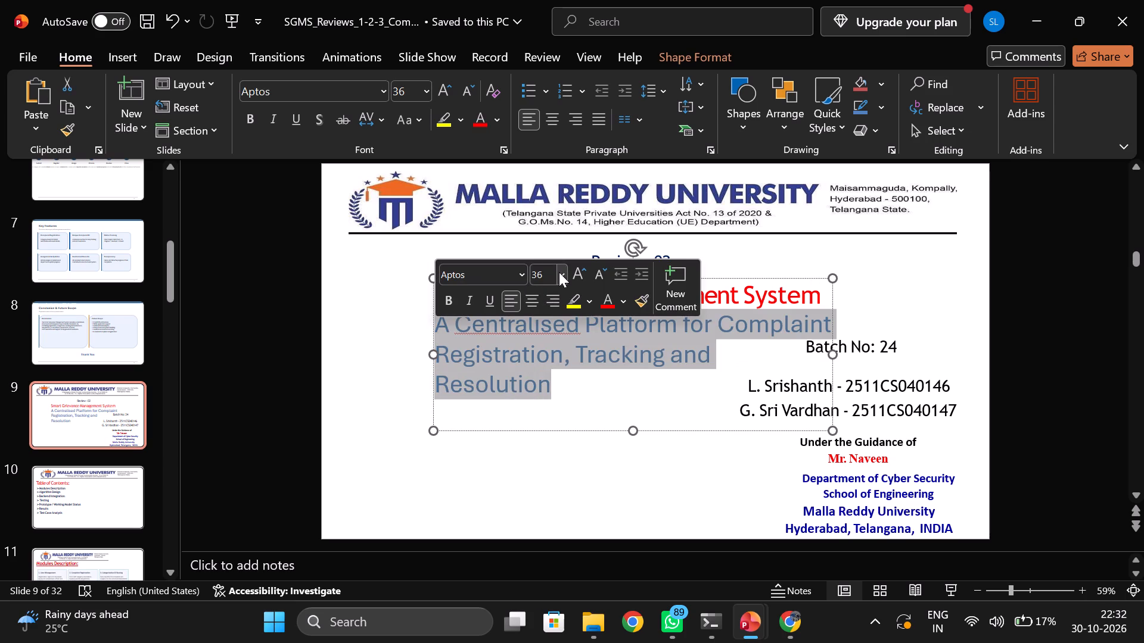
click(559, 272)
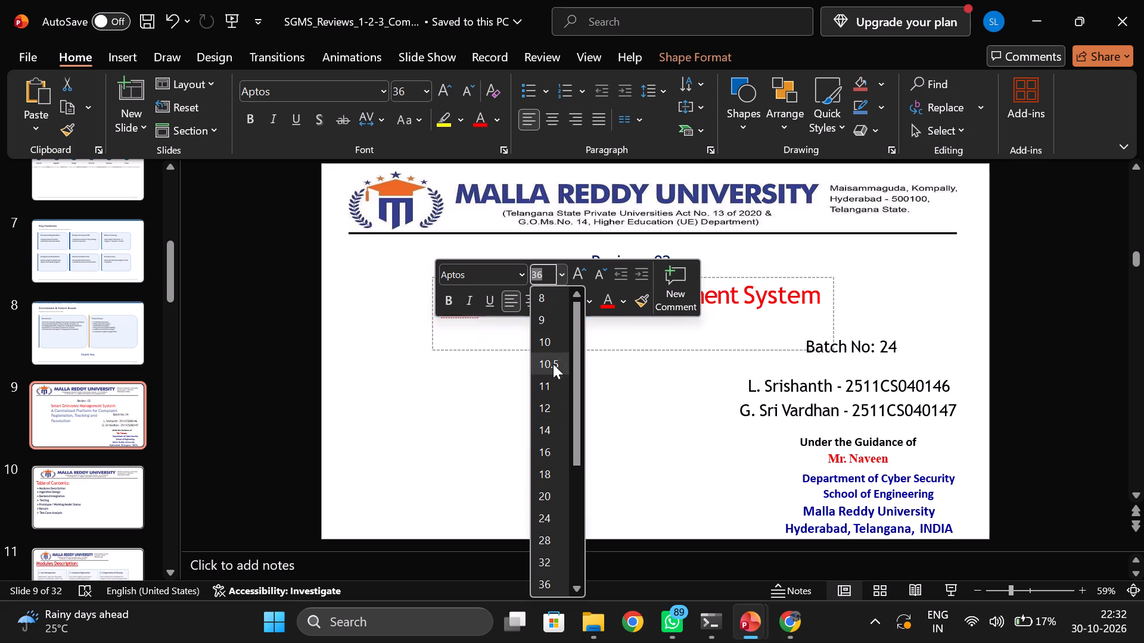
click(540, 273)
key(BackSpace)
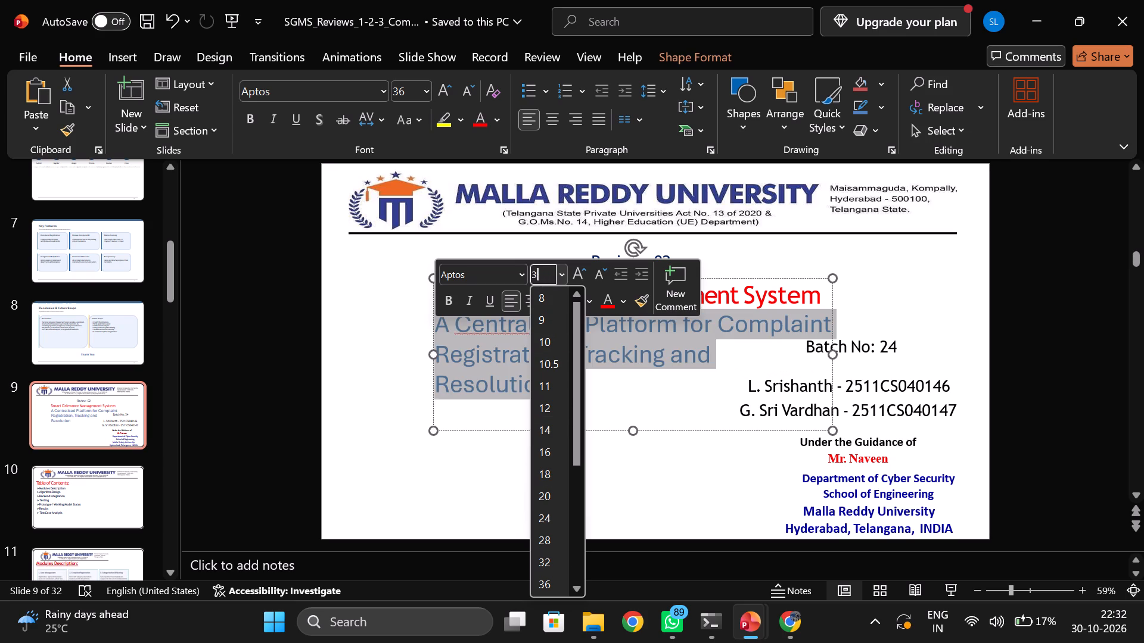
key(BackSpace)
text(17.5)
key(Return)
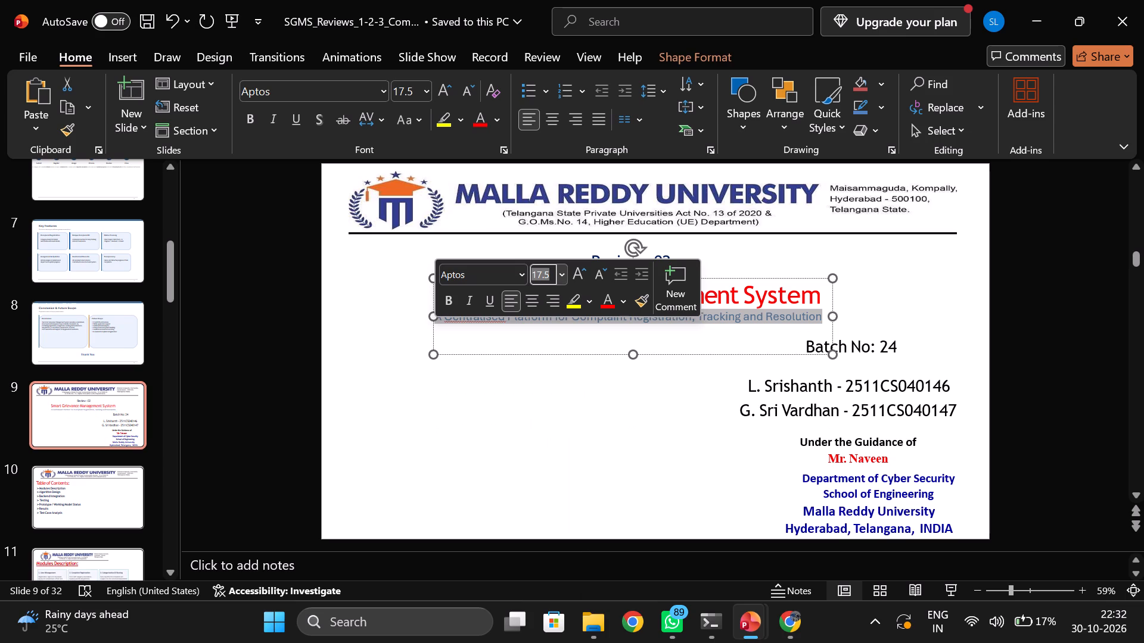
click(530, 364)
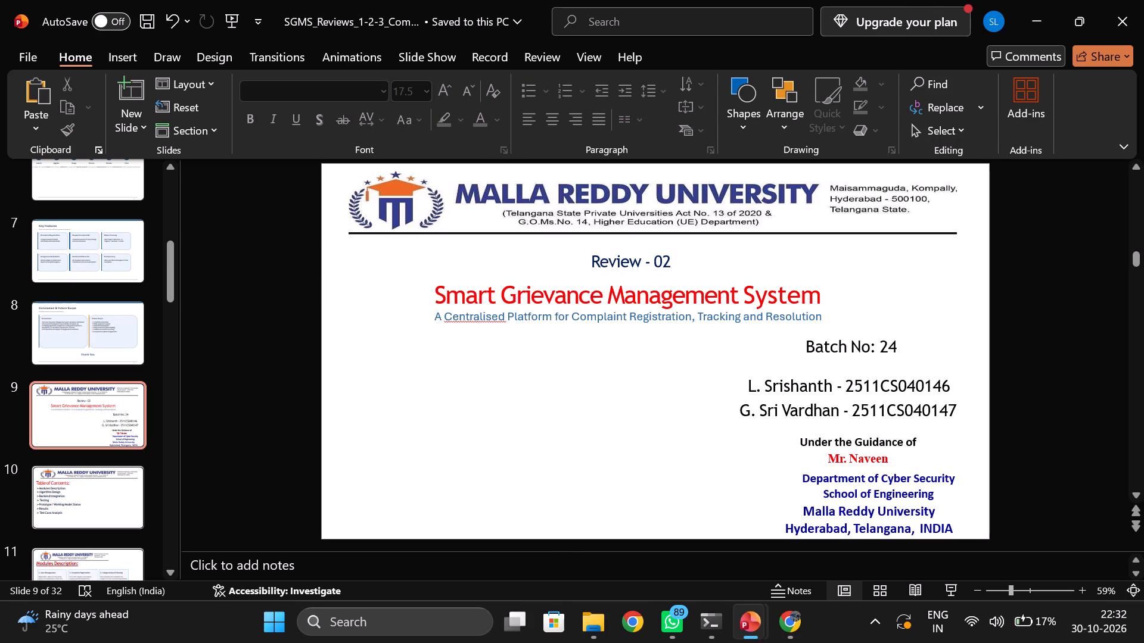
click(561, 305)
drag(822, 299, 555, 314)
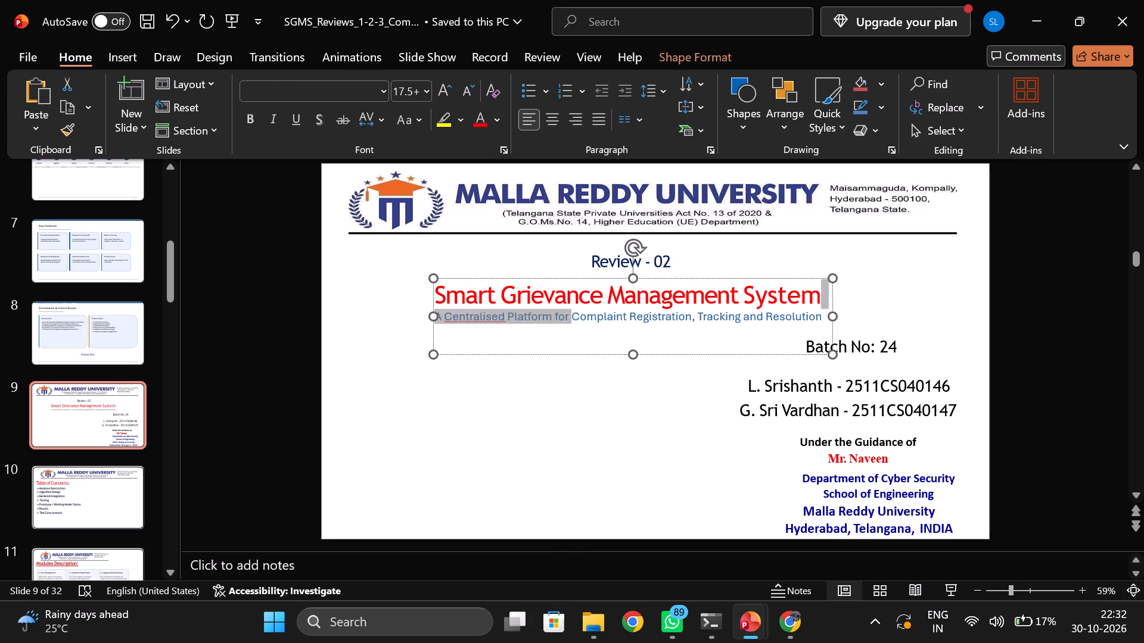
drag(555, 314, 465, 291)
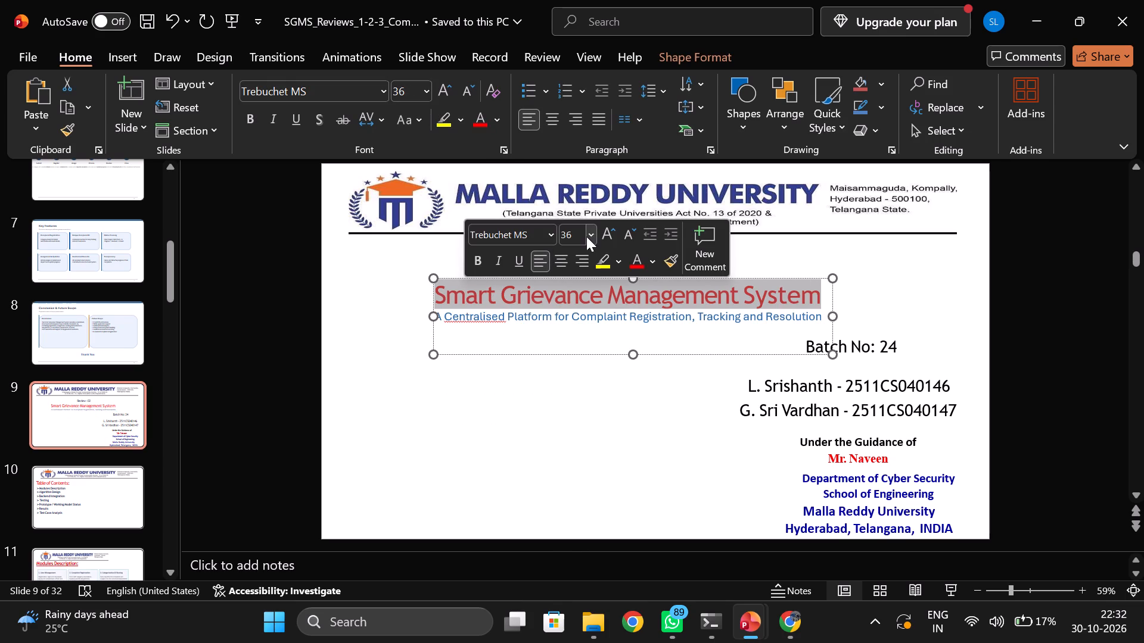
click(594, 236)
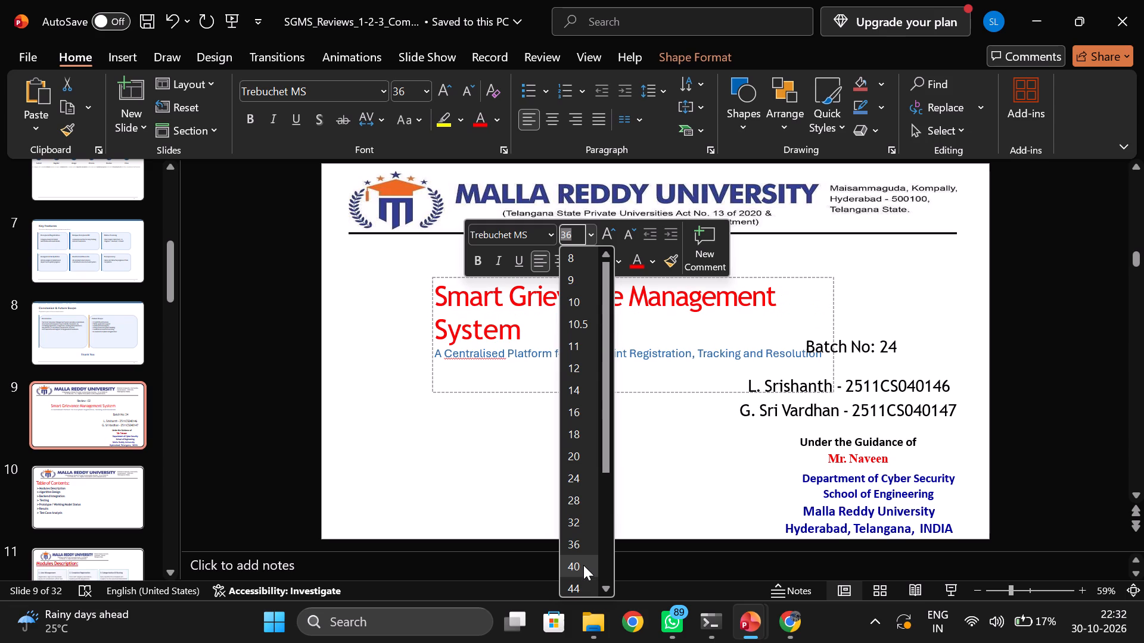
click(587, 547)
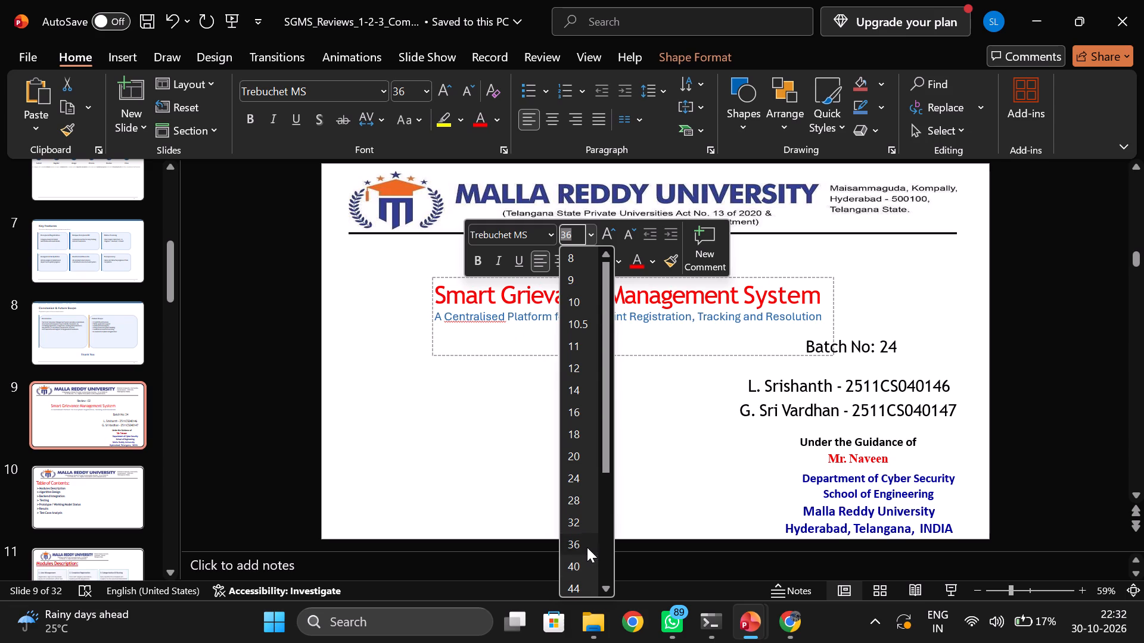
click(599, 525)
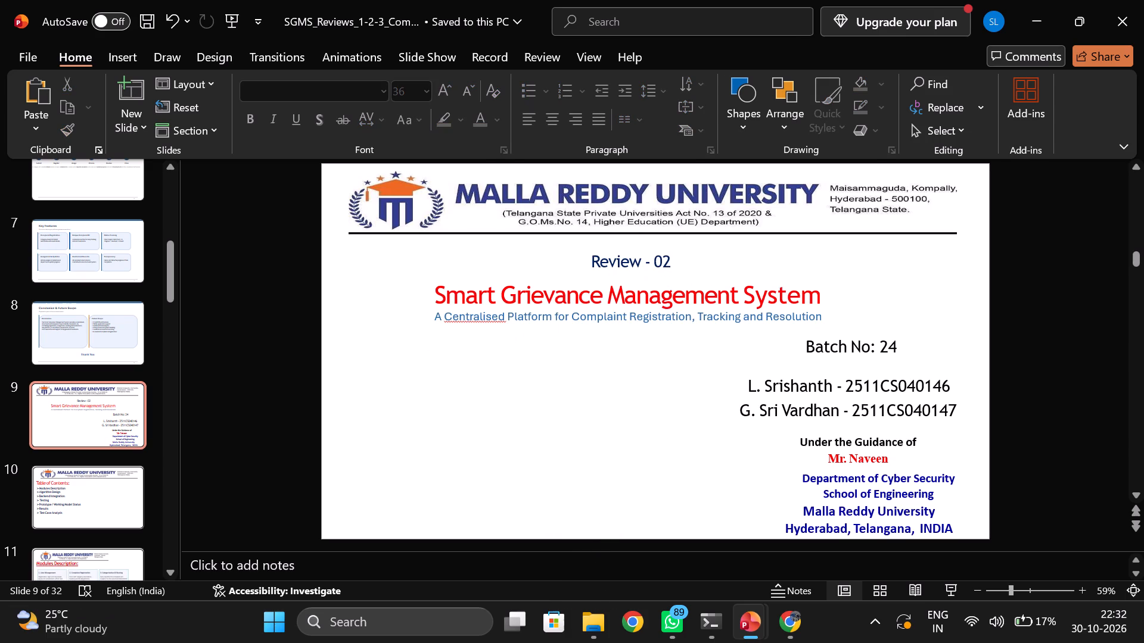
Extend the title text box on slide 9 to the right and pull in its left edge to centre the title and subtitle.
click(758, 289)
drag(836, 314, 888, 312)
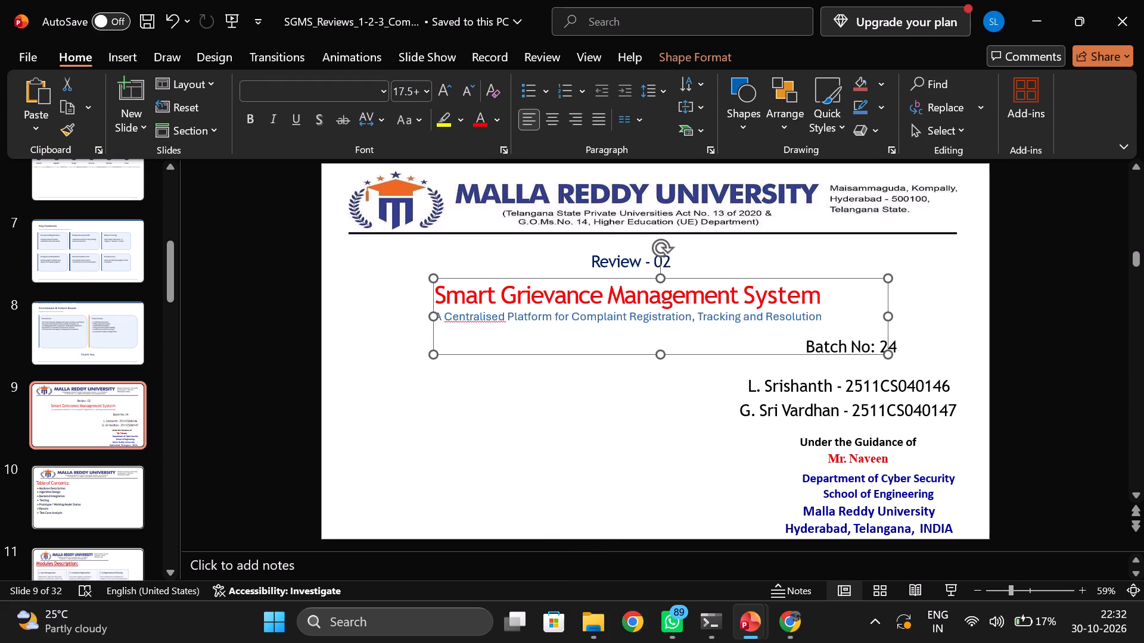
click(431, 310)
drag(430, 317, 451, 321)
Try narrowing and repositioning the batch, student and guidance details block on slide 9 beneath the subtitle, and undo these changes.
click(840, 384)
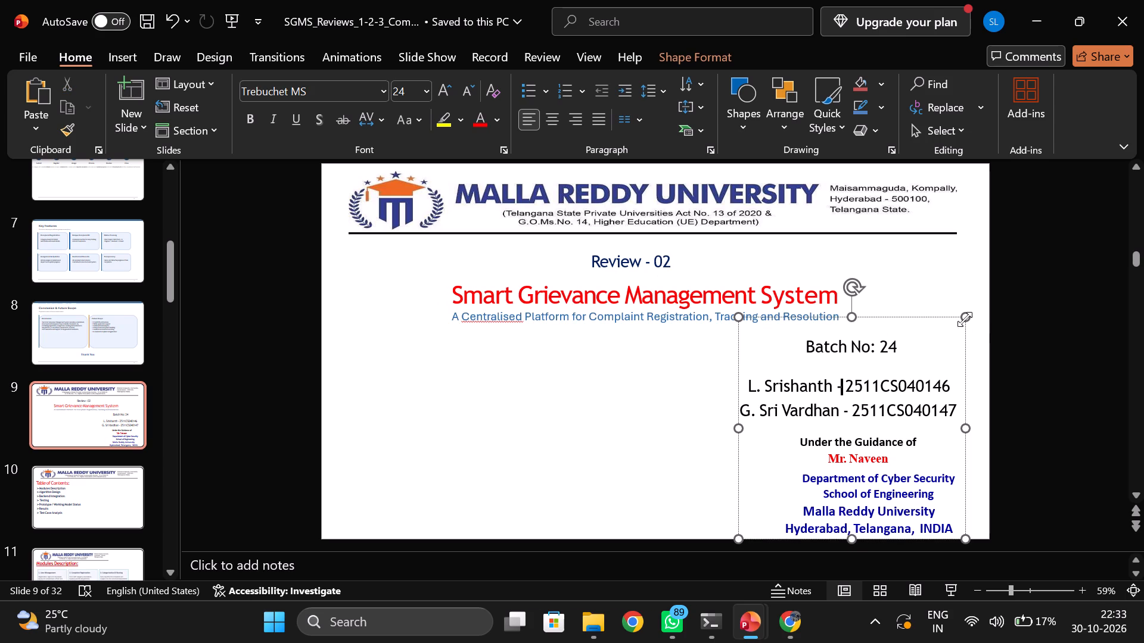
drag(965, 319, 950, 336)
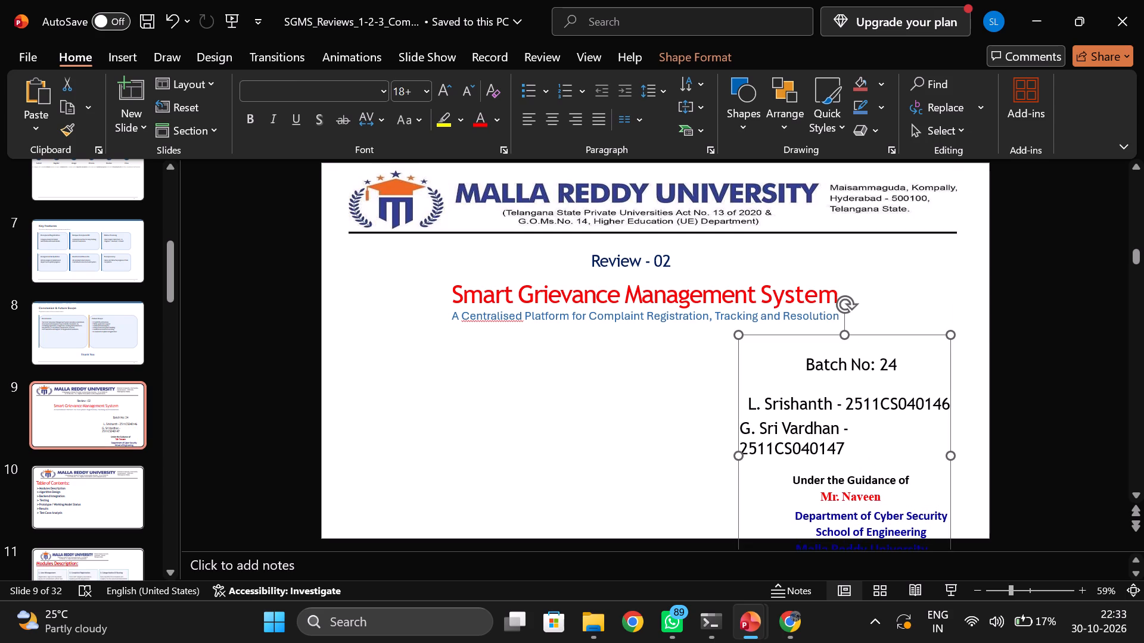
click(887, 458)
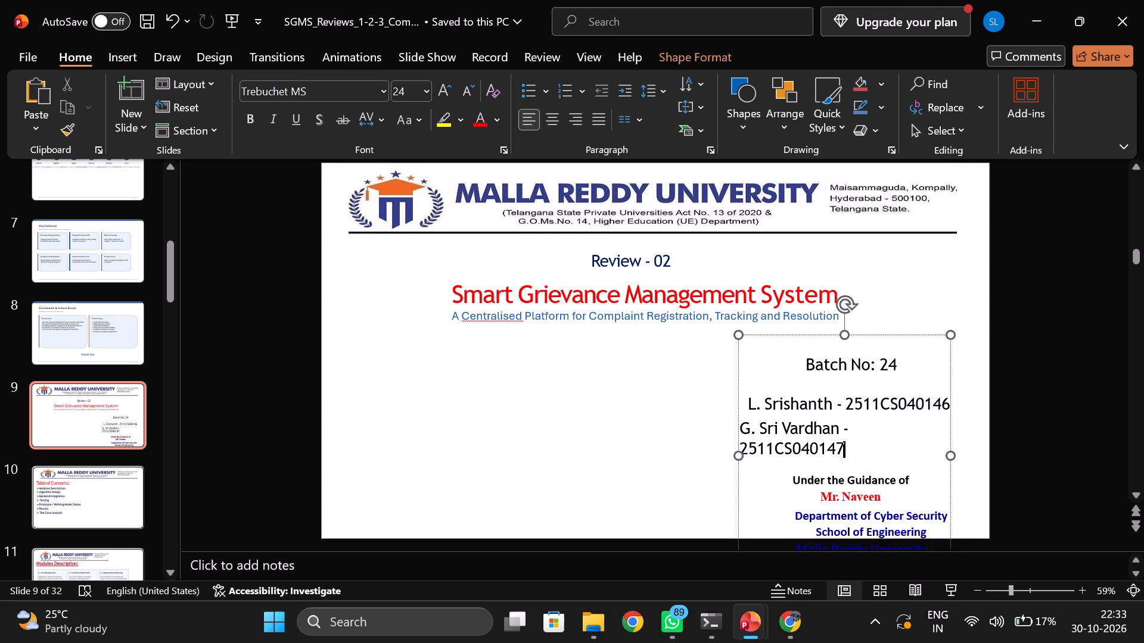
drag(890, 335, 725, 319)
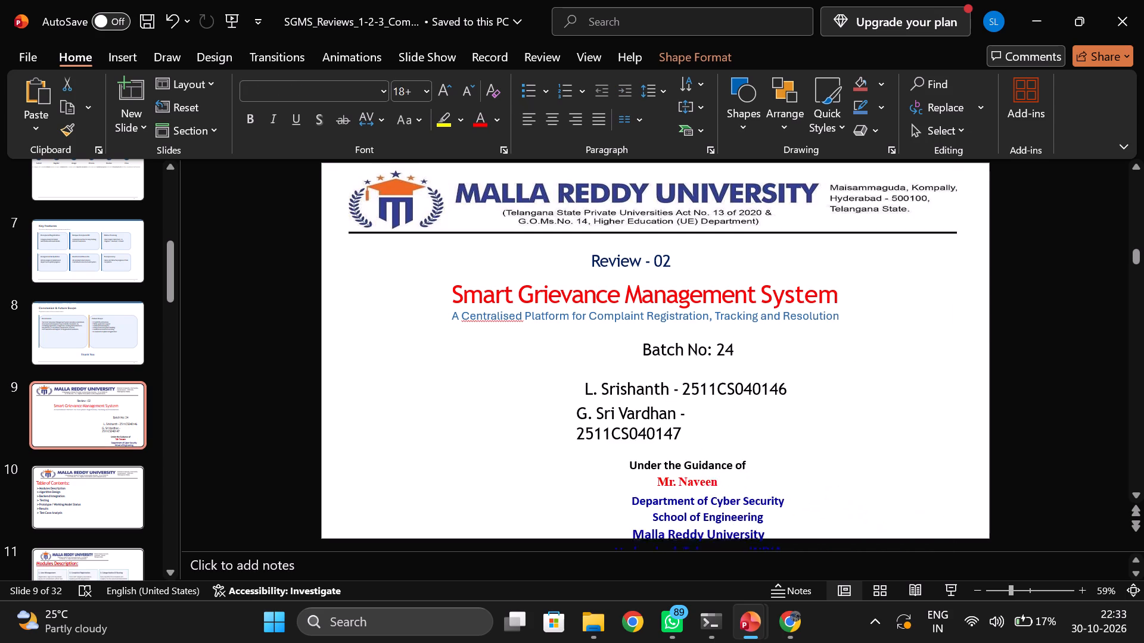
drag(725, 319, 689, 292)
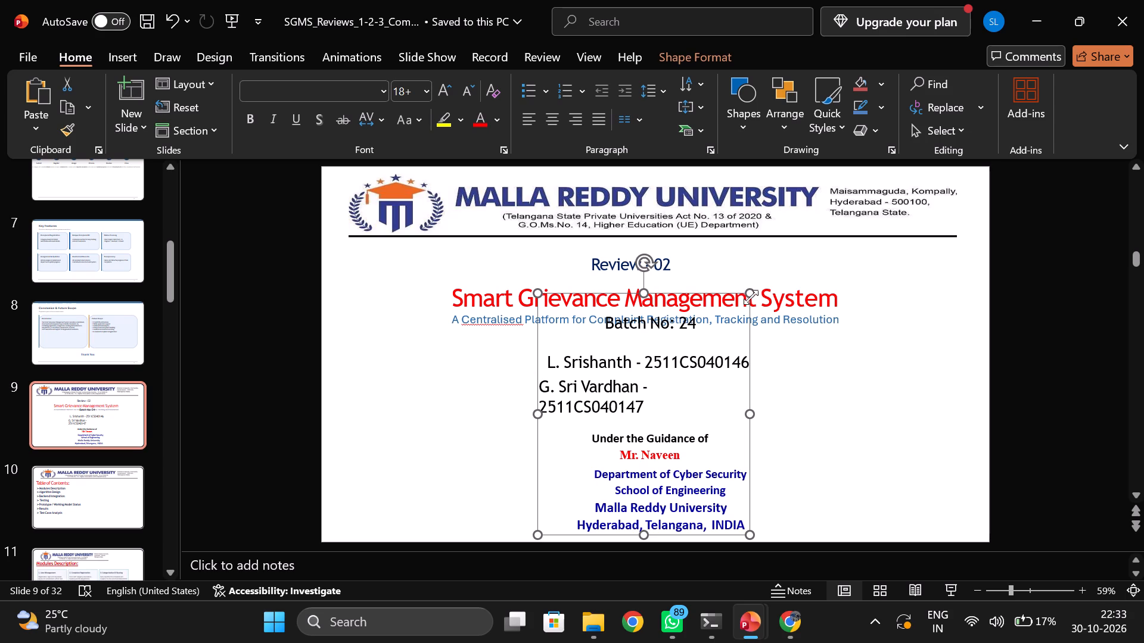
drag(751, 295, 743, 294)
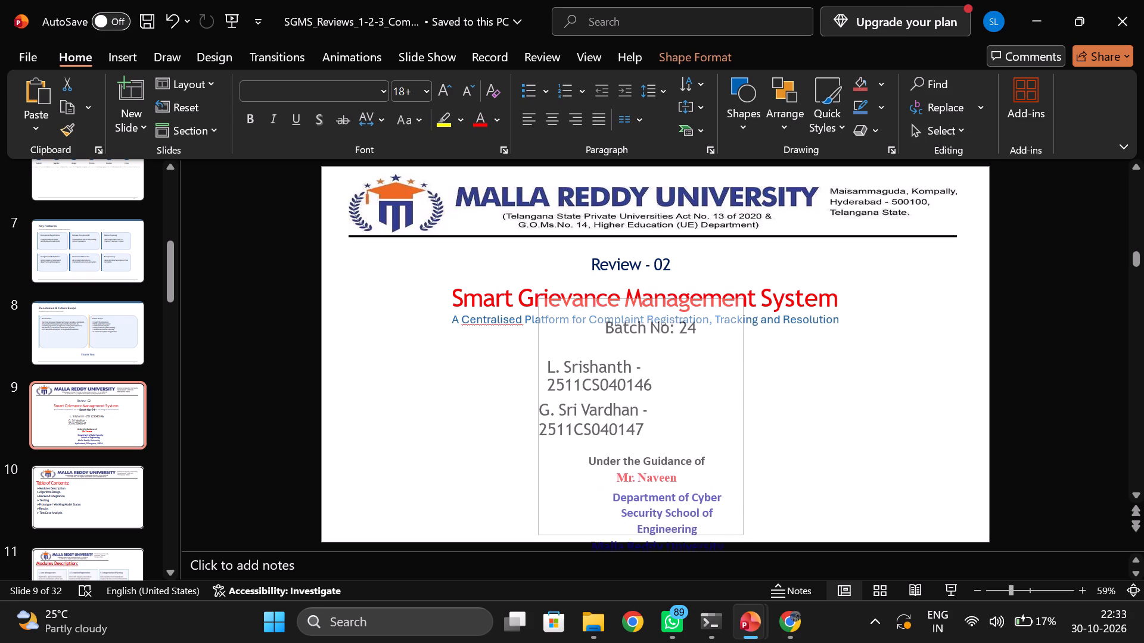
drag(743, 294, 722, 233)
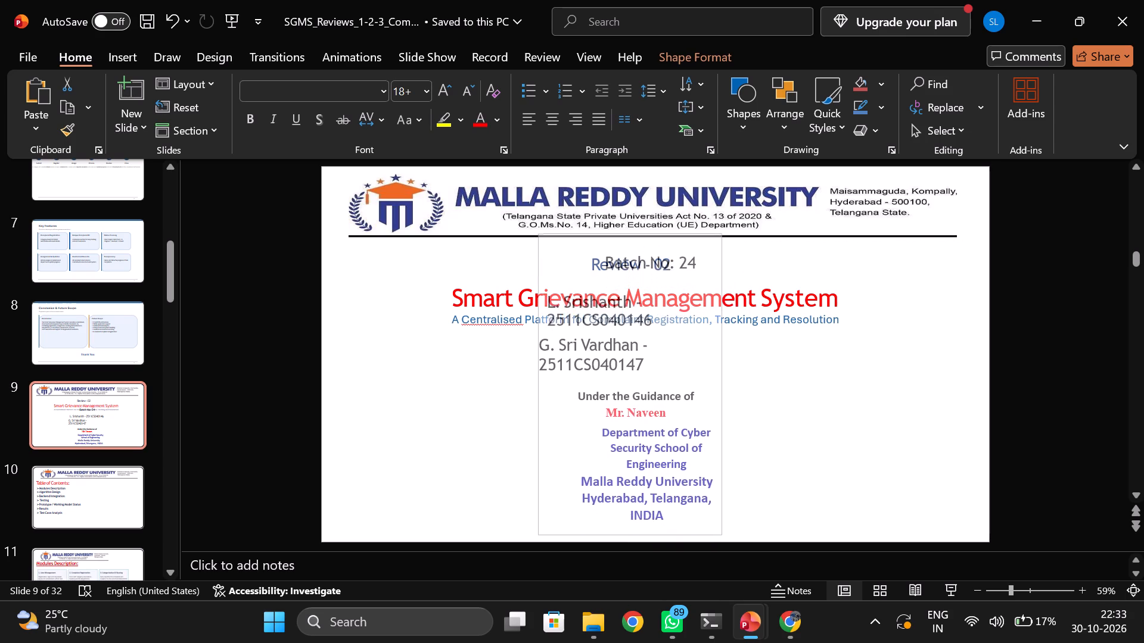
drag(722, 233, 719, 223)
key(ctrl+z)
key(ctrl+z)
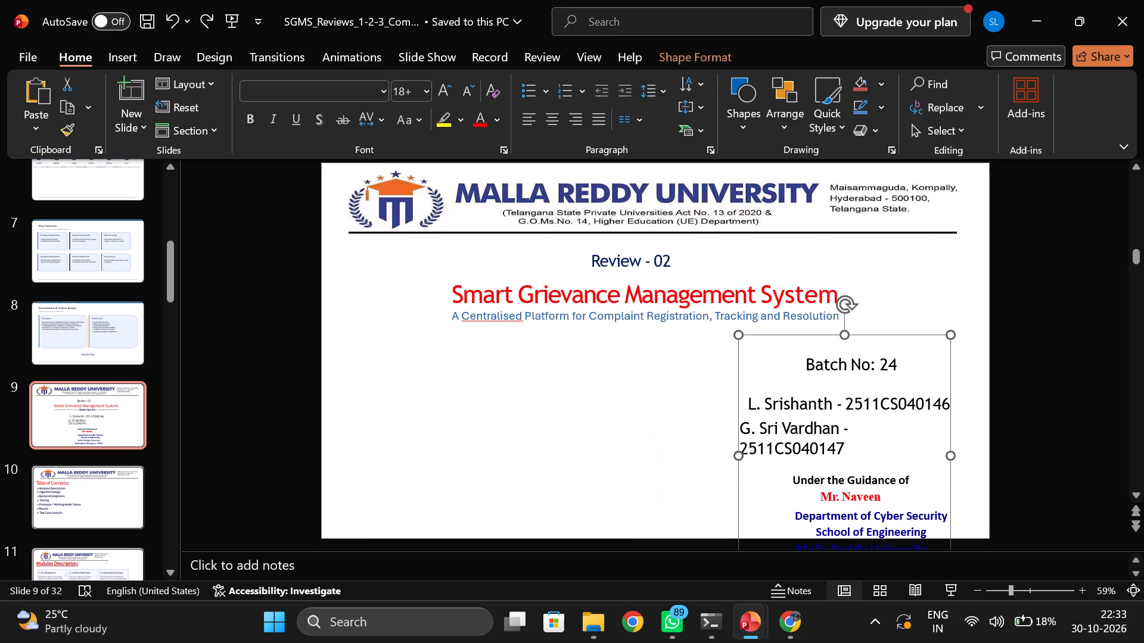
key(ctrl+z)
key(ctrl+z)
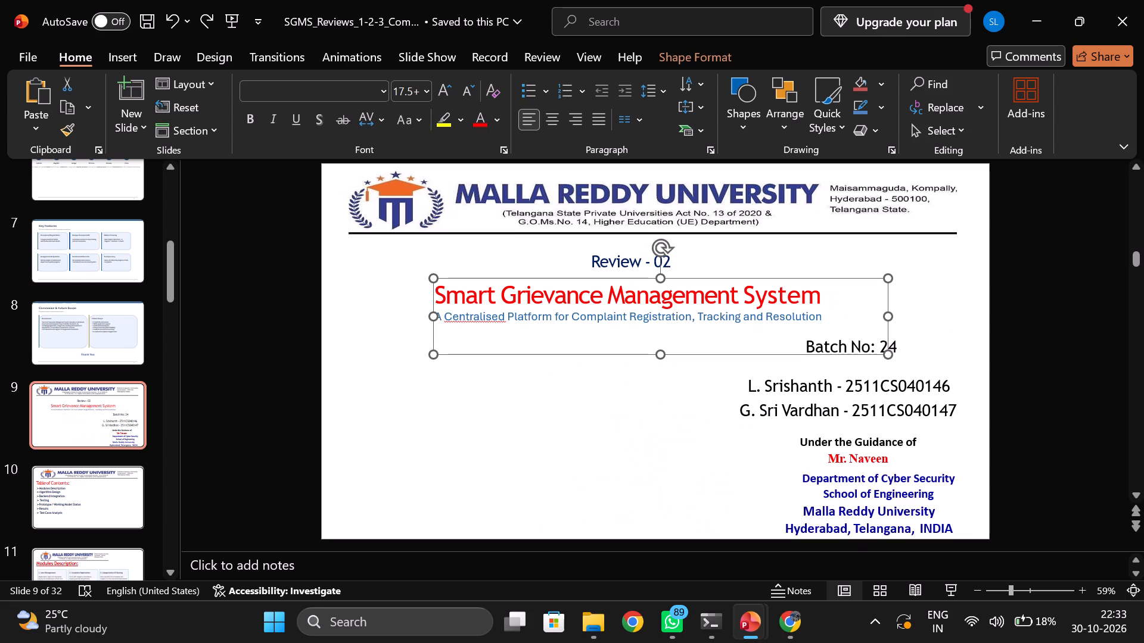
Move the "Review - 02" label on slide 9 up, closer to the university header line.
click(598, 373)
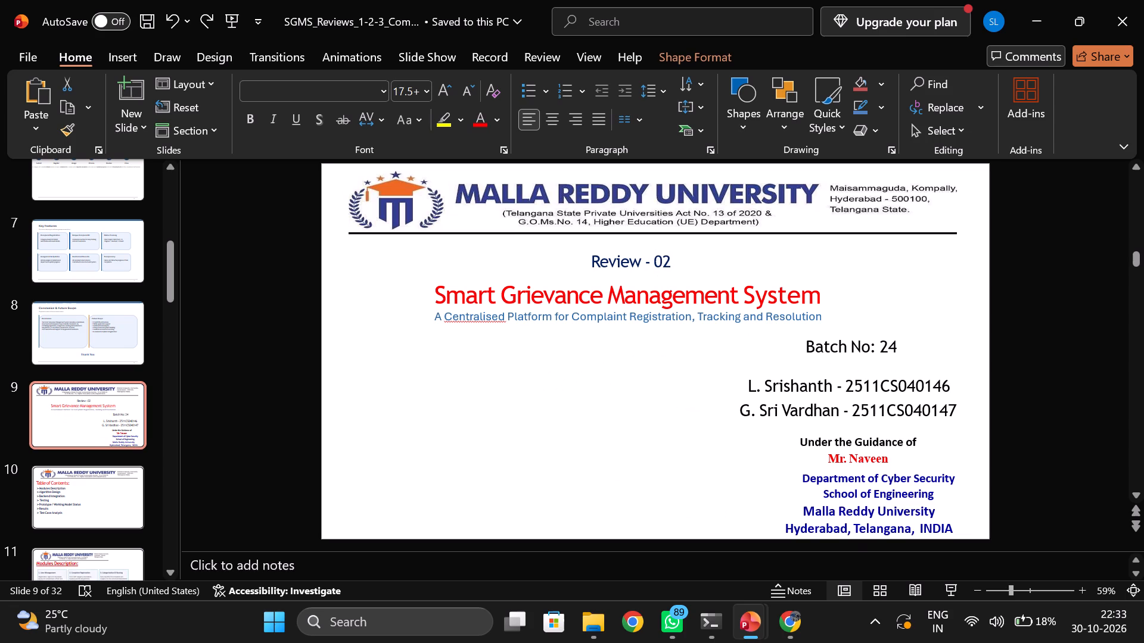
click(642, 273)
click(648, 264)
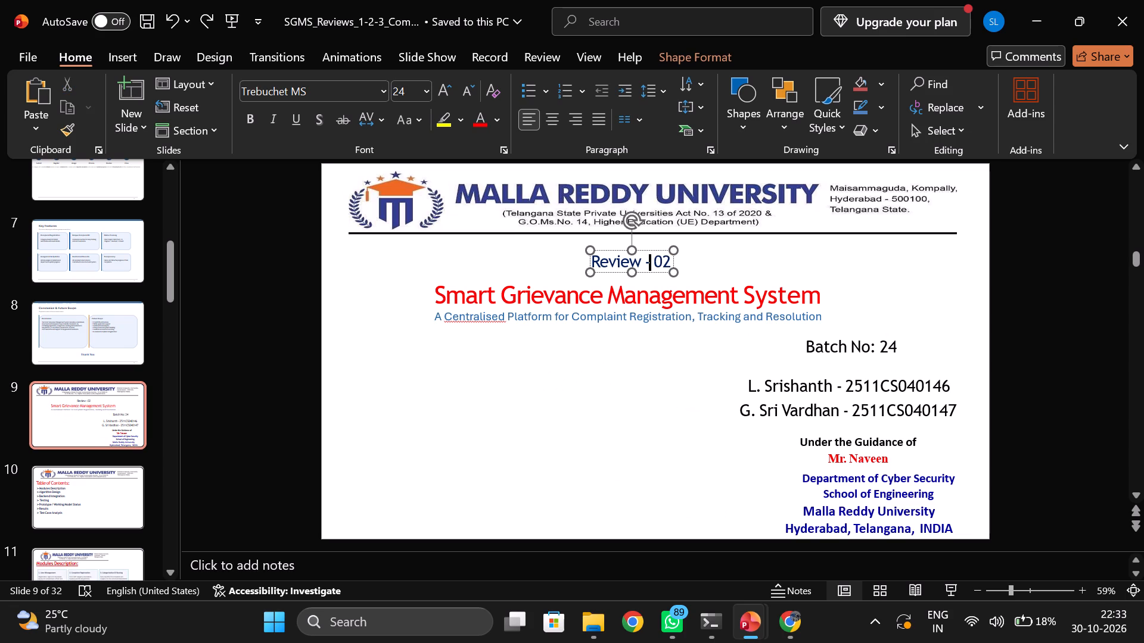
drag(650, 251, 650, 238)
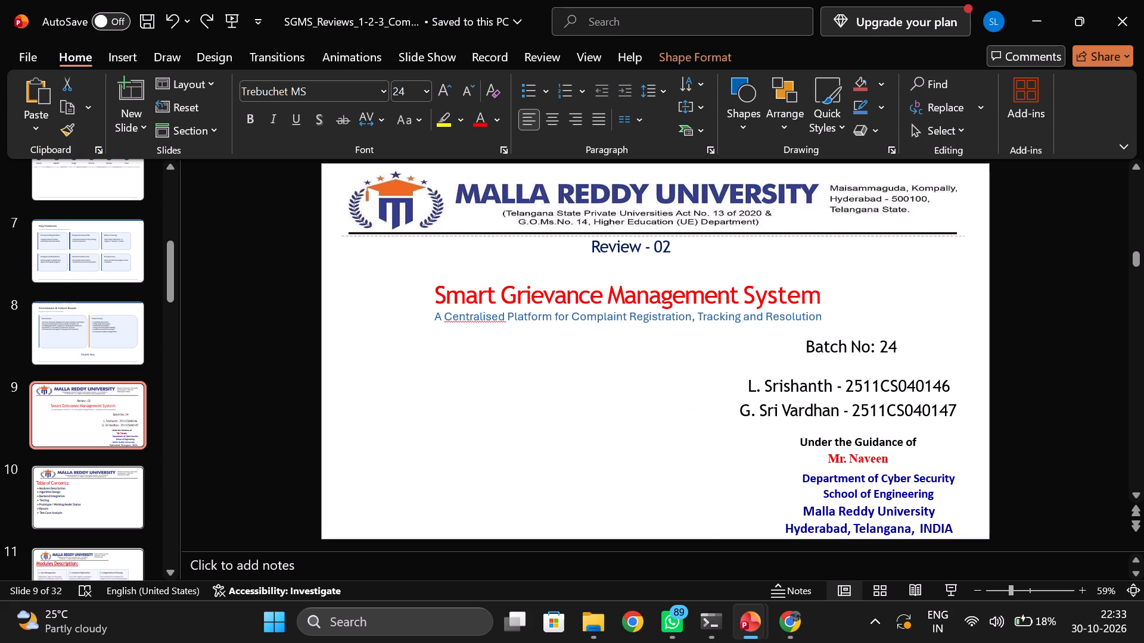
drag(650, 238, 650, 240)
Move the title and subtitle text box on slide 9 up so it sits directly beneath the "Review - 02" label.
click(669, 295)
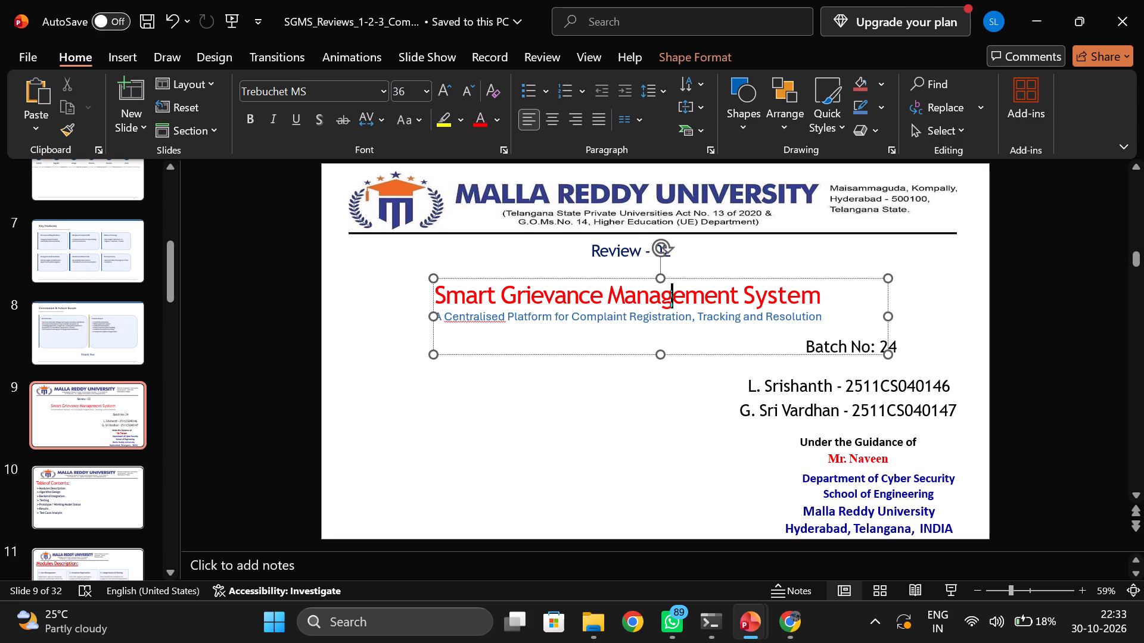
drag(739, 276, 737, 257)
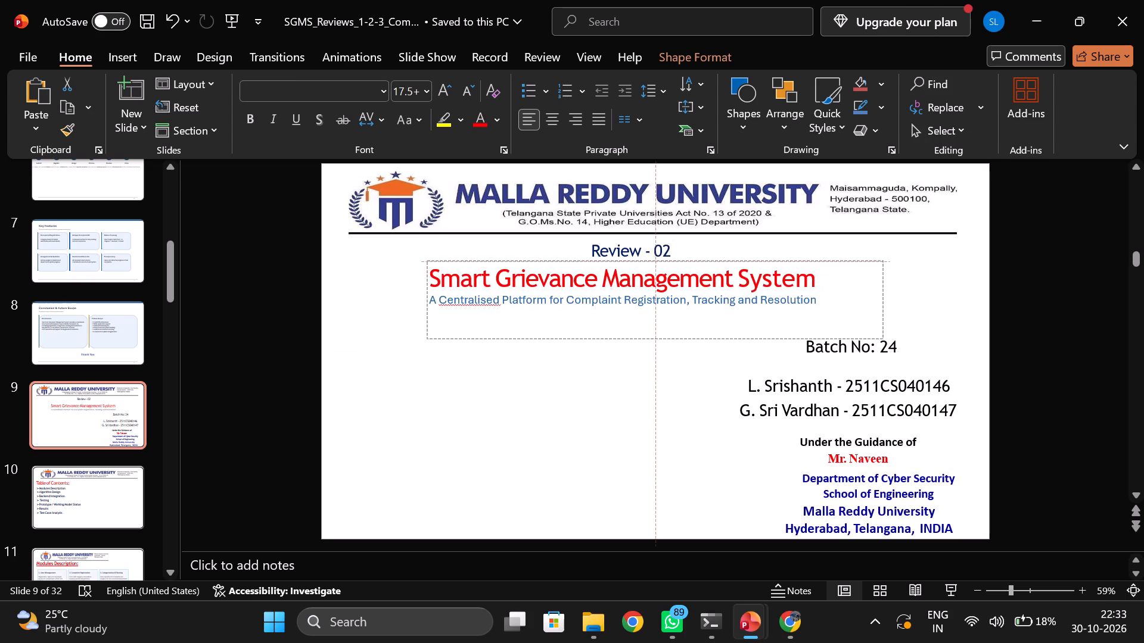
drag(737, 257, 737, 254)
click(686, 384)
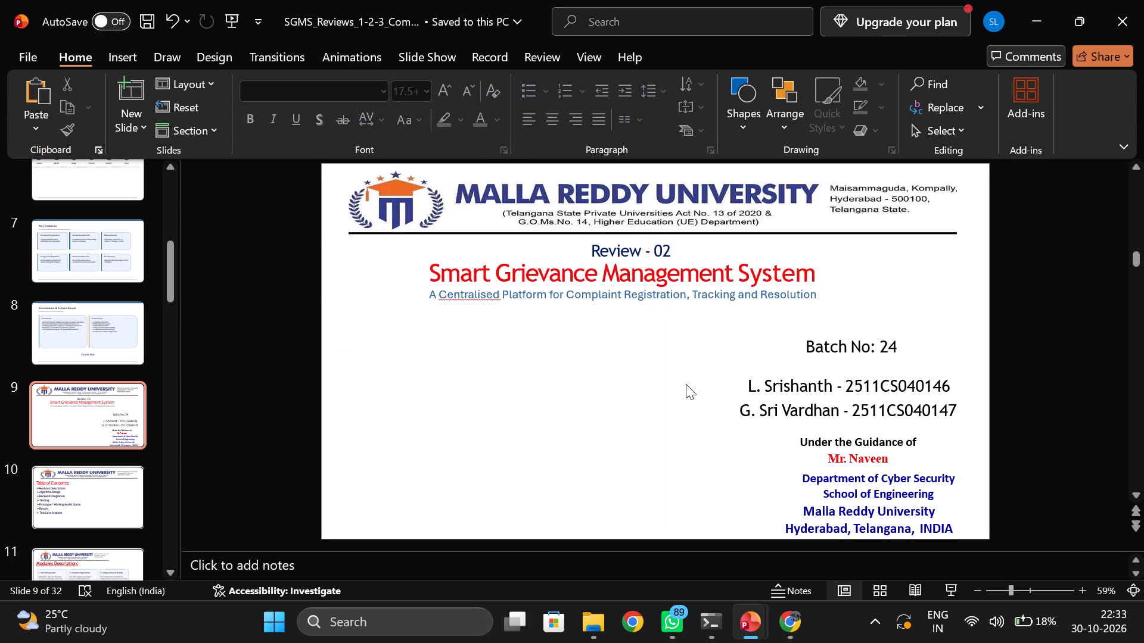
Move the batch, student and guidance details block on slide 9 to the centre, just below the subtitle.
click(820, 382)
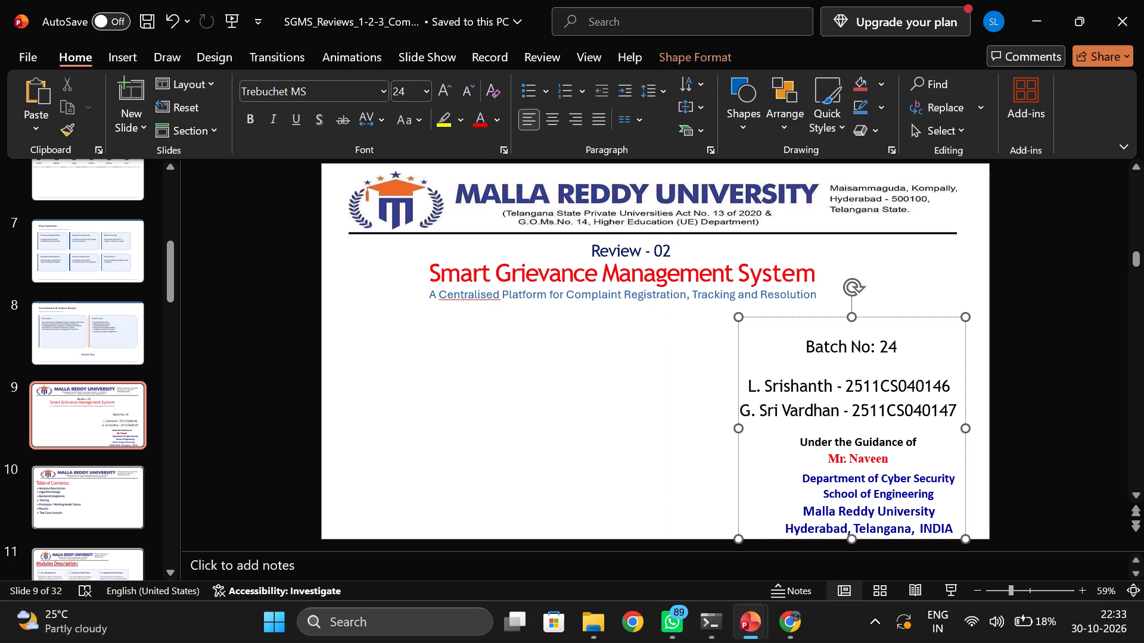
drag(738, 356, 523, 329)
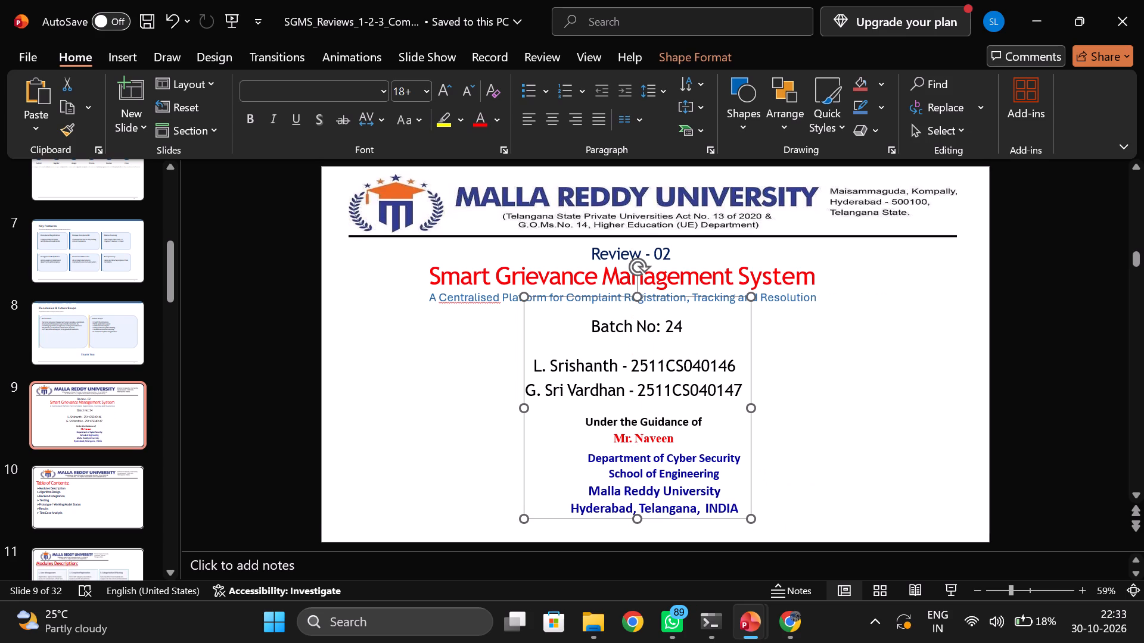
Widen the title and subtitle text box on slide 9 toward the slide's right edge.
click(788, 269)
click(813, 280)
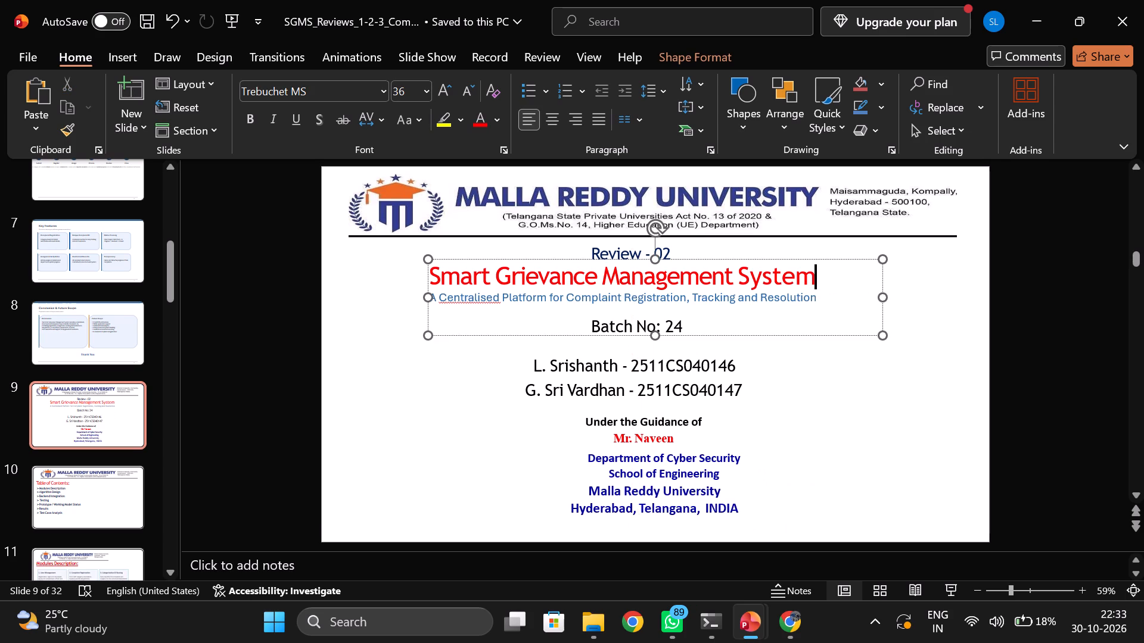
drag(884, 301, 939, 300)
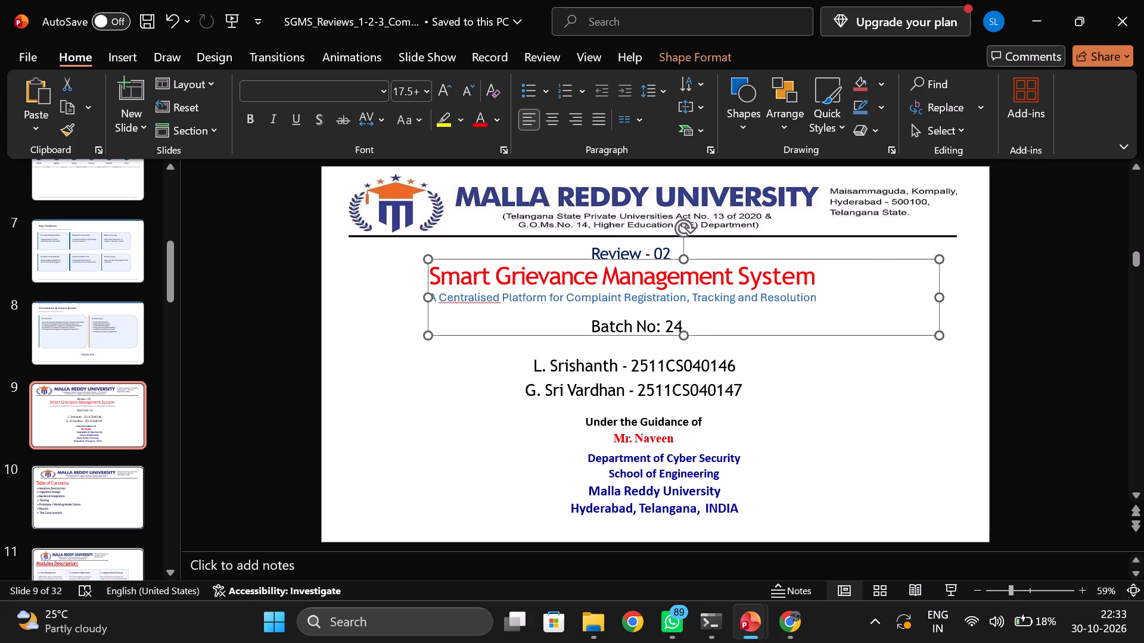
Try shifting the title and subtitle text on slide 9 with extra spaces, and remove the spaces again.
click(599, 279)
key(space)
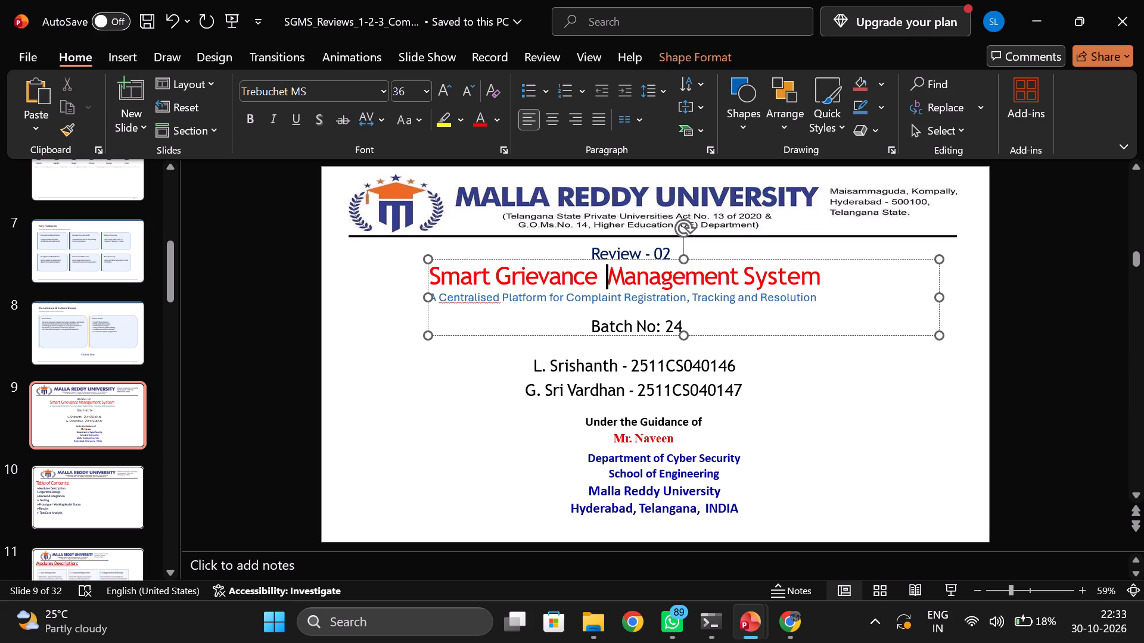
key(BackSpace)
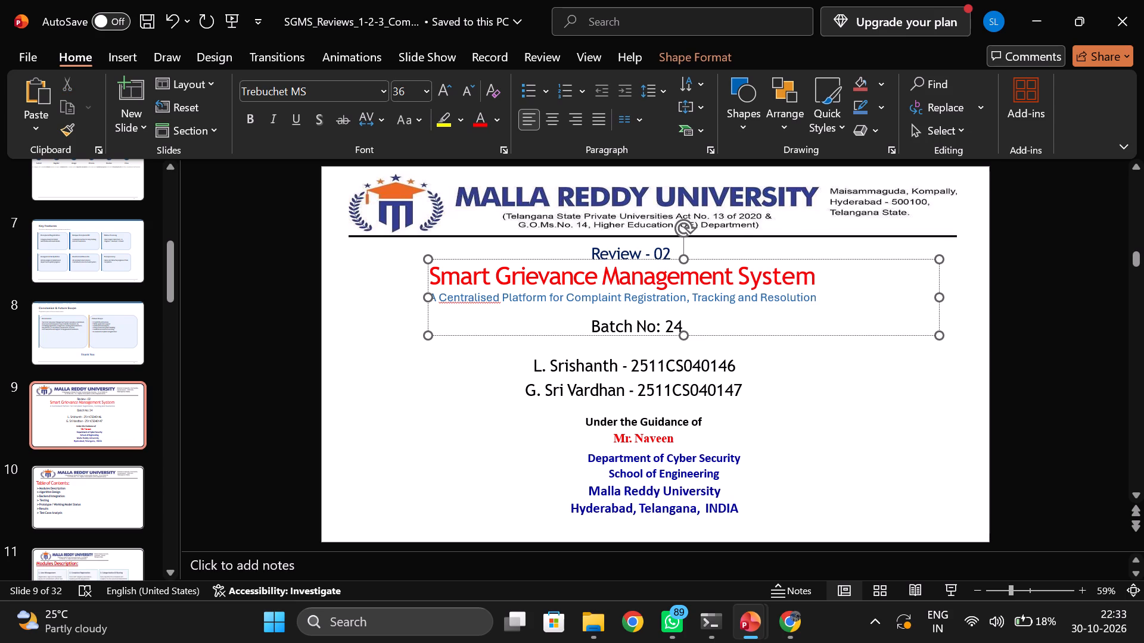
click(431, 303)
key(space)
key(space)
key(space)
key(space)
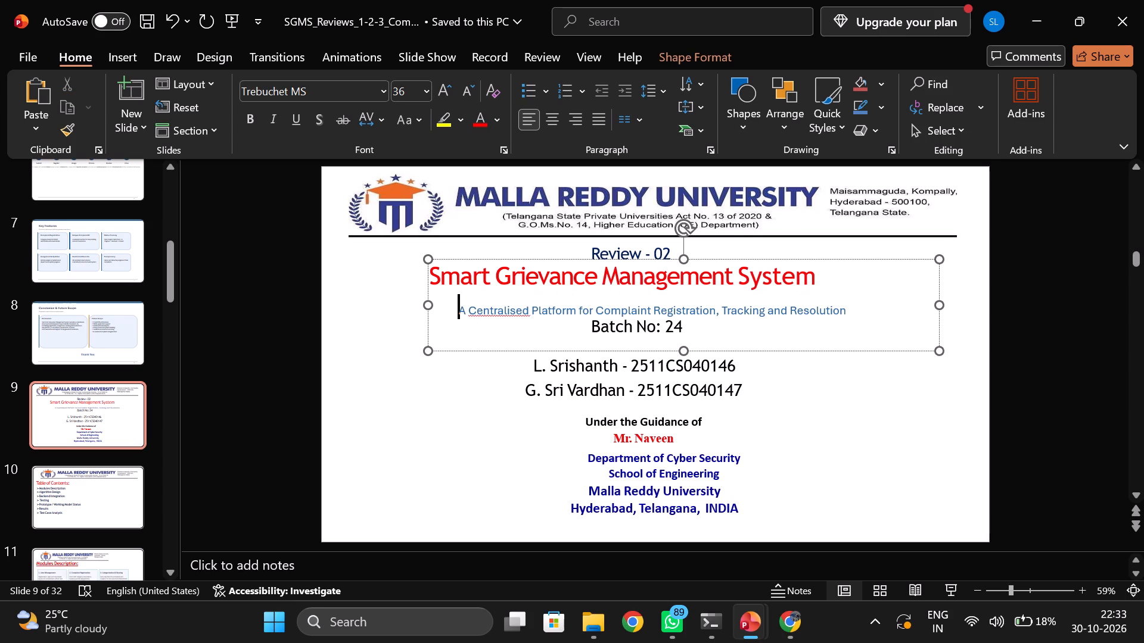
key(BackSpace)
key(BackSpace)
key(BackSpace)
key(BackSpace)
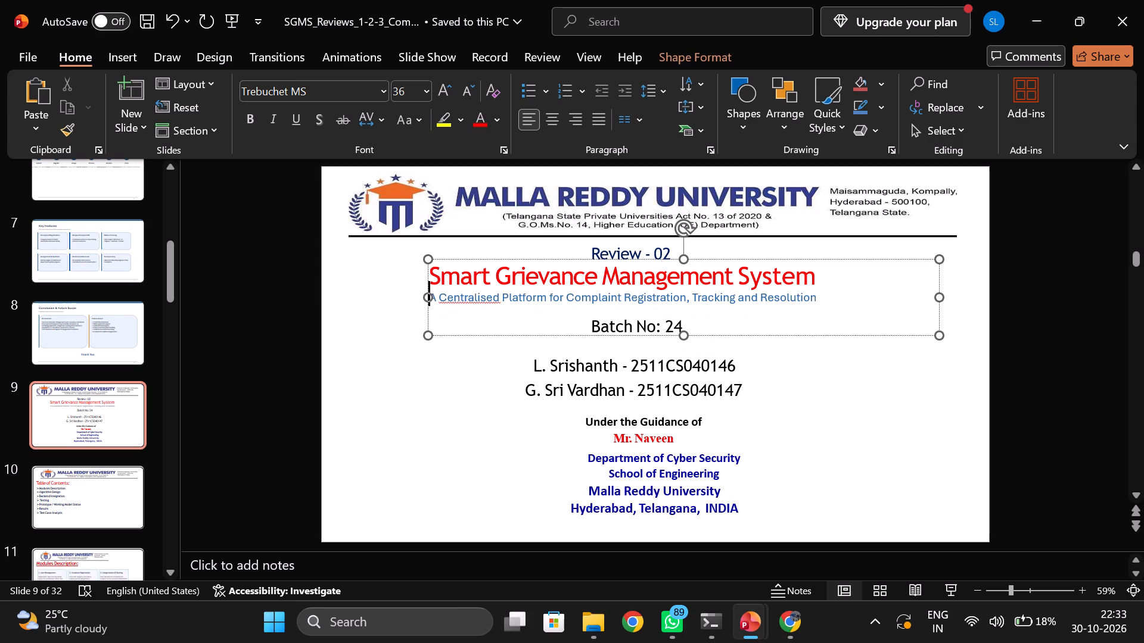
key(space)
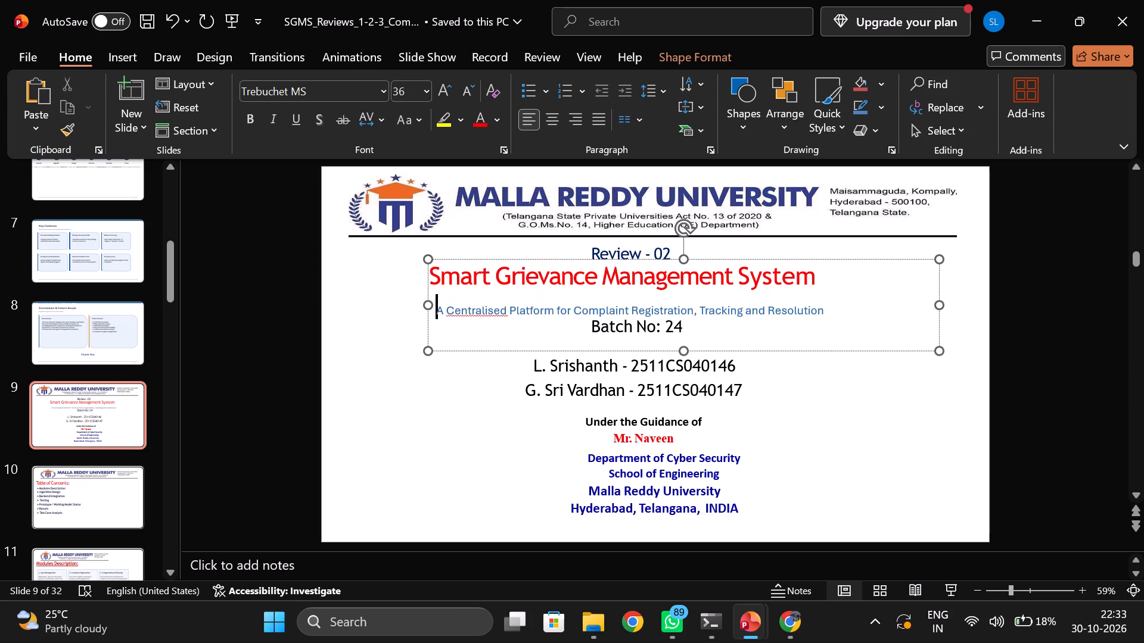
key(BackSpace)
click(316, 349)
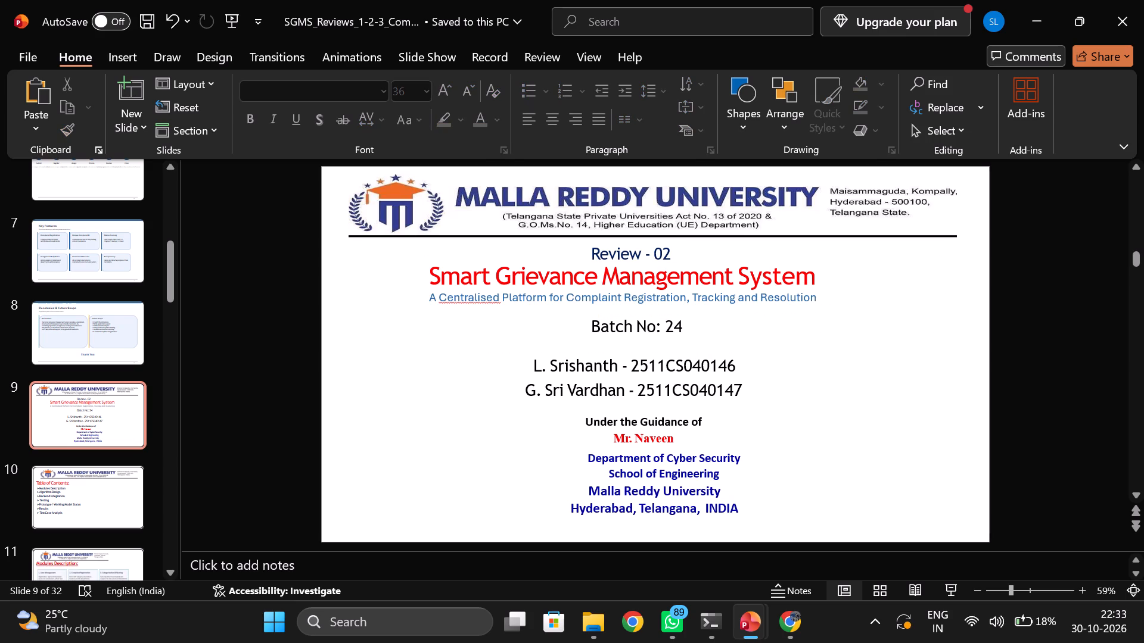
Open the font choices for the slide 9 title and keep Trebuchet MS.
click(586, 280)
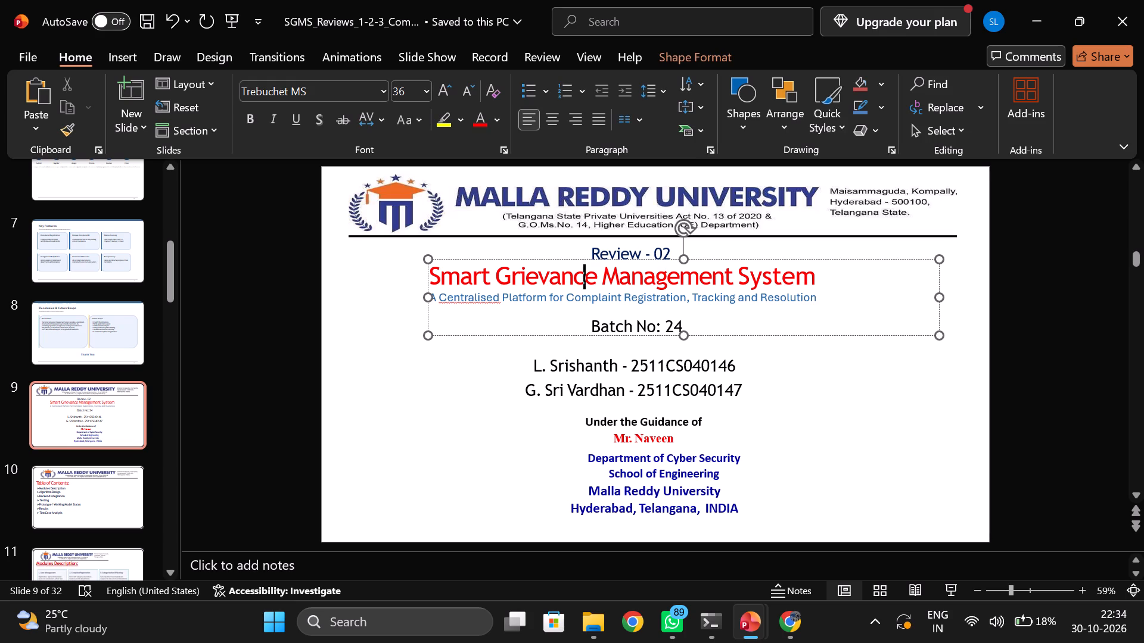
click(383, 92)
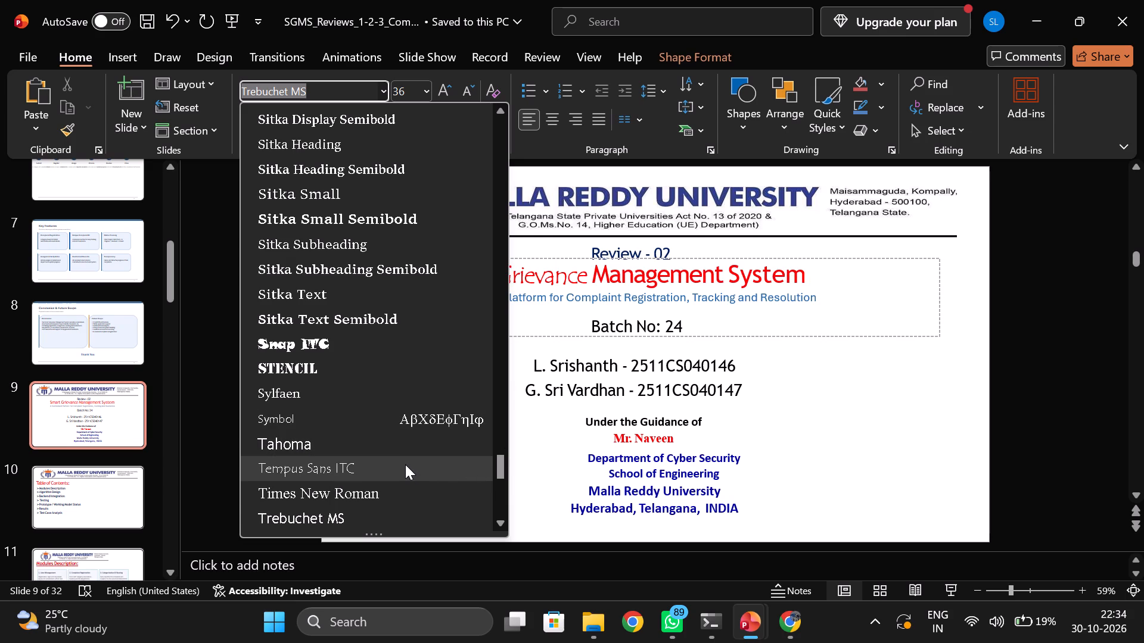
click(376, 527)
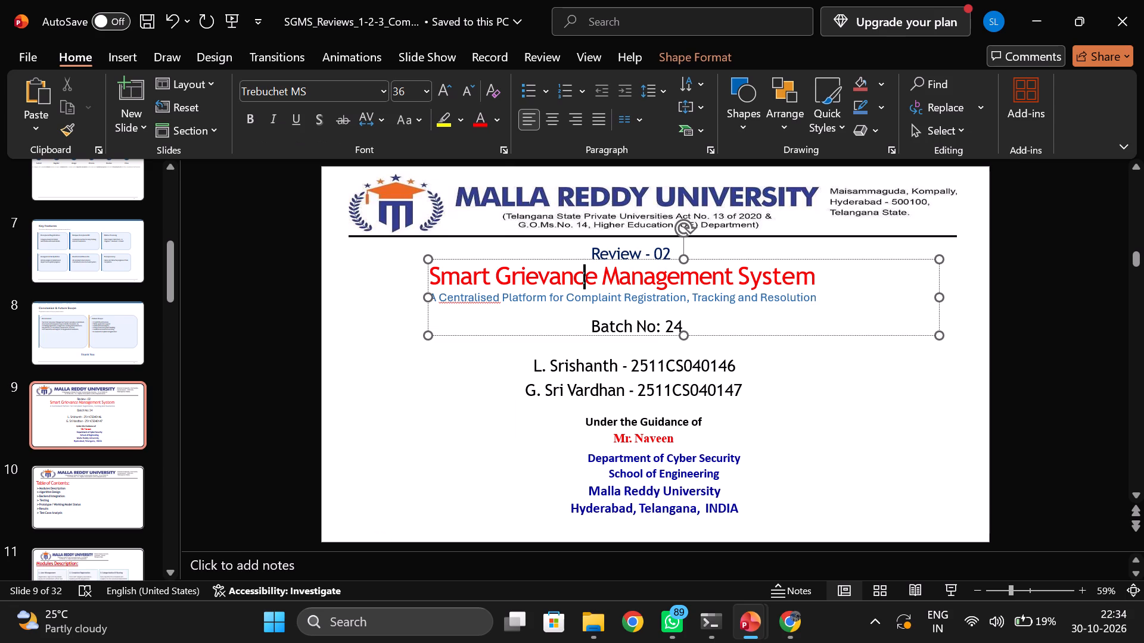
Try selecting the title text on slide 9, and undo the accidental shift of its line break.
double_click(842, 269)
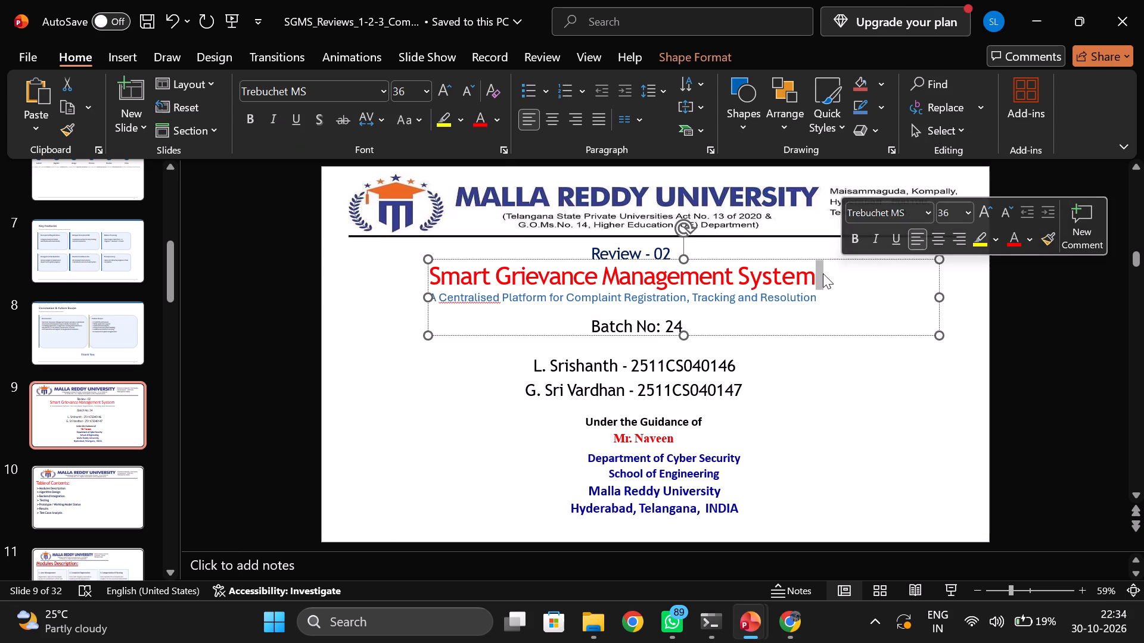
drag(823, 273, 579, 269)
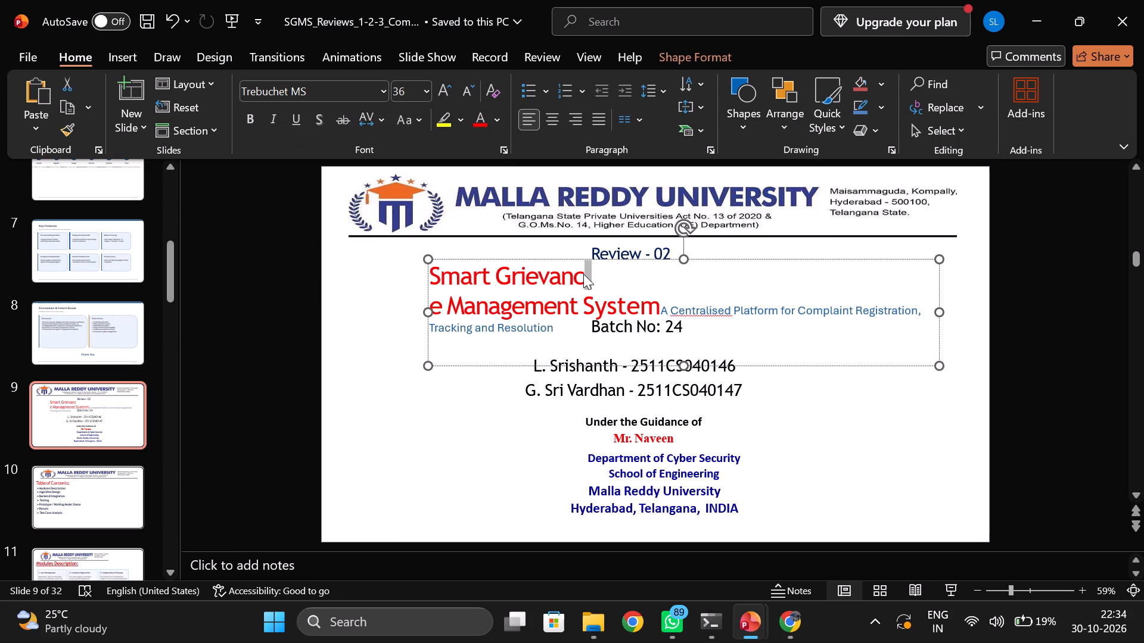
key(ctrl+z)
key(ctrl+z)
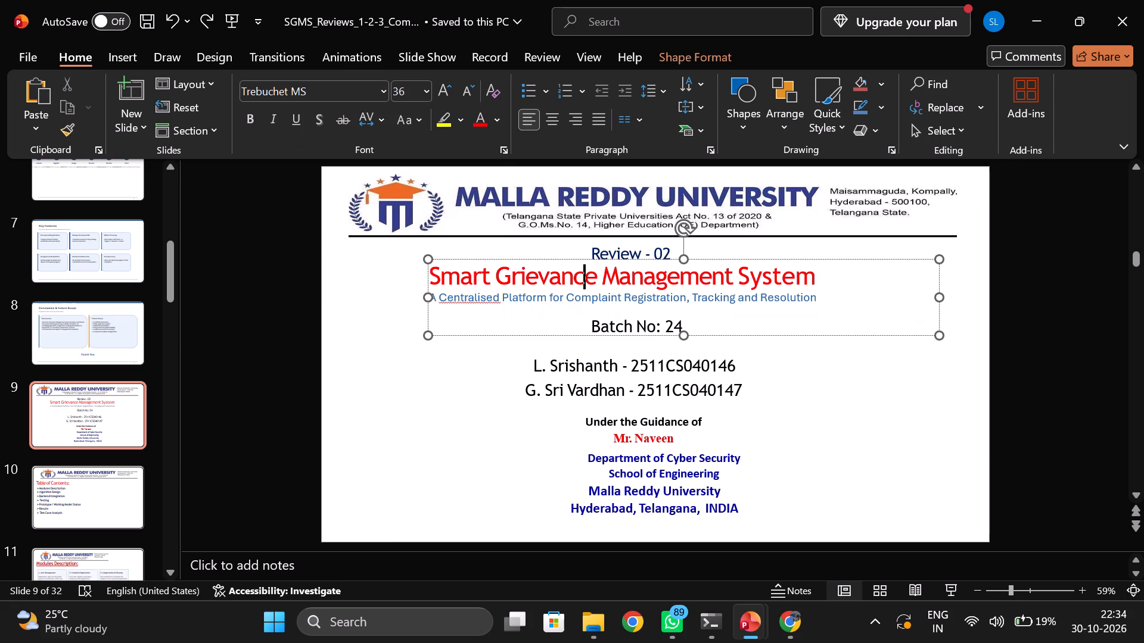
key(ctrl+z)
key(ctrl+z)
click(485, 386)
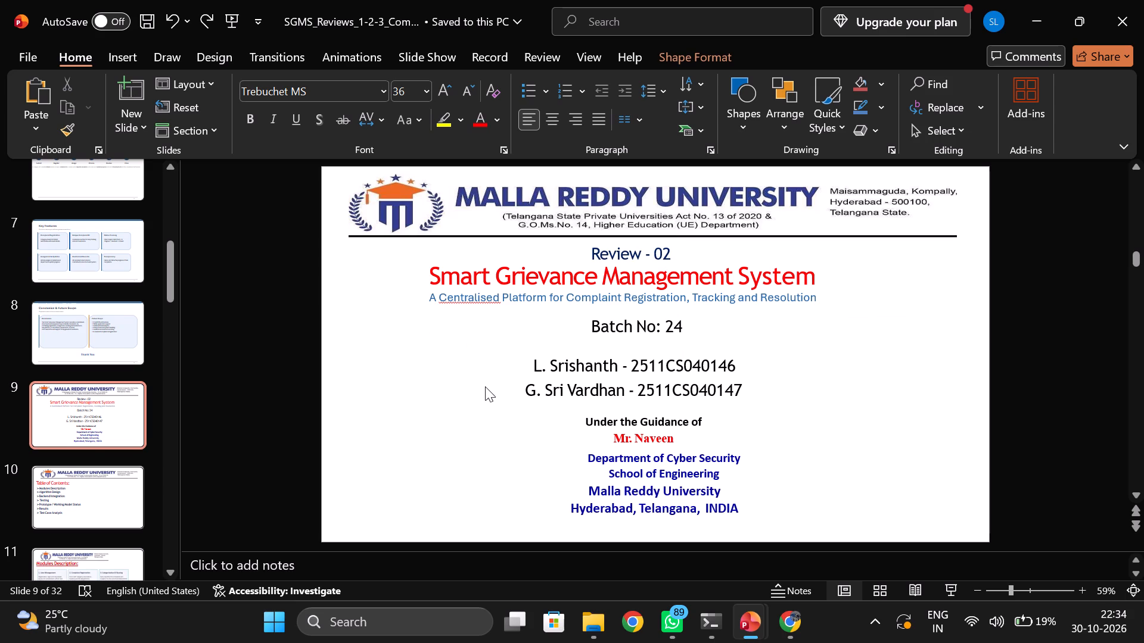
Start a new line below the Smart Grievance Management System title on slide 22.
scroll(77, 450, down, 4)
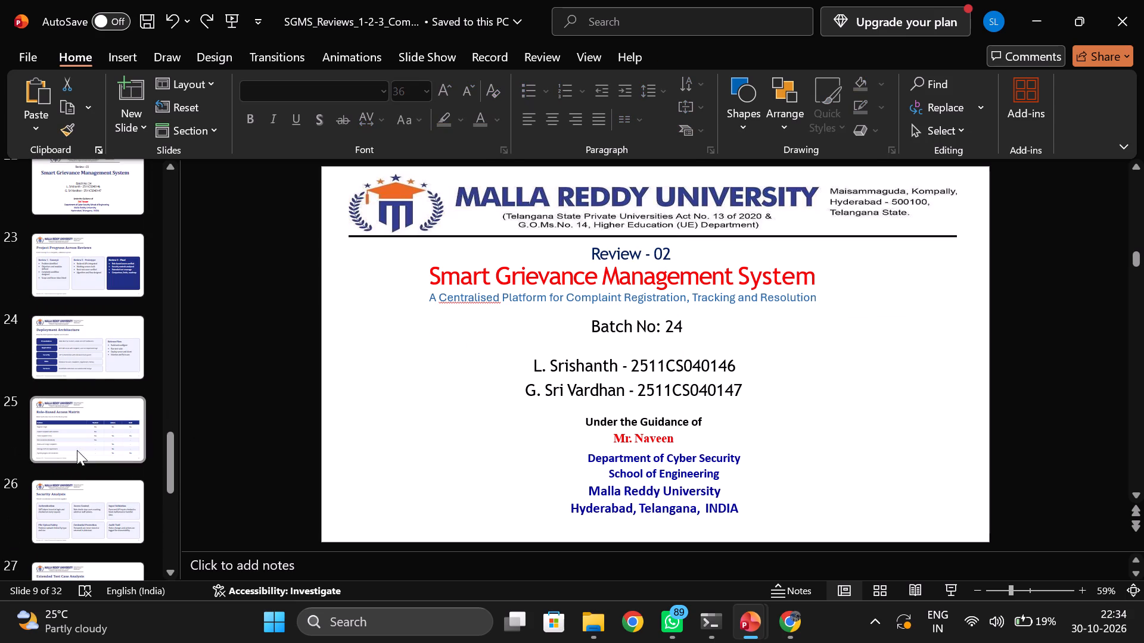
scroll(105, 375, up, 1)
click(103, 205)
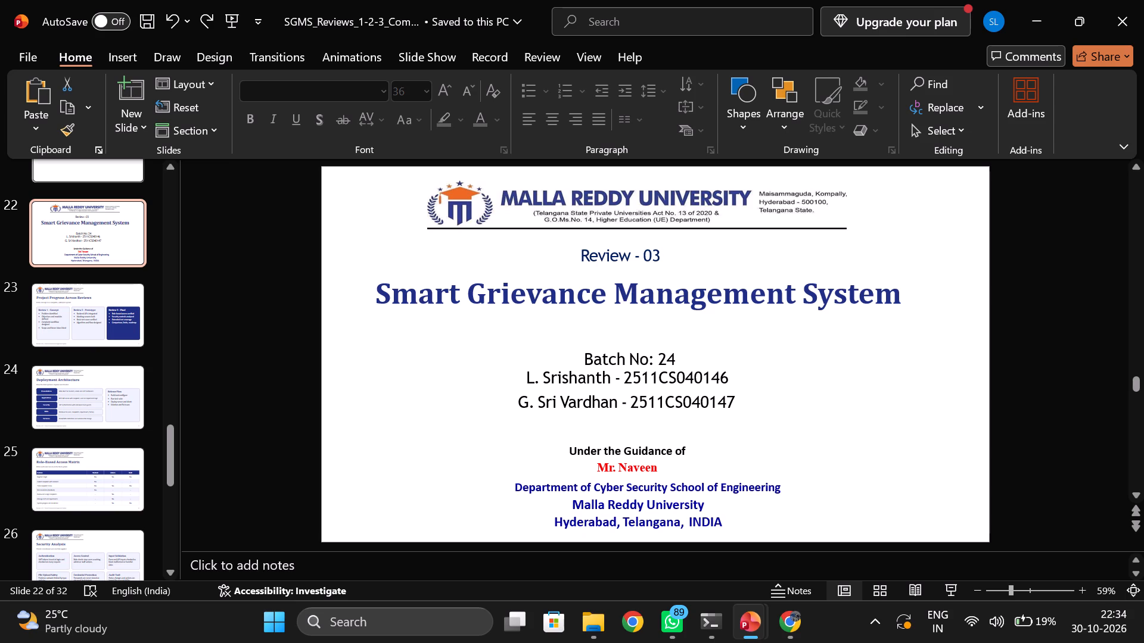
click(894, 289)
key(Return)
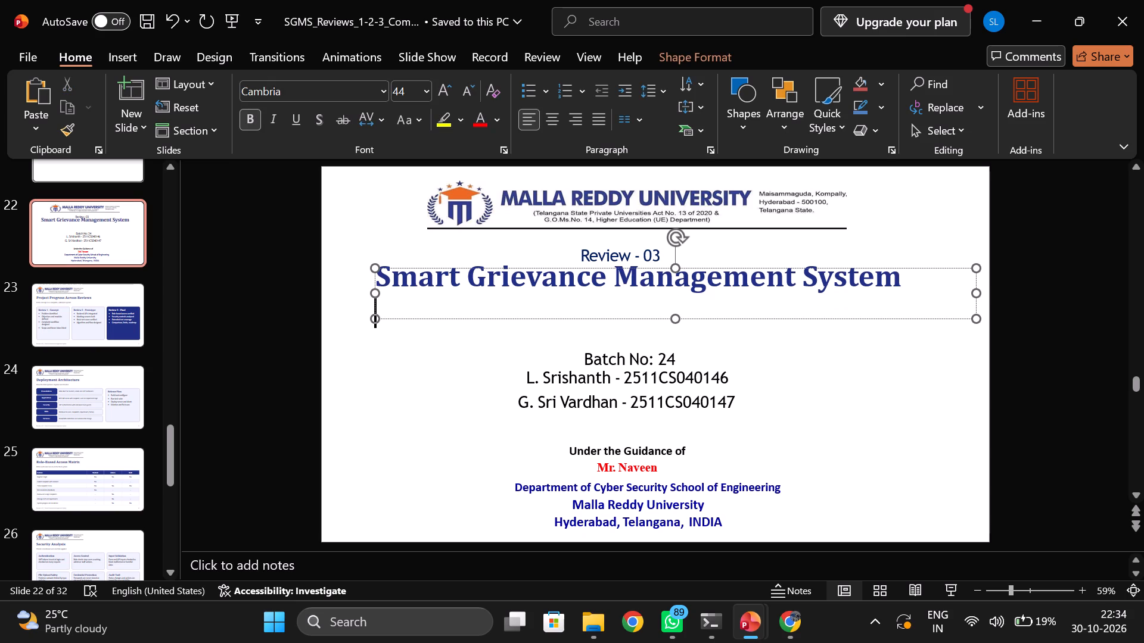
Copy the subtitle "A Centralised Platform for Complaint Registration, Tracking and Resolution" from slide 1.
scroll(15, 292, up, 4)
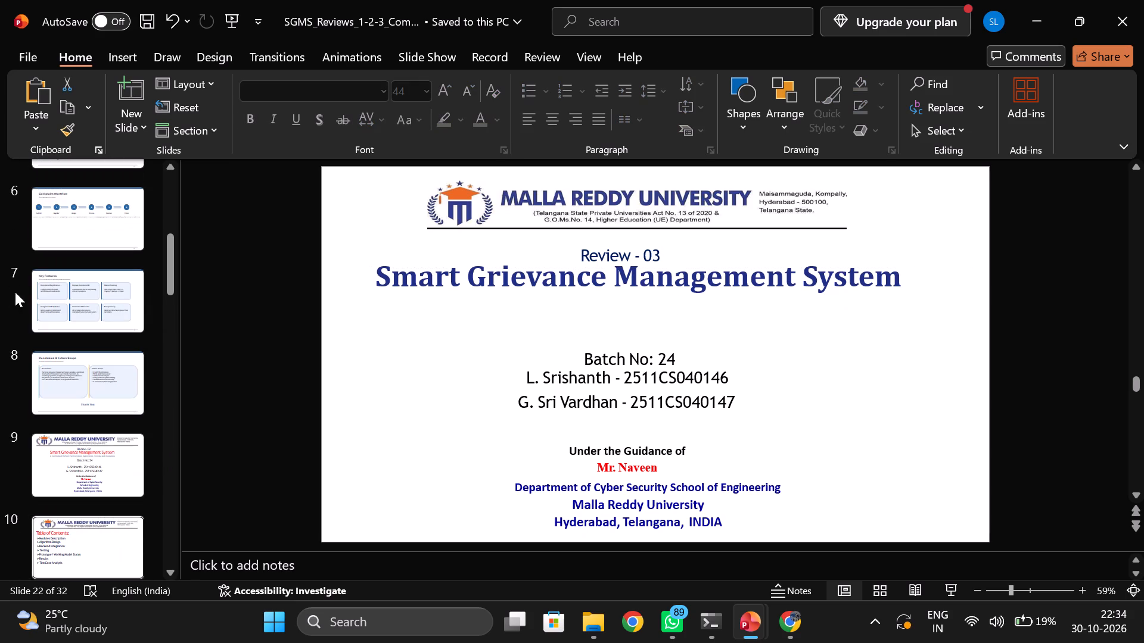
scroll(79, 217, up, 6)
click(82, 213)
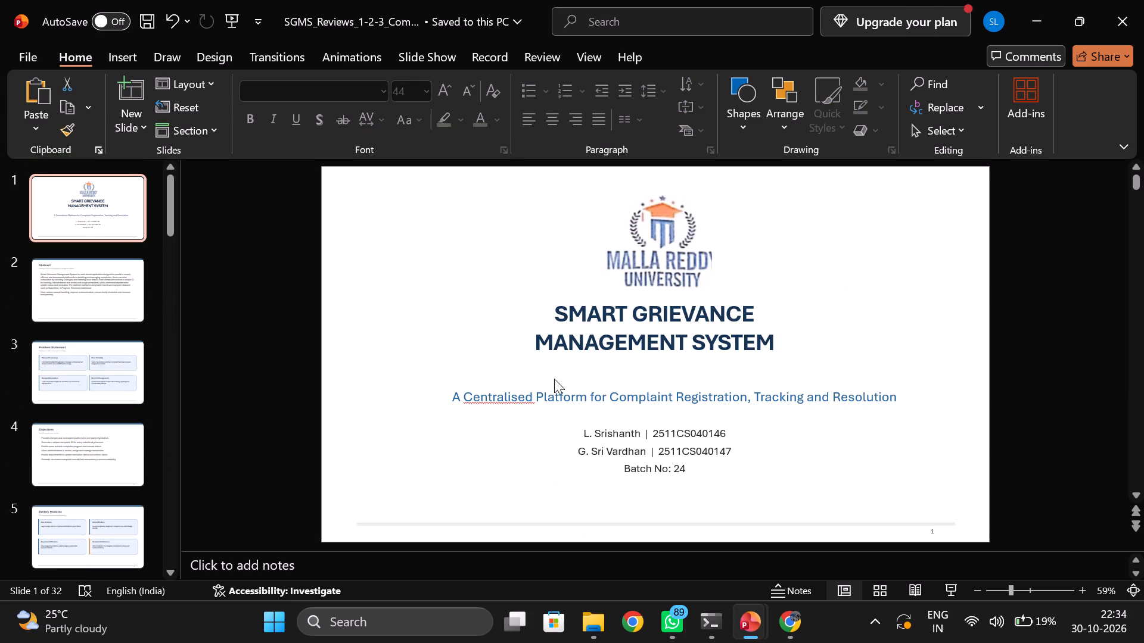
click(560, 401)
key(ctrl+a)
key(ctrl+c)
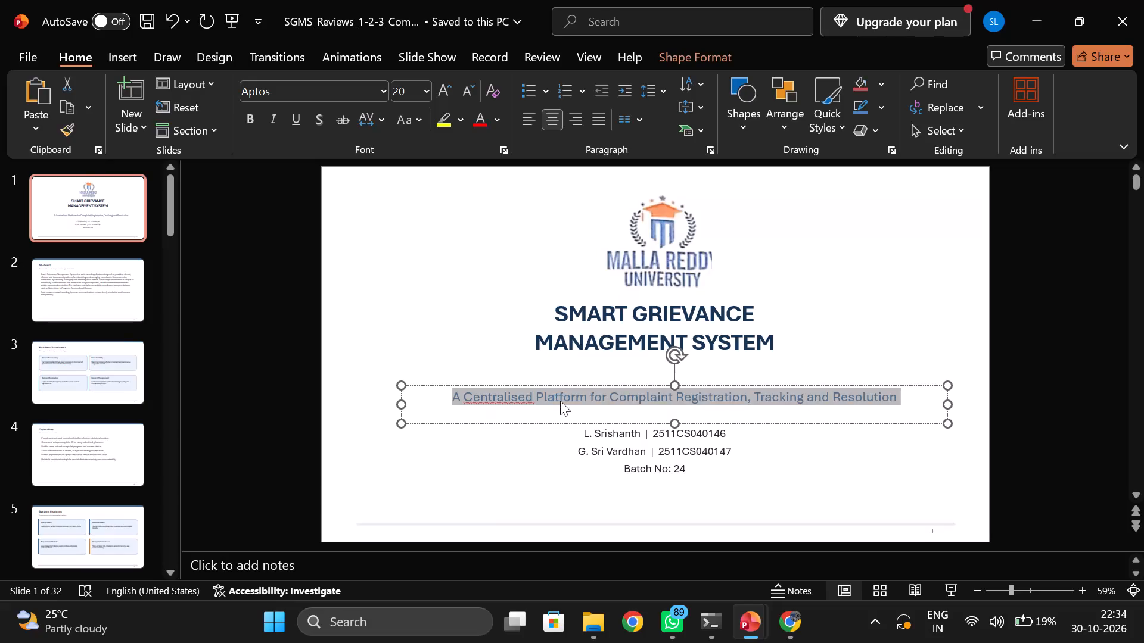
Paste the copied subtitle on a new line directly under the title on slide 22.
scroll(48, 481, down, 12)
scroll(79, 396, up, 1)
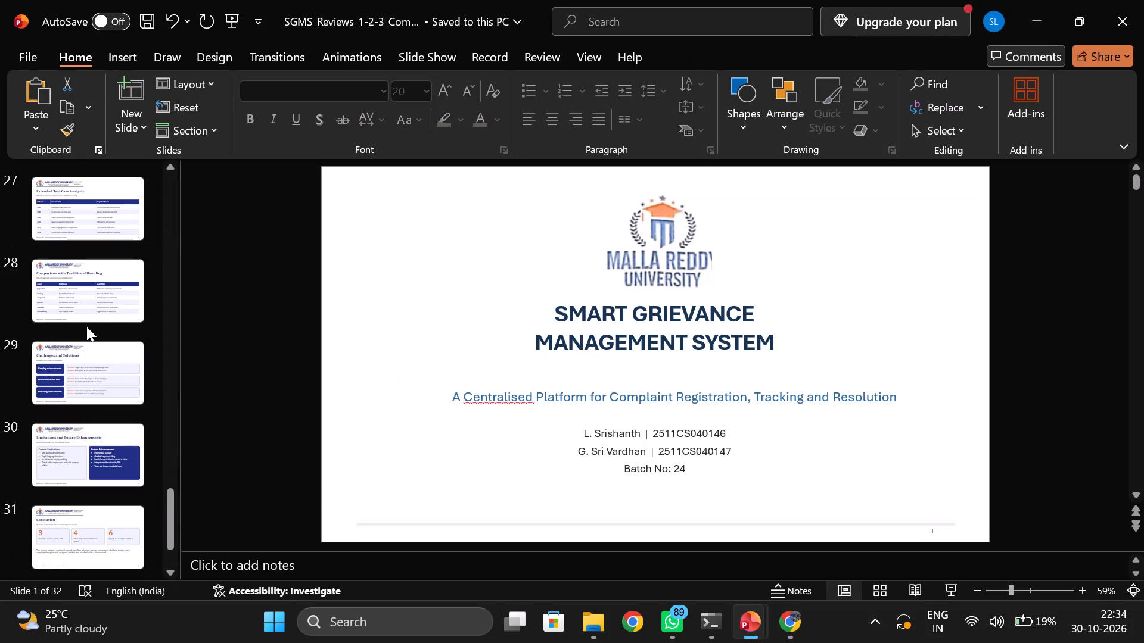
scroll(86, 326, up, 2)
click(98, 244)
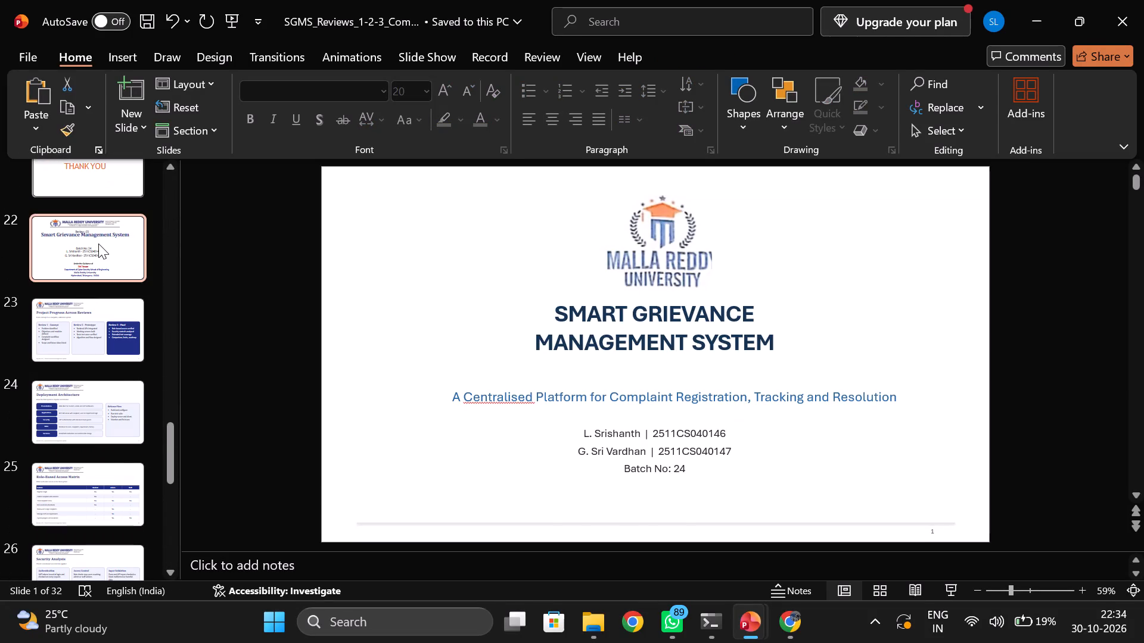
click(907, 277)
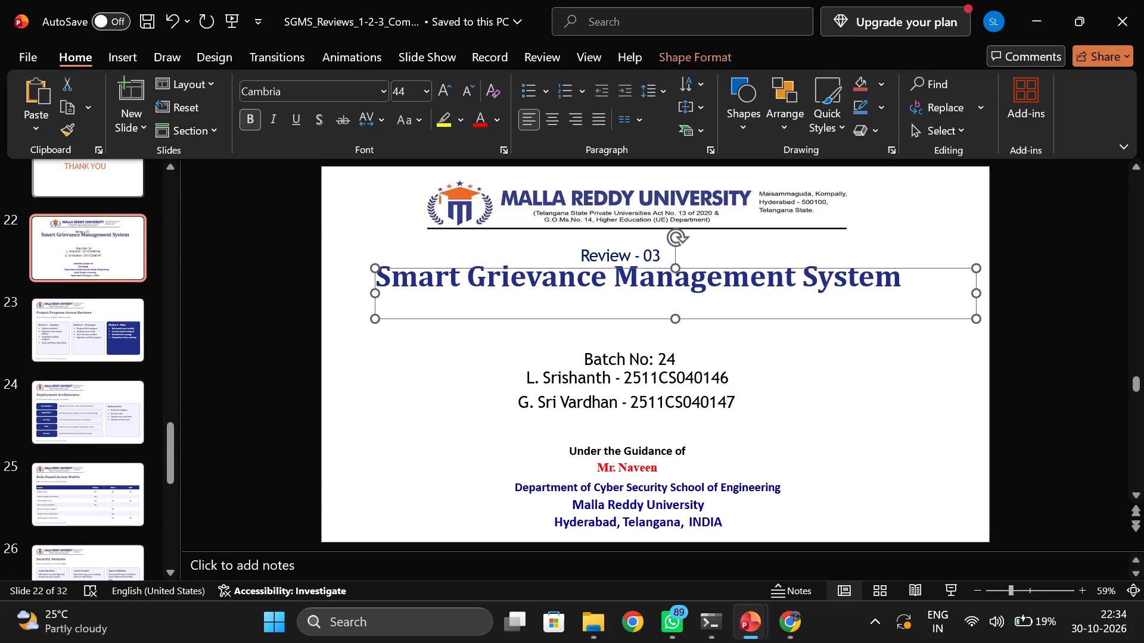
click(897, 278)
key(Return)
key(ctrl+v)
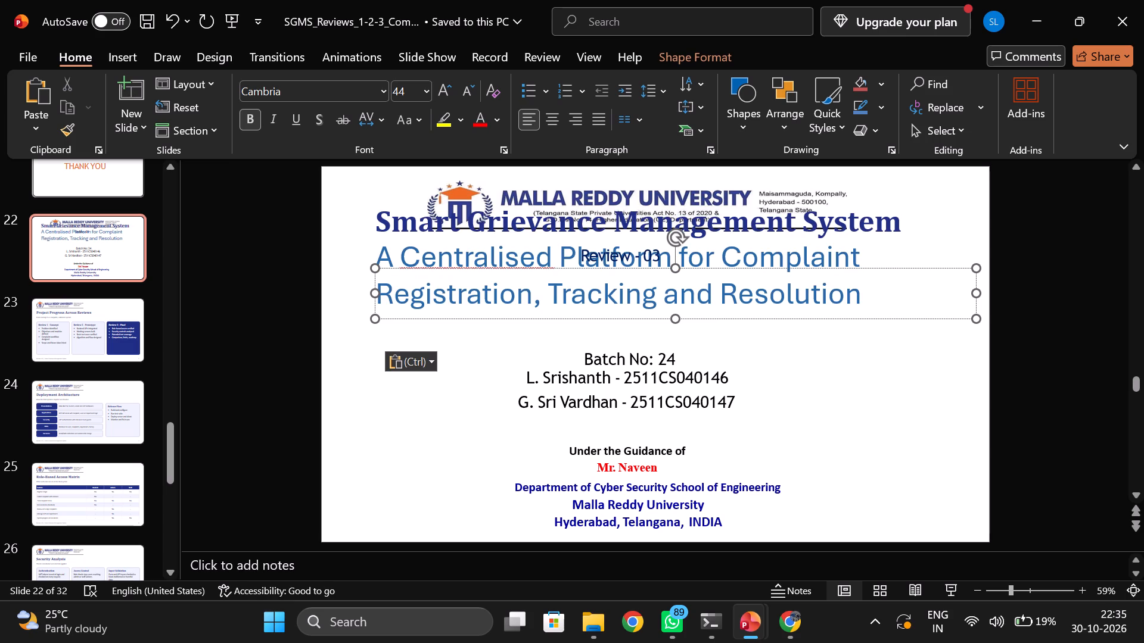
Set the whole pasted subtitle on slide 22 to font size 16, nudging its text box slightly down.
click(424, 296)
drag(424, 296, 421, 338)
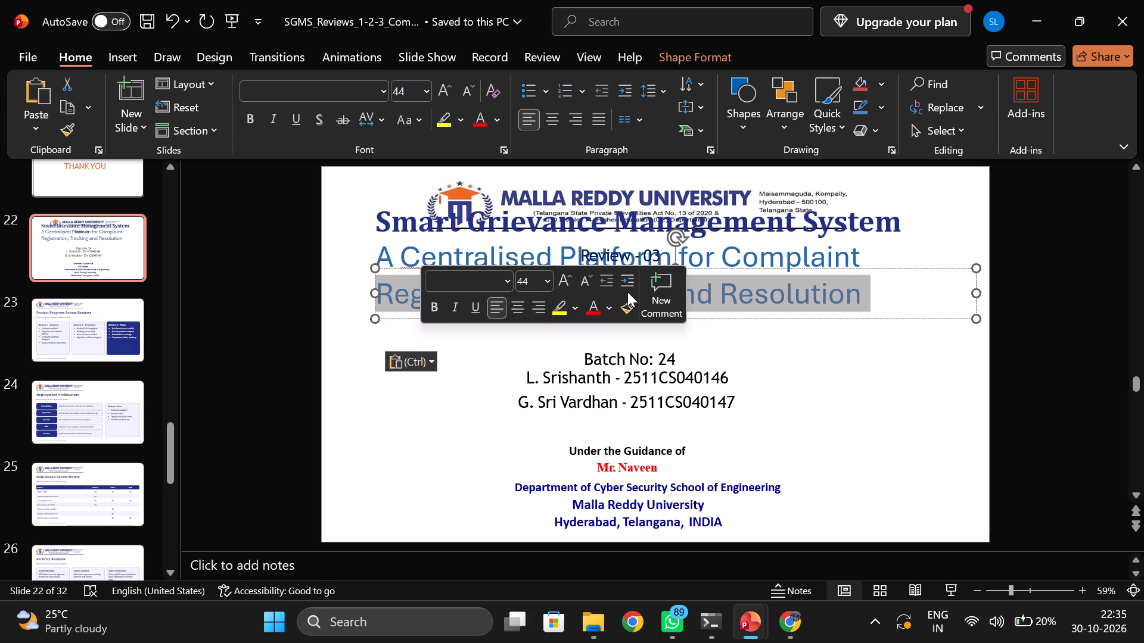
click(549, 285)
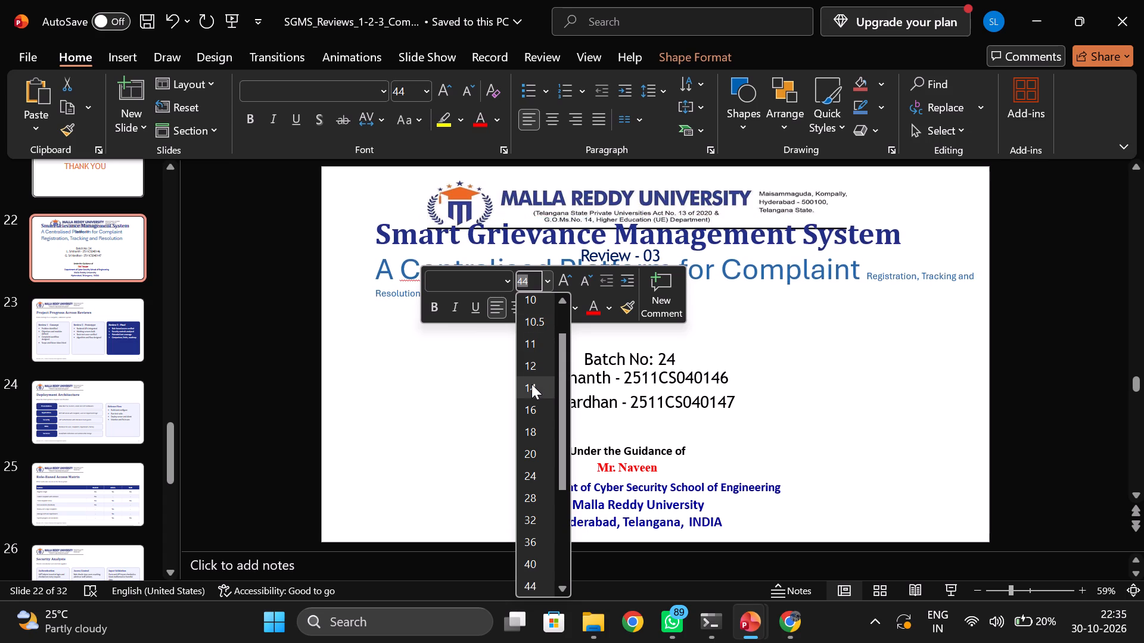
click(531, 407)
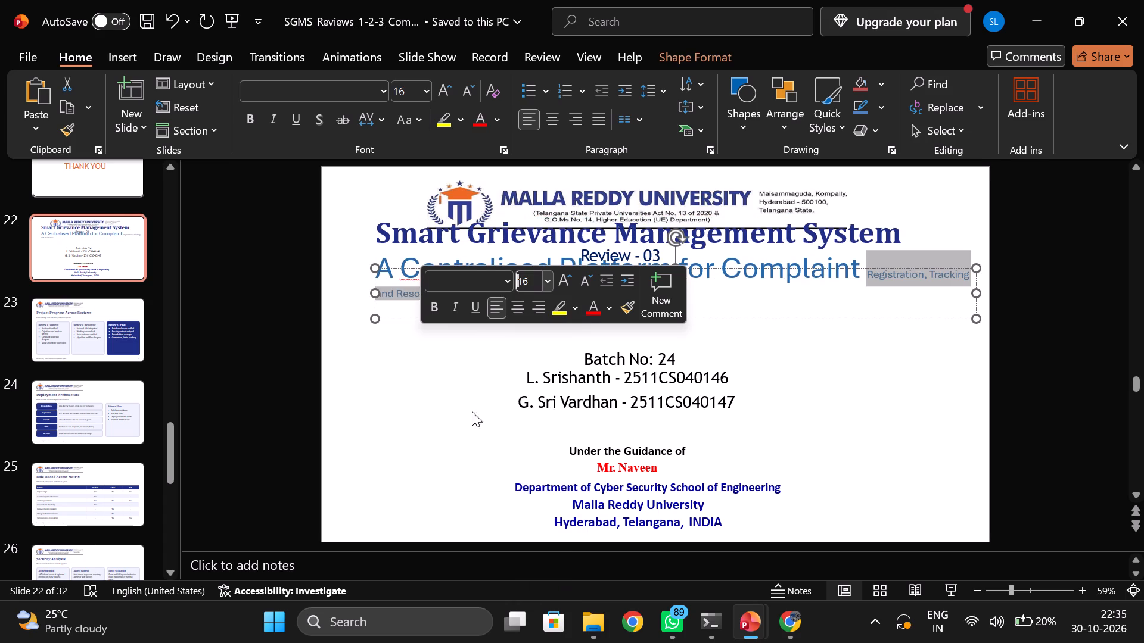
click(446, 413)
click(863, 269)
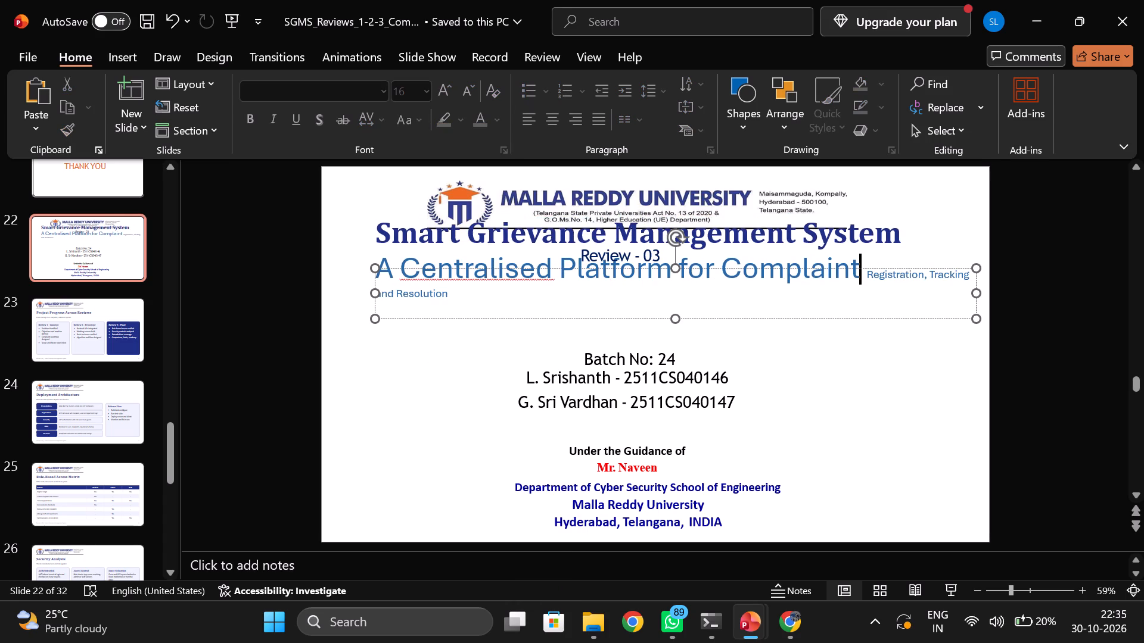
drag(860, 270, 863, 288)
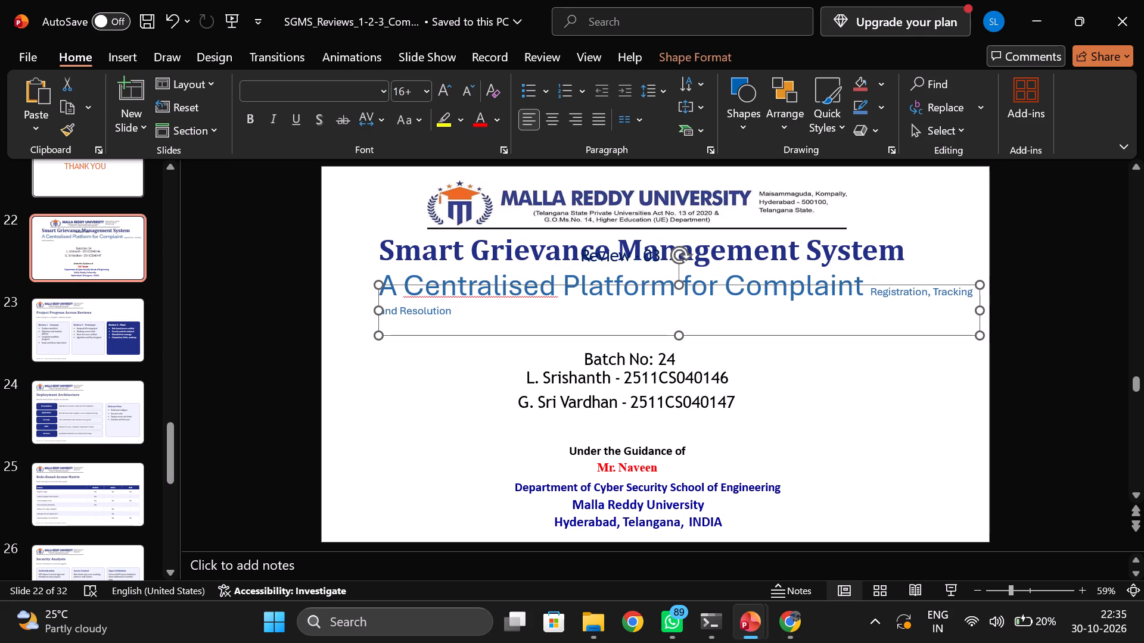
click(384, 292)
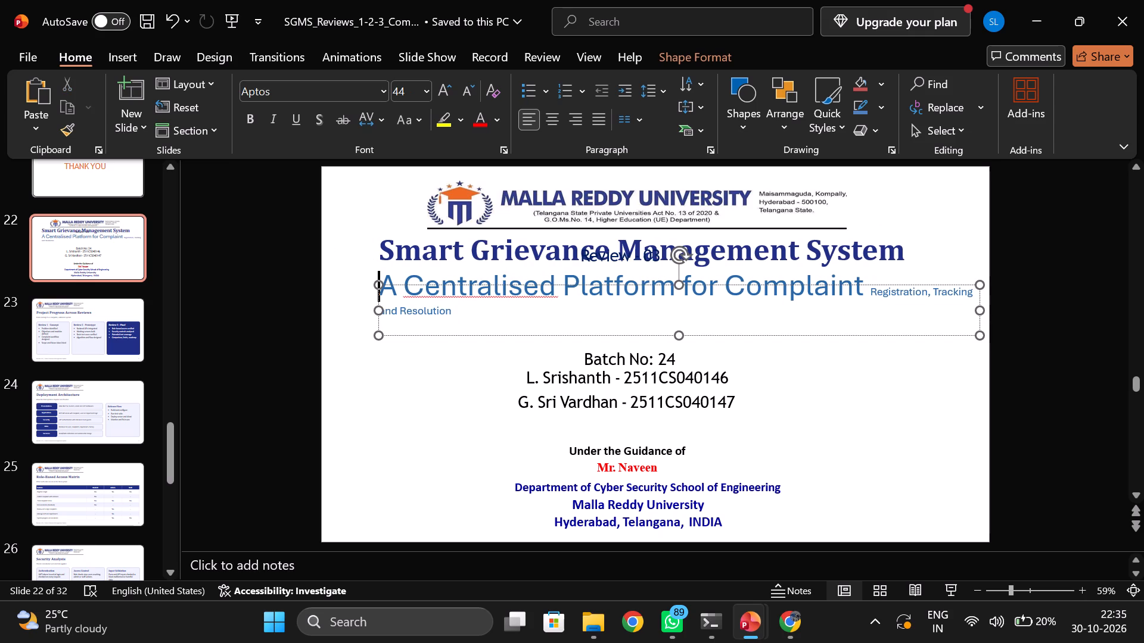
drag(384, 292, 644, 308)
click(768, 255)
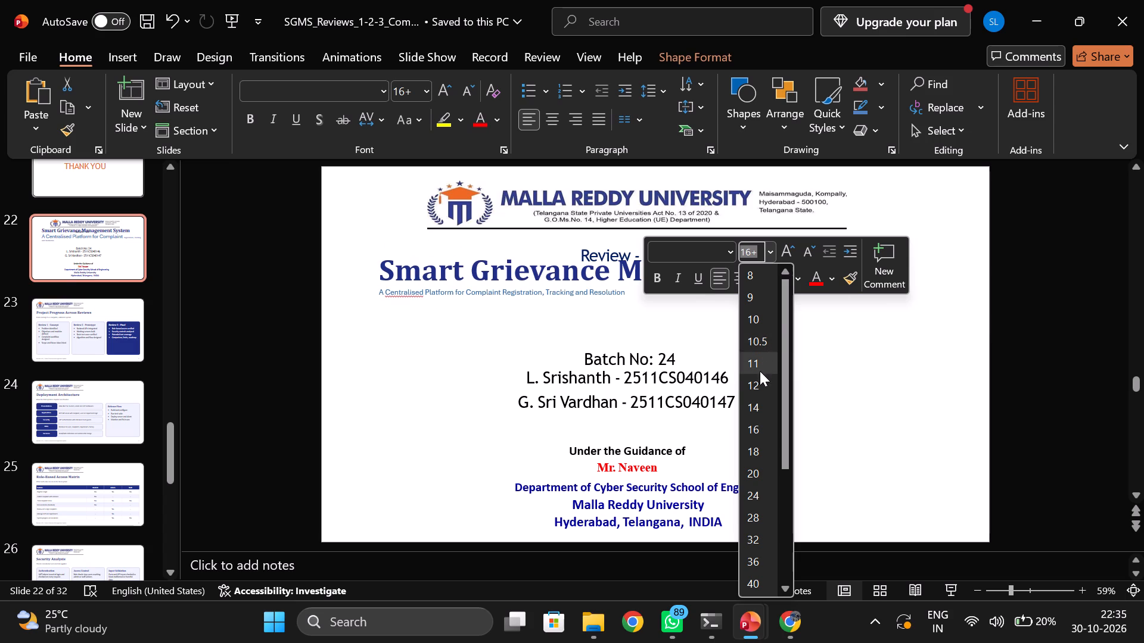
click(763, 430)
click(832, 417)
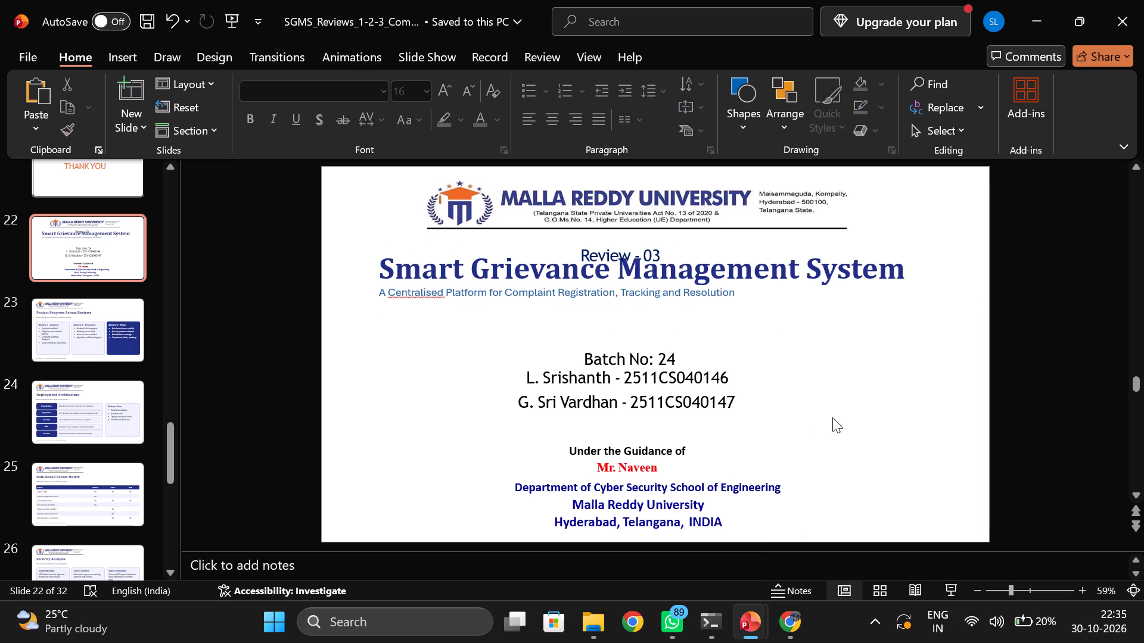
Move the title and subtitle text box on slide 22 down and slightly right, clear of the Review - 03 label.
click(764, 277)
click(823, 274)
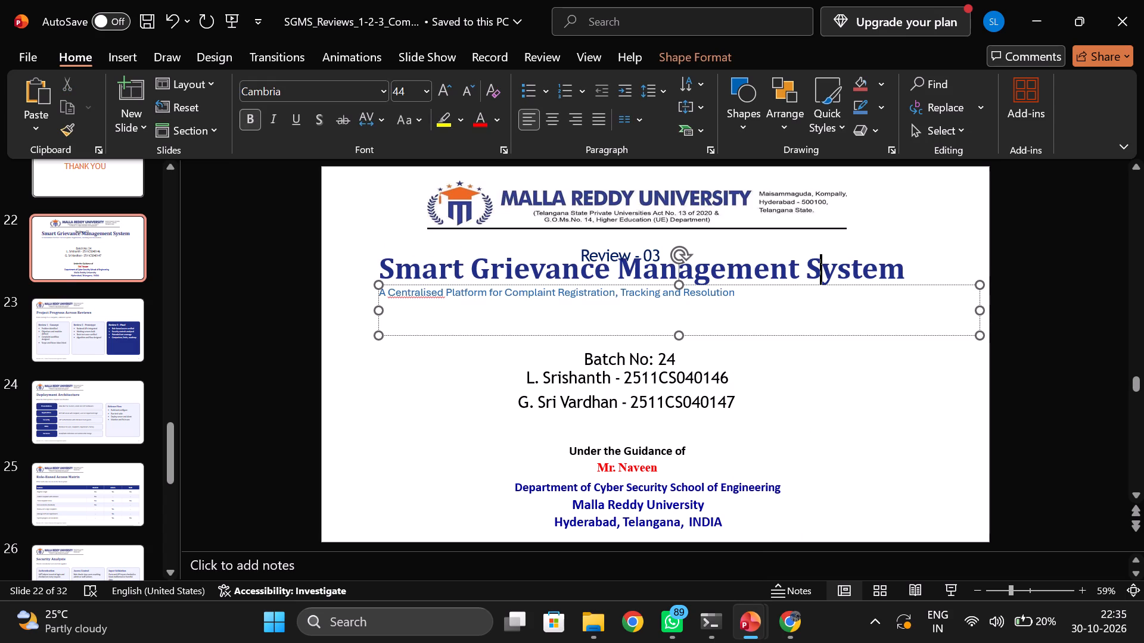
double_click(823, 274)
click(796, 296)
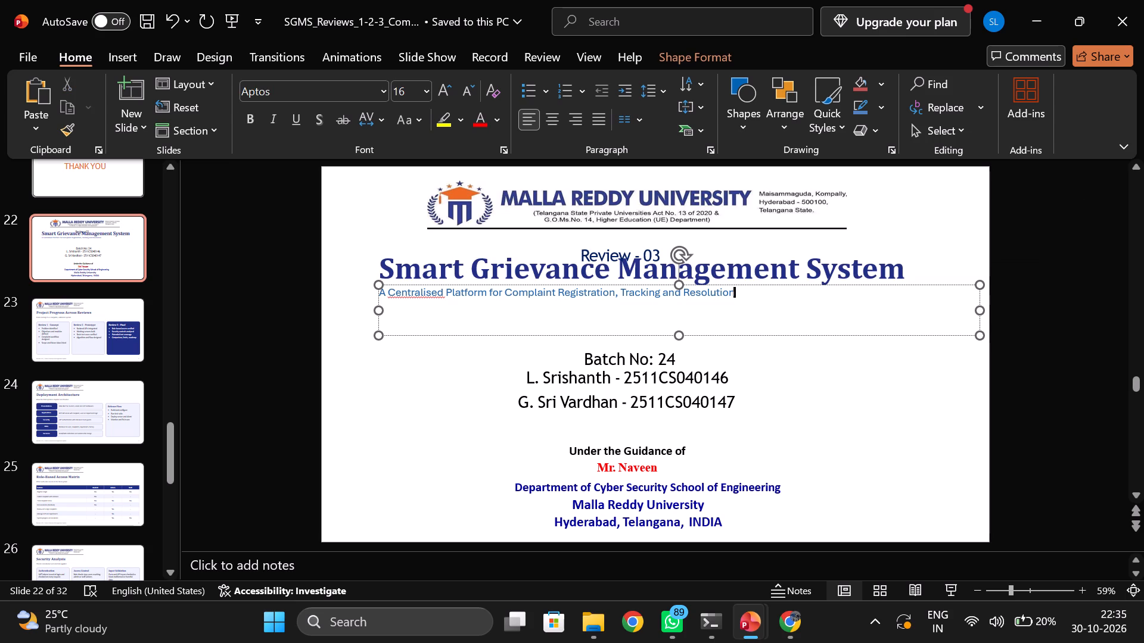
click(819, 287)
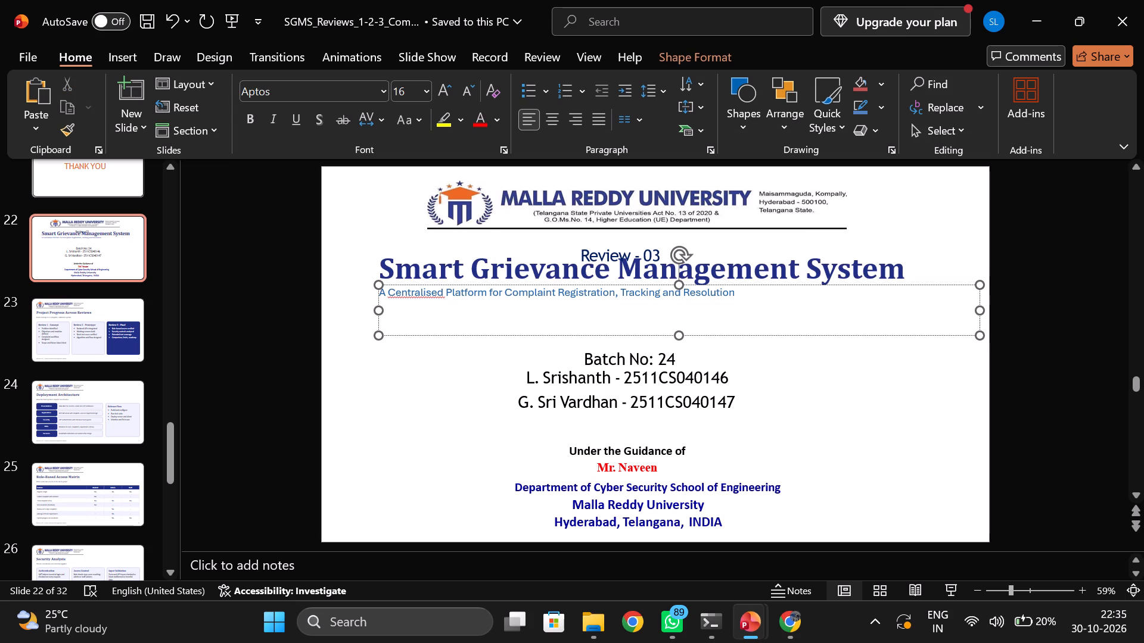
click(800, 282)
drag(804, 283, 822, 307)
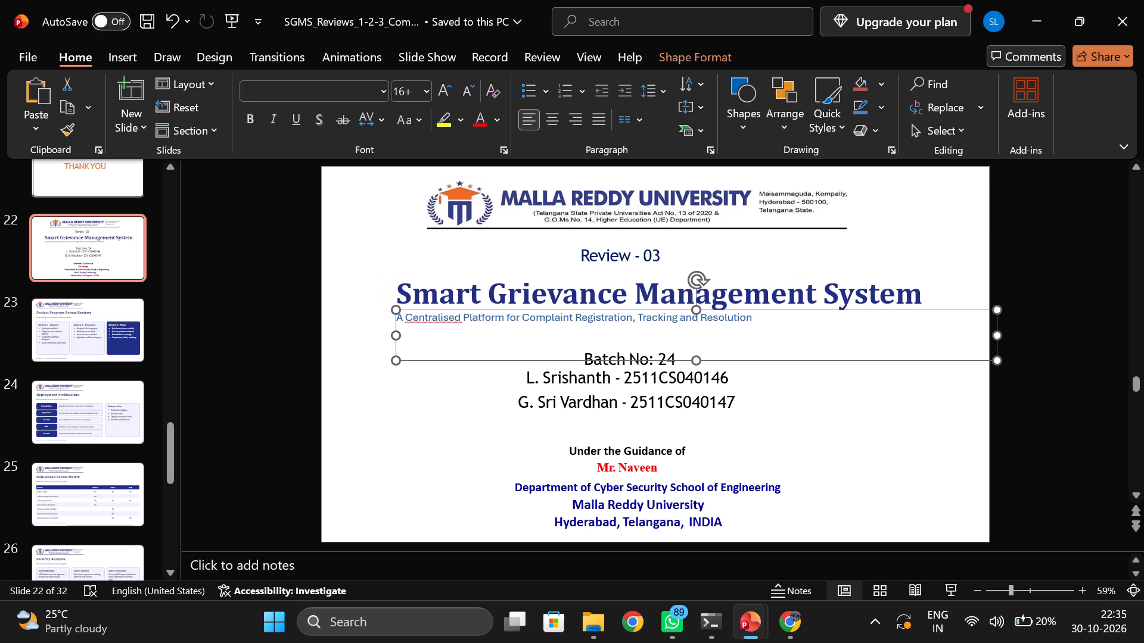
Indent the subtitle on slide 22 with leading spaces to centre it under the title.
key(space)
key(space)
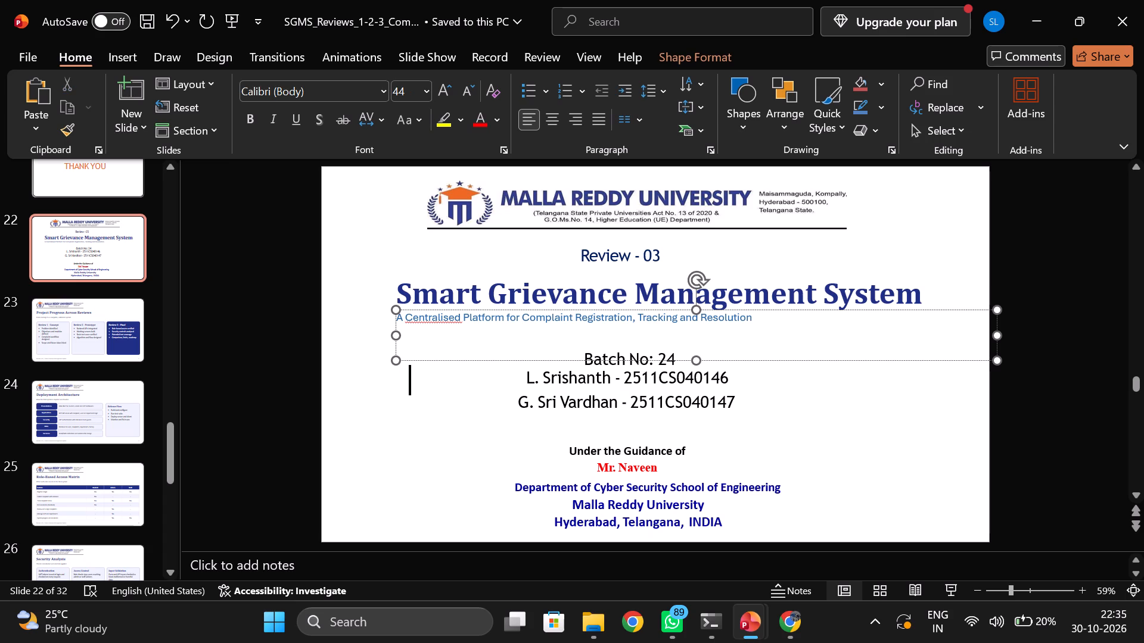
click(395, 323)
click(399, 319)
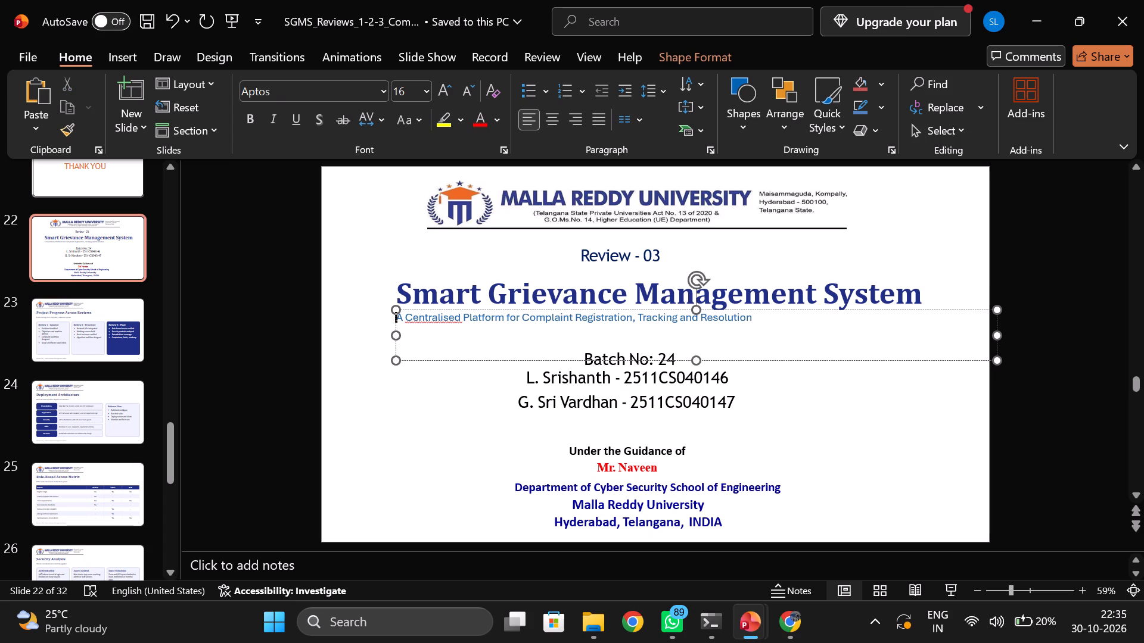
key(space)
key(space)
key(space)
key(space)
key(space)
key(space)
key(space)
key(space)
key(space)
key(space)
key(space)
key(space)
key(space)
key(space)
key(space)
key(space)
key(space)
key(space)
key(space)
key(space)
key(space)
key(space)
key(space)
key(space)
key(space)
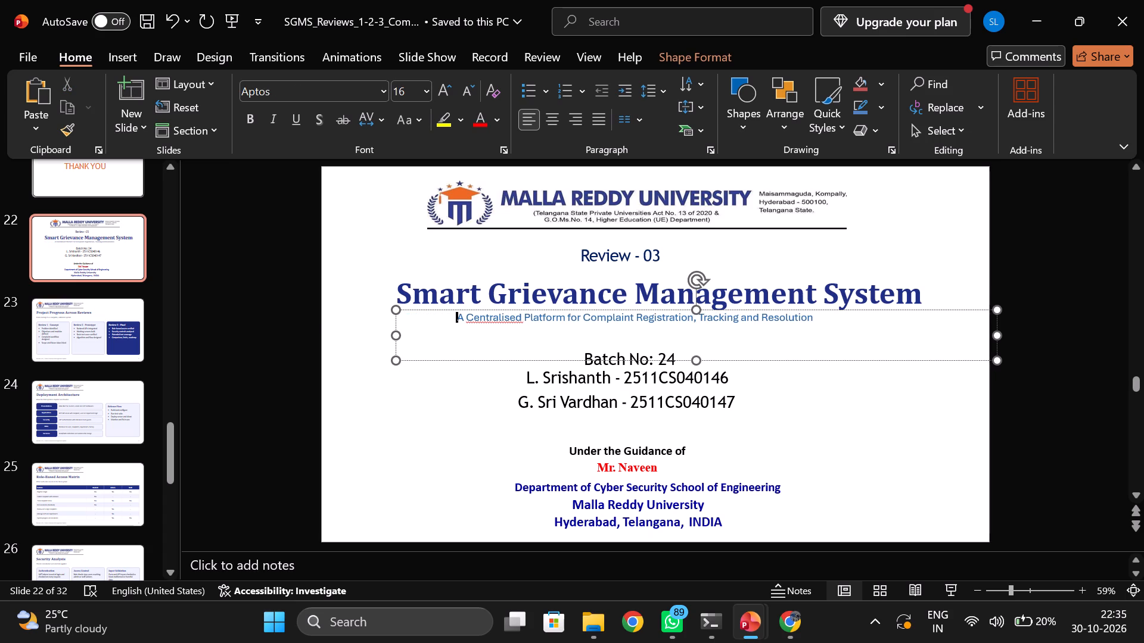
click(348, 311)
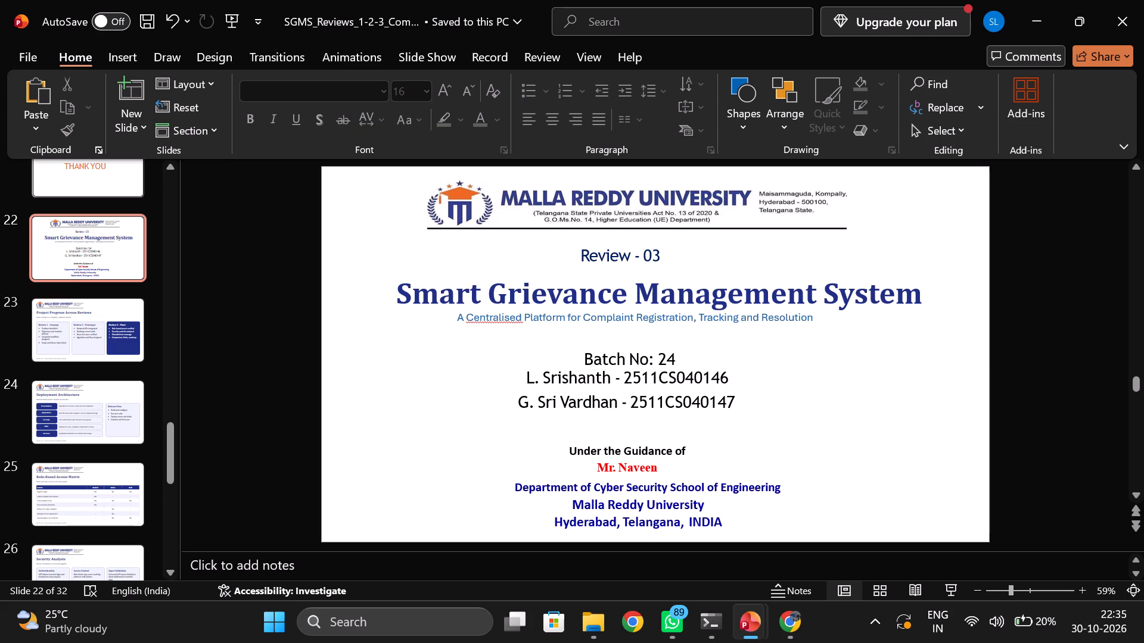
Shift the Review - 03 label on slide 22 to the right to centre it above the title.
click(574, 258)
click(643, 246)
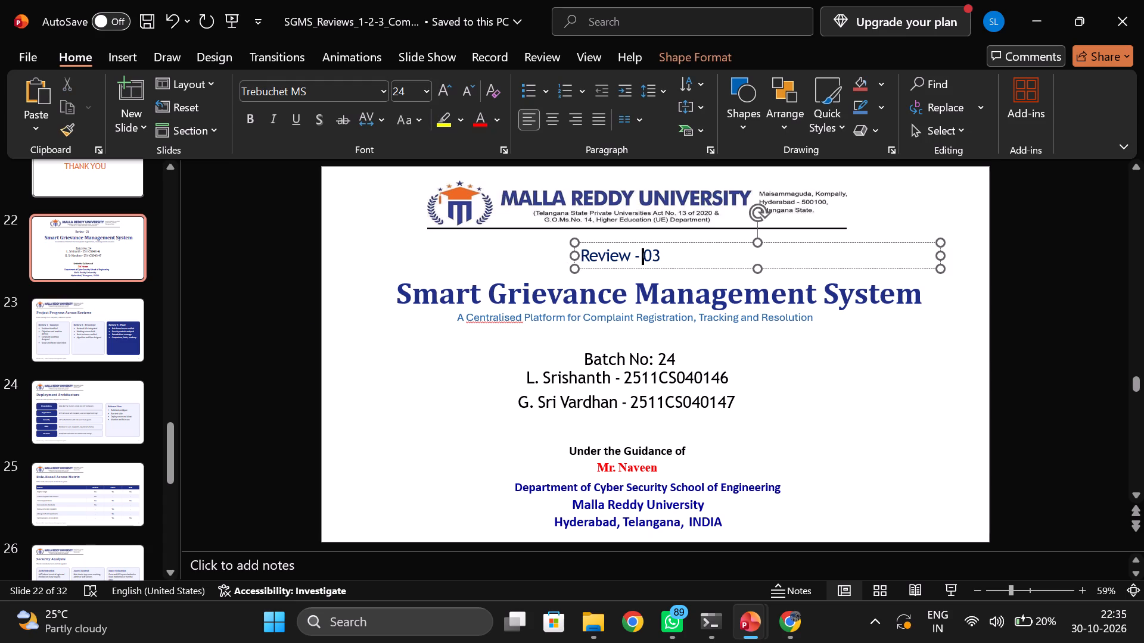
drag(650, 244, 670, 242)
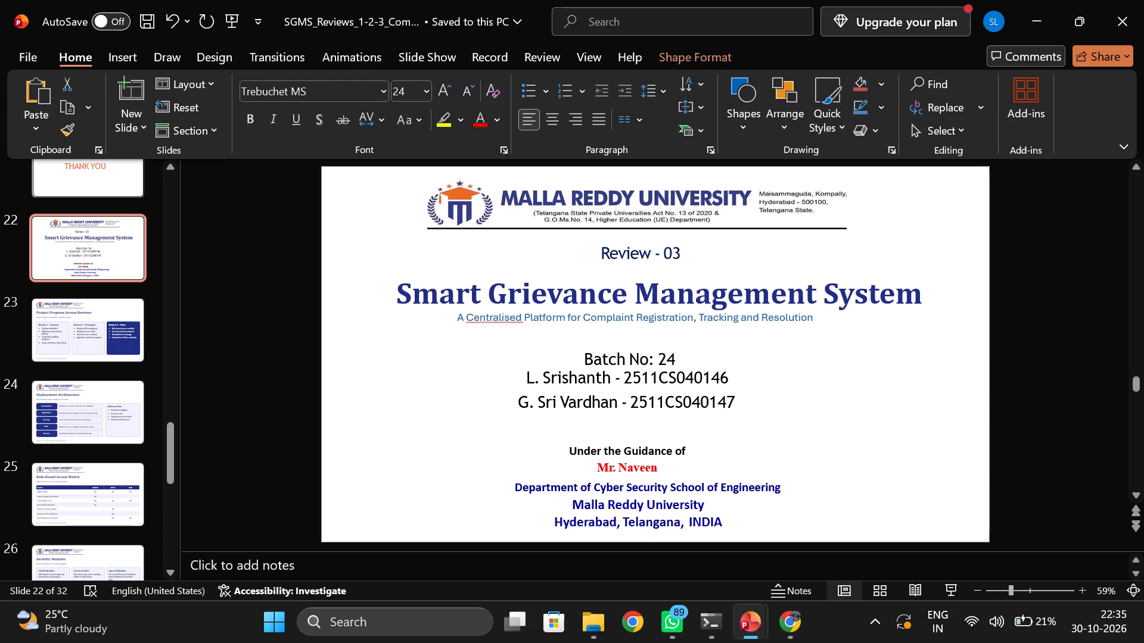
drag(670, 242, 673, 242)
click(815, 361)
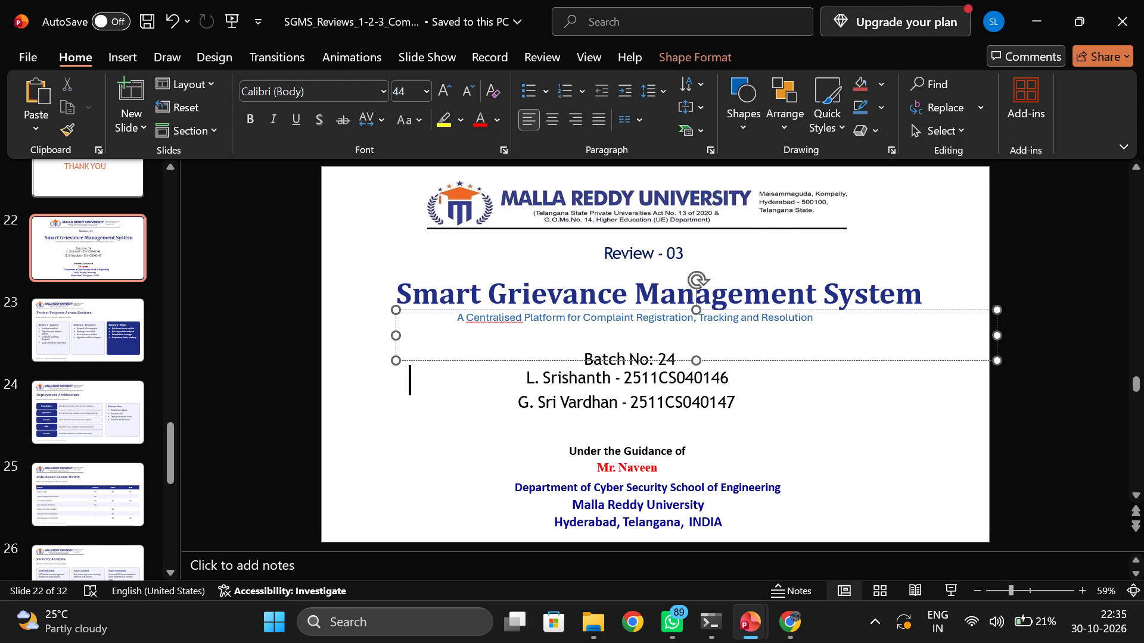
click(1030, 455)
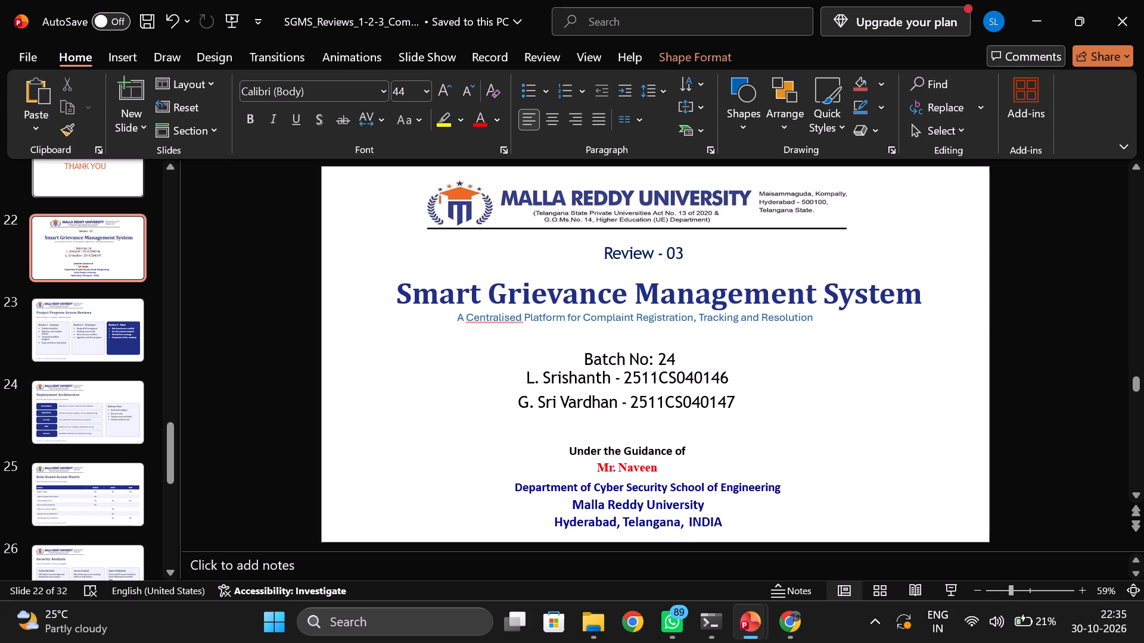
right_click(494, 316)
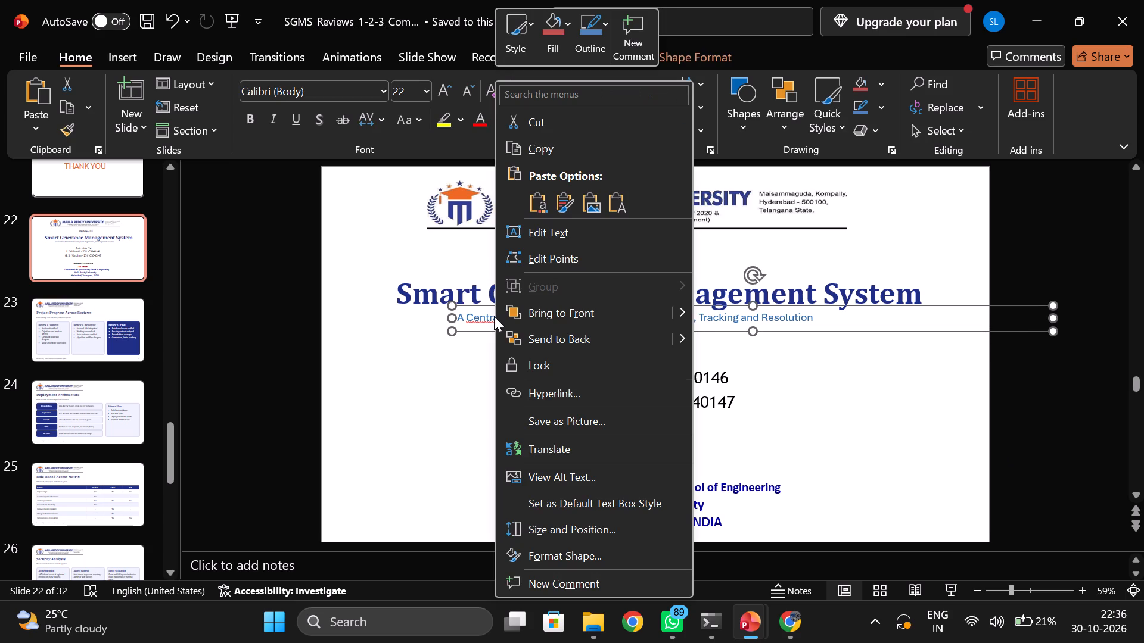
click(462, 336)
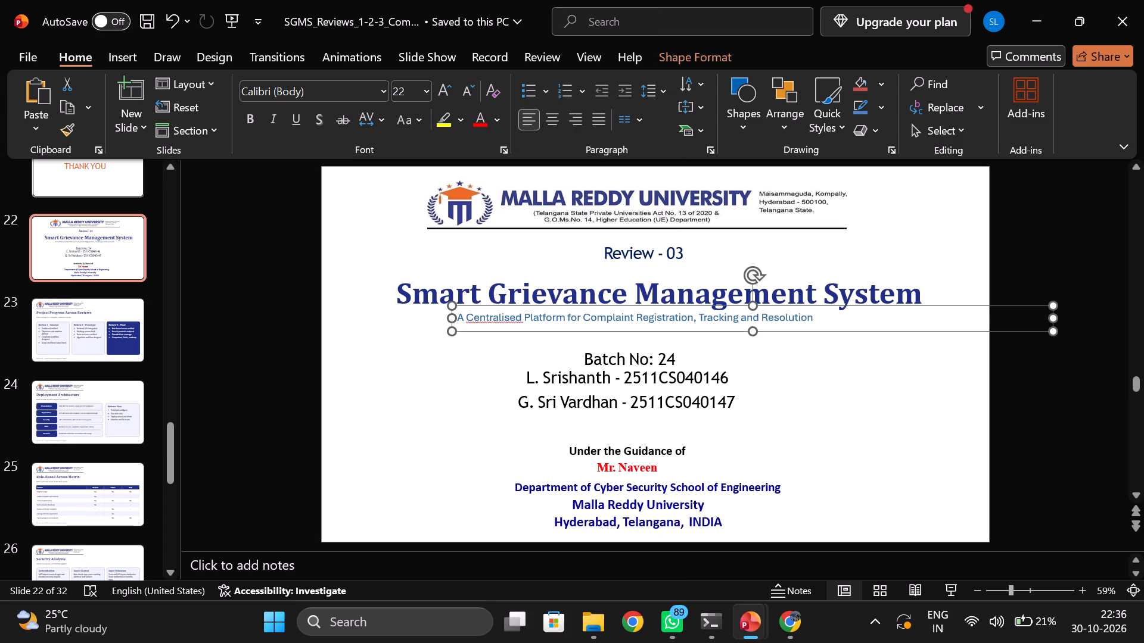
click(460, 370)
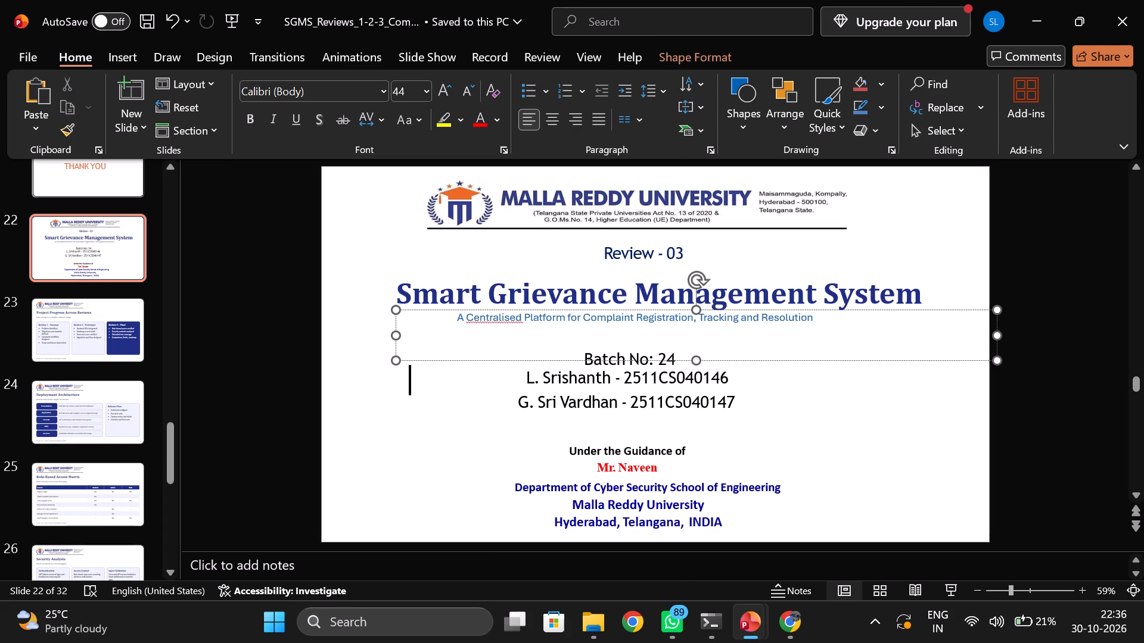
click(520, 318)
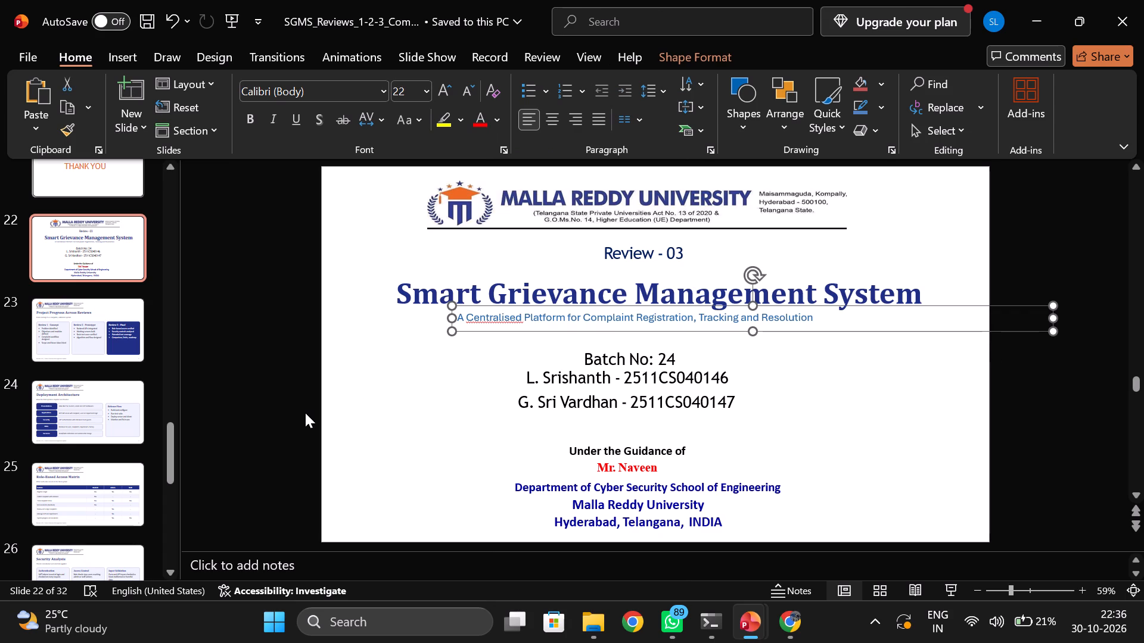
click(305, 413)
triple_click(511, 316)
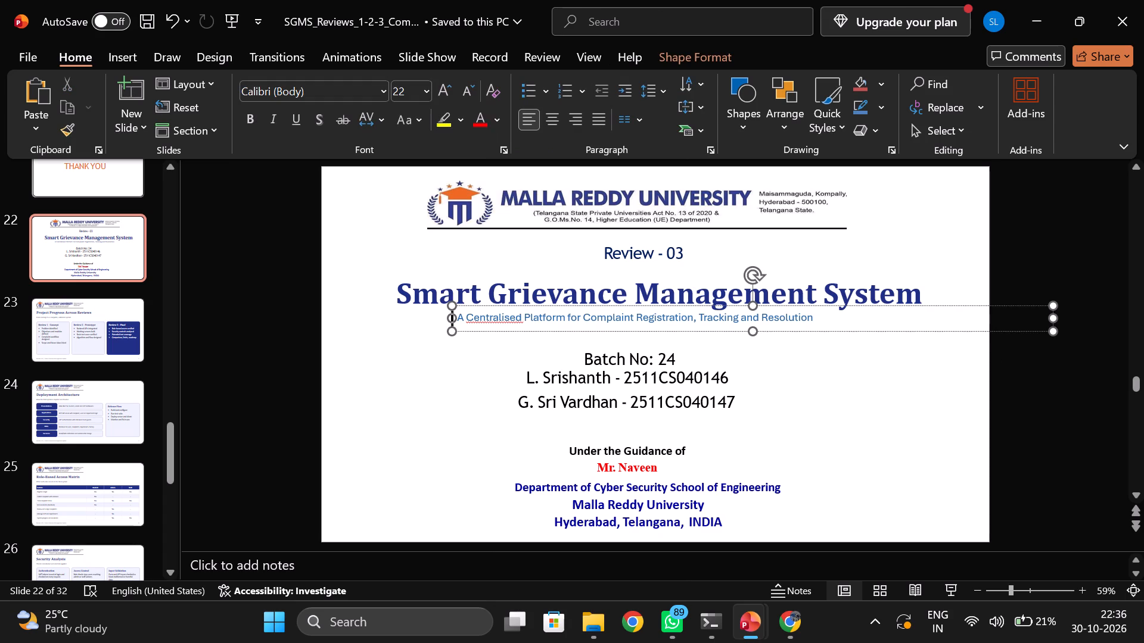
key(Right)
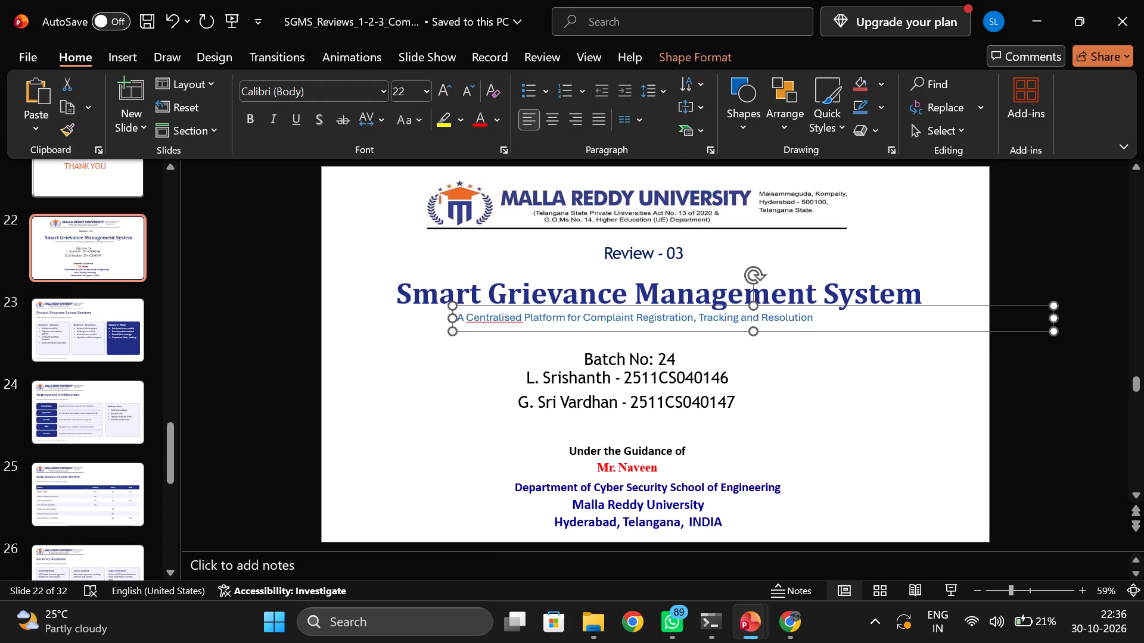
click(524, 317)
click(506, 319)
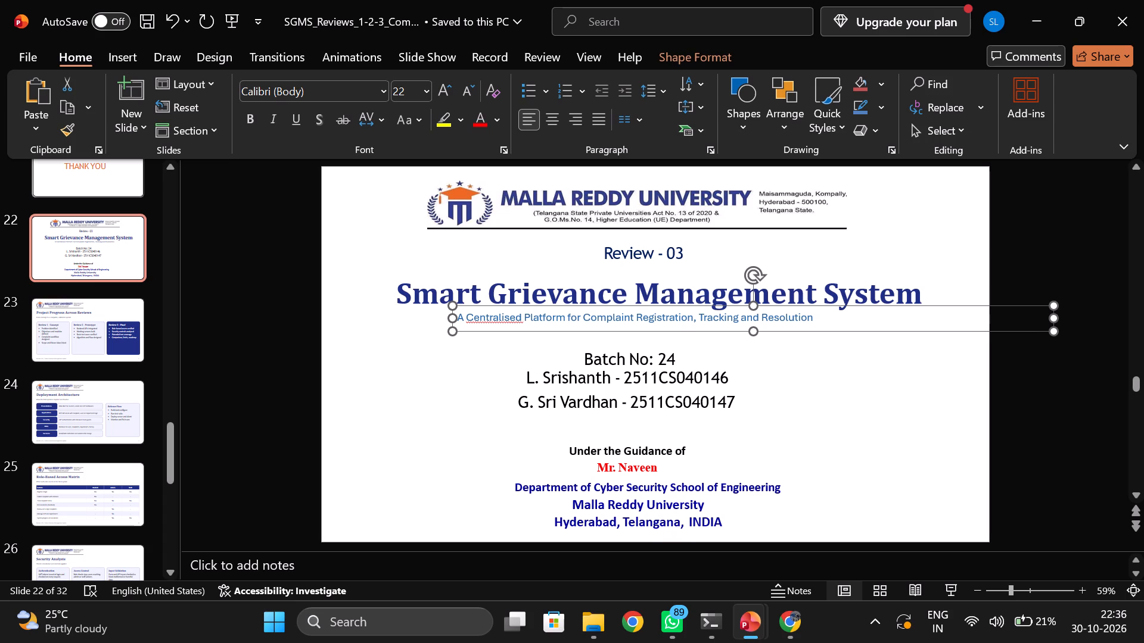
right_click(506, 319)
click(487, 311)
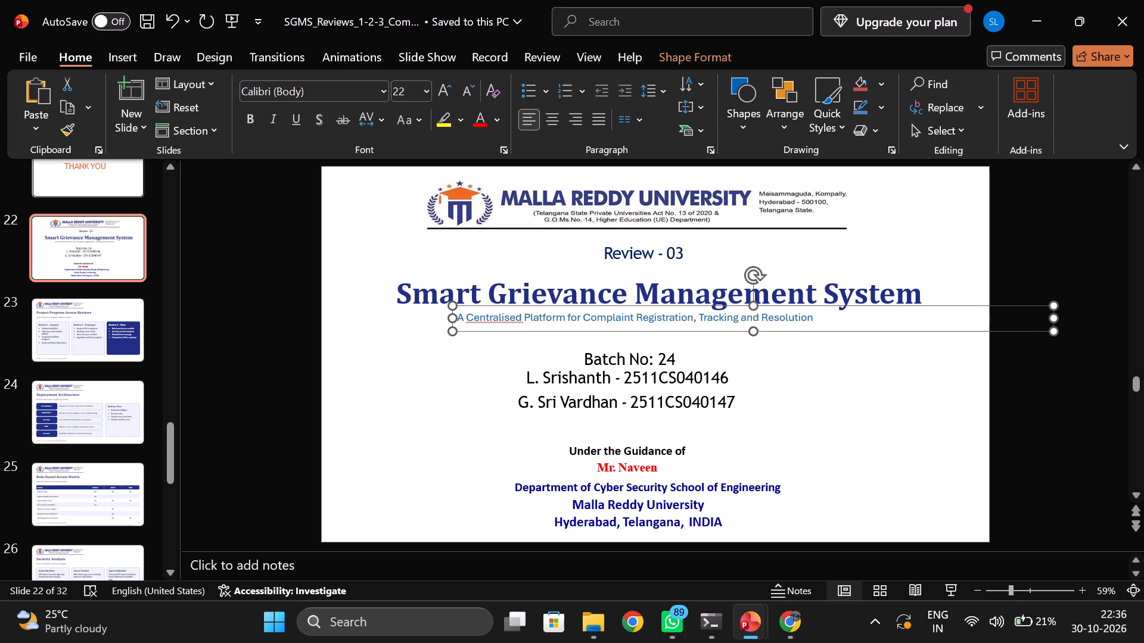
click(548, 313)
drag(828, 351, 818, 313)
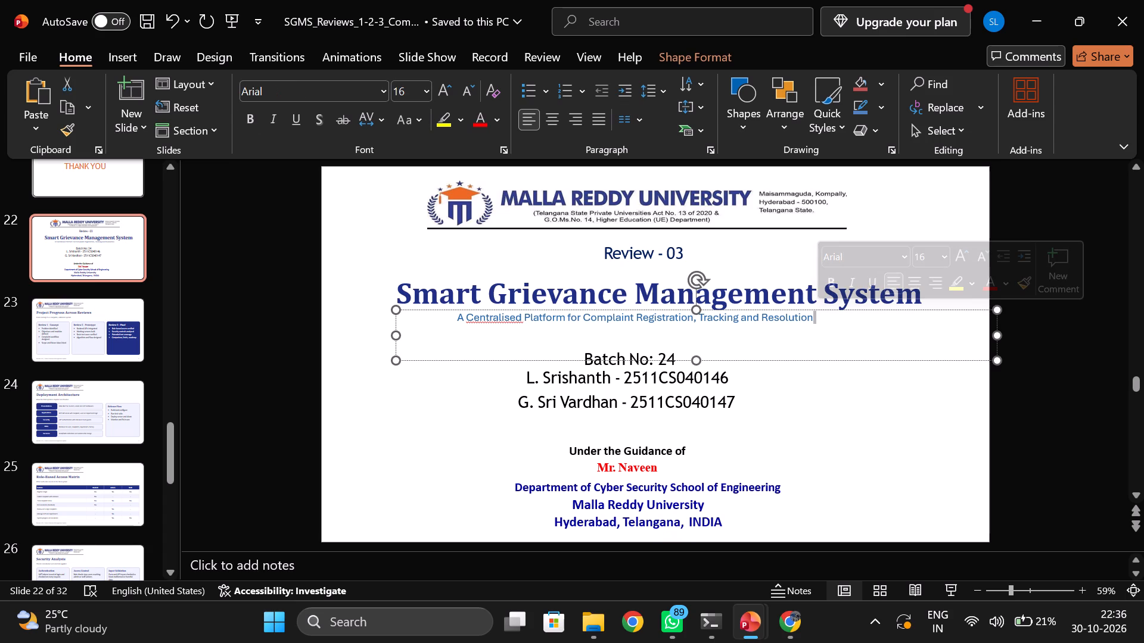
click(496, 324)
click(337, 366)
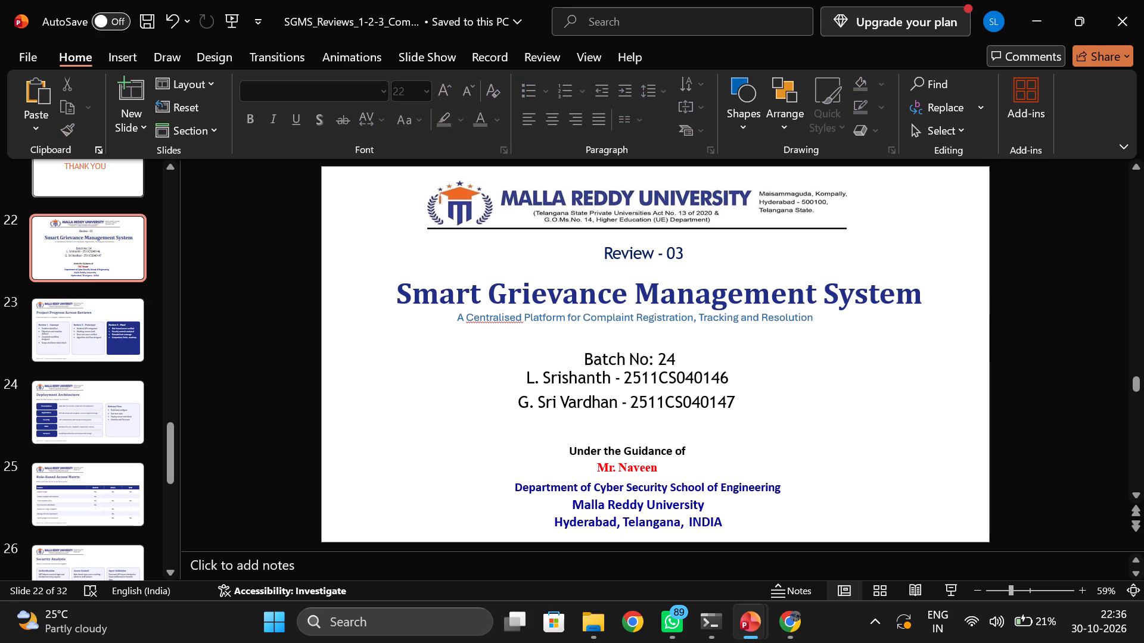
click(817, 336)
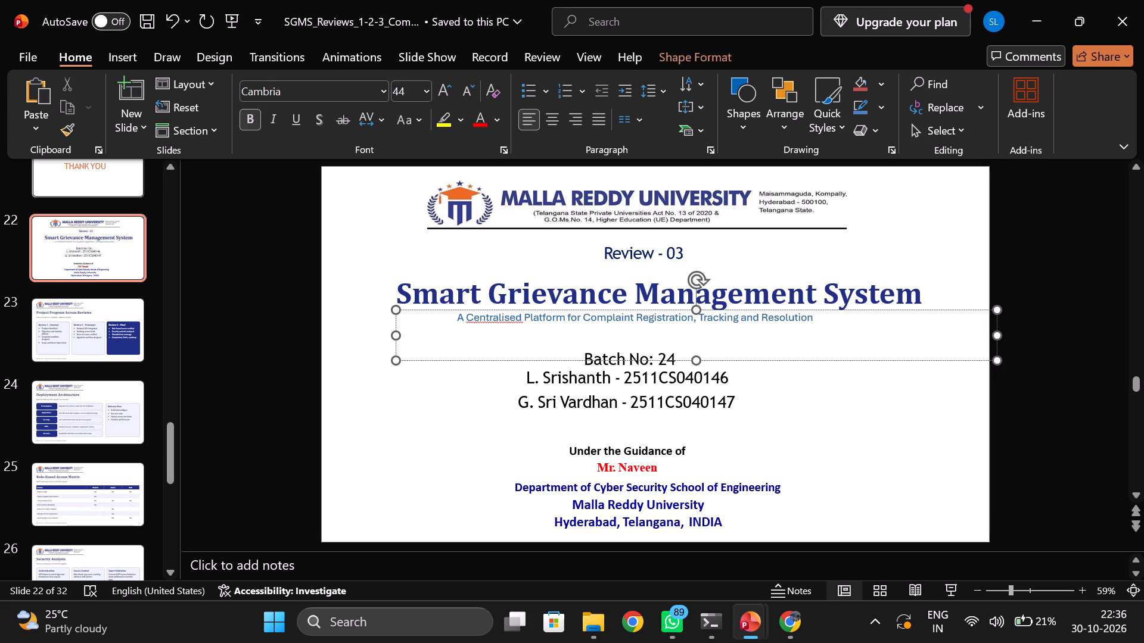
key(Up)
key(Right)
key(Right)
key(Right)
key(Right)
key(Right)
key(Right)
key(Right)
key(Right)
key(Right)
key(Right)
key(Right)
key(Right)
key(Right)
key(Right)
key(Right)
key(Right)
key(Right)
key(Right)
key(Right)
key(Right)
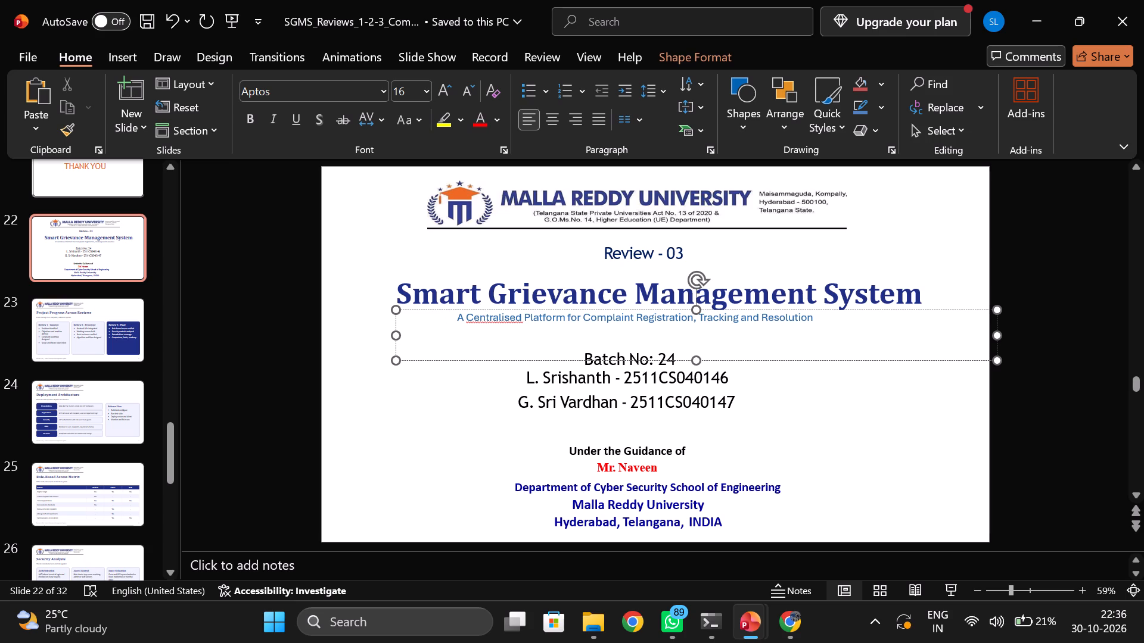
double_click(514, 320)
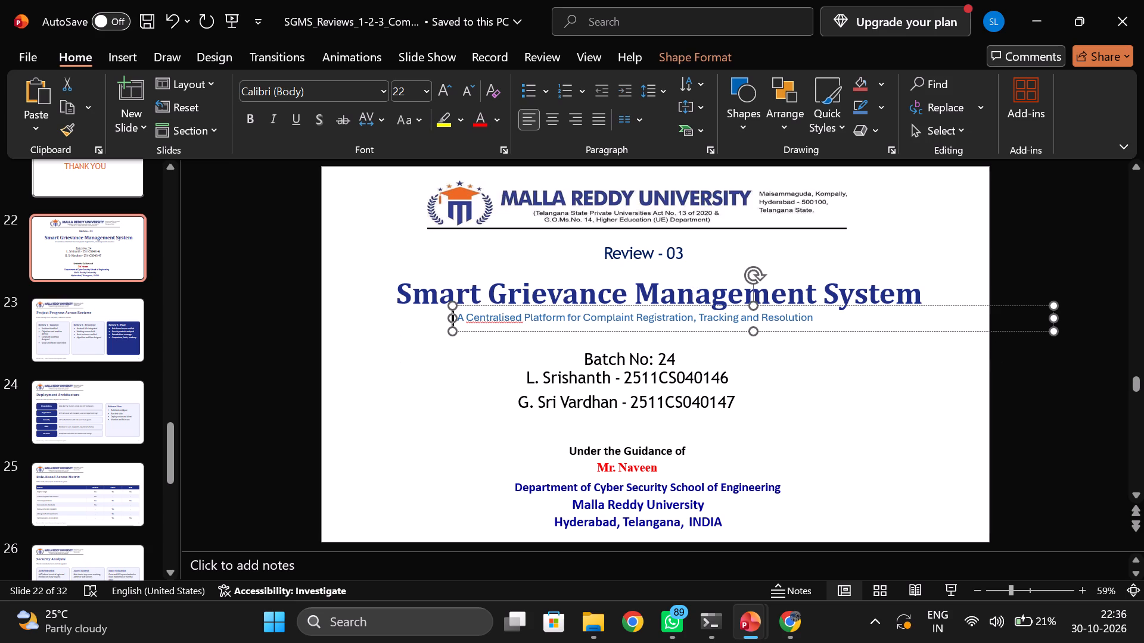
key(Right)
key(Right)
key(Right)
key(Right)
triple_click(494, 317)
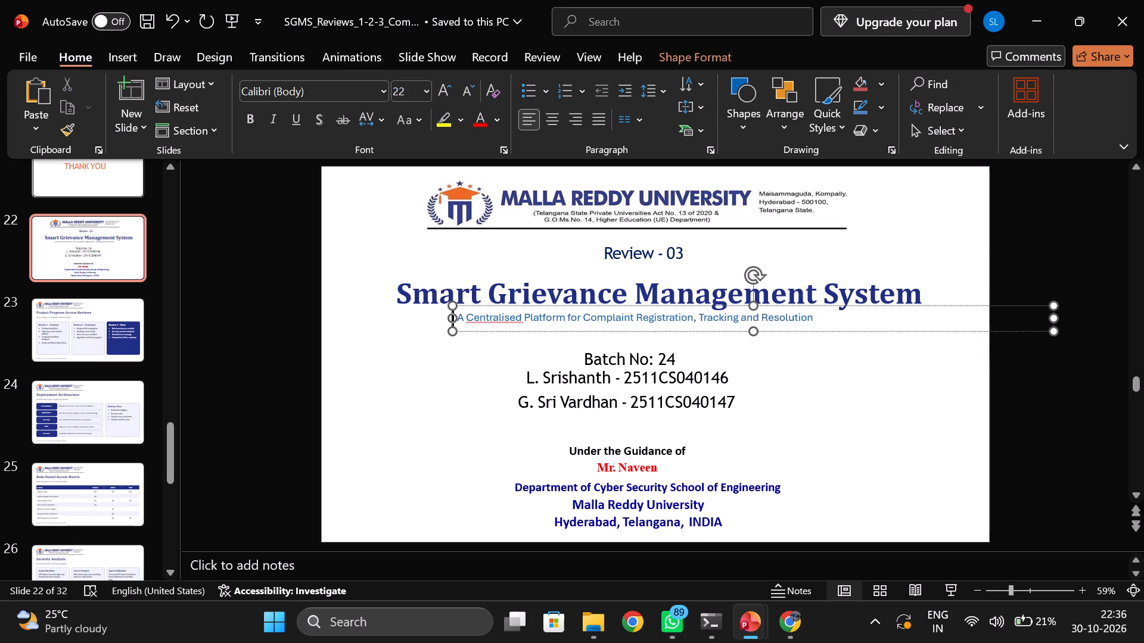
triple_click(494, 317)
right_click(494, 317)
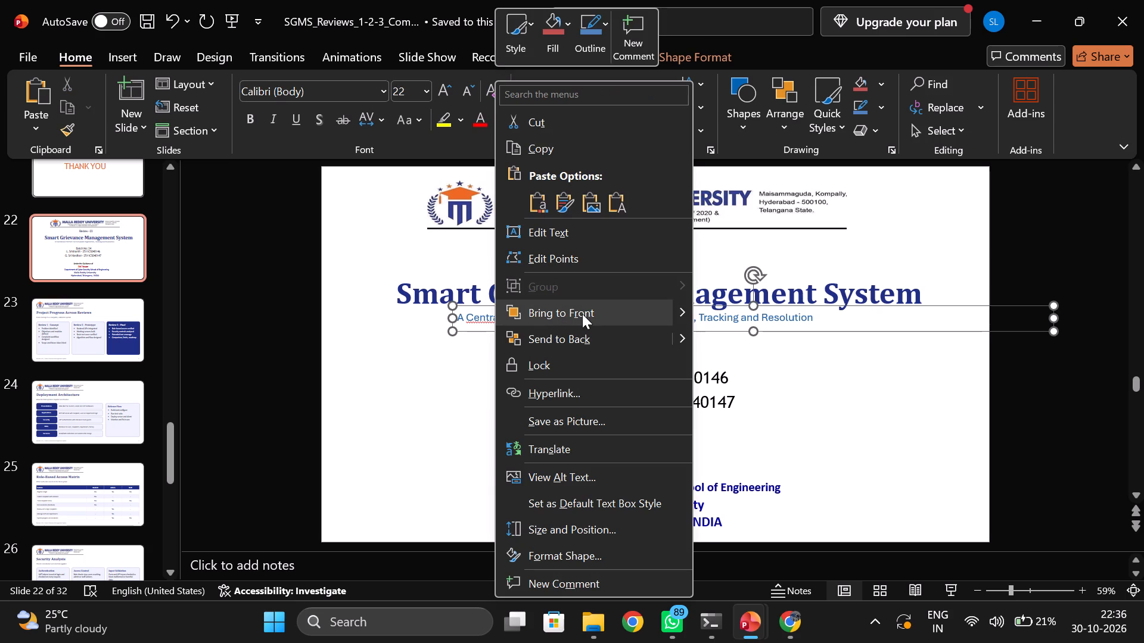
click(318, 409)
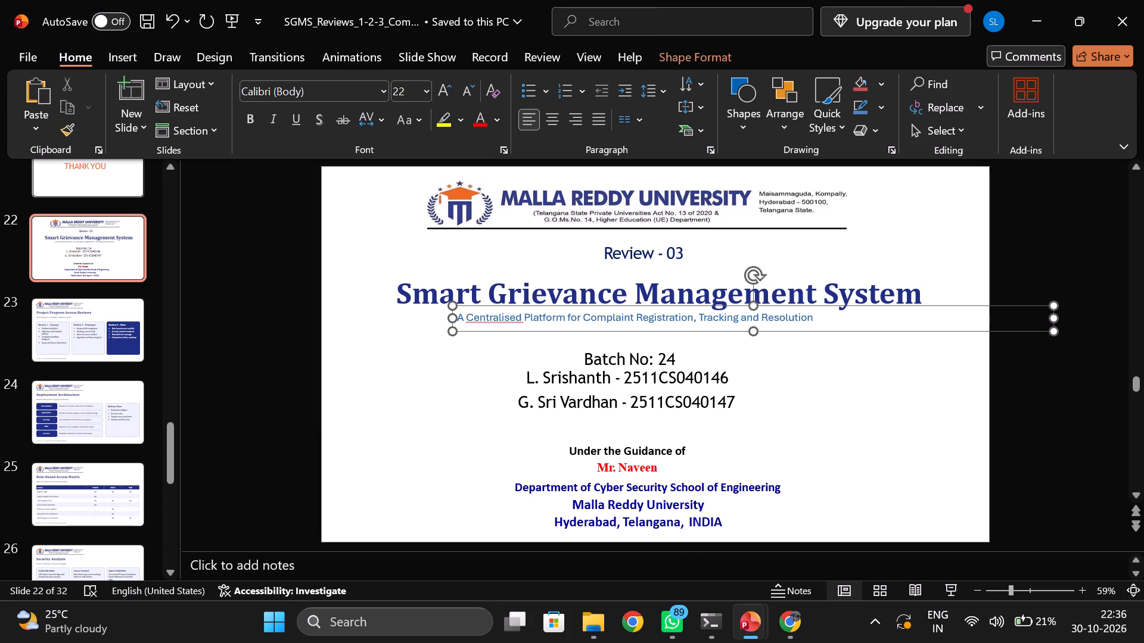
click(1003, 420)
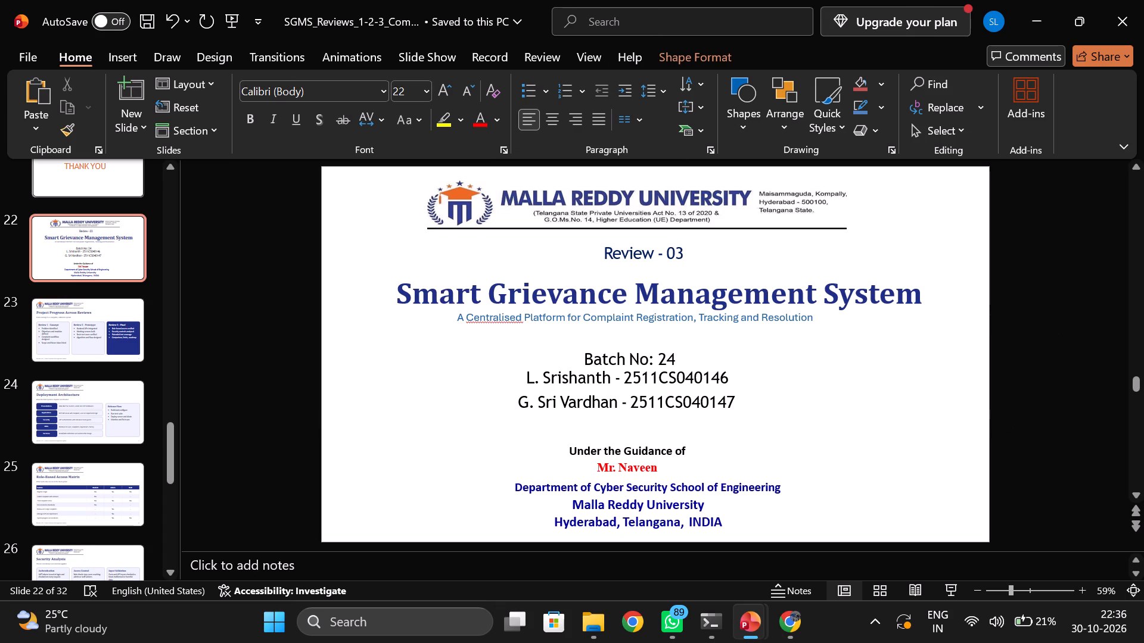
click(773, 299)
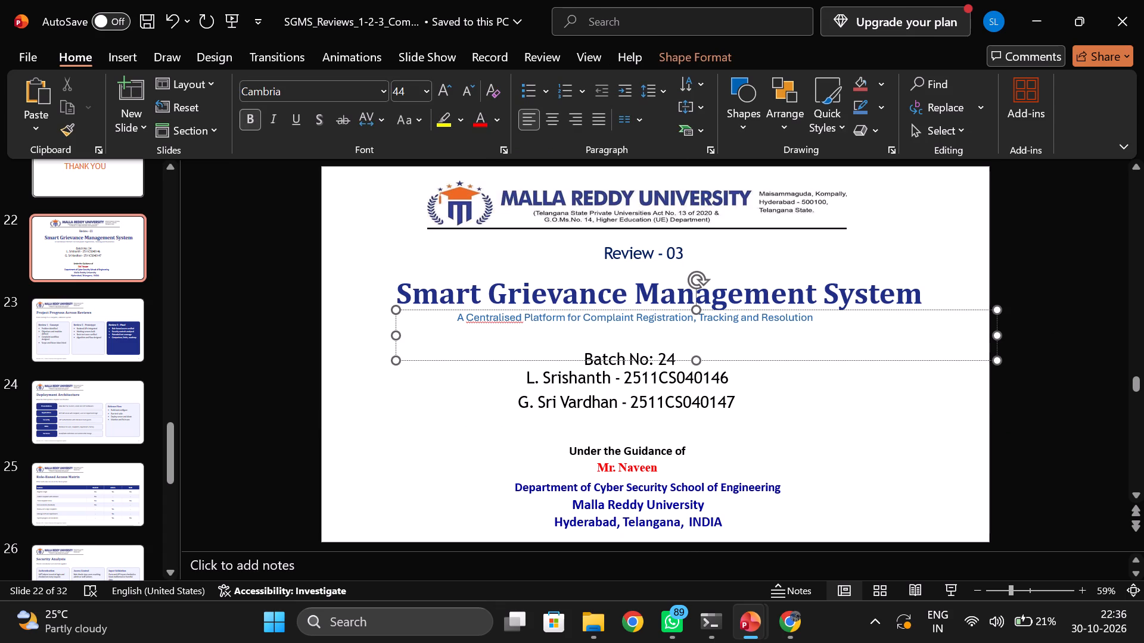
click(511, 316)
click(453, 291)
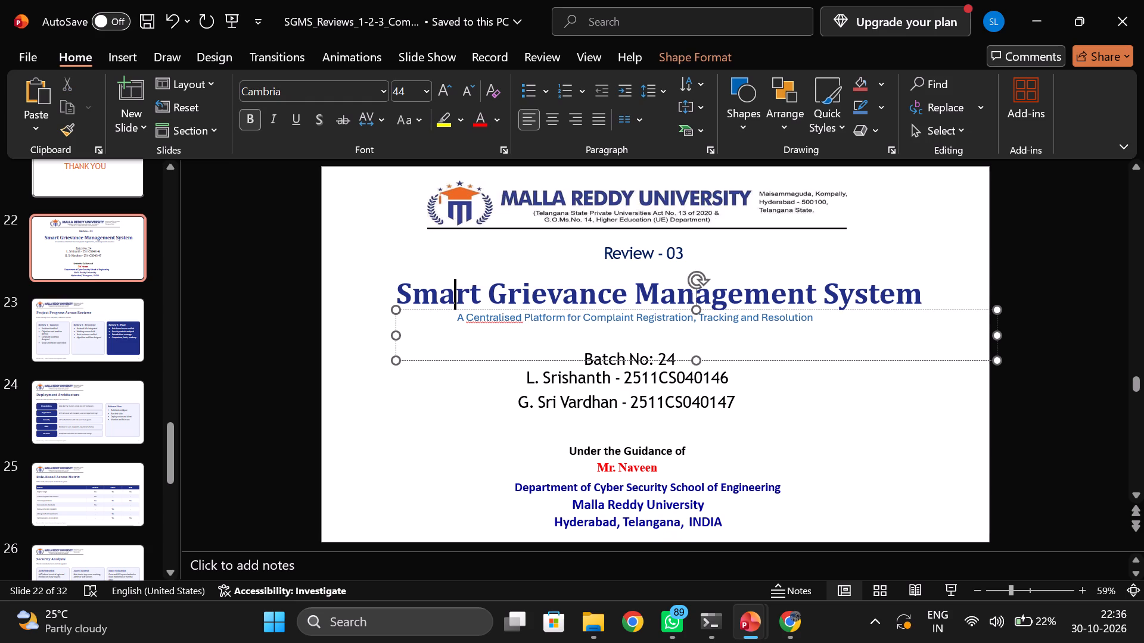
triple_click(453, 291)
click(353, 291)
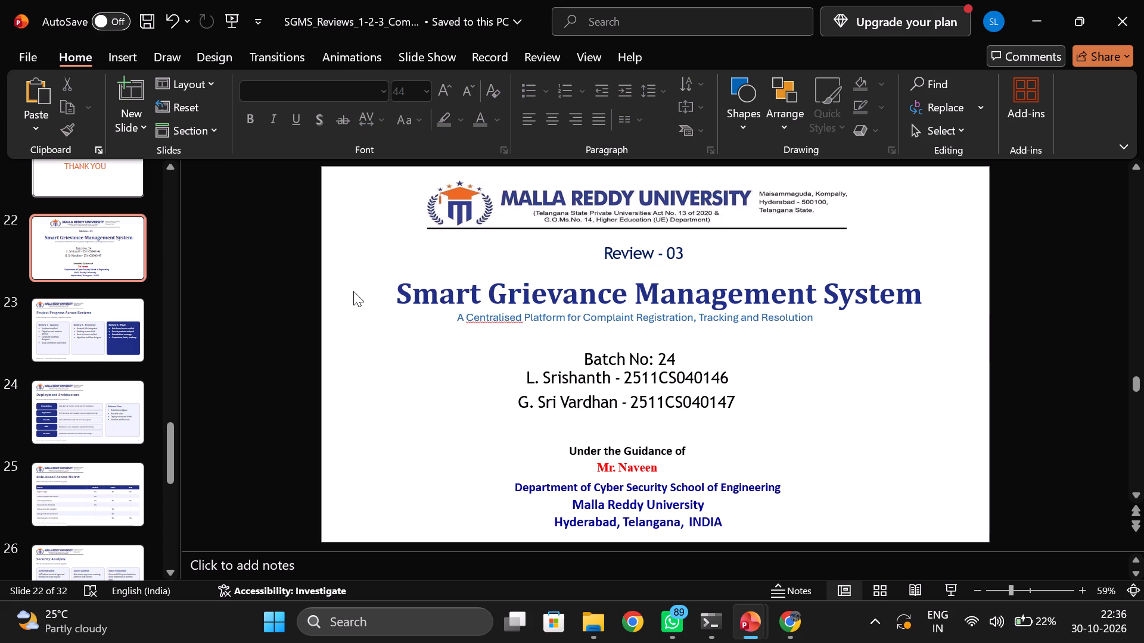
Move the empty text box overlapping the subtitle on slide 22 slightly left and down, under the project title.
click(477, 335)
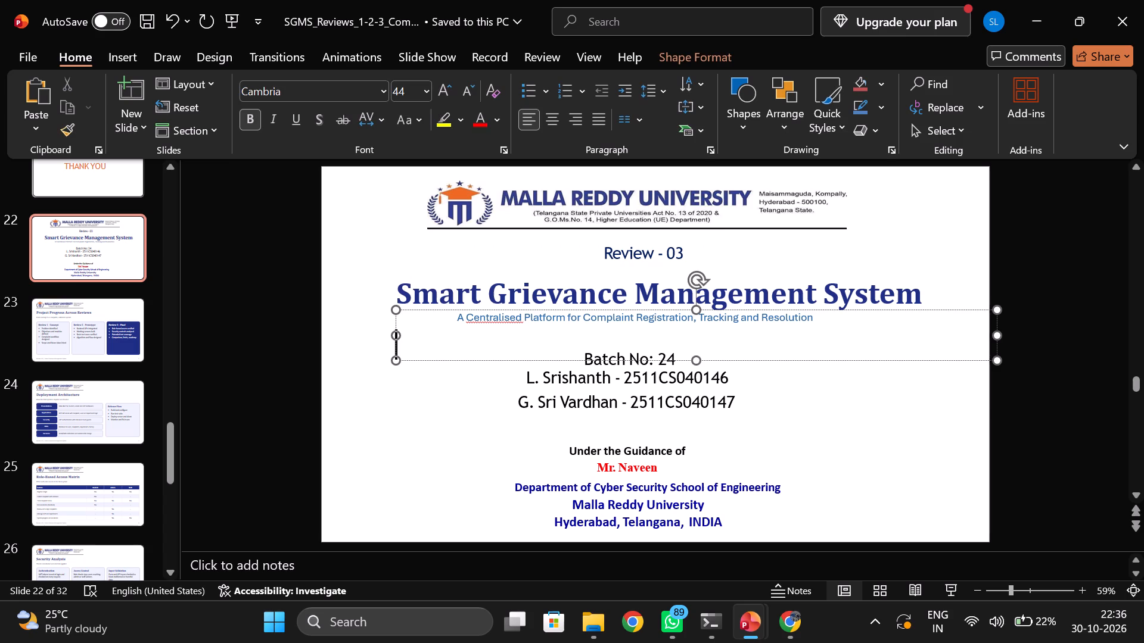
click(458, 323)
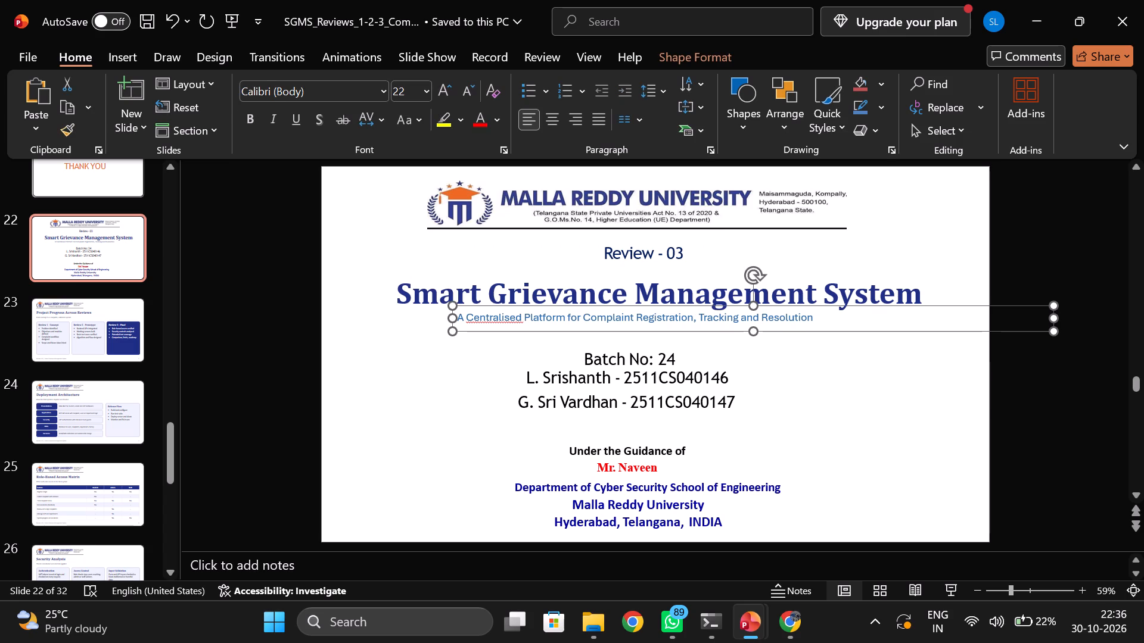
drag(648, 332, 669, 332)
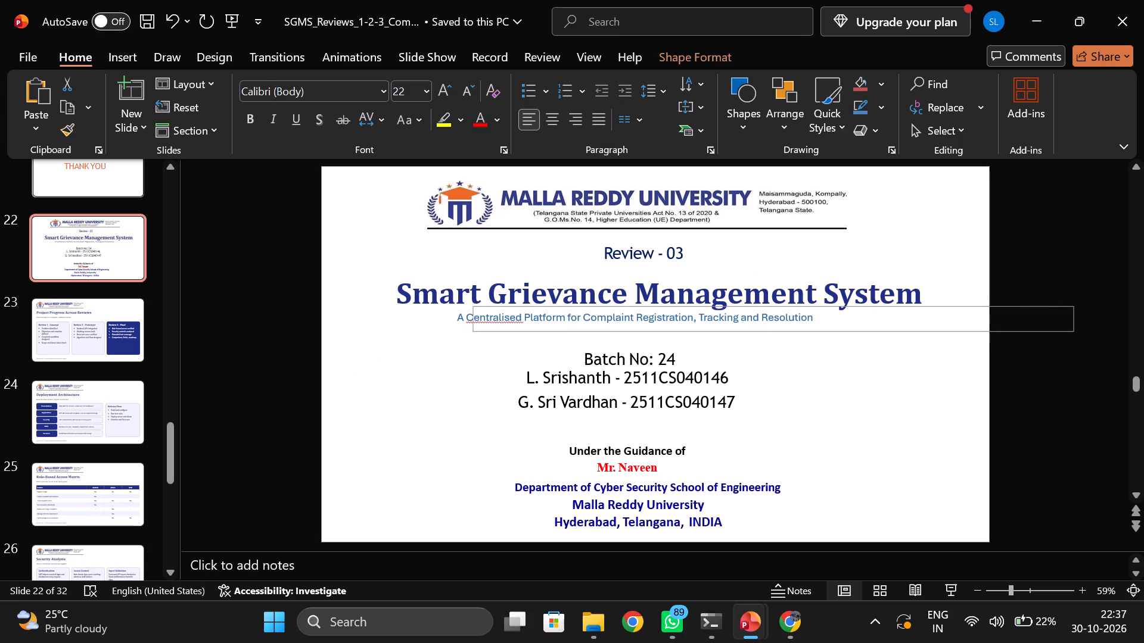
drag(669, 332, 612, 337)
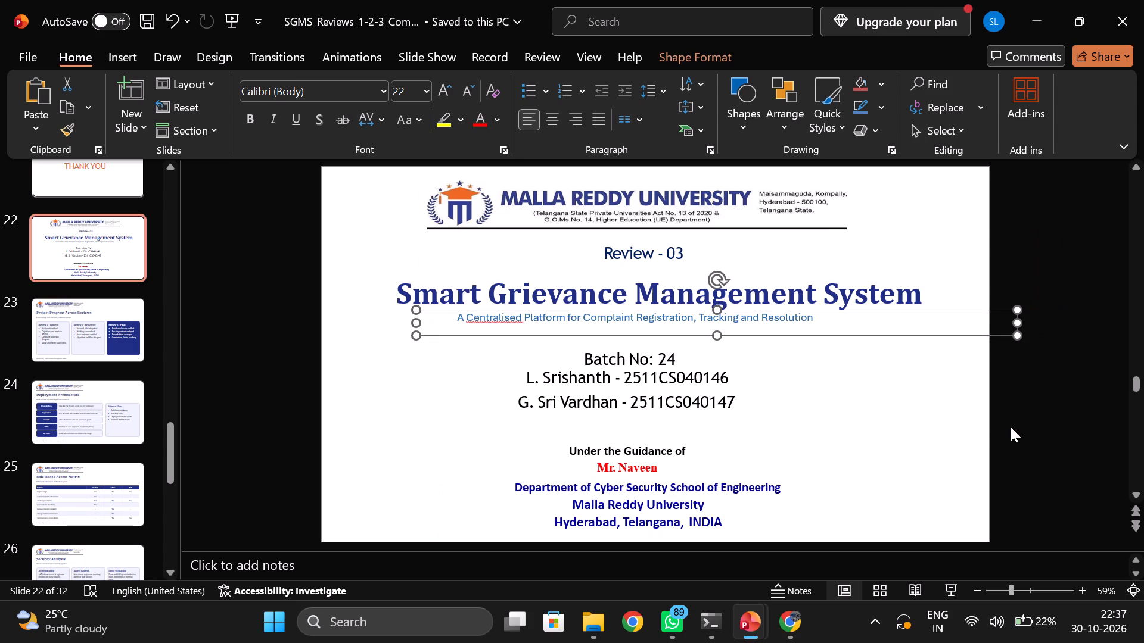
click(1011, 427)
triple_click(734, 319)
drag(738, 308, 750, 308)
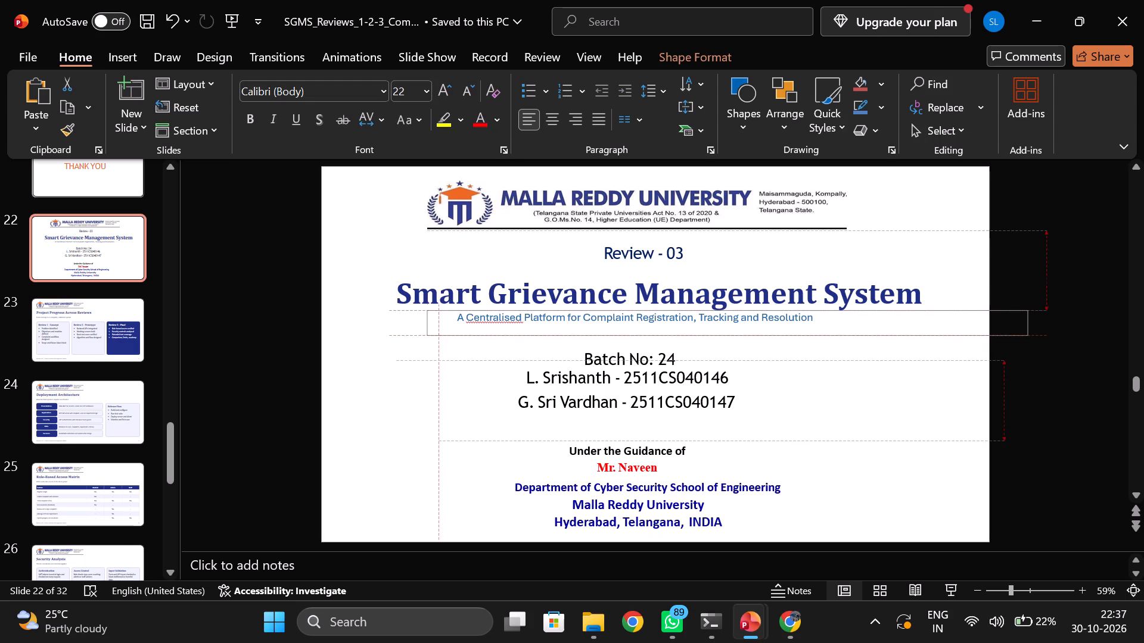
drag(750, 308, 746, 308)
click(959, 434)
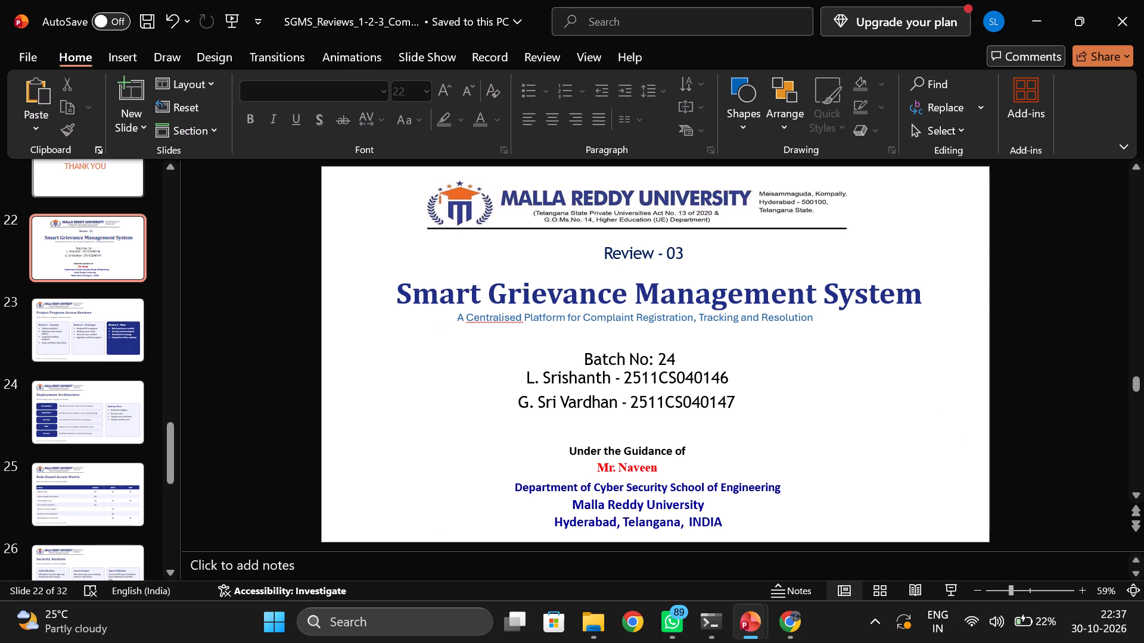
Add the initial "B." before the guide's name on the Review - 03 title slide, slide 22.
click(620, 466)
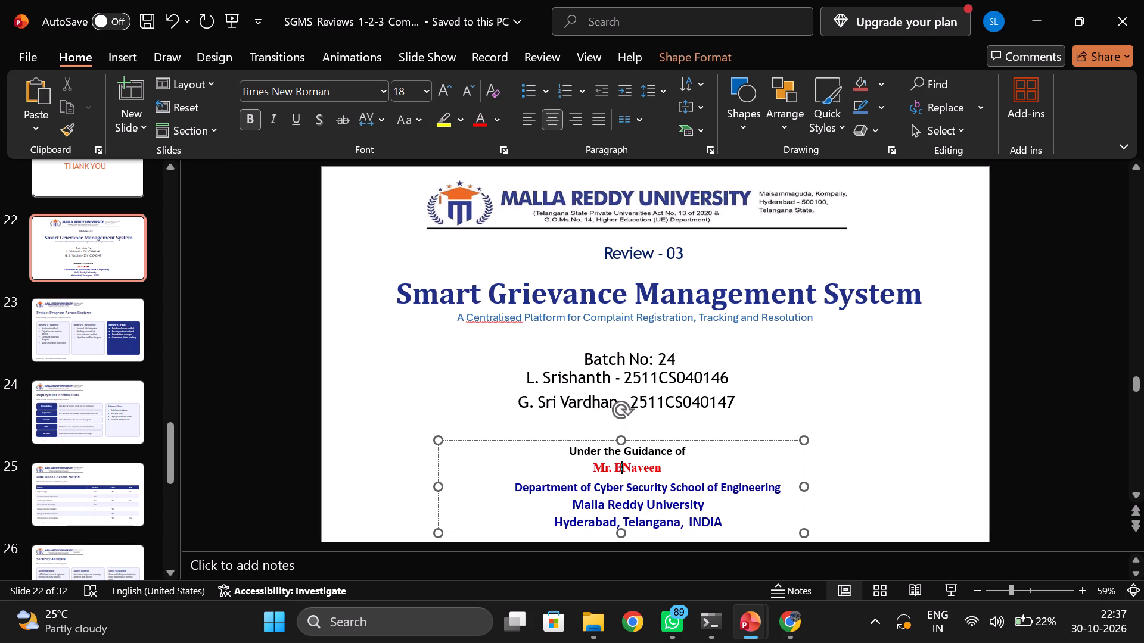
key(period)
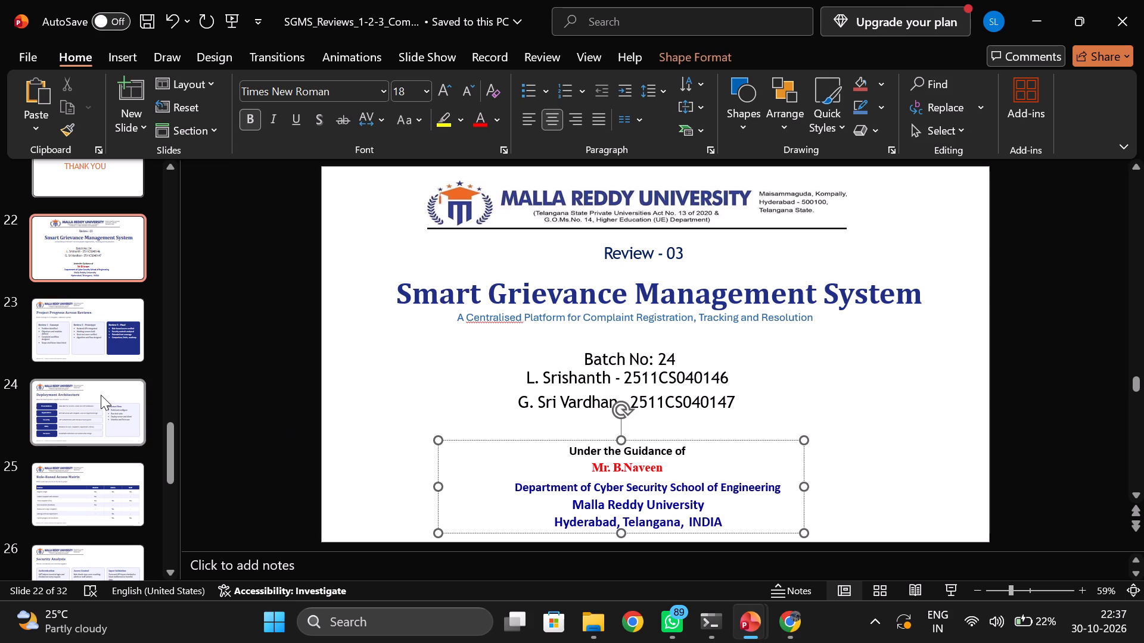
Add the initial "B." before the guide's name on the Review - 02 title slide, slide 9.
scroll(101, 395, up, 5)
click(98, 192)
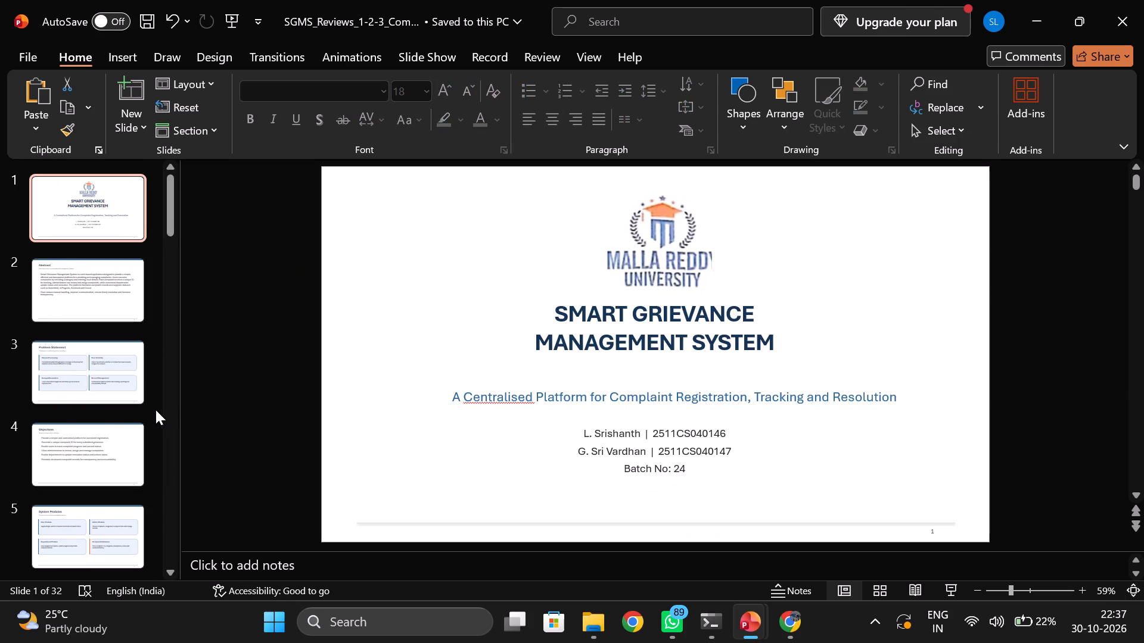
scroll(123, 422, down, 2)
scroll(113, 364, up, 1)
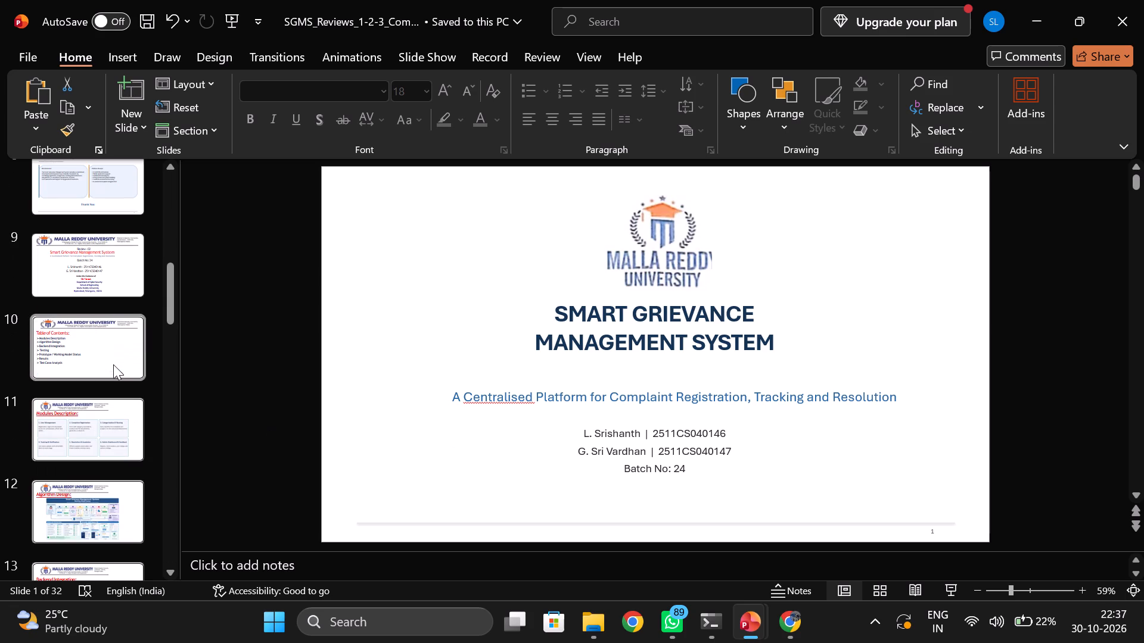
click(92, 275)
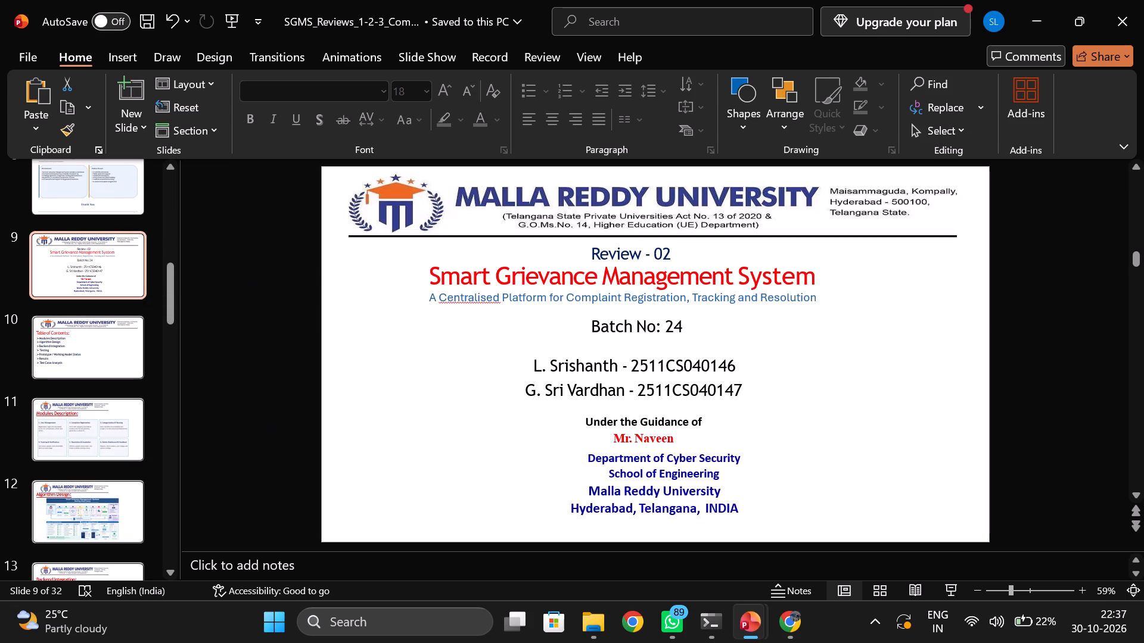
click(630, 441)
key(Right)
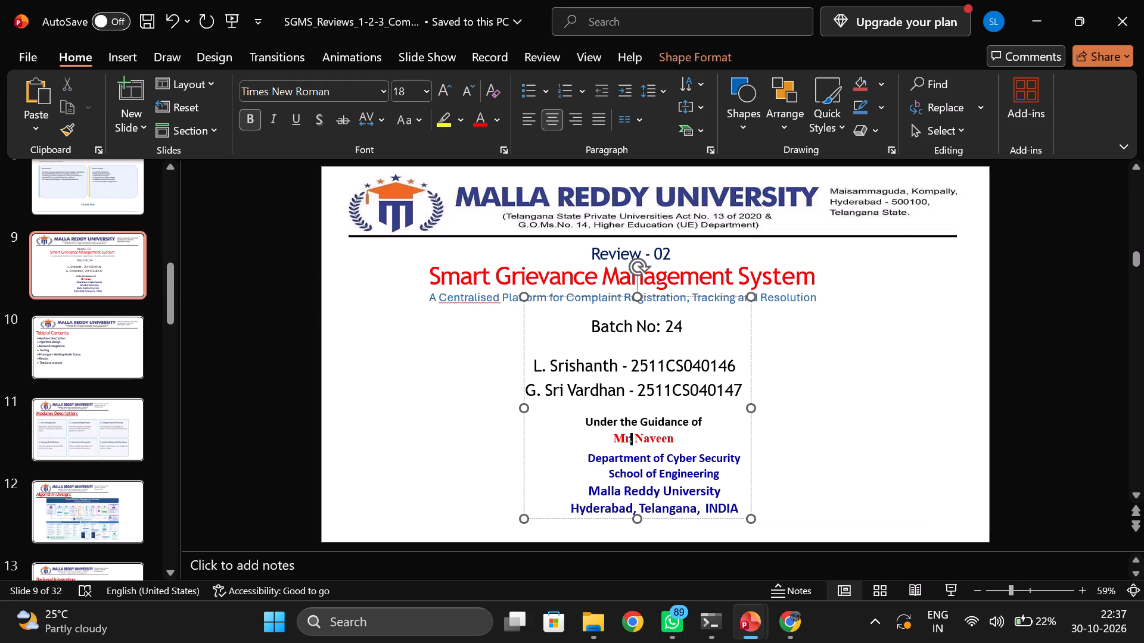
key(period)
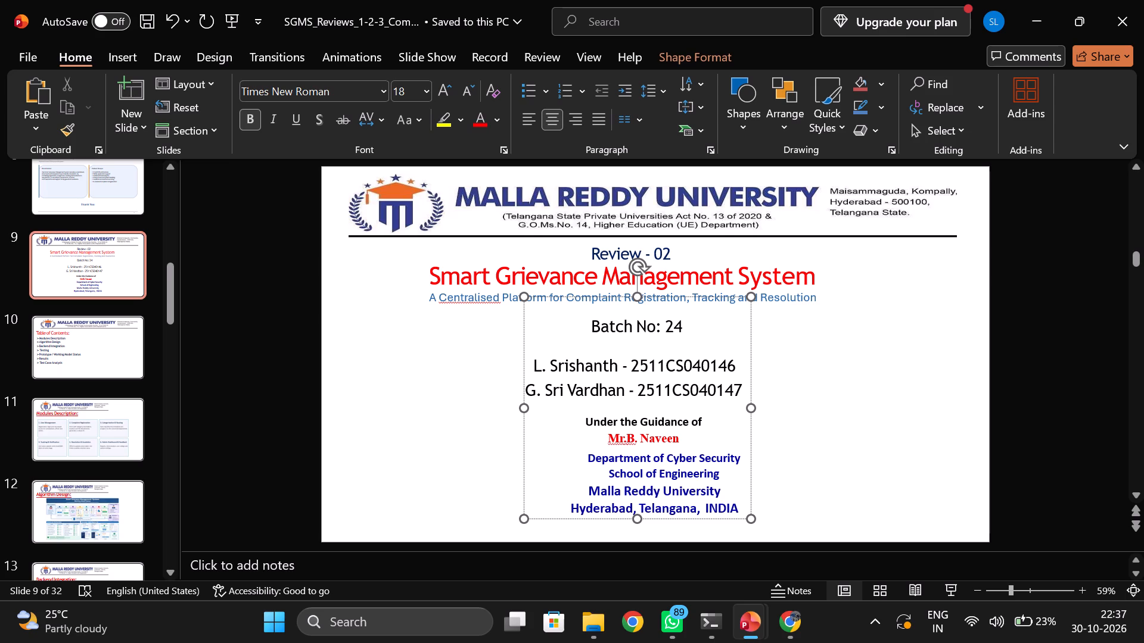
Copy the Review - 02 title slide, slide 9, and paste it after slide 1 using the destination theme.
scroll(90, 298, up, 4)
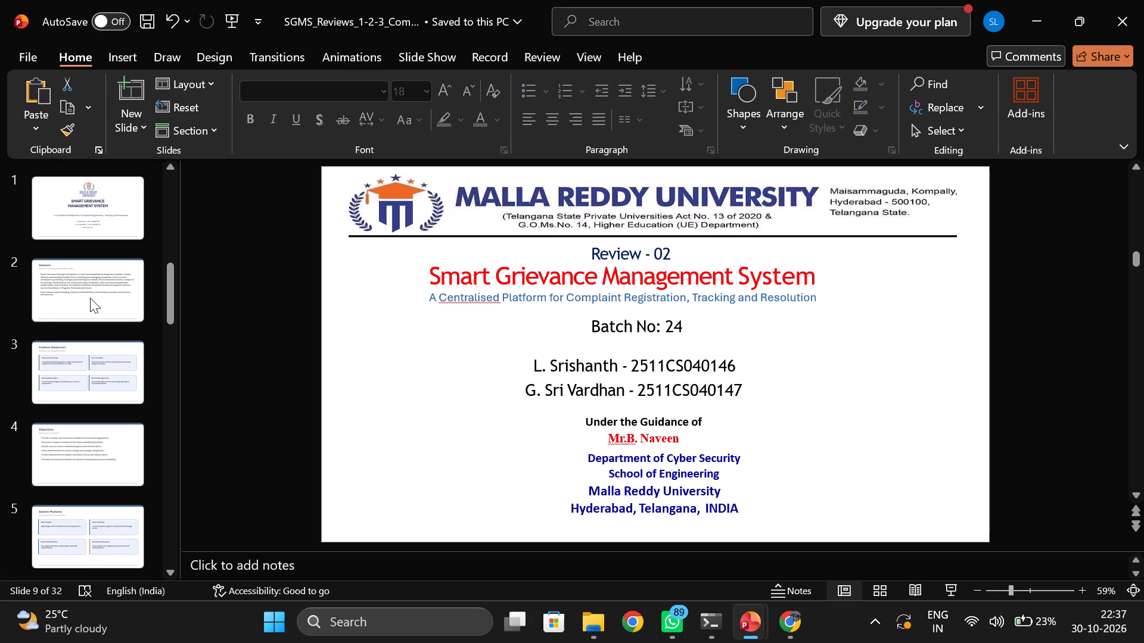
click(90, 226)
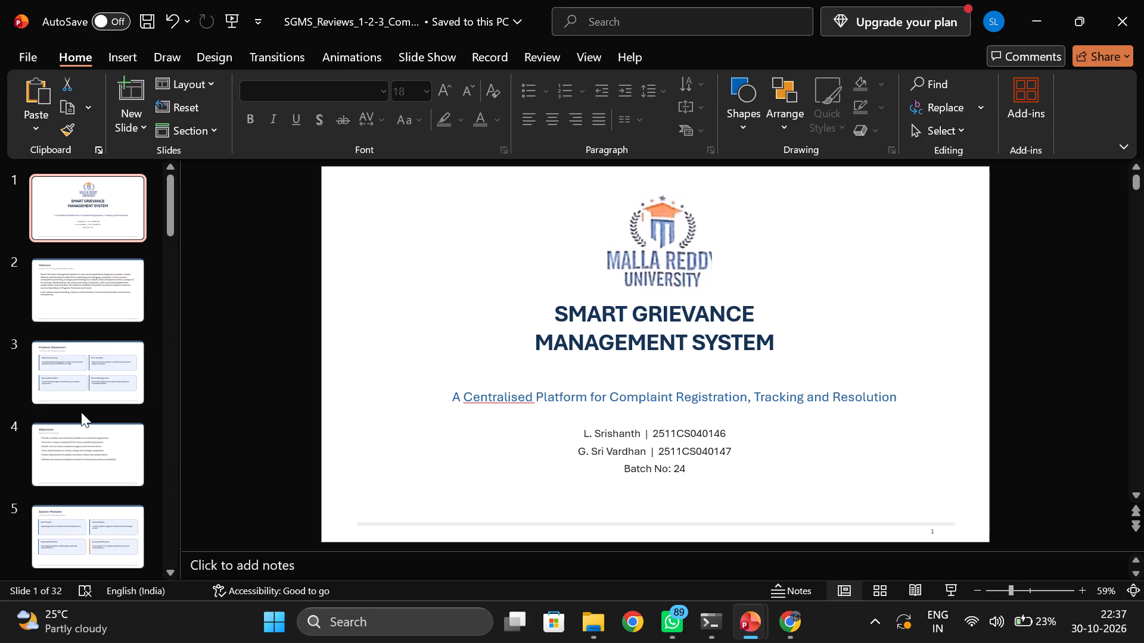
scroll(81, 412, down, 2)
click(85, 444)
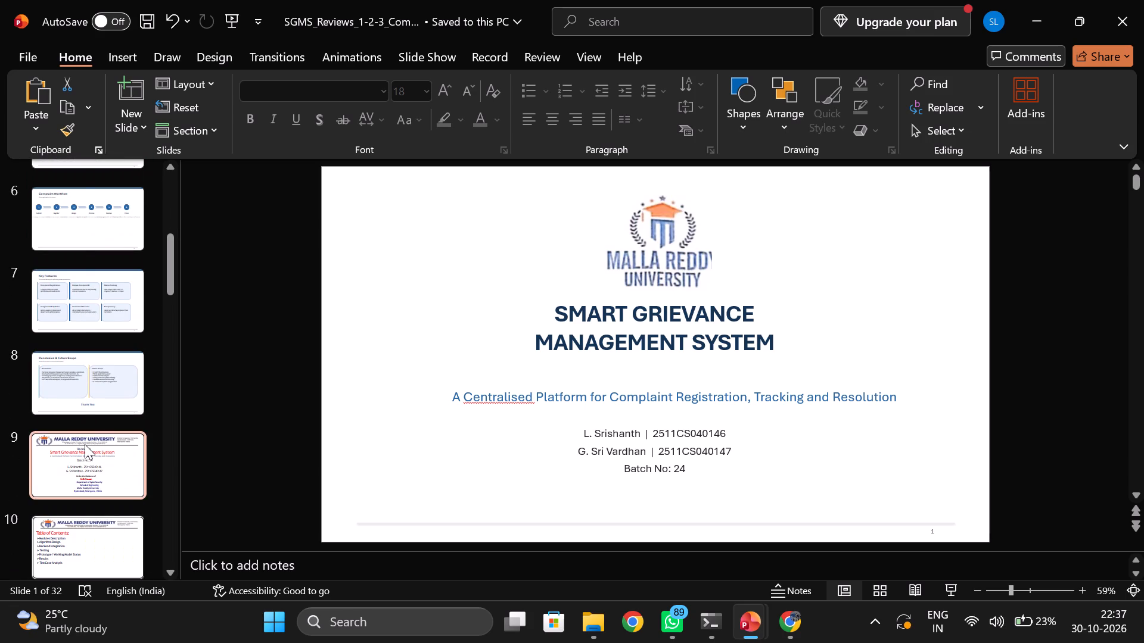
right_click(85, 444)
drag(184, 216, 169, 210)
click(169, 210)
scroll(77, 252, up, 5)
click(96, 211)
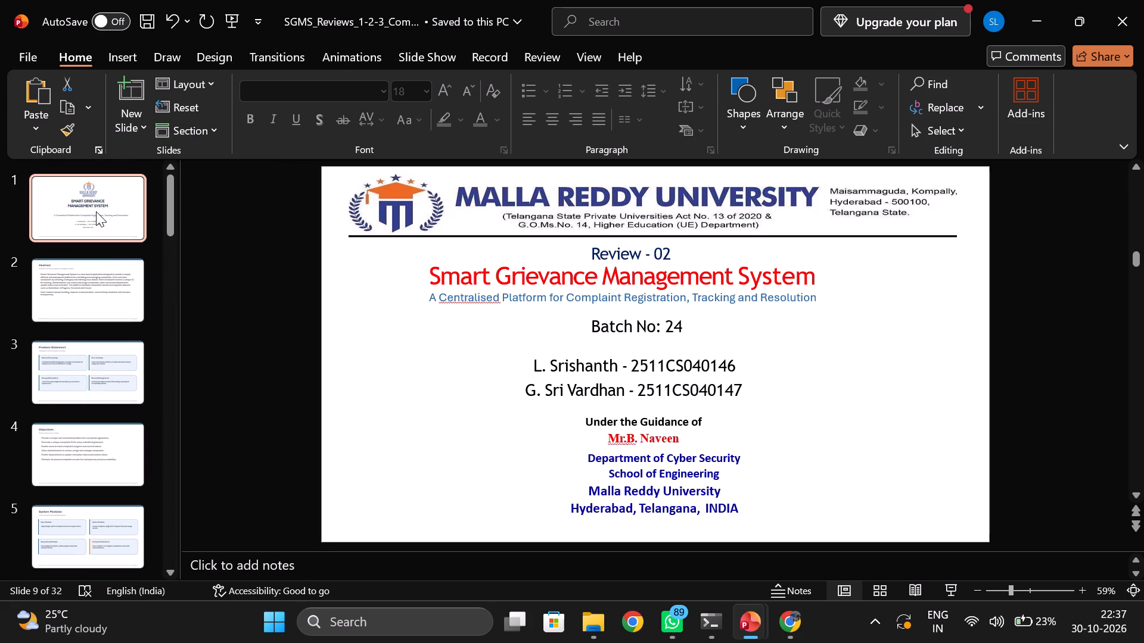
right_click(101, 214)
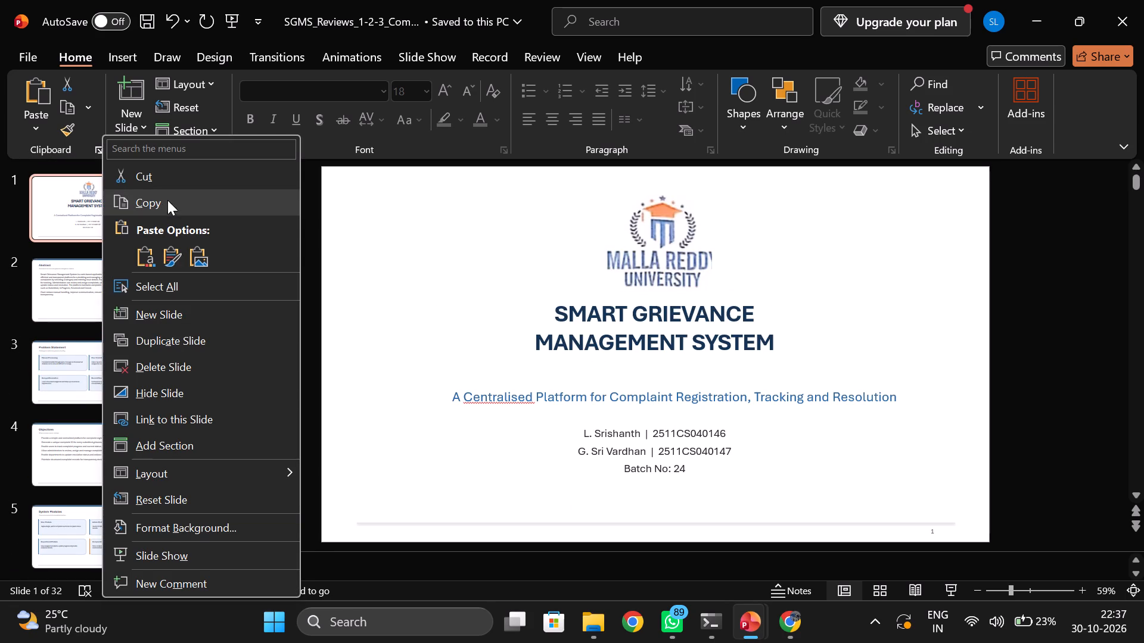
click(147, 247)
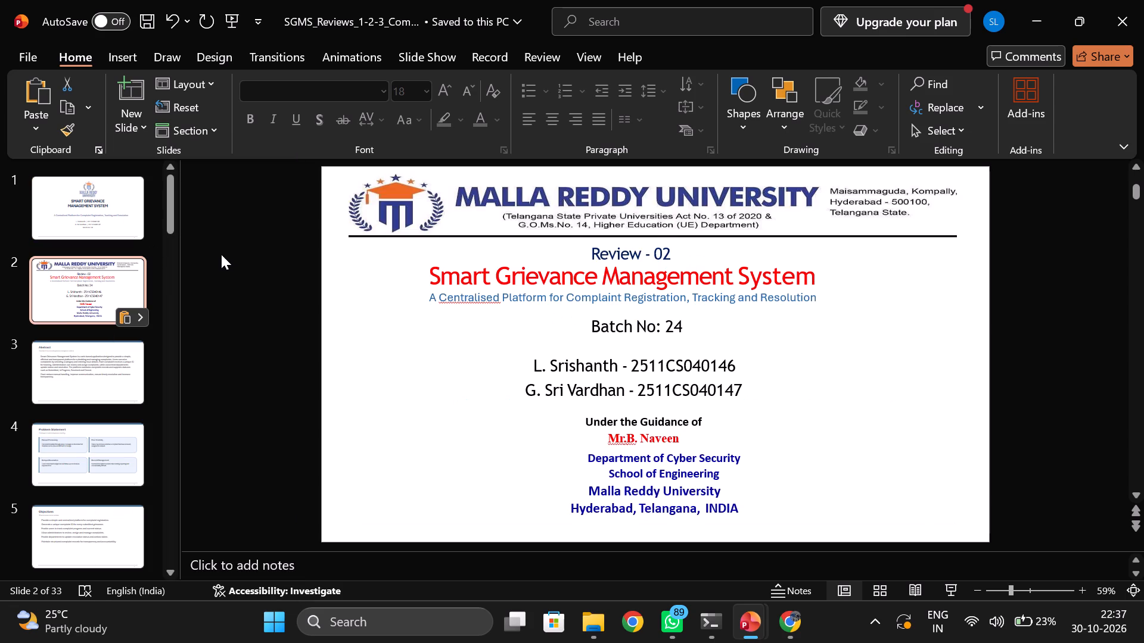
Delete the old Smart Grievance Management System title slide, slide 1.
right_click(108, 201)
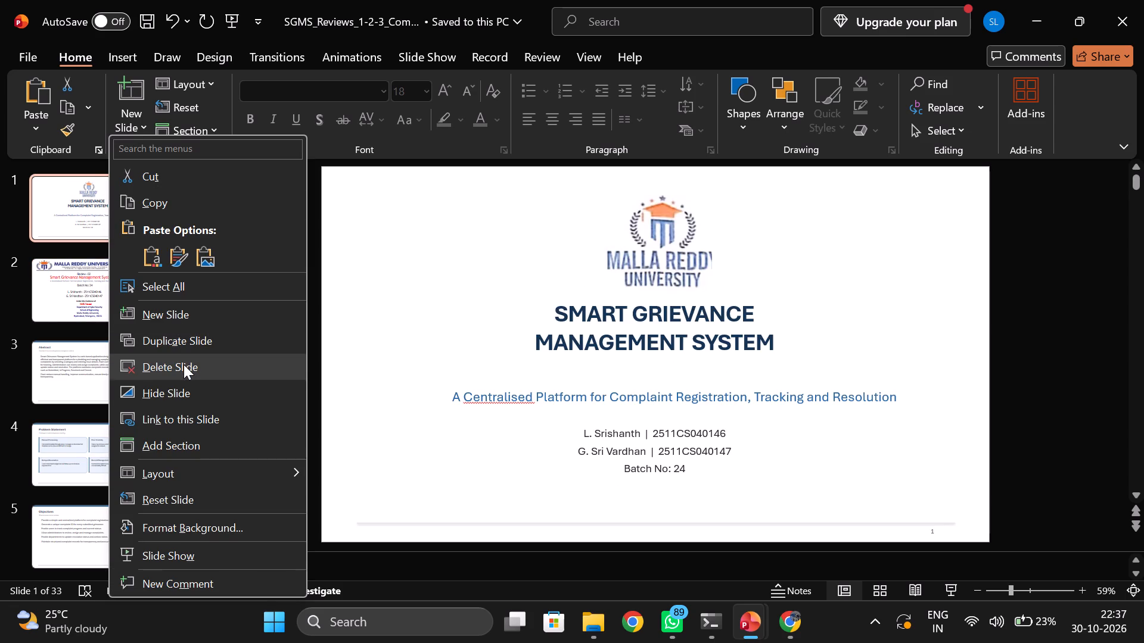
click(184, 364)
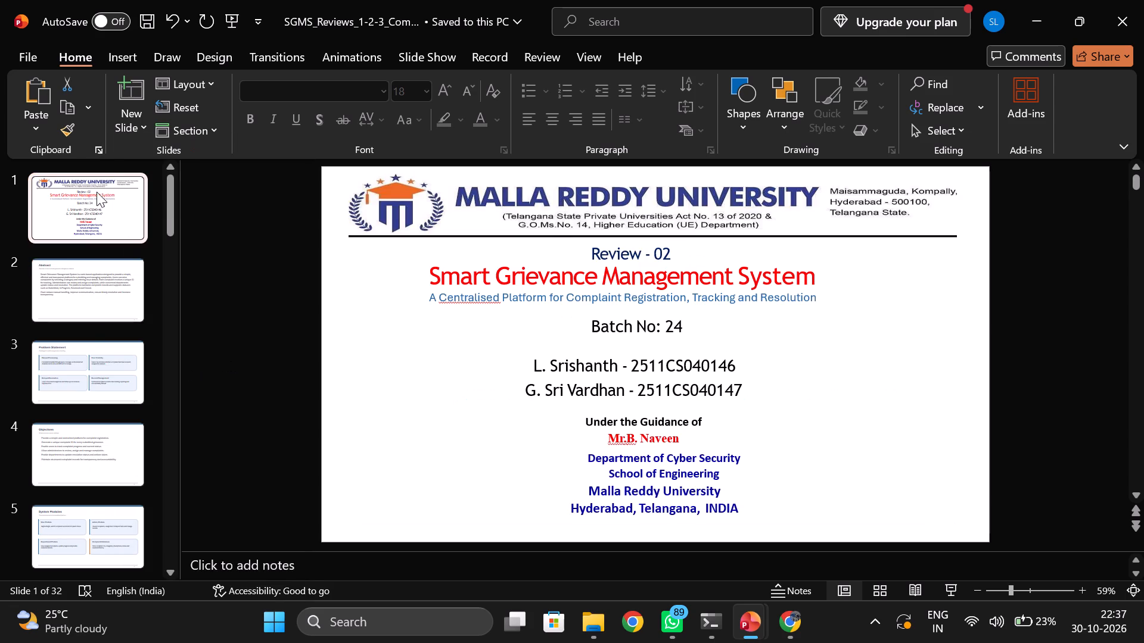
Change the review label on the copied title slide, slide 1, to "Review - 01".
click(97, 192)
scroll(206, 261, up, 1)
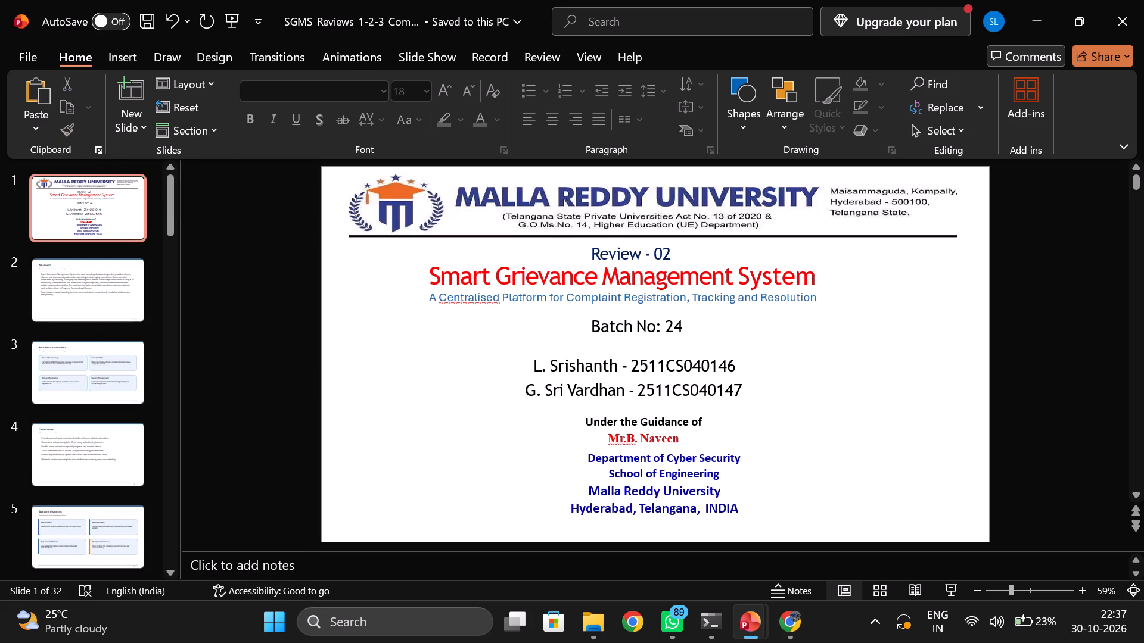
click(670, 250)
key(BackSpace)
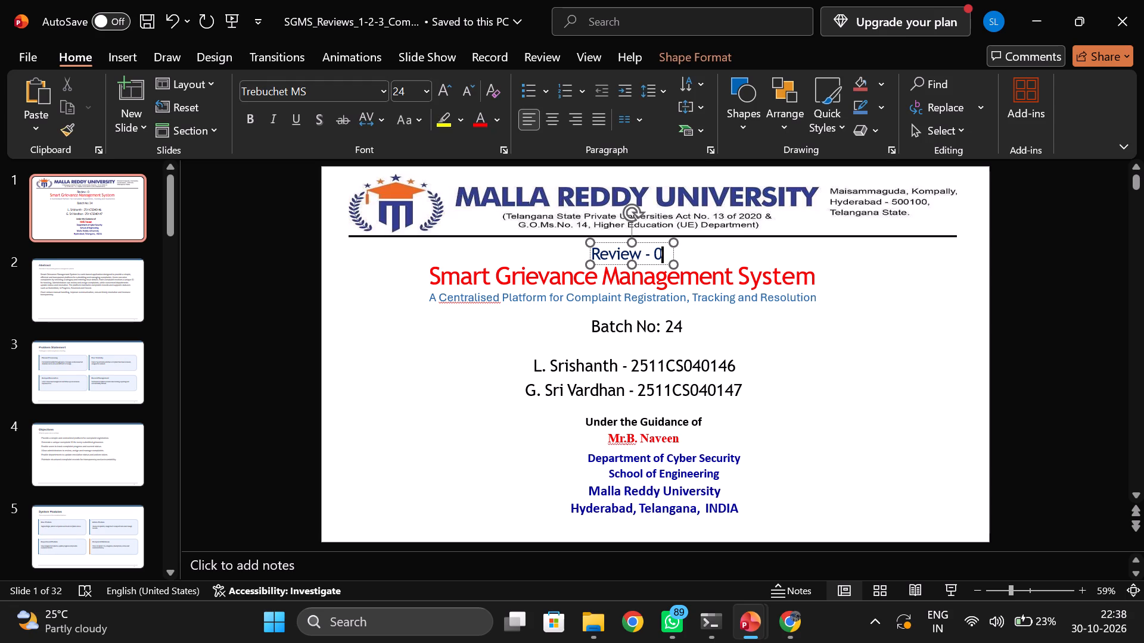
key(1)
key(Down)
key(Down)
click(1000, 228)
Move the body text box on the Abstract slide, slide 2, down and slightly left to free space above it.
click(142, 276)
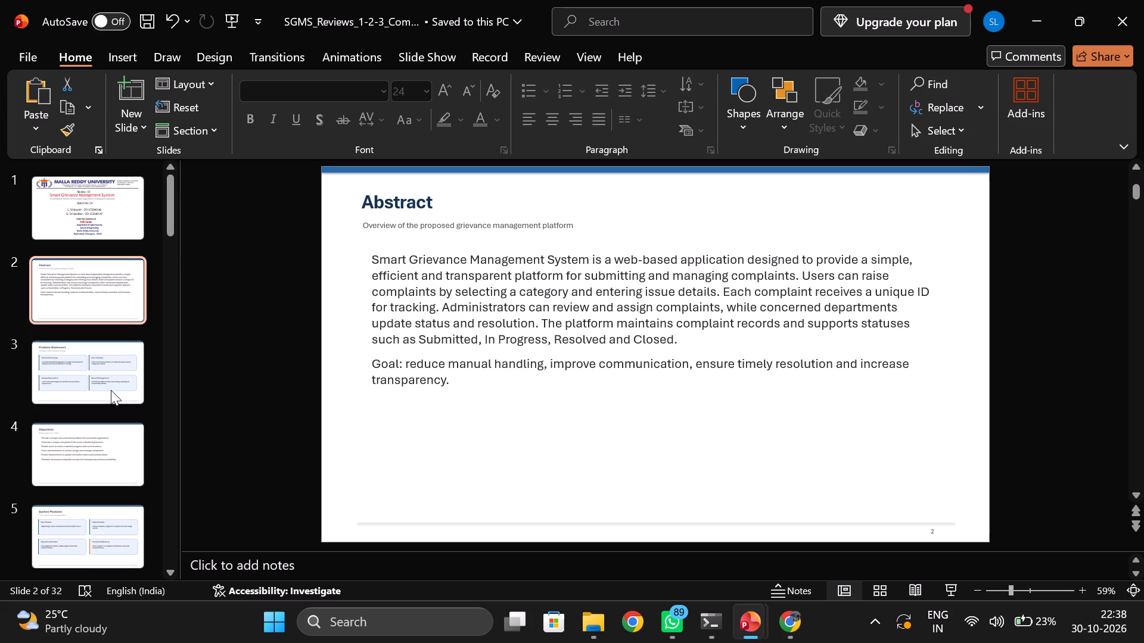
scroll(111, 390, down, 3)
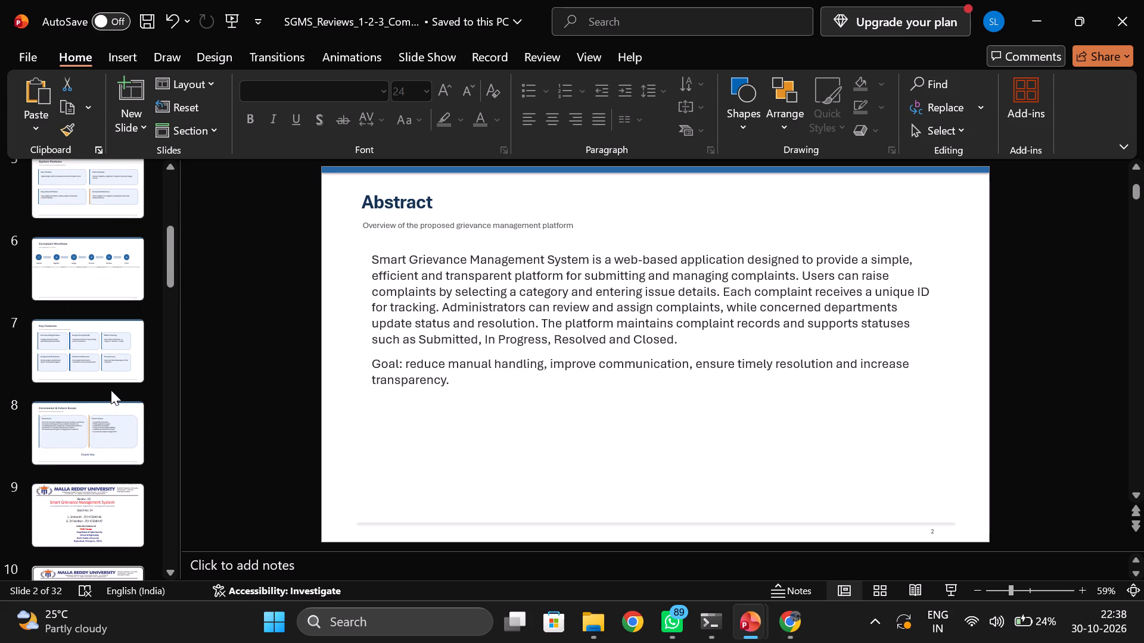
scroll(111, 390, down, 1)
scroll(111, 390, up, 2)
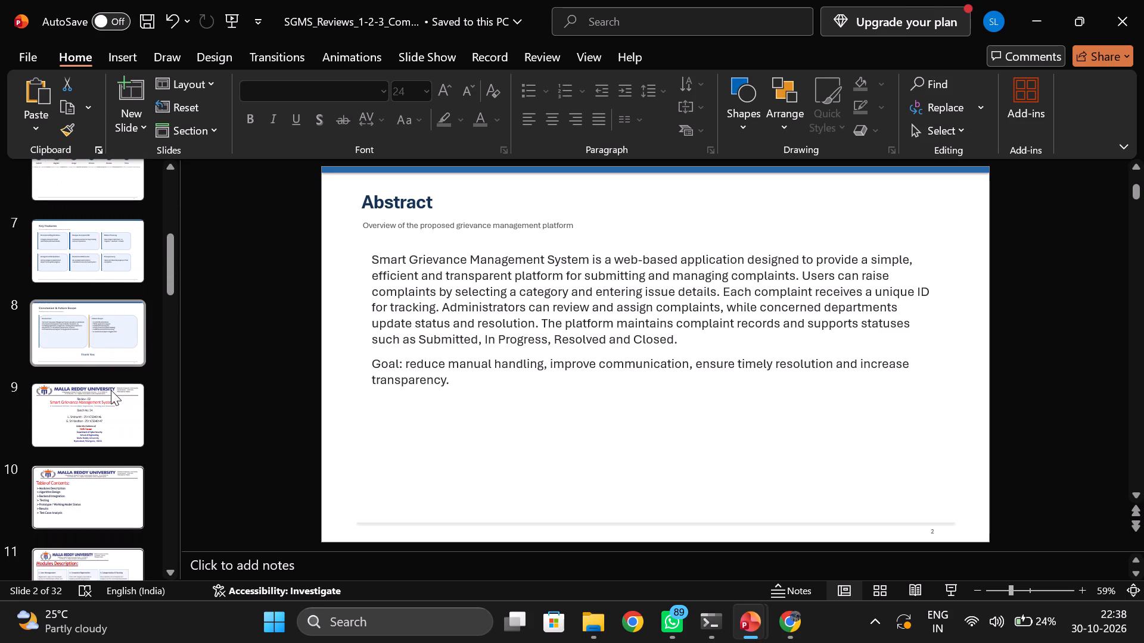
scroll(111, 390, up, 1)
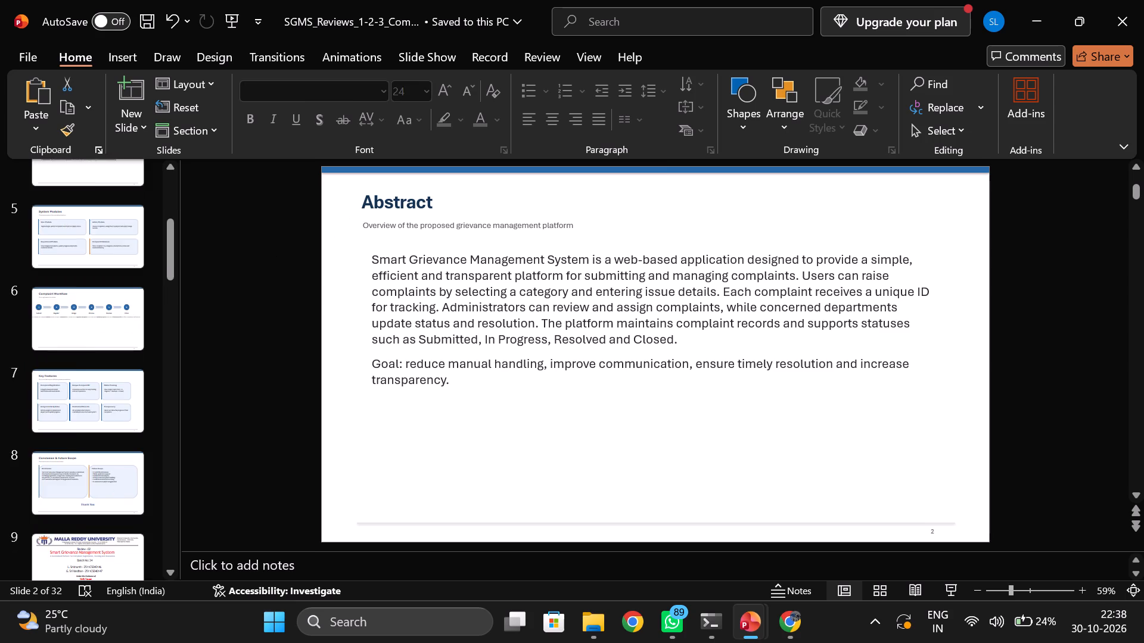
click(372, 210)
click(389, 265)
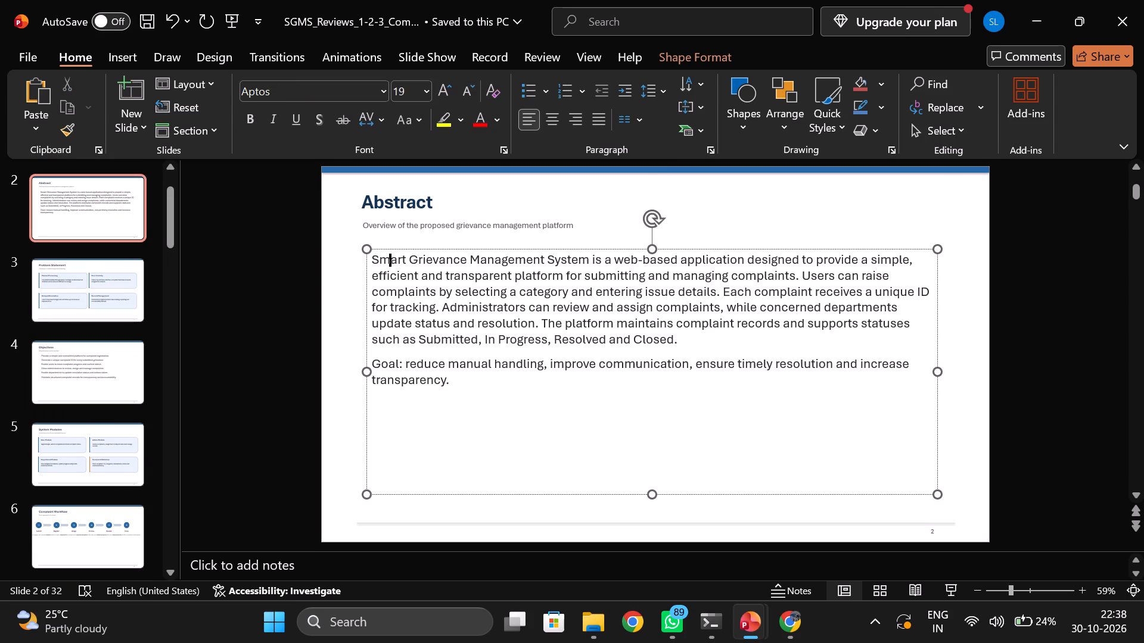
click(389, 265)
drag(469, 245, 460, 304)
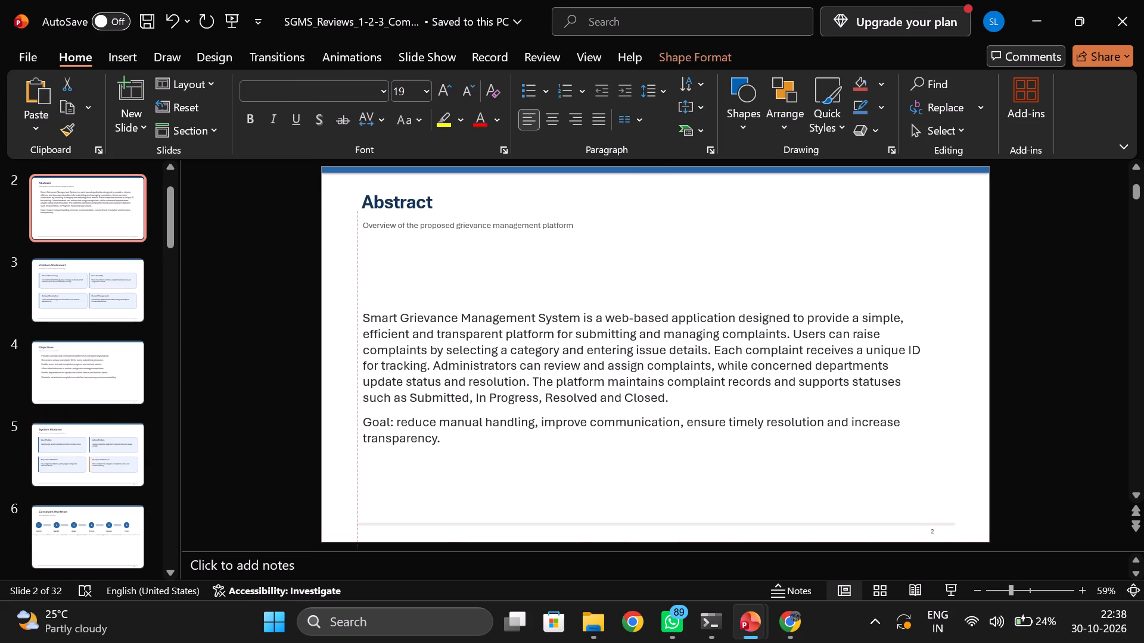
drag(460, 304, 460, 307)
Move the subtitle line and the Abstract heading on slide 2 down, leaving room for a header banner above them.
click(432, 223)
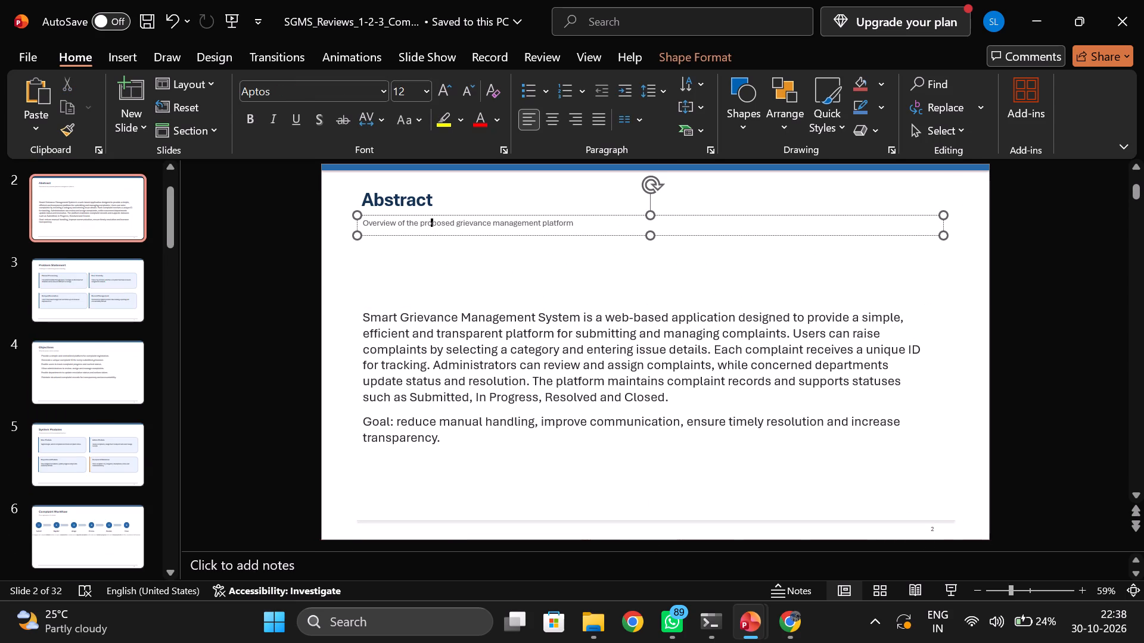
drag(493, 216, 492, 263)
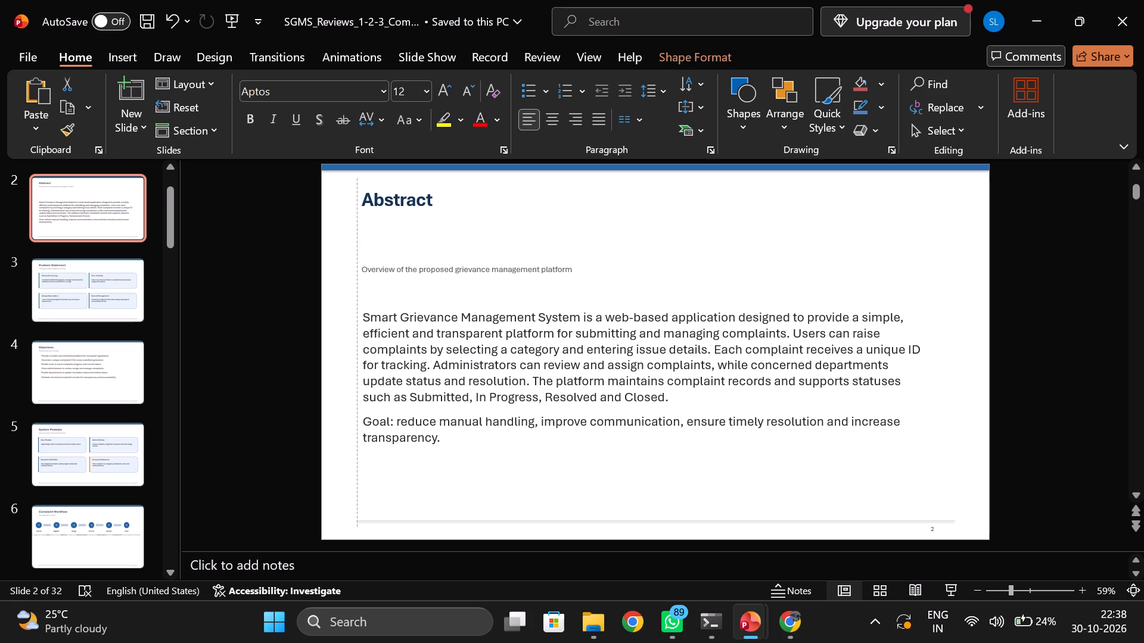
drag(492, 263, 498, 270)
click(415, 200)
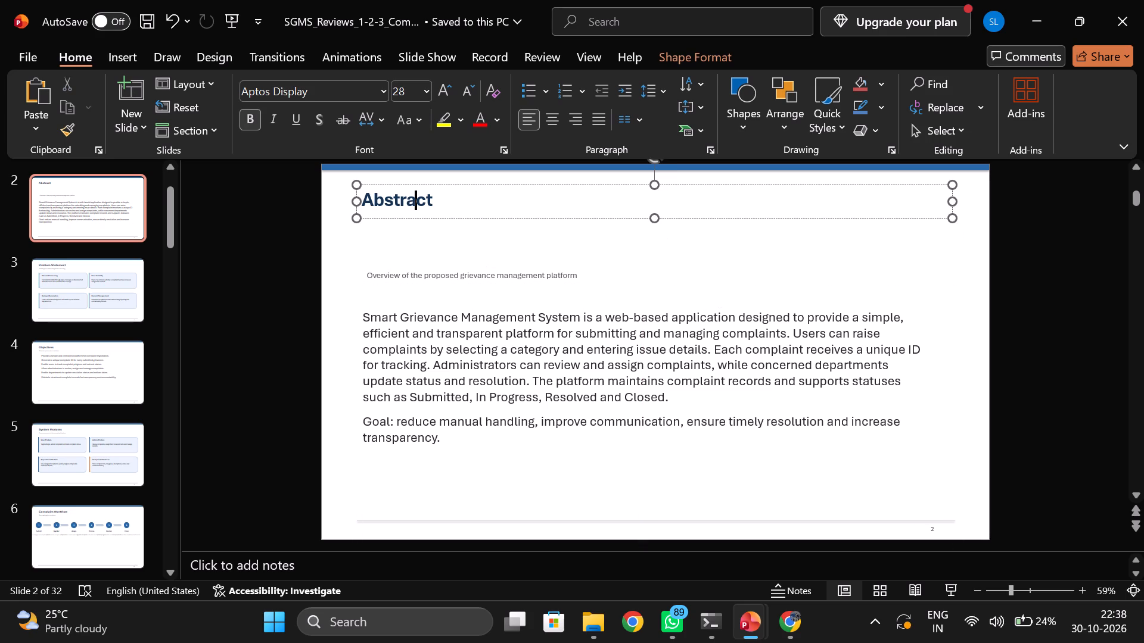
drag(401, 183, 406, 234)
Copy the Malla Reddy University header banner from slide 9 and paste it at the top of the Abstract slide, slide 2.
scroll(64, 475, down, 1)
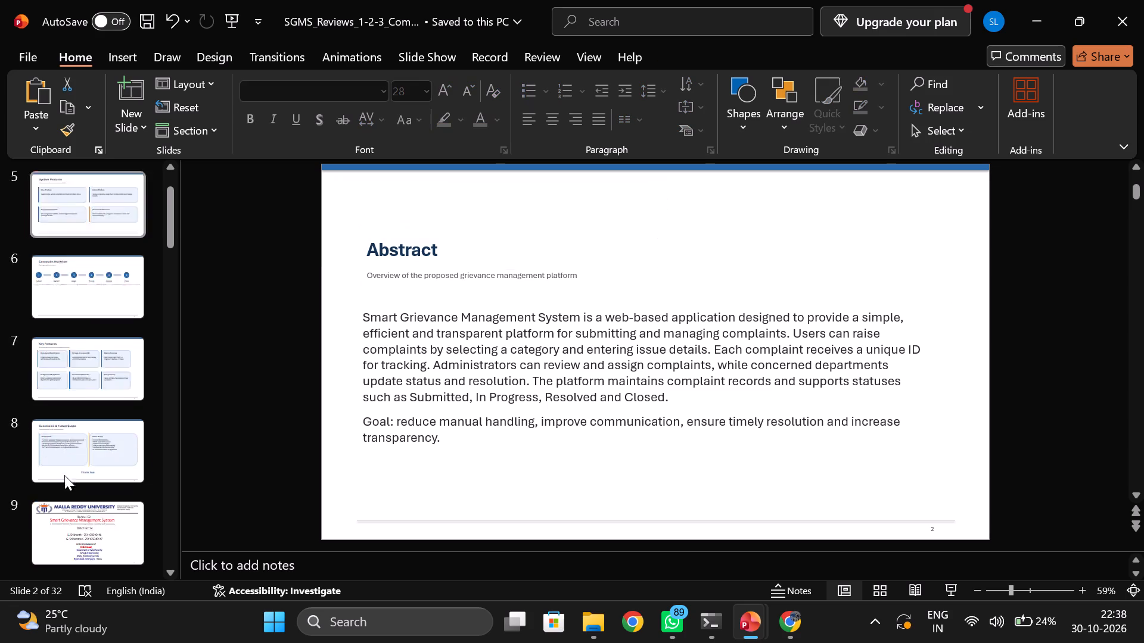
scroll(64, 475, down, 1)
click(87, 447)
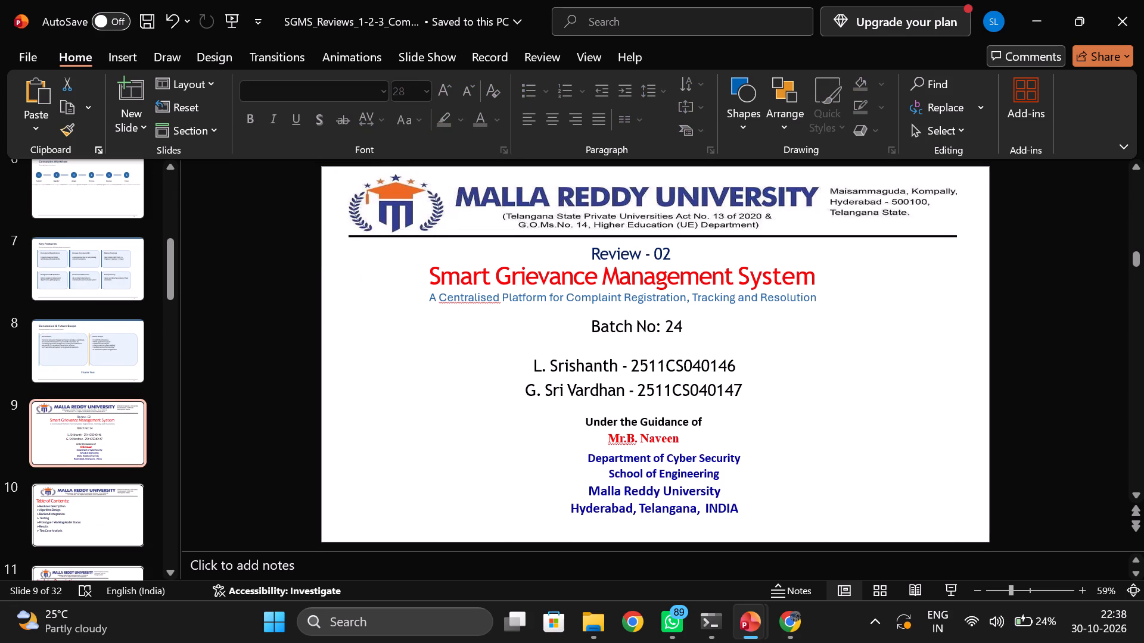
right_click(437, 199)
click(483, 224)
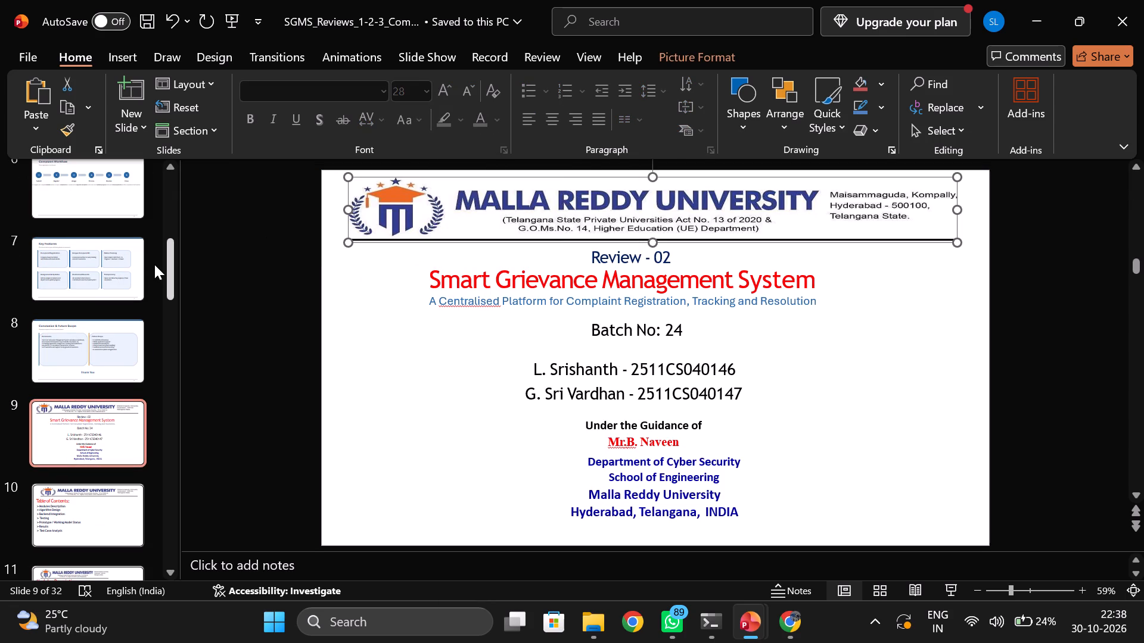
scroll(154, 264, up, 7)
click(85, 277)
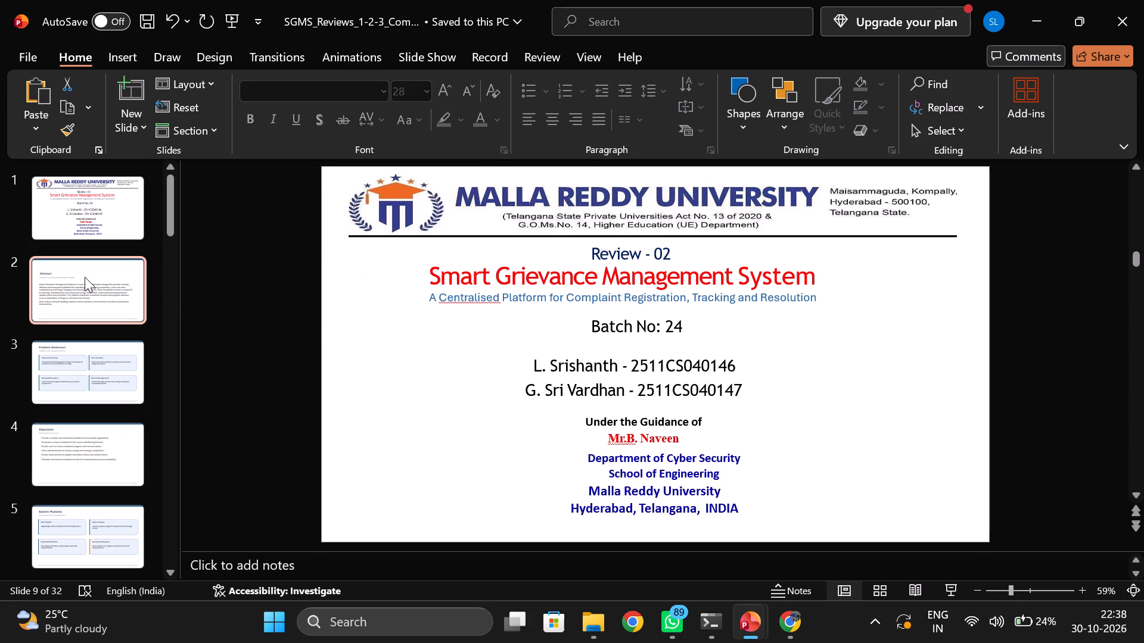
click(462, 205)
right_click(462, 205)
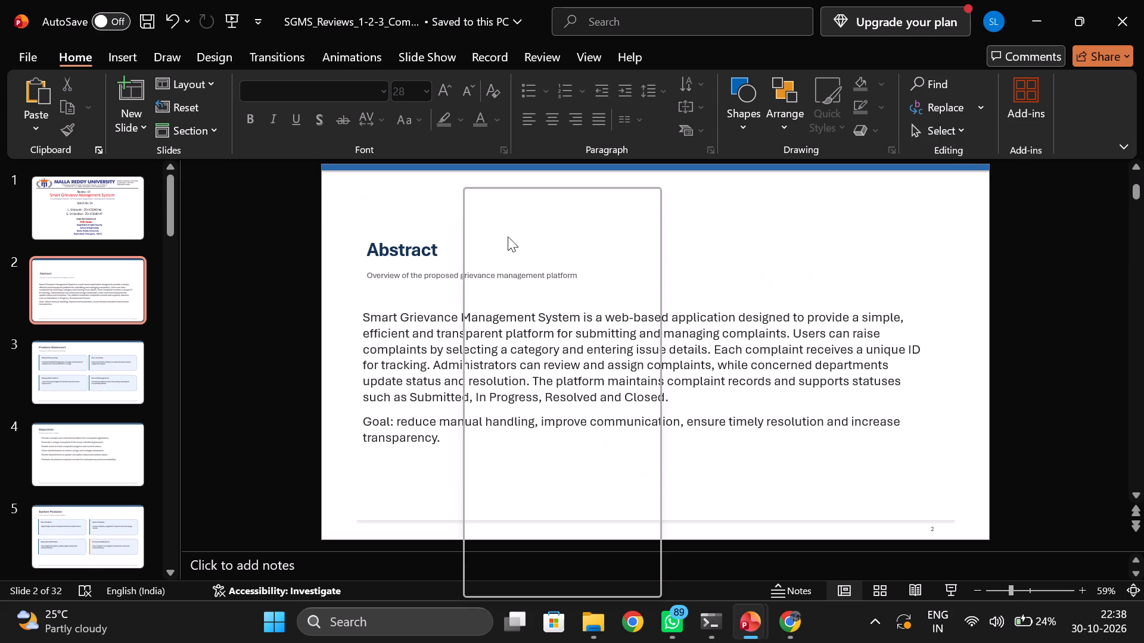
click(516, 250)
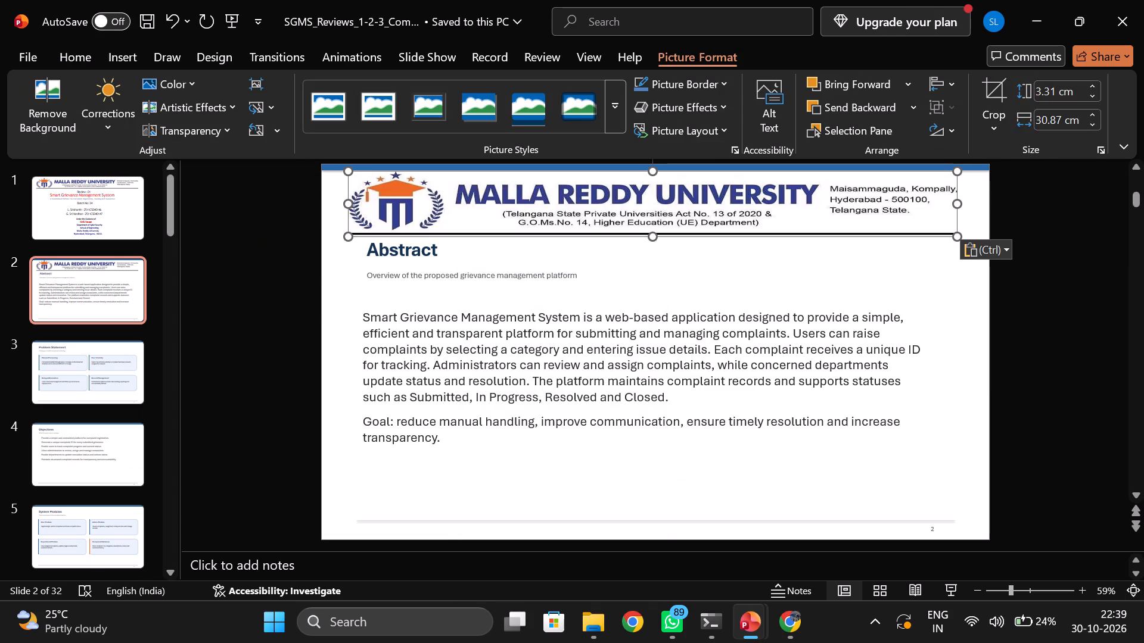
Narrow the pasted university banner on slide 2 to 27.28 cm wide, keeping its height.
drag(958, 201, 893, 208)
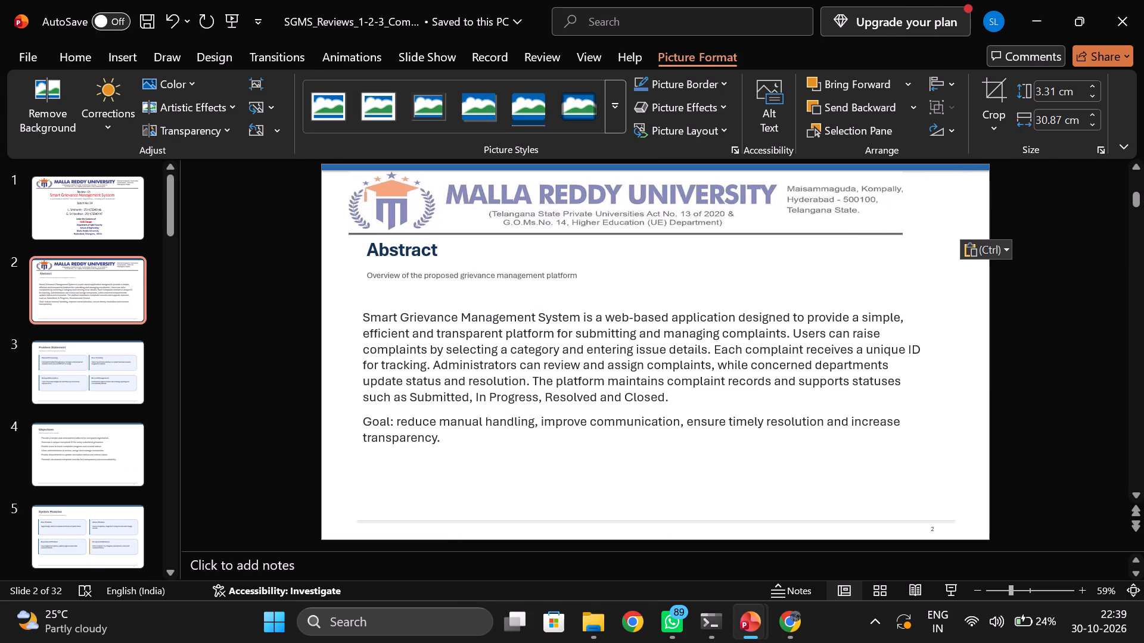
drag(893, 208, 885, 208)
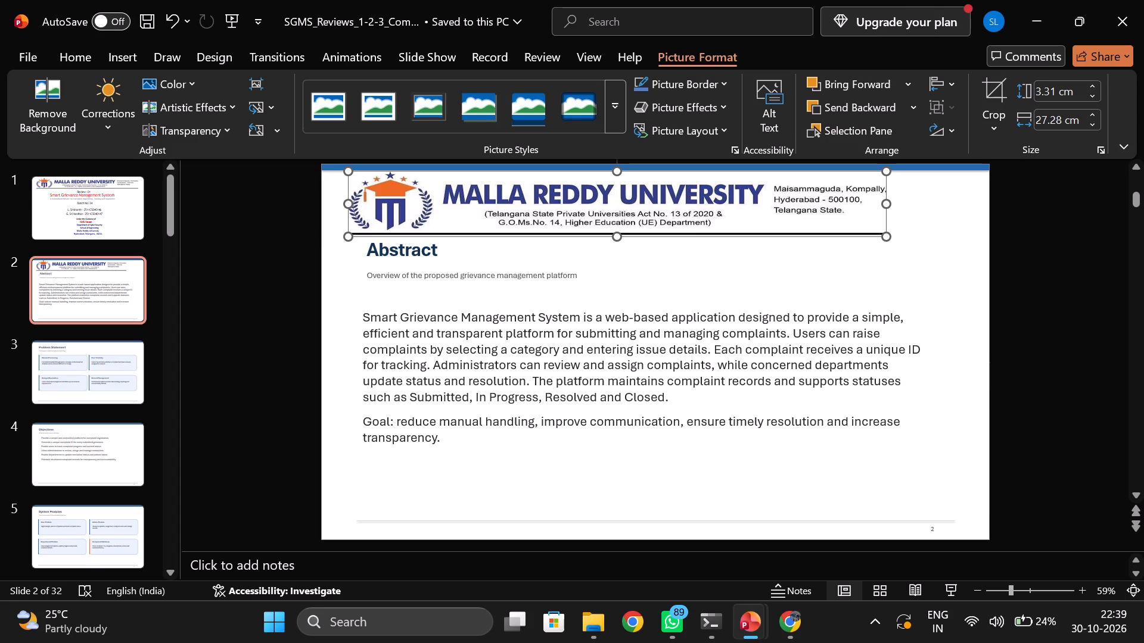
Shift the subtitle line and the Abstract heading on slide 2 slightly down and left, clear of the banner's underline.
click(545, 267)
drag(559, 267, 559, 273)
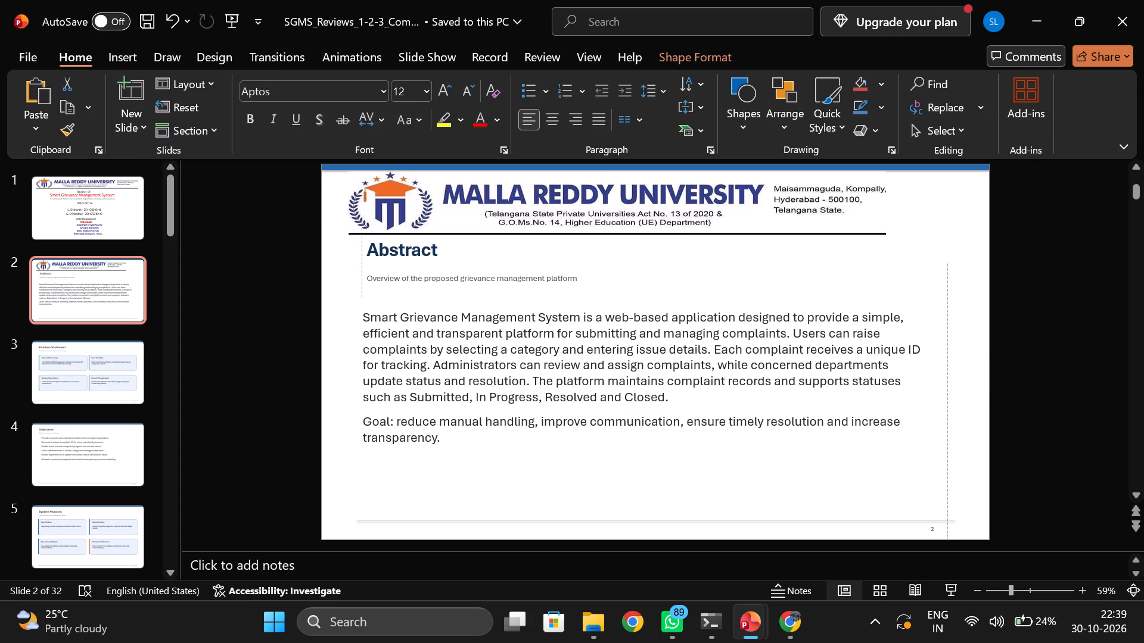
drag(559, 273, 557, 280)
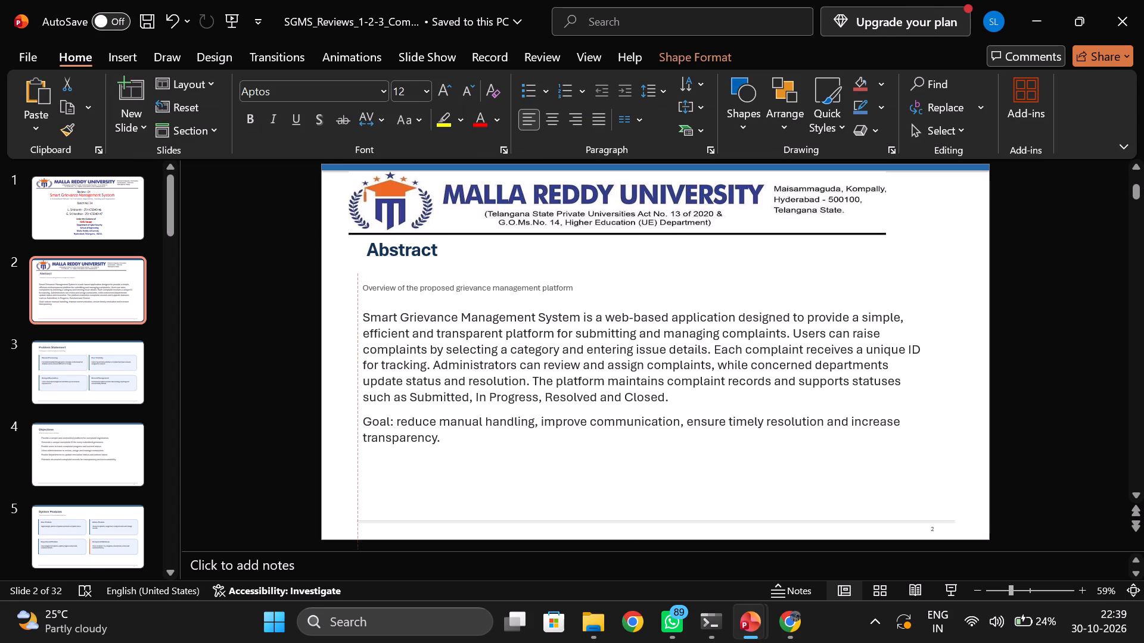
drag(557, 280, 549, 279)
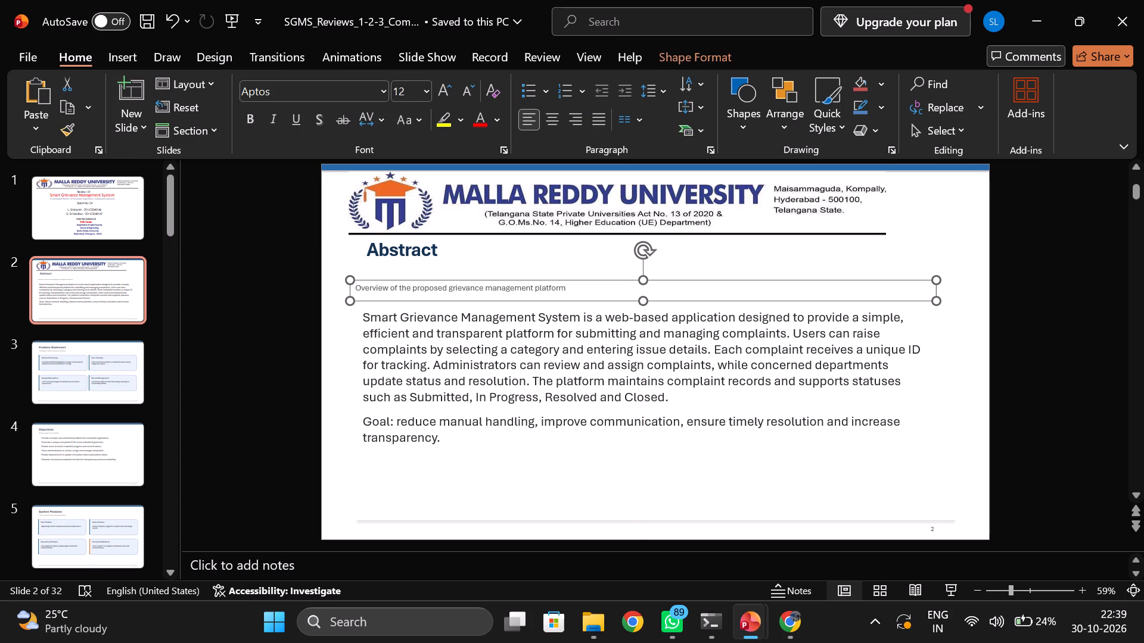
click(430, 244)
drag(446, 269, 436, 283)
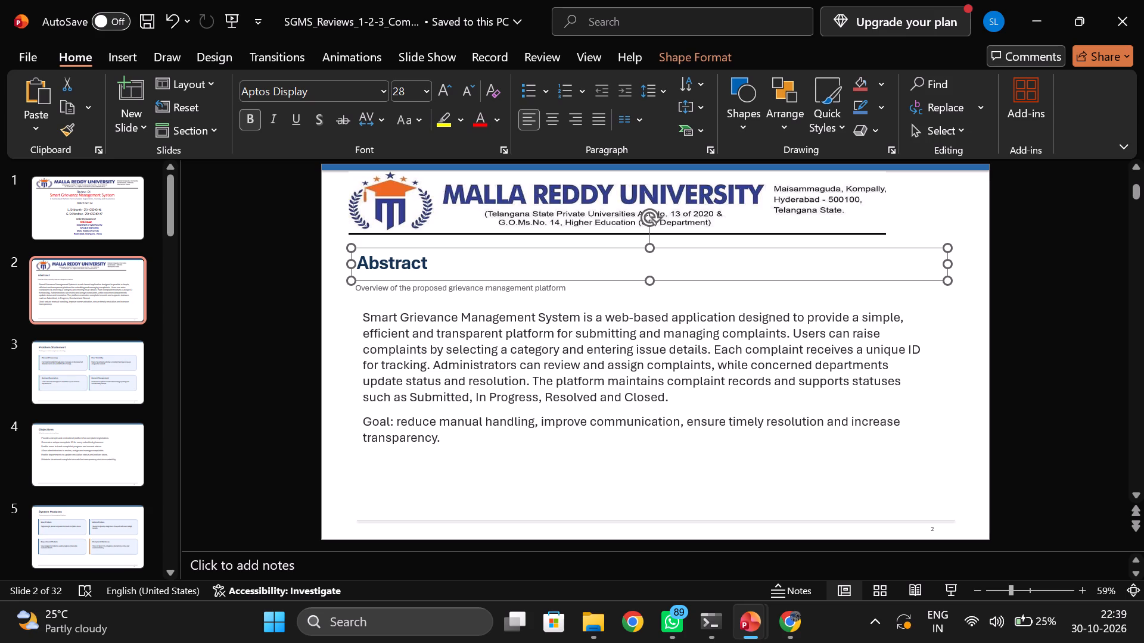
Select the subtitle text "Overview of the proposed grievance management platform" on slide 2.
click(554, 291)
click(573, 289)
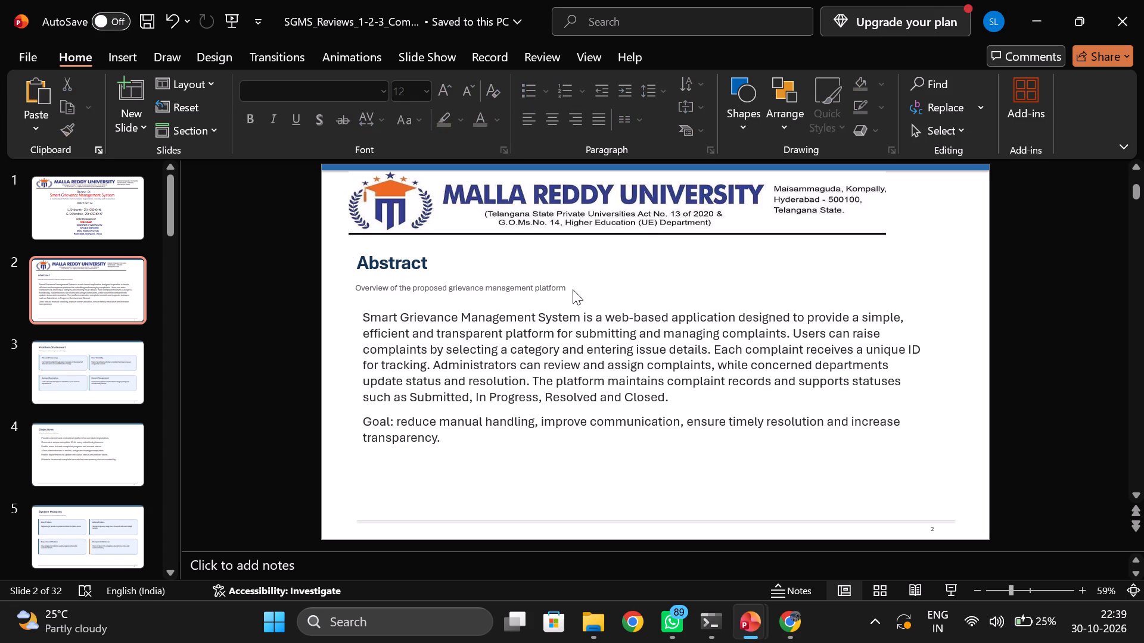
drag(564, 288, 371, 294)
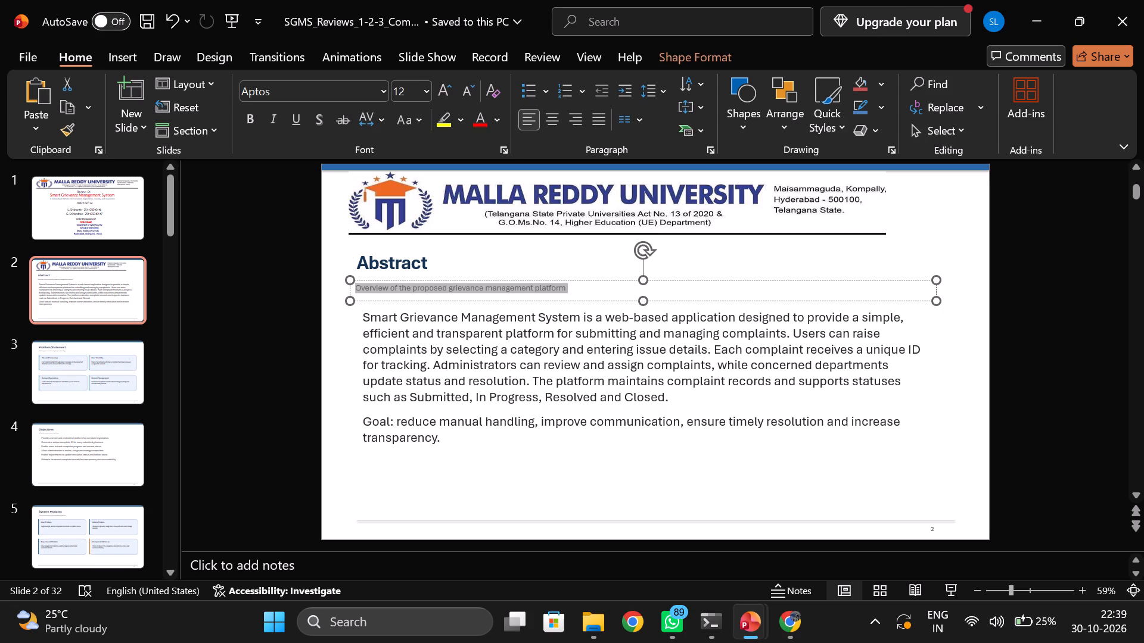
Set the font size of the subtitle "Overview of the proposed grievance management platform" on slide 2 to 16.
drag(371, 294, 366, 294)
click(489, 241)
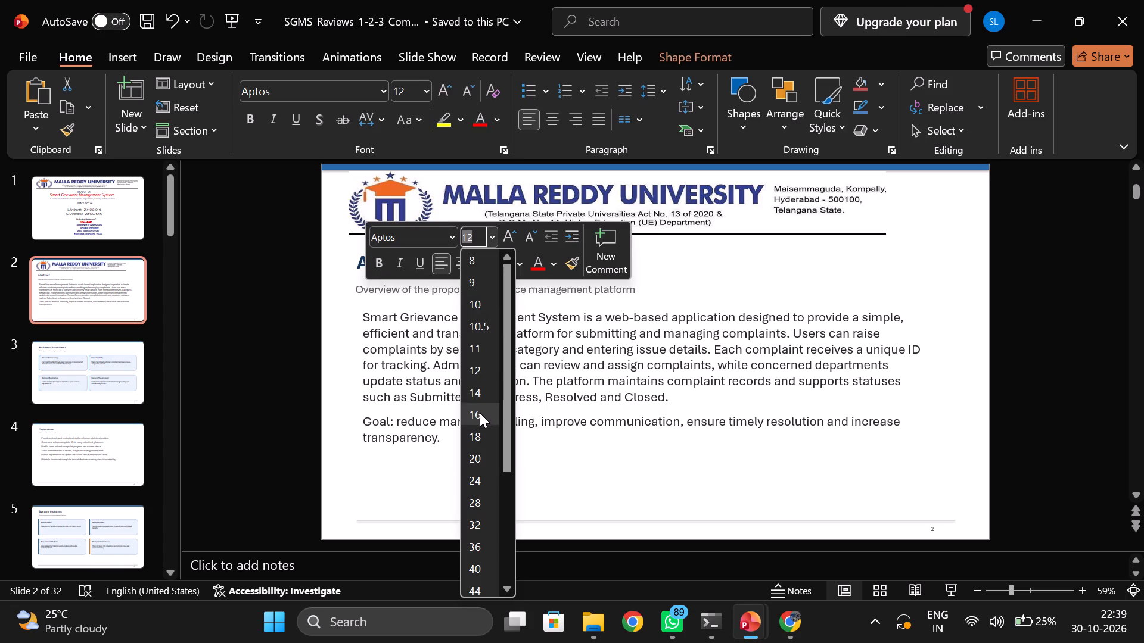
click(480, 416)
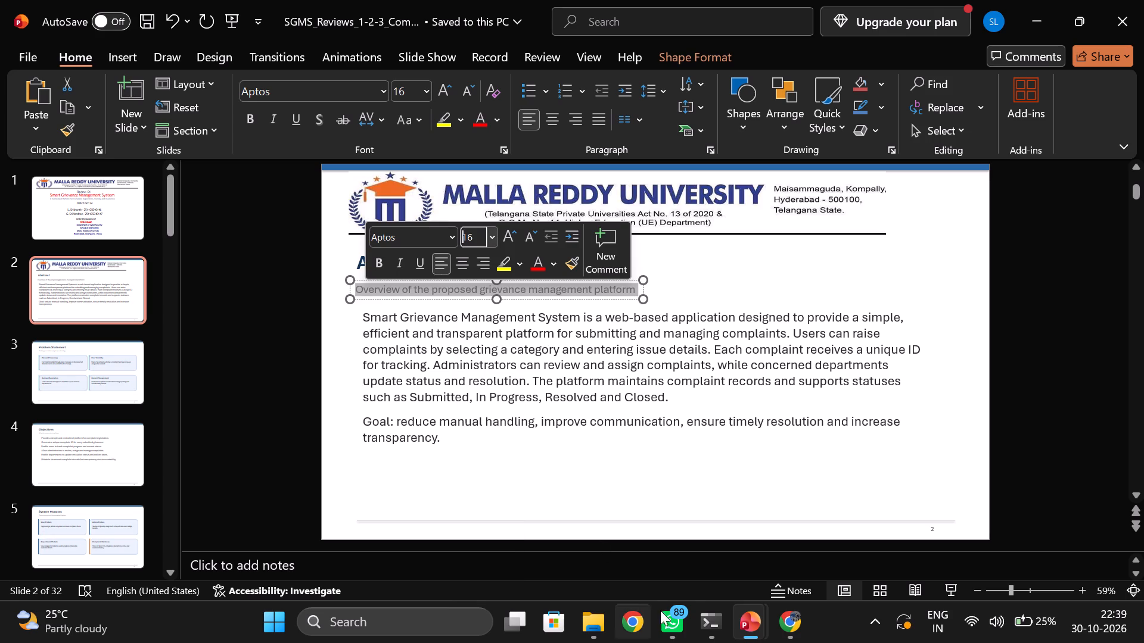
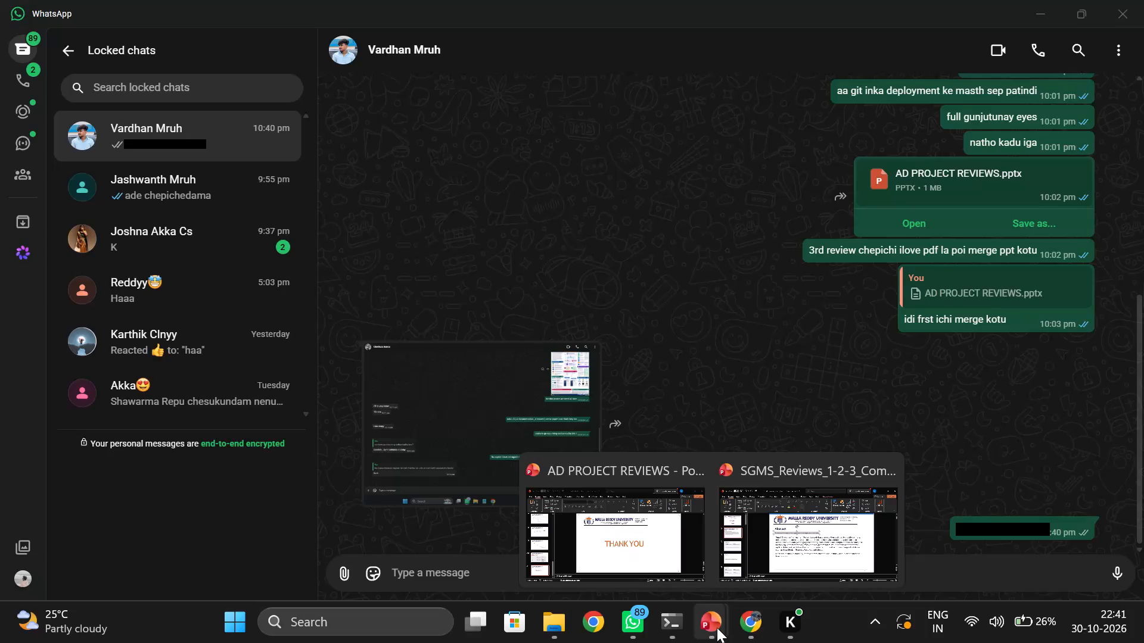
Switch from WhatsApp to the SGMS_Reviews_1-2-3 presentation in PowerPoint.
click(791, 530)
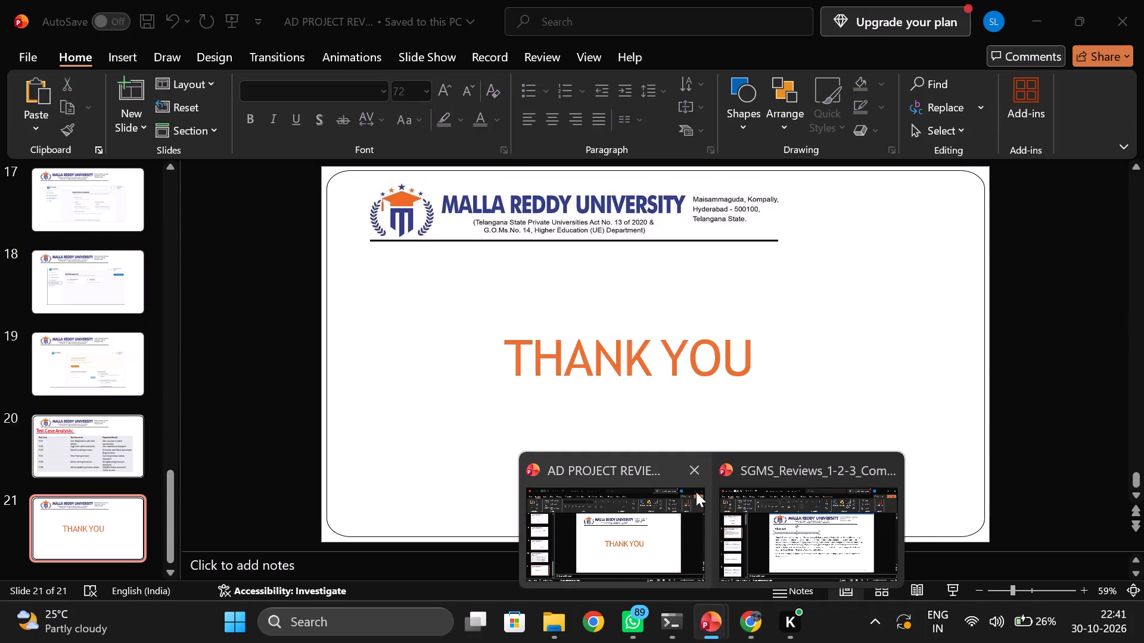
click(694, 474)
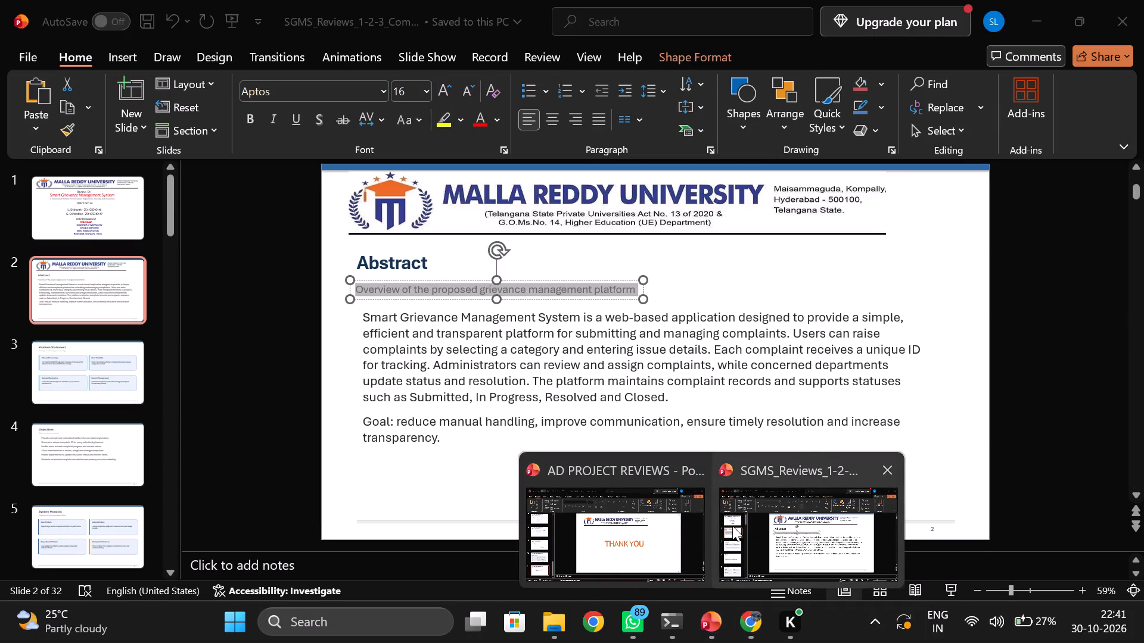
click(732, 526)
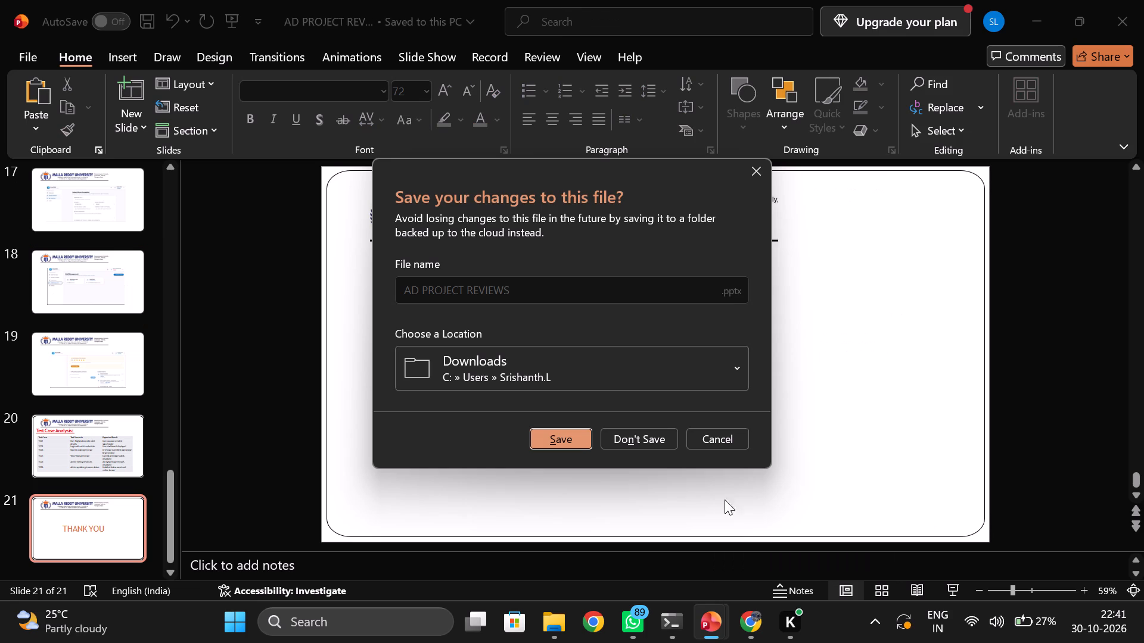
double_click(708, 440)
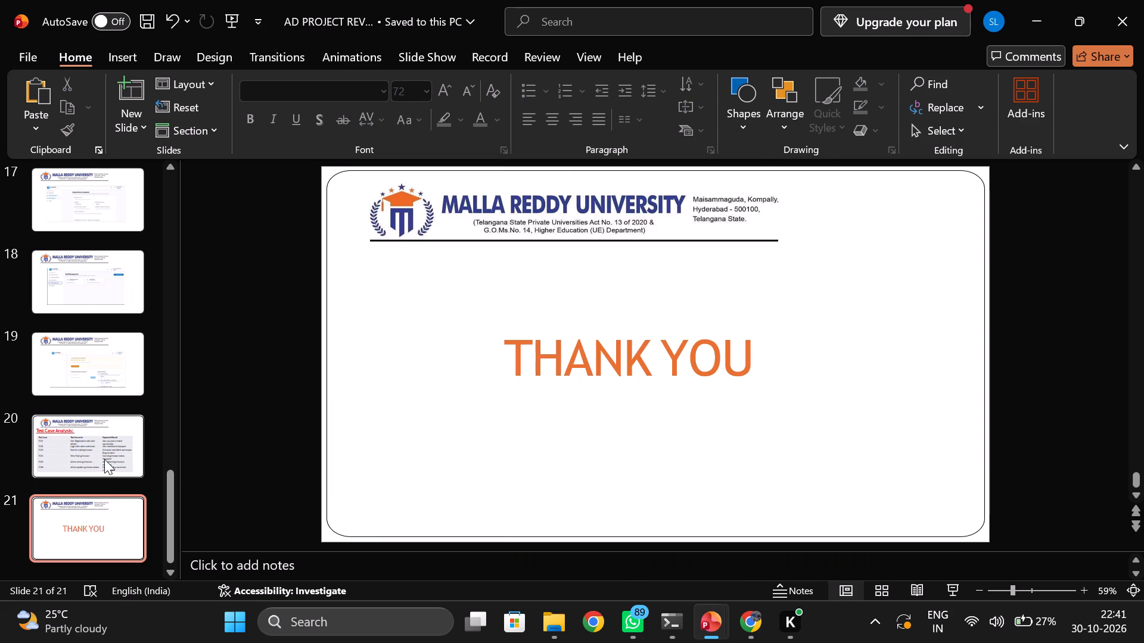
Close the AD PROJECT REVIEWS presentation without saving its changes.
scroll(104, 459, down, 5)
scroll(104, 459, up, 9)
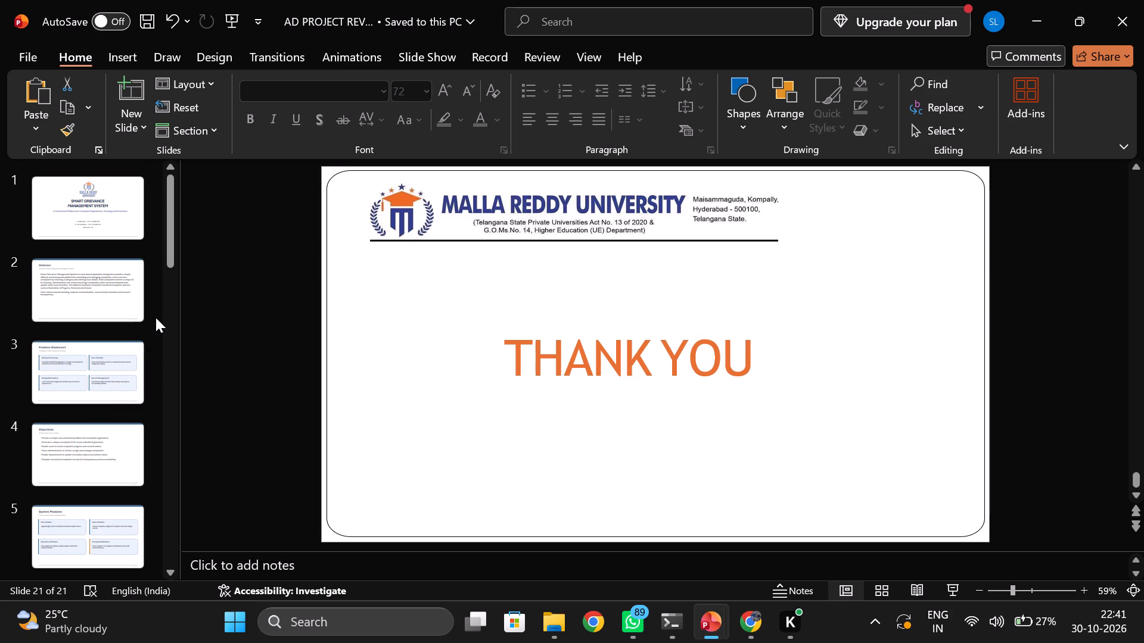
scroll(84, 414, down, 5)
click(1143, 0)
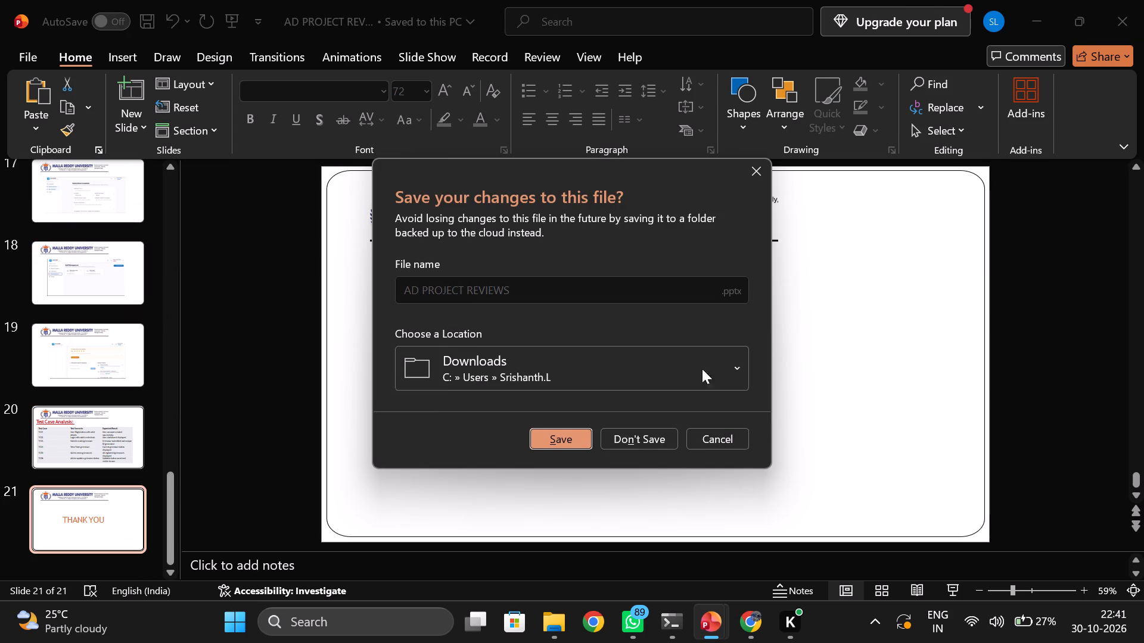
click(627, 438)
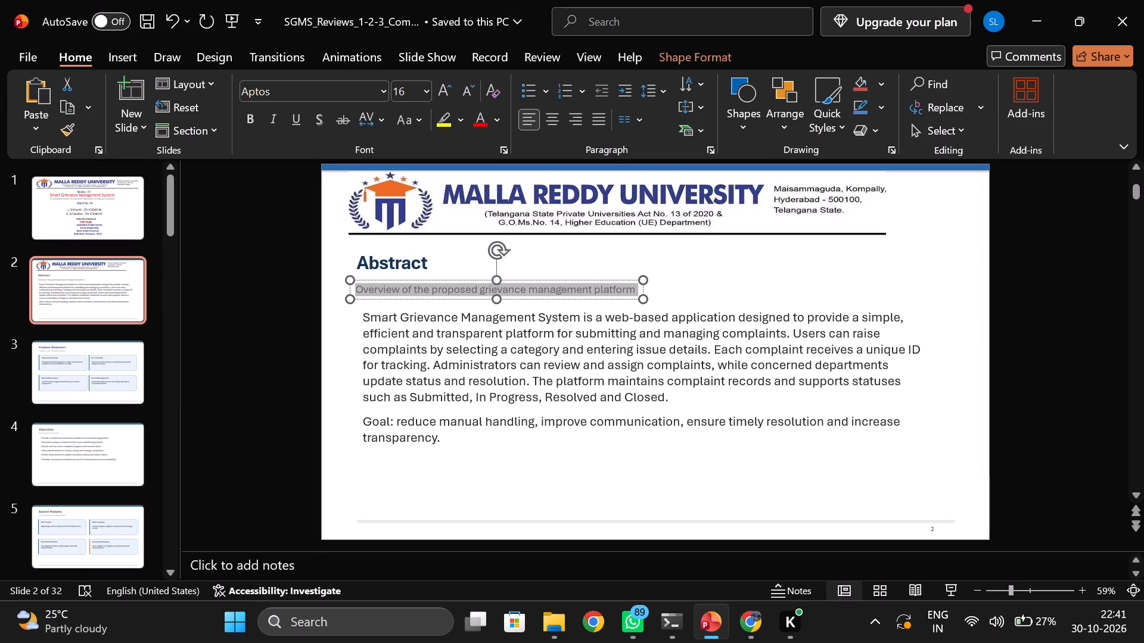
Widen the subtitle text box under the Abstract heading on slide 2 slightly.
drag(642, 295, 674, 295)
click(701, 295)
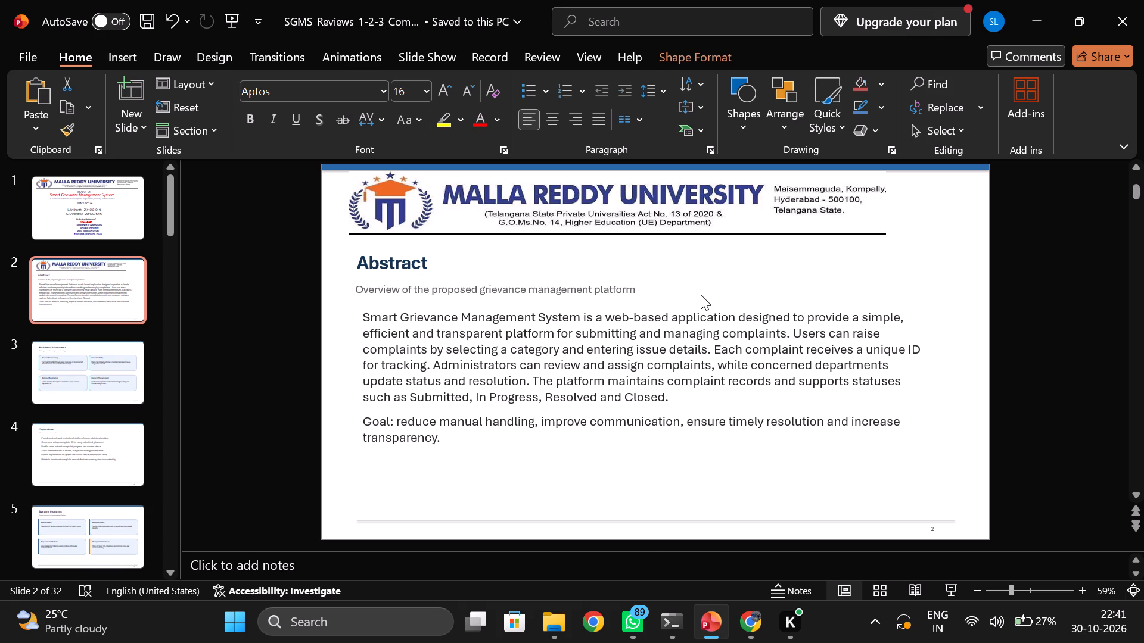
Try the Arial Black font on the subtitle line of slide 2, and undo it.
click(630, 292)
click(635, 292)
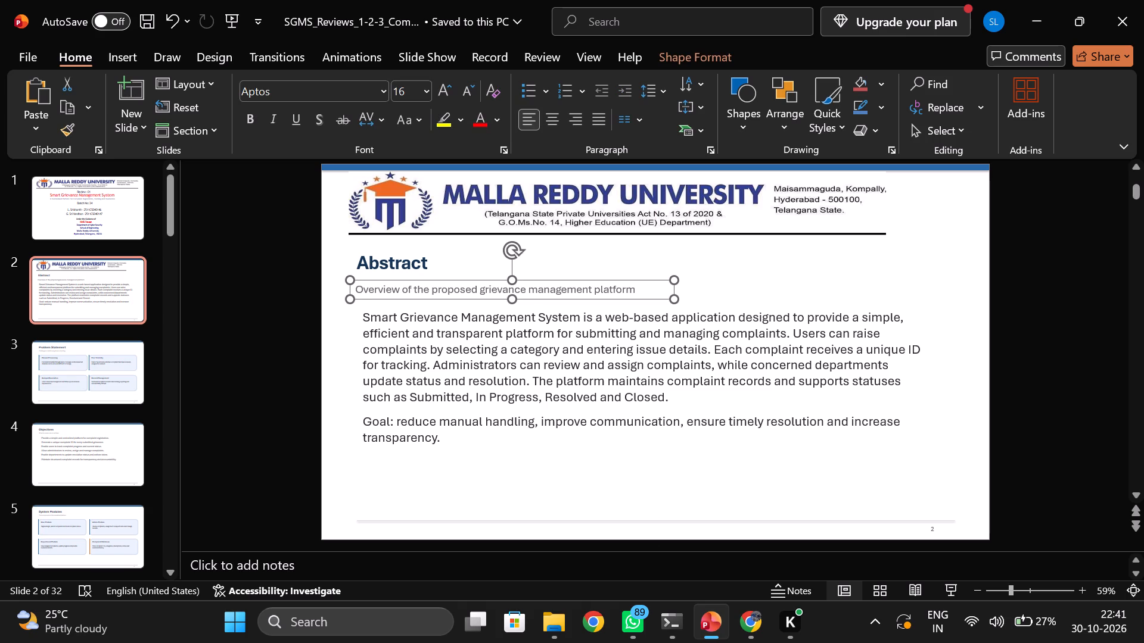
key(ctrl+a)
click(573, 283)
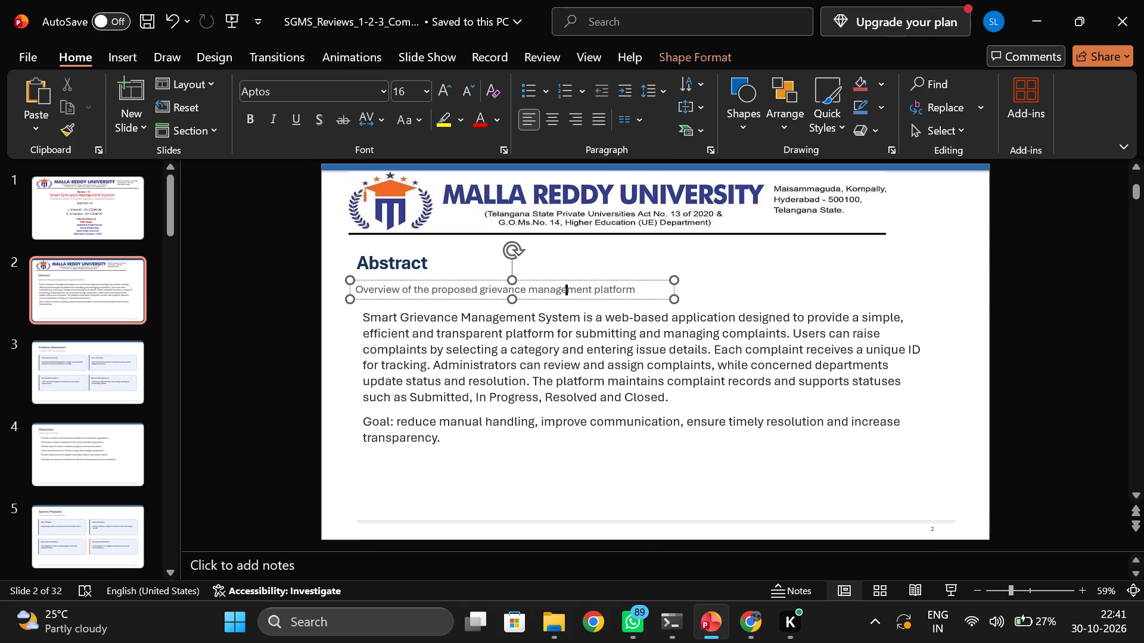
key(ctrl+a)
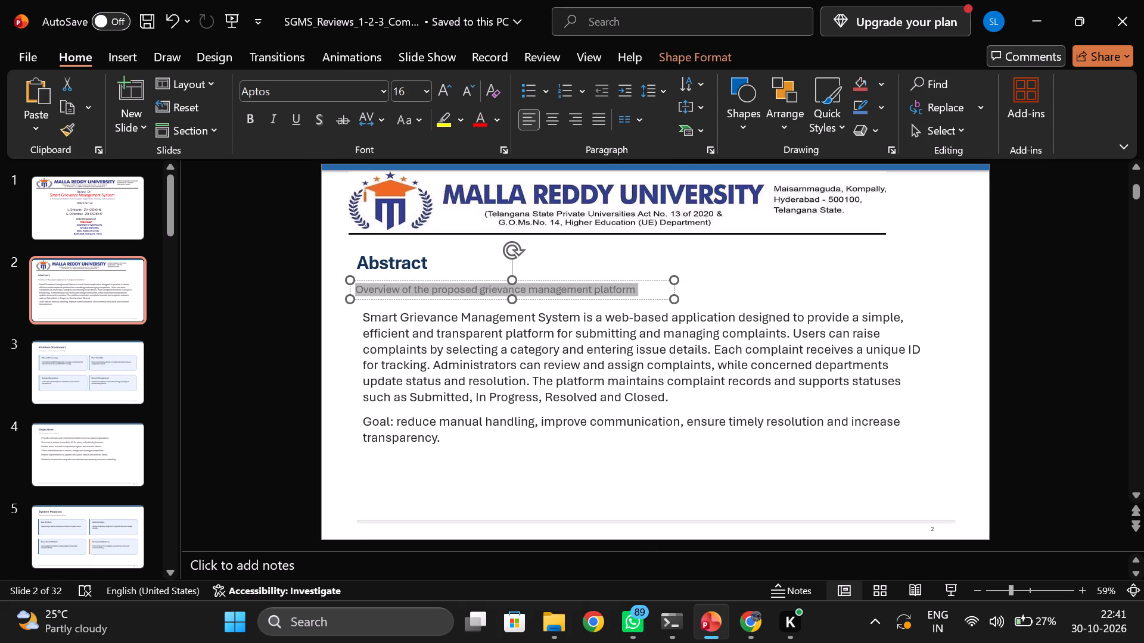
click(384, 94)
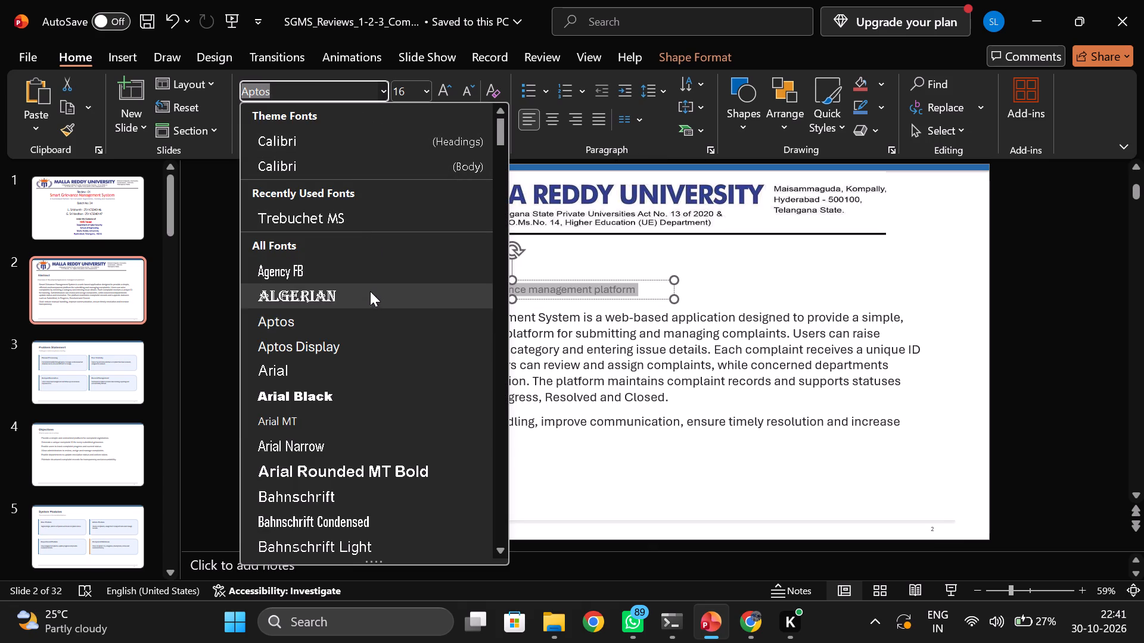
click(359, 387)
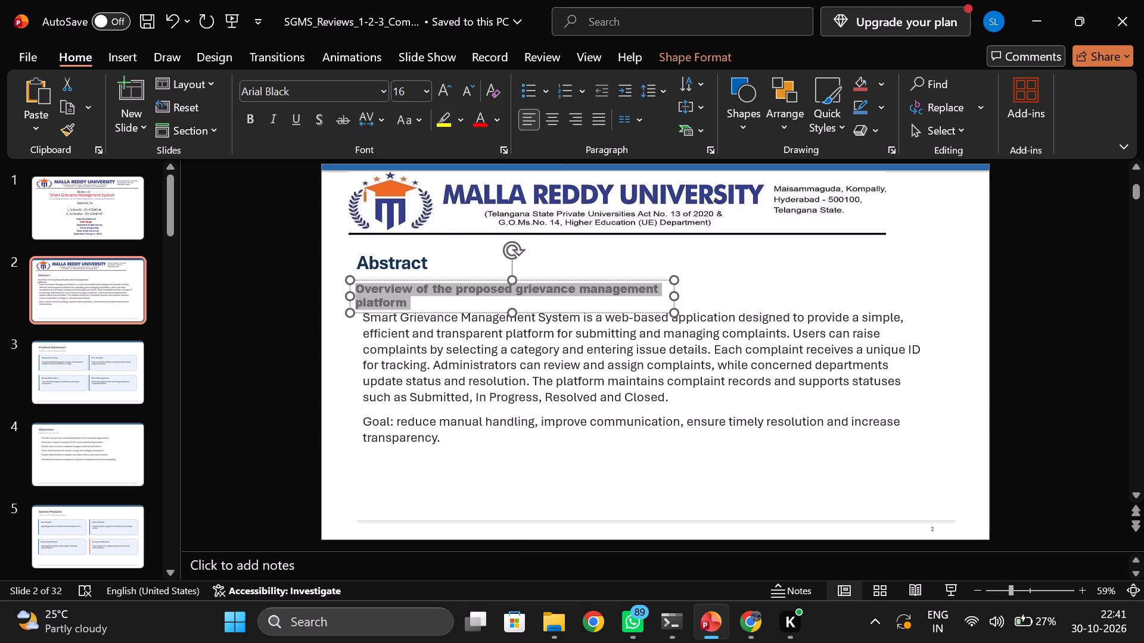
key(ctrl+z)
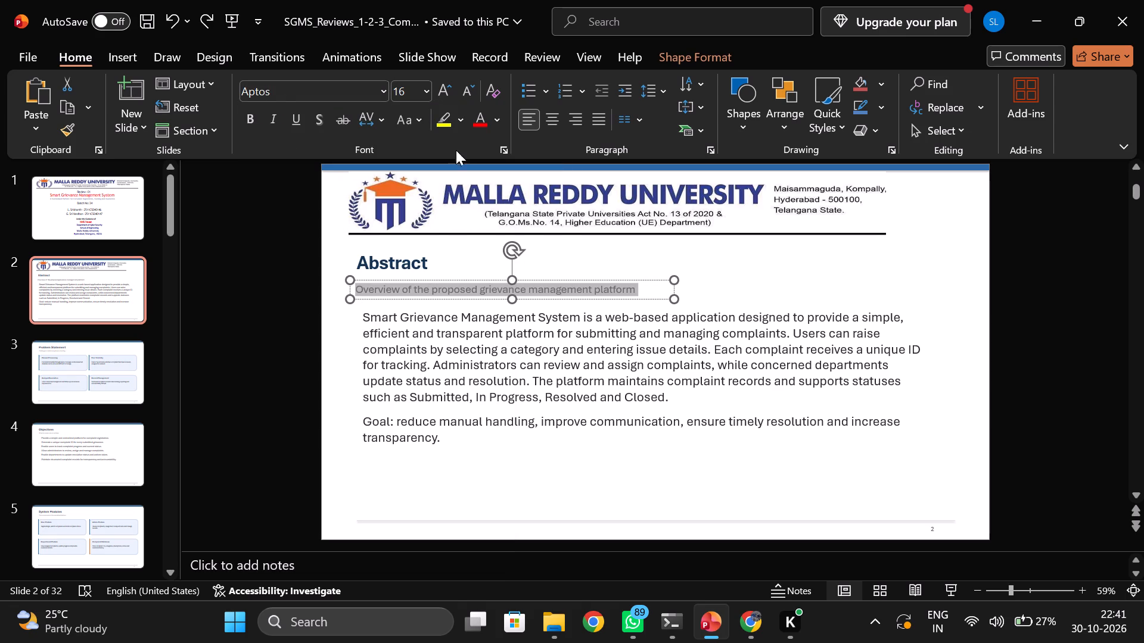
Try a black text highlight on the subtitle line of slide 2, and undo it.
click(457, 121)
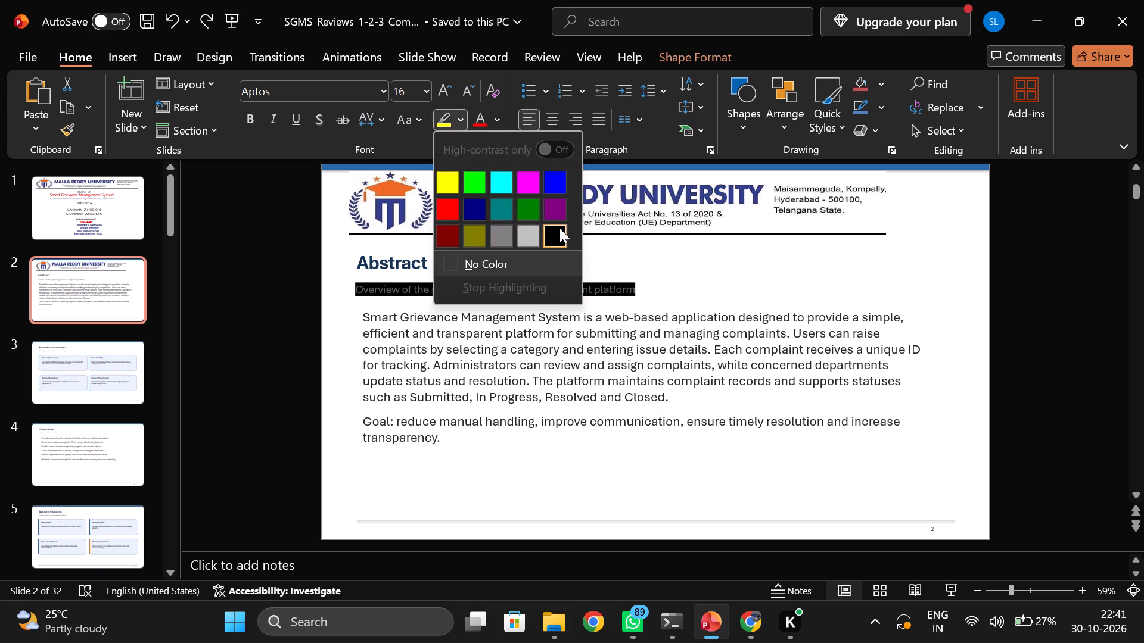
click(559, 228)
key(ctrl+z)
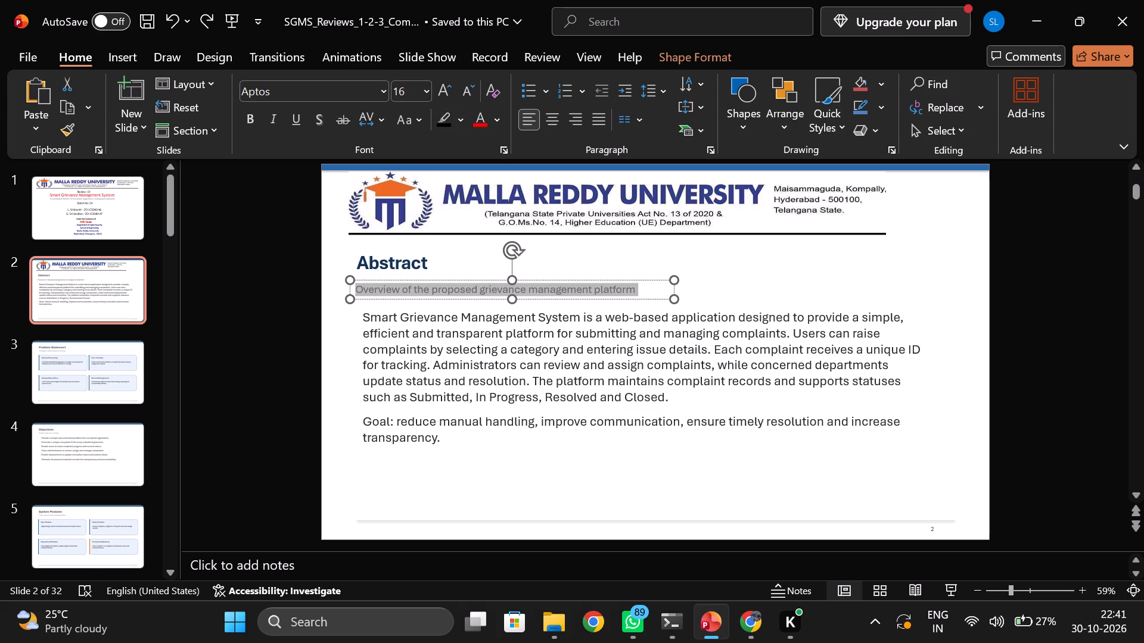
Set the font colour of the subtitle "Overview of the proposed grievance management platform" on slide 2 to black.
click(495, 123)
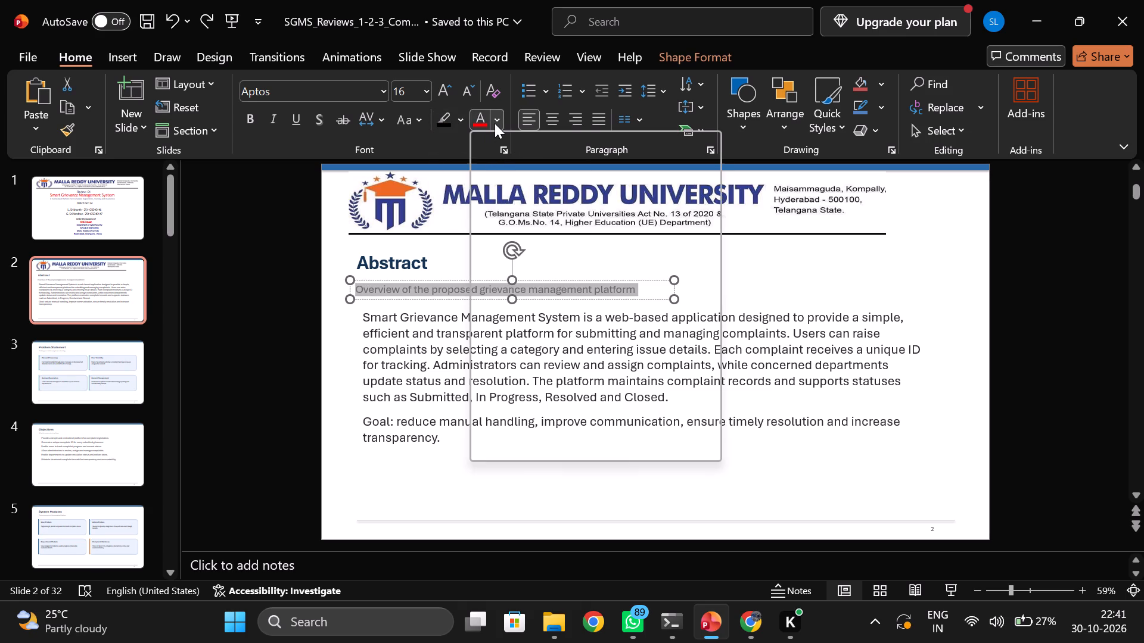
click(509, 198)
click(305, 327)
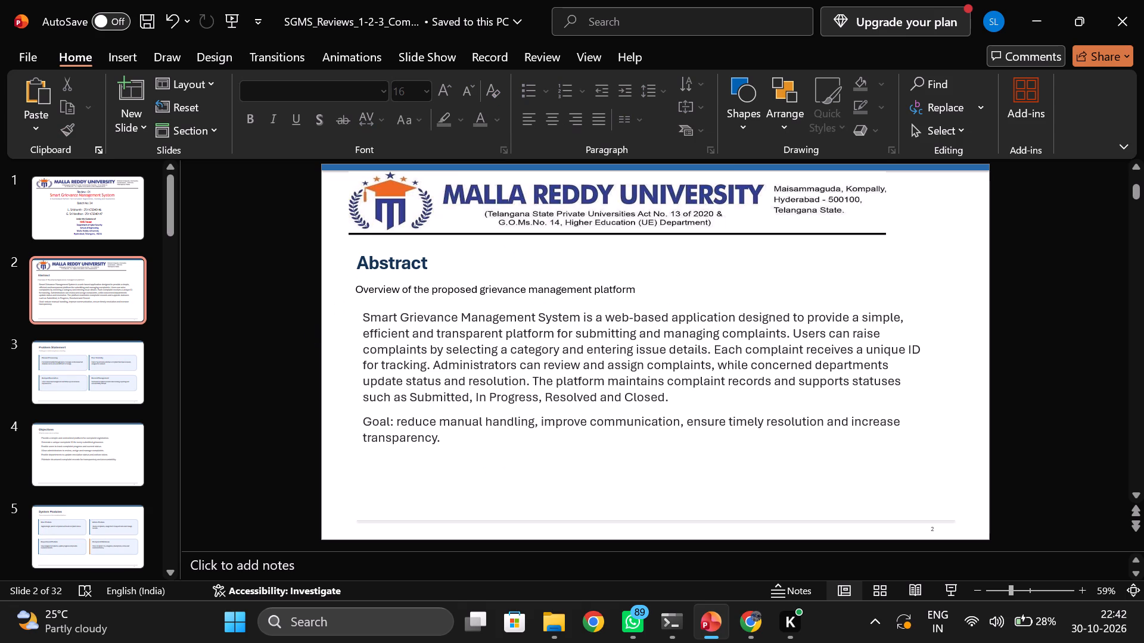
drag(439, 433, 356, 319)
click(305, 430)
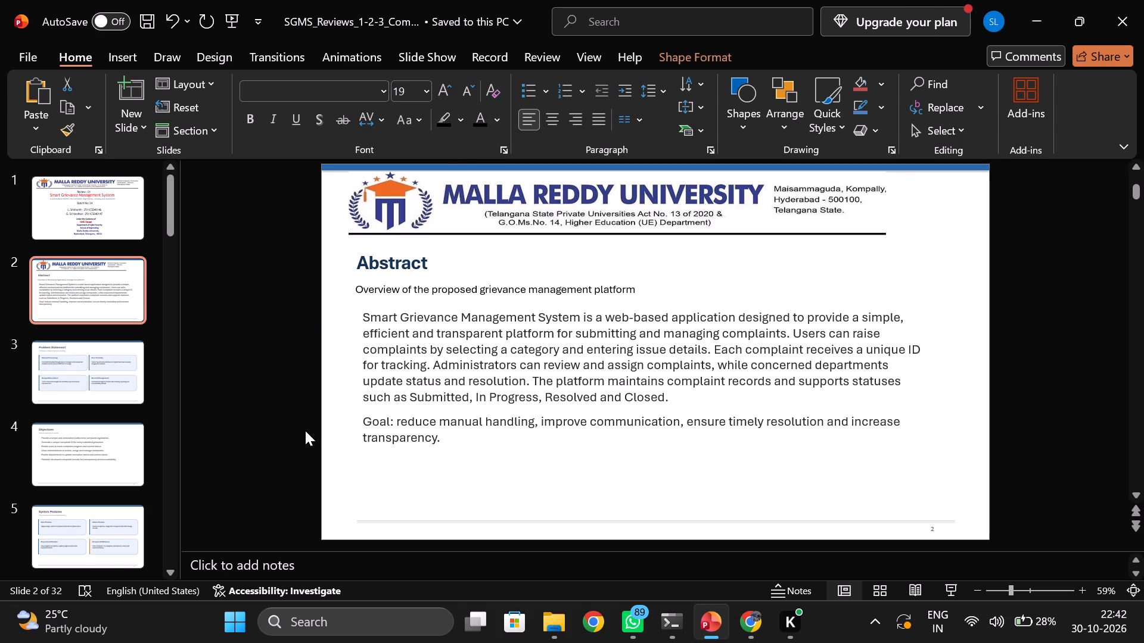
Underline the Abstract heading on slide 2.
drag(418, 261, 427, 261)
click(427, 261)
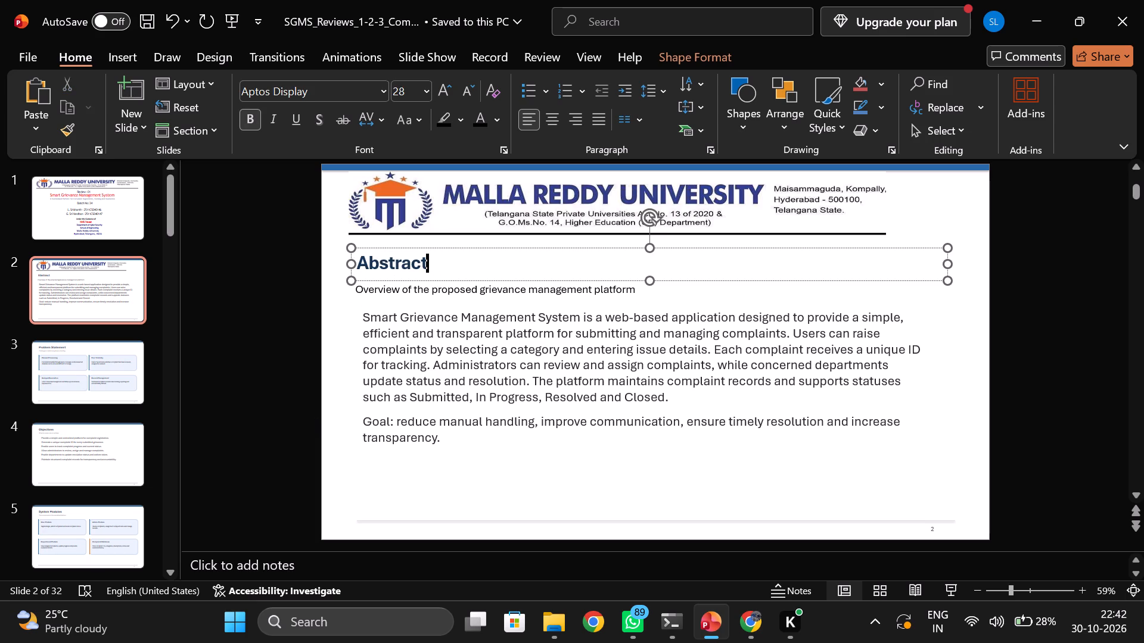
drag(427, 261, 347, 261)
click(400, 235)
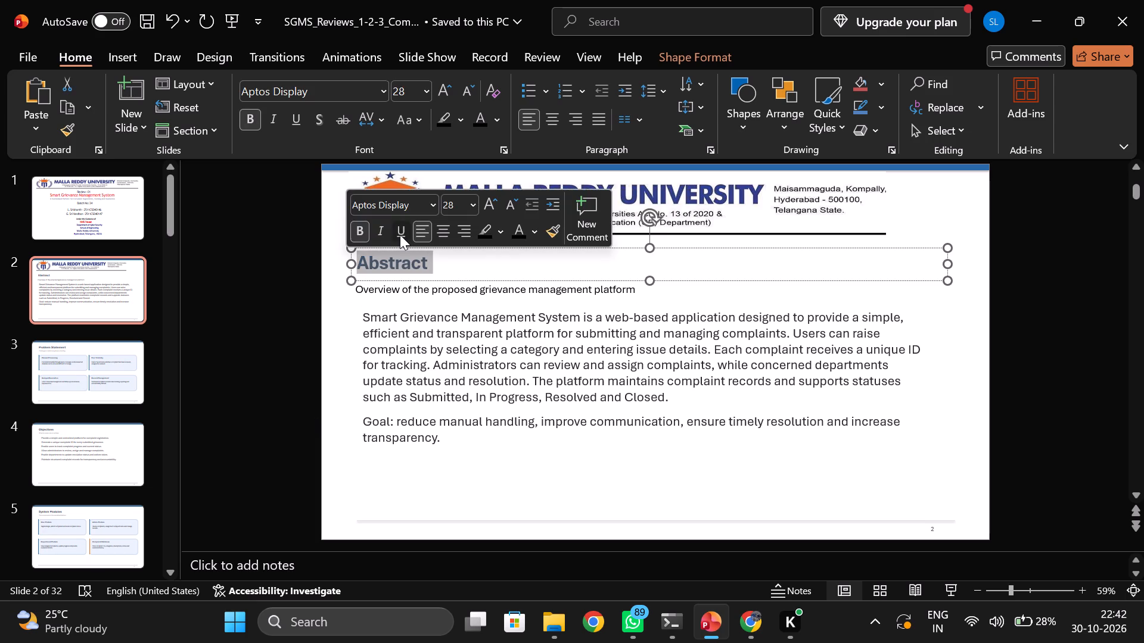
click(327, 351)
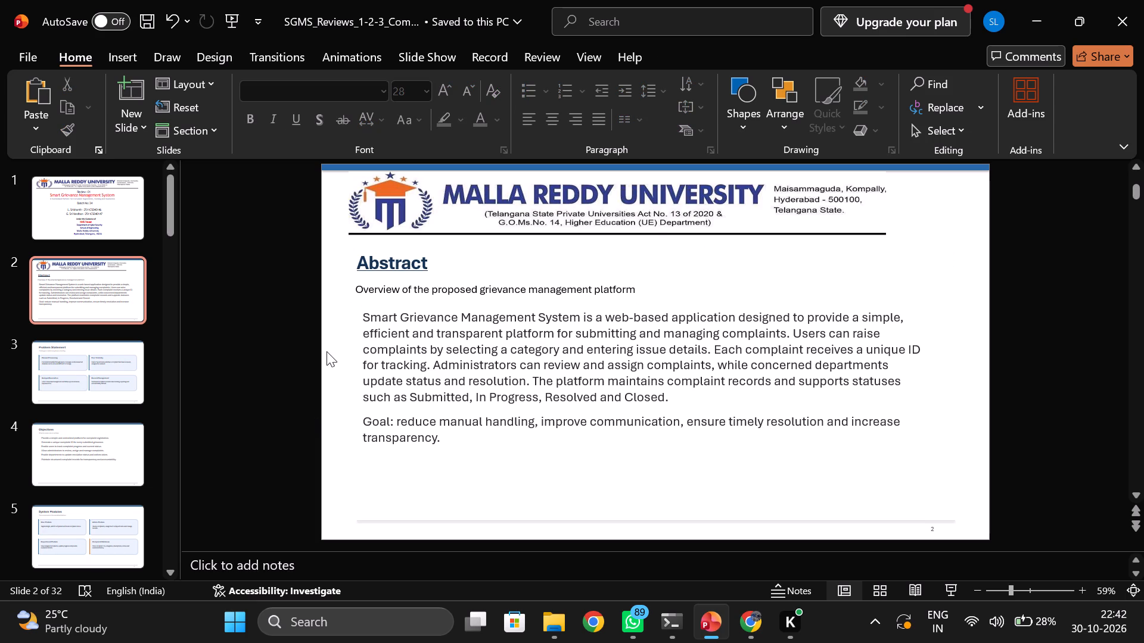
Shift the text box with the project title and tagline on slide 1 slightly to the left.
key(Up)
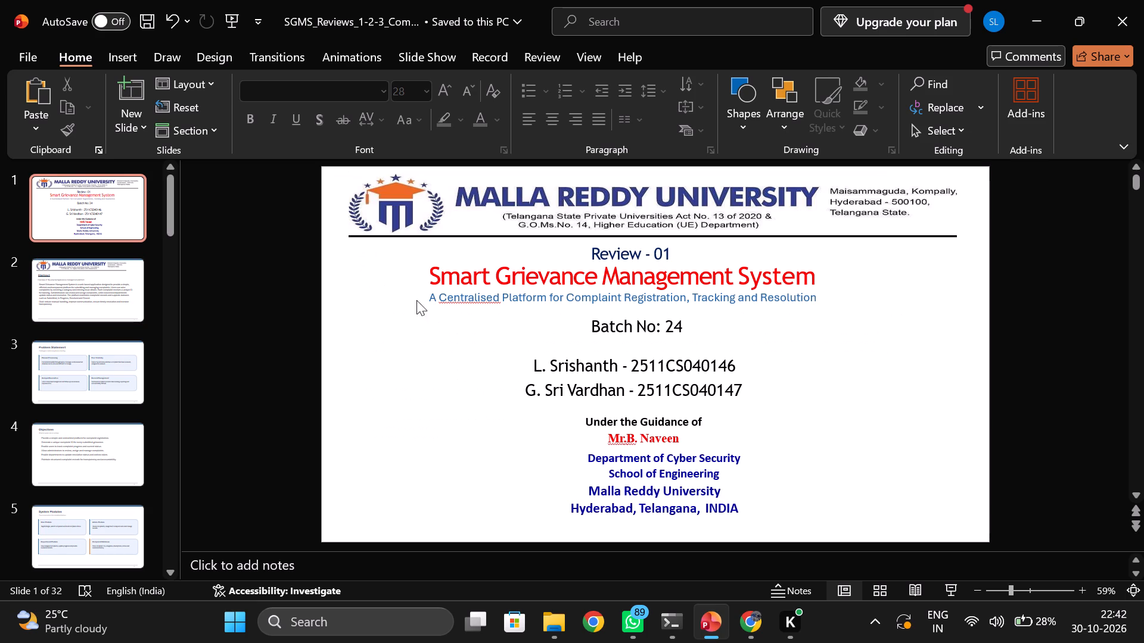
click(486, 288)
drag(425, 297, 417, 302)
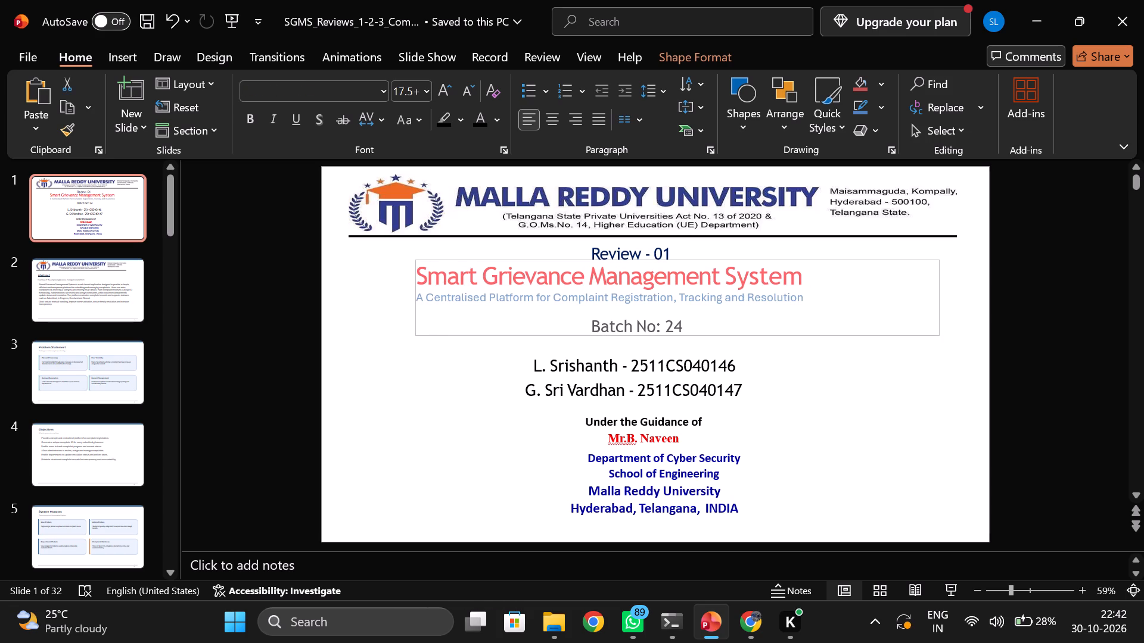
drag(417, 302, 418, 302)
click(386, 311)
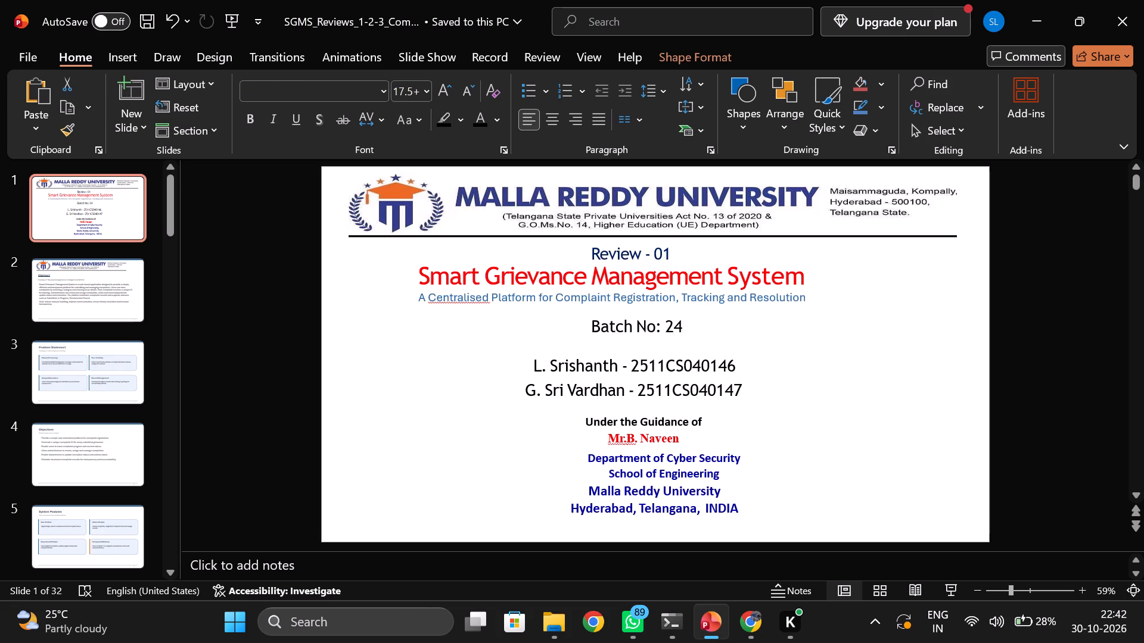
Underline the whole "Review - 01" line on title slide 1.
click(664, 254)
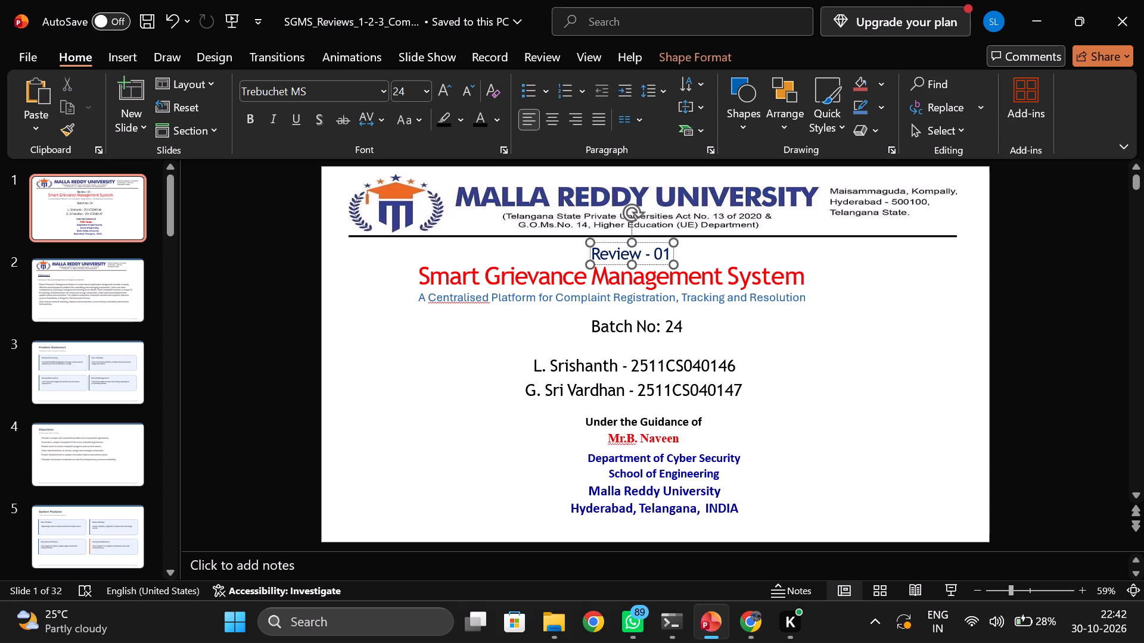
click(291, 120)
double_click(596, 253)
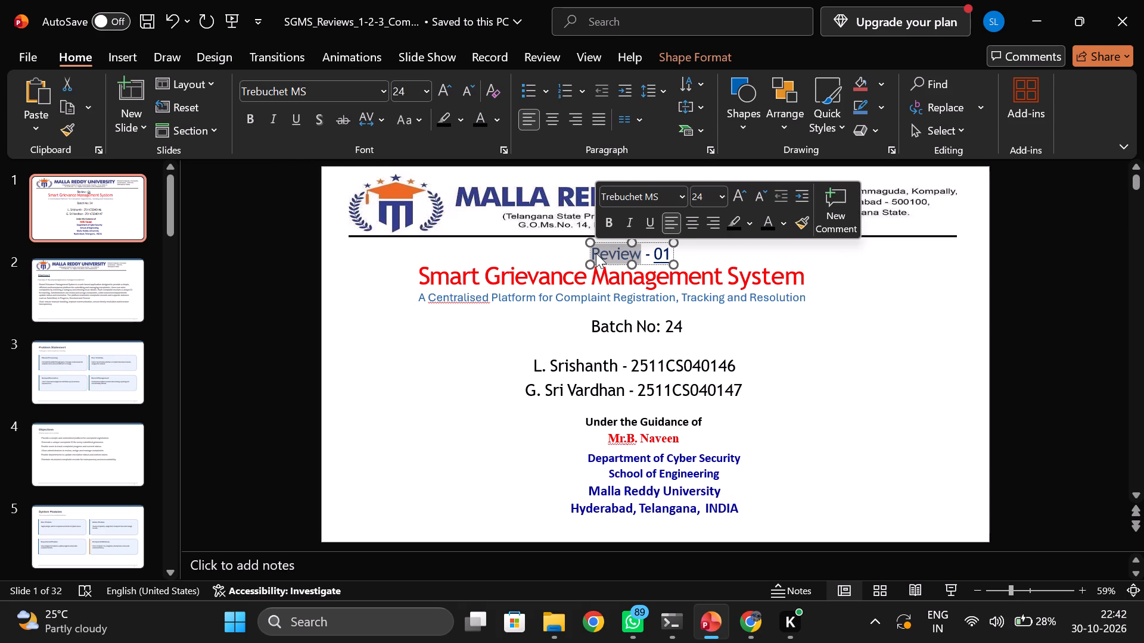
click(659, 221)
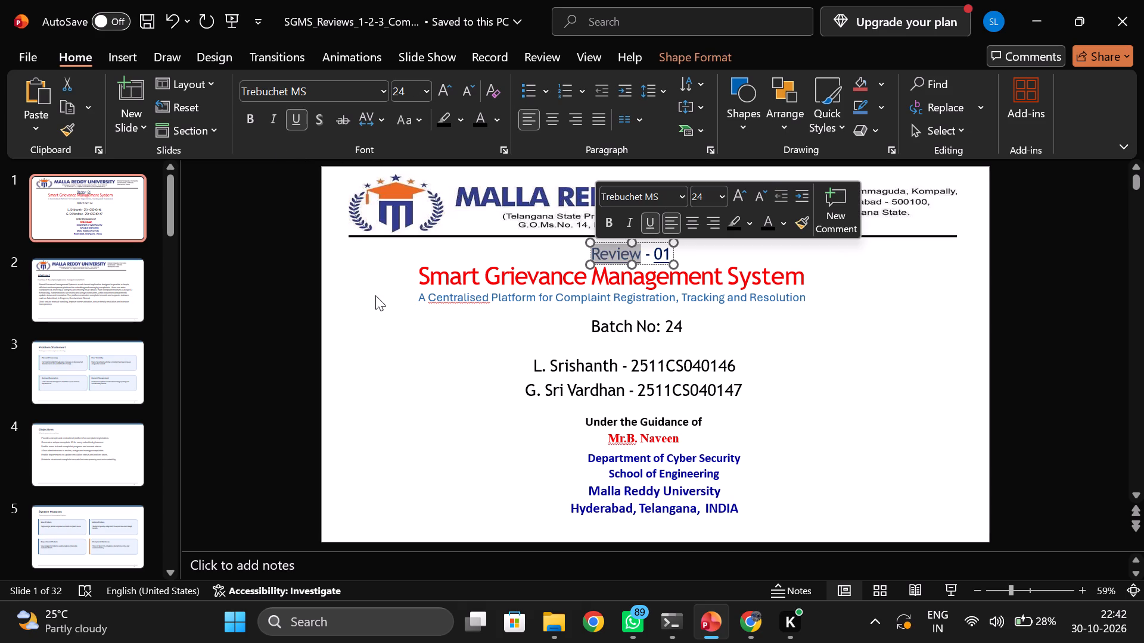
click(375, 295)
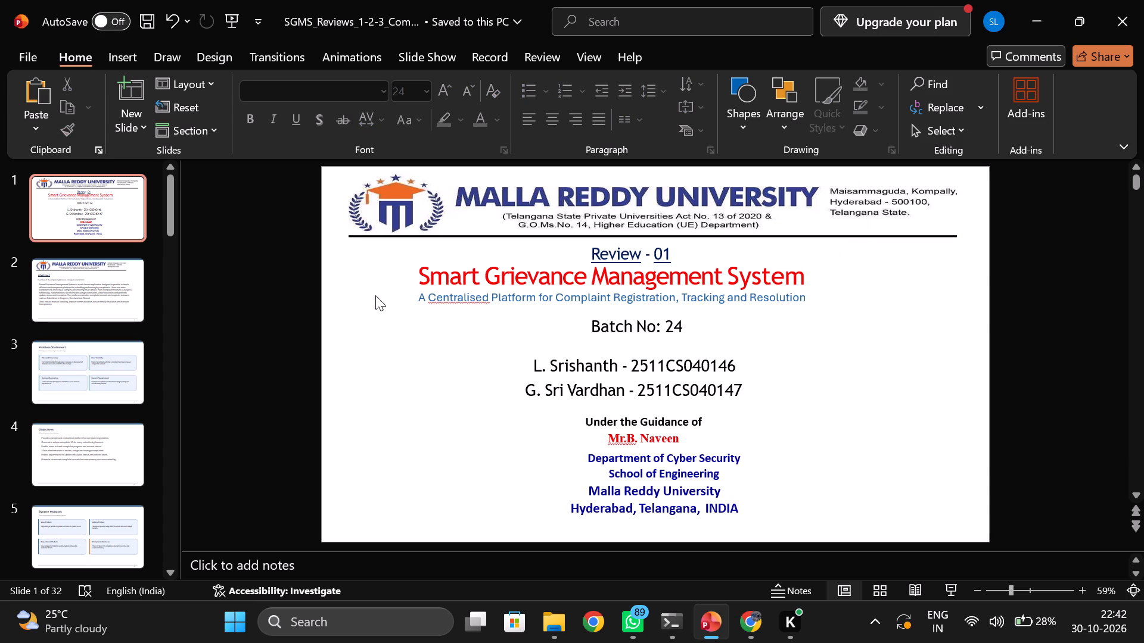
click(649, 256)
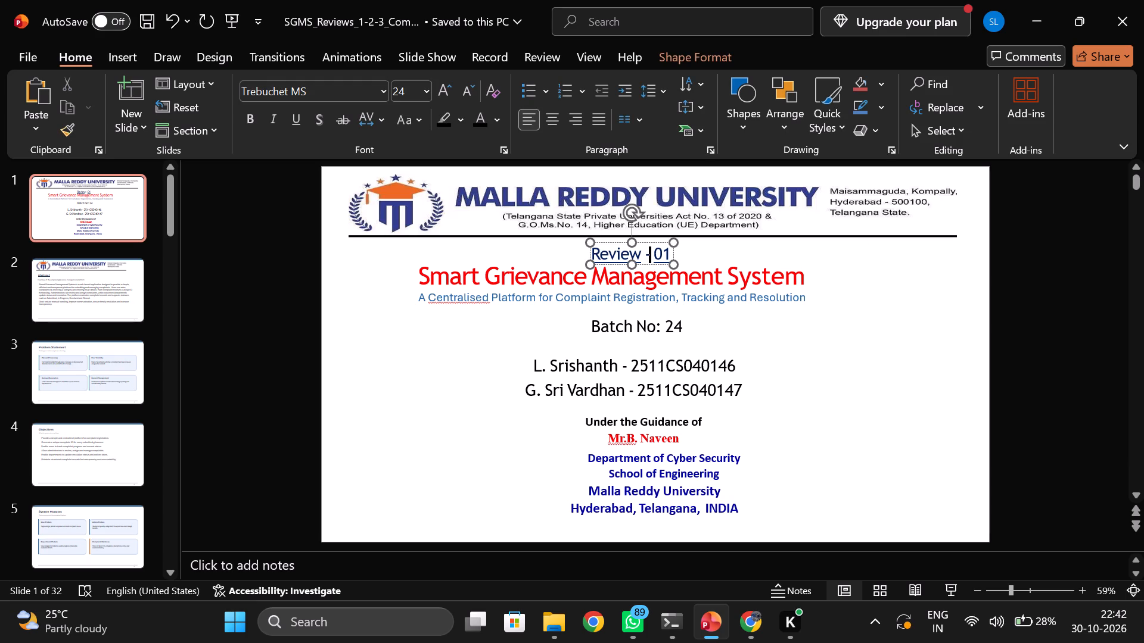
key(ctrl+a)
click(287, 121)
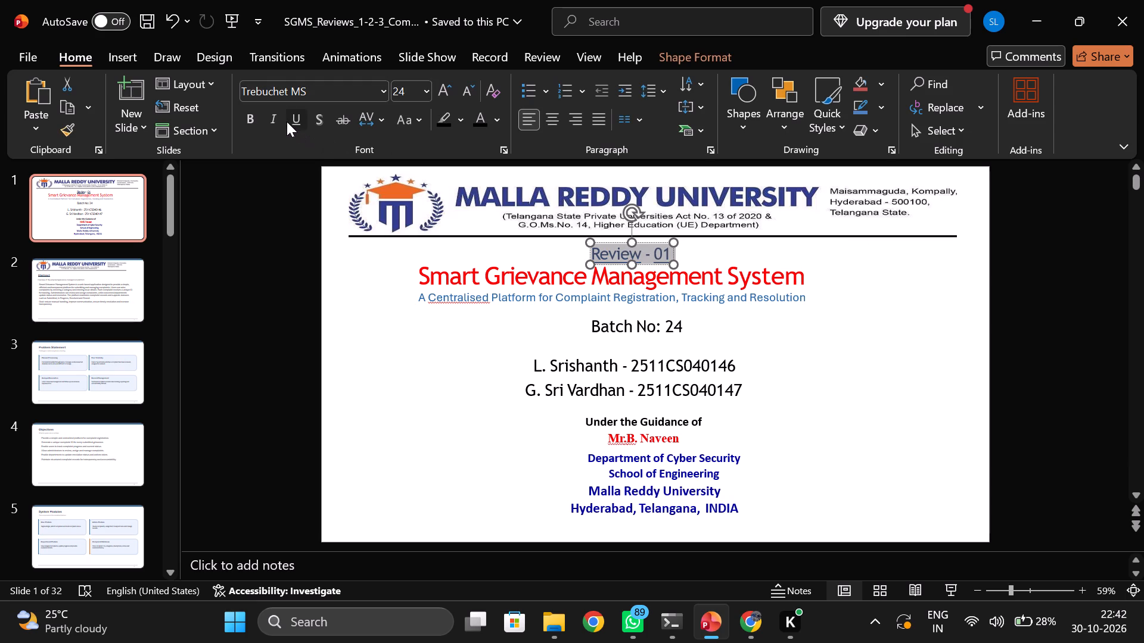
click(296, 121)
click(223, 224)
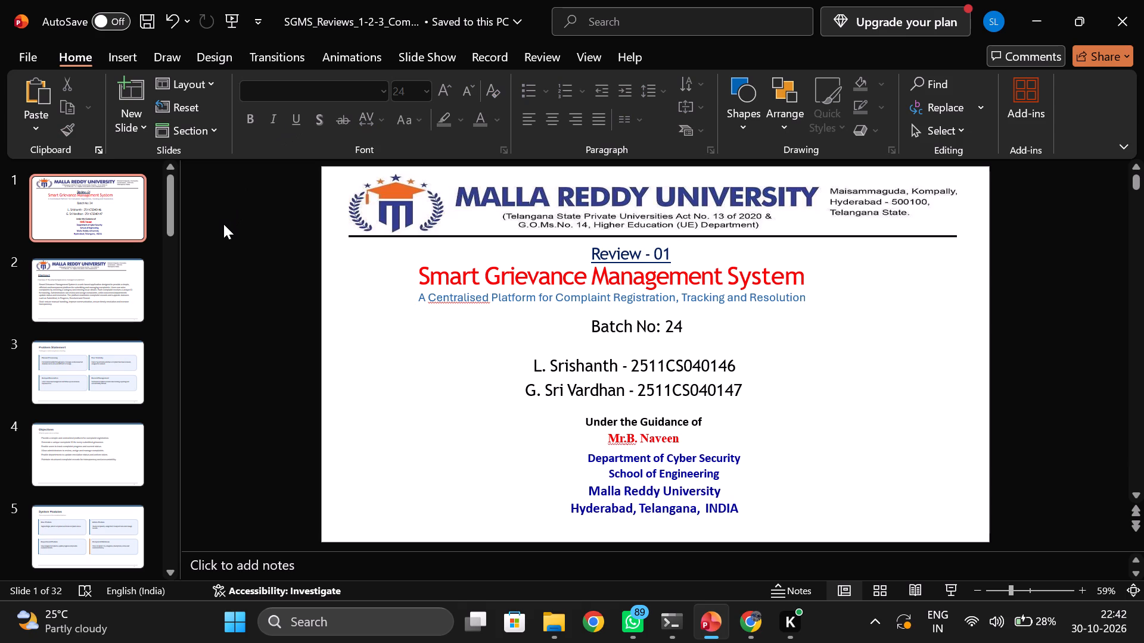
Copy the "Smart Grievance Management System" title with its tagline from the Review - 03 title slide (slide 22).
click(698, 286)
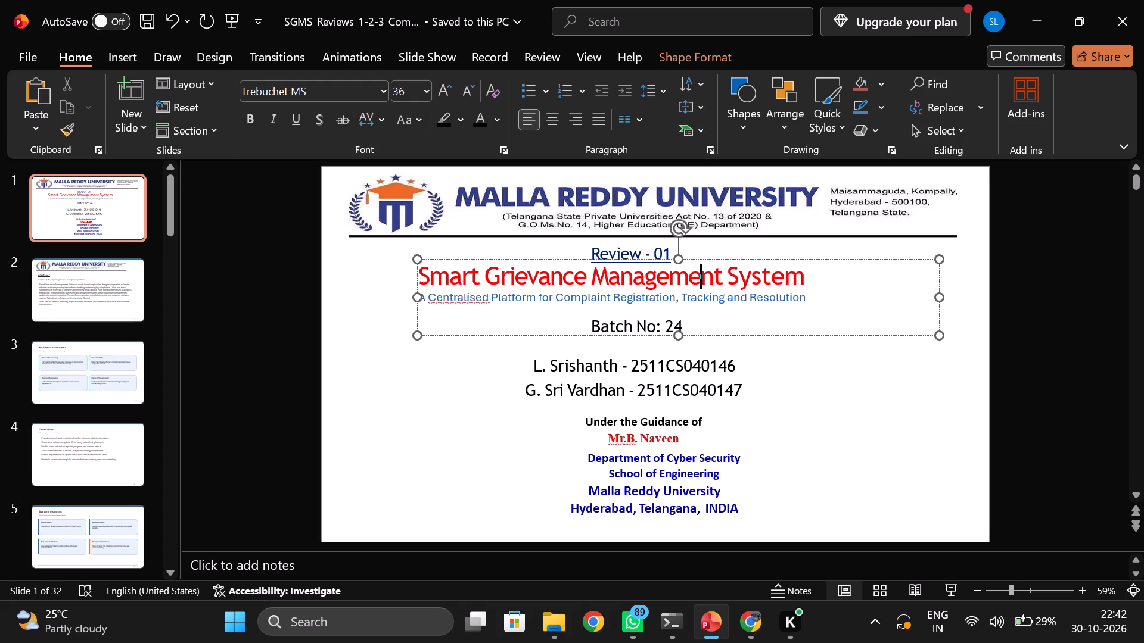
scroll(97, 408, down, 6)
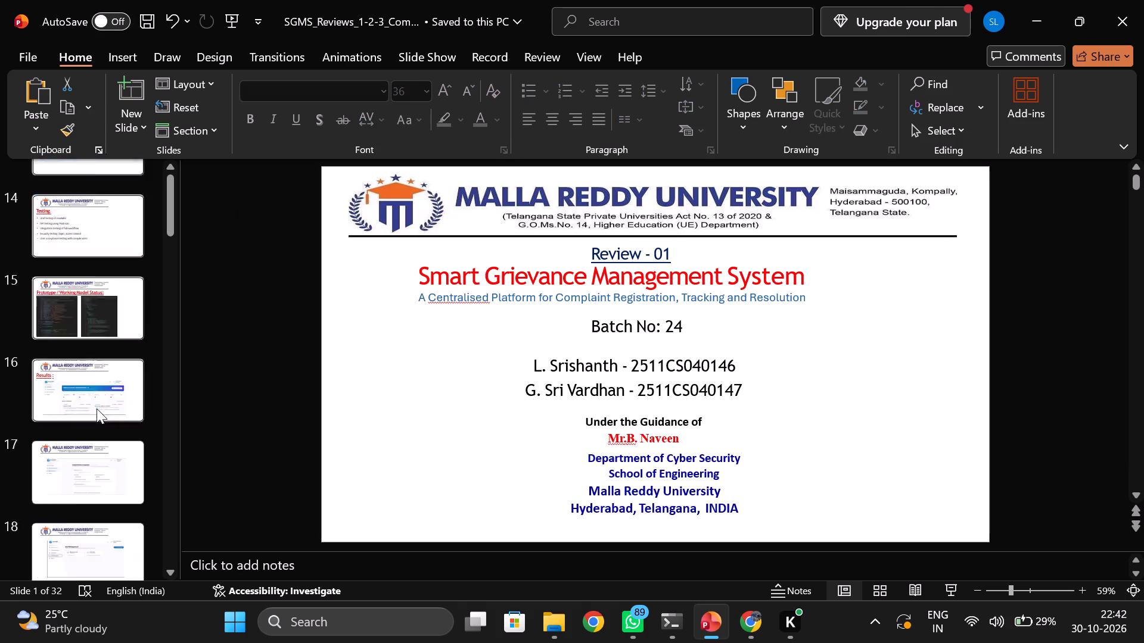
scroll(79, 485, up, 2)
scroll(99, 355, up, 1)
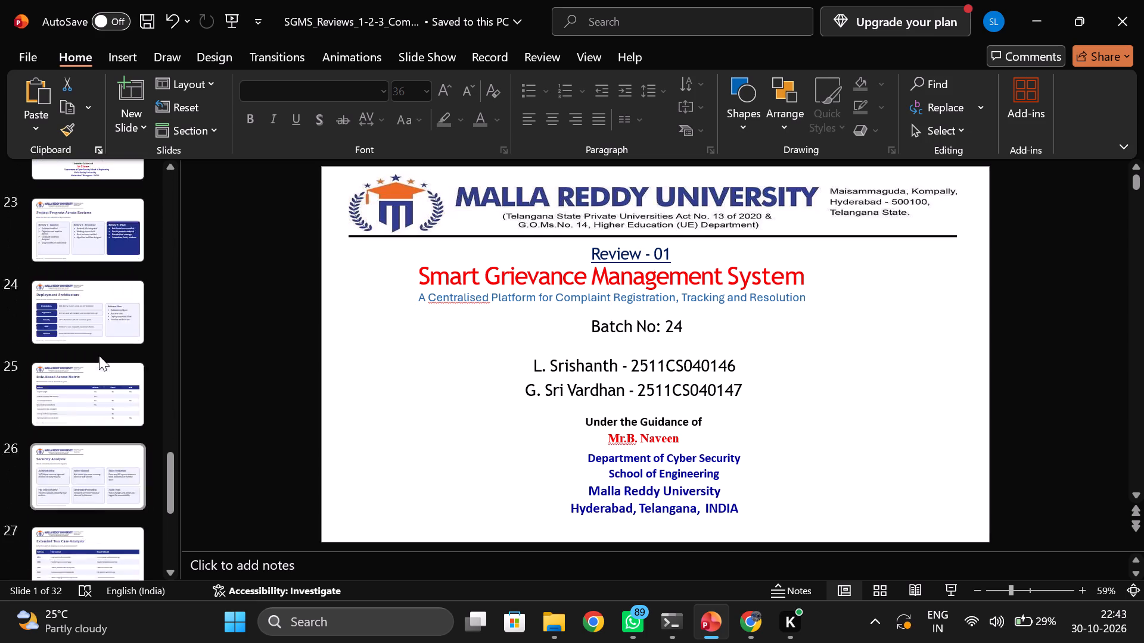
scroll(99, 355, up, 1)
click(105, 249)
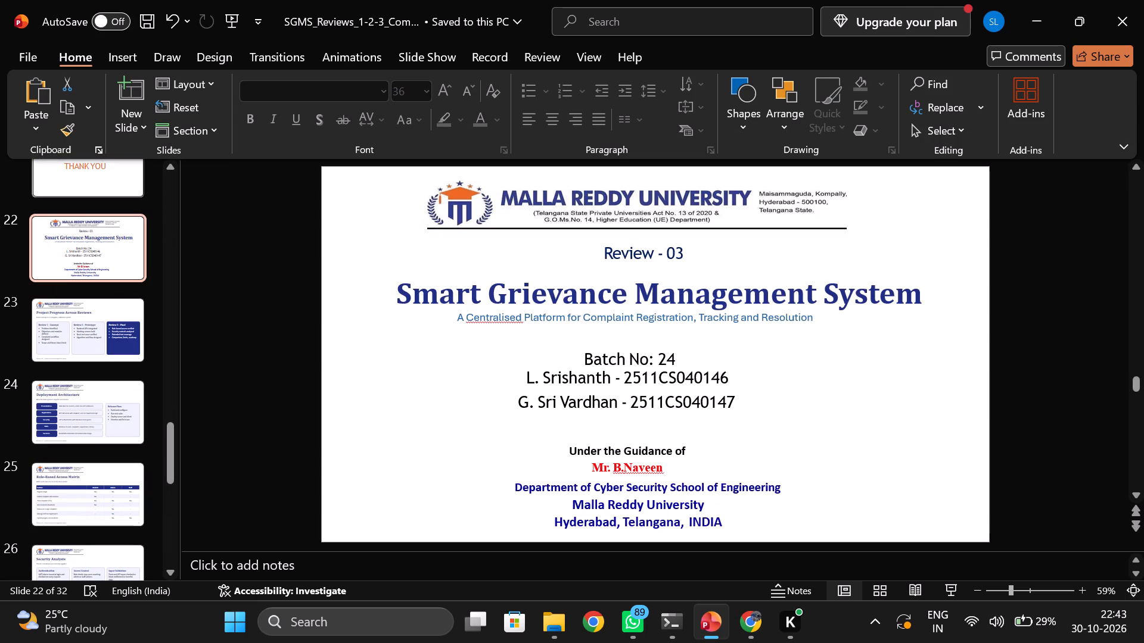
drag(395, 296, 766, 314)
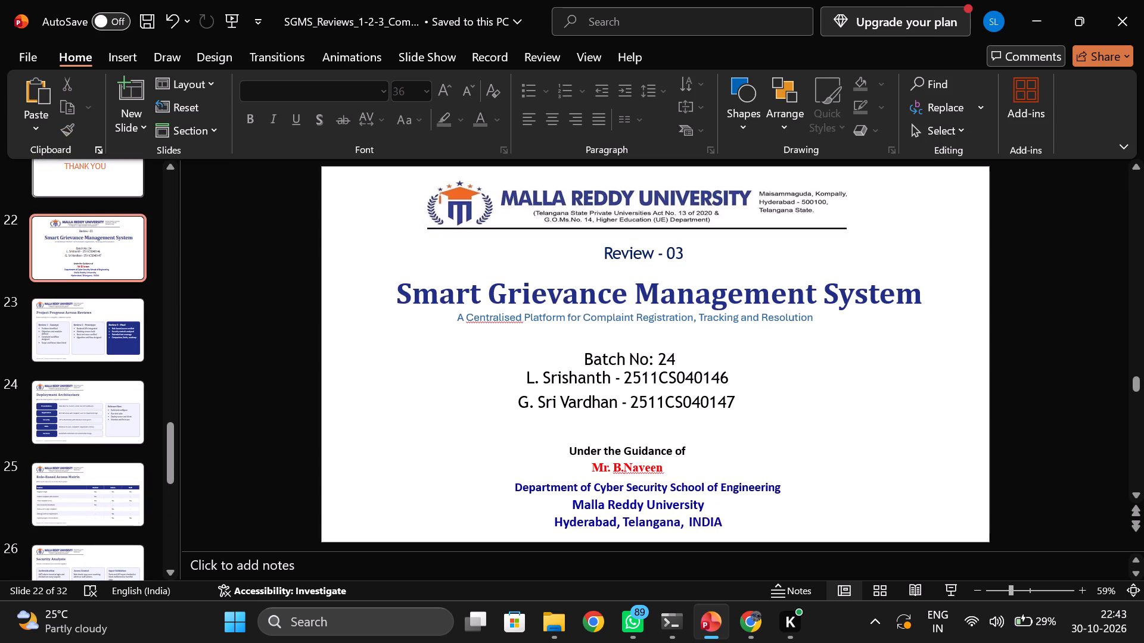
click(811, 317)
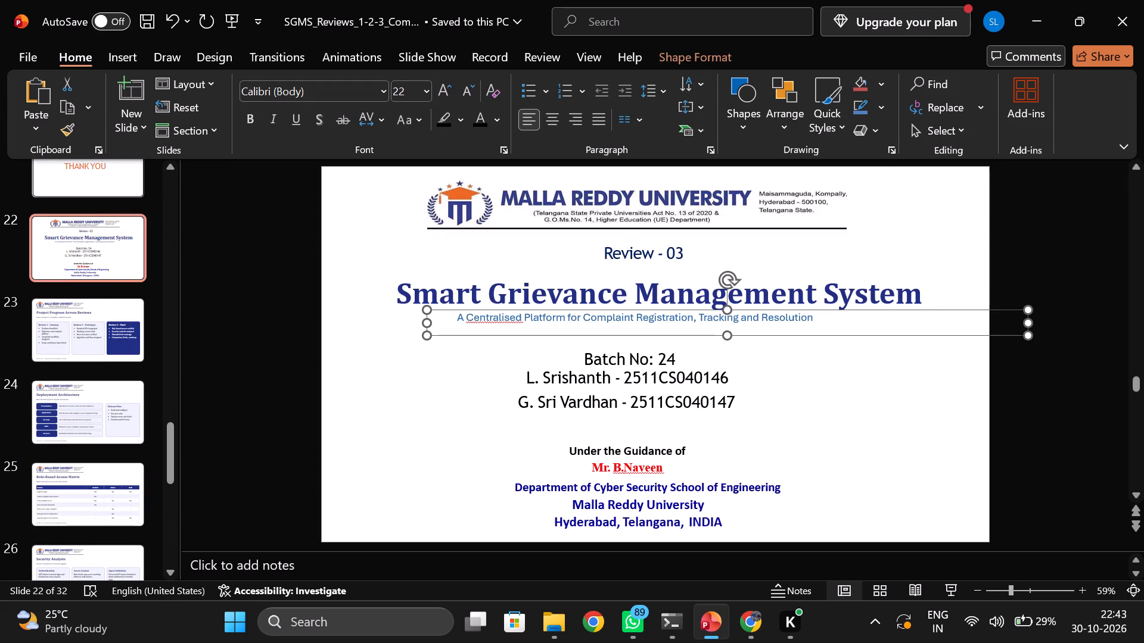
drag(398, 285, 822, 325)
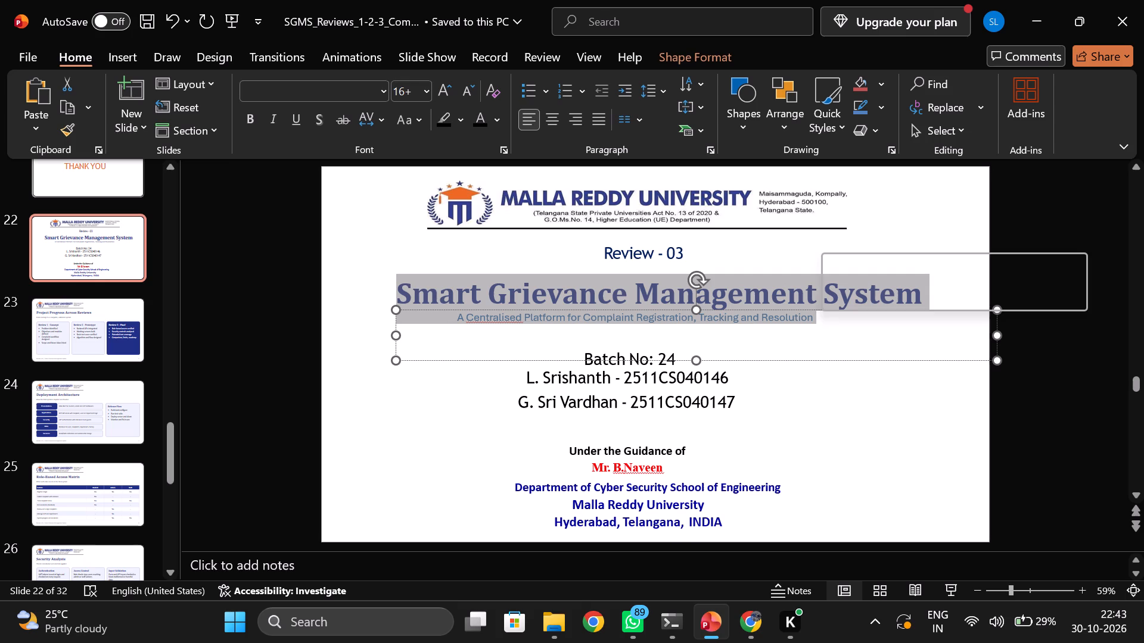
key(ctrl+c)
Delete the text box with the red project title and tagline from slide 1.
scroll(11, 396, up, 8)
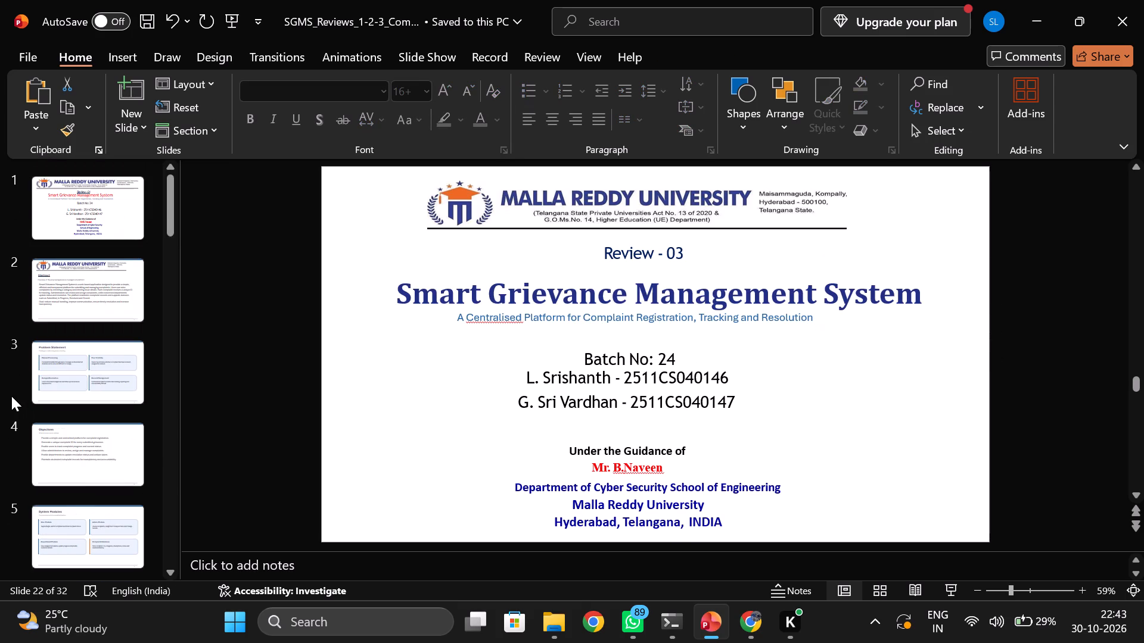
click(45, 187)
click(530, 284)
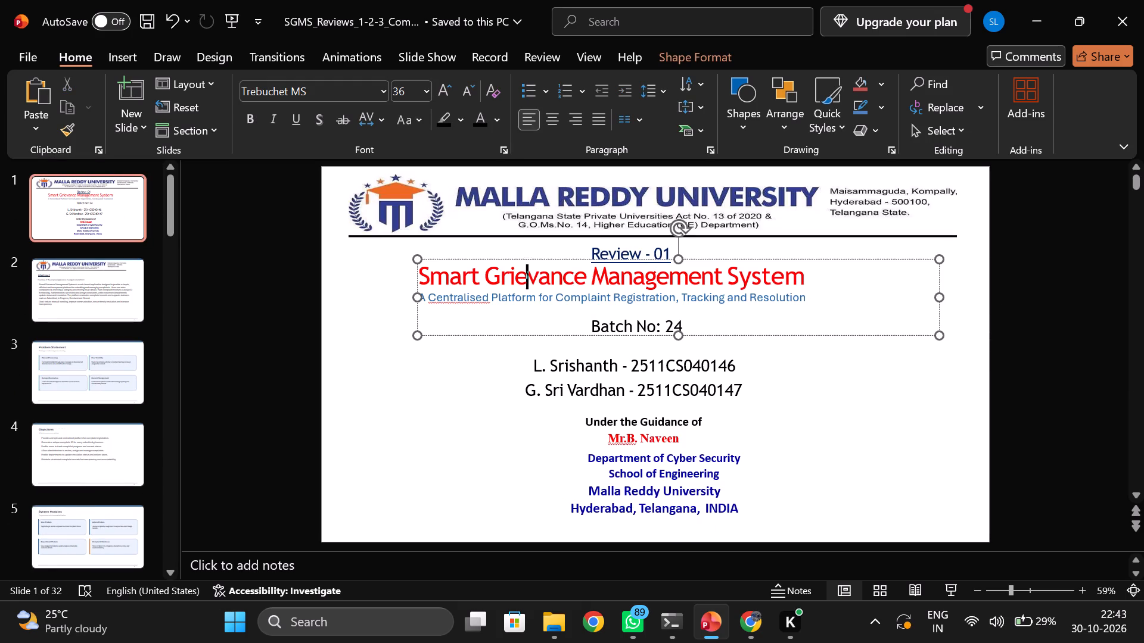
key(Delete)
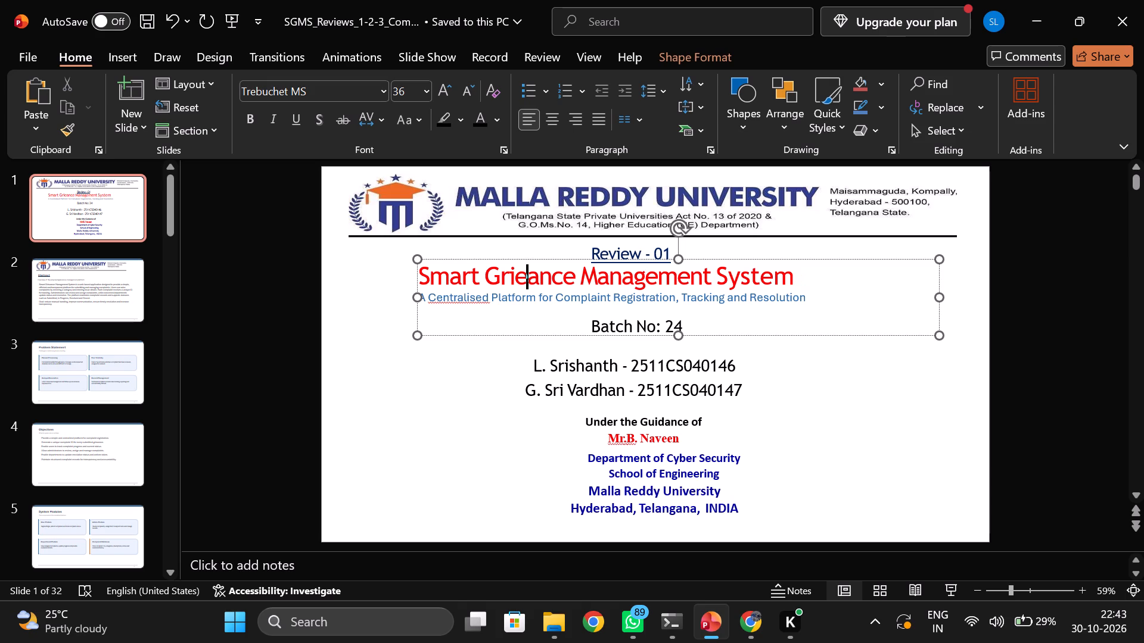
click(540, 260)
key(Delete)
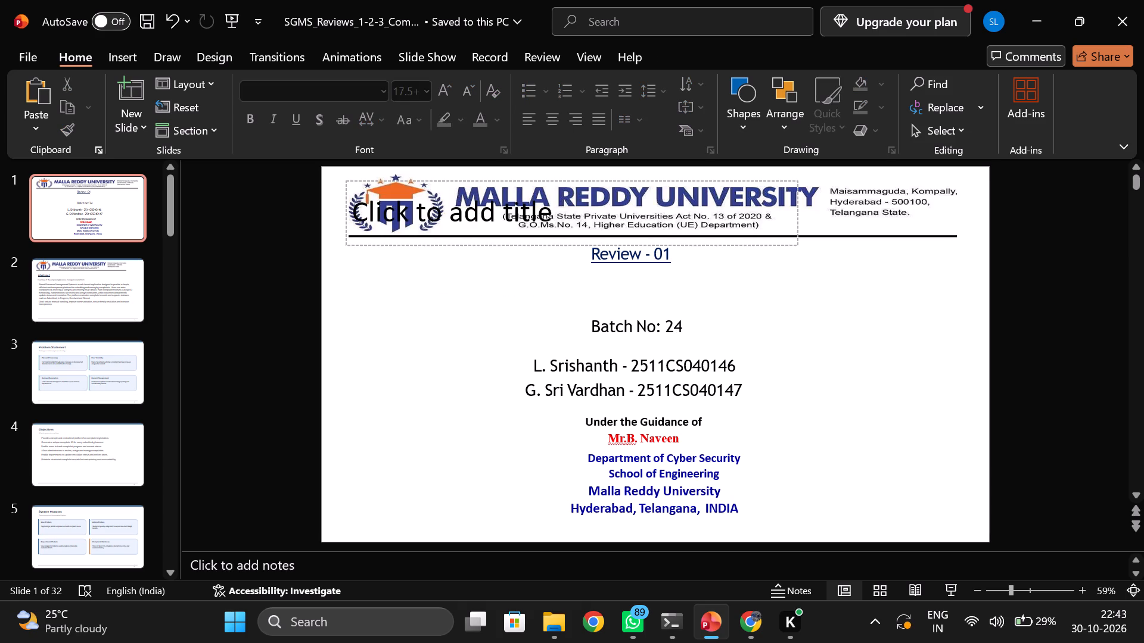
Paste the copied title and tagline onto slide 1 and widen the box so the title fits on one line.
key(ctrl+v)
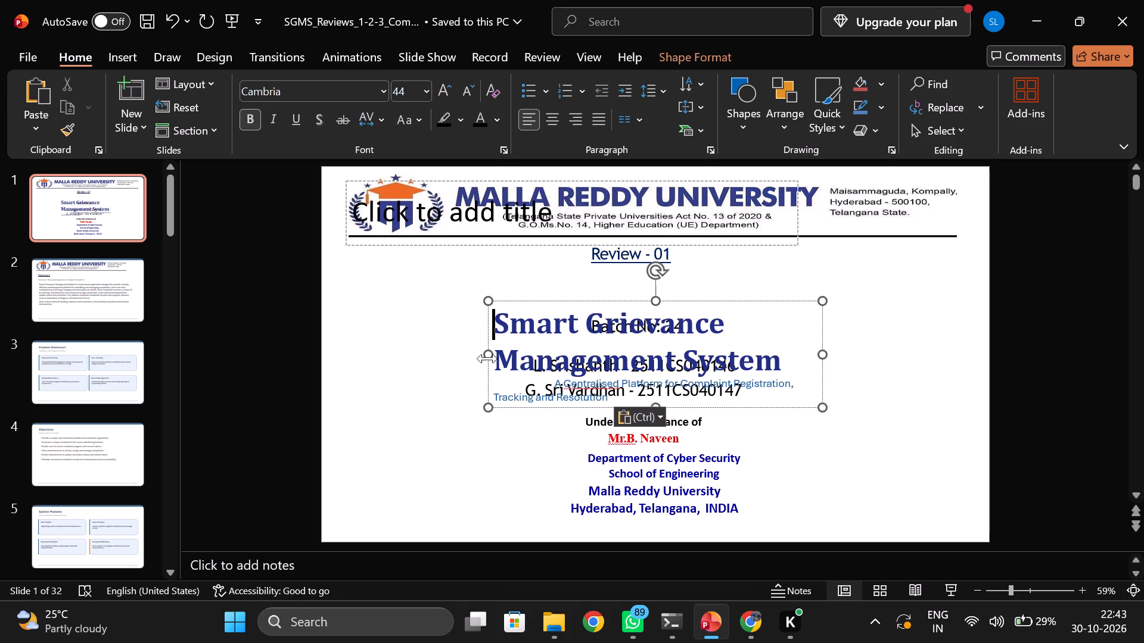
drag(483, 358, 303, 323)
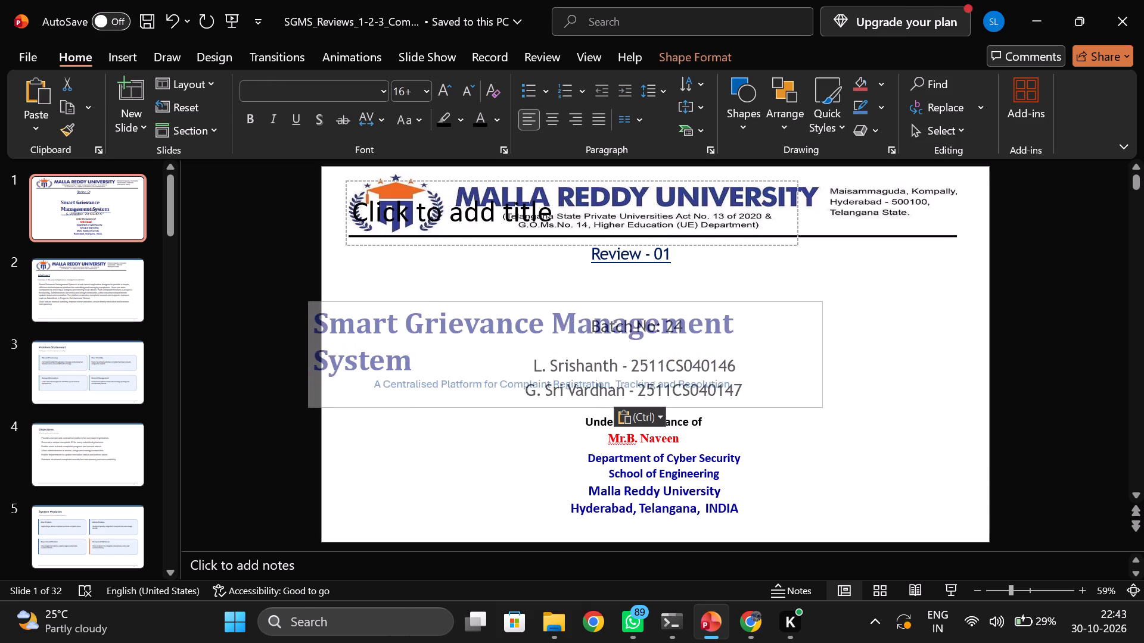
drag(303, 323, 337, 326)
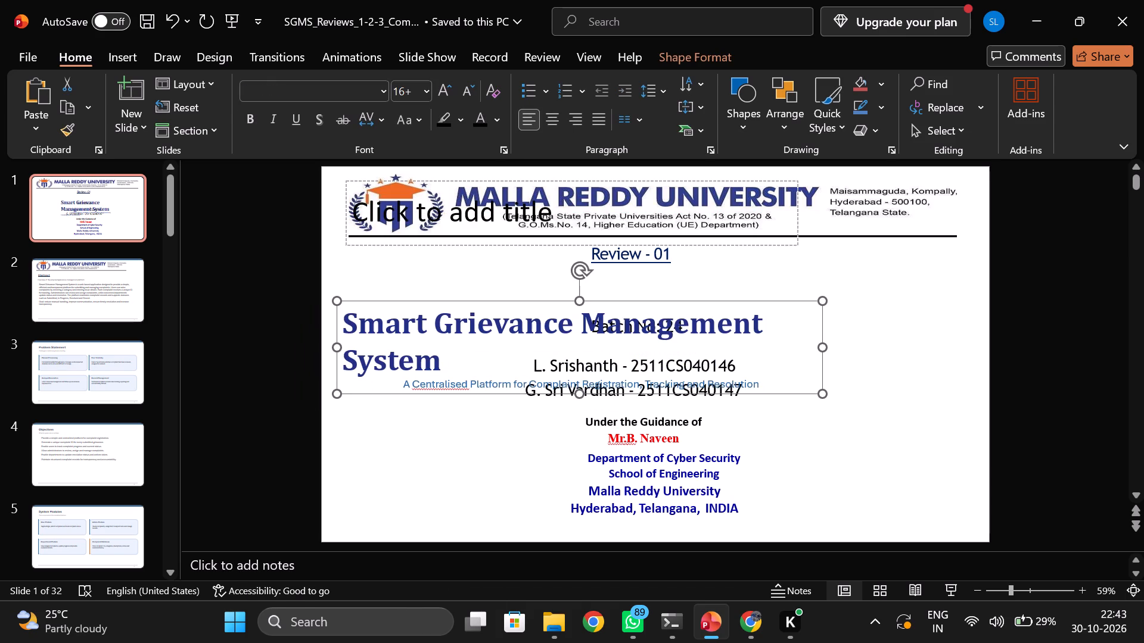
drag(818, 345, 911, 335)
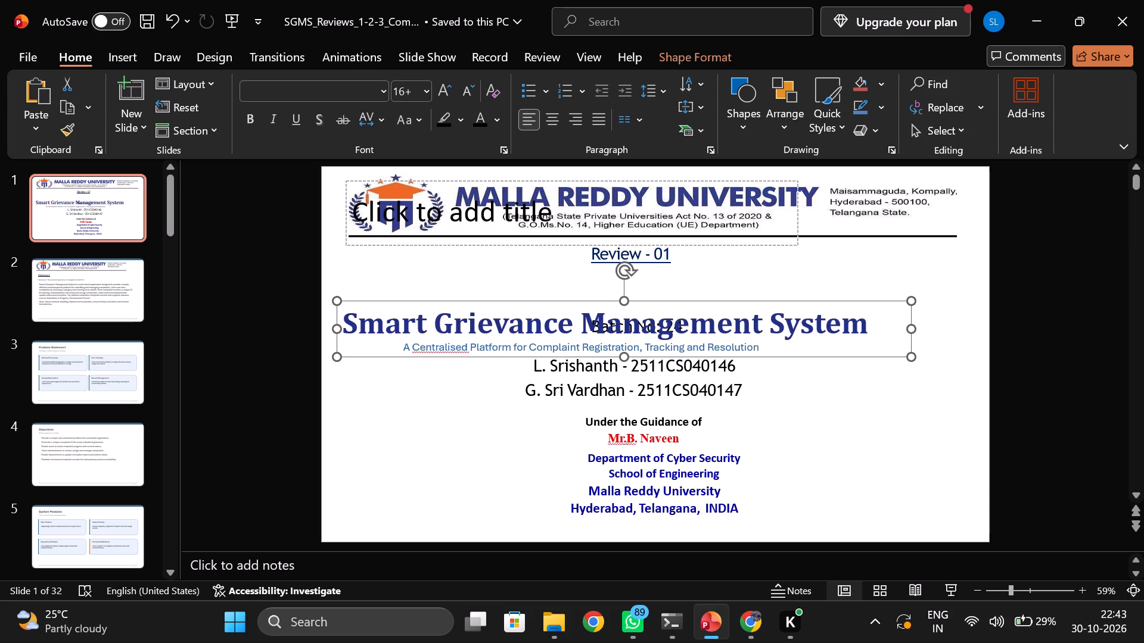
Move the pasted title box up to directly below the "Review - 01" line, roughly centred on the slide.
drag(682, 302, 704, 279)
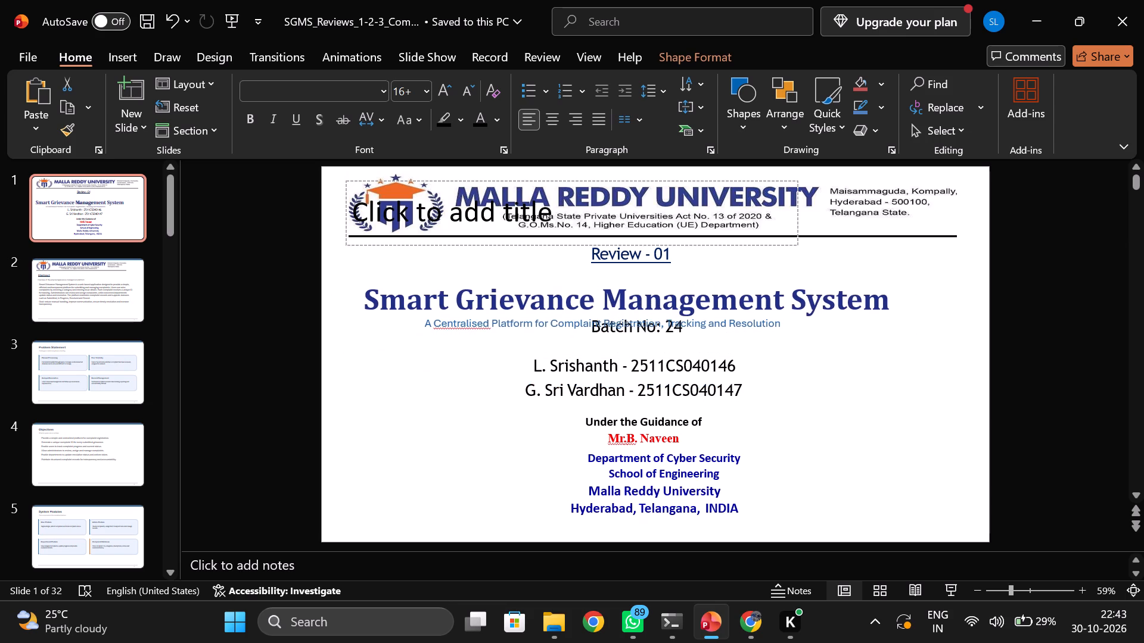
drag(704, 279, 719, 267)
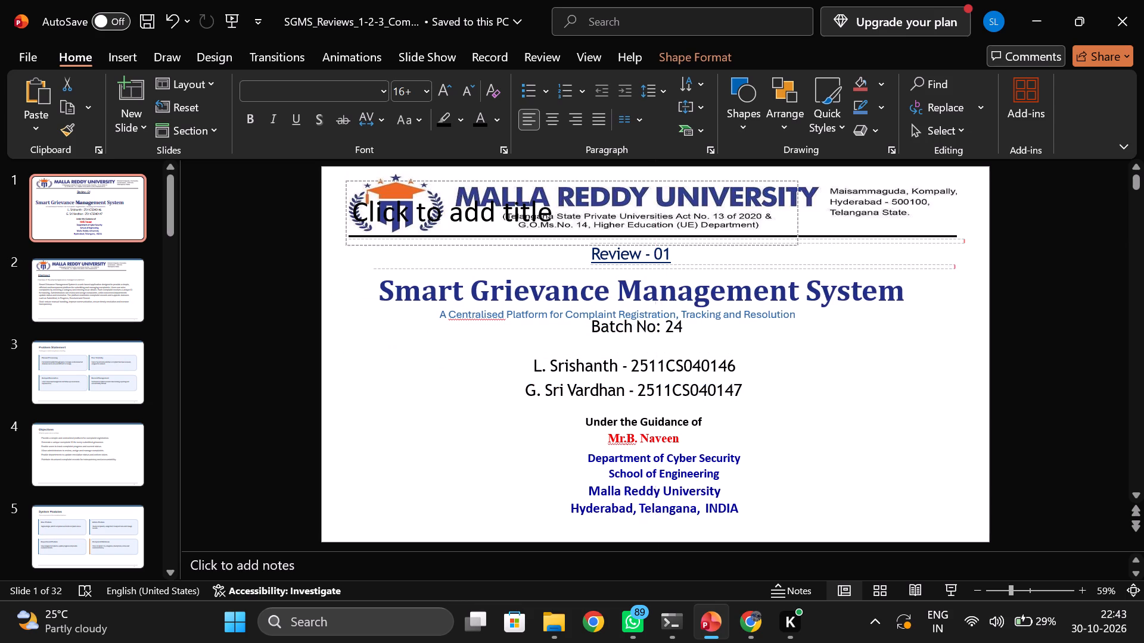
drag(719, 267, 725, 264)
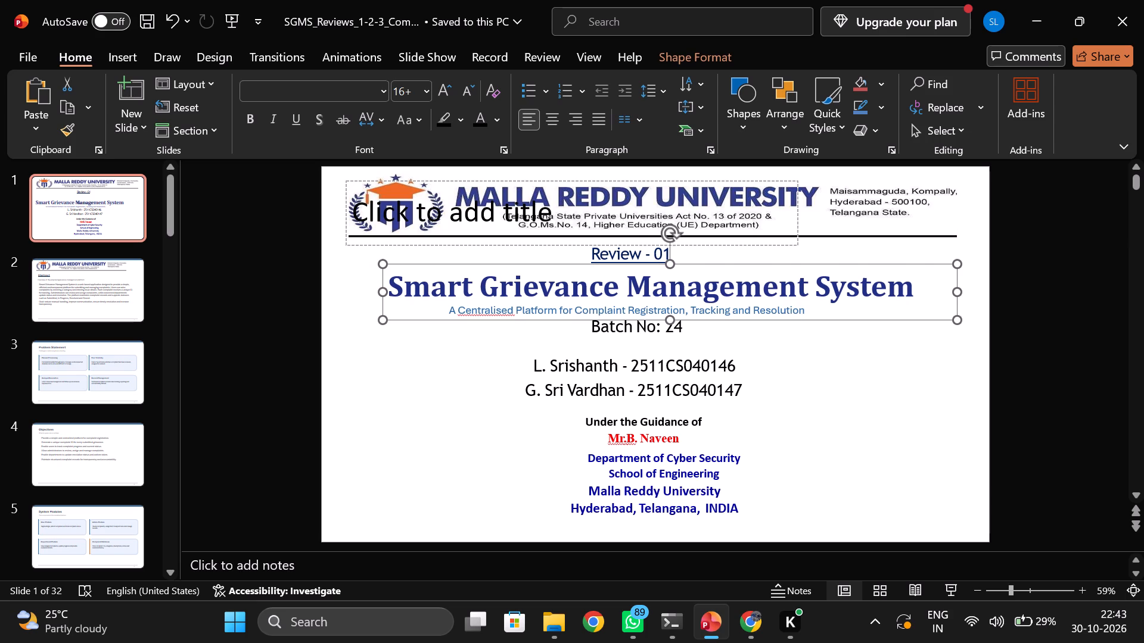
Adjust the spaces before the tagline on slide 1 so it sits slightly further right beneath the title.
click(453, 304)
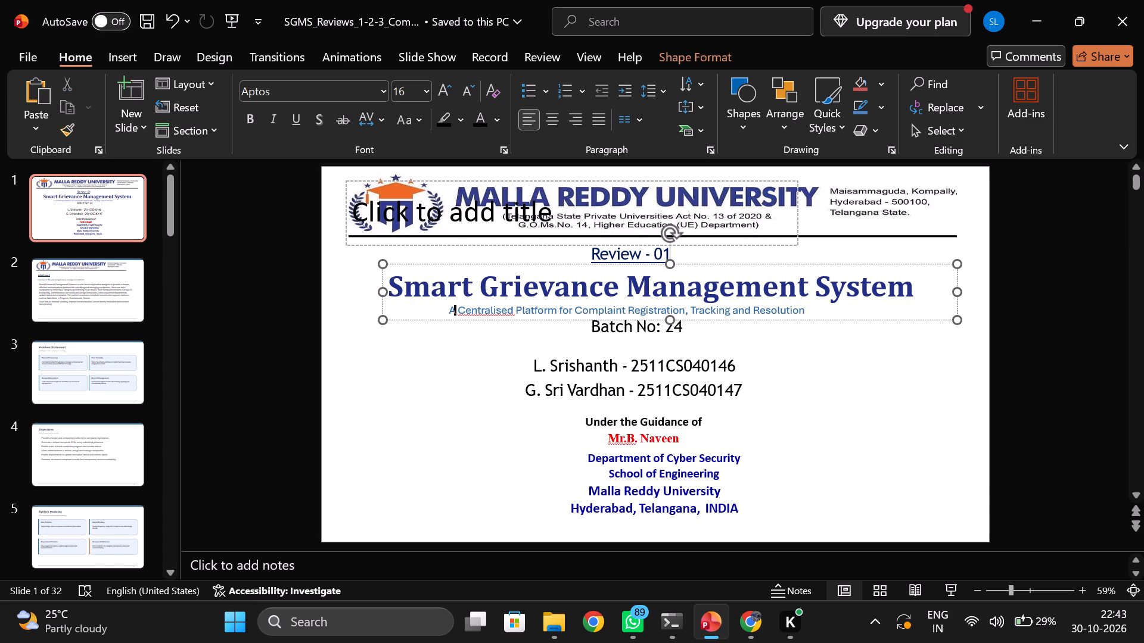
key(Left)
key(space)
key(space)
key(space)
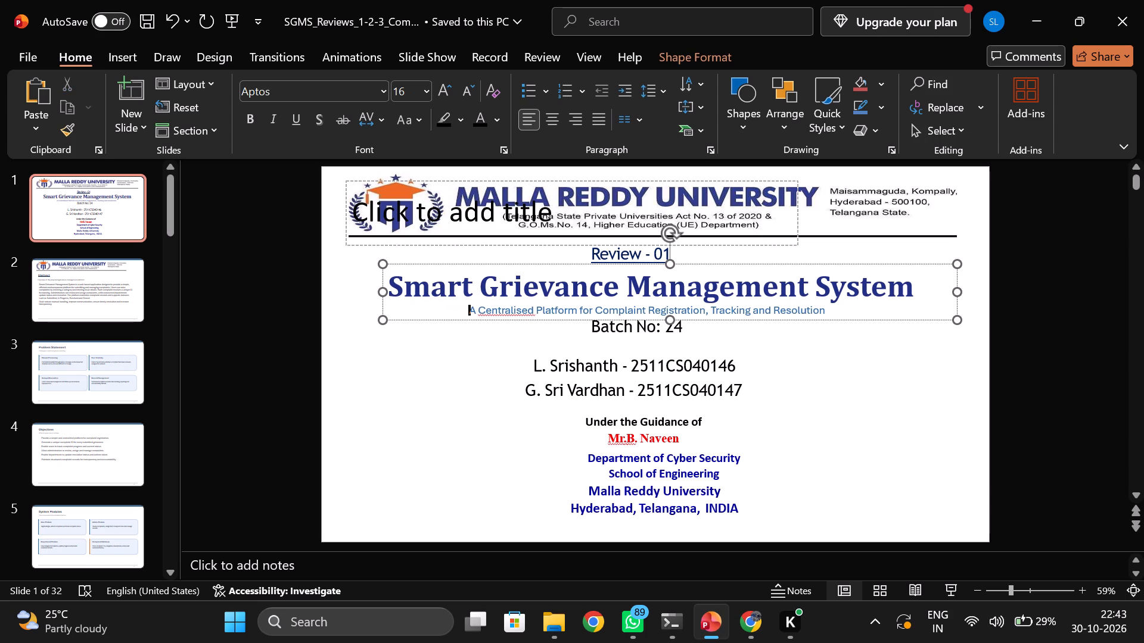
key(BackSpace)
key(BackSpace)
key(BackSpace)
key(BackSpace)
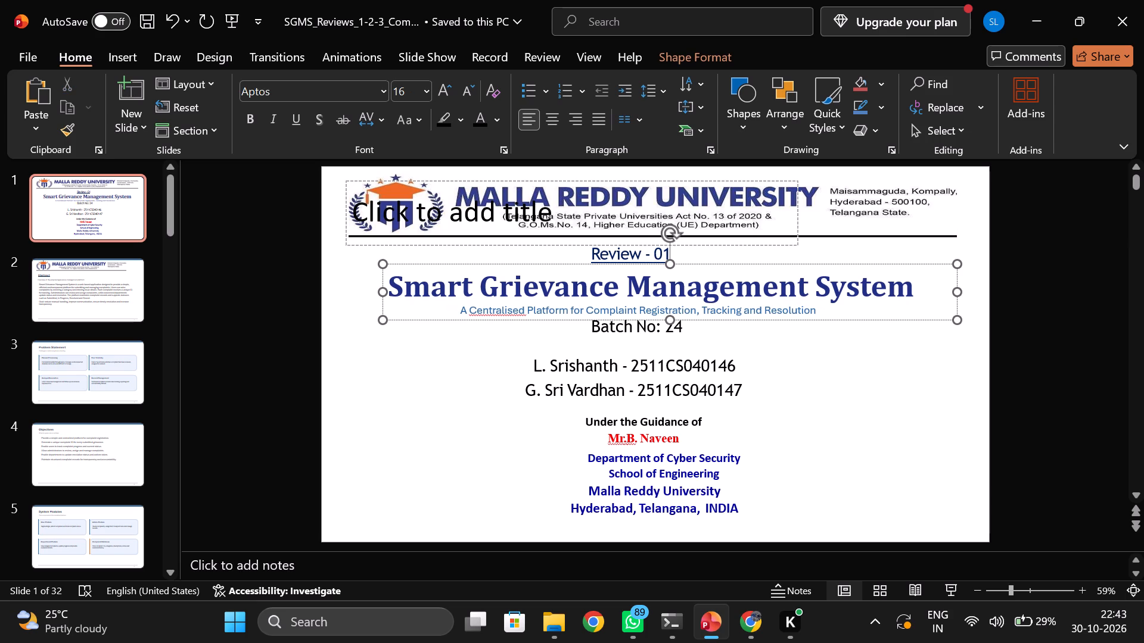
click(397, 337)
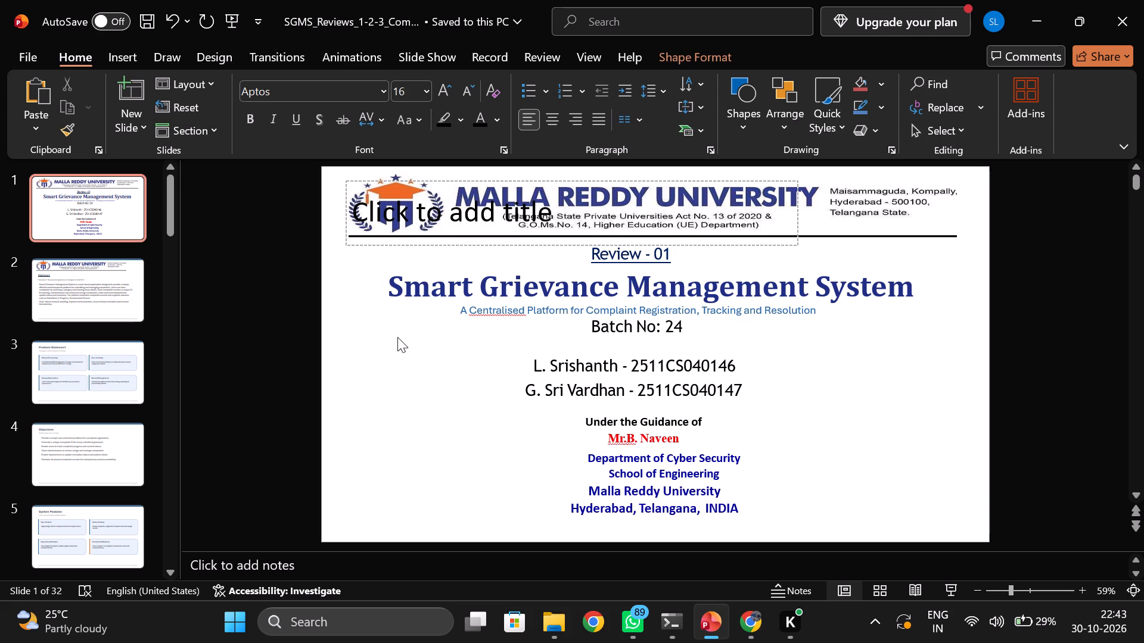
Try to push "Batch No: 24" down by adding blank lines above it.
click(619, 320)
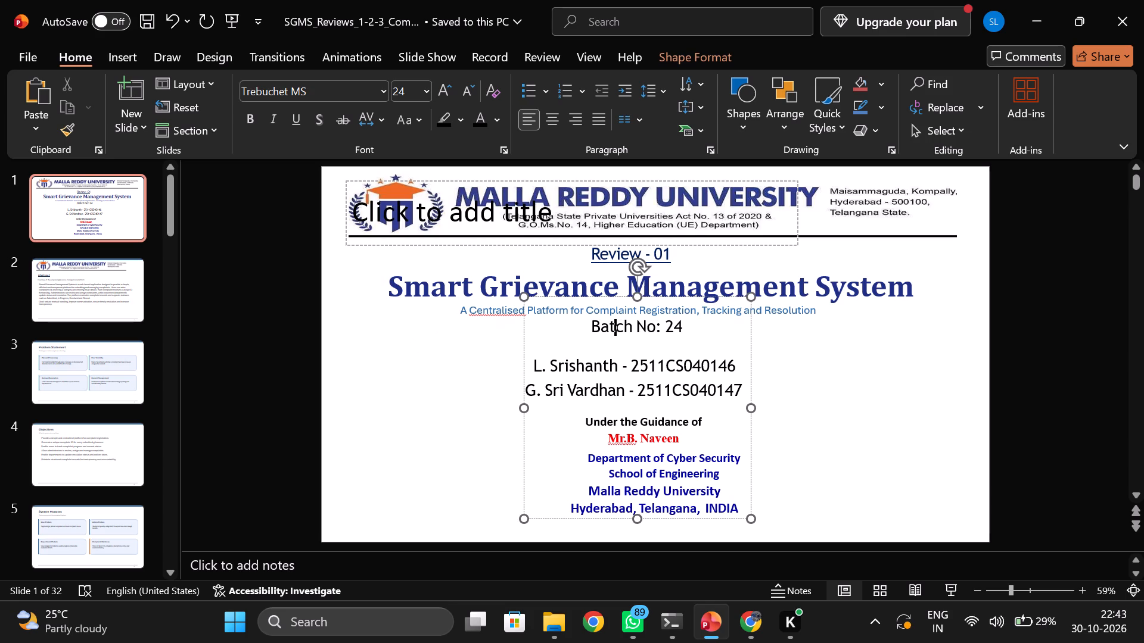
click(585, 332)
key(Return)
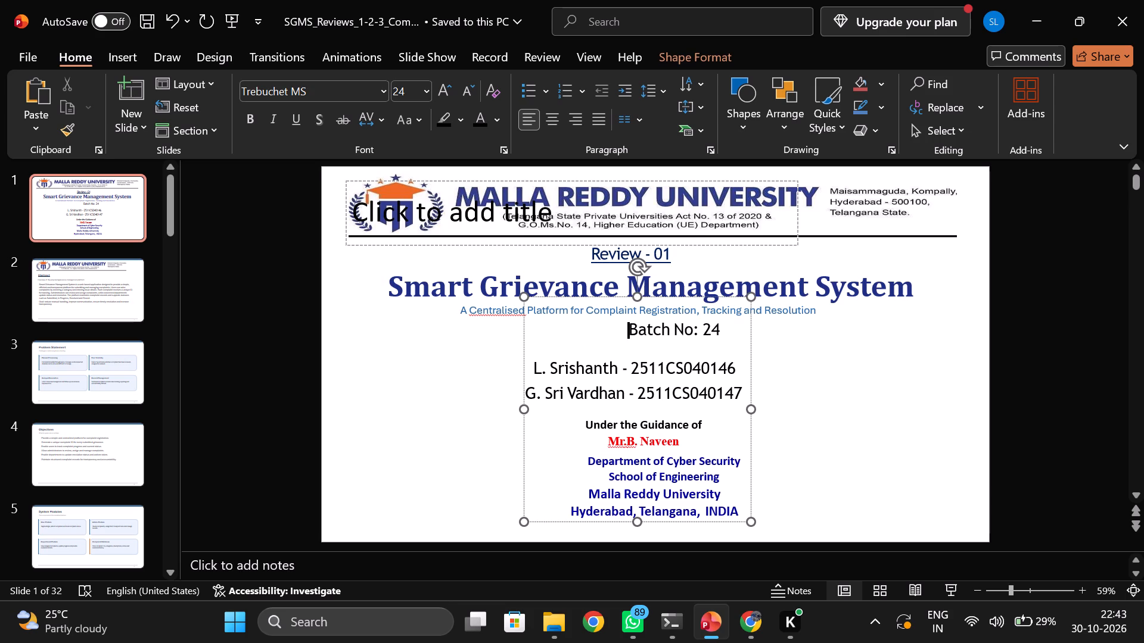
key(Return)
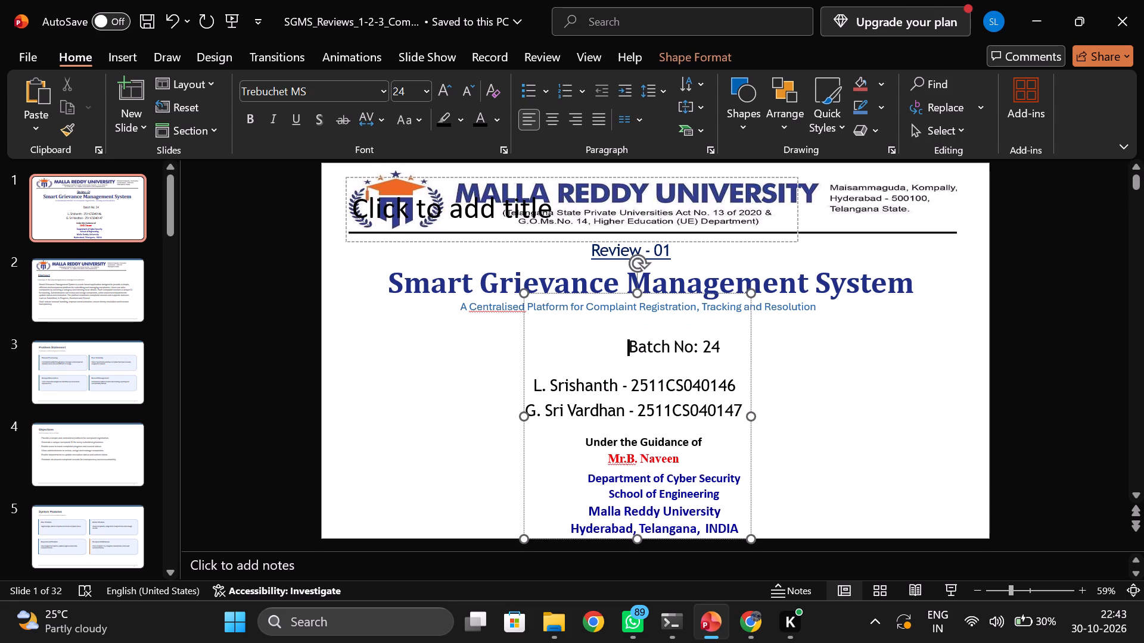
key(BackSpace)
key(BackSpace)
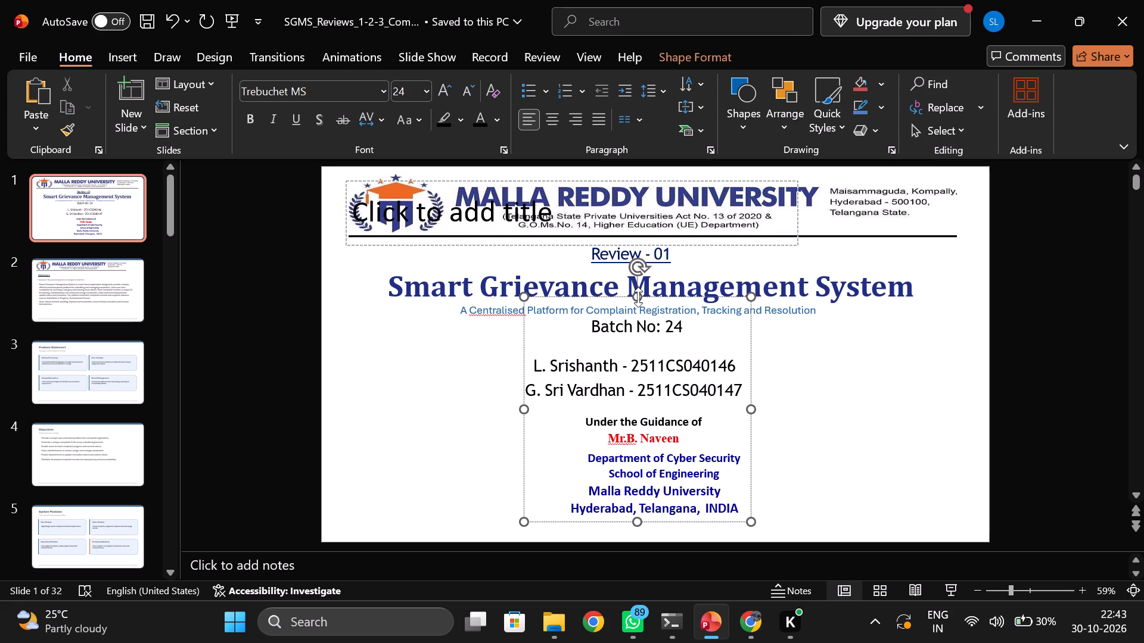
Move the text box with the batch, team and guide details on slide 1 down and slightly left, clear of the tagline.
drag(638, 297, 632, 314)
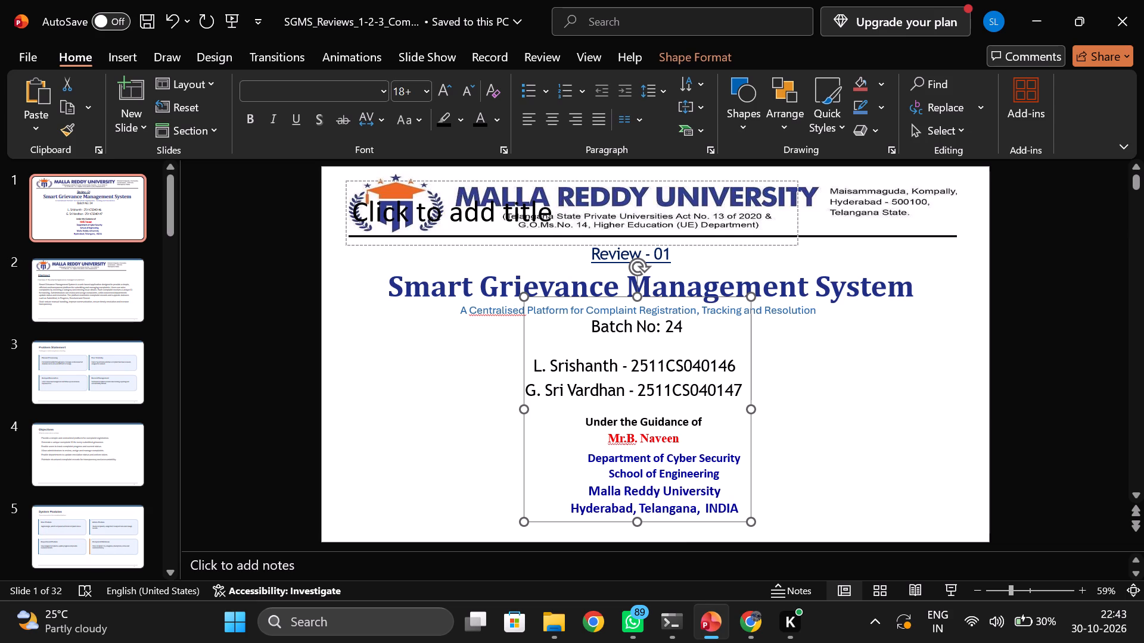
drag(691, 524, 687, 539)
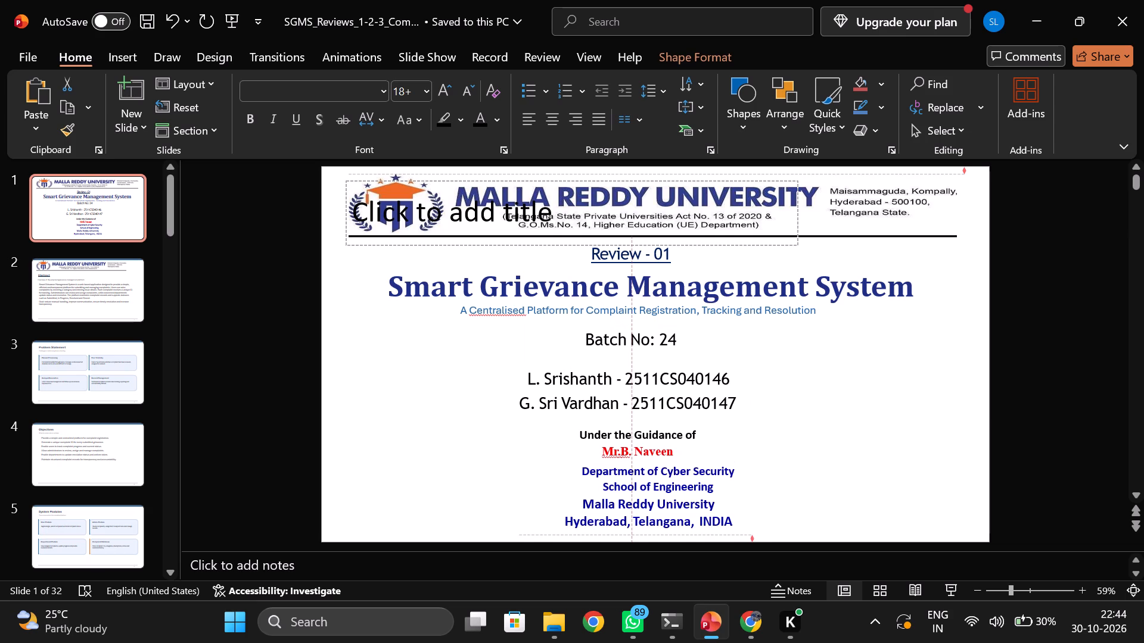
drag(687, 539, 677, 539)
click(926, 488)
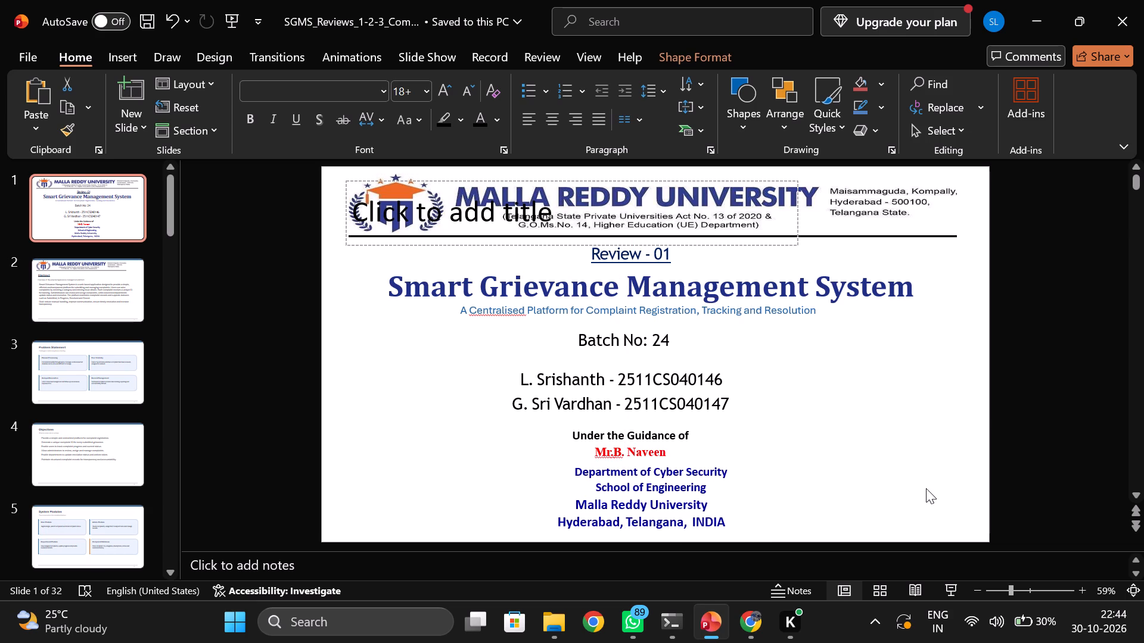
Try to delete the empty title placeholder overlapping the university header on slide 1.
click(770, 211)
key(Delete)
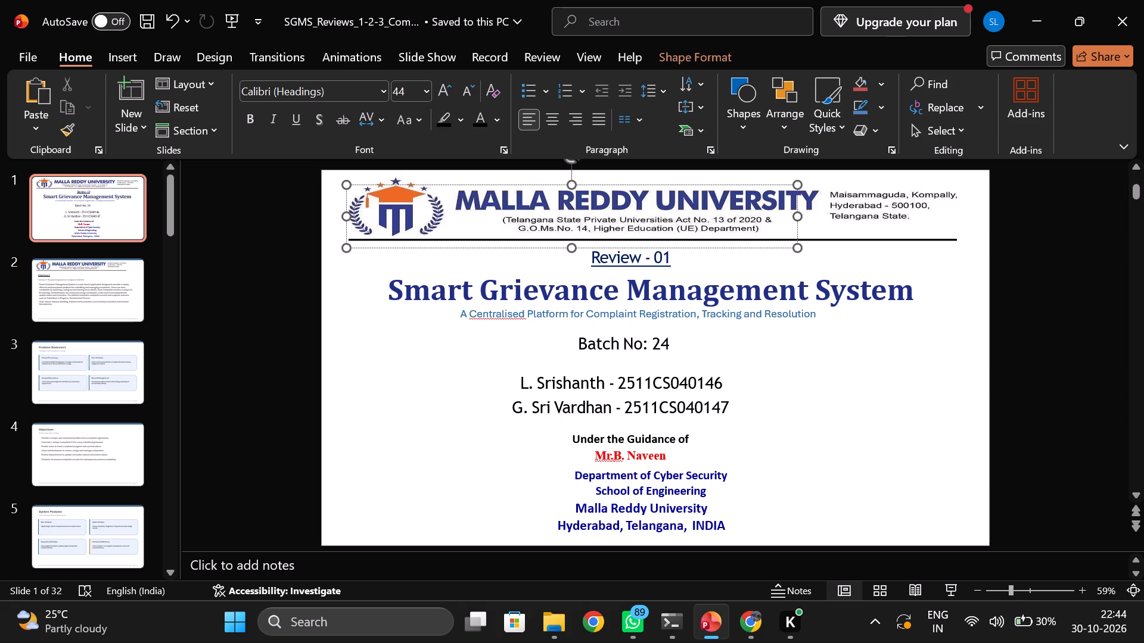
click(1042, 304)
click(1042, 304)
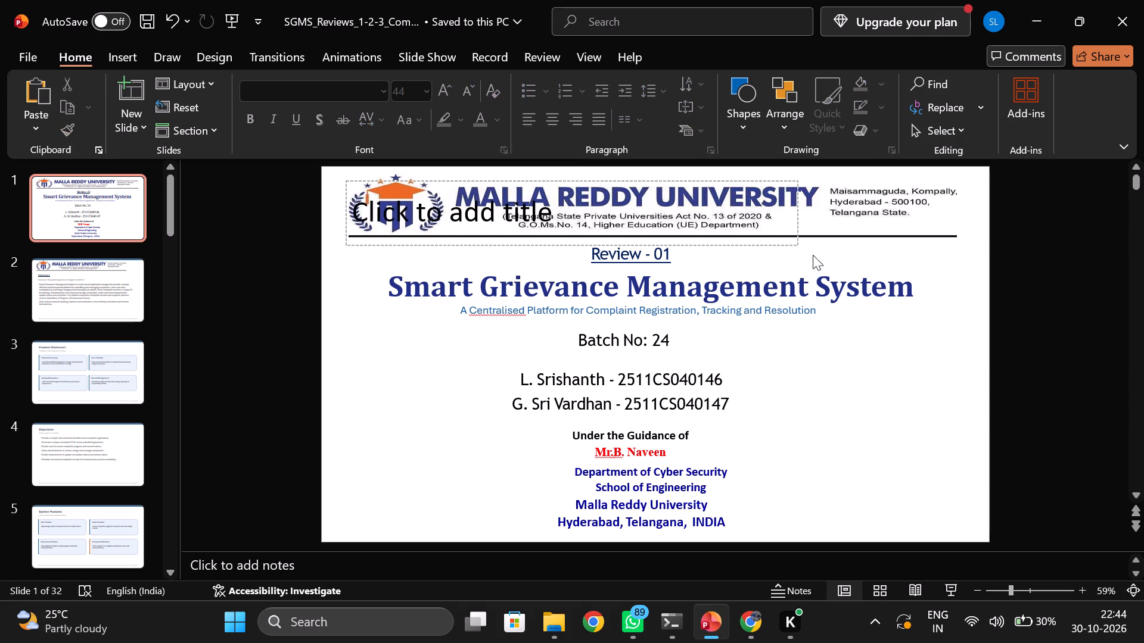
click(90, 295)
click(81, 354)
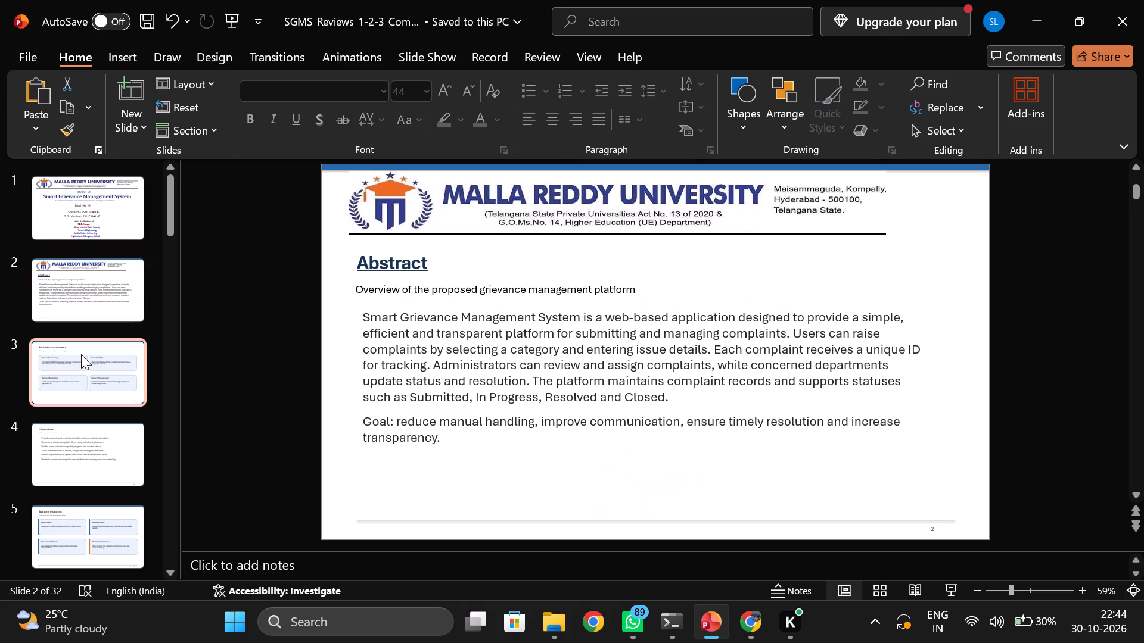
Delete the empty title placeholder overlapping the university header on slide 1.
click(75, 209)
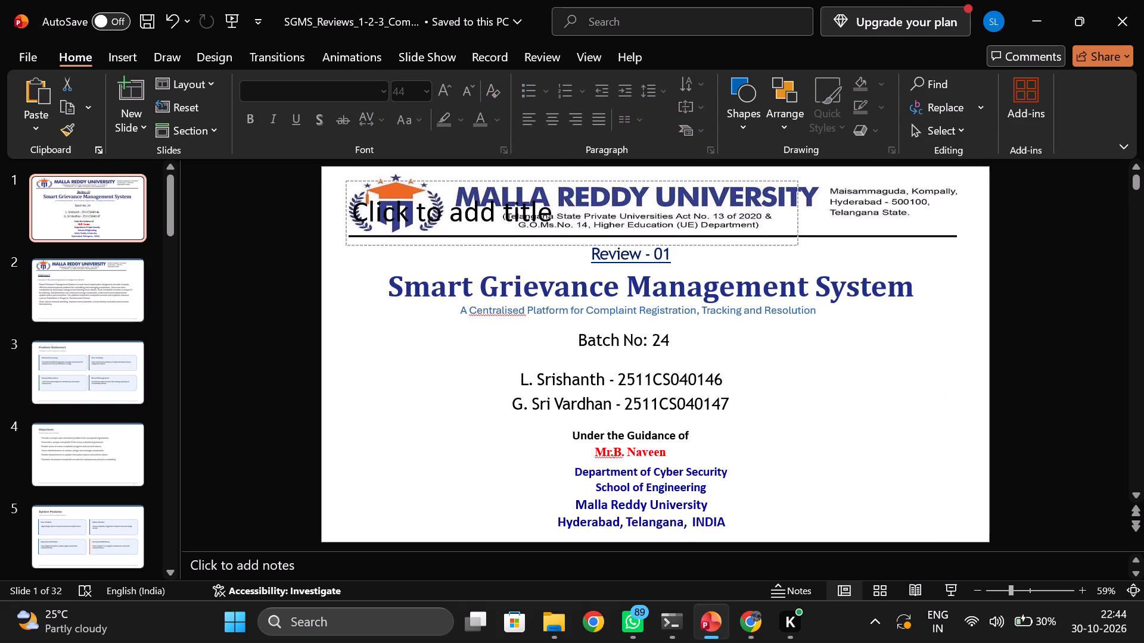
click(367, 208)
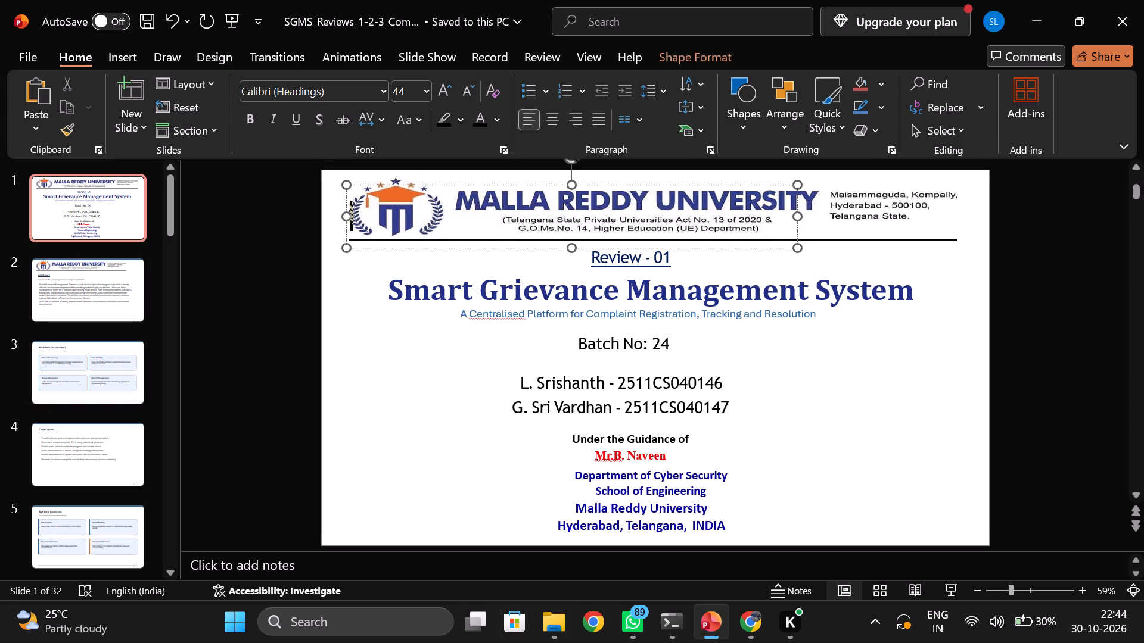
click(496, 183)
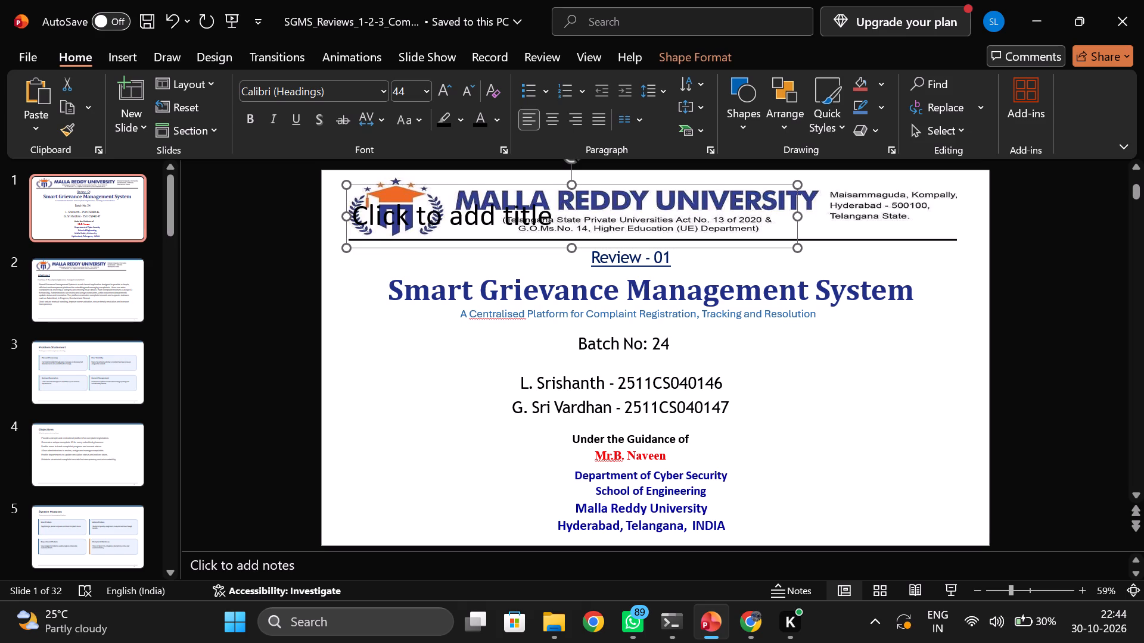
key(Delete)
click(82, 285)
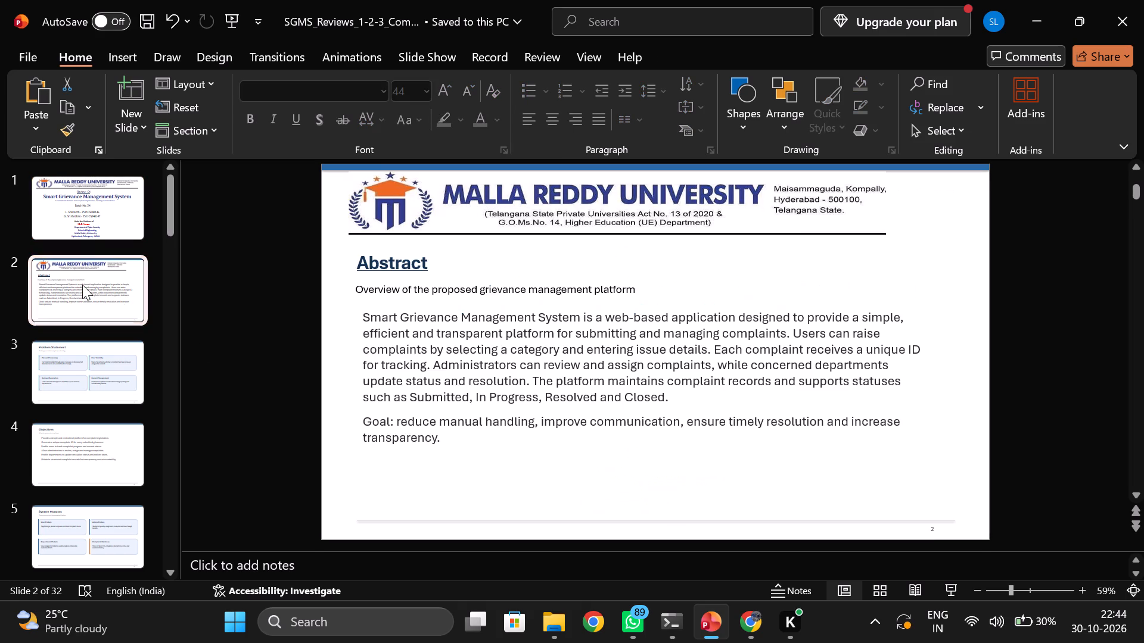
click(89, 234)
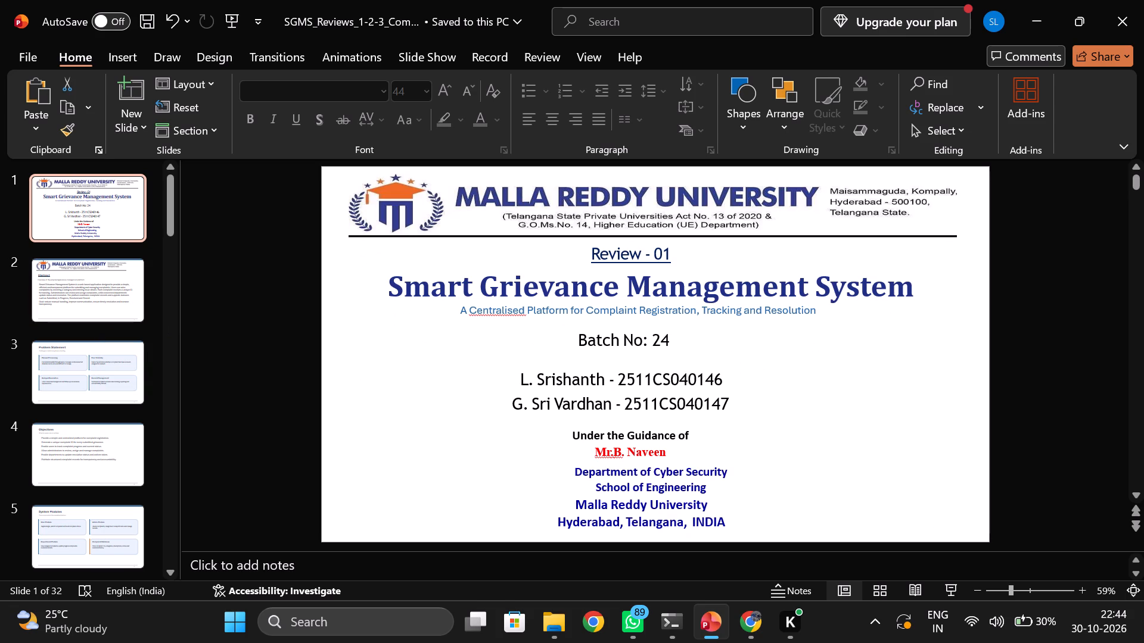
Ignore all spelling flags for "Centralised" in the tagline on slide 1.
click(493, 311)
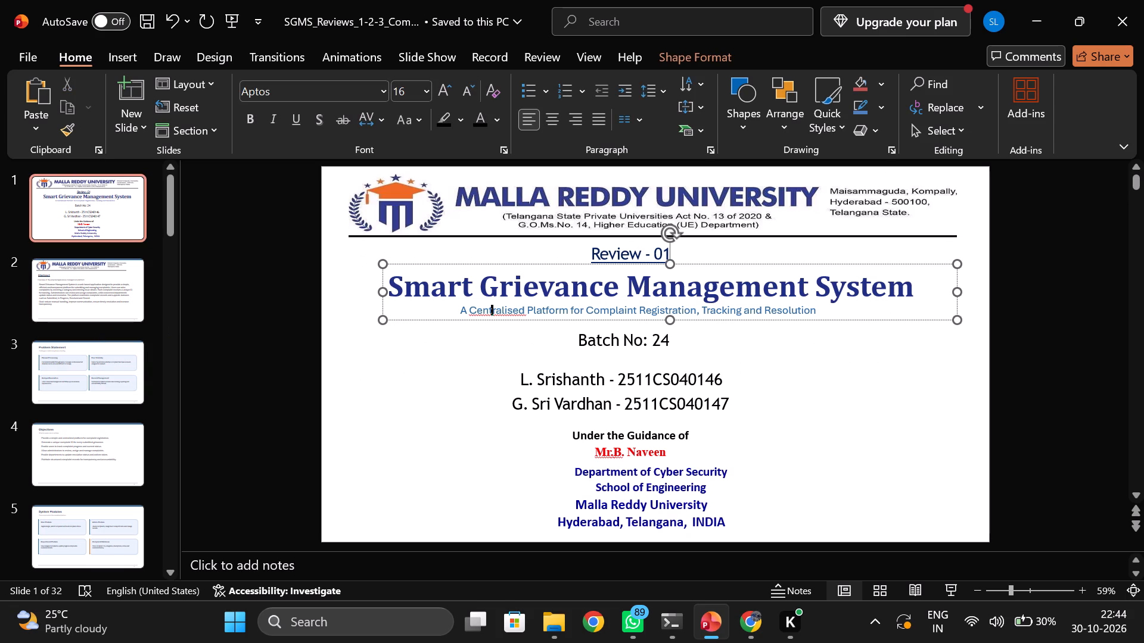
right_click(493, 311)
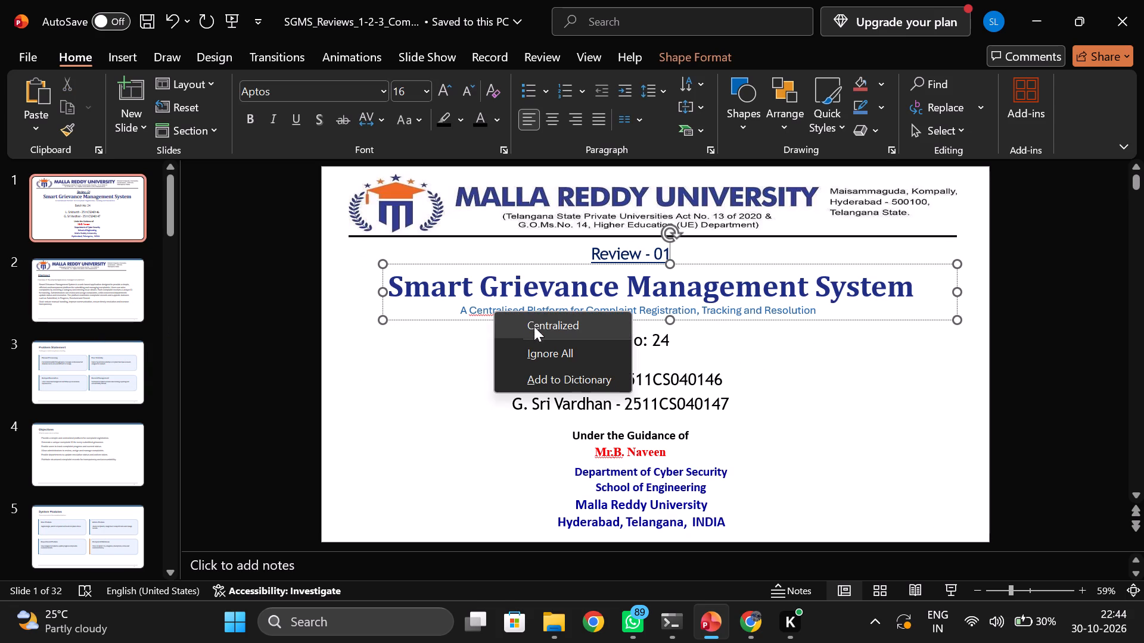
click(542, 343)
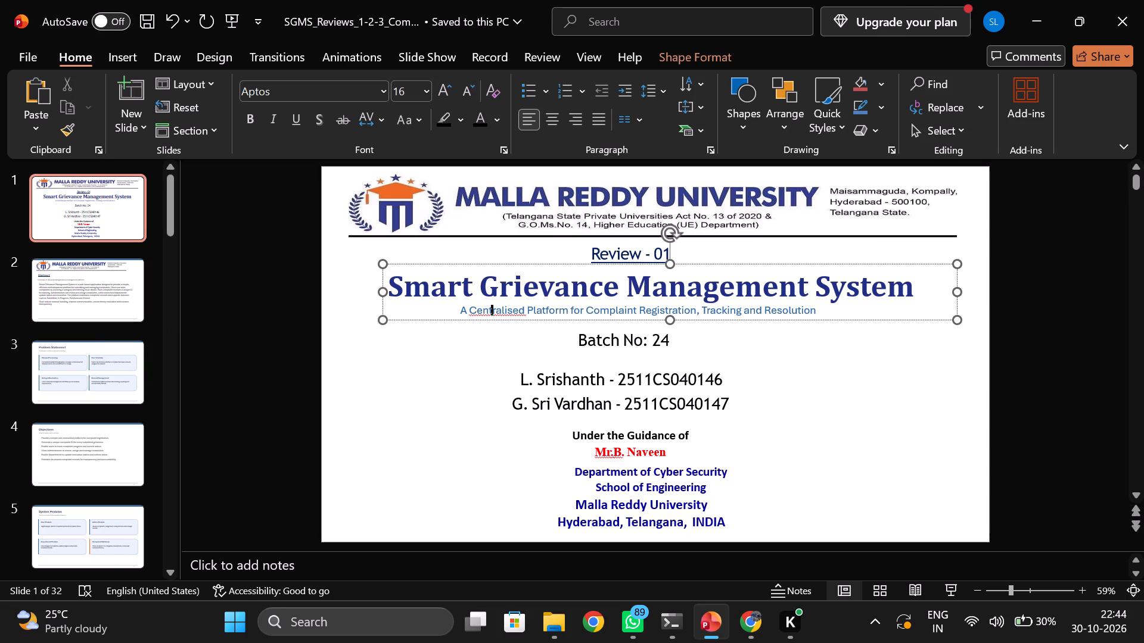
right_click(491, 314)
click(482, 259)
click(492, 307)
click(365, 365)
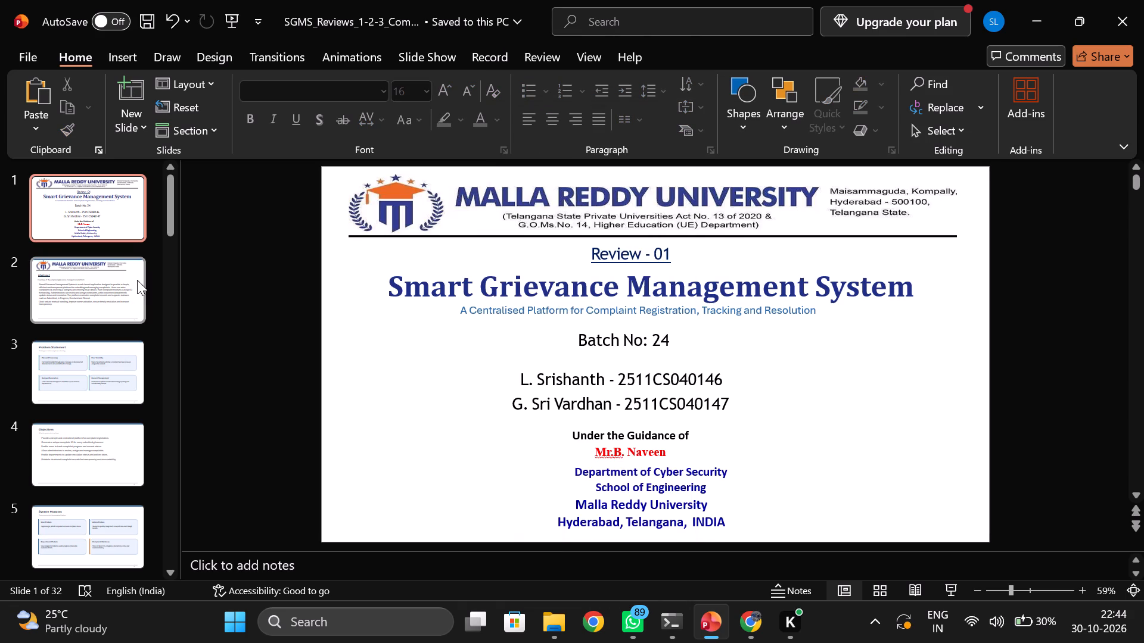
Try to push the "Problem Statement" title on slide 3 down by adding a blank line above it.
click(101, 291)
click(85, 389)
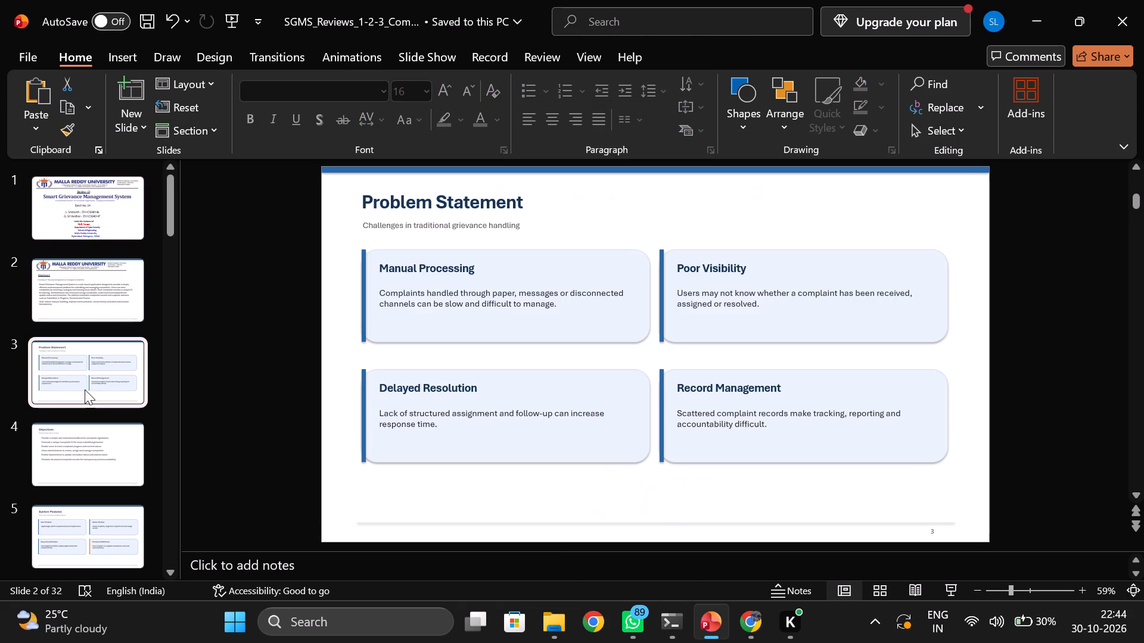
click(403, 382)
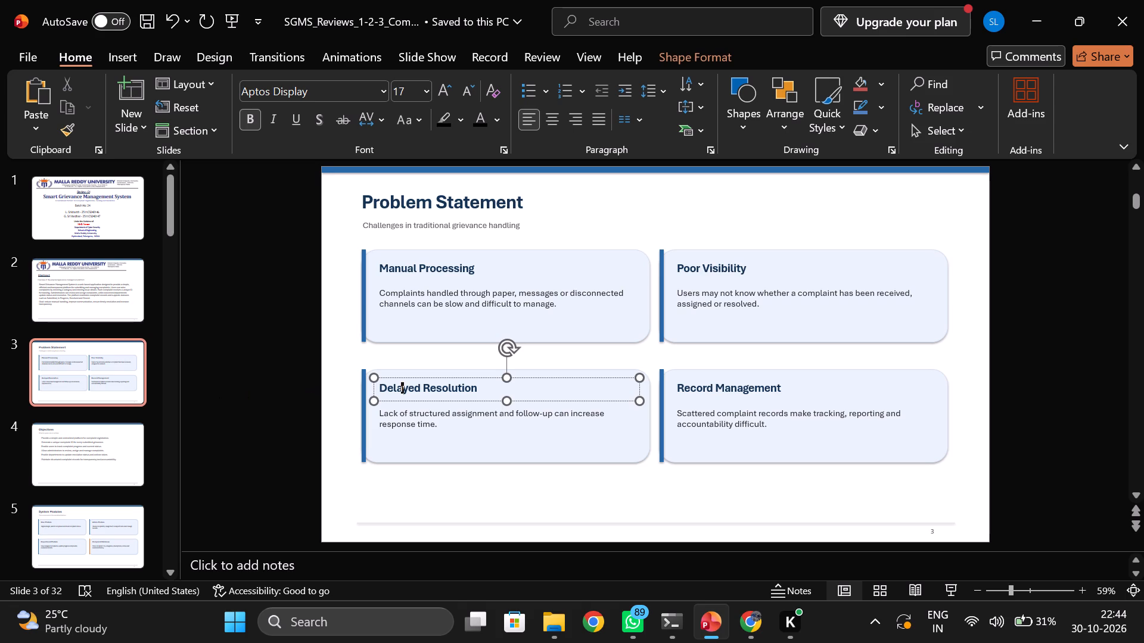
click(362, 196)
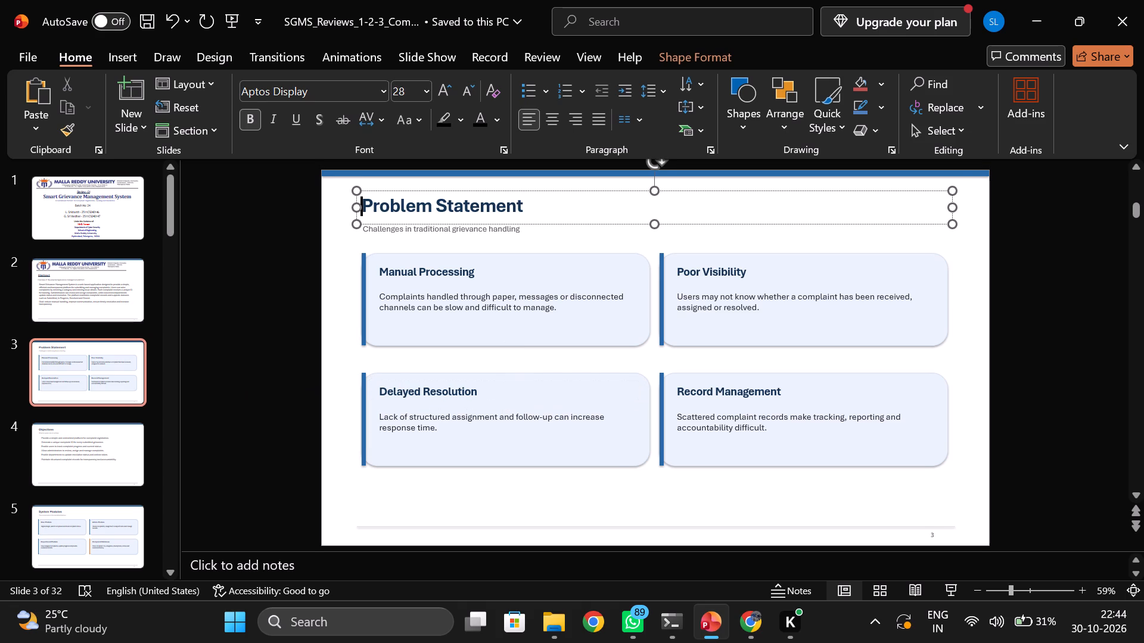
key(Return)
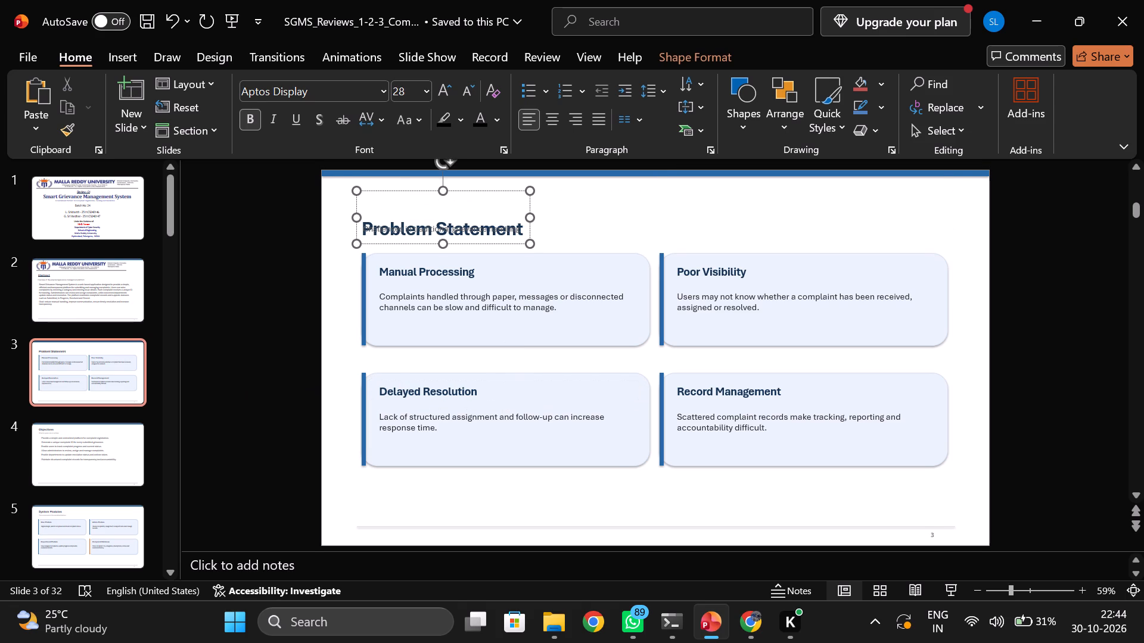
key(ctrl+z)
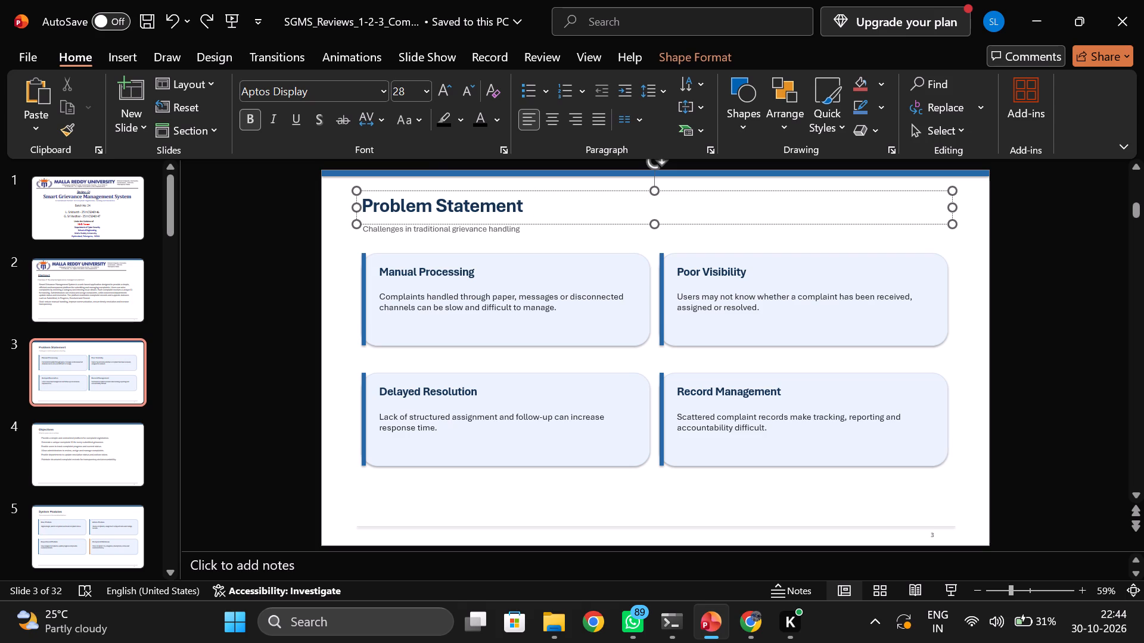
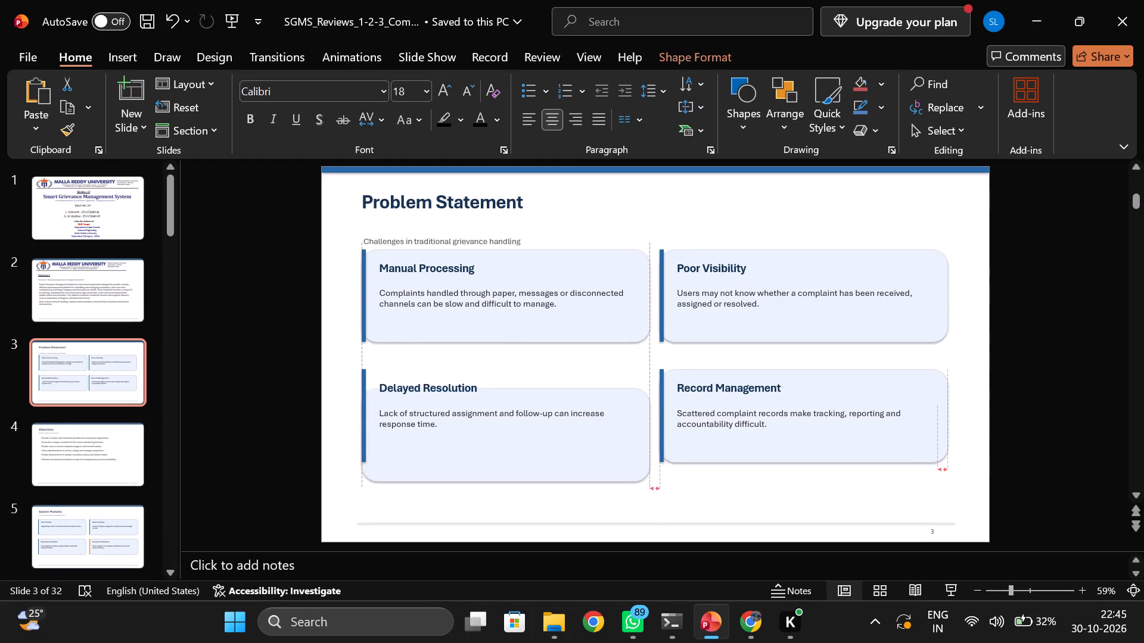
drag(535, 465, 535, 500)
drag(729, 449, 726, 493)
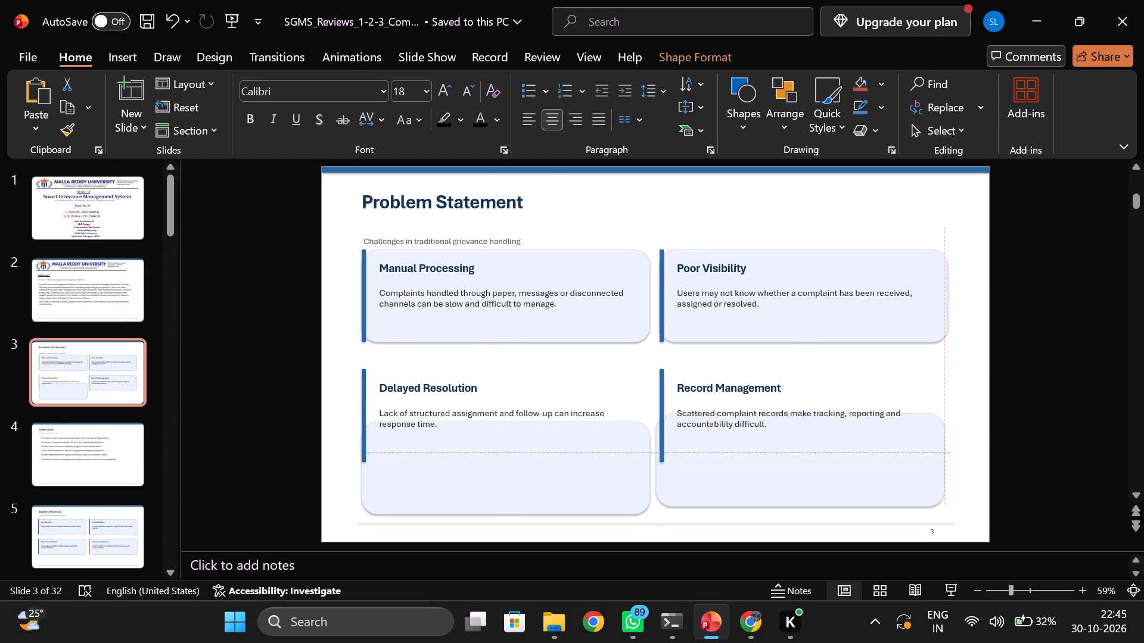
drag(726, 493, 735, 505)
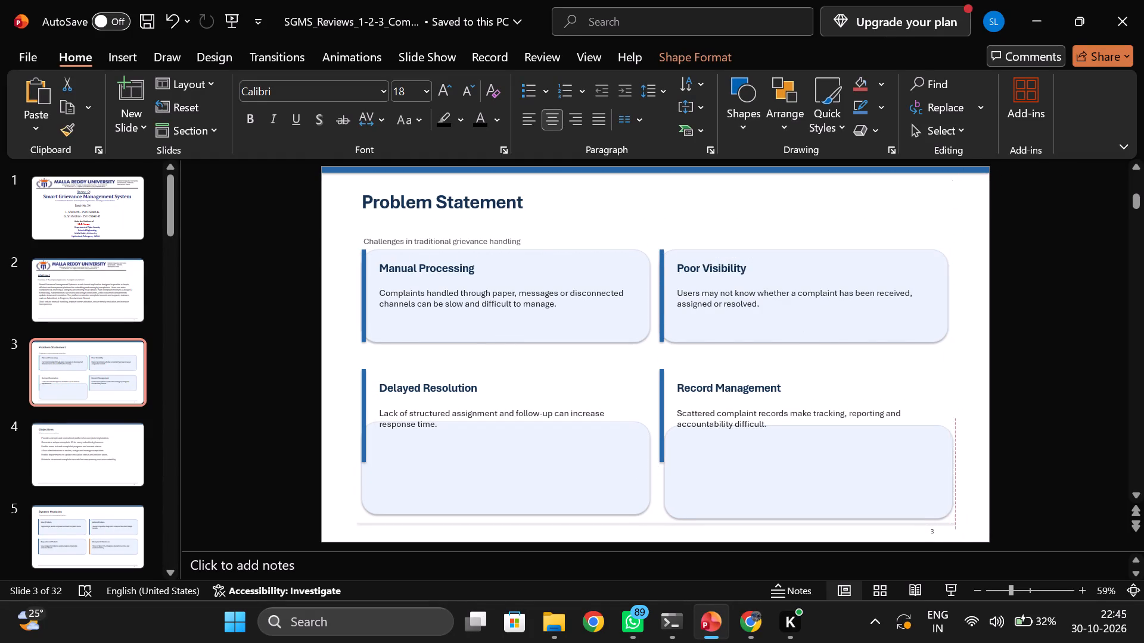
drag(735, 505, 726, 505)
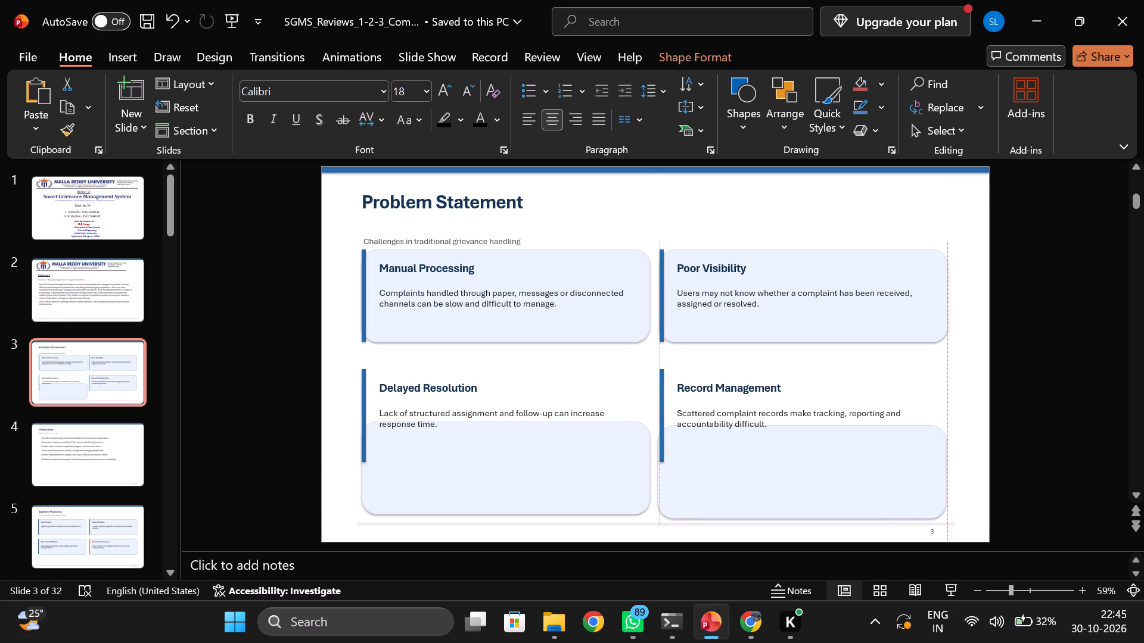
drag(726, 505, 729, 505)
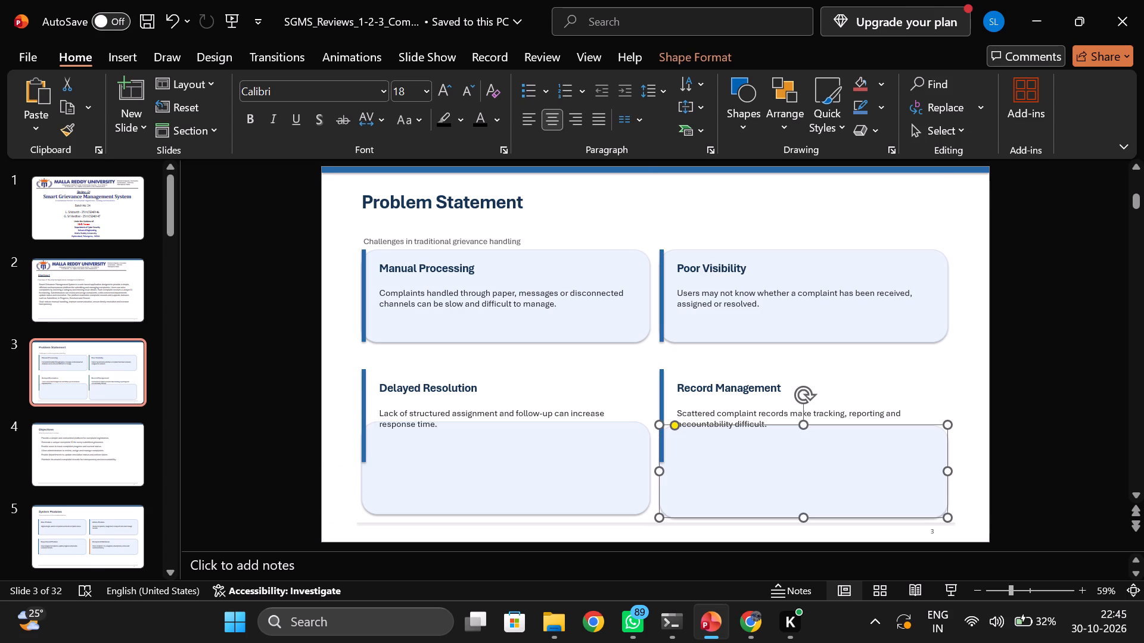
Move the blue accent bars of the "Record Management" and "Delayed Resolution" cards down onto the left edges of their boxes.
drag(663, 377, 662, 396)
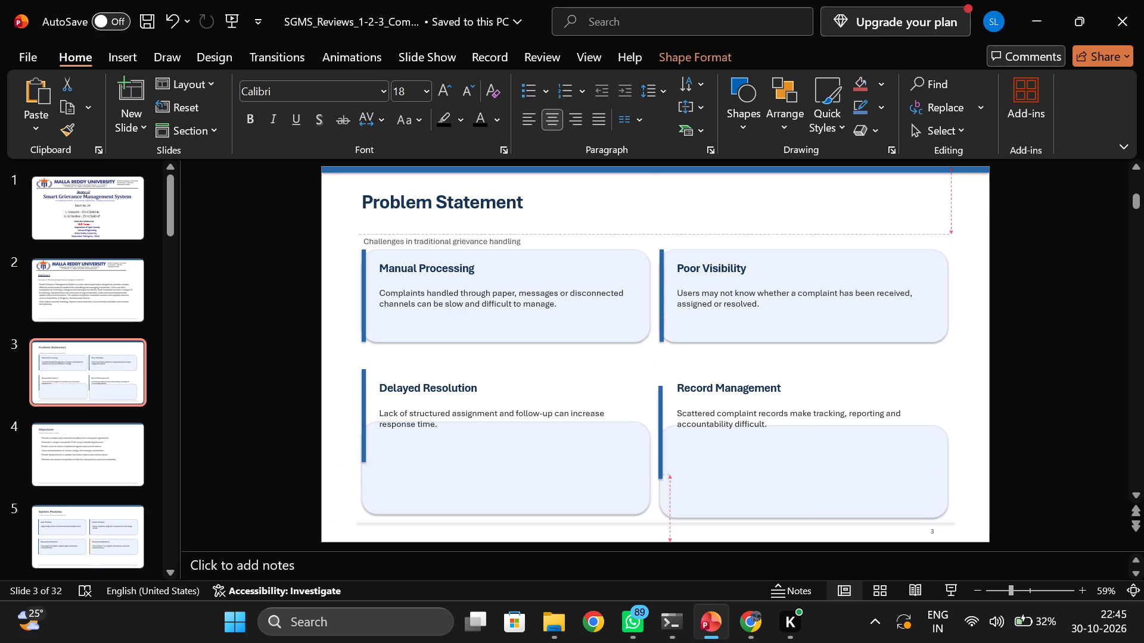
drag(662, 396, 662, 434)
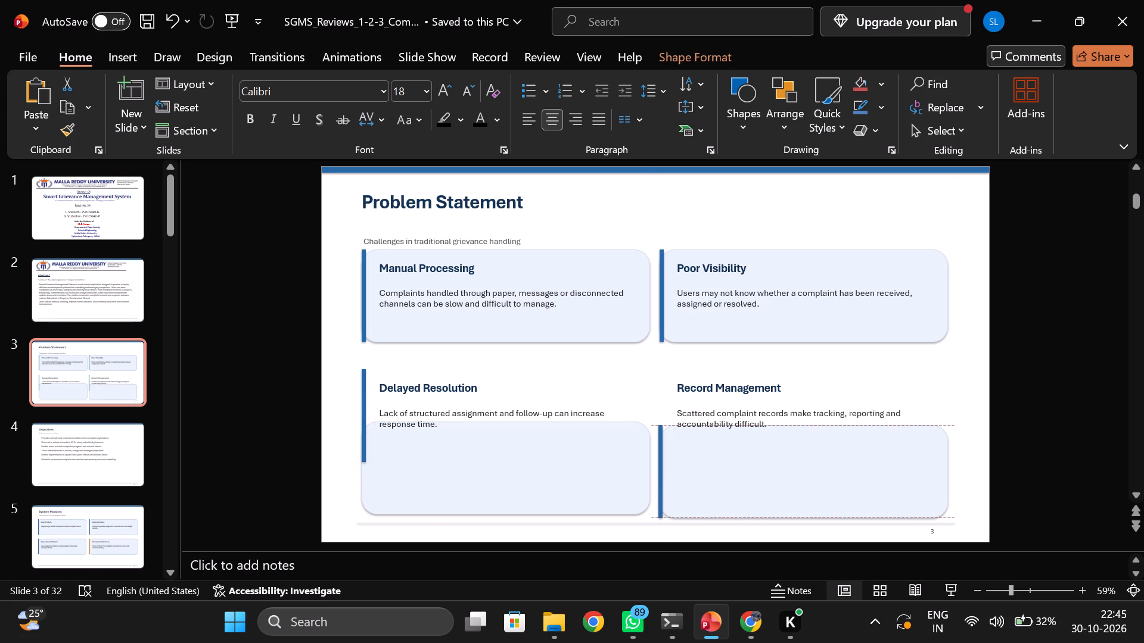
drag(662, 434, 663, 434)
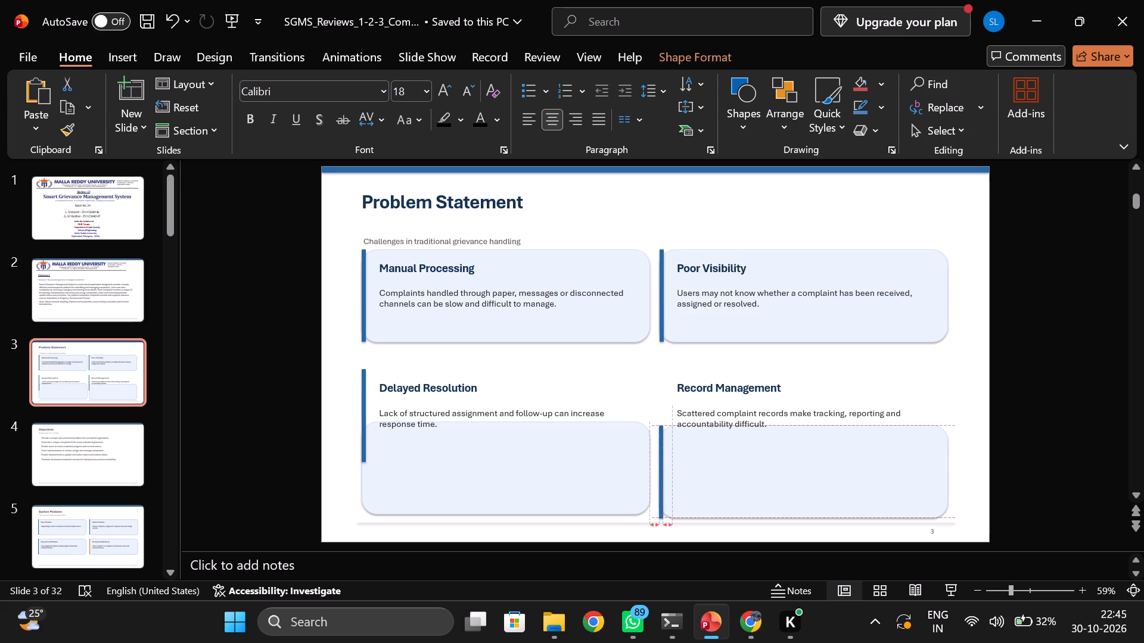
drag(663, 434, 663, 434)
click(363, 417)
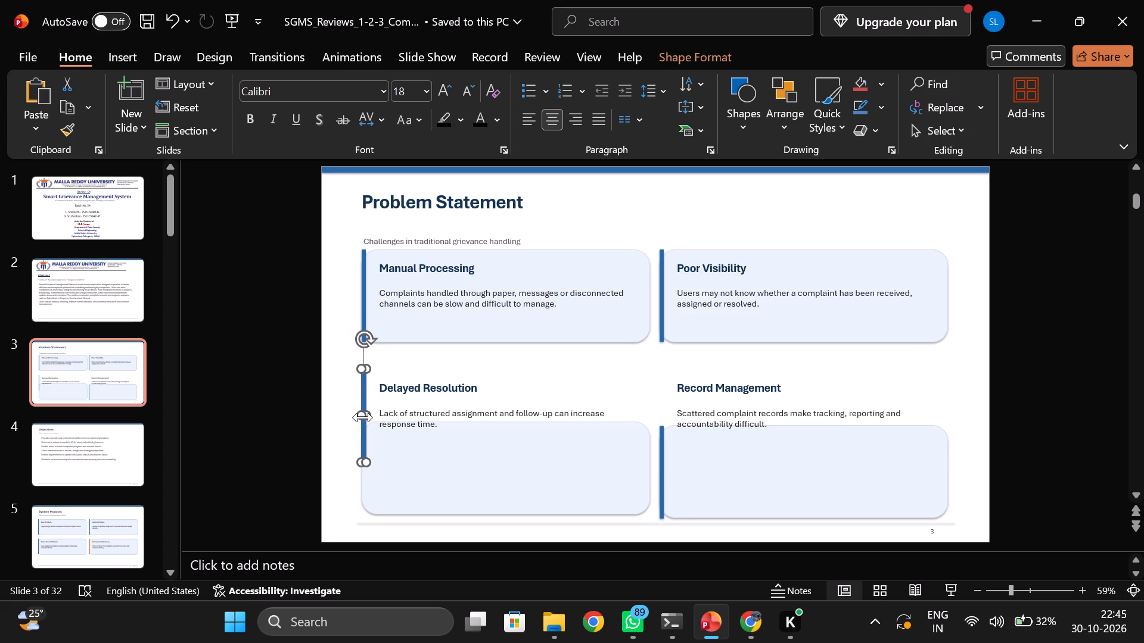
click(363, 417)
drag(363, 432, 364, 482)
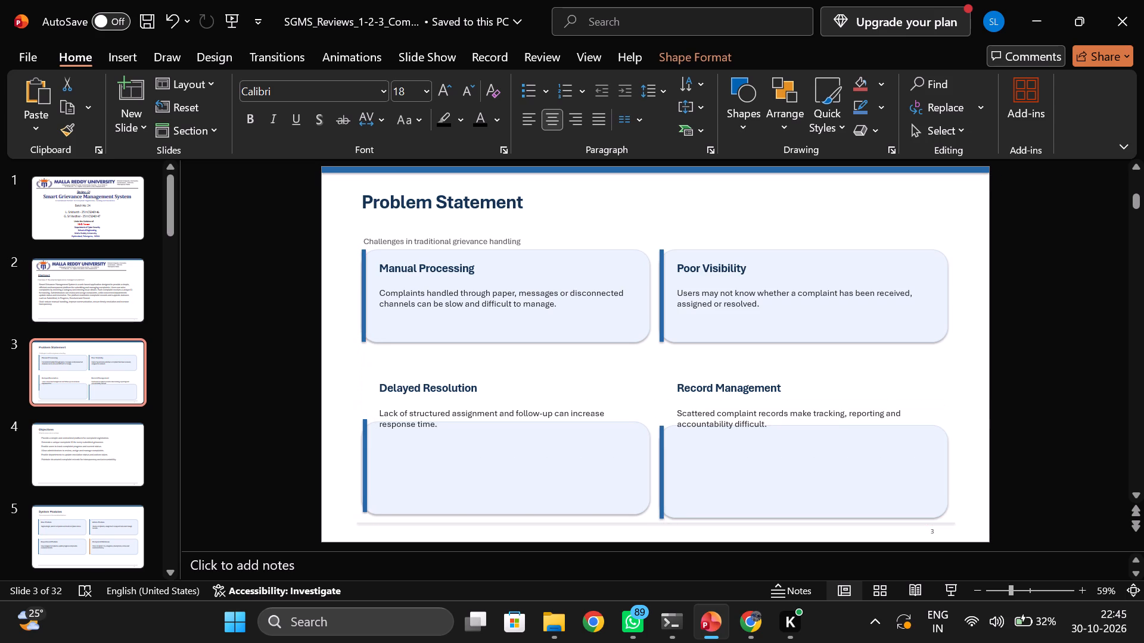
drag(364, 482, 364, 483)
click(364, 483)
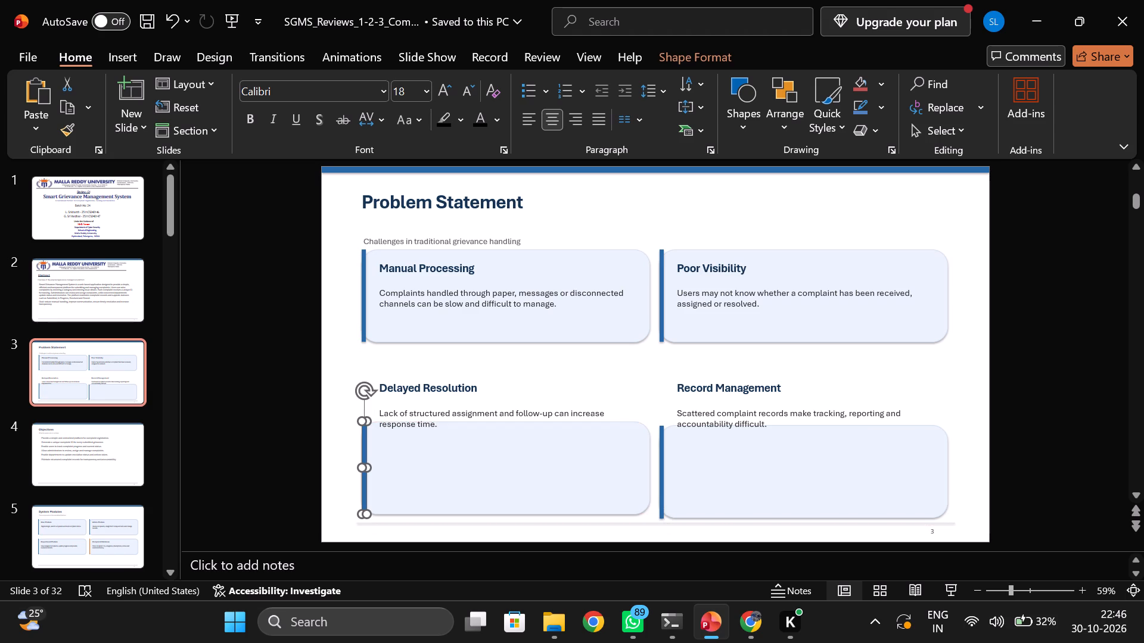
Move the "Delayed Resolution" description and heading down into their card's box, with the heading directly above the description.
click(474, 416)
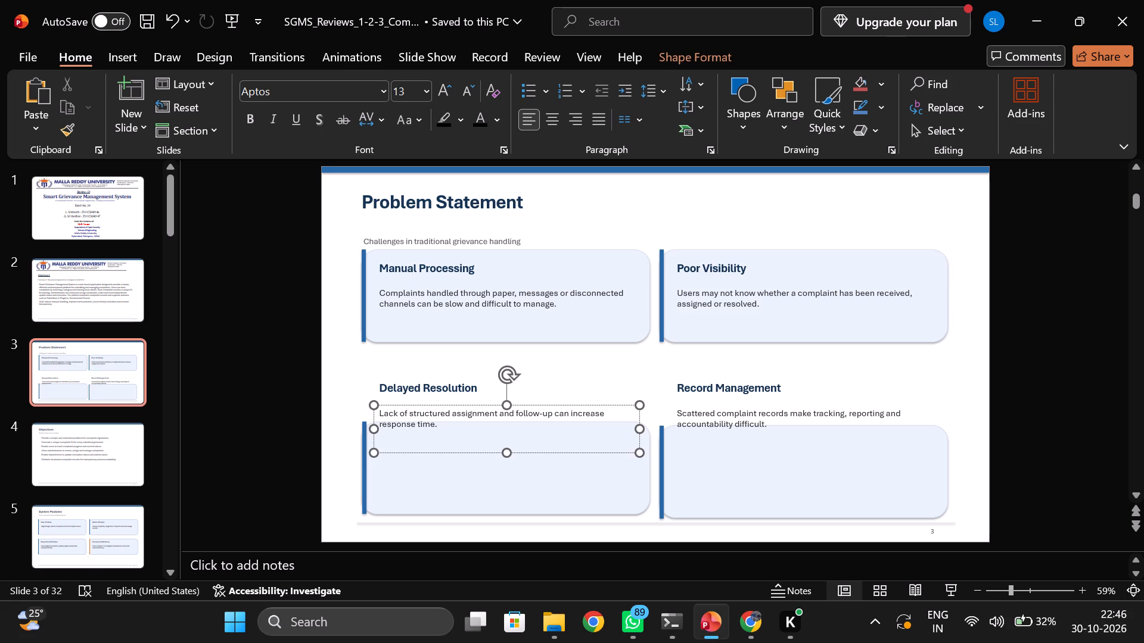
drag(488, 402, 491, 445)
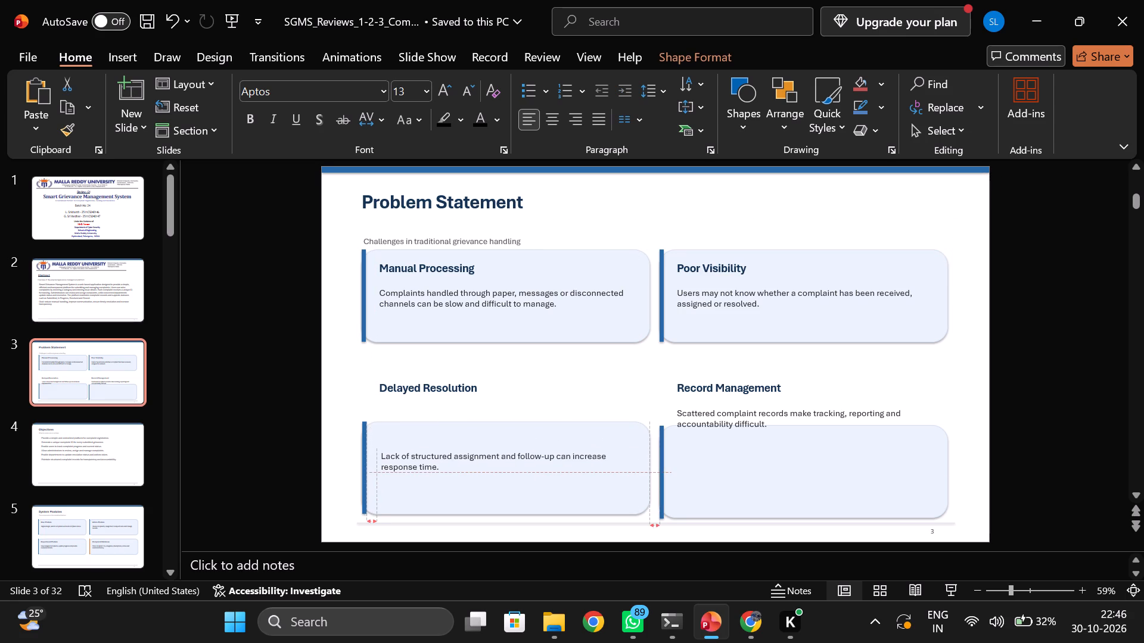
drag(491, 445, 486, 446)
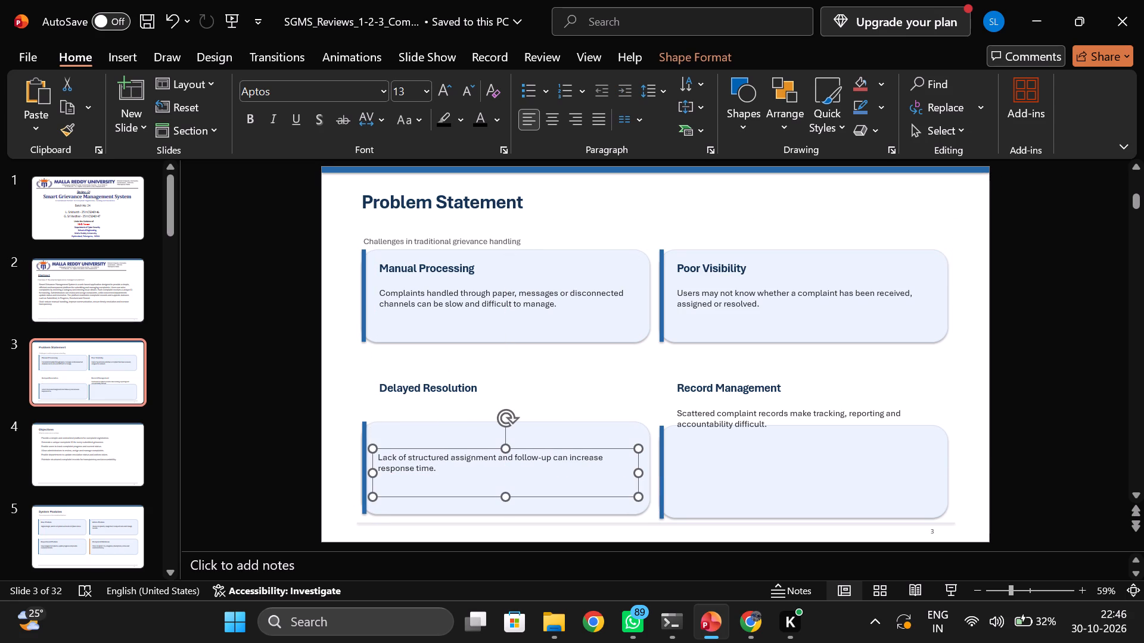
click(439, 390)
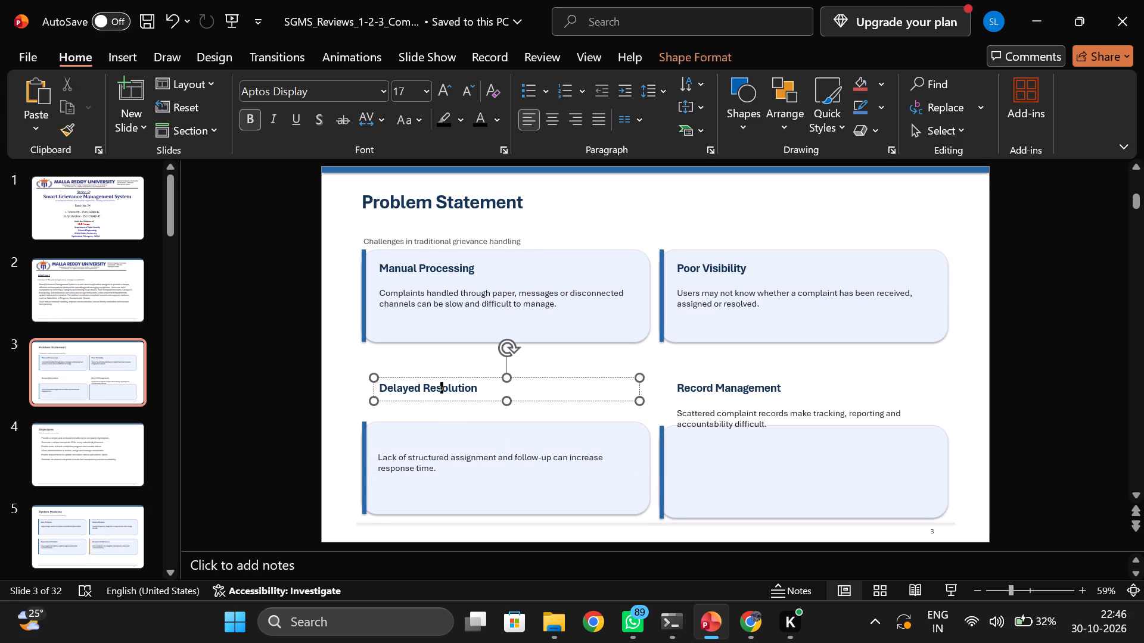
drag(460, 377, 459, 434)
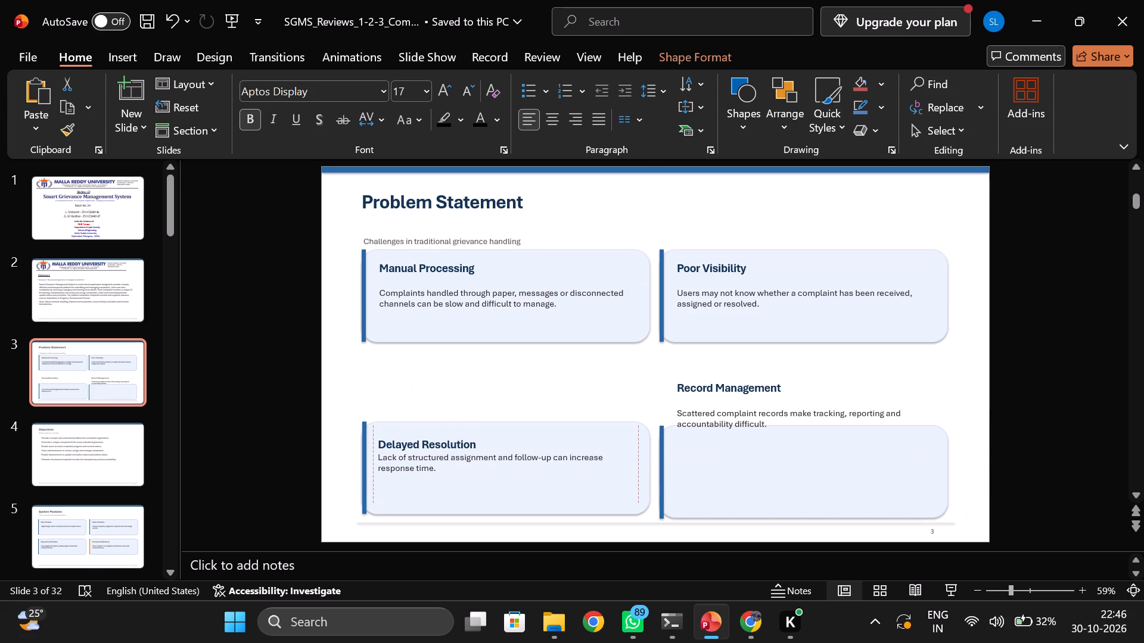
drag(459, 434, 459, 429)
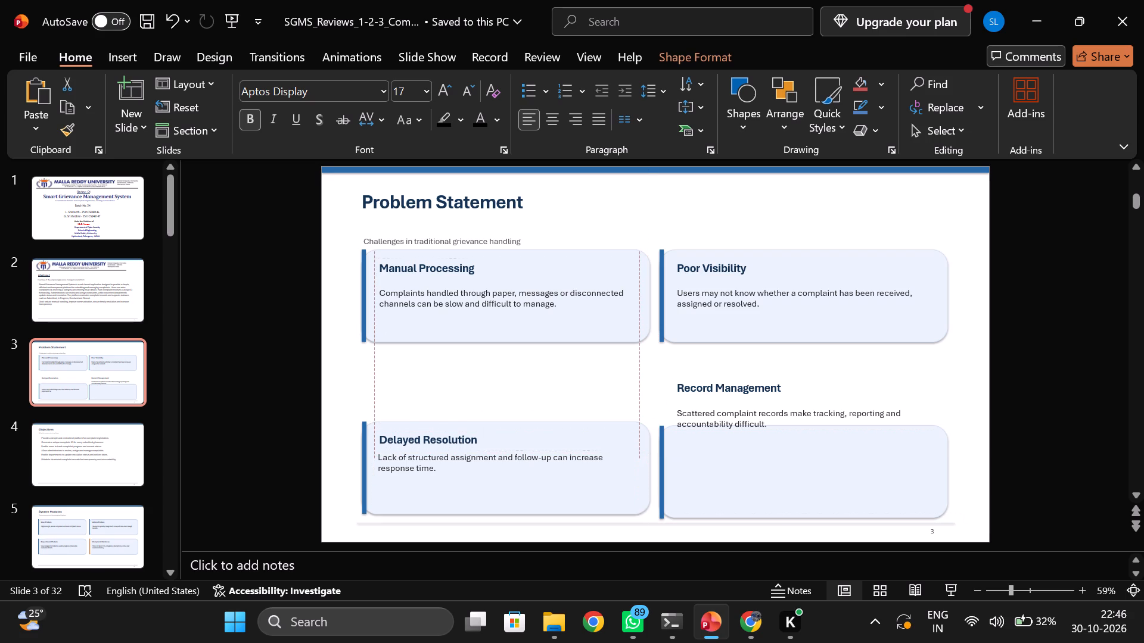
drag(459, 429, 459, 431)
click(459, 431)
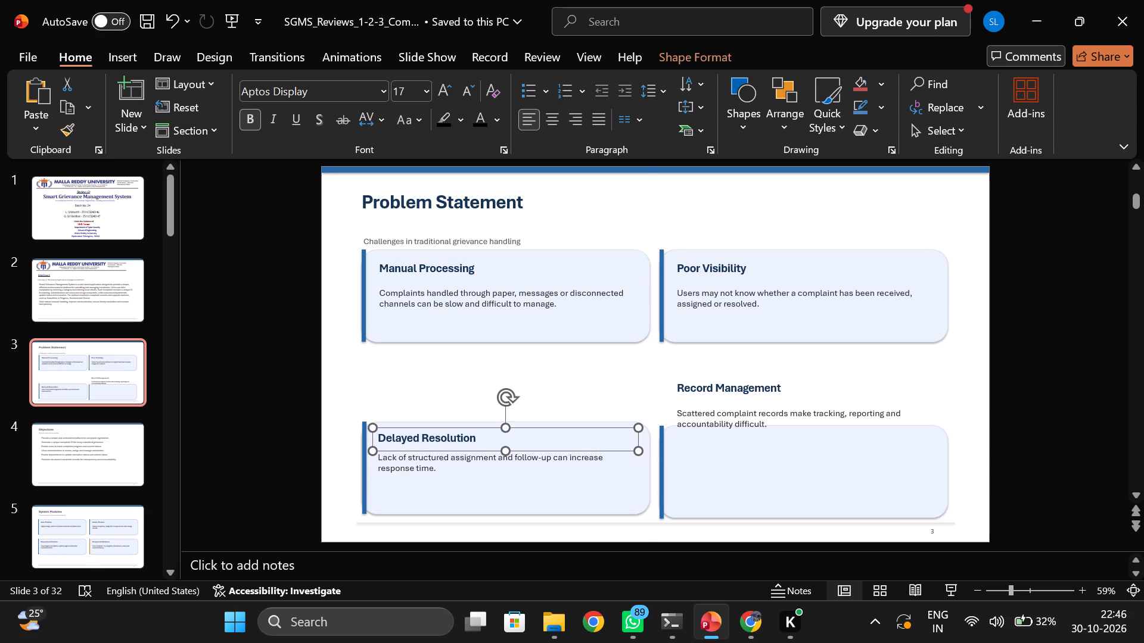
click(390, 380)
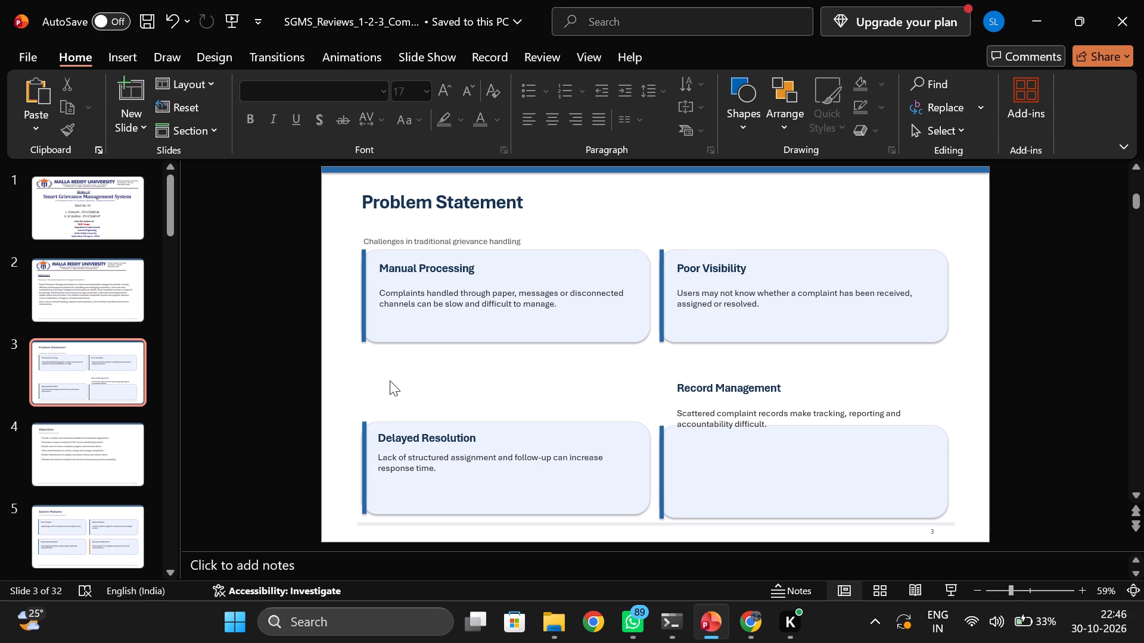
Move the "Manual Processing" card's background box and blue accent bar down to just above the "Delayed Resolution" card.
click(516, 318)
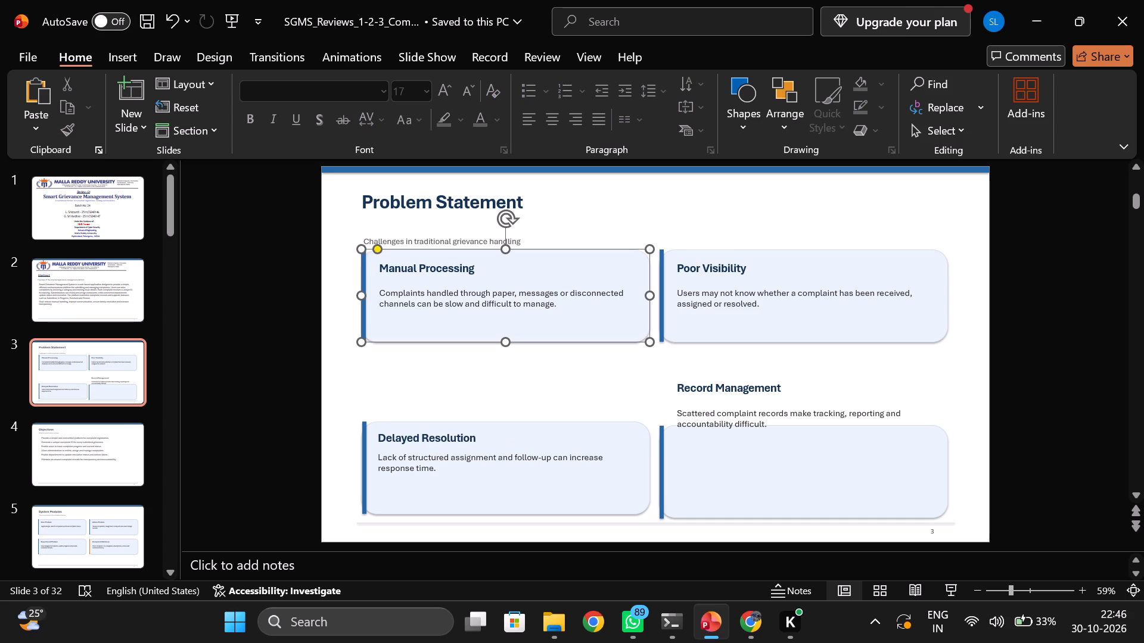
drag(519, 344, 518, 406)
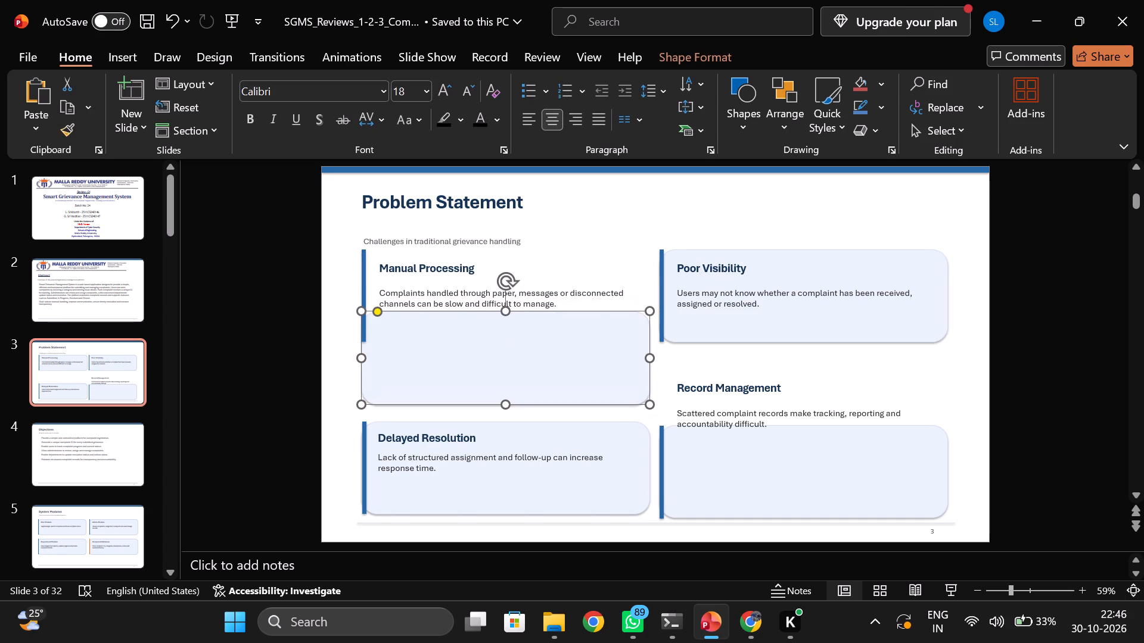
drag(365, 298, 363, 327)
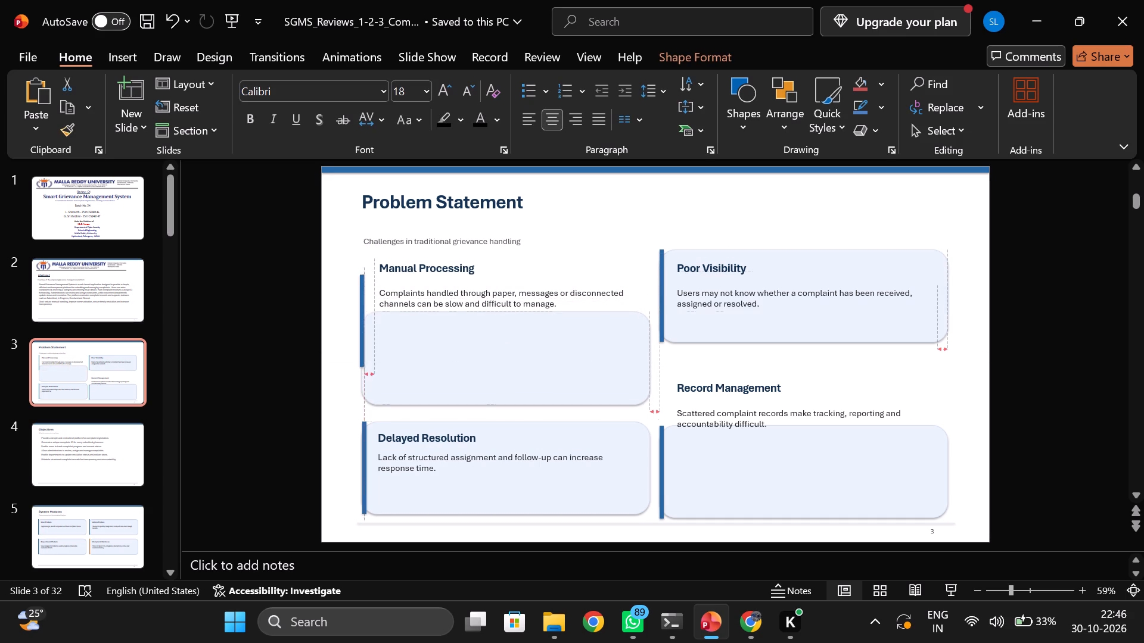
drag(363, 327, 363, 357)
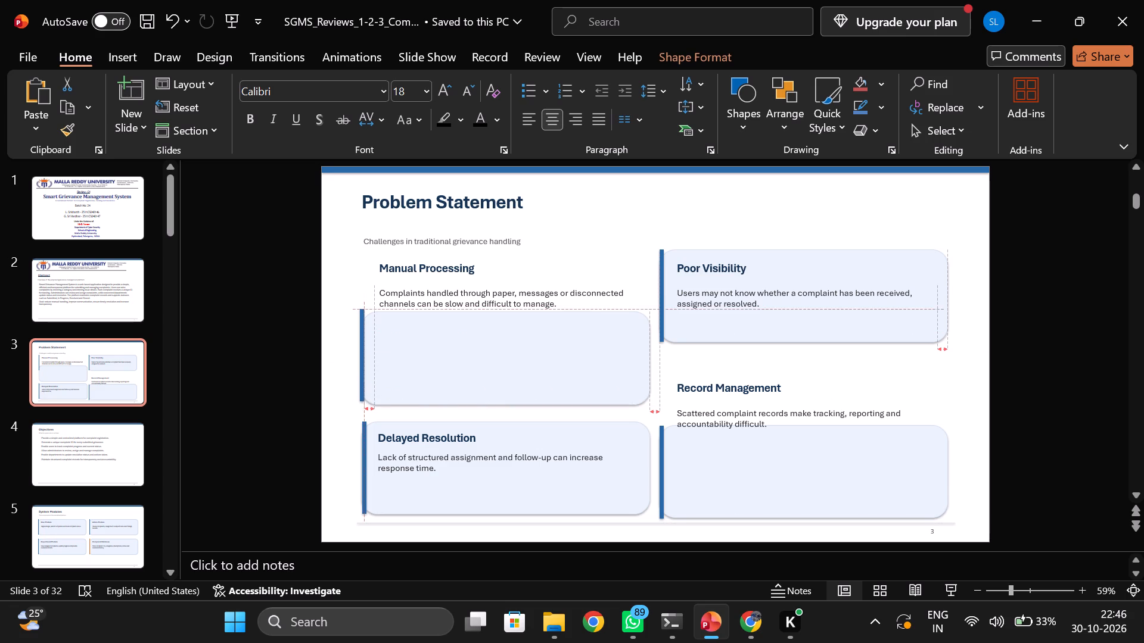
drag(363, 357, 363, 358)
click(802, 274)
drag(802, 274, 802, 332)
Move the "Record Management" description and heading down into their card's box, with the heading directly above the description.
click(752, 425)
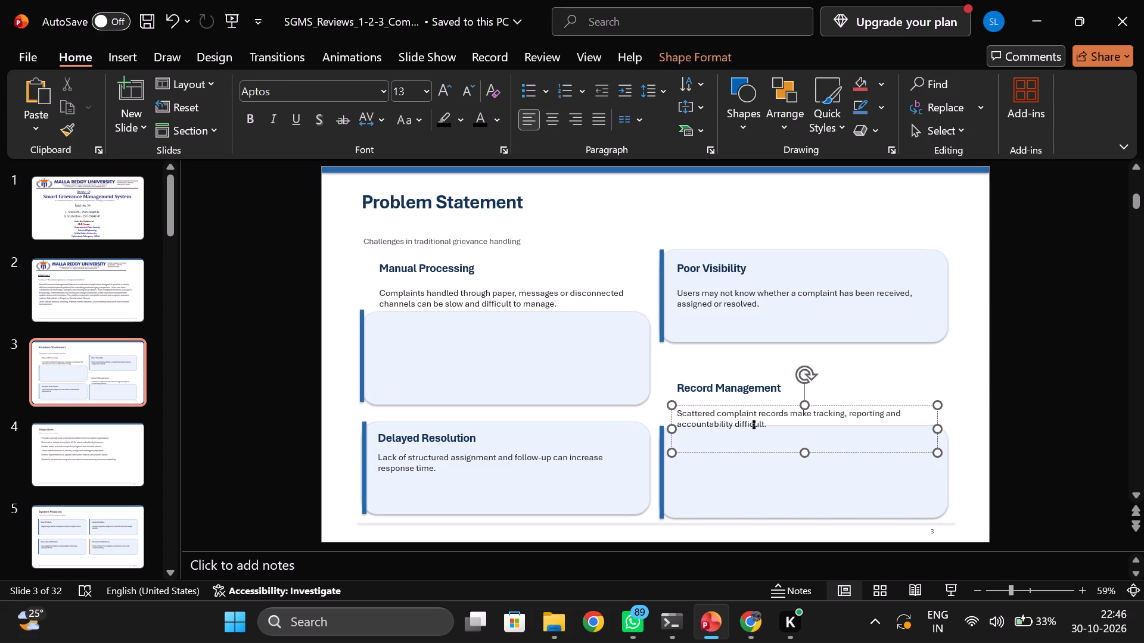
drag(742, 404, 740, 444)
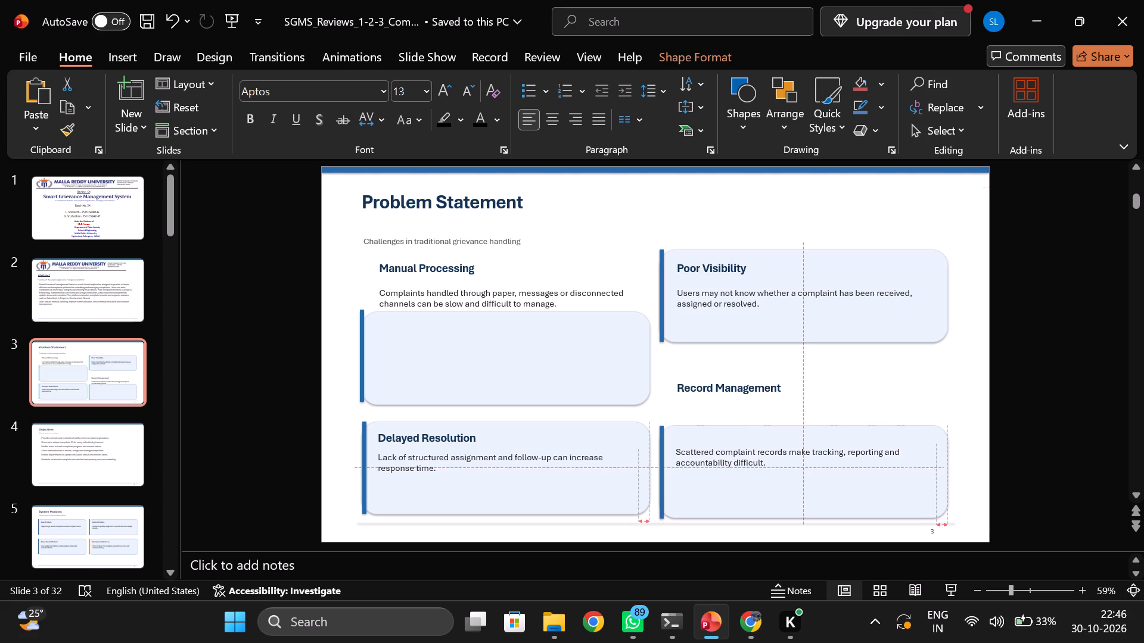
drag(740, 444, 740, 454)
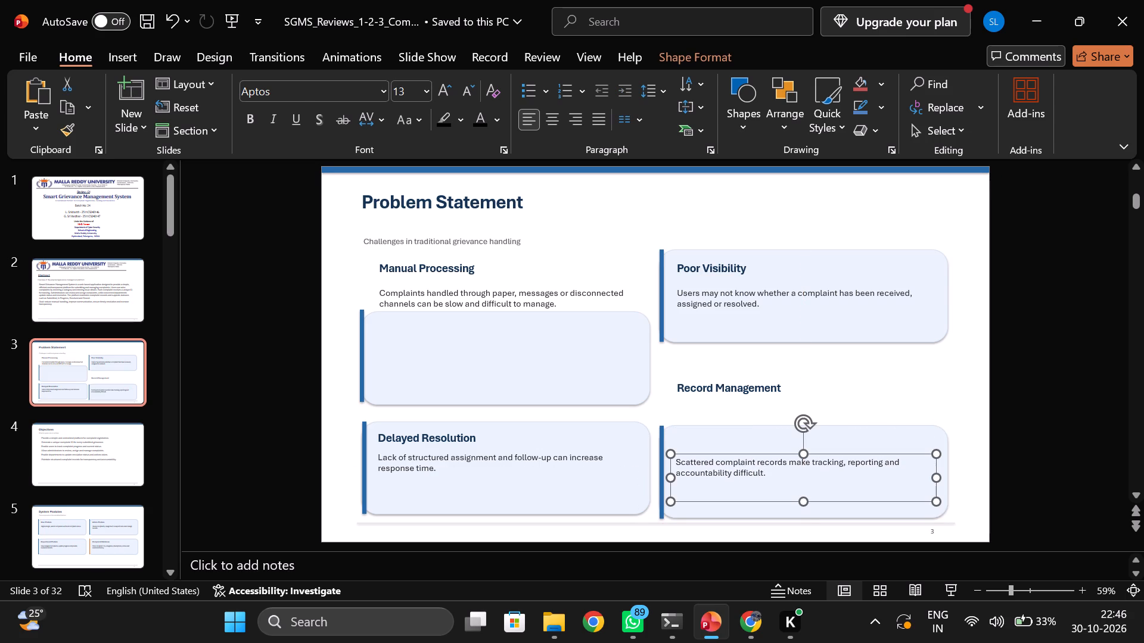
click(745, 386)
drag(758, 379, 758, 428)
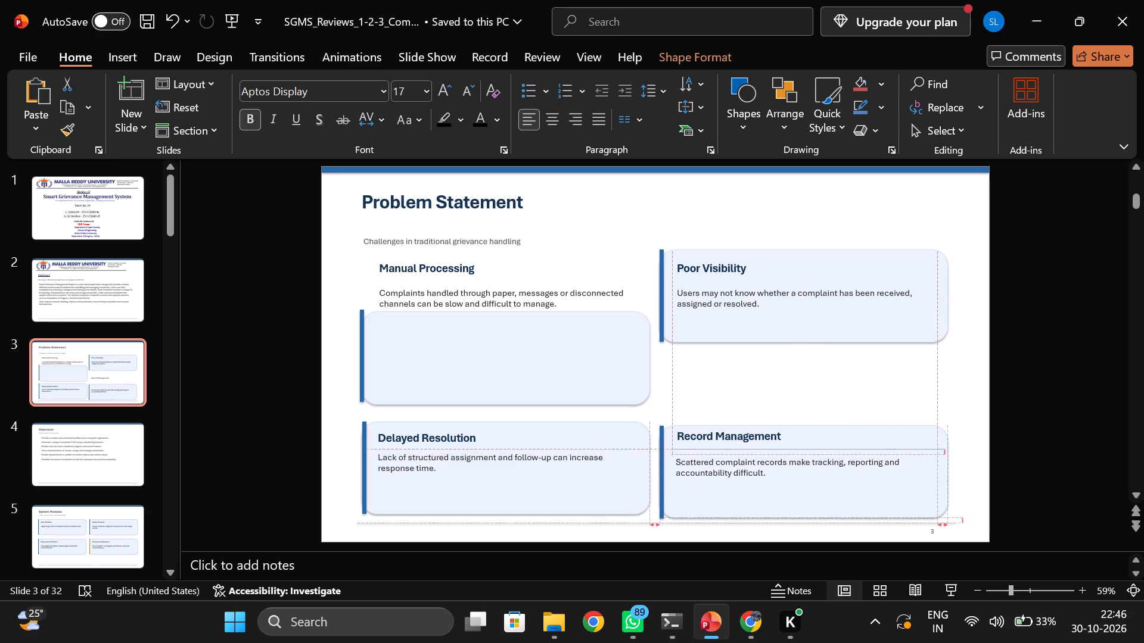
drag(758, 428, 759, 435)
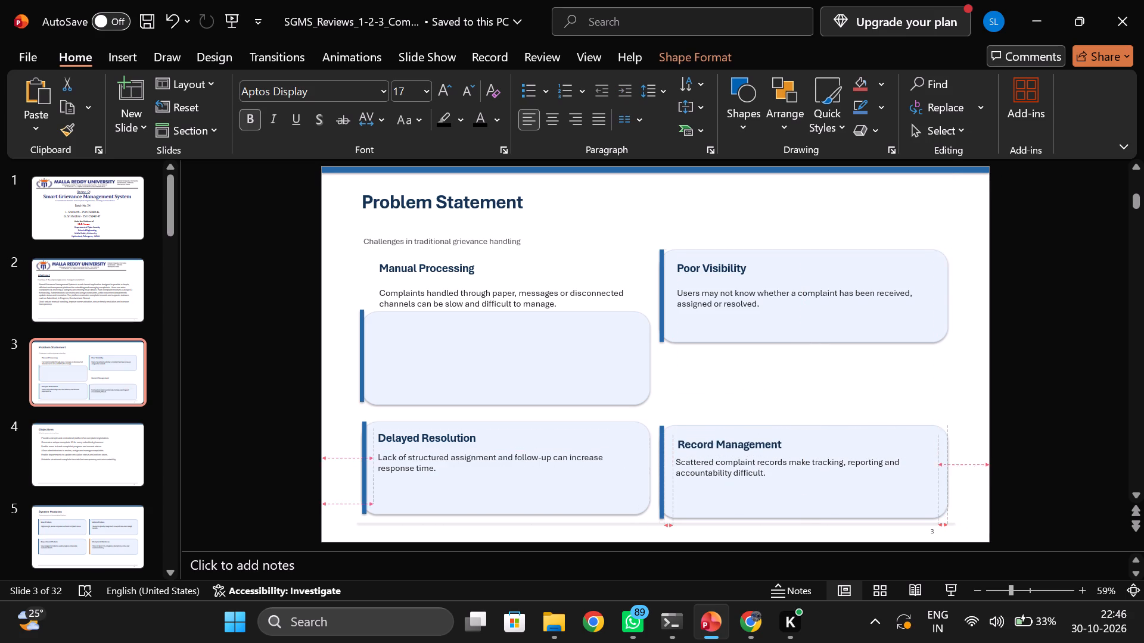
drag(759, 435, 760, 433)
Move the "Poor Visibility" card's background box and blue accent bar down, level with the "Manual Processing" box.
click(763, 330)
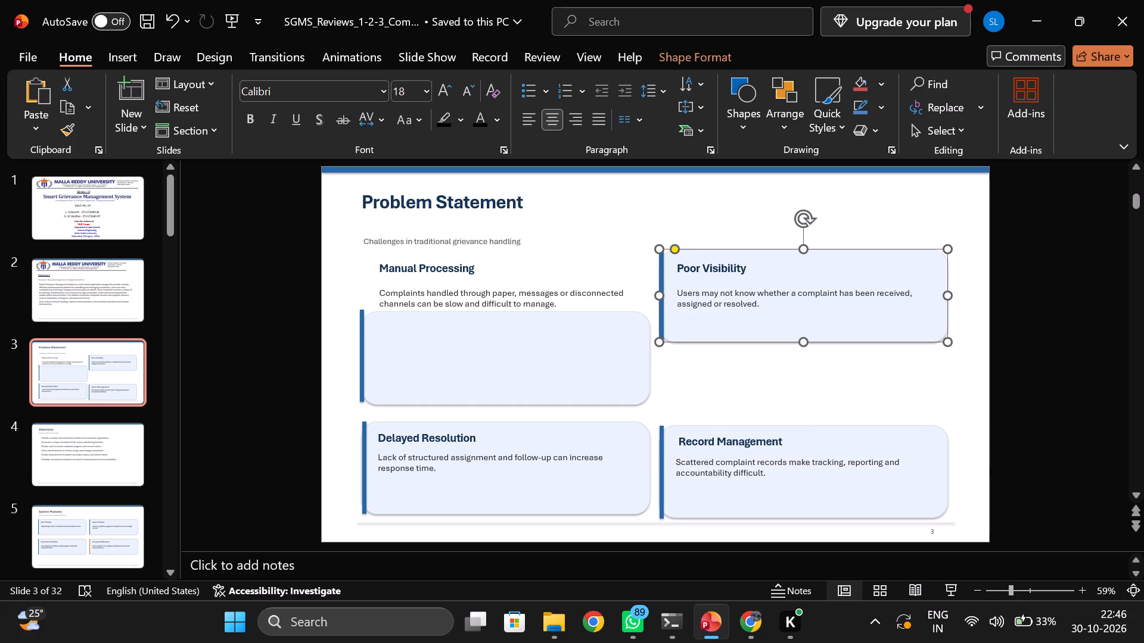
drag(763, 330, 763, 345)
drag(763, 345, 763, 395)
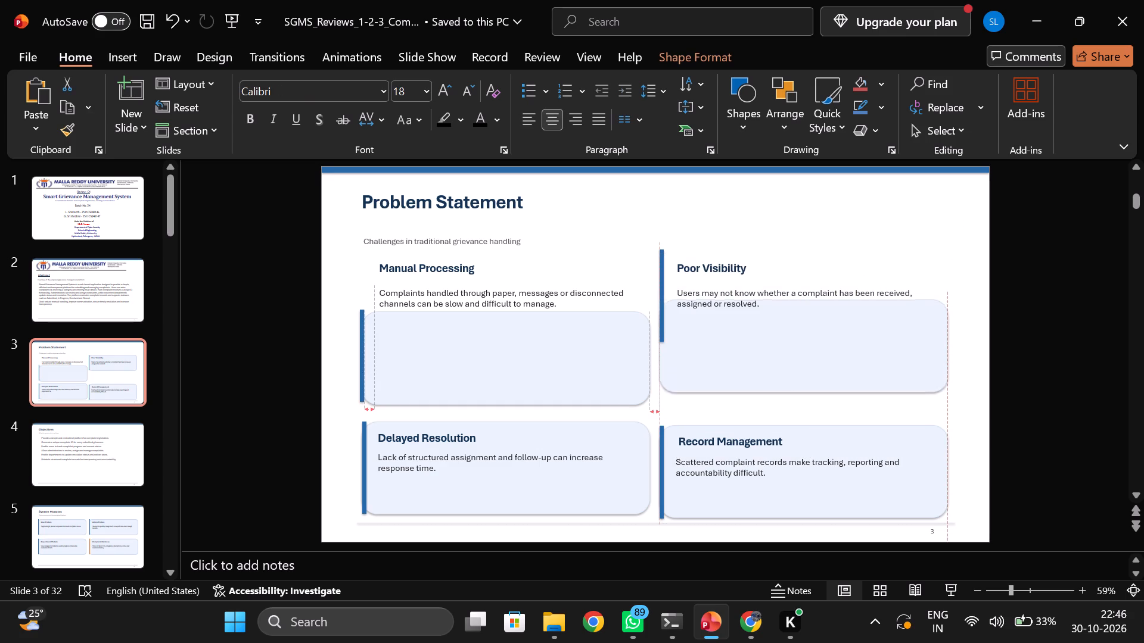
drag(763, 395, 763, 405)
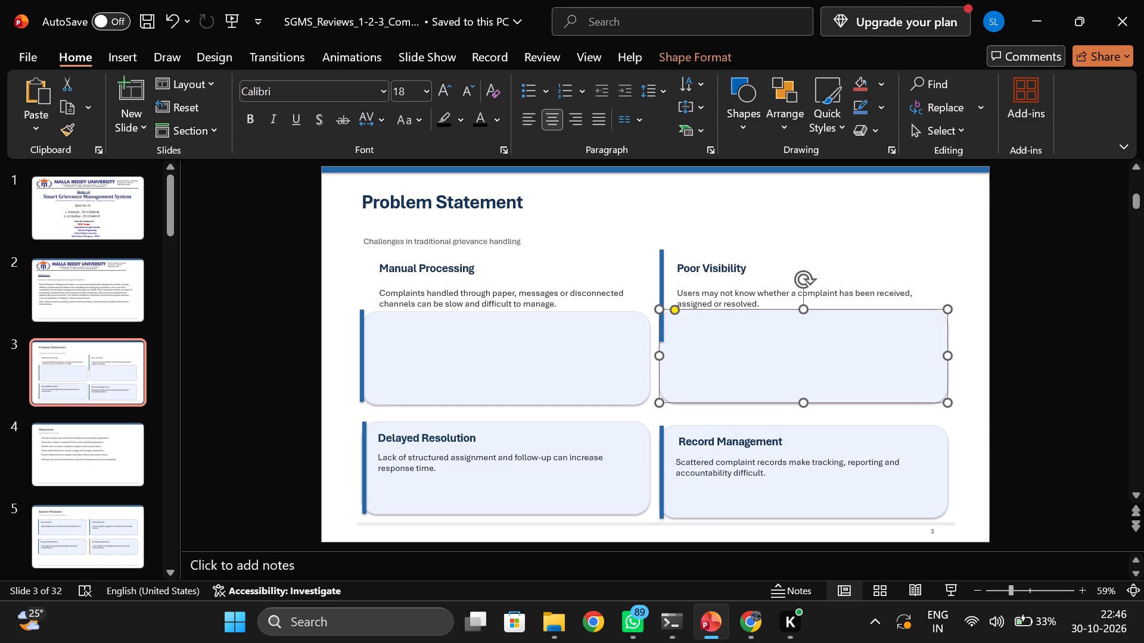
drag(660, 277, 660, 330)
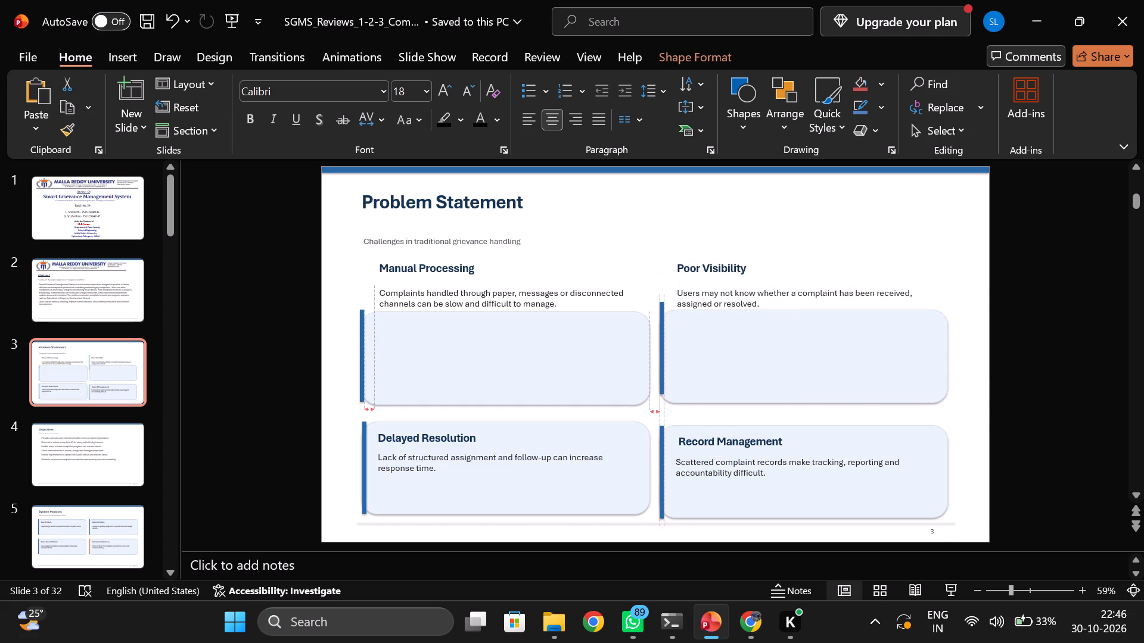
drag(660, 330, 660, 336)
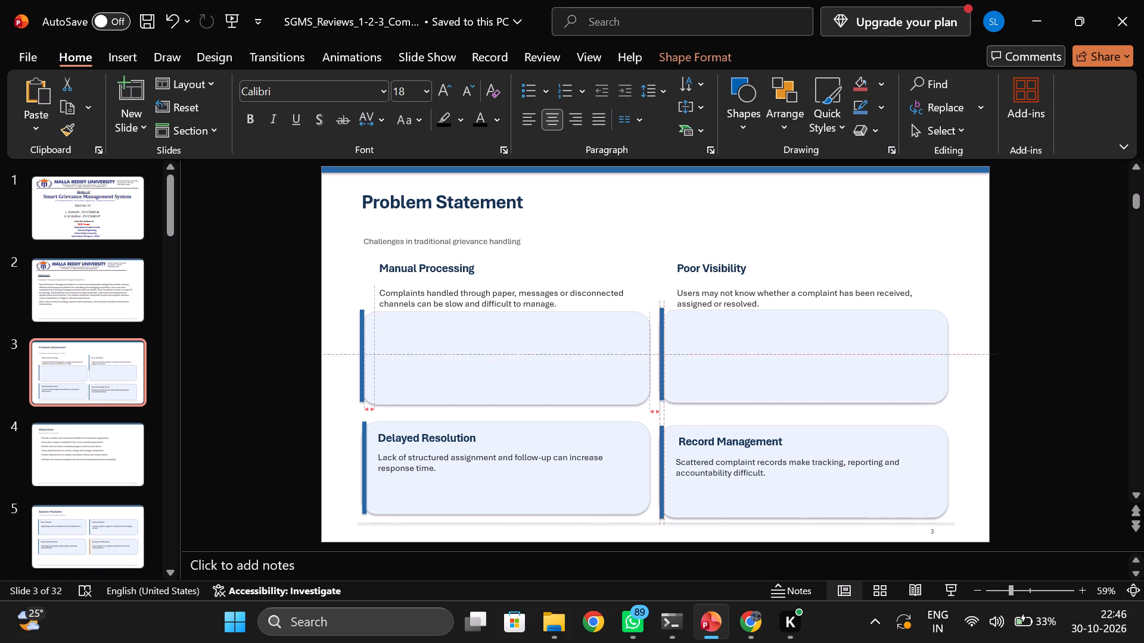
drag(660, 336, 660, 340)
Move the "Poor Visibility" description and heading down into their card's box, with the heading directly above the description.
click(717, 300)
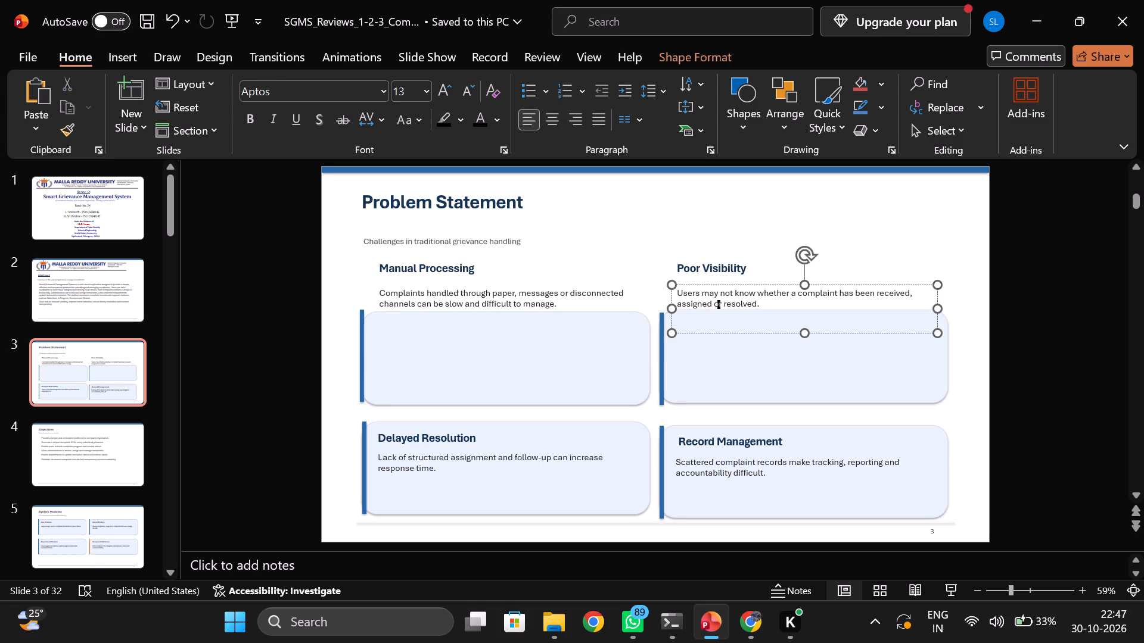
click(757, 288)
drag(760, 286, 759, 332)
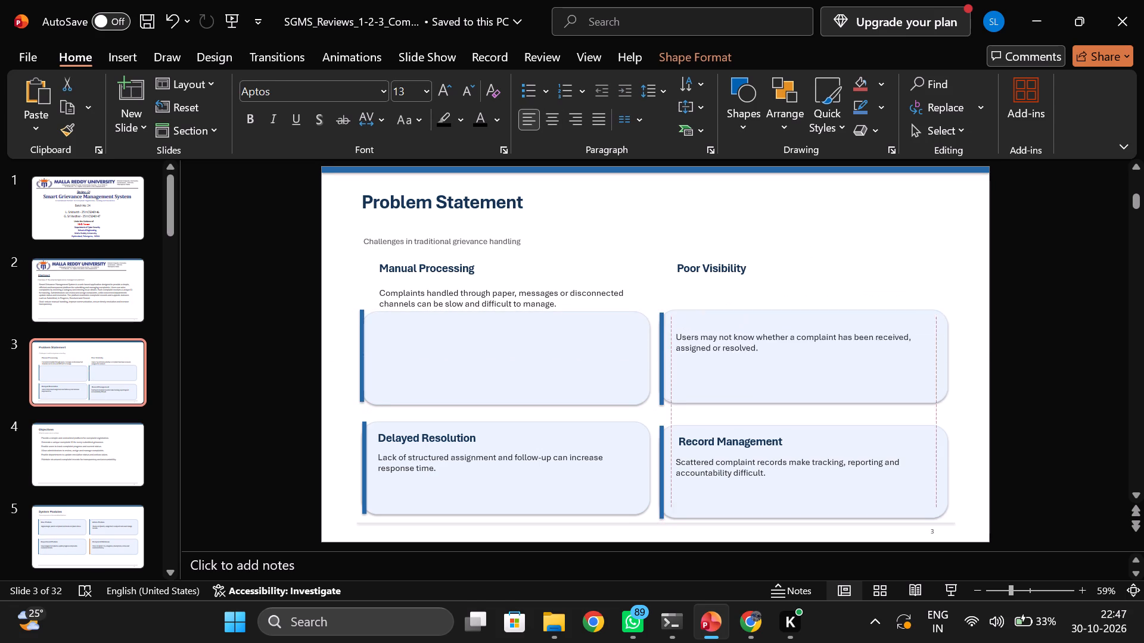
drag(759, 332, 758, 349)
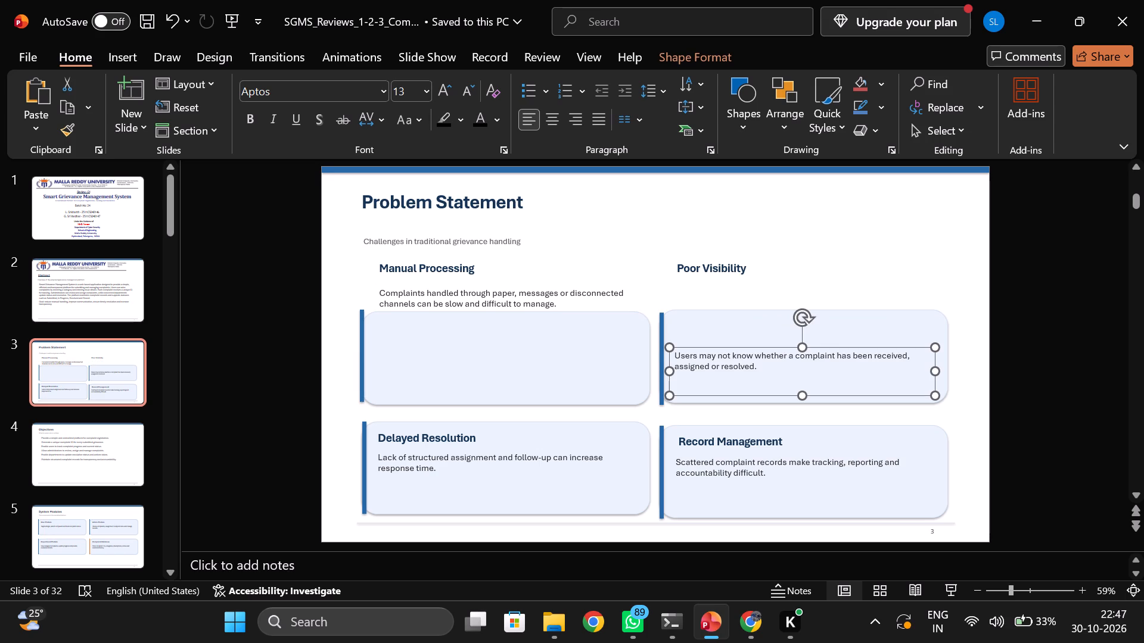
click(714, 261)
click(714, 261)
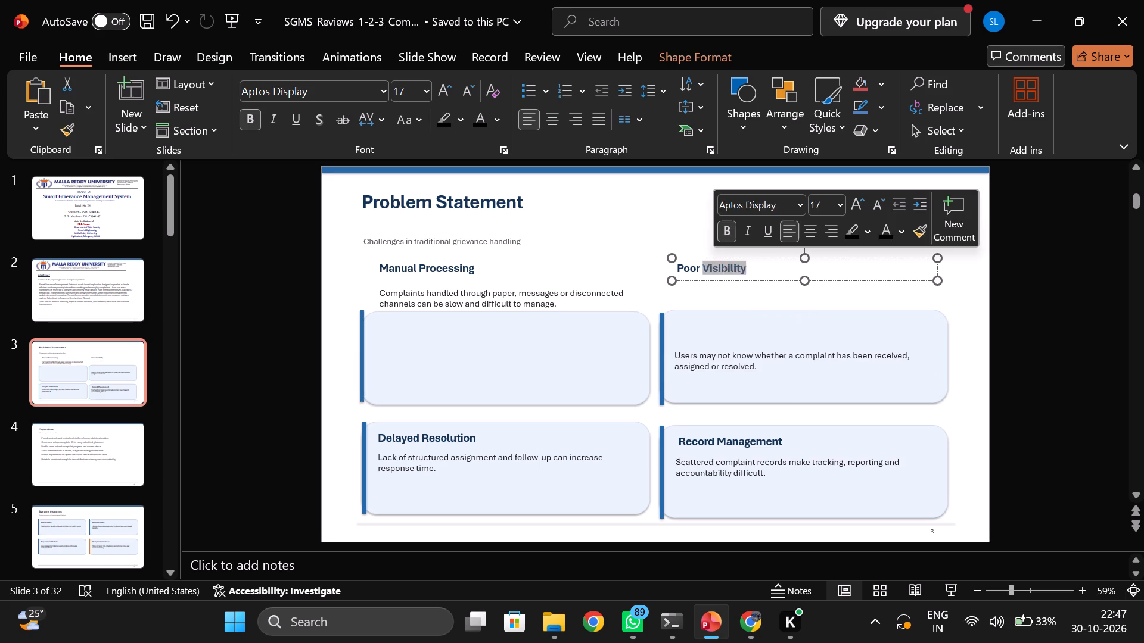
drag(763, 255, 760, 321)
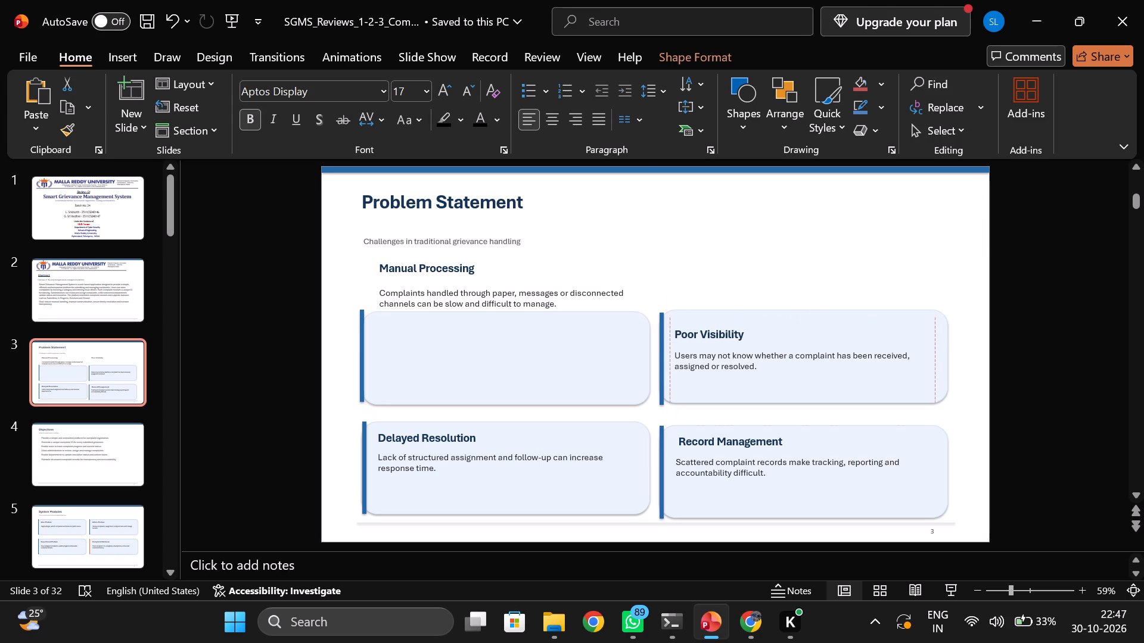
drag(760, 321, 765, 319)
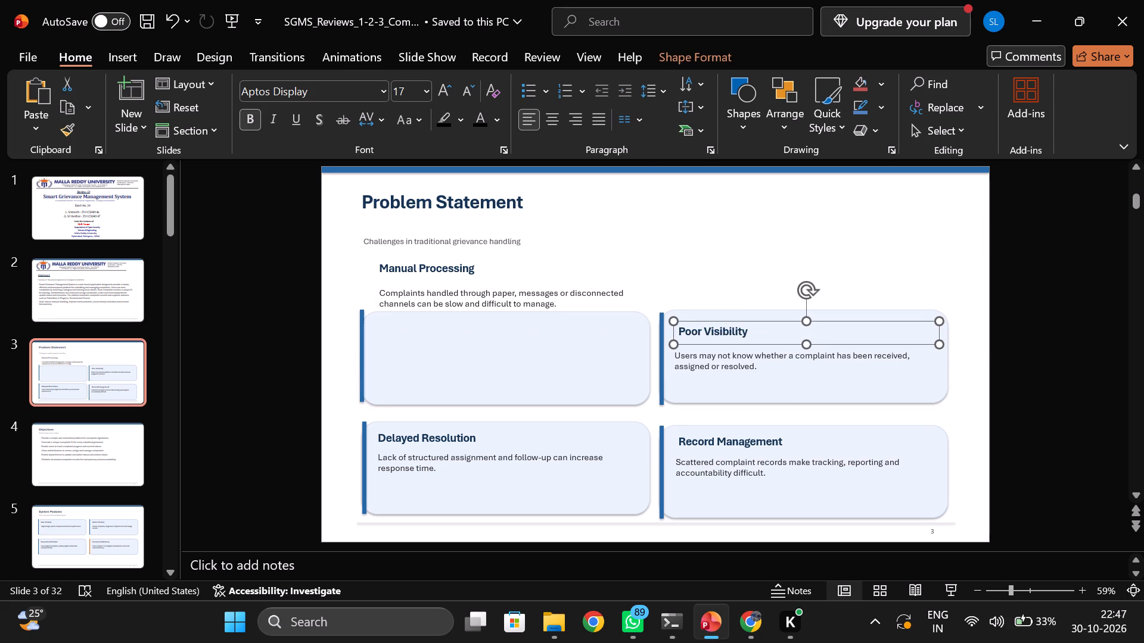
Move the "Manual Processing" description and heading down into their card's box, with the heading directly above the description.
click(545, 296)
drag(557, 286, 551, 319)
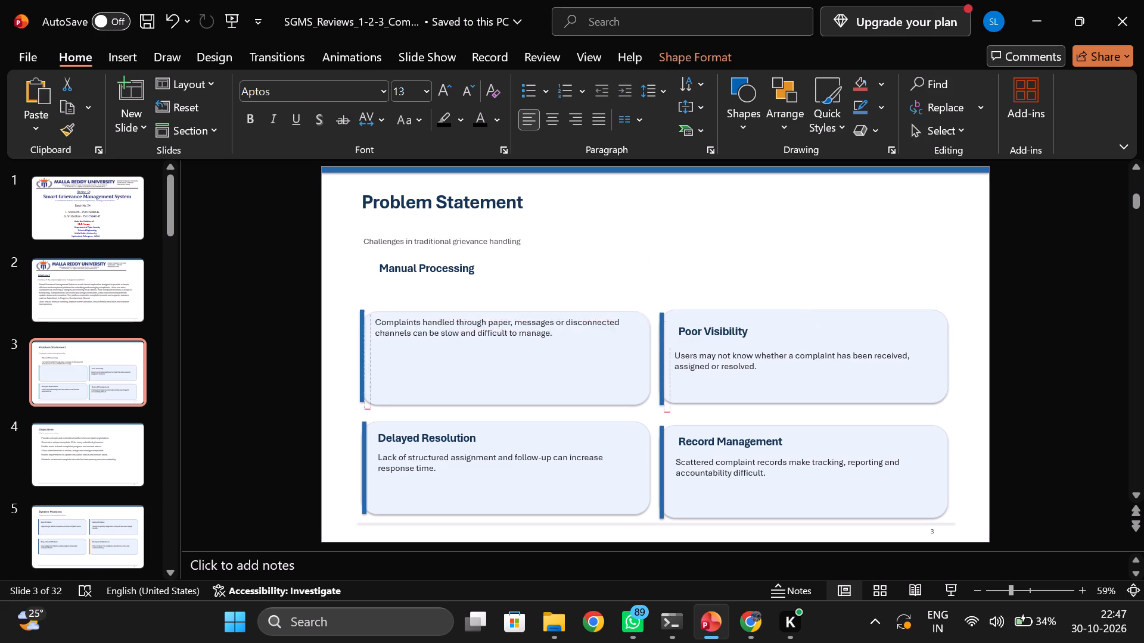
drag(551, 319, 555, 347)
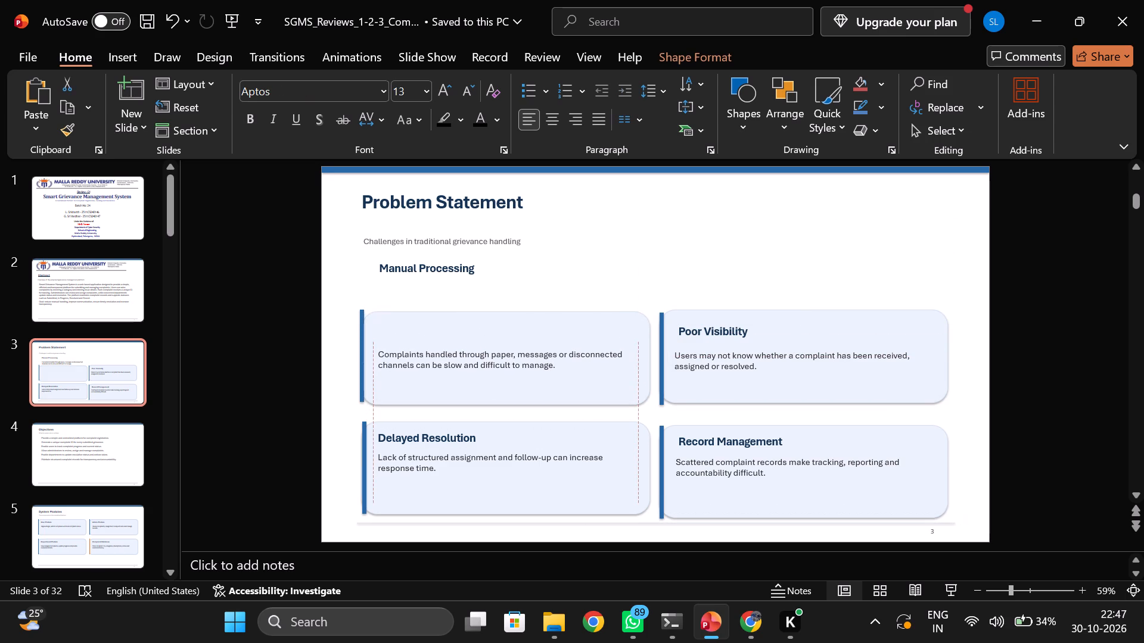
drag(555, 347, 549, 351)
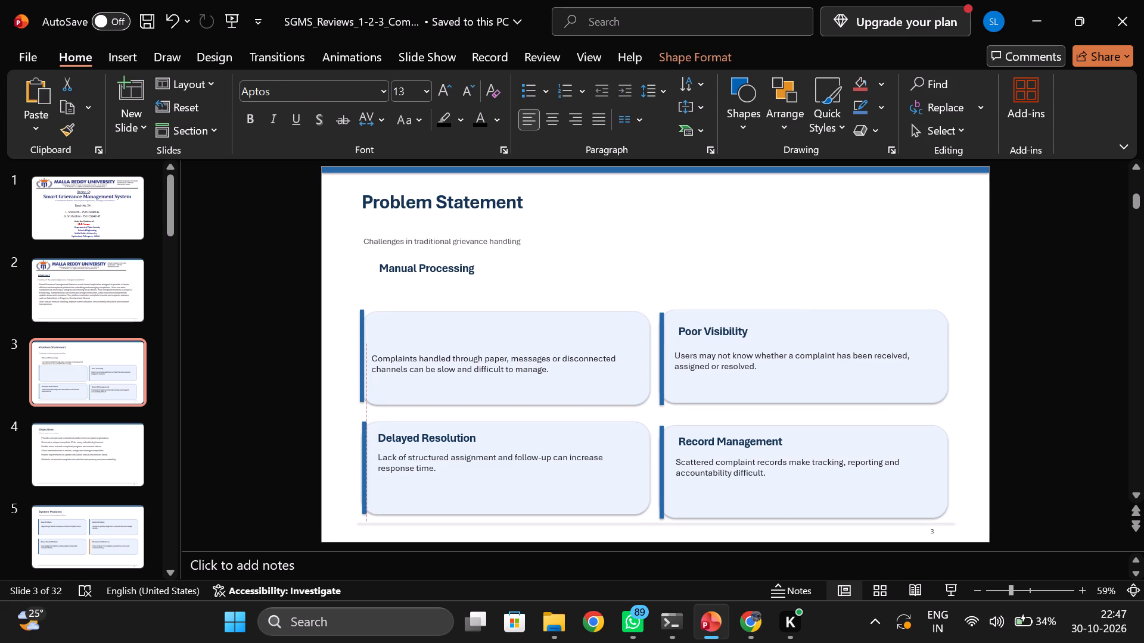
drag(549, 351, 554, 349)
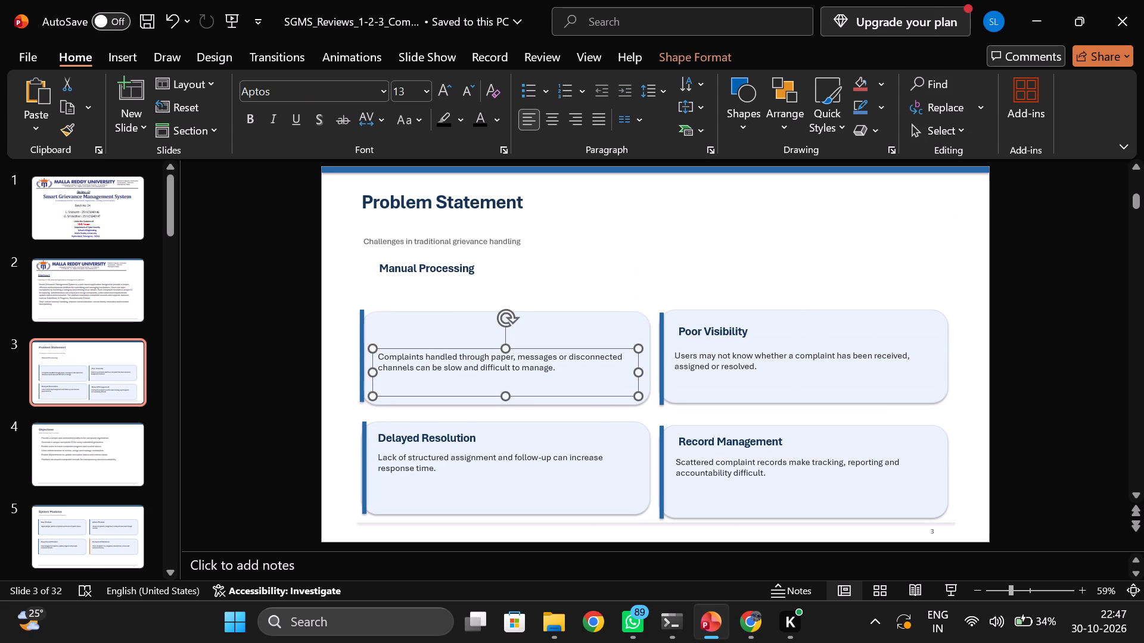
click(433, 269)
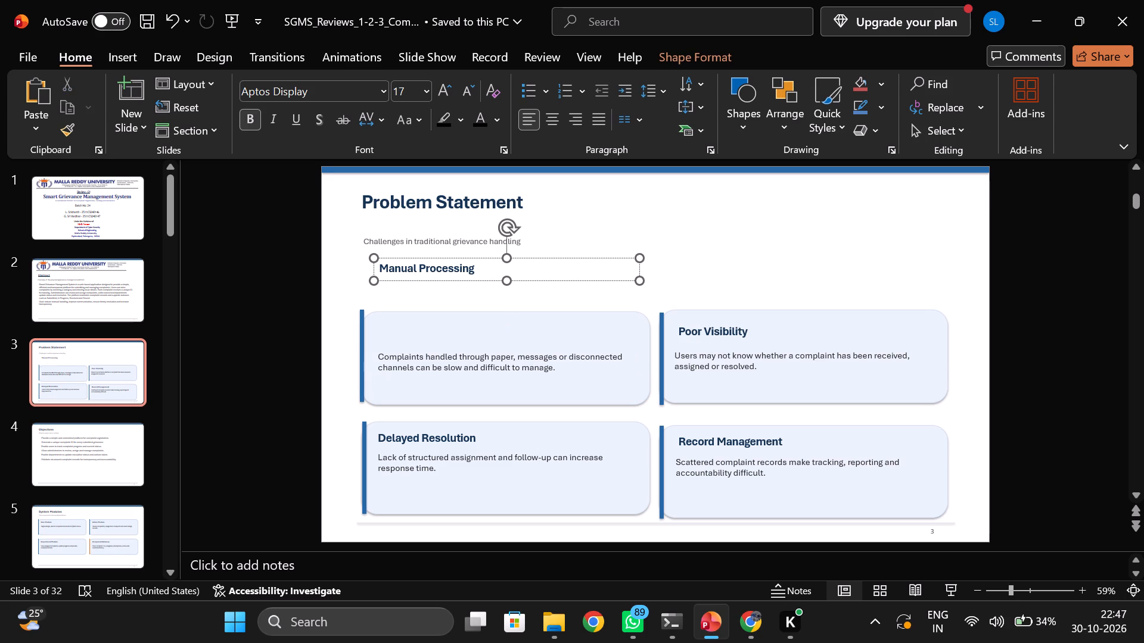
drag(471, 258, 475, 321)
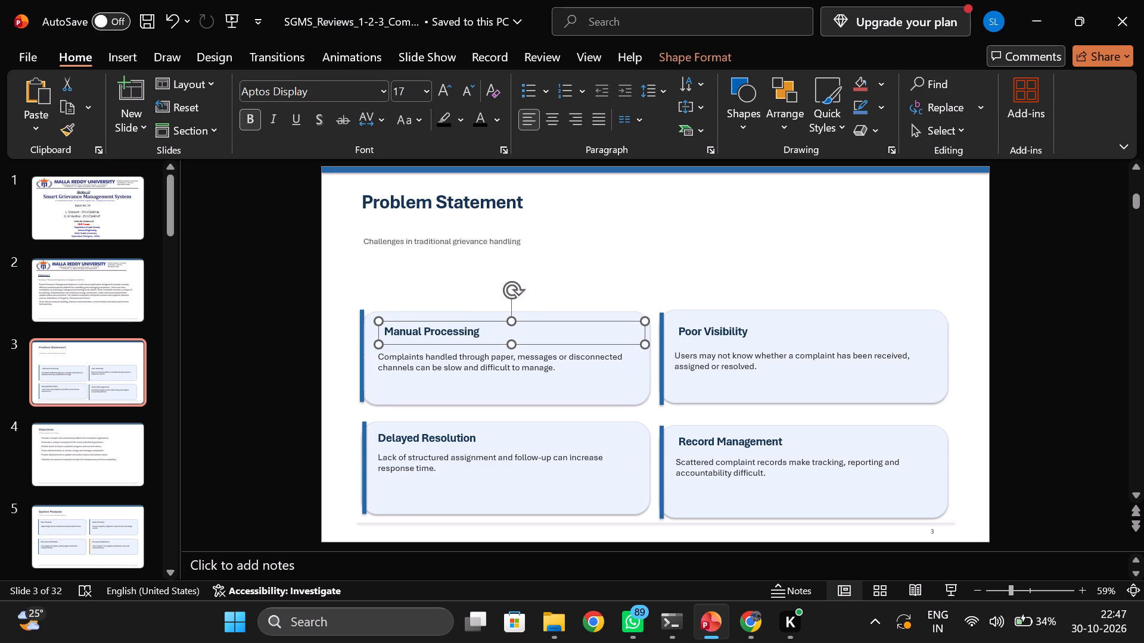
click(423, 275)
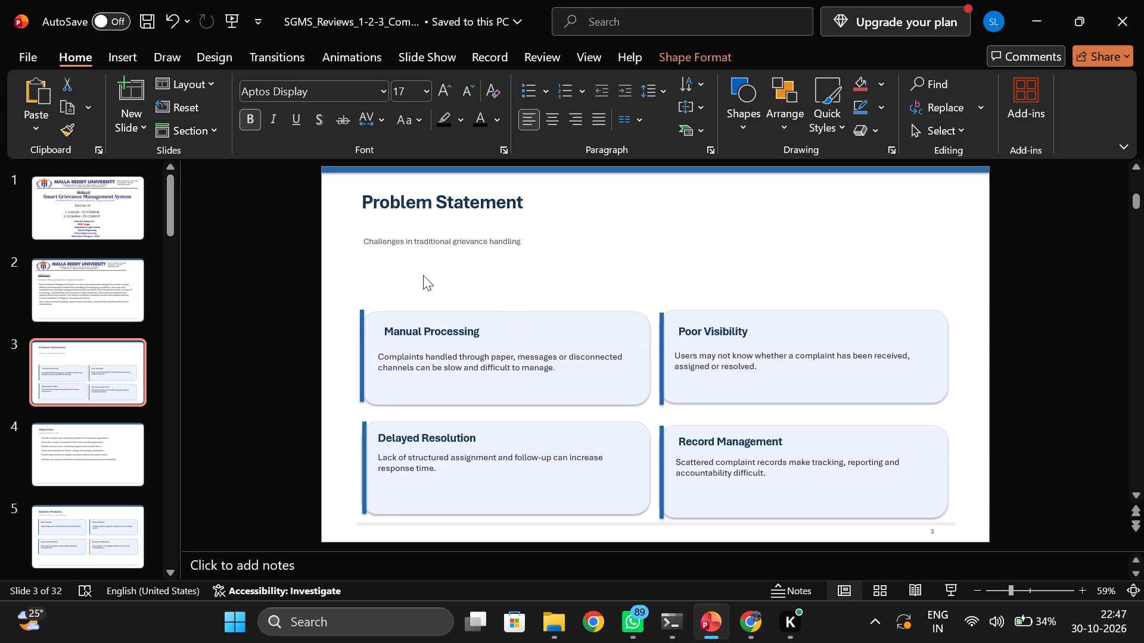
Select all objects on slide 3 and shift them slightly to the left together.
click(401, 249)
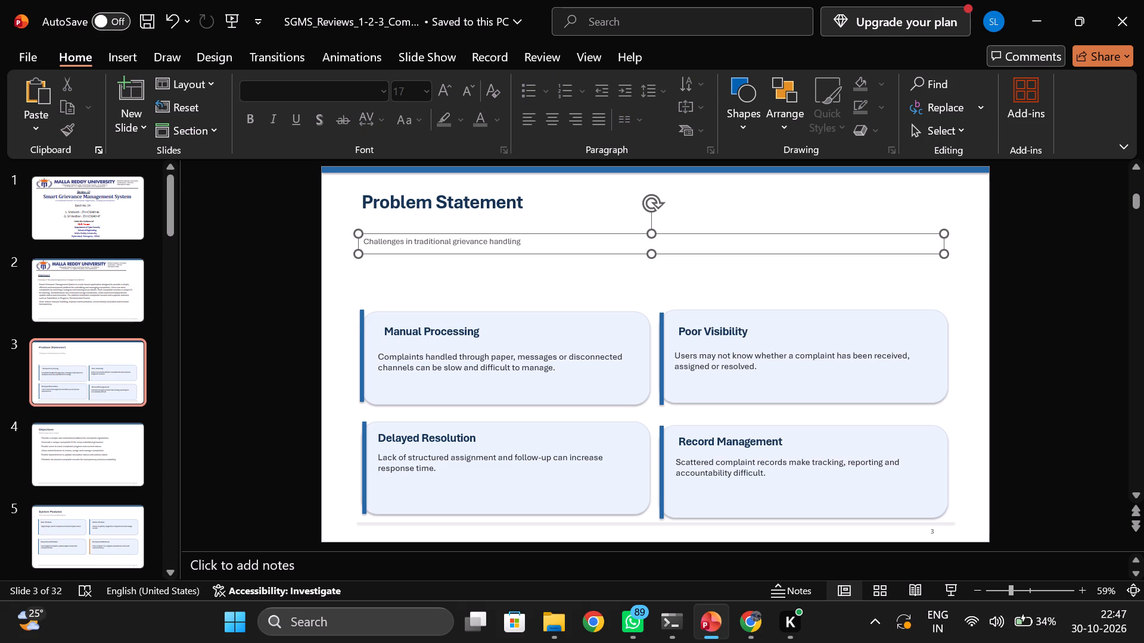
key(ctrl+a)
drag(534, 249, 514, 246)
click(514, 246)
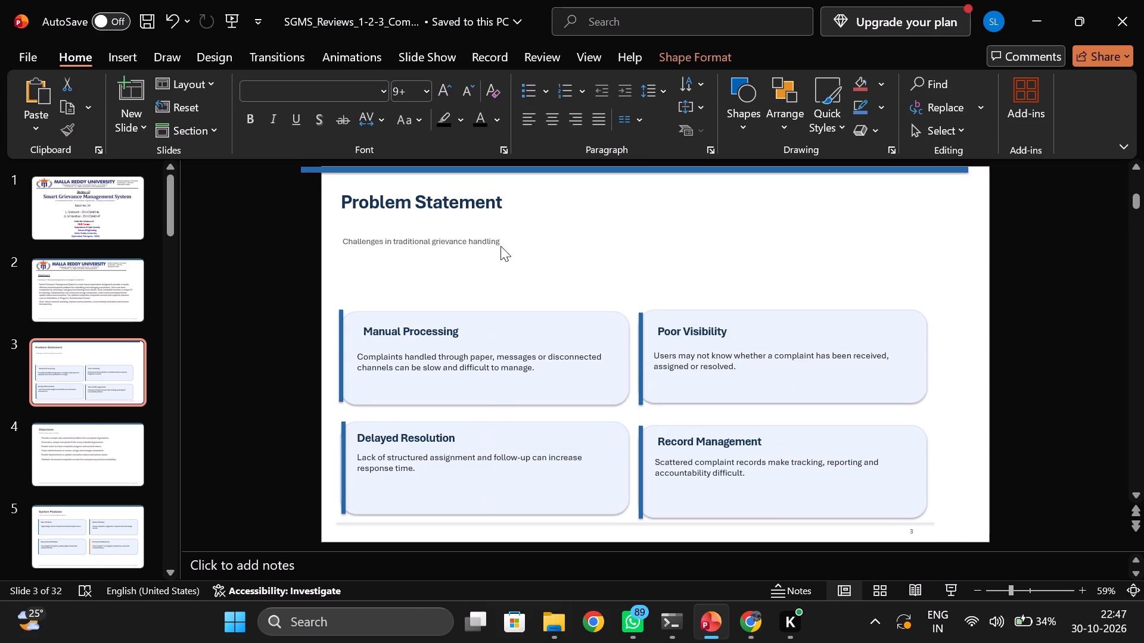
Set the "Challenges in traditional grievance handling" subtitle to font size 16 and try to colour it black.
click(492, 244)
key(ctrl+a)
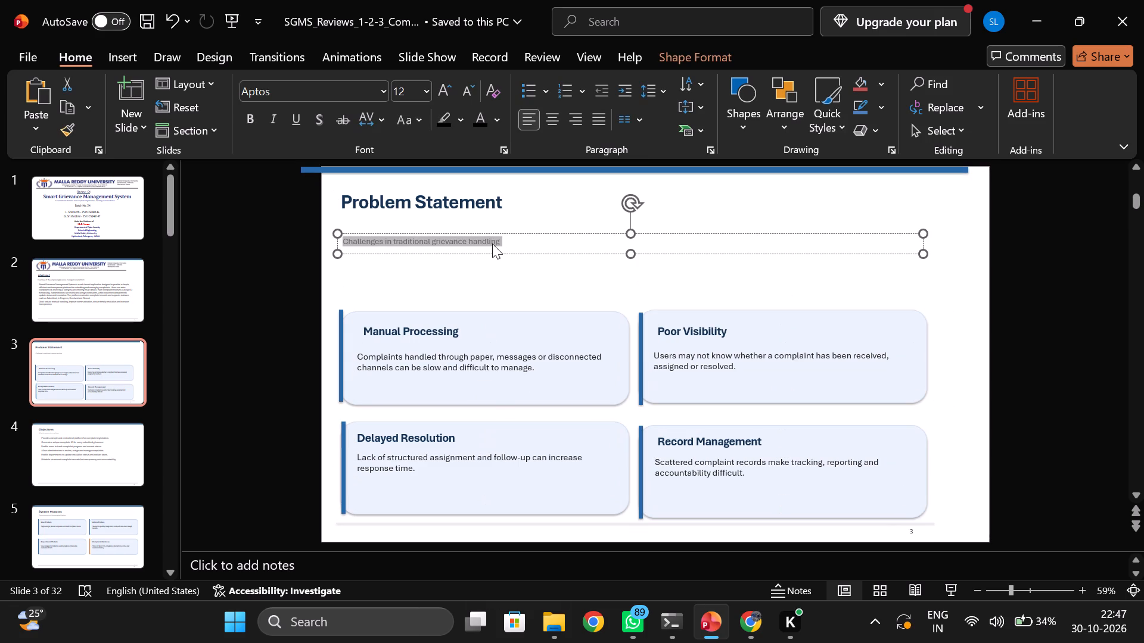
click(493, 123)
click(509, 196)
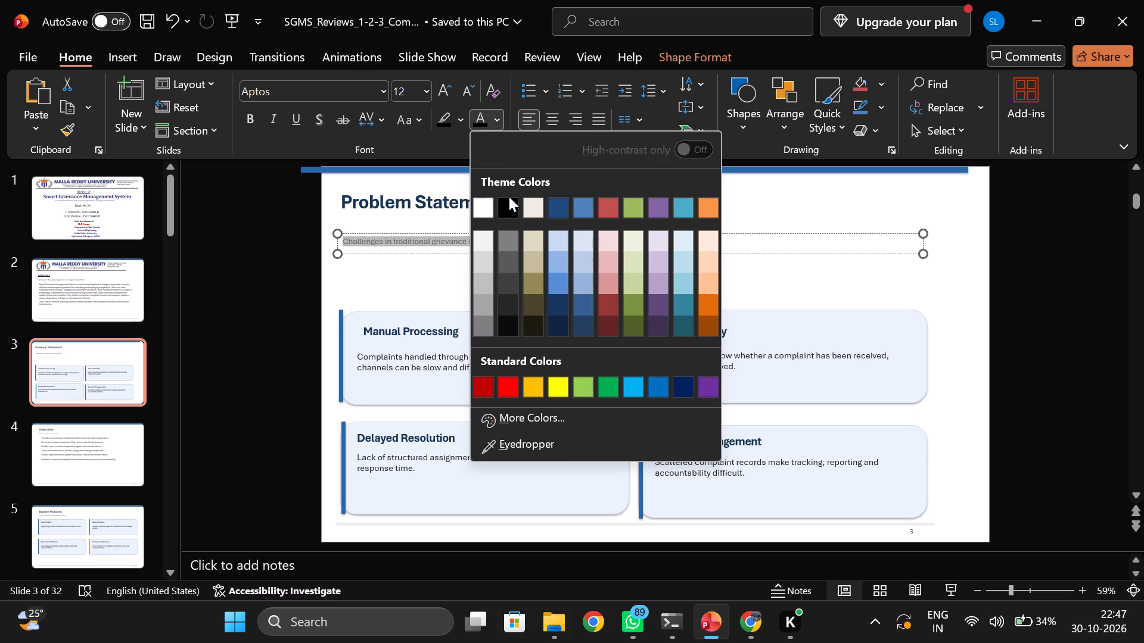
click(422, 88)
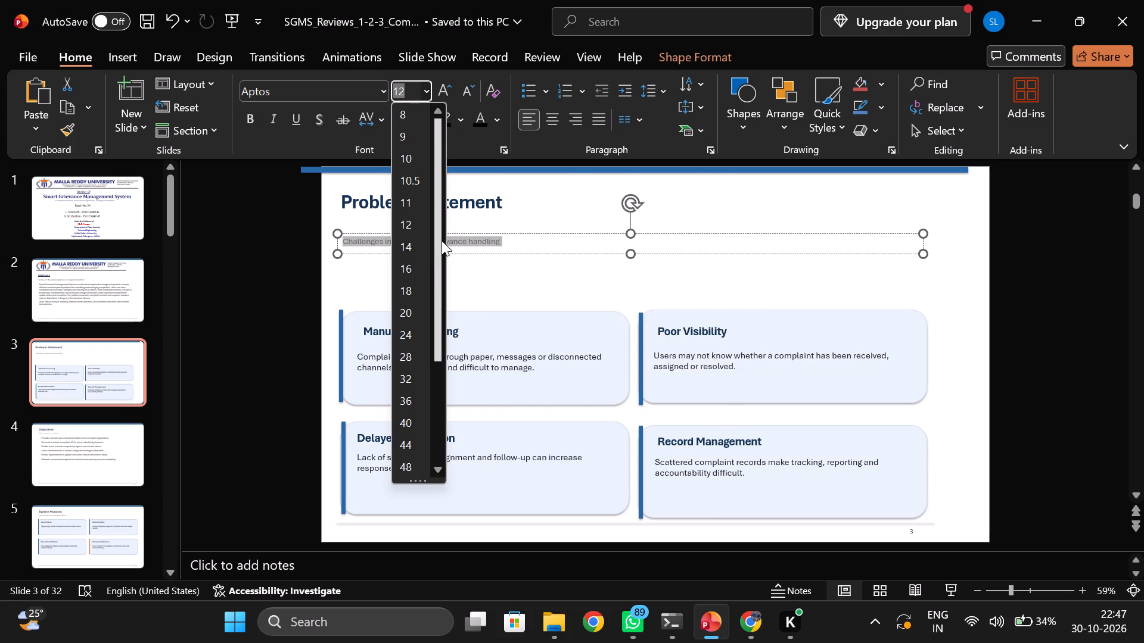
click(424, 266)
click(485, 277)
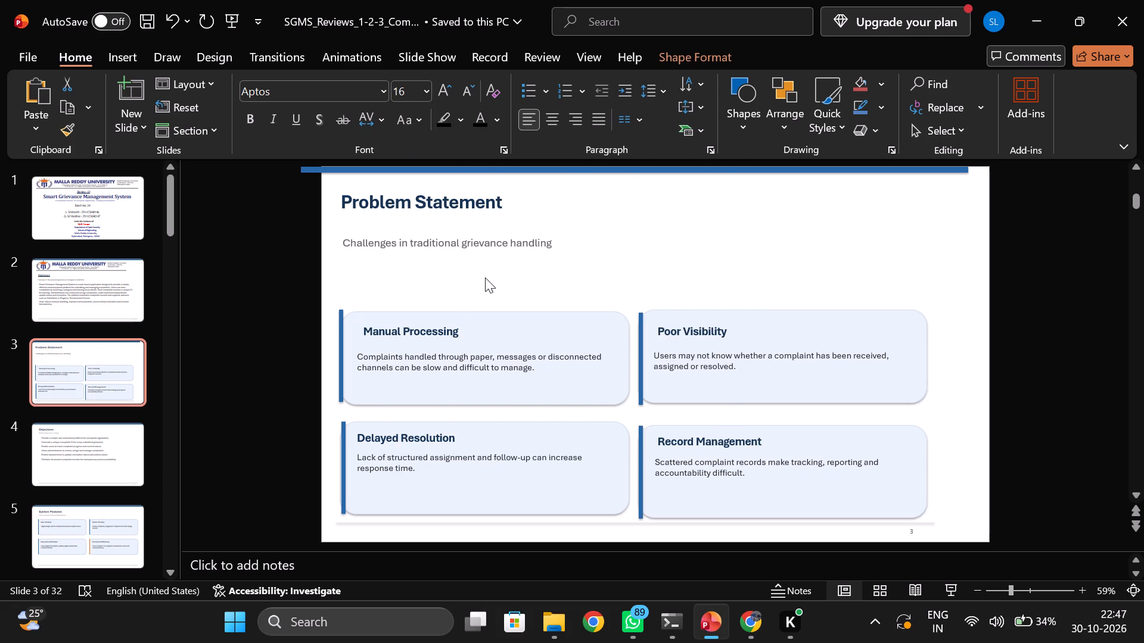
Move the "Challenges in traditional grievance handling" subtitle down to just above the cards and narrow its text box.
click(484, 245)
drag(502, 234, 502, 248)
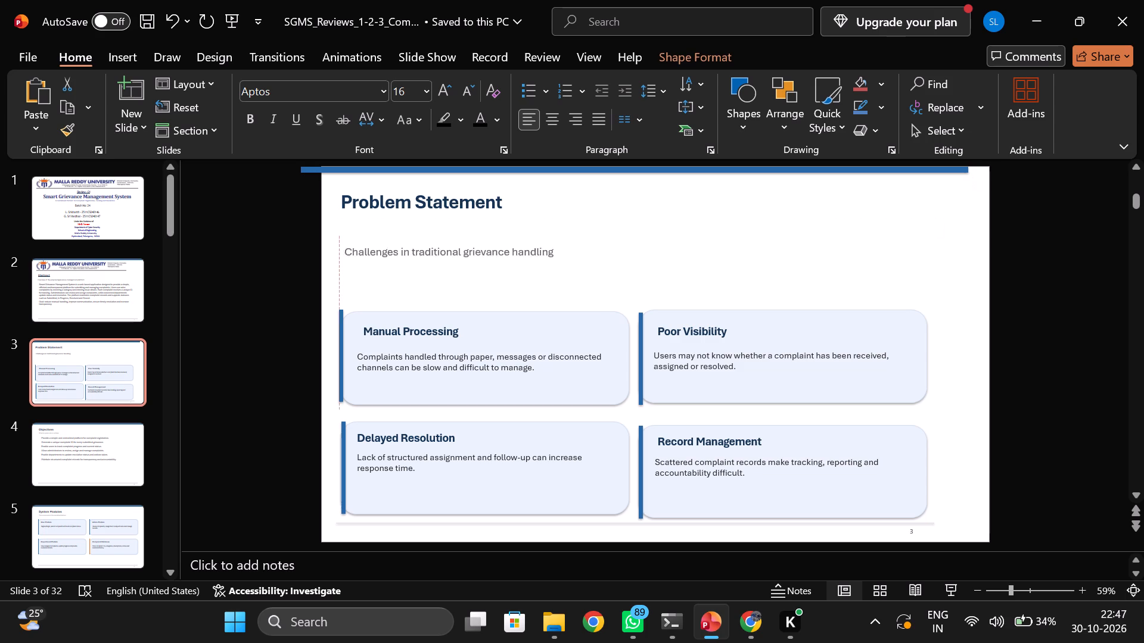
drag(502, 248, 505, 278)
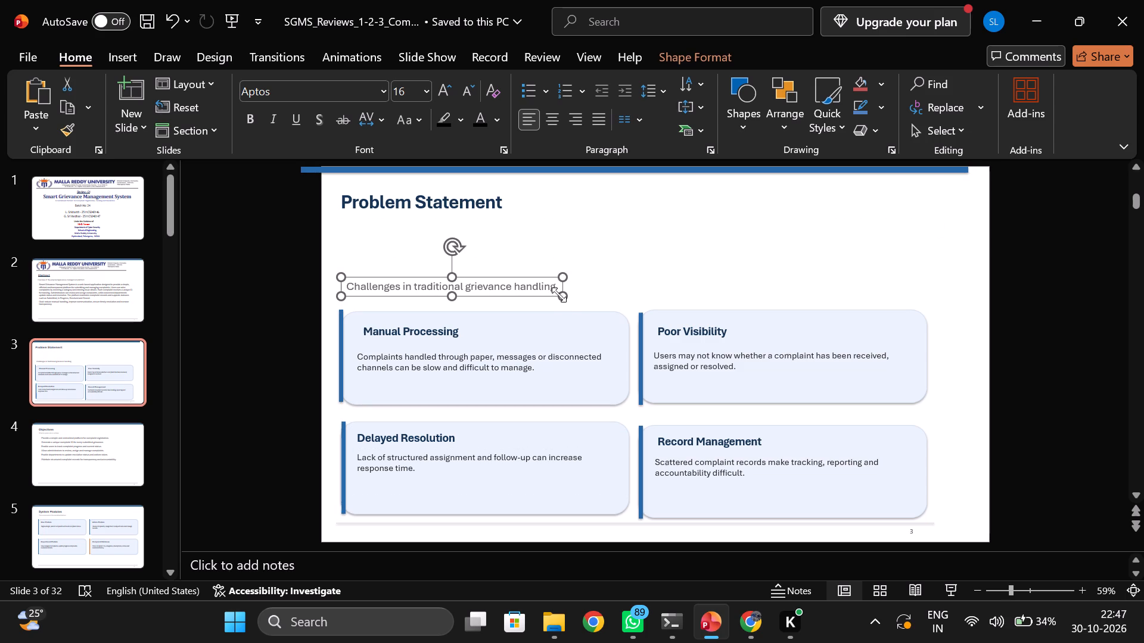
drag(562, 295, 606, 295)
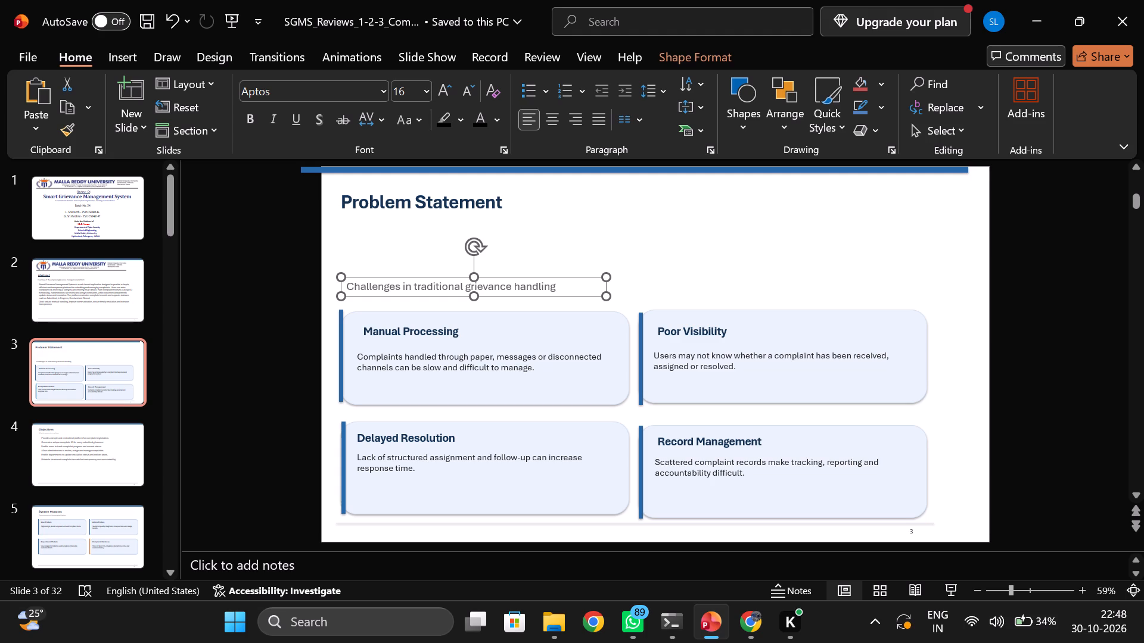
Move the "Problem Statement" title down to directly above the subtitle.
click(469, 213)
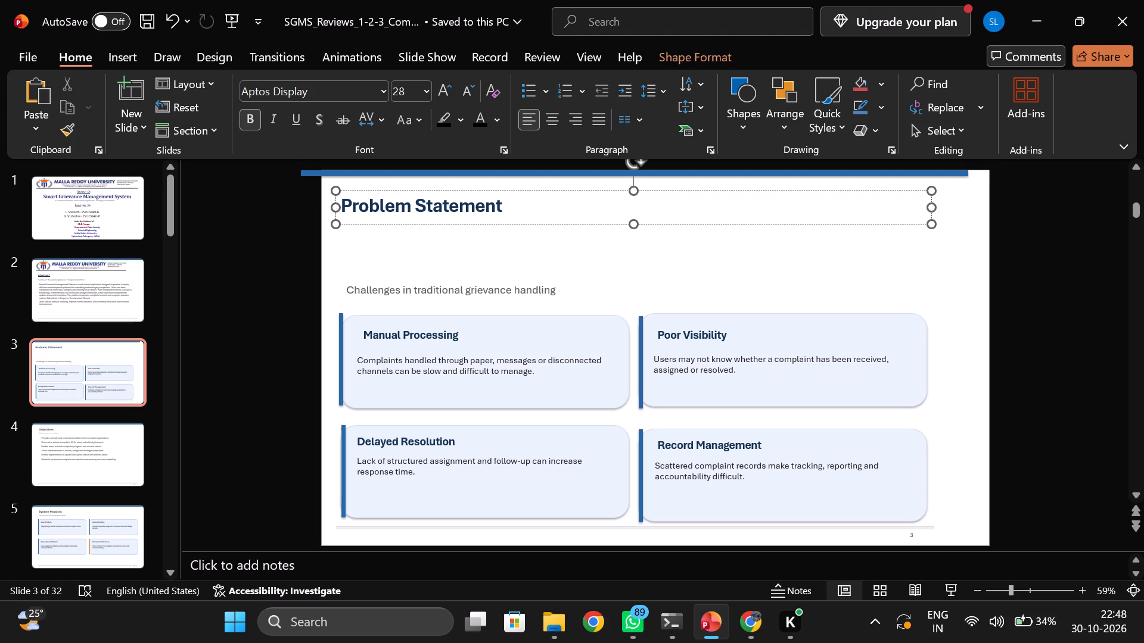
drag(521, 191, 526, 238)
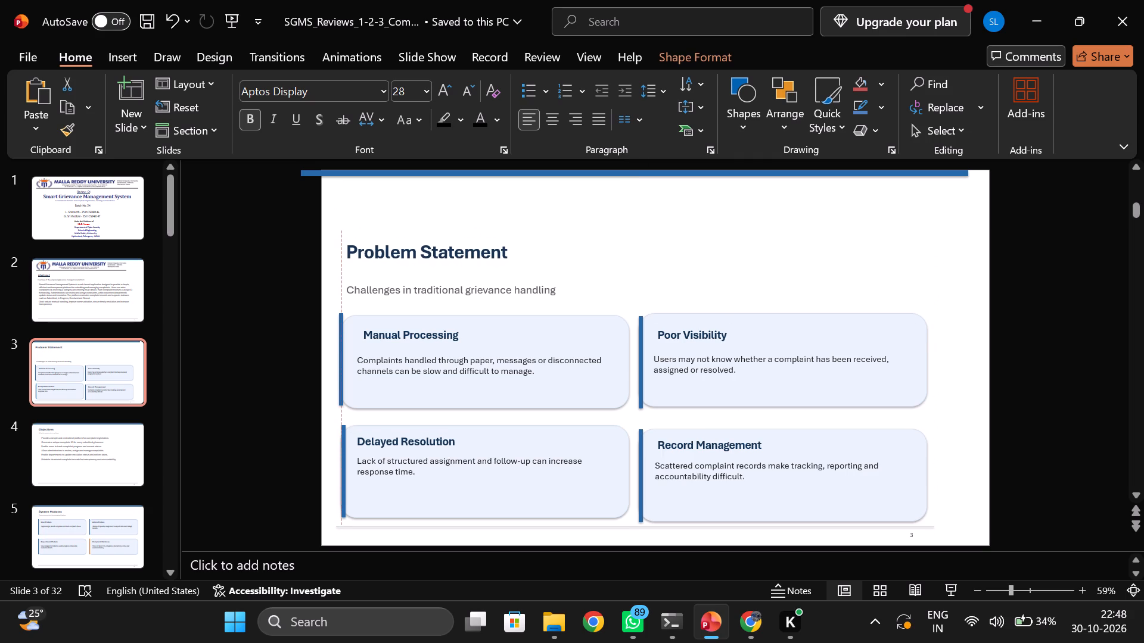
drag(526, 238, 526, 245)
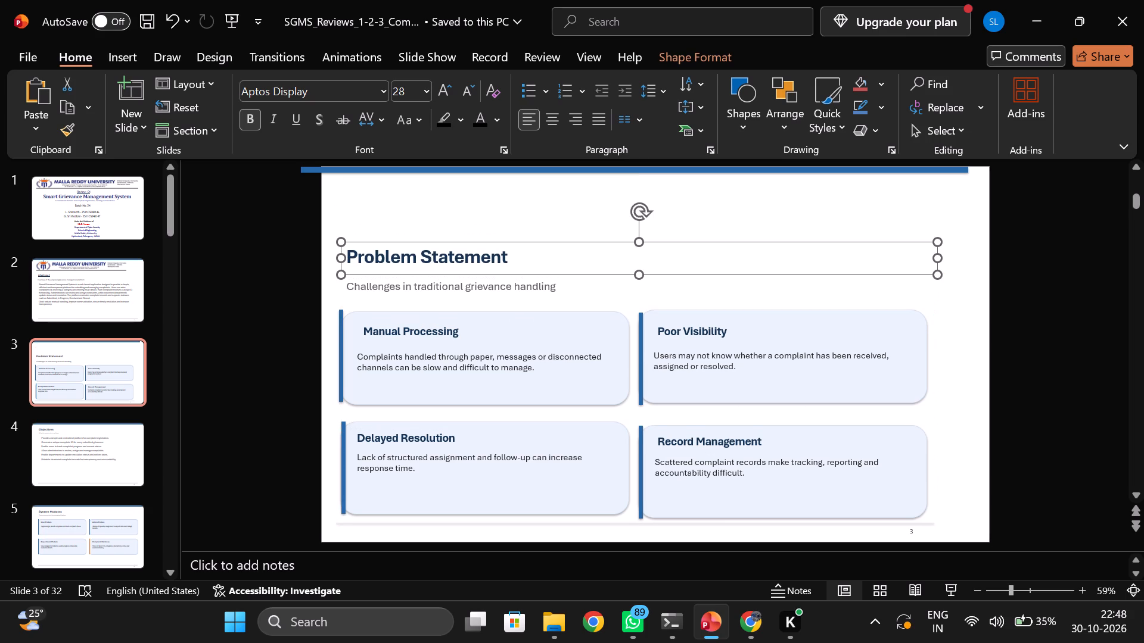
Copy the Malla Reddy University header picture from slide 2 and paste it at the top of slide 3.
click(93, 291)
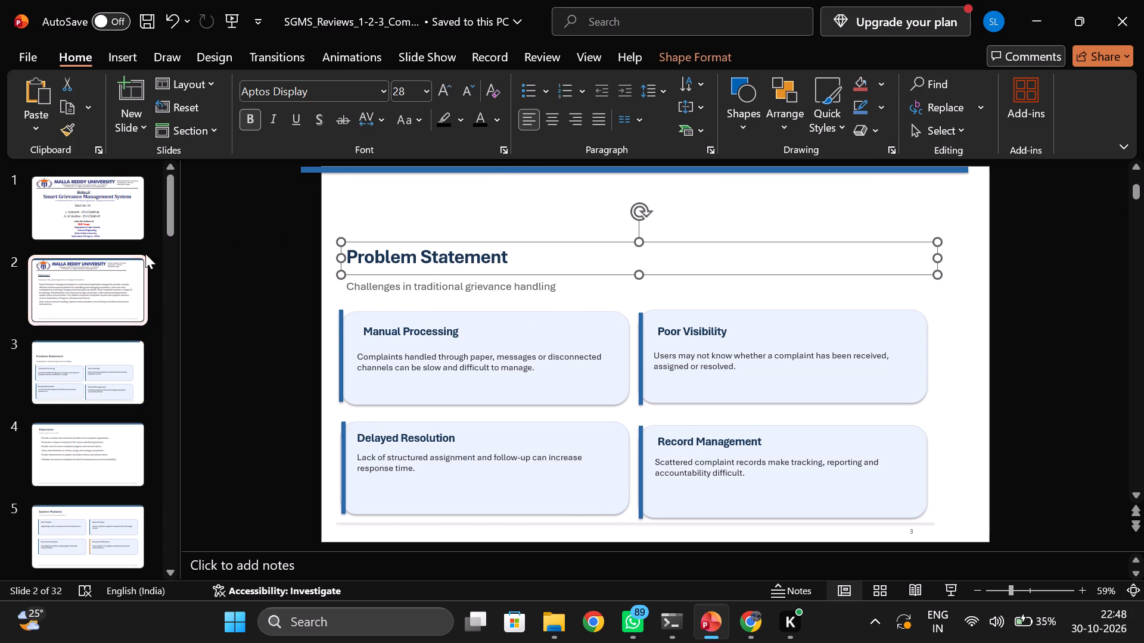
click(402, 185)
right_click(402, 185)
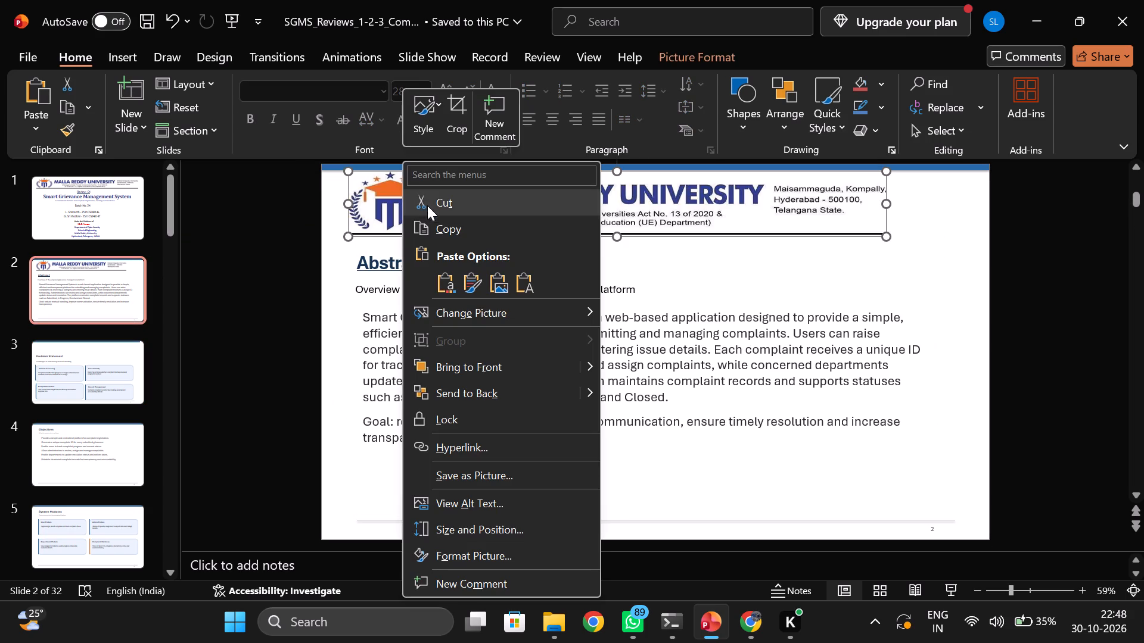
click(441, 225)
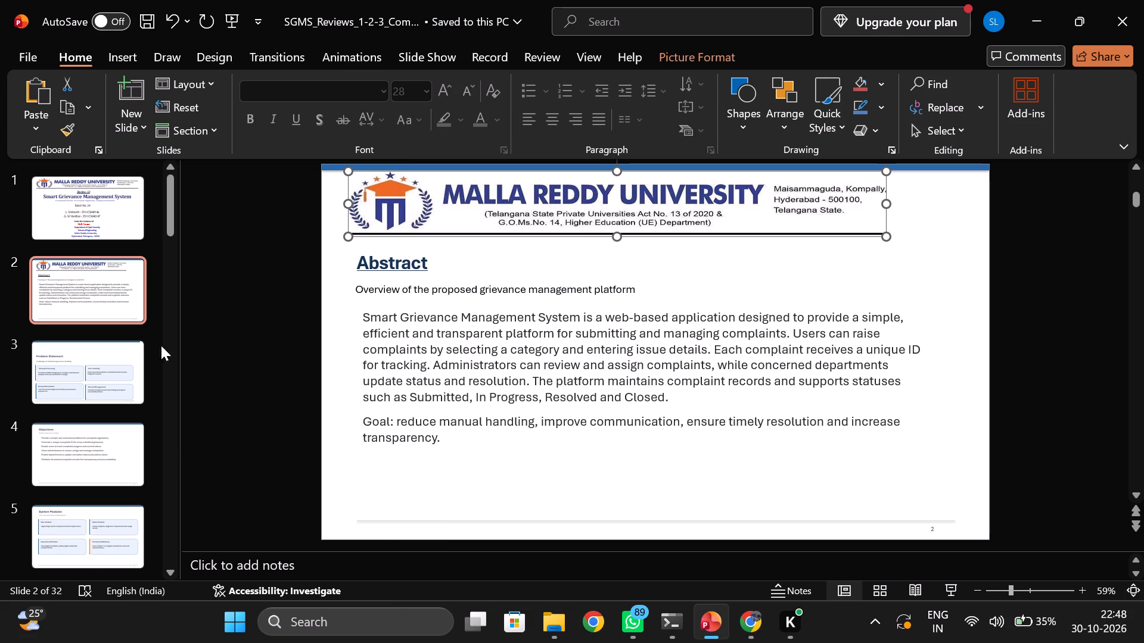
click(78, 382)
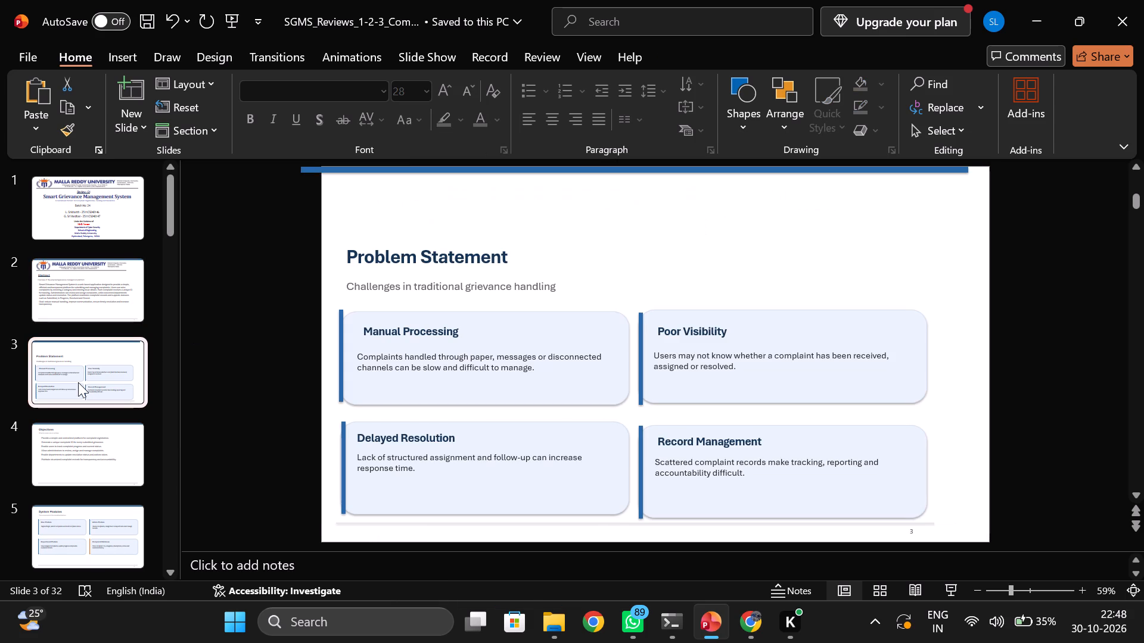
key(ctrl+v)
click(423, 199)
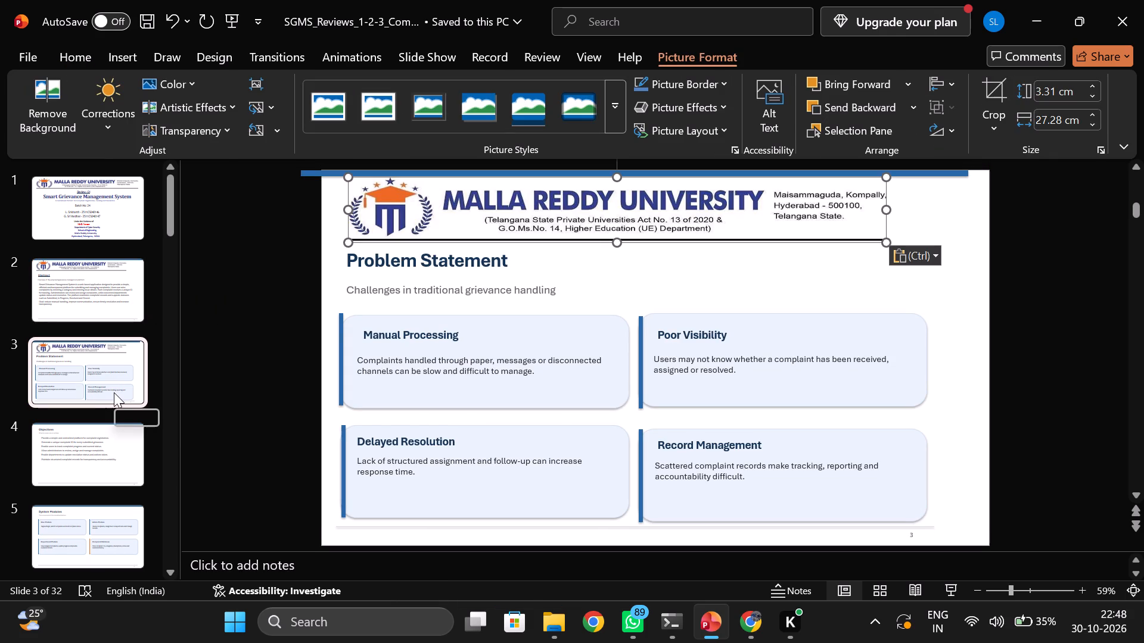
Nudge the "Problem Statement" title slightly down, away from the header picture's bottom line.
click(434, 251)
drag(523, 245, 525, 250)
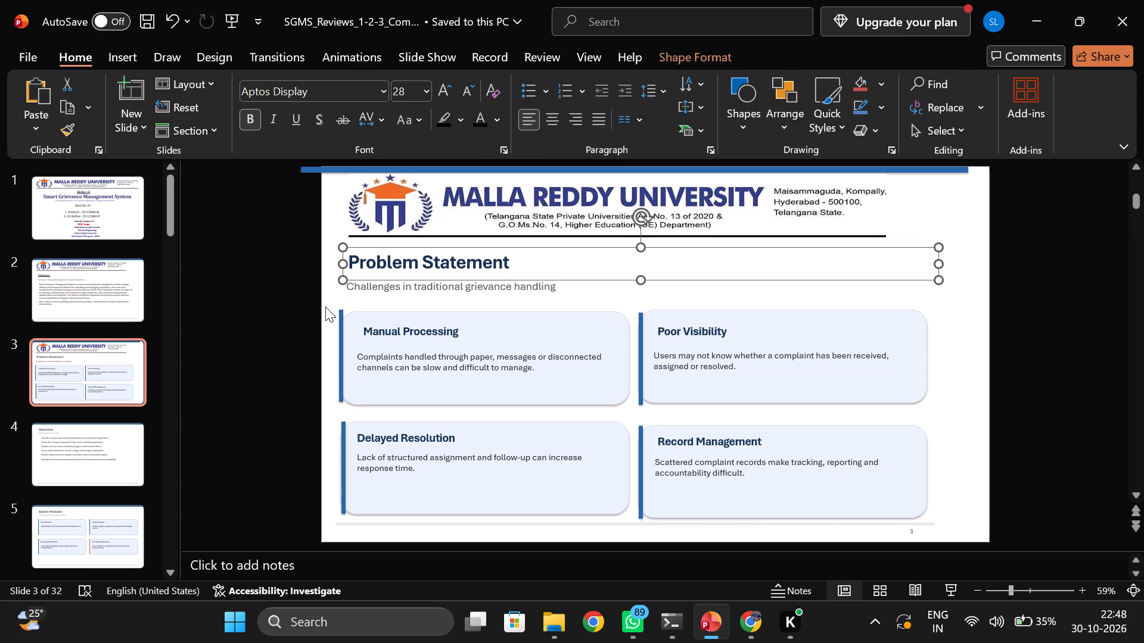
click(279, 324)
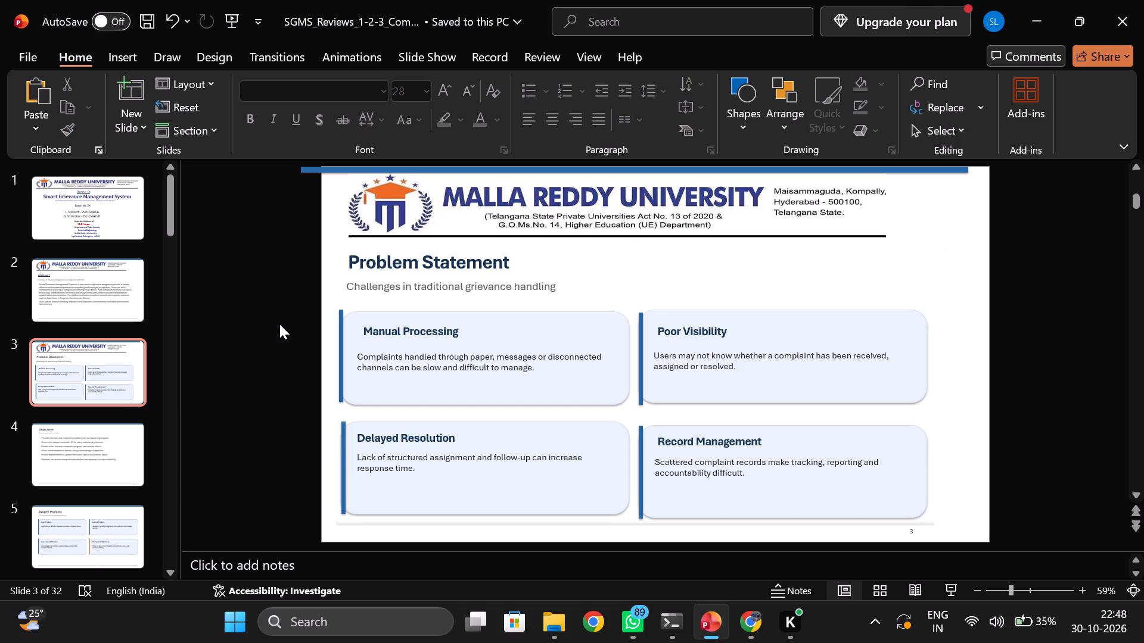
Underline the "Problem Statement" title on slide 3.
click(512, 258)
click(510, 259)
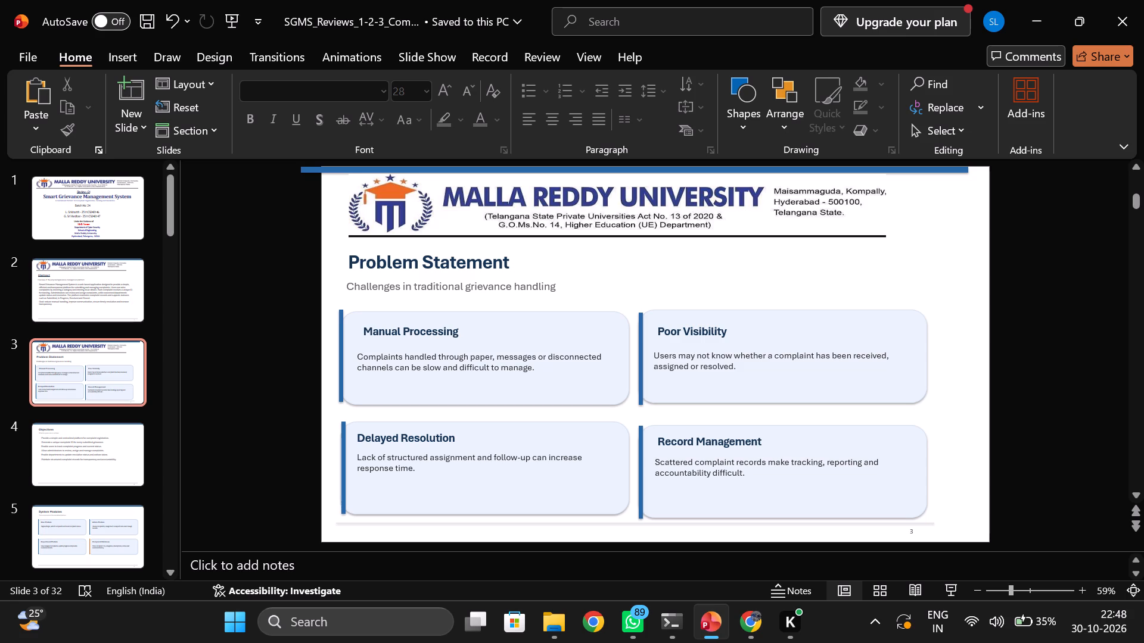
click(502, 261)
click(519, 263)
double_click(519, 263)
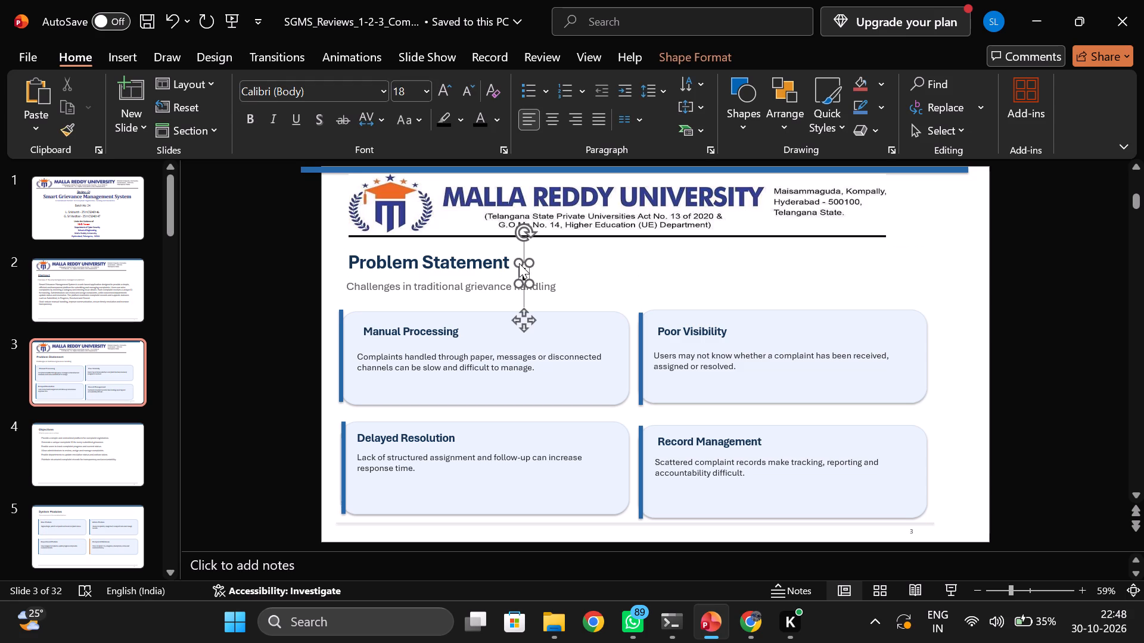
click(495, 266)
click(518, 266)
click(493, 266)
drag(509, 266, 489, 267)
click(503, 264)
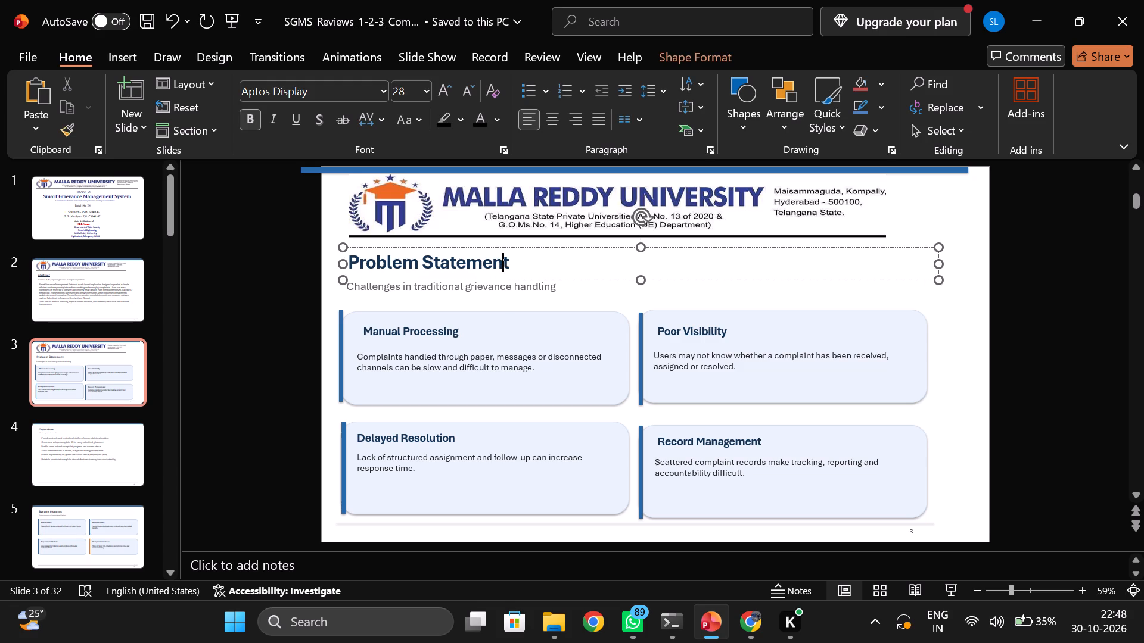
key(Right)
drag(506, 263, 490, 263)
drag(490, 263, 368, 268)
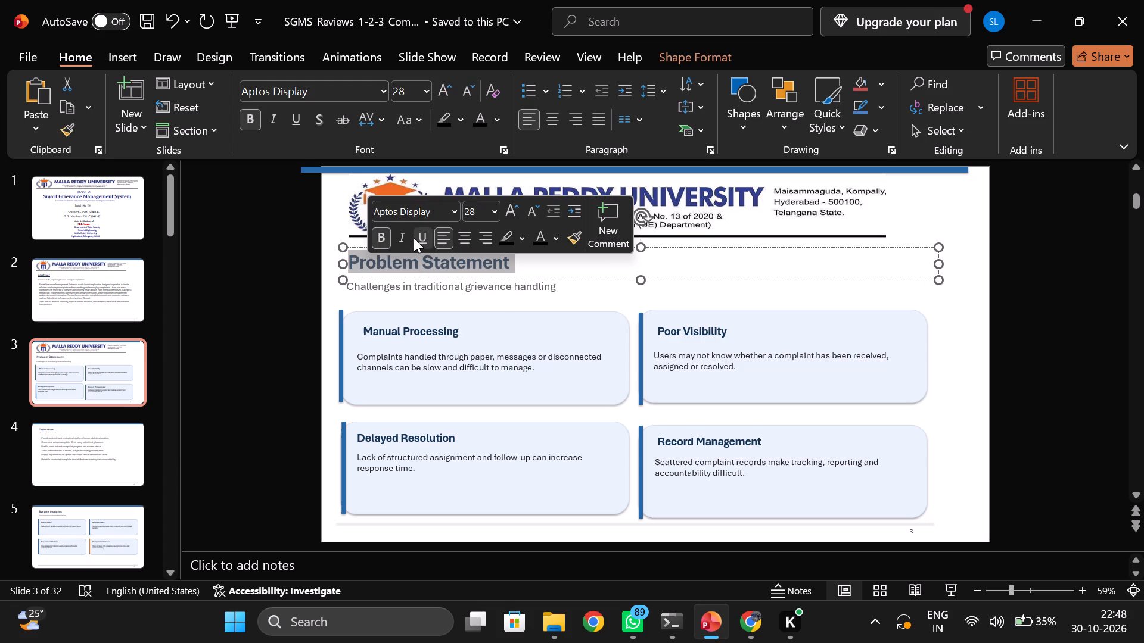
click(414, 238)
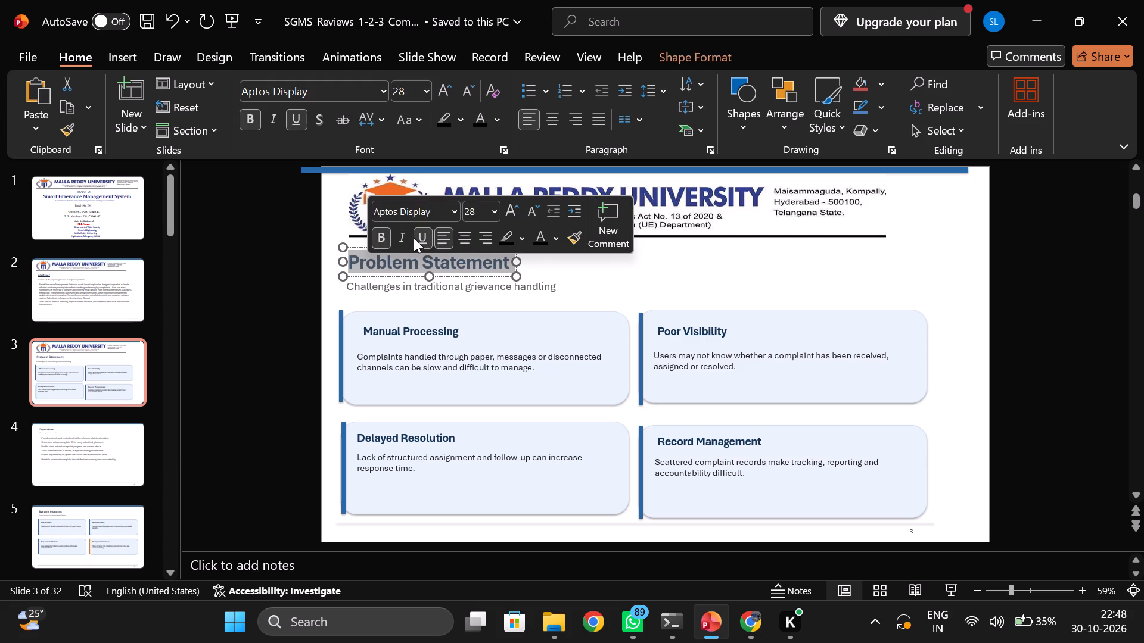
click(286, 258)
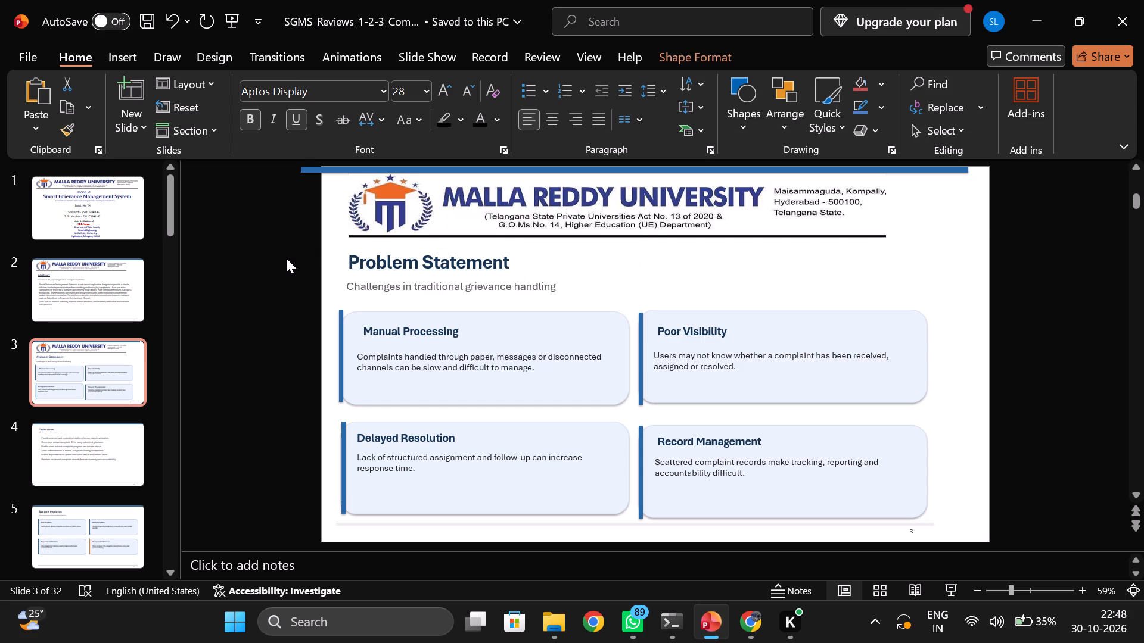
Nudge the blue accent bar of the "Manual Processing" card into line with its card.
click(340, 315)
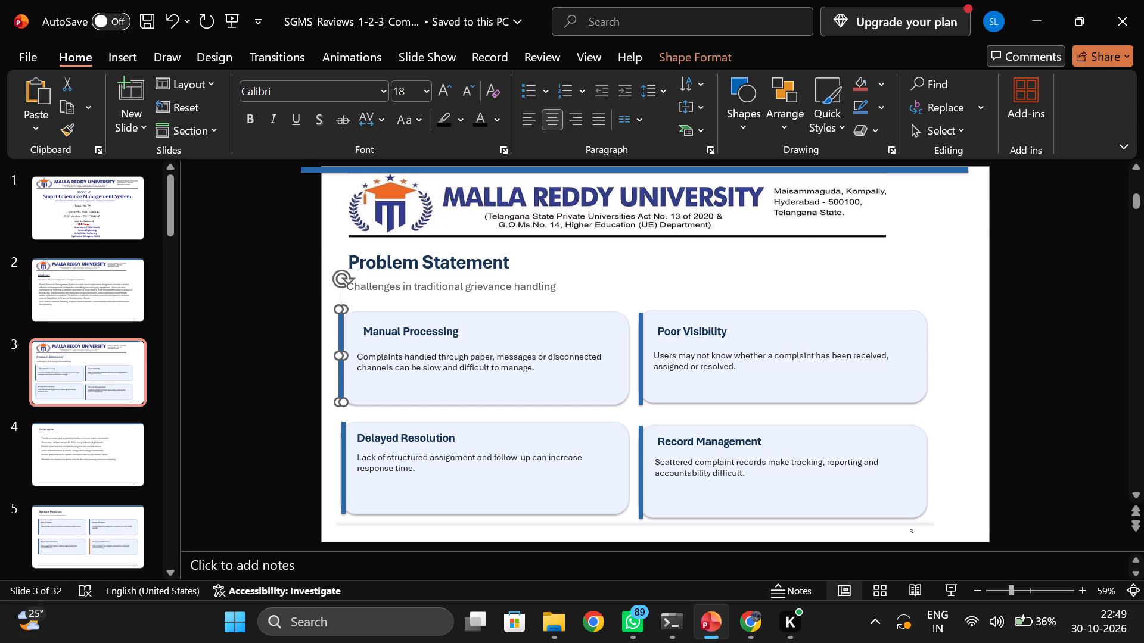
click(340, 315)
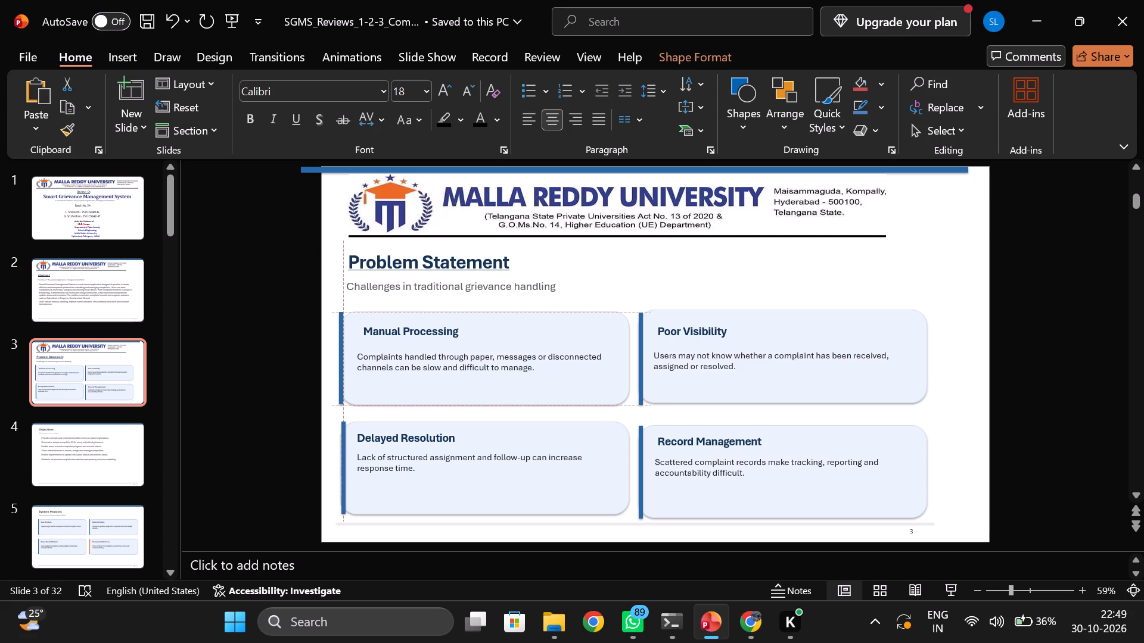
click(265, 337)
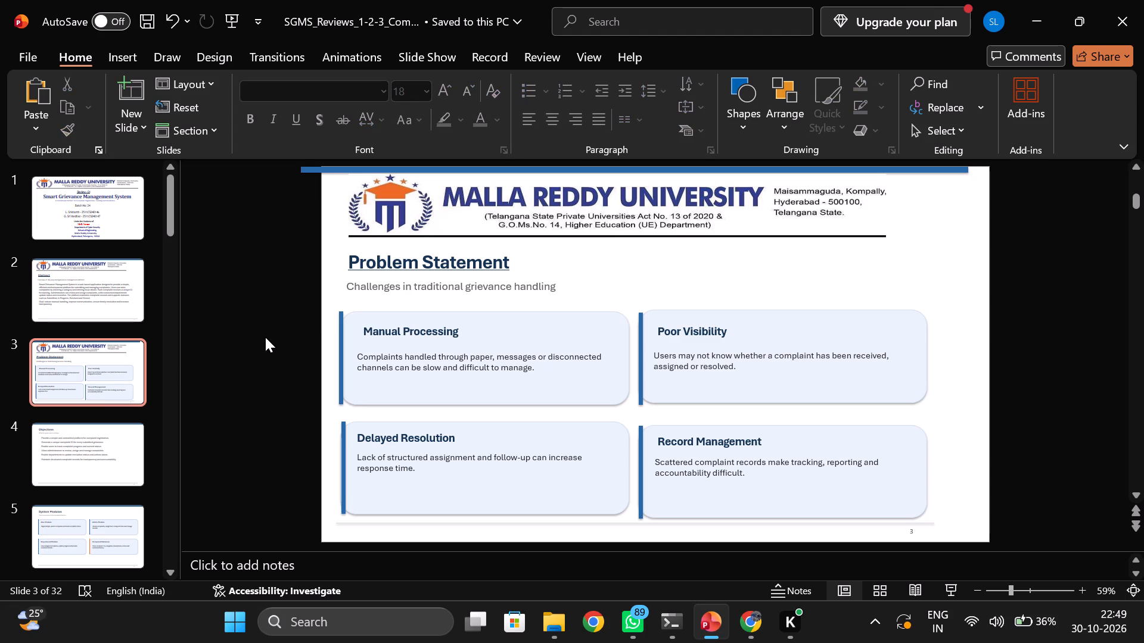
On slide 4, move the objectives text box down and slightly left to free space for the header.
click(66, 444)
click(394, 354)
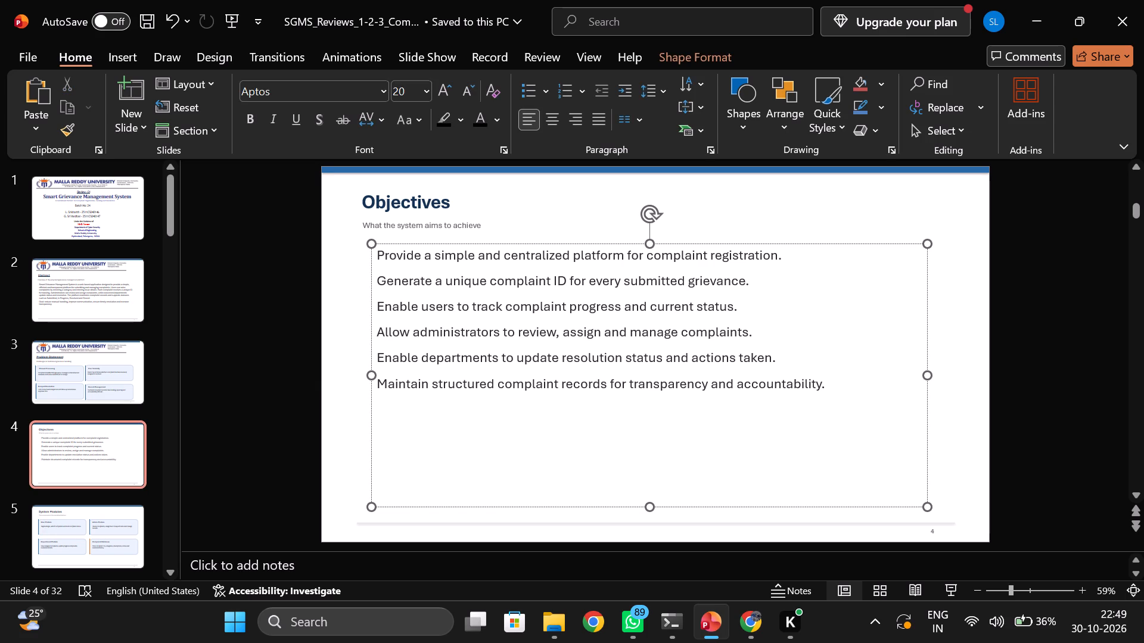
drag(562, 242, 546, 295)
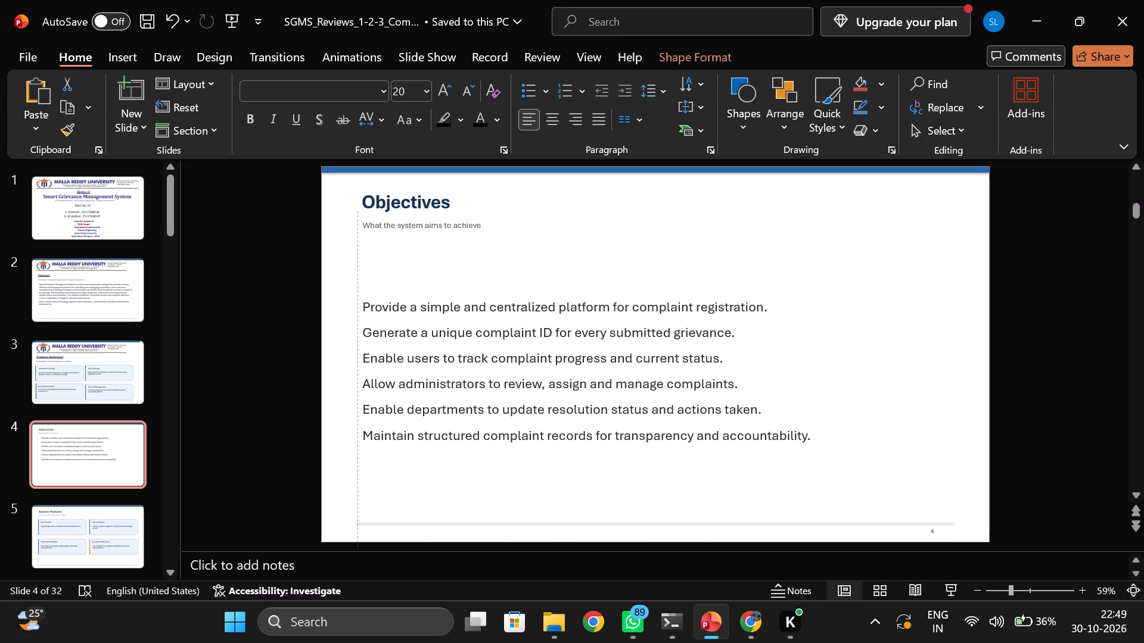
drag(546, 295, 543, 319)
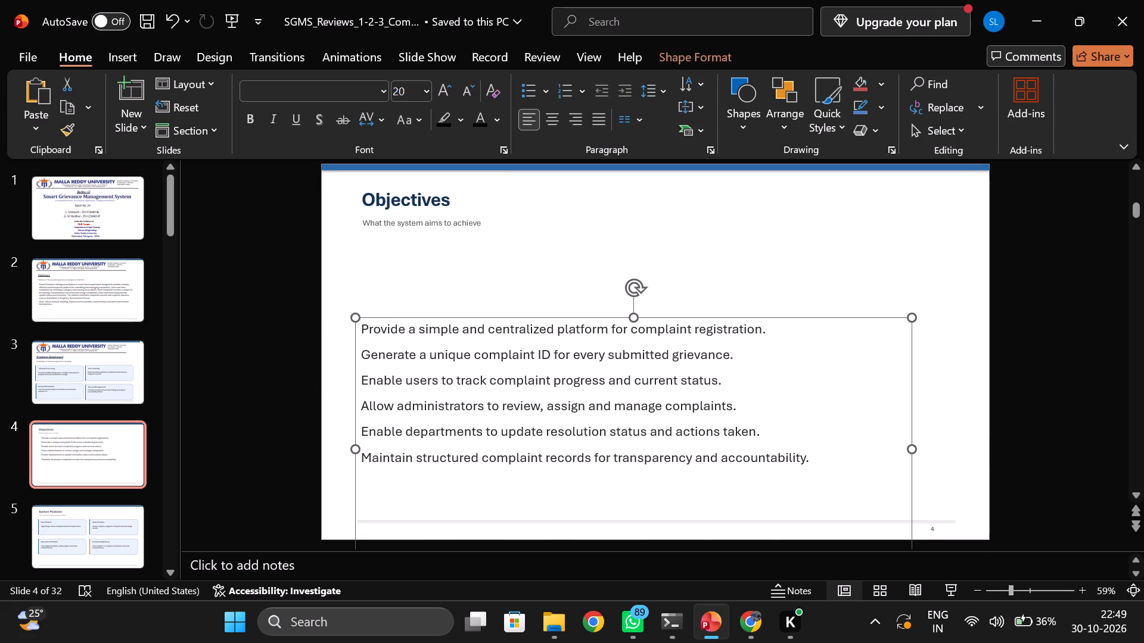
Move the "What the system aims to achieve" subtitle down to a little above the objectives text.
click(426, 226)
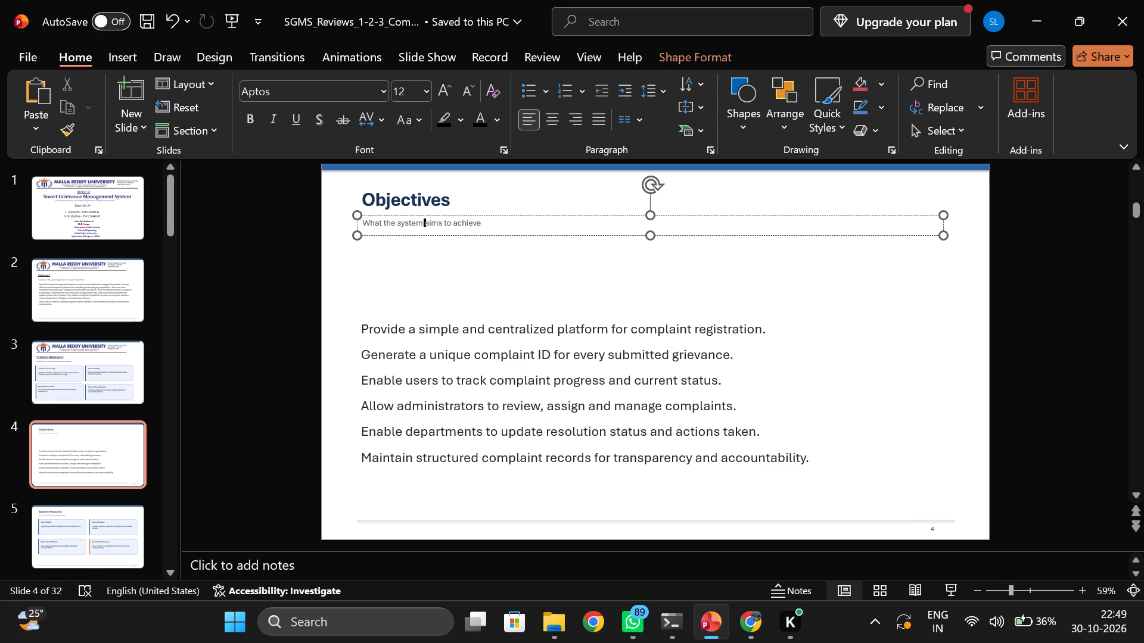
drag(515, 214, 511, 270)
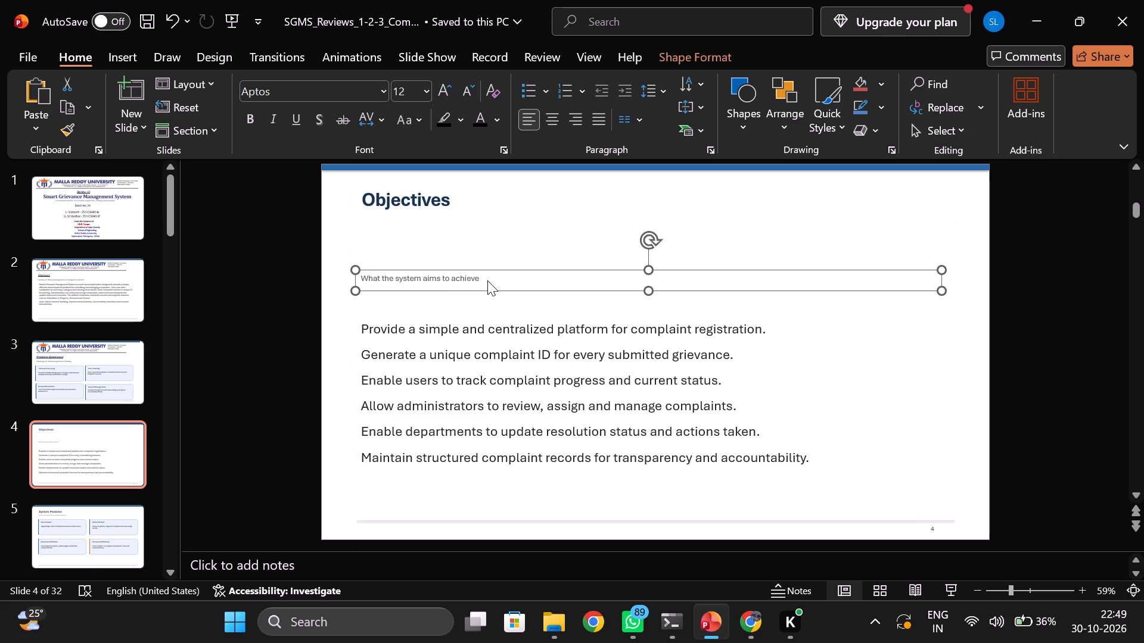
Set the font size of the "What the system aims to achieve" subtitle to 16.
click(480, 280)
click(474, 280)
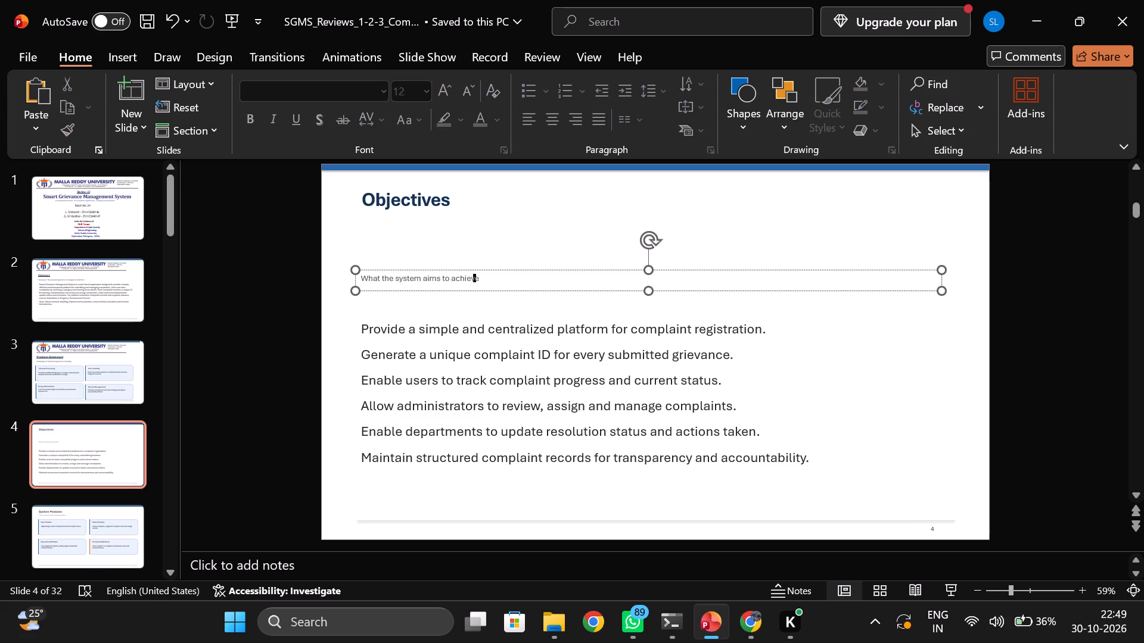
click(480, 280)
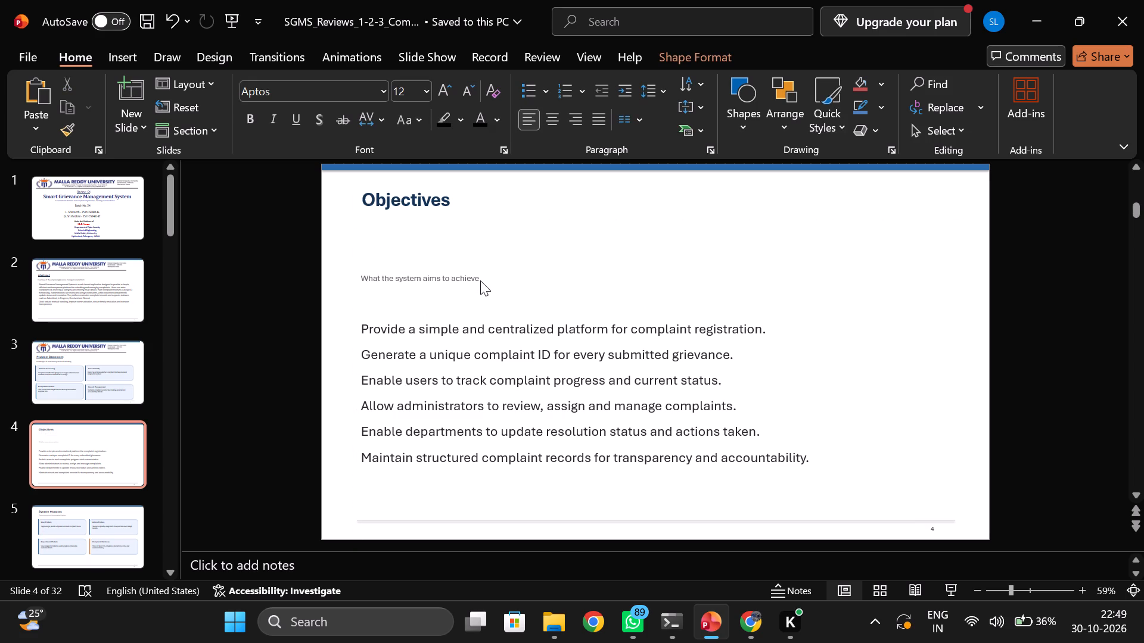
drag(477, 279, 367, 282)
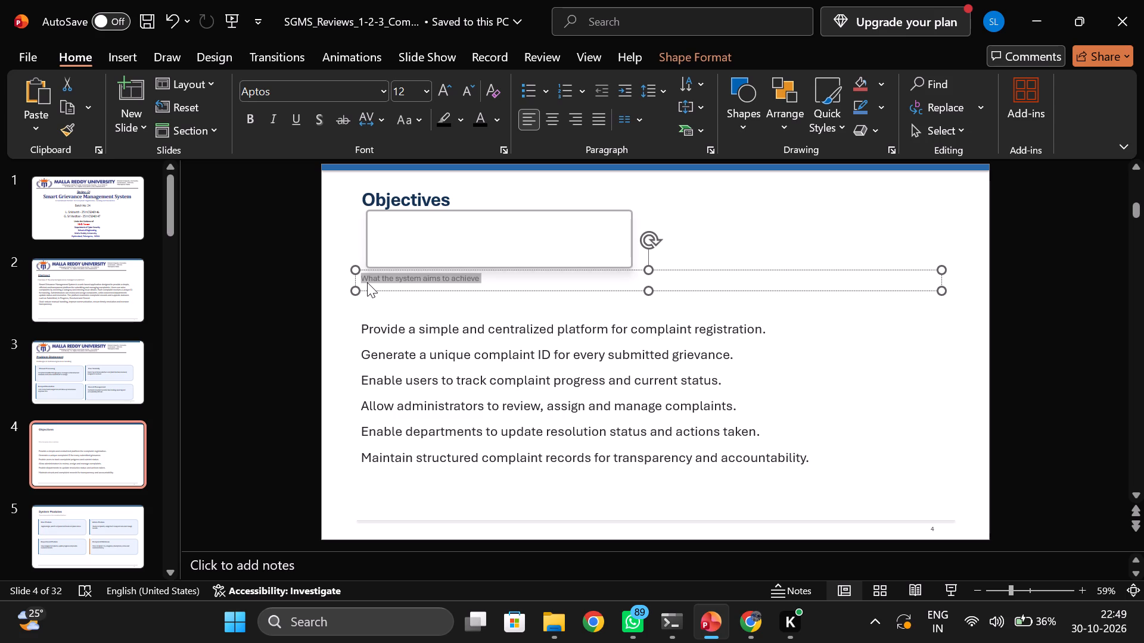
click(491, 226)
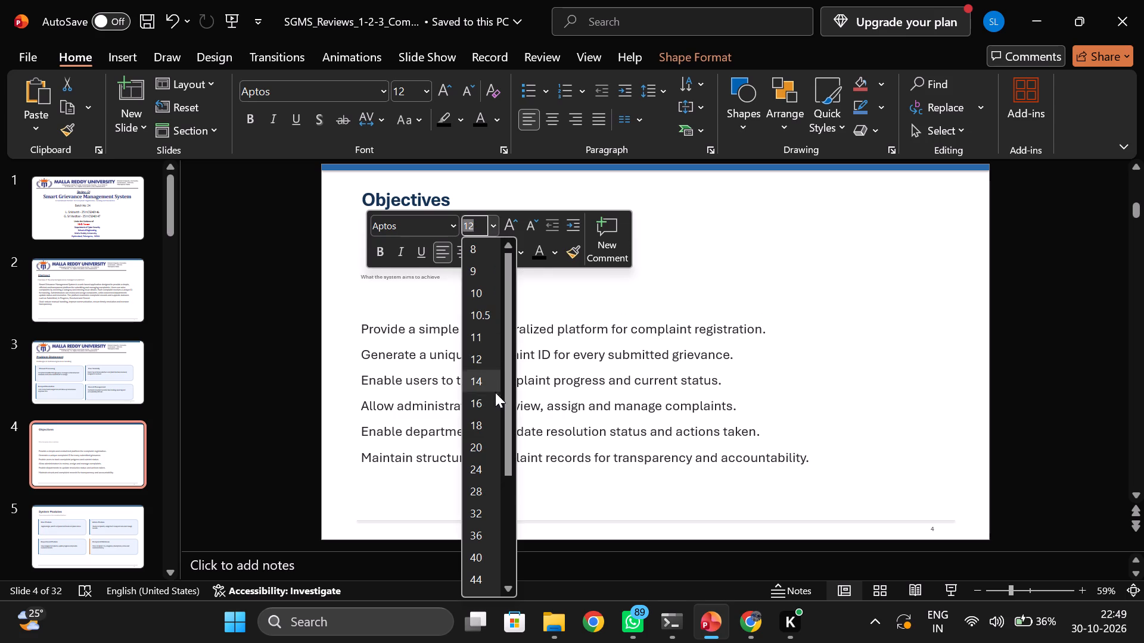
click(493, 405)
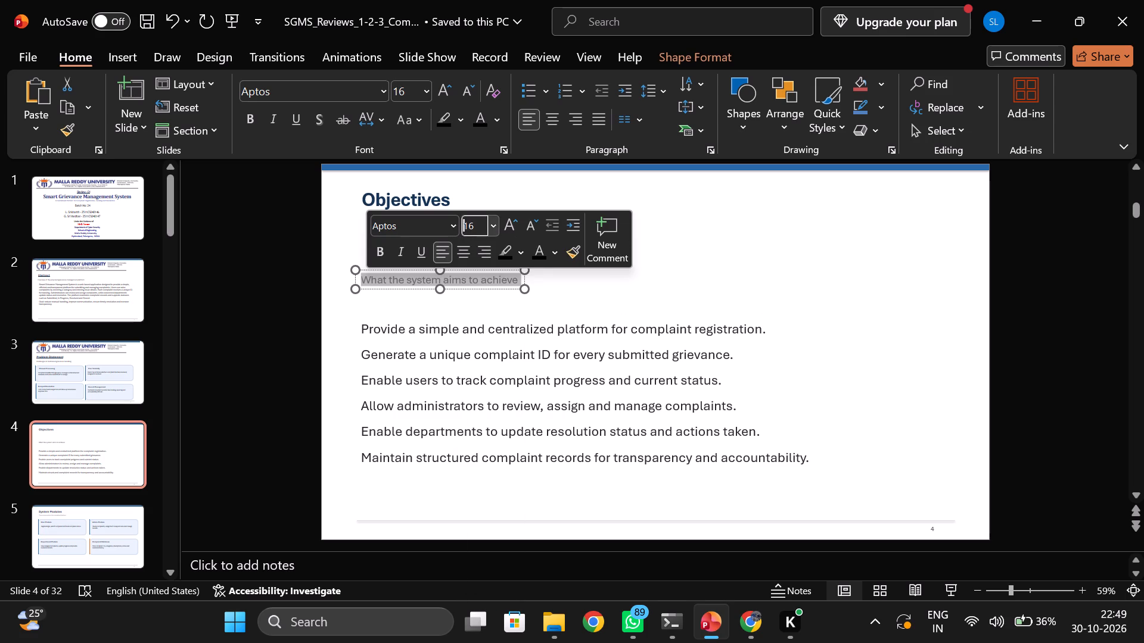
click(615, 305)
Move the "Objectives" title down to directly above the subtitle.
click(446, 194)
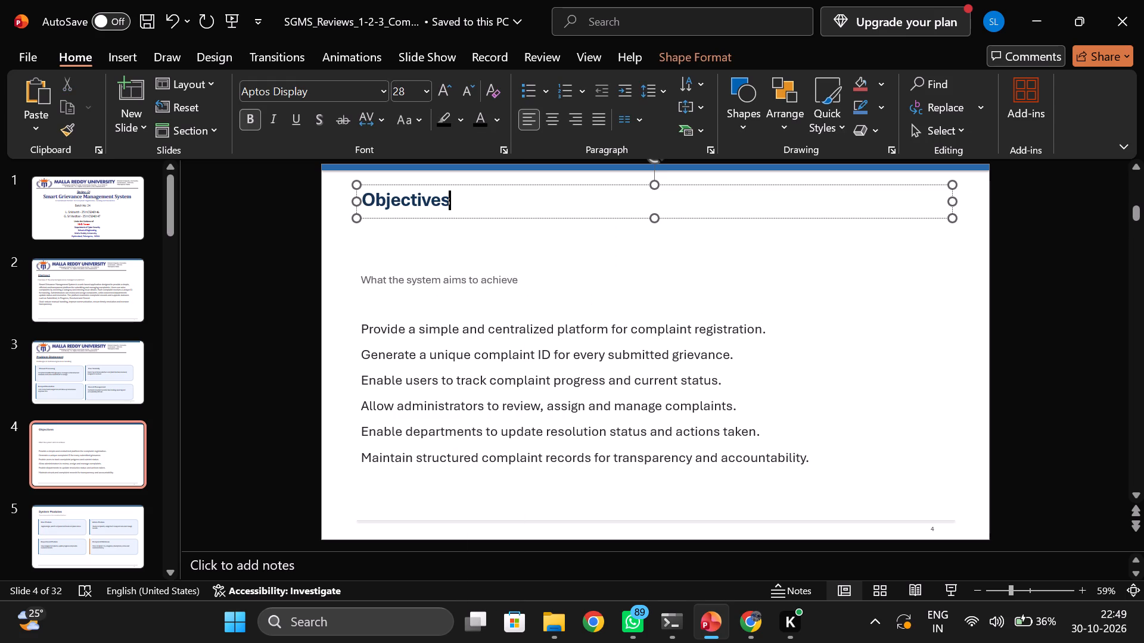
drag(463, 189, 462, 248)
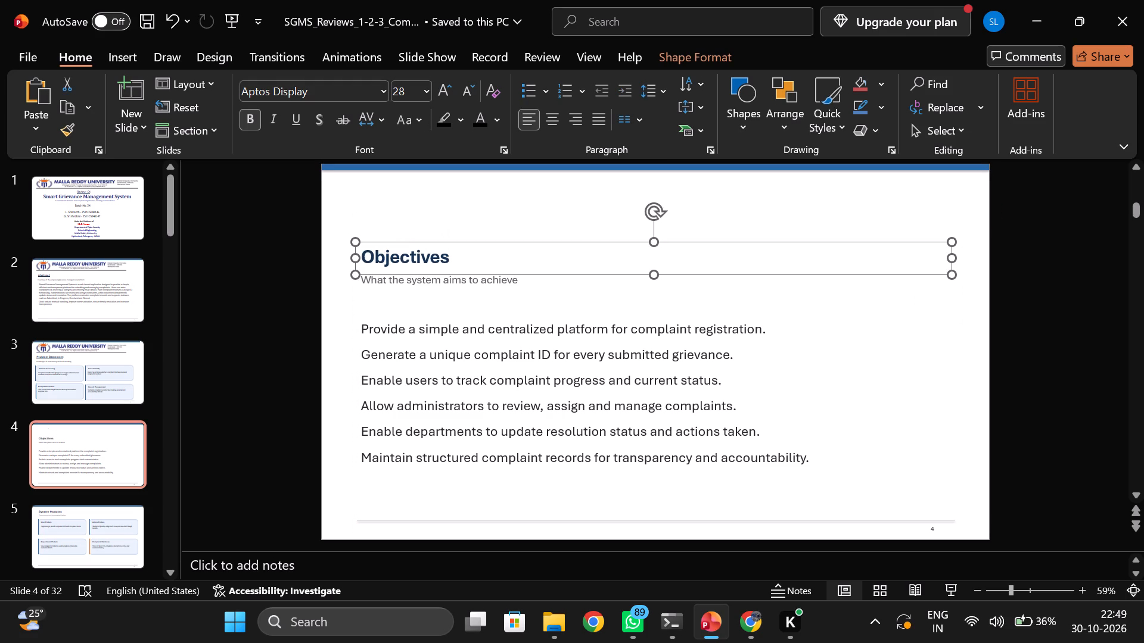
Paste the copied Malla Reddy University header picture at the top of slide 4.
click(449, 214)
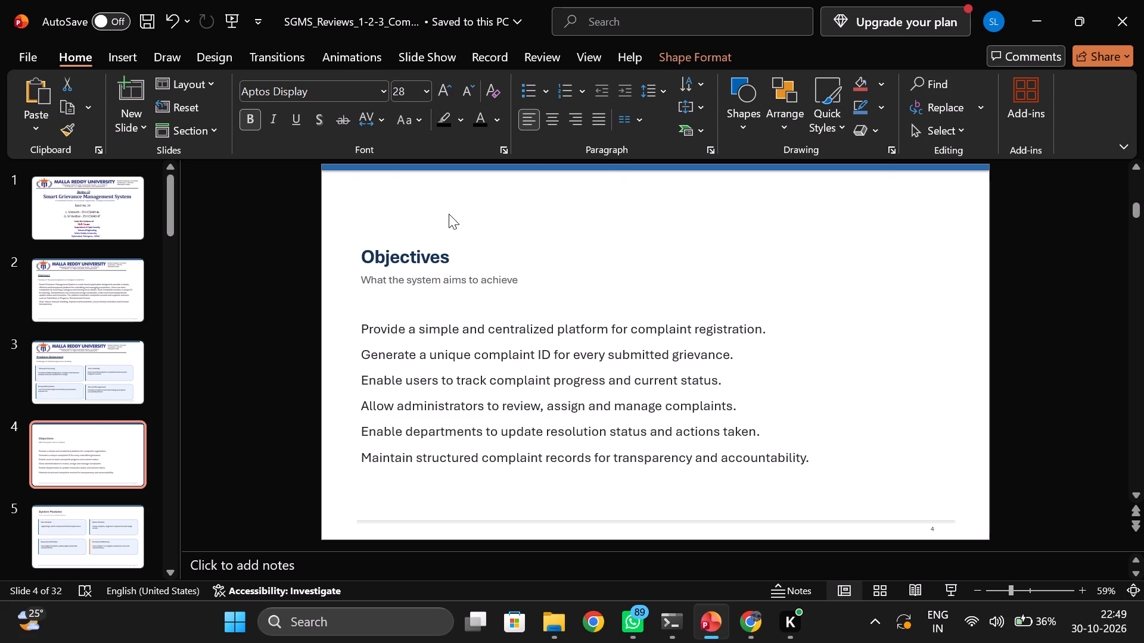
key(ctrl+v)
click(301, 248)
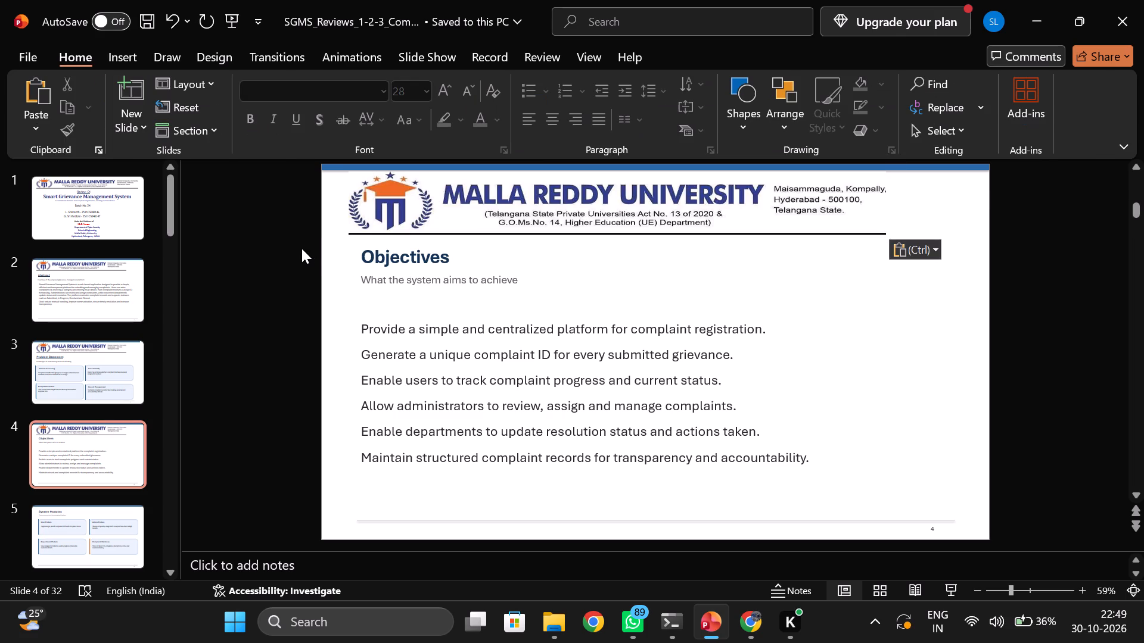
Move the "What the system aims to achieve" subtitle slightly down and left, aligning its box with the header picture's left edge.
click(433, 283)
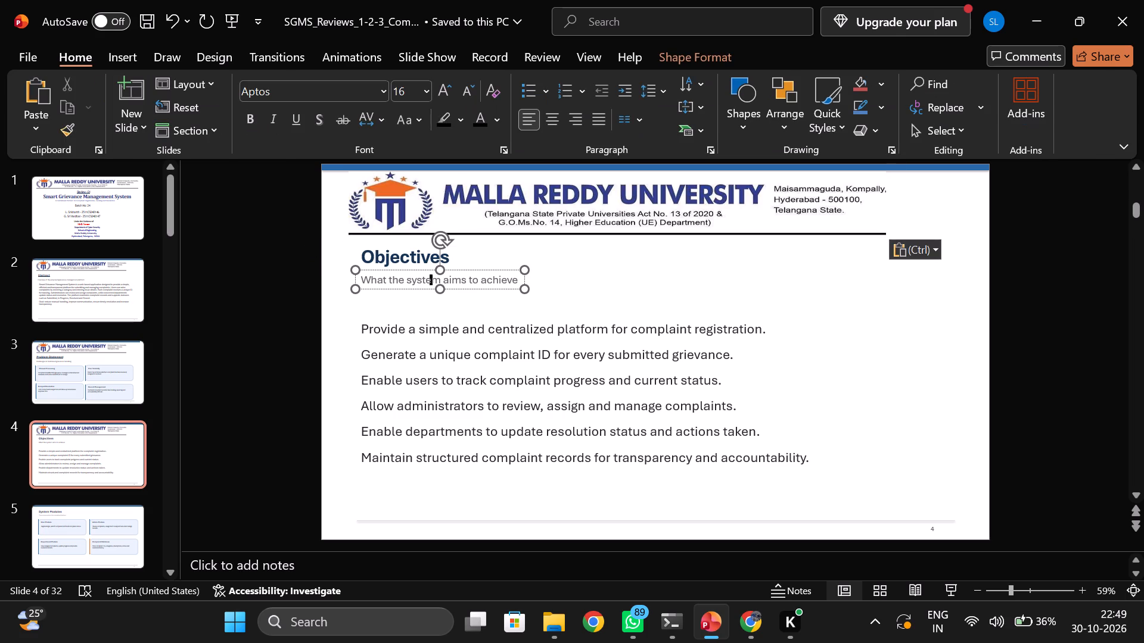
drag(464, 269, 463, 281)
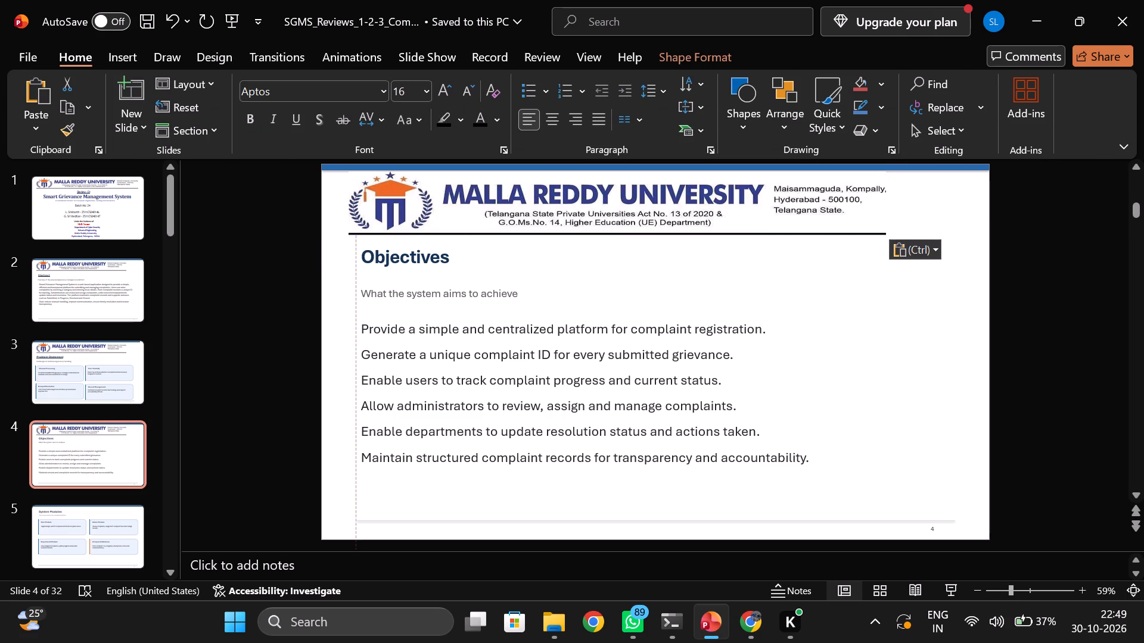
drag(463, 281, 459, 281)
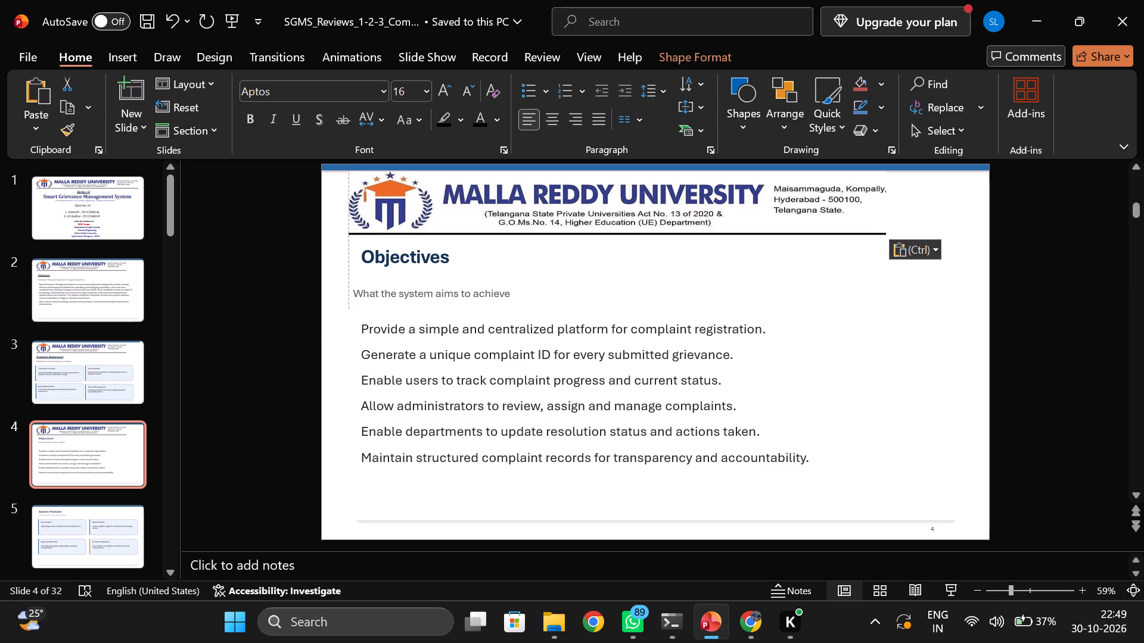
drag(459, 281, 459, 281)
click(308, 323)
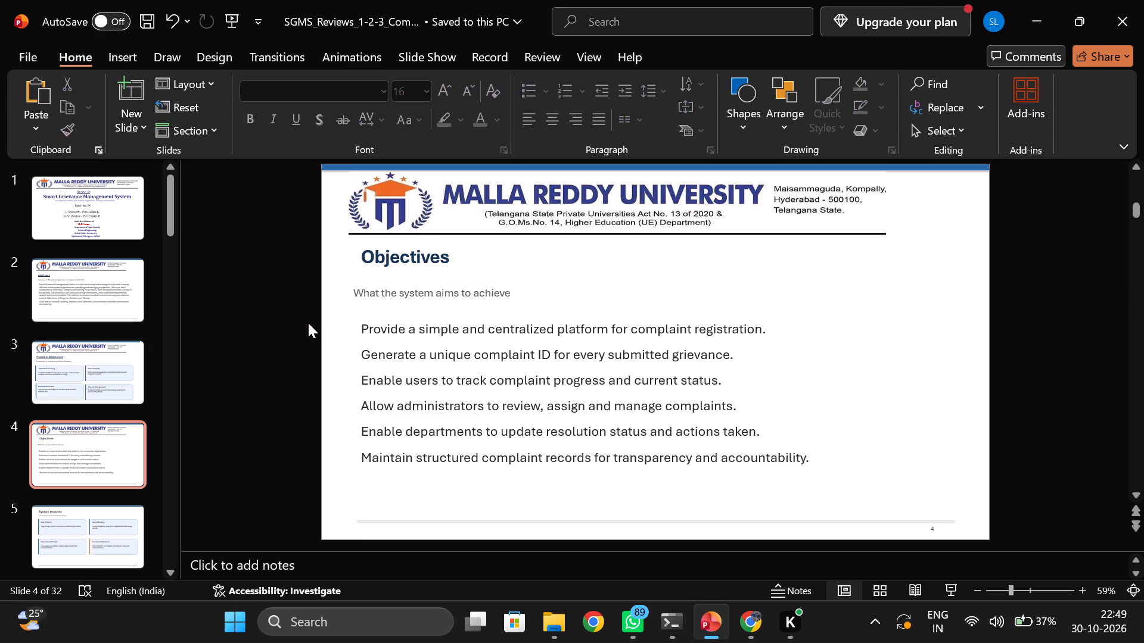
Underline the "Objectives" title on slide 4.
click(434, 260)
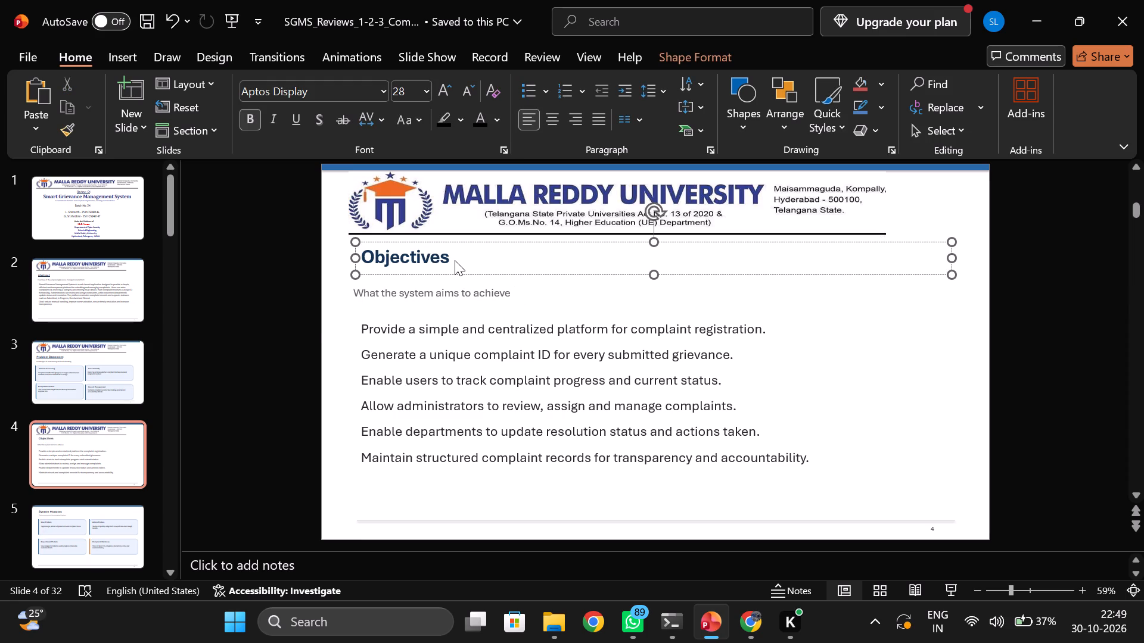
click(450, 260)
double_click(450, 260)
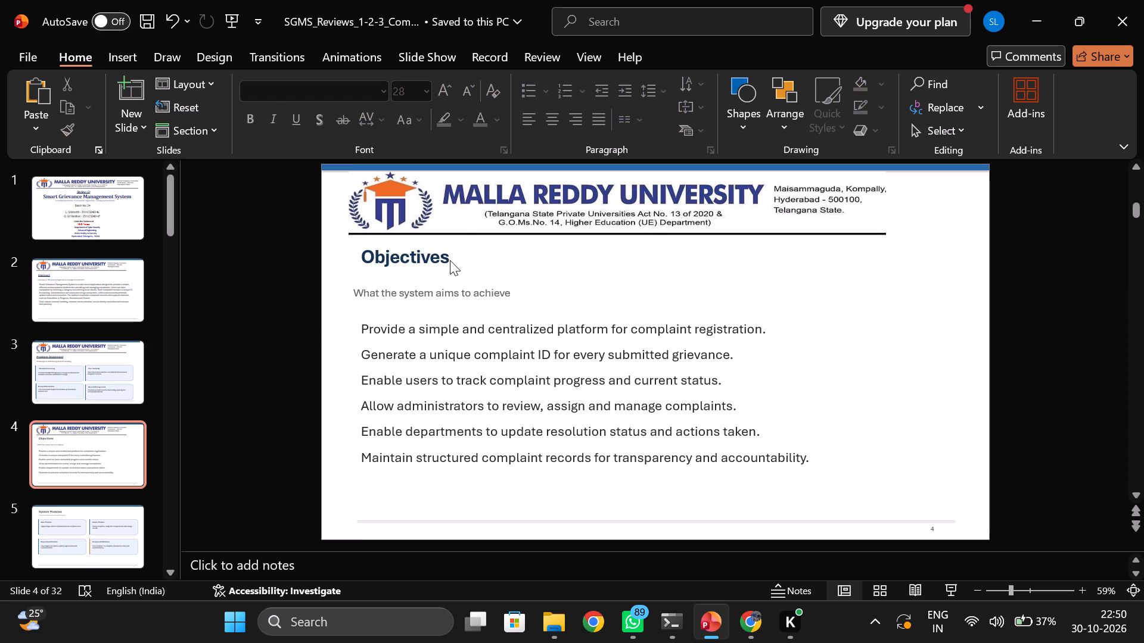
click(432, 260)
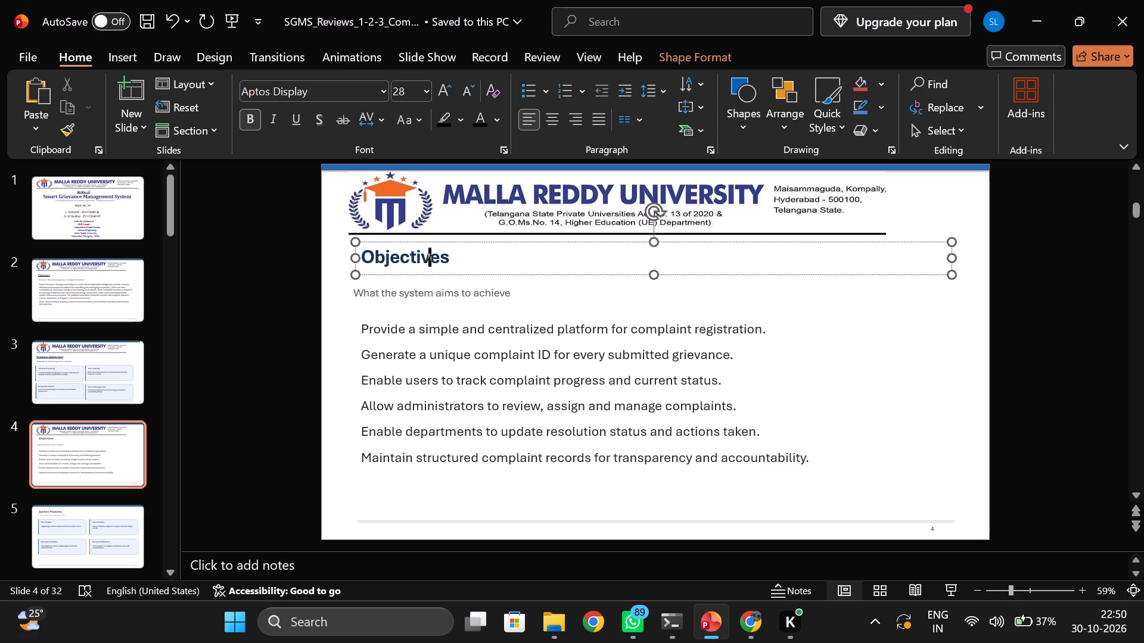
key(ctrl+a)
click(294, 110)
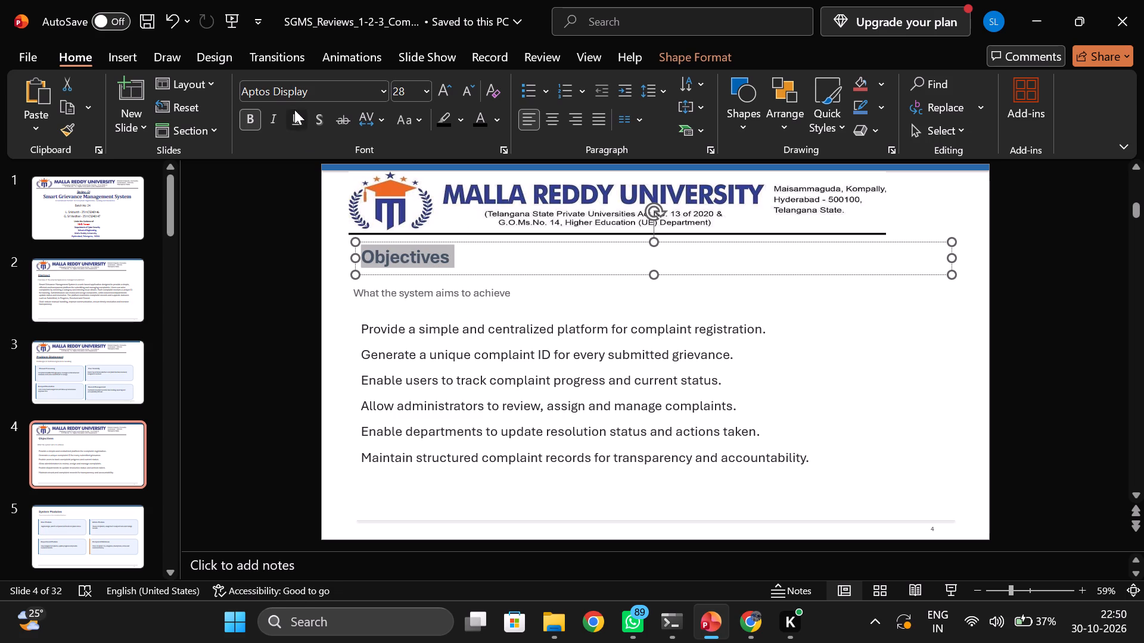
click(271, 264)
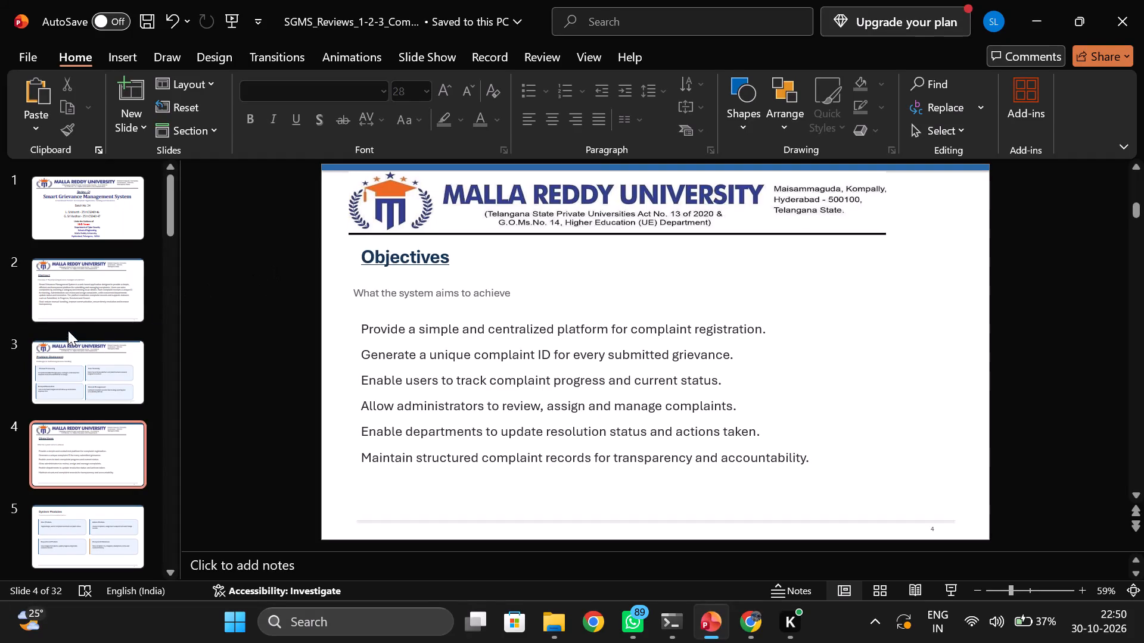
Move all objects on slide 5, "System Modules", down together to make room for the university header at the slide's top.
click(78, 309)
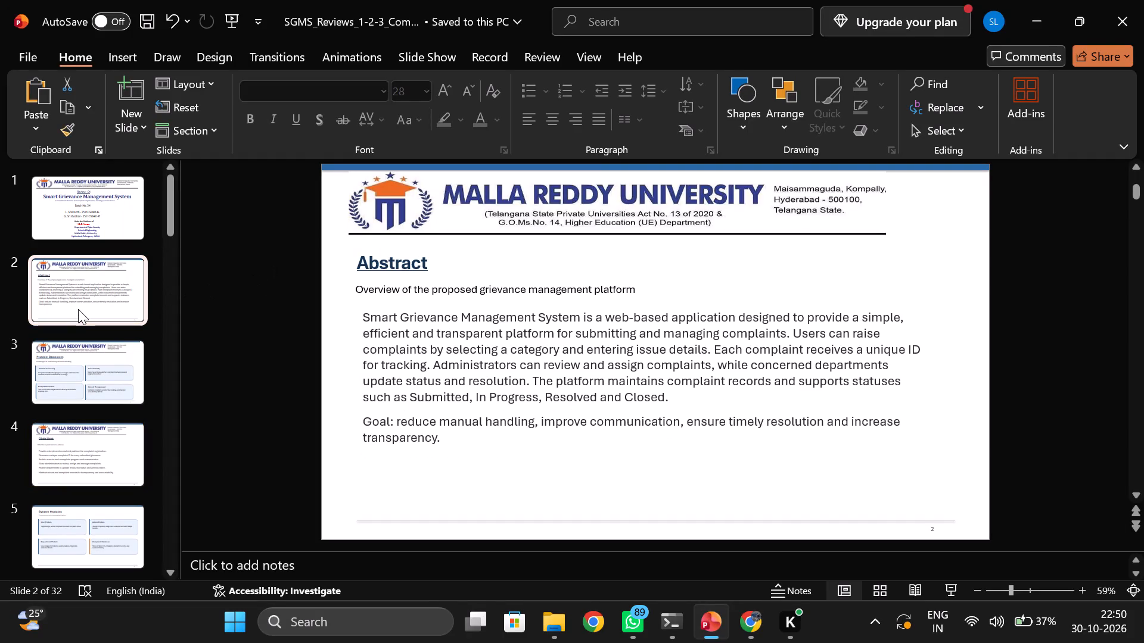
click(123, 225)
click(116, 298)
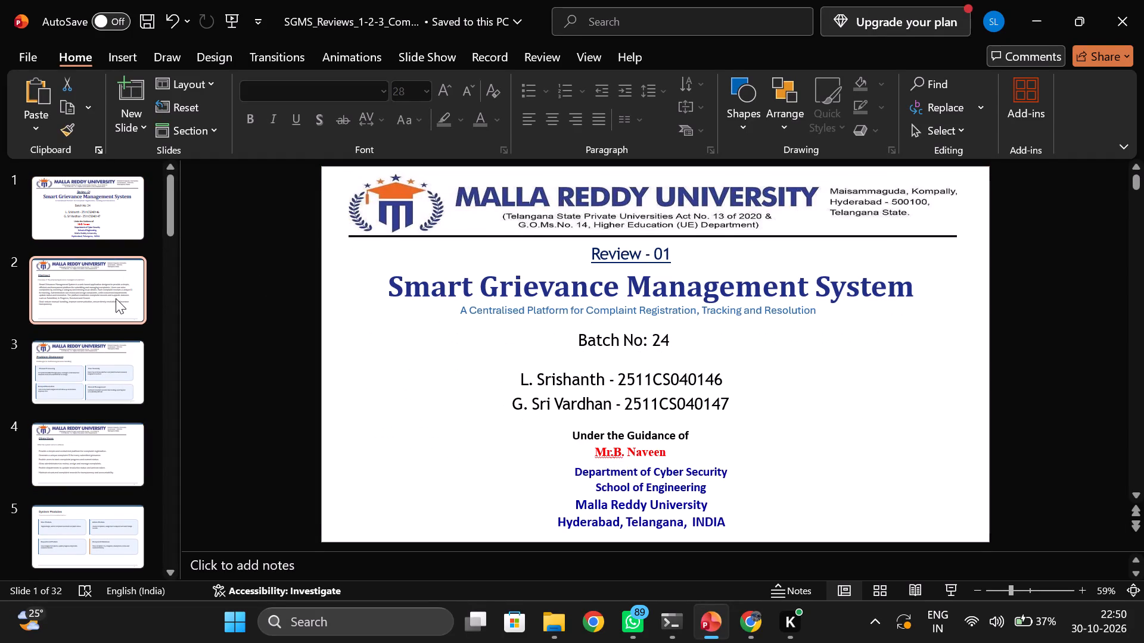
click(113, 361)
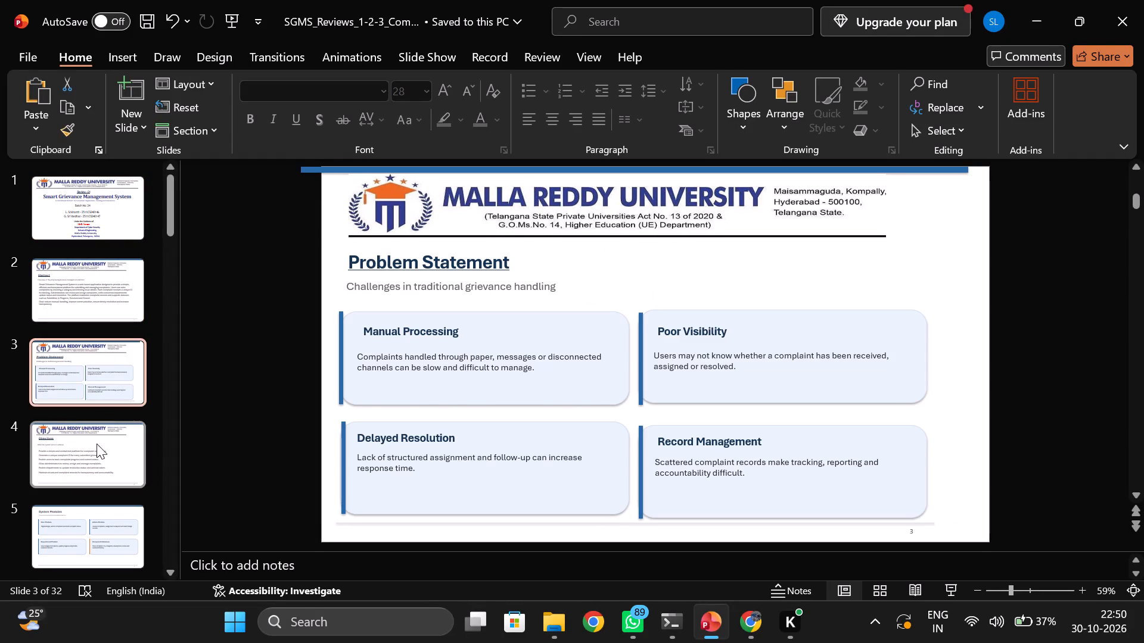
click(97, 450)
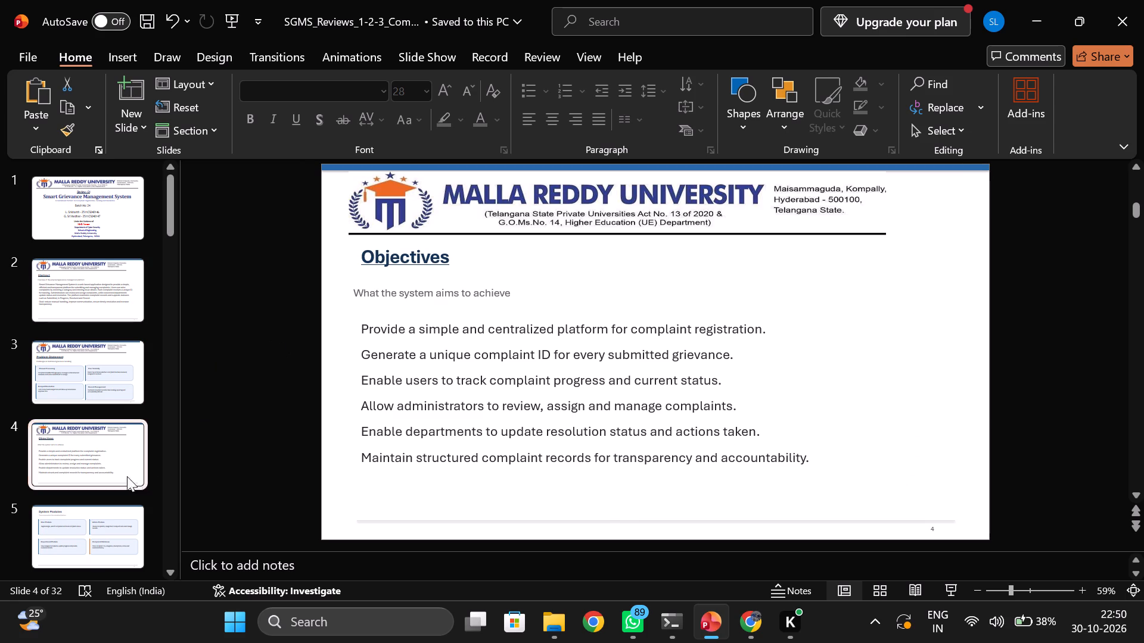
click(92, 532)
click(419, 432)
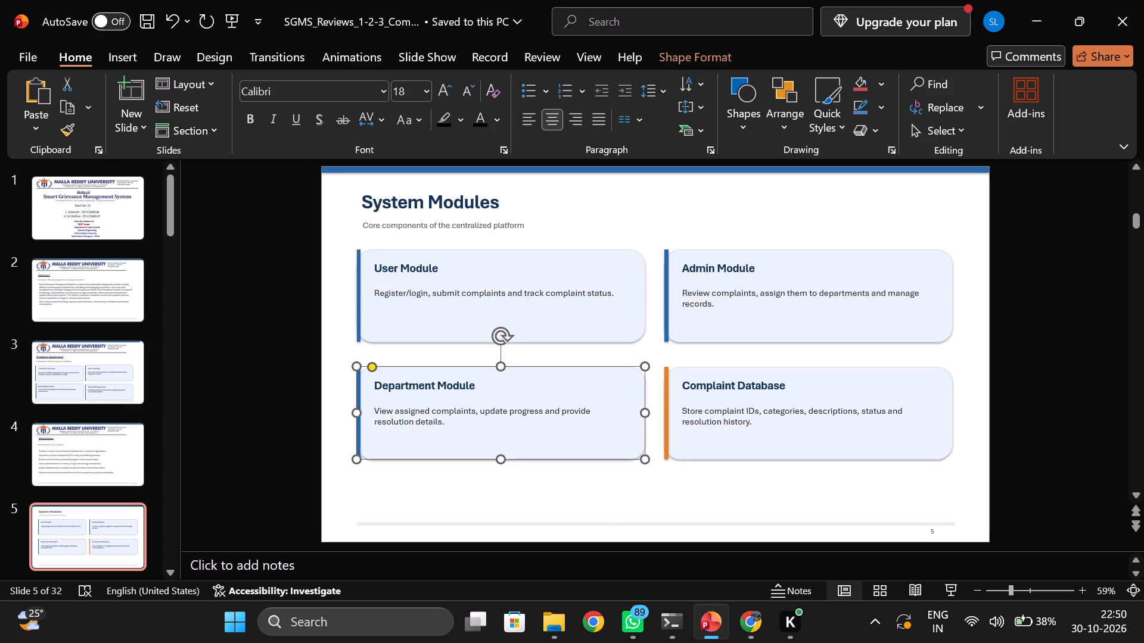
key(ctrl+a)
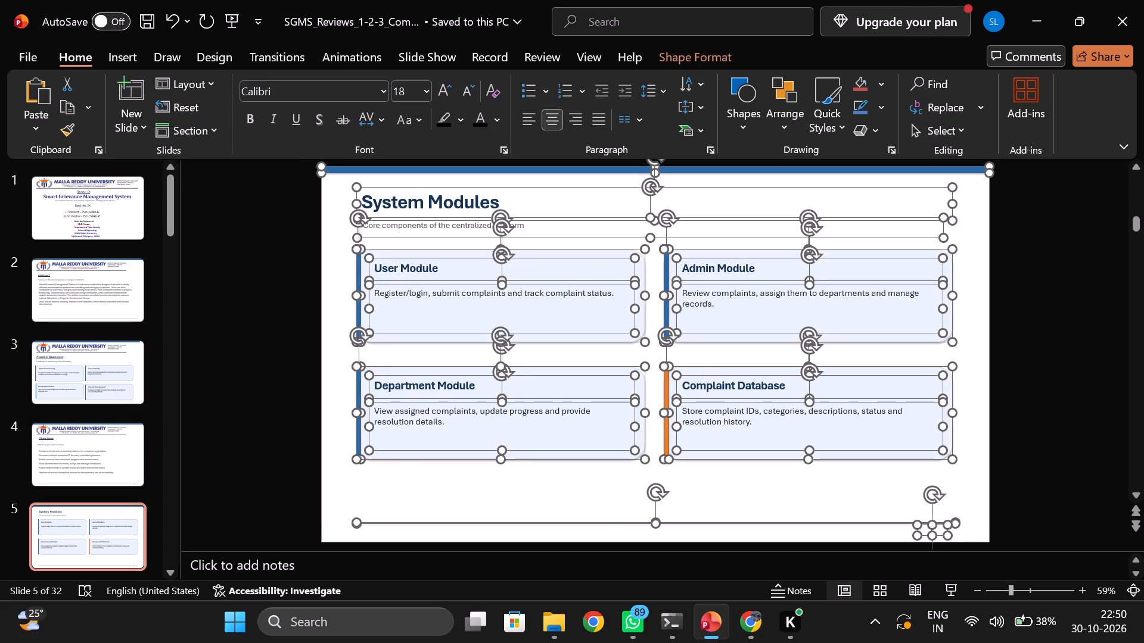
drag(441, 434, 439, 449)
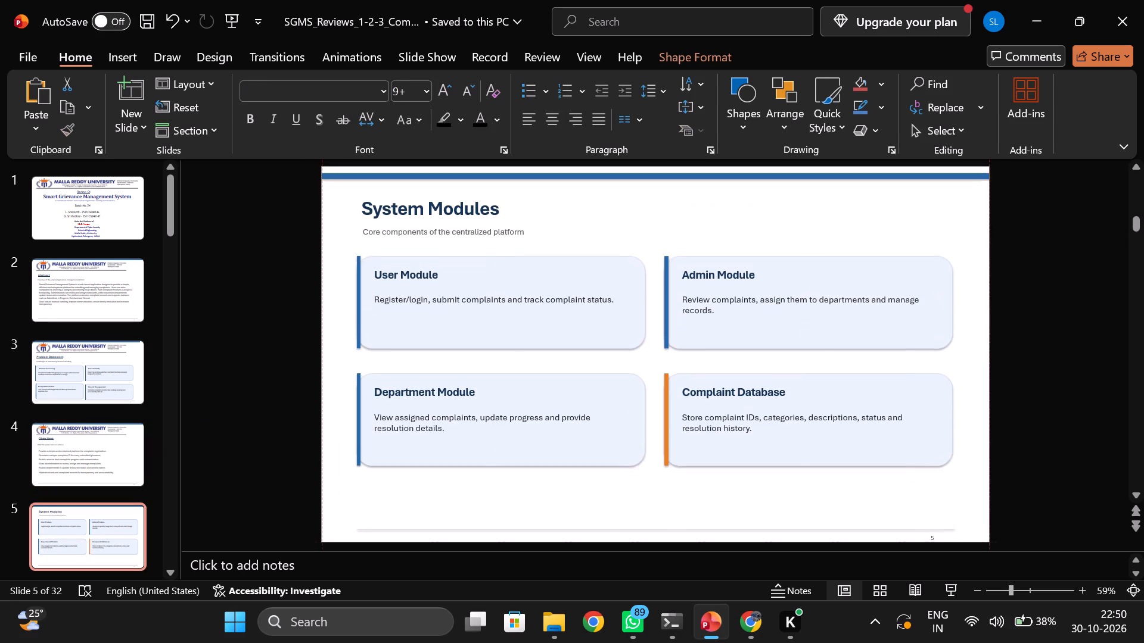
drag(439, 449, 440, 482)
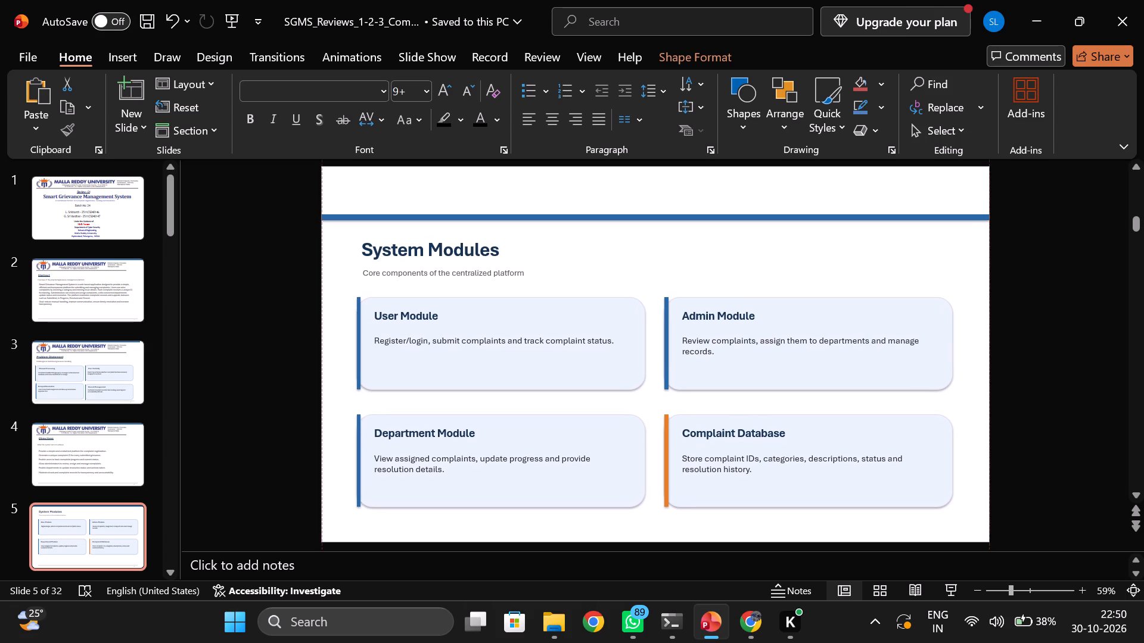
drag(440, 482, 443, 497)
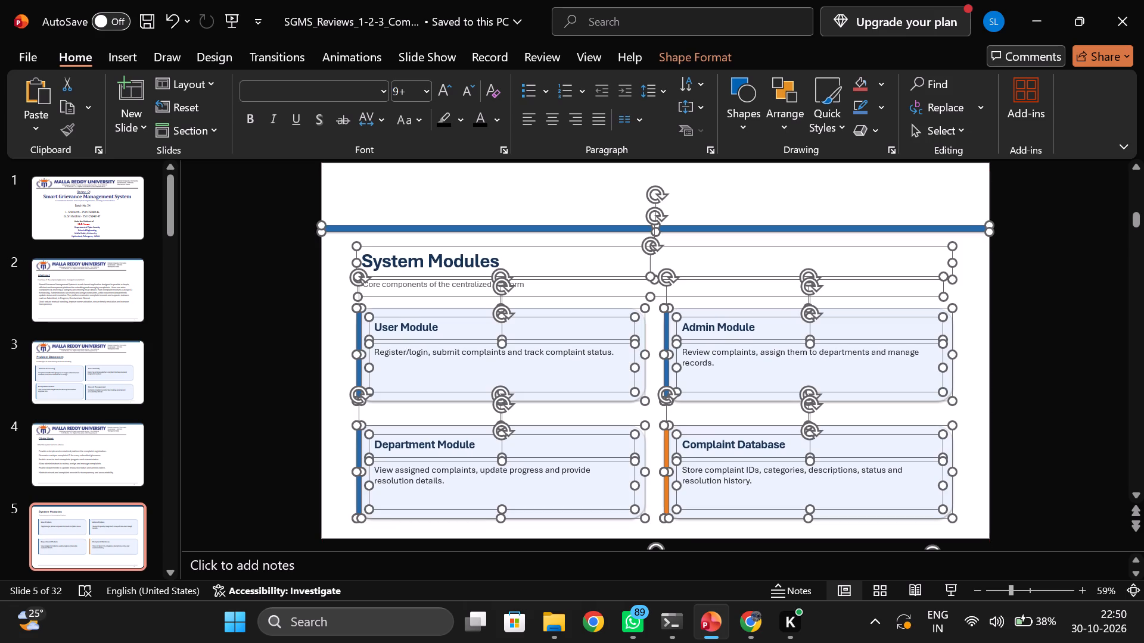
click(610, 228)
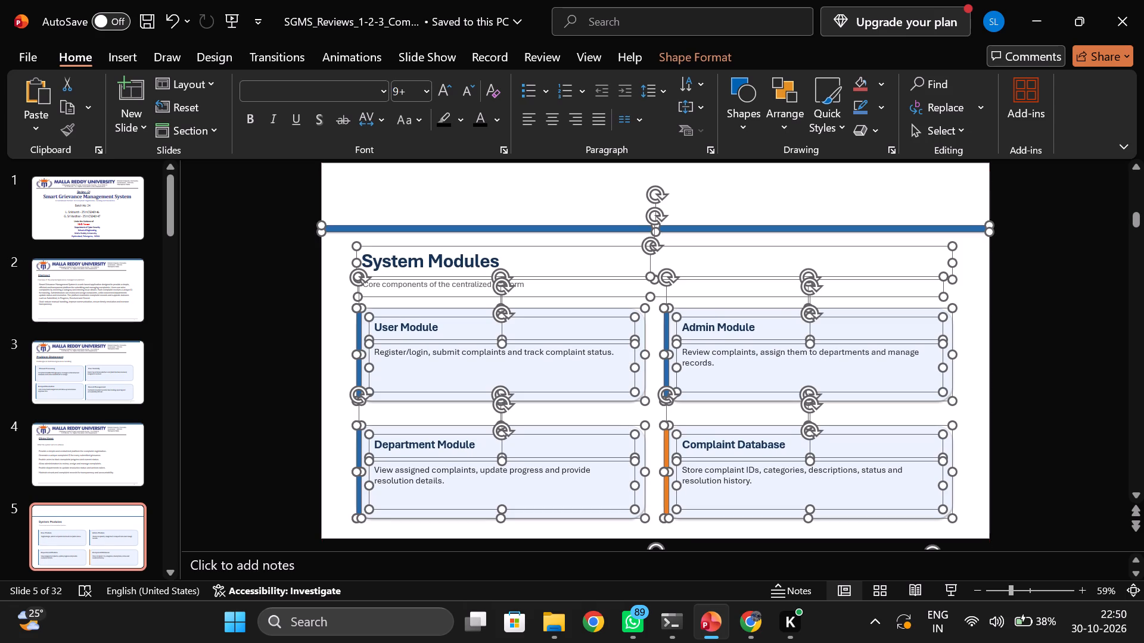
click(615, 228)
click(302, 298)
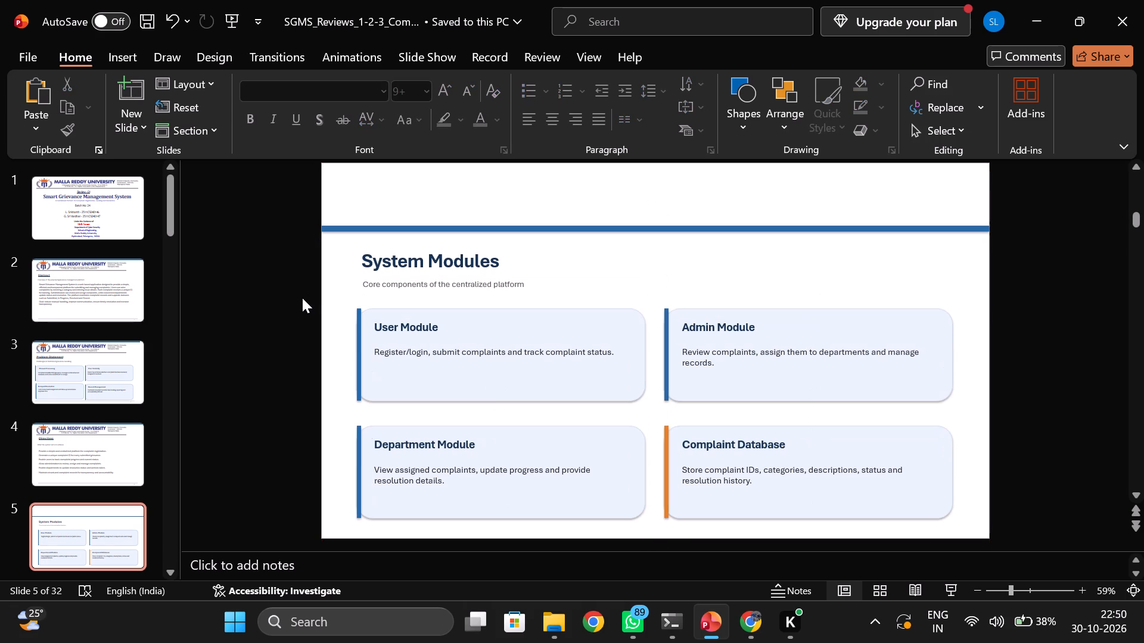
Paste the copied Malla Reddy University header picture onto slide 5 and shift it up above the blue bar.
click(326, 226)
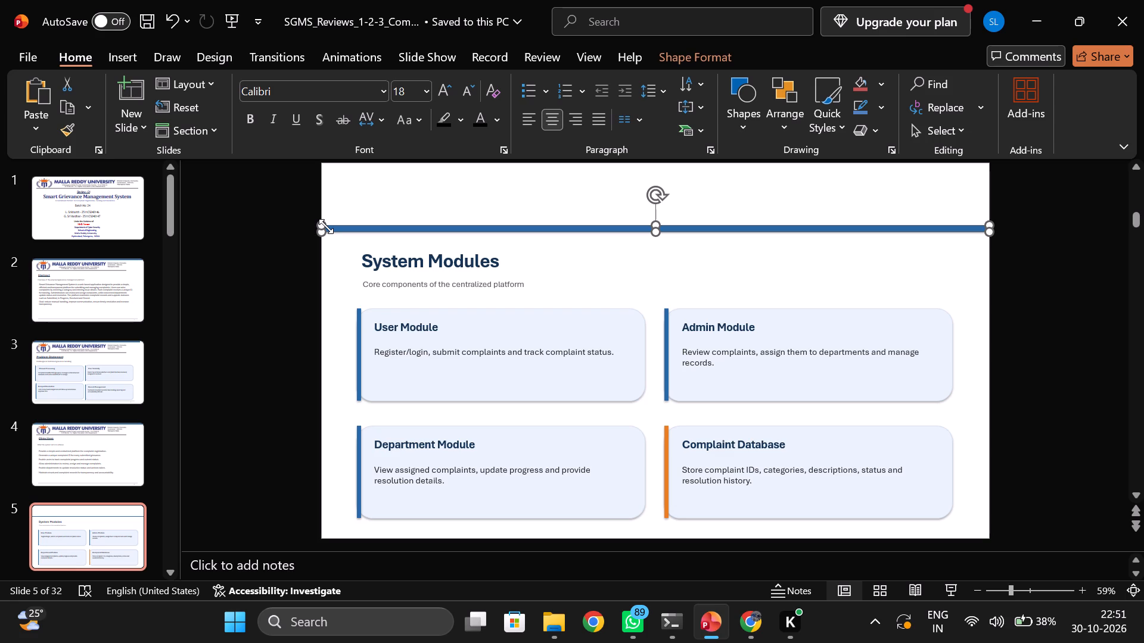
click(374, 207)
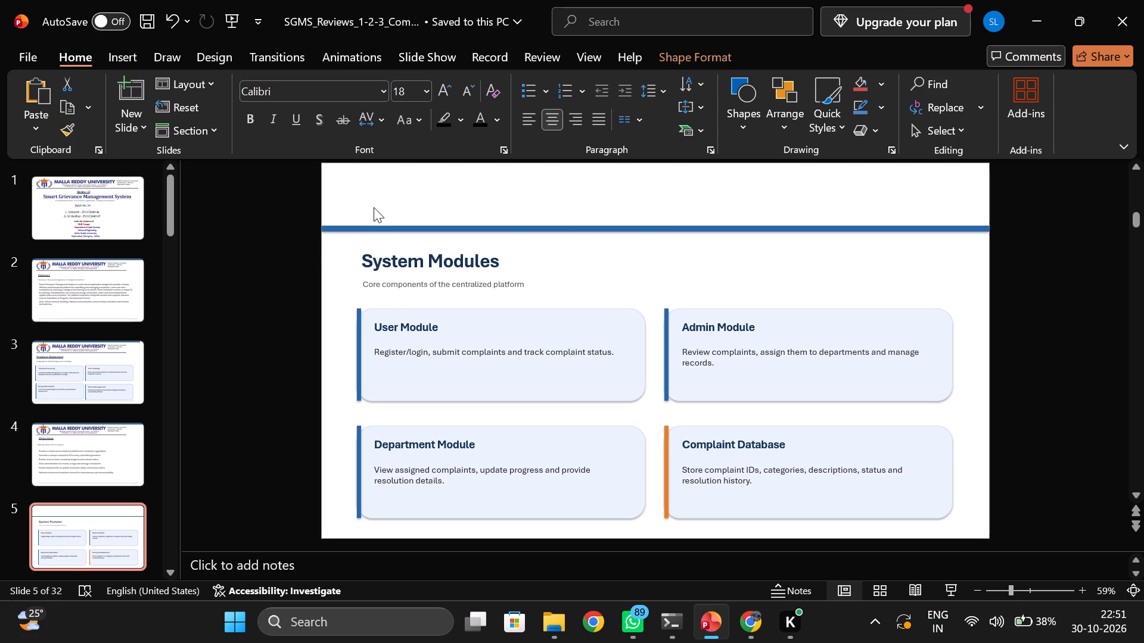
key(ctrl+v)
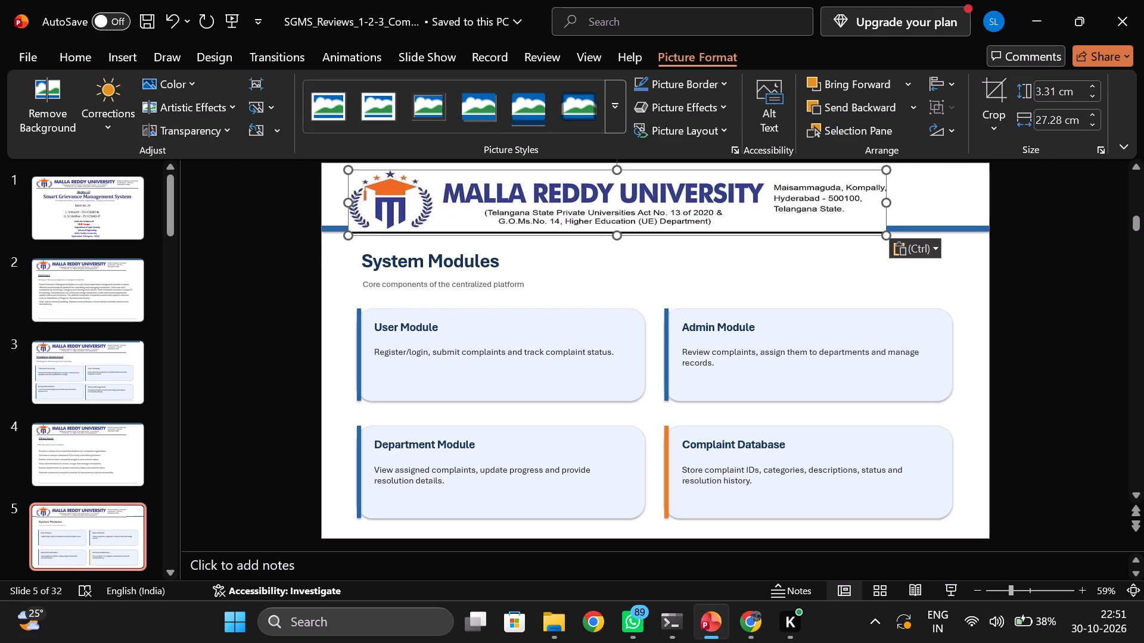
drag(432, 191, 436, 177)
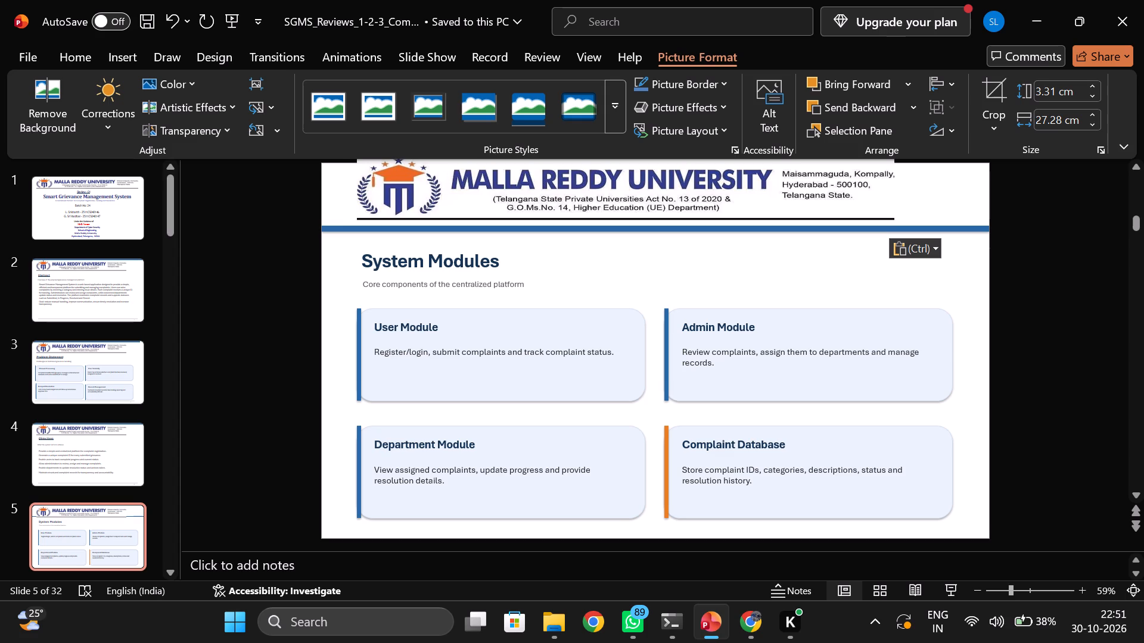
drag(436, 177, 434, 180)
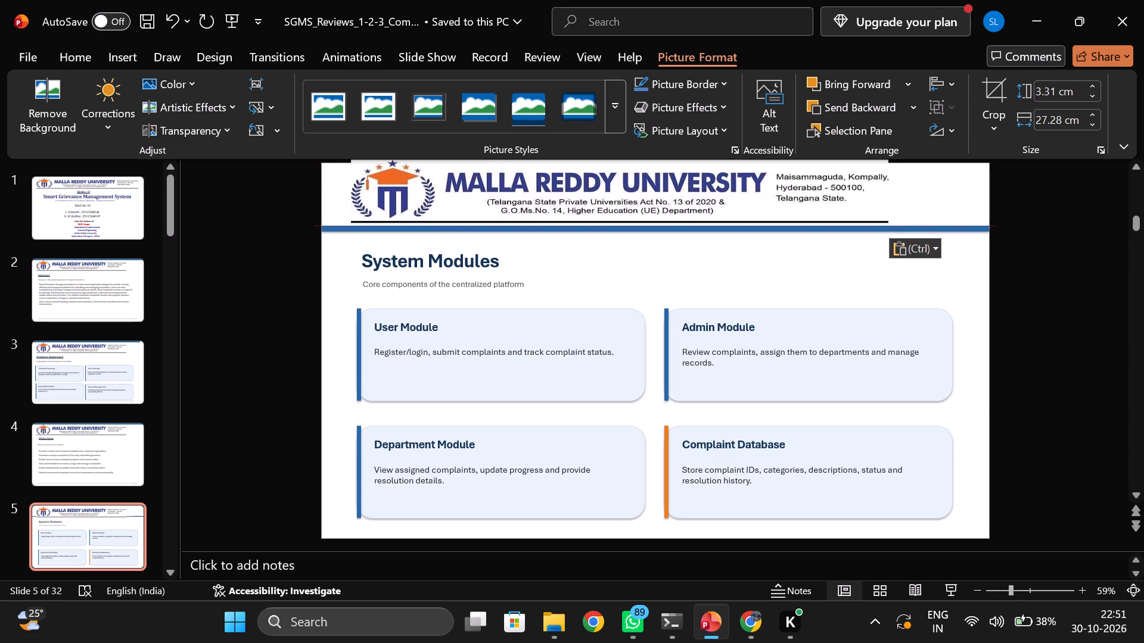
drag(434, 180, 430, 189)
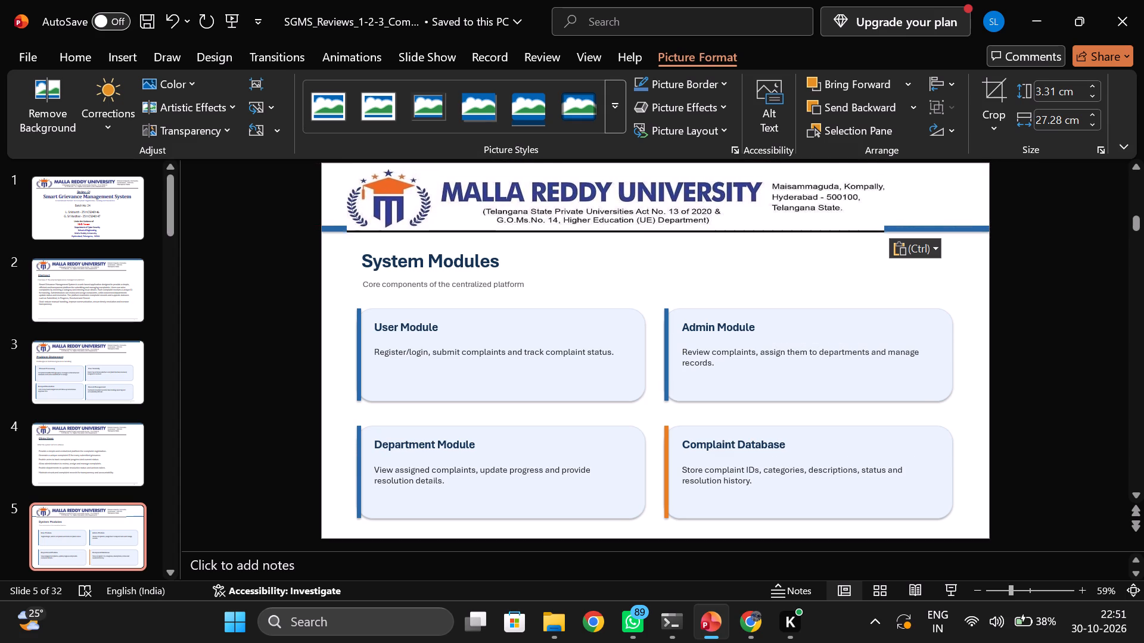
drag(430, 189, 437, 179)
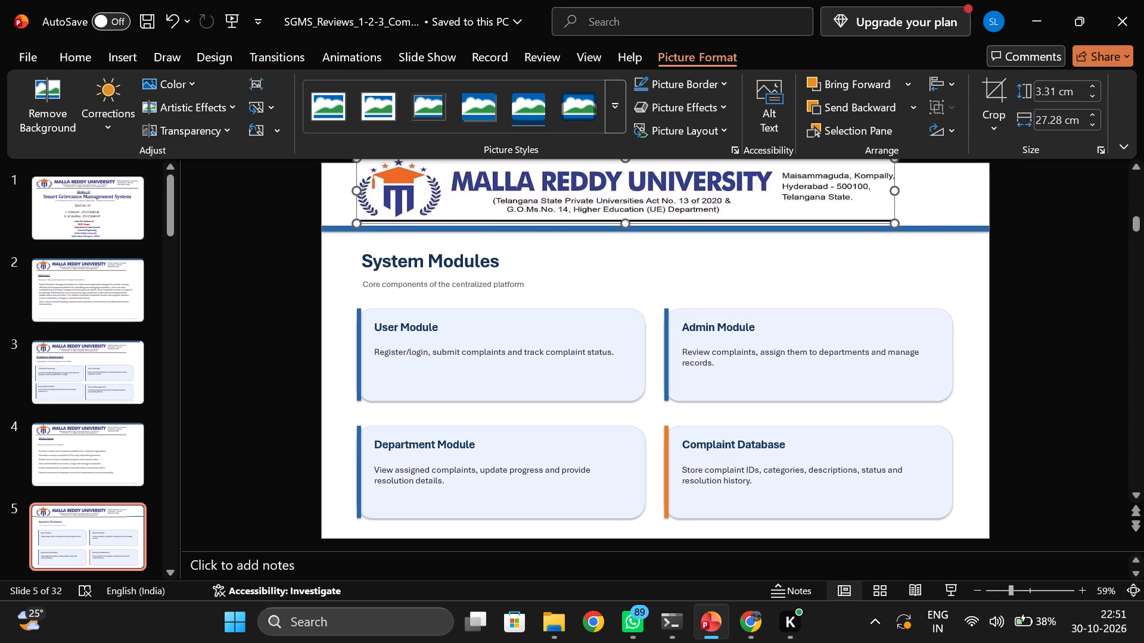
Delete the blue bar beneath the header picture on slide 5.
click(340, 223)
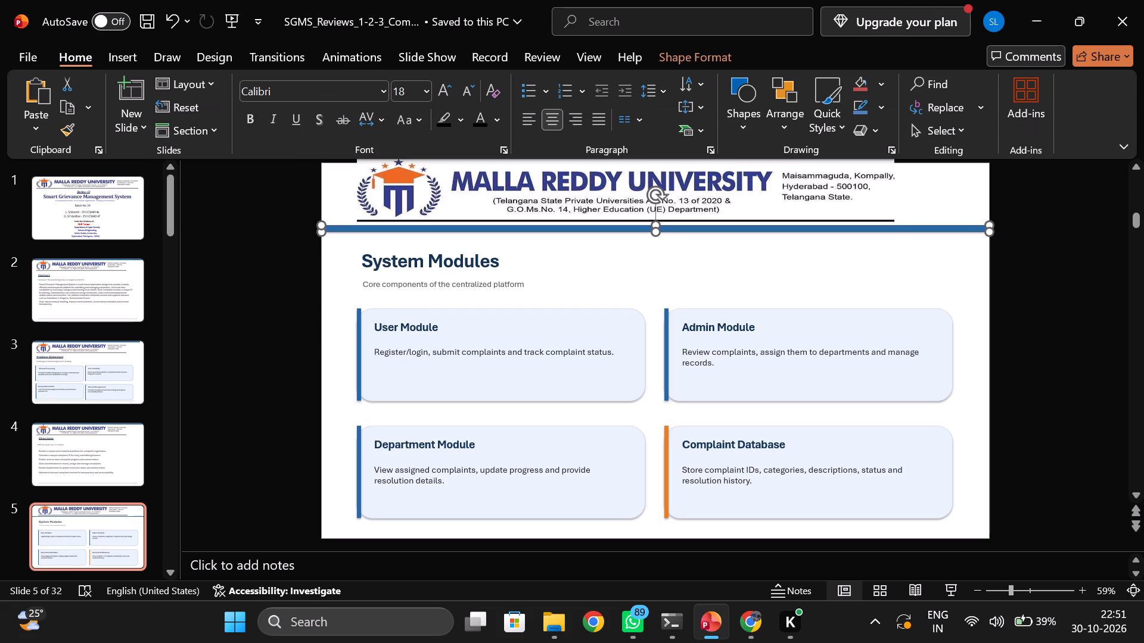
click(351, 229)
key(Delete)
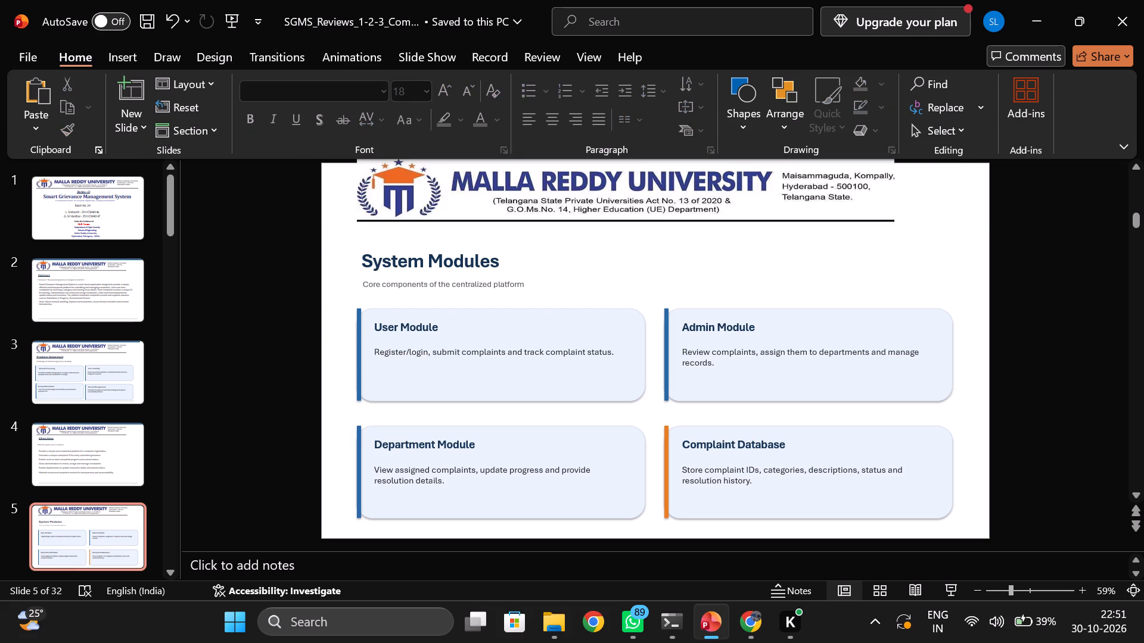
Move the header picture on slide 5 down and left so it sits fully on the slide, just above the title.
click(431, 193)
drag(431, 193, 417, 213)
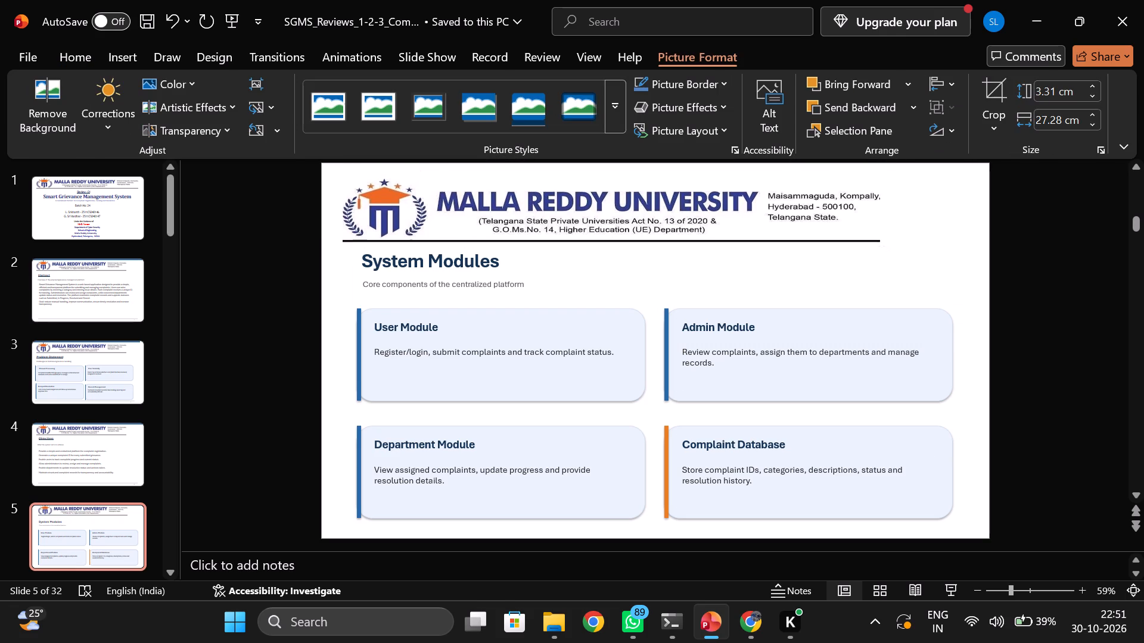
drag(417, 213, 417, 208)
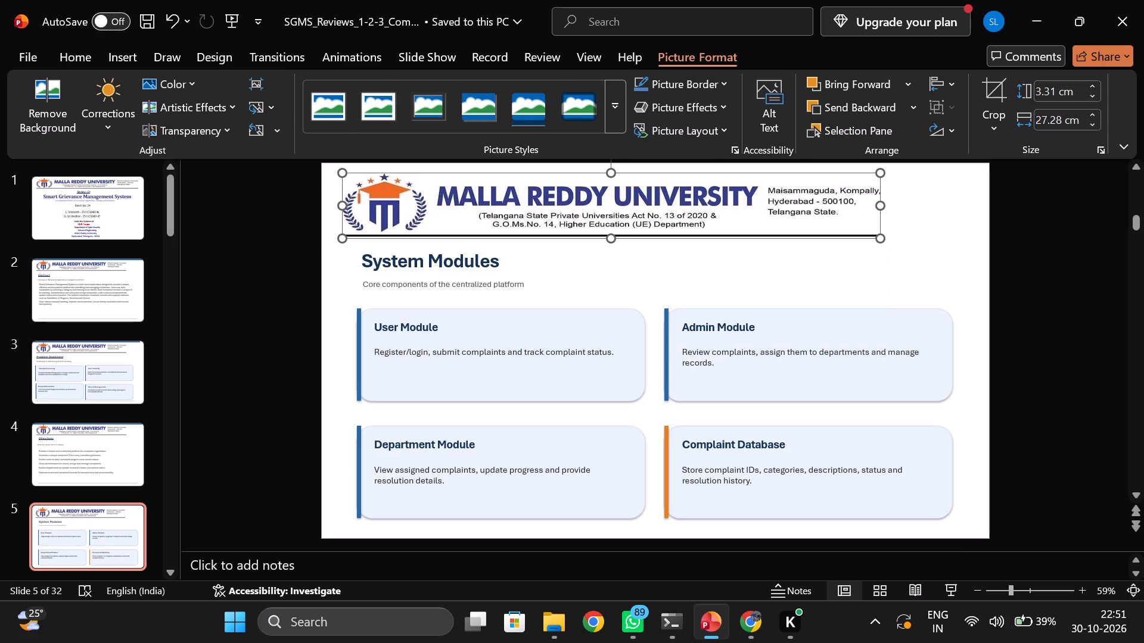
Underline the "System Modules" title on slide 5.
double_click(436, 259)
key(ctrl+a)
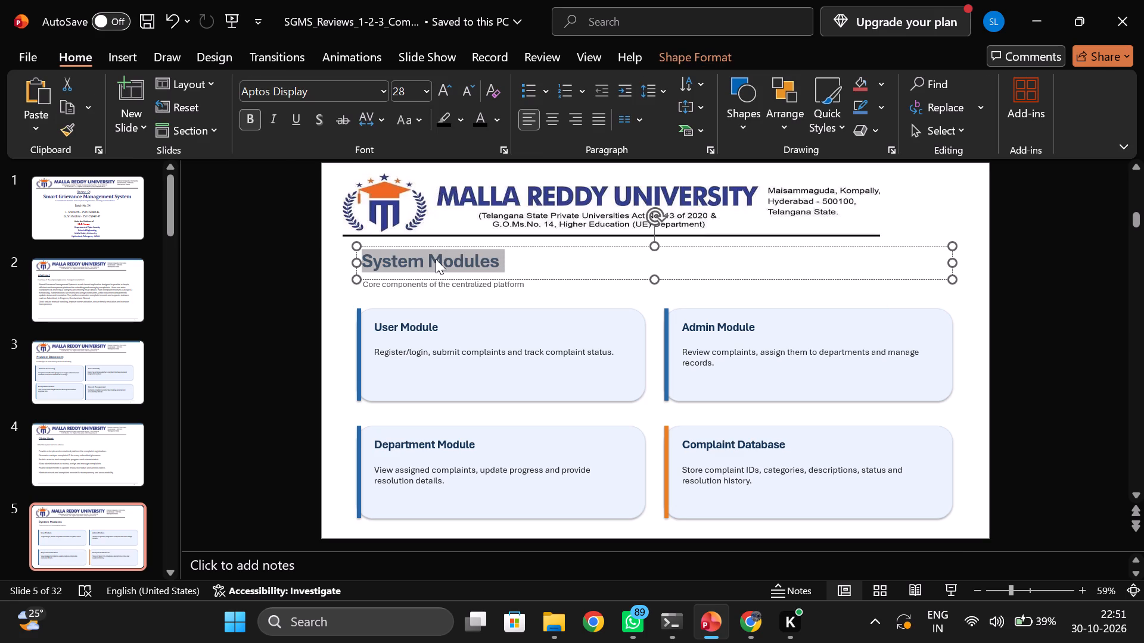
click(297, 112)
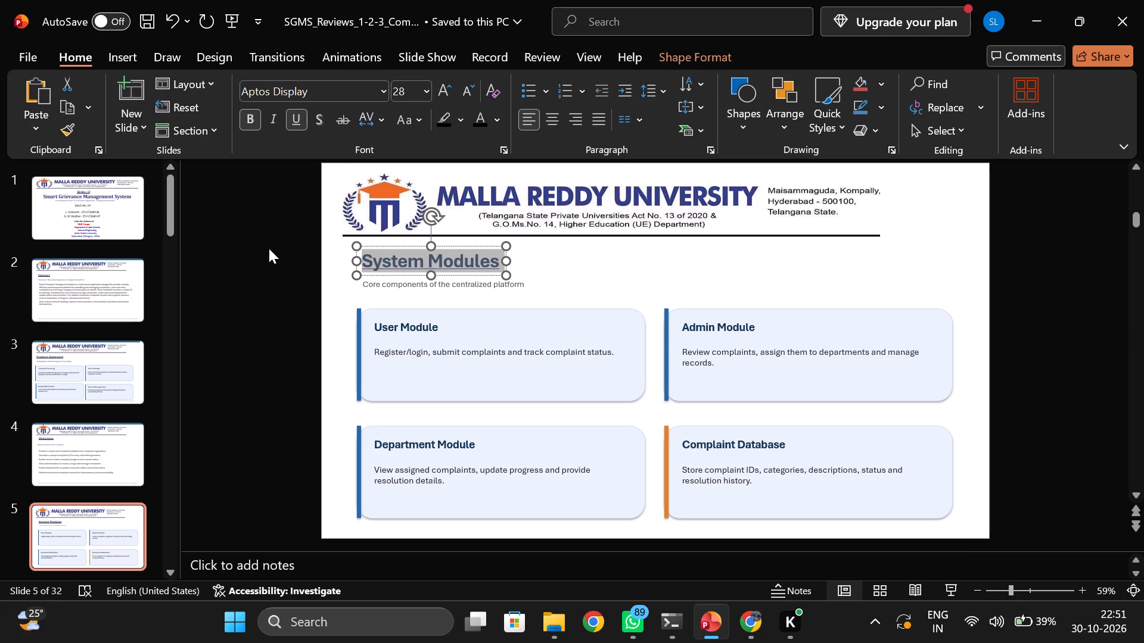
click(269, 248)
Open the "Core components of the centralized platform" subtitle on slide 5 for editing.
click(513, 284)
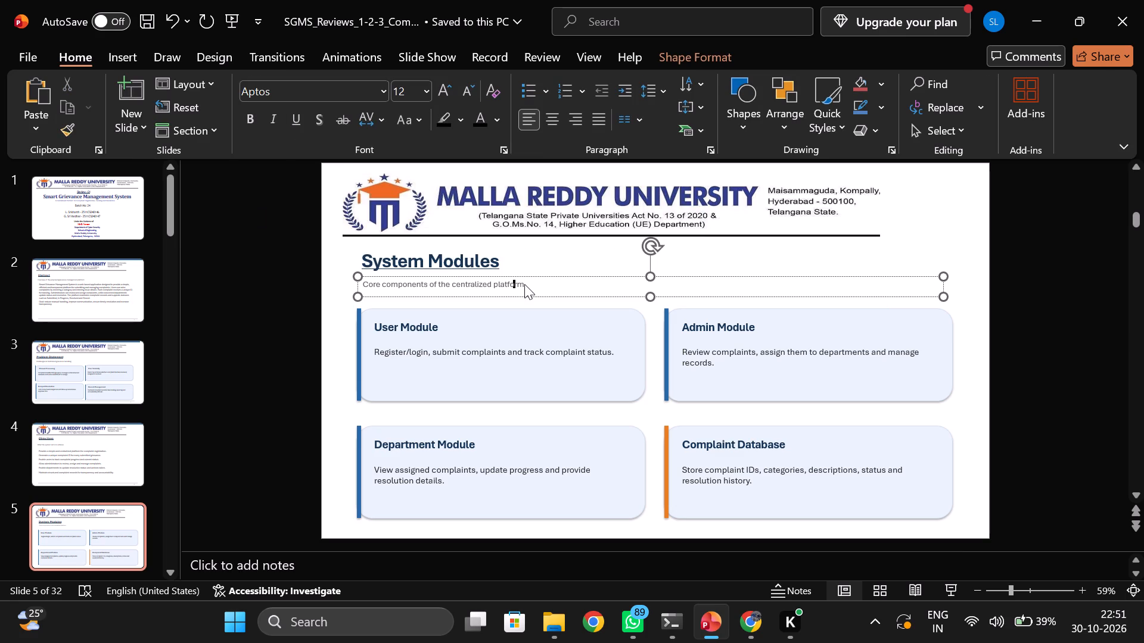
click(524, 284)
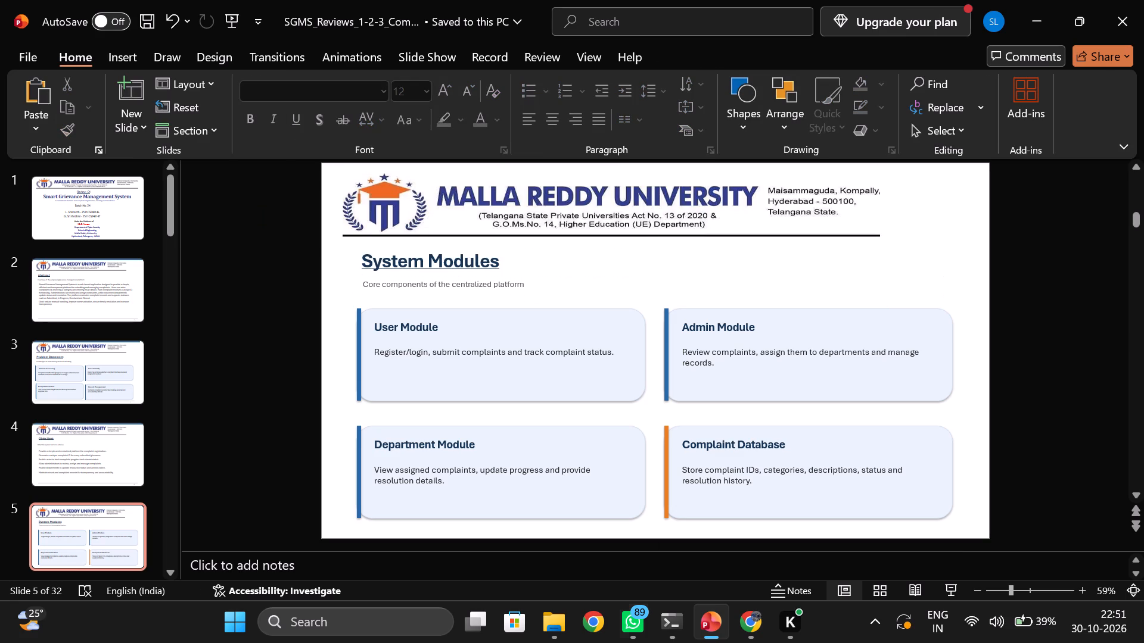
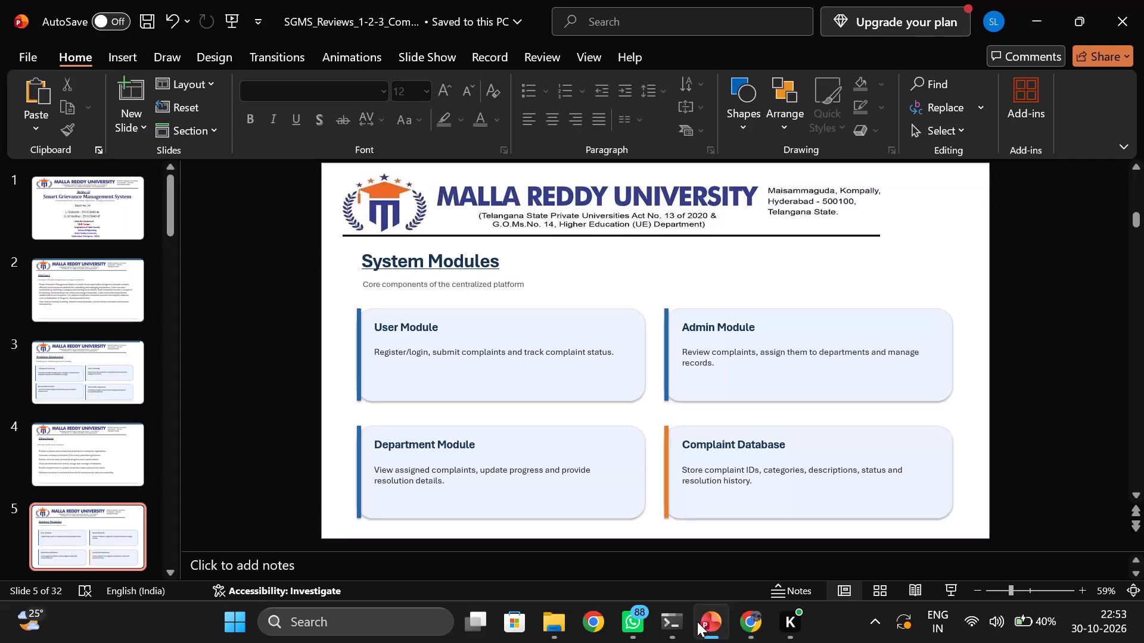
Set the subtitle "Core components of the centralized platform" on the System Modules slide to 16 pt black text.
click(511, 285)
key(ctrl+a)
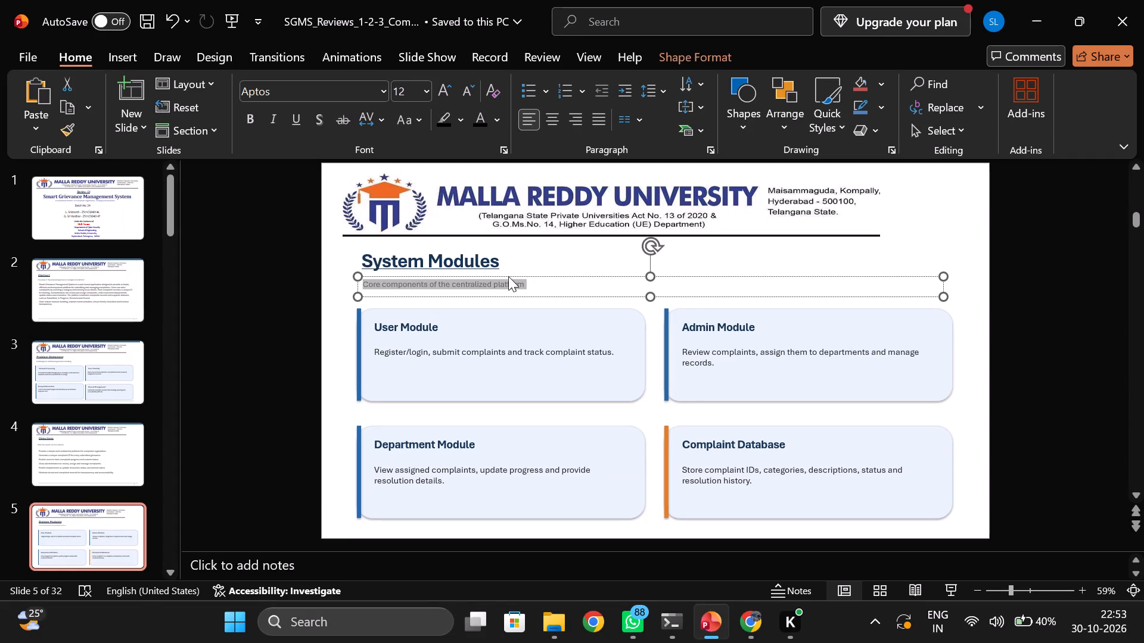
click(424, 87)
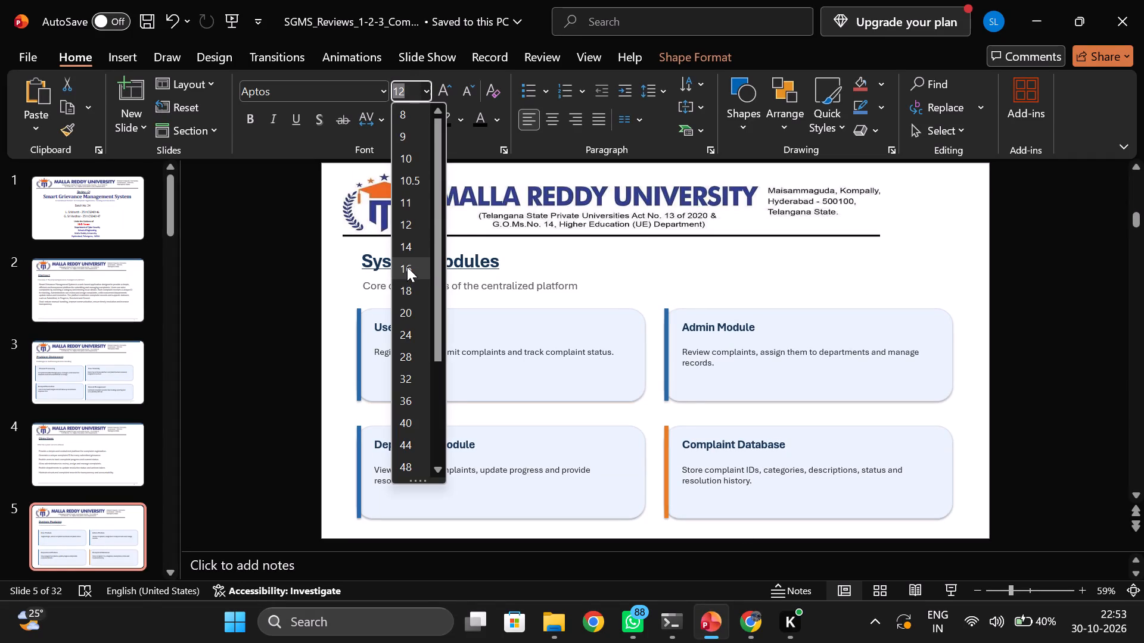
click(407, 267)
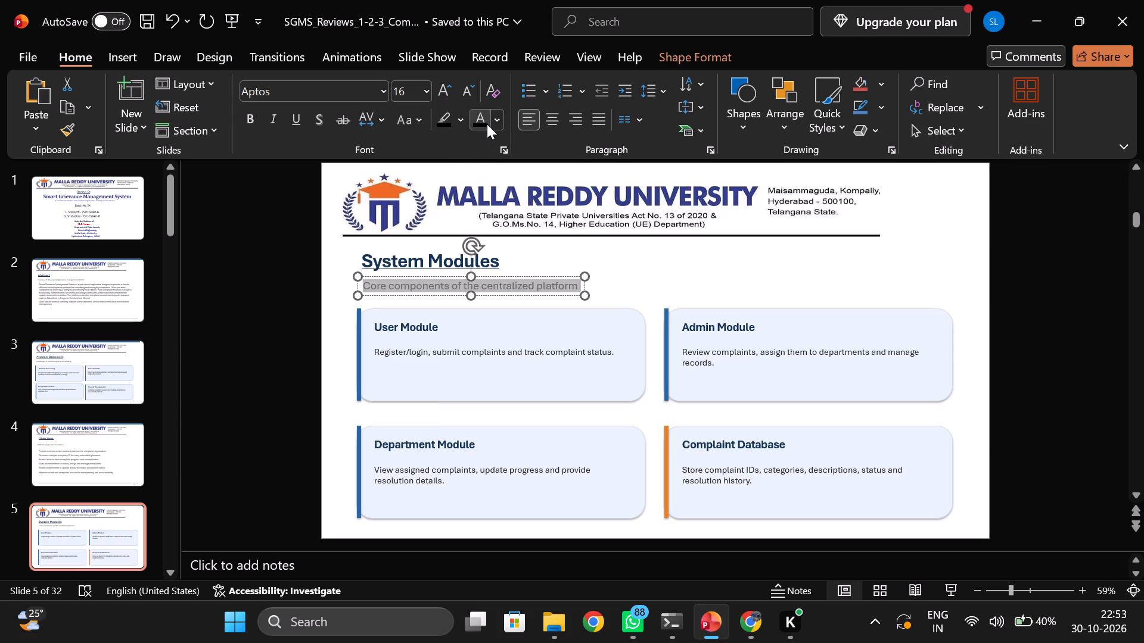
click(487, 122)
click(341, 324)
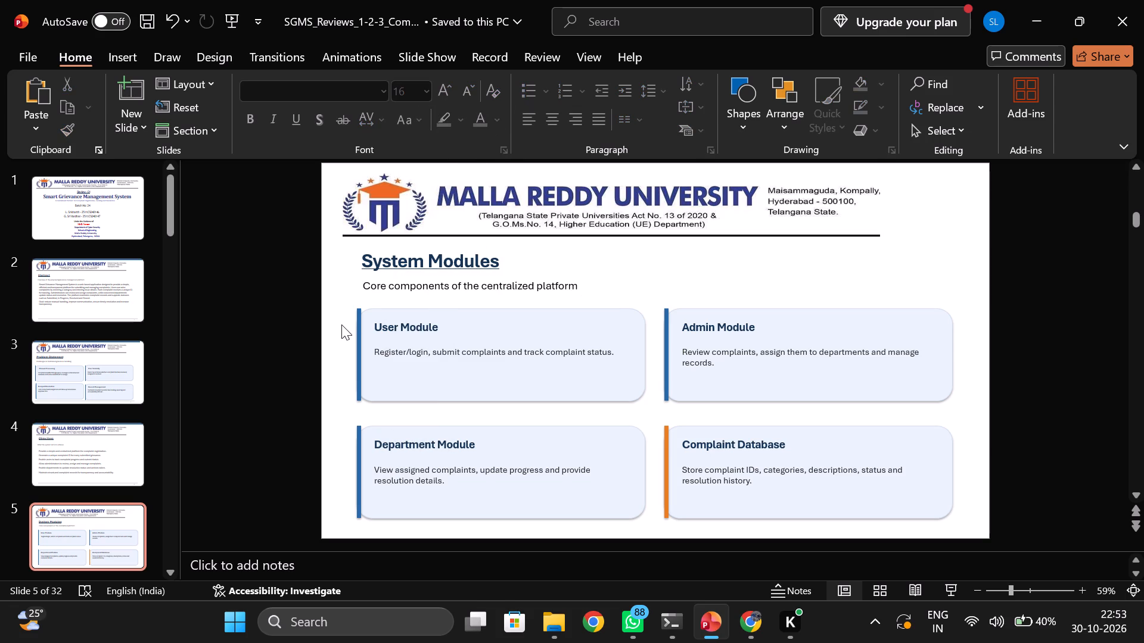
Recolour the subtitle "What the system aims to achieve" on the Objectives slide black.
click(95, 450)
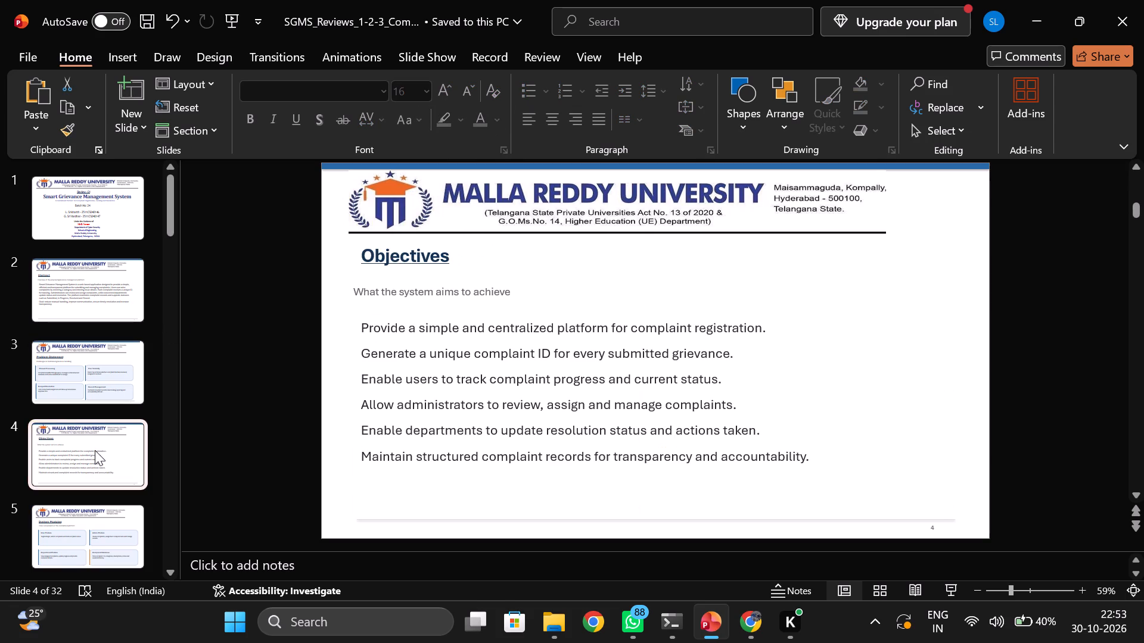
click(393, 285)
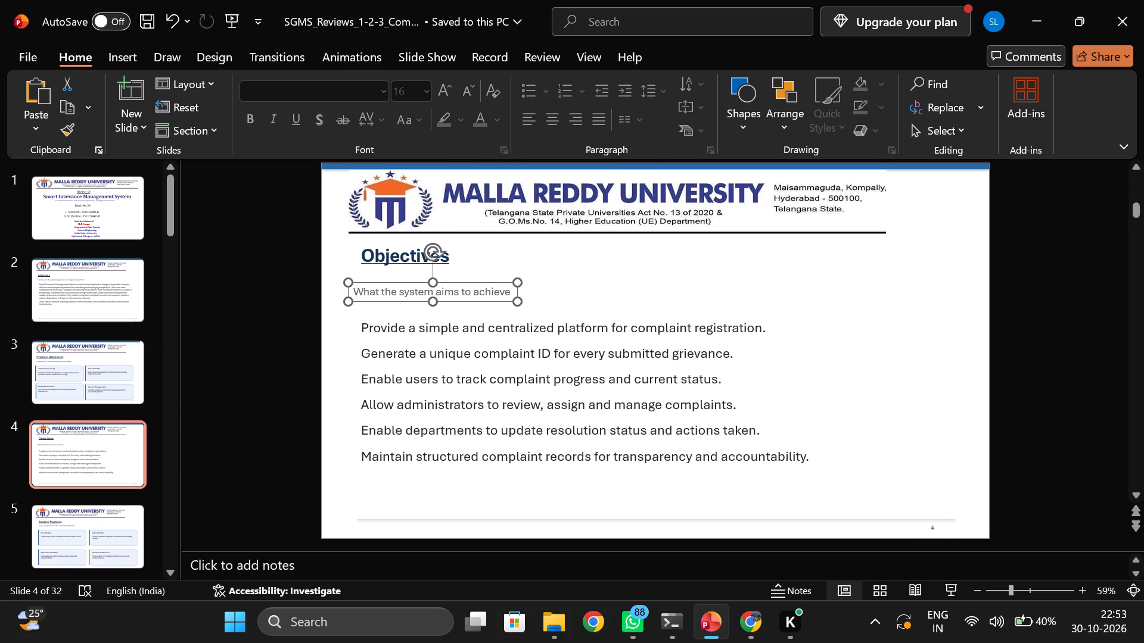
key(ctrl+a)
double_click(410, 292)
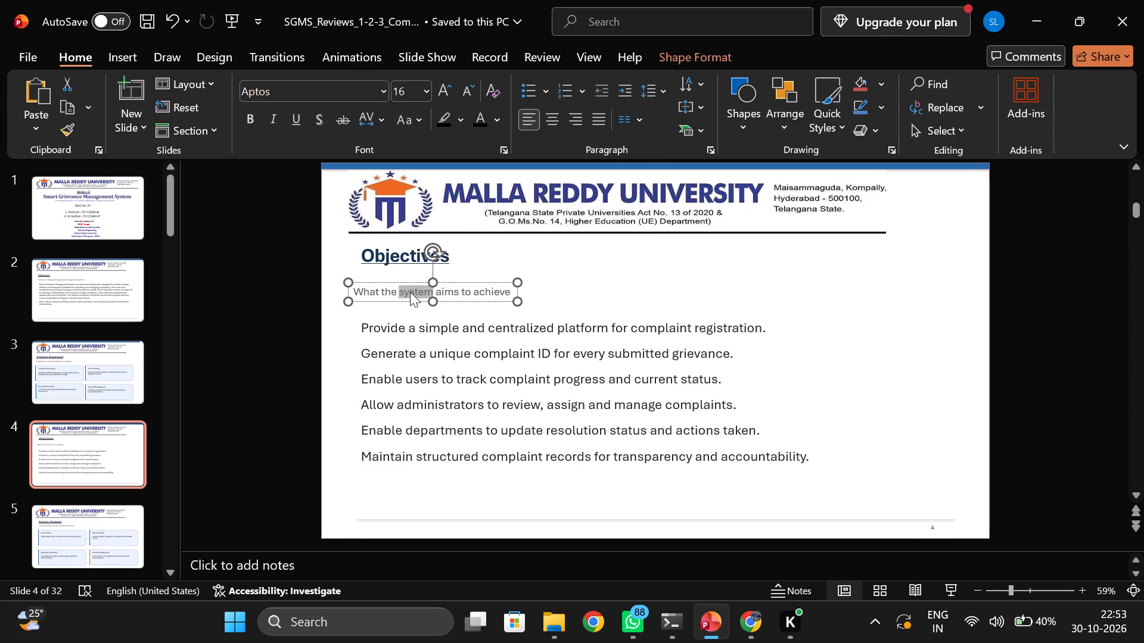
key(ctrl+a)
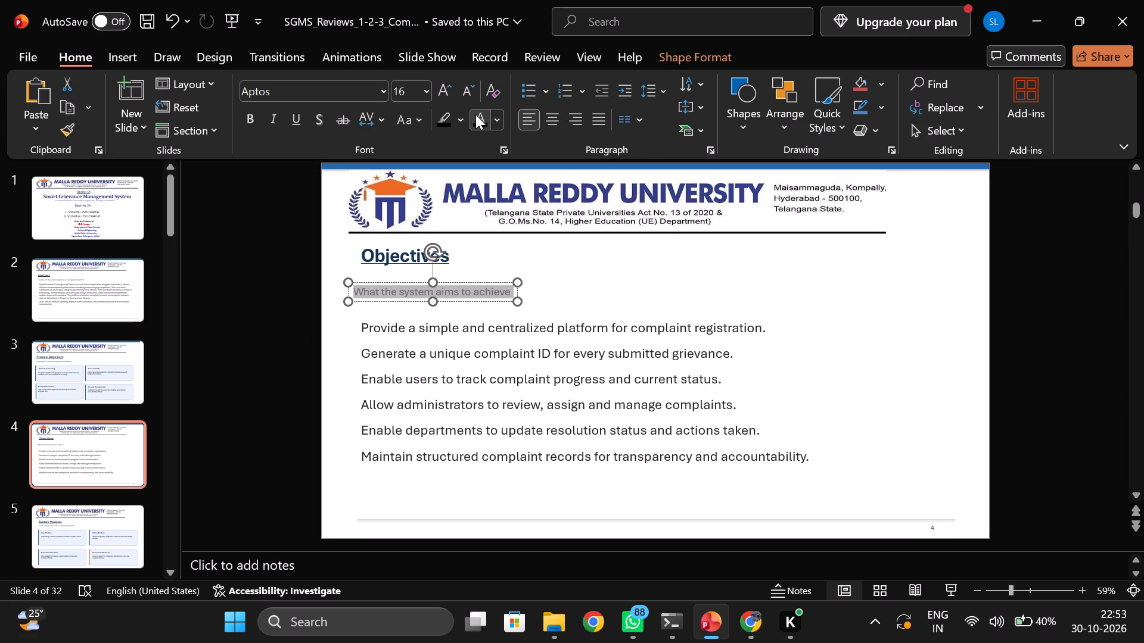
click(477, 115)
click(268, 313)
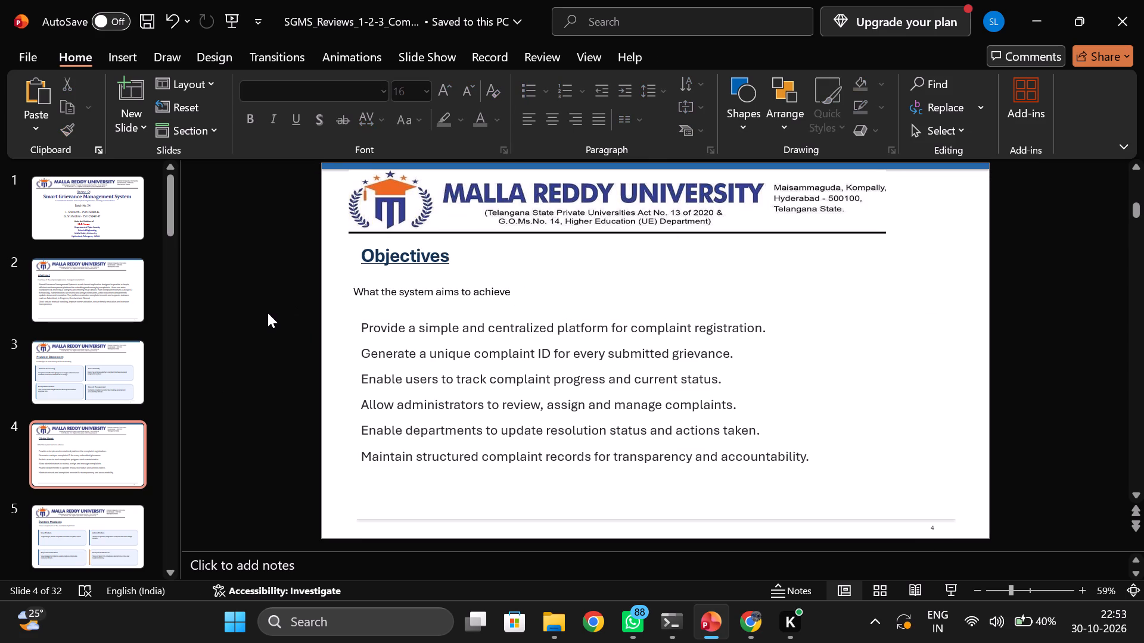
Nudge the Objectives slide's subtitle slightly right so its text lines up with the heading and objective lines.
click(378, 294)
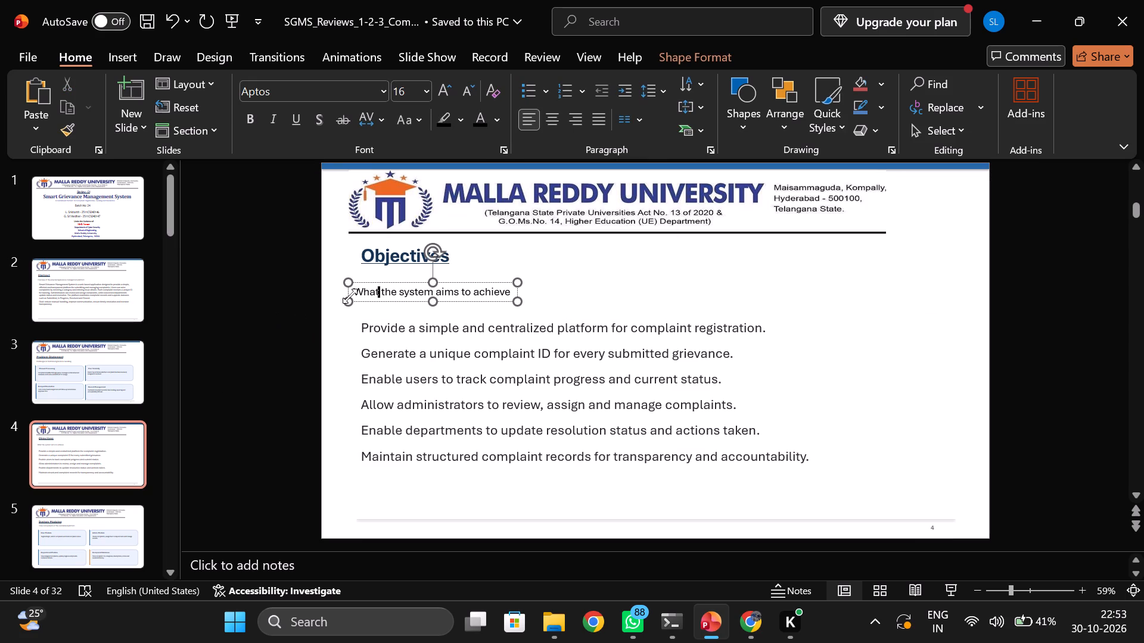
drag(346, 289, 355, 291)
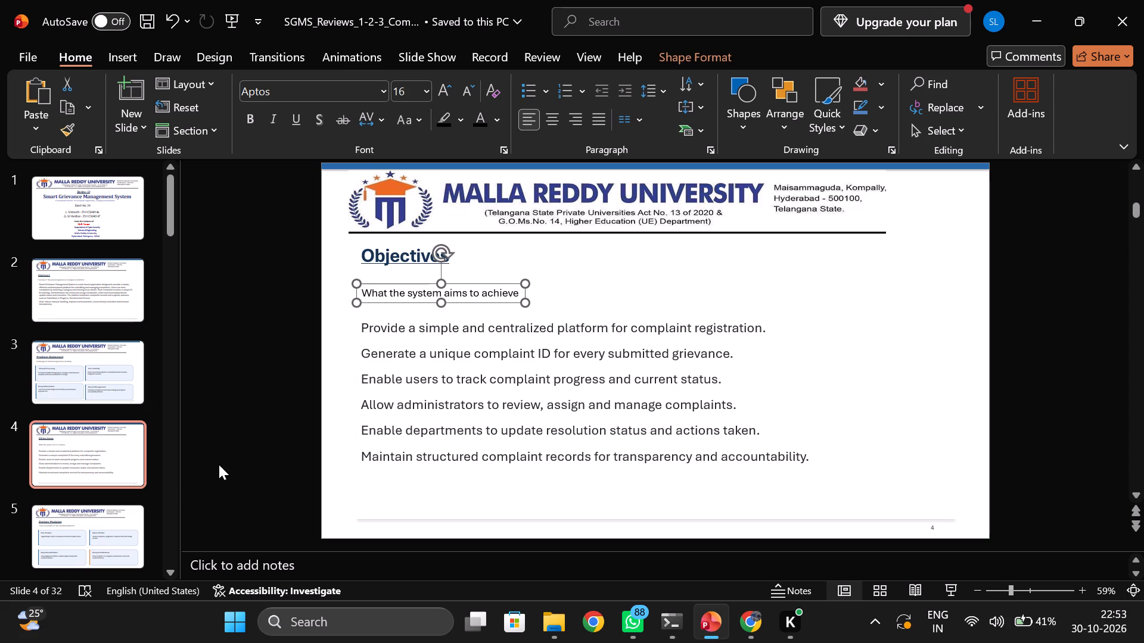
Recolour the whole subtitle "Challenges in traditional grievance handling" on the Problem Statement slide black.
click(69, 376)
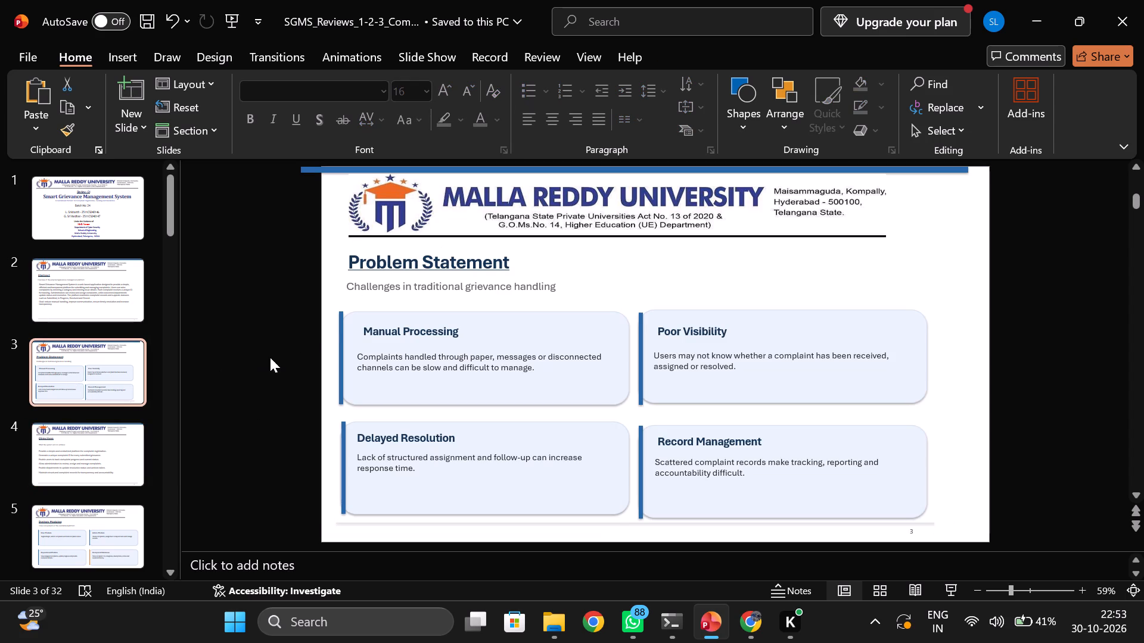
click(384, 286)
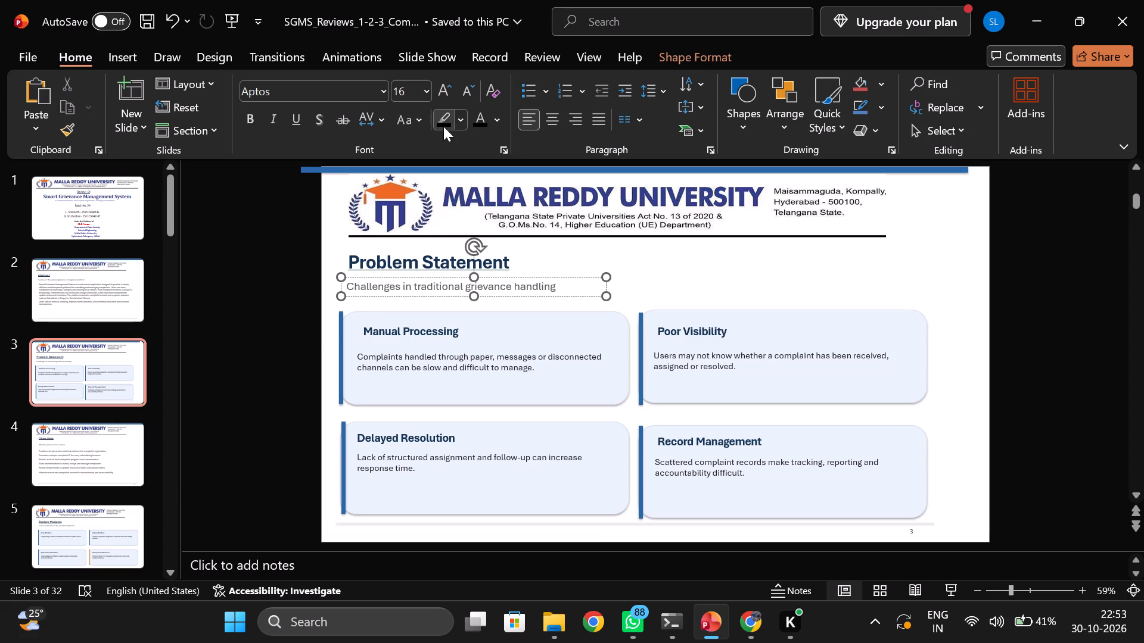
click(476, 122)
click(476, 122)
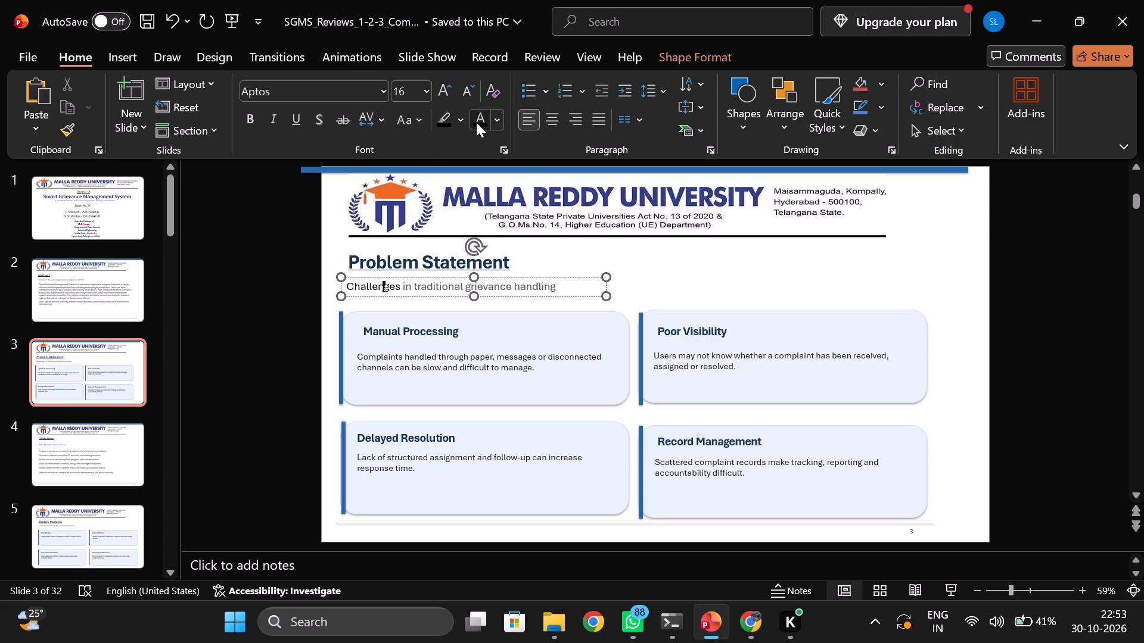
key(ctrl+a)
click(476, 122)
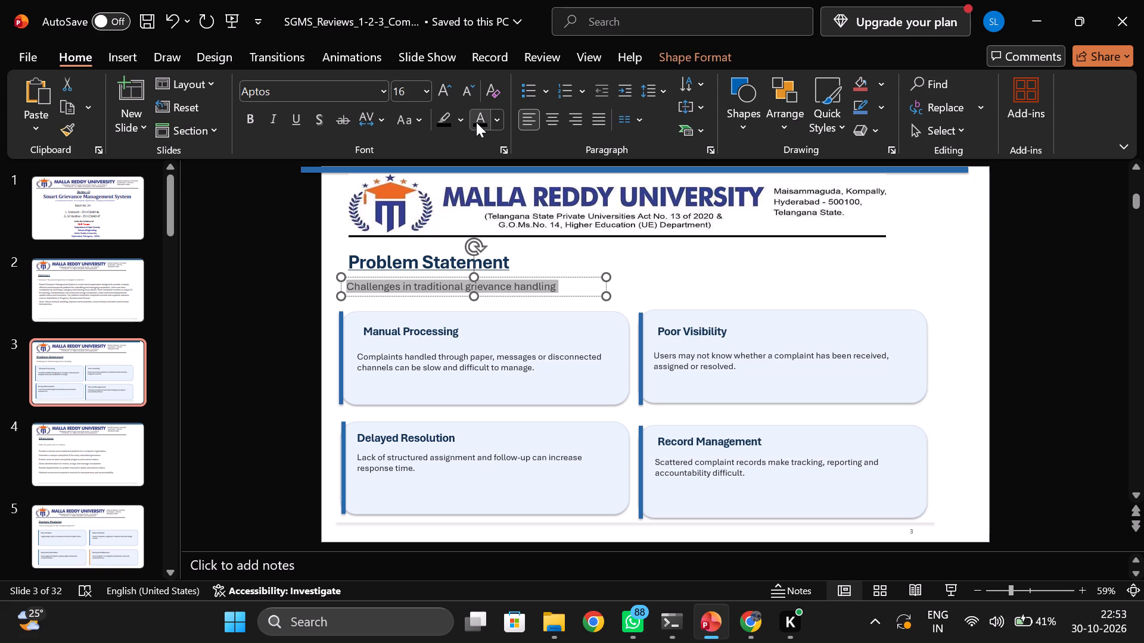
On slide 6, select all the Complaint Workflow content and move it down and slightly right, leaving empty space at the slide's top.
click(112, 301)
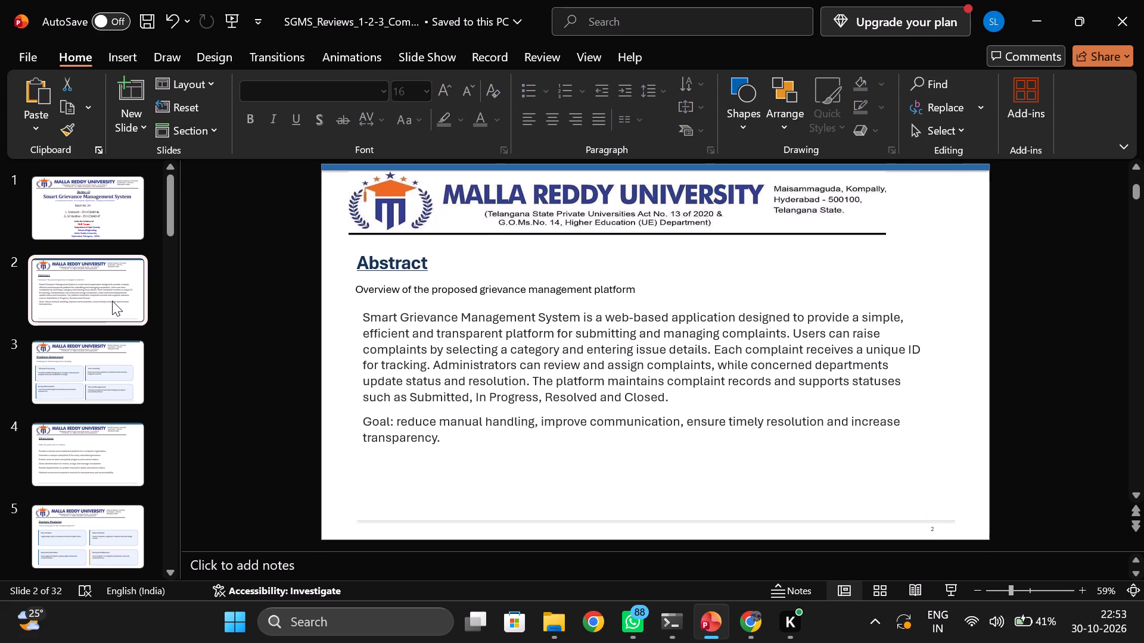
click(85, 369)
click(88, 446)
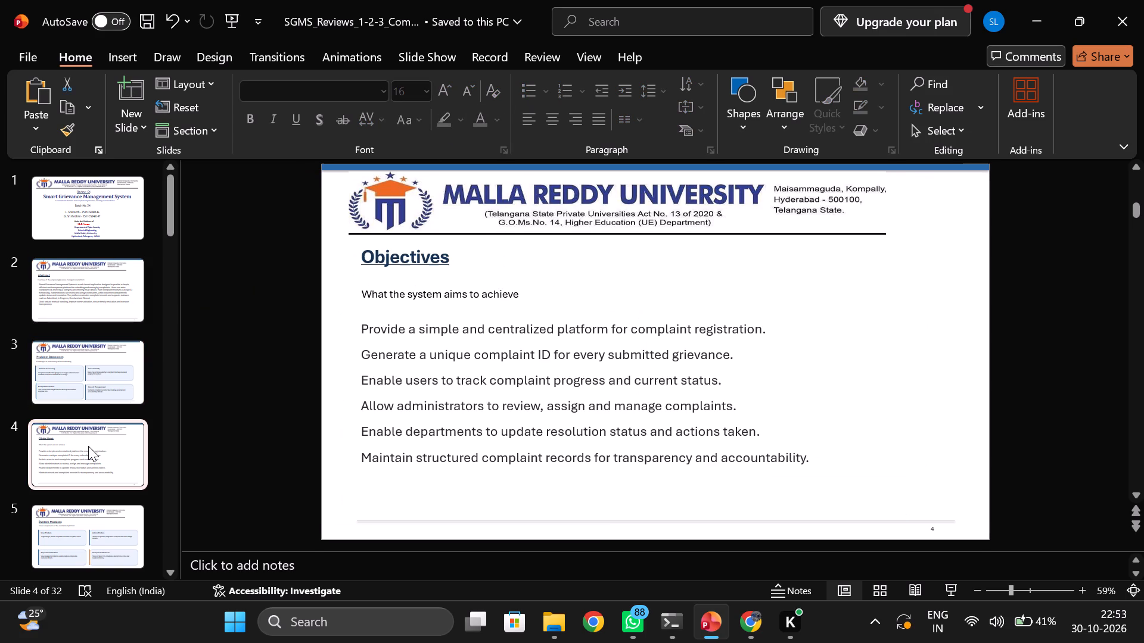
click(85, 546)
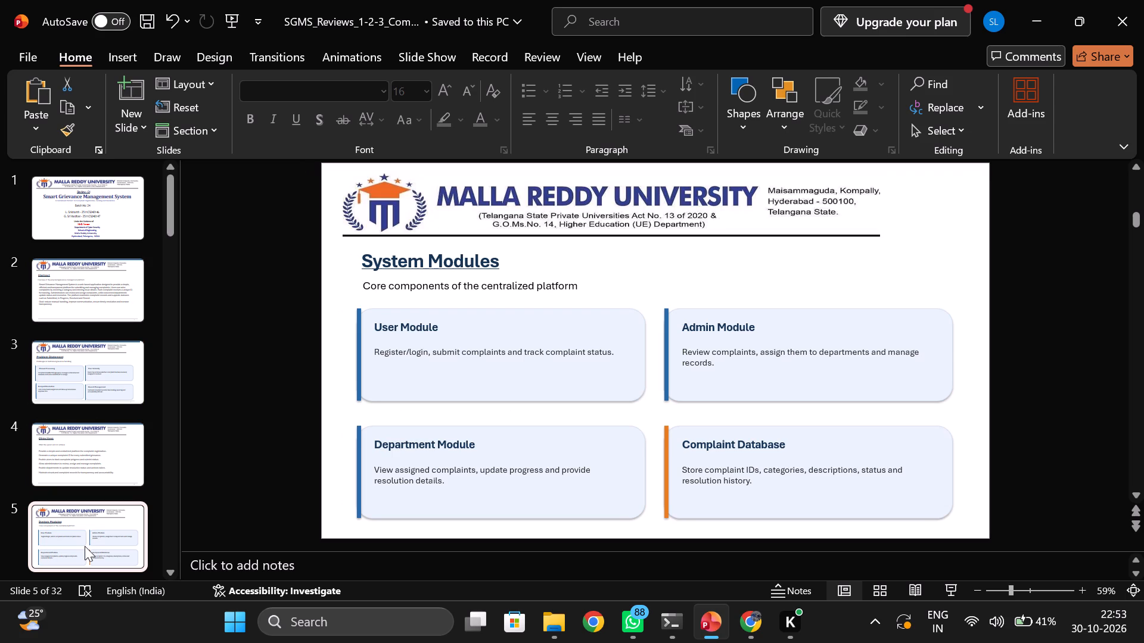
key(Down)
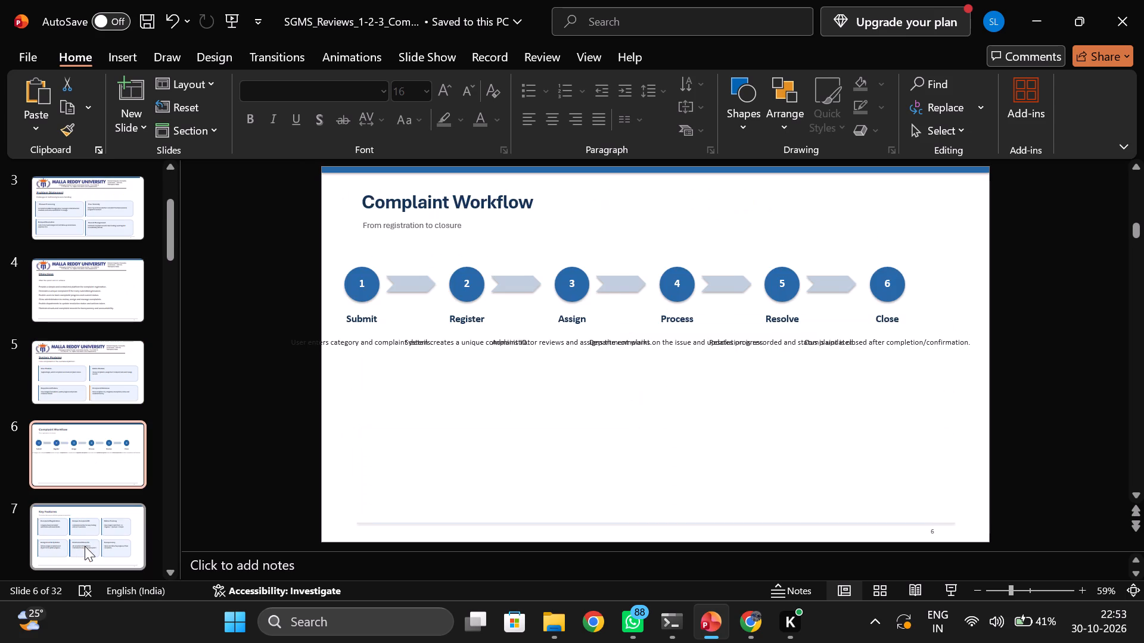
click(505, 288)
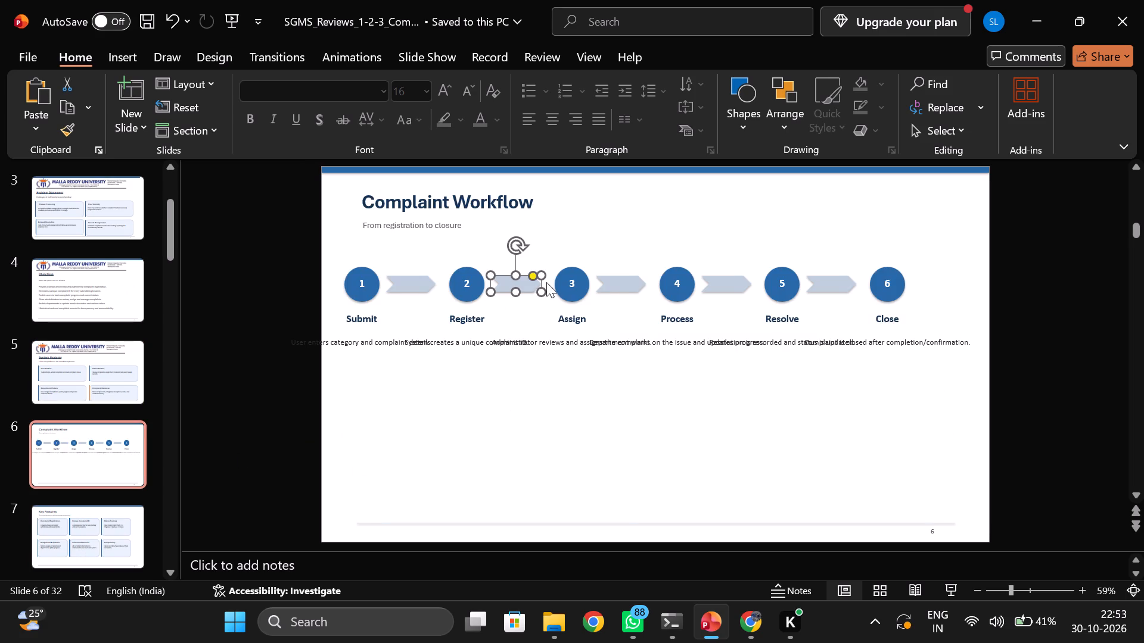
click(318, 265)
key(ctrl+a)
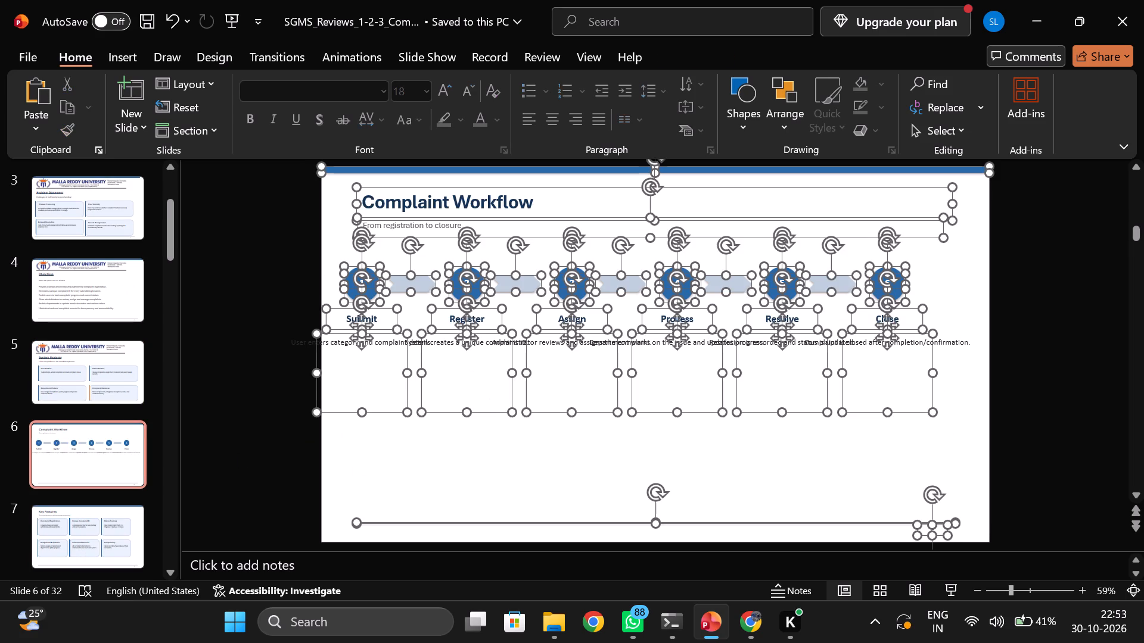
click(543, 451)
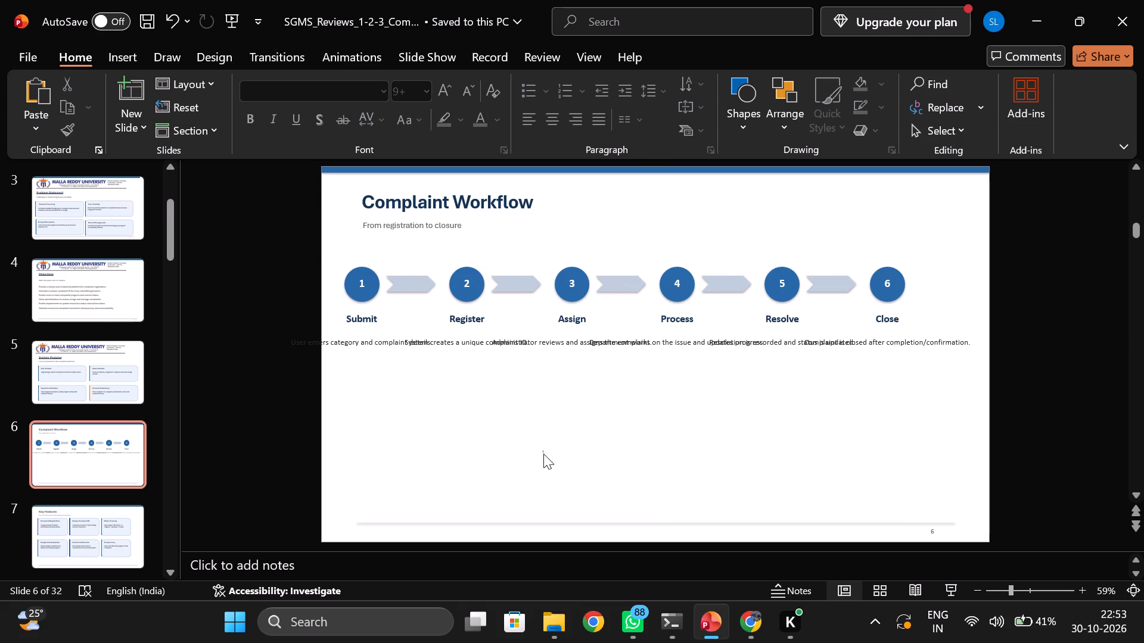
key(a)
key(ctrl+a)
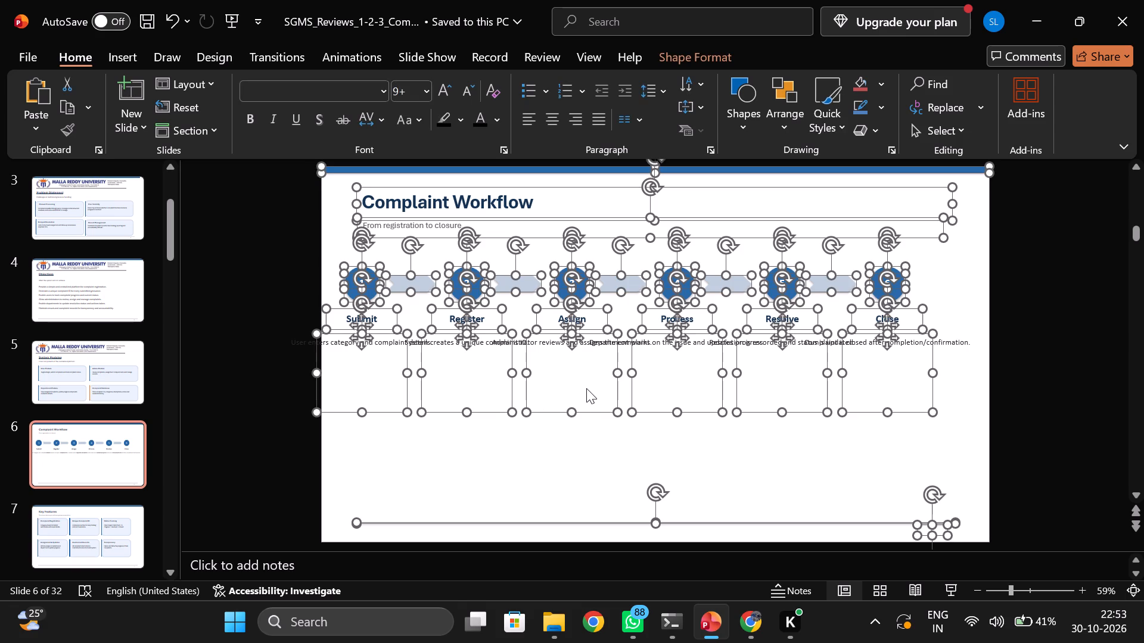
click(586, 388)
key(ctrl+a)
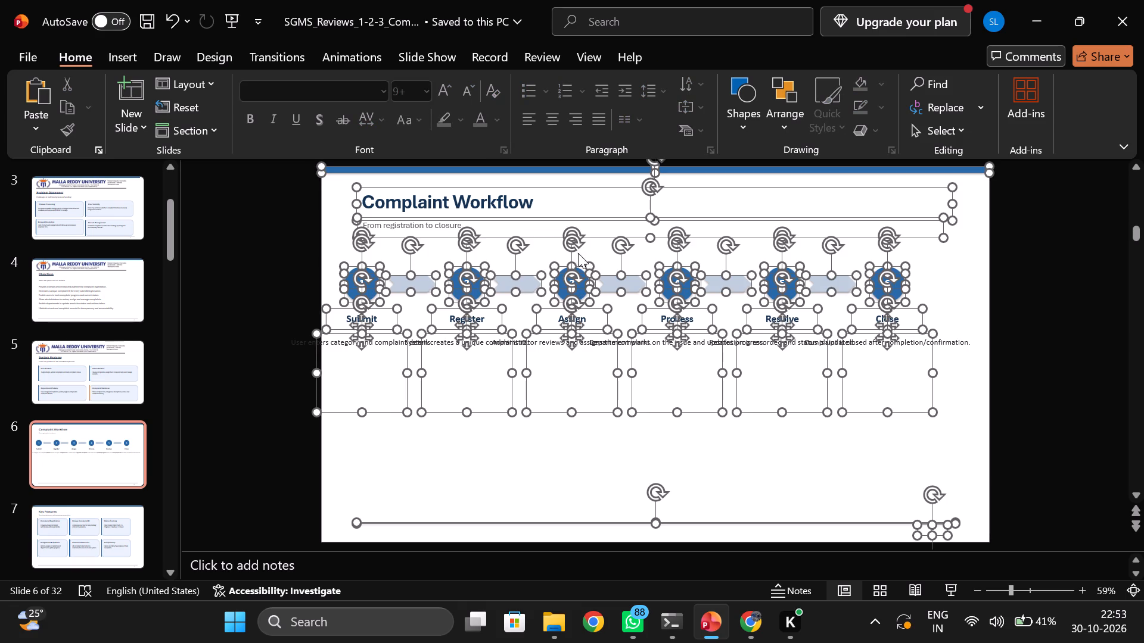
drag(603, 236, 630, 315)
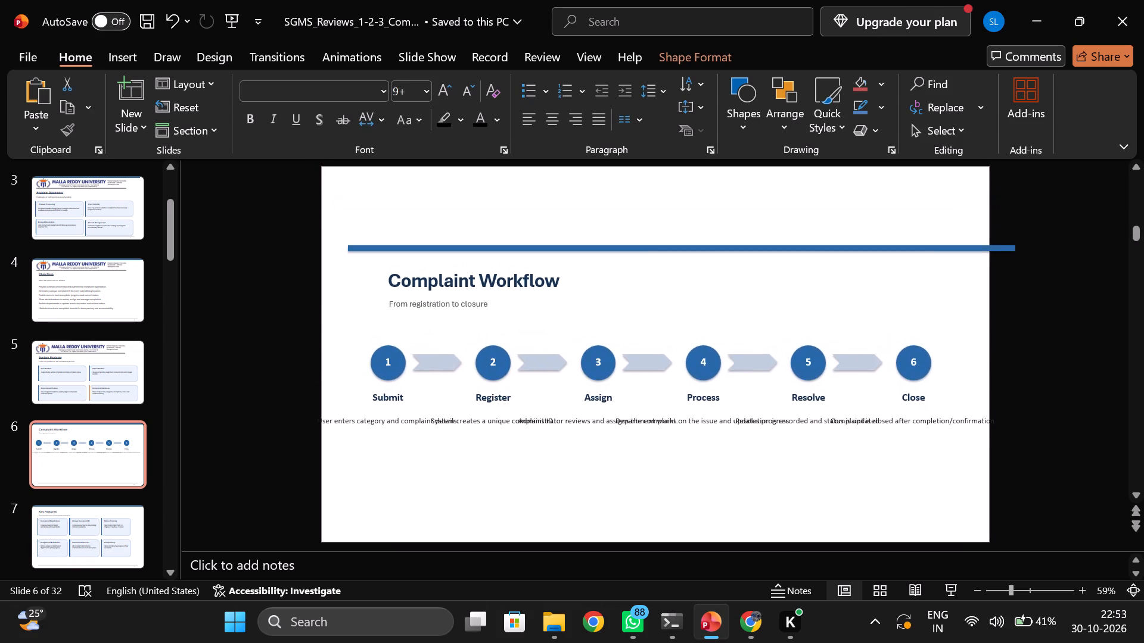
drag(630, 315, 621, 302)
click(555, 514)
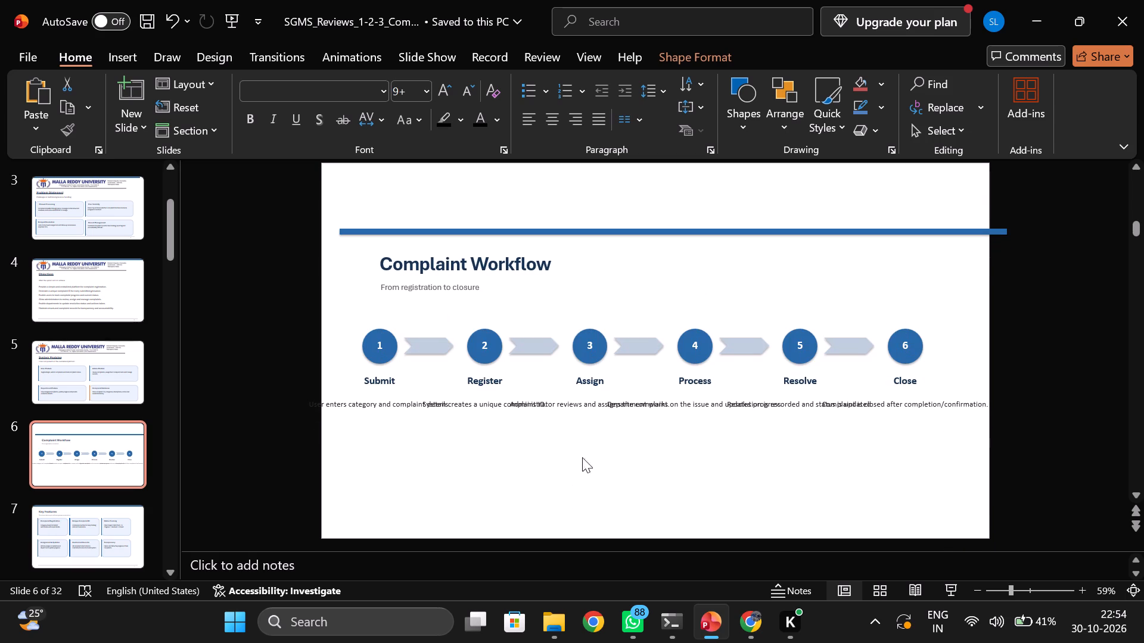
Delete the description texts beneath the Process, Submit and Register stages on the Complaint Workflow slide.
click(632, 399)
triple_click(632, 399)
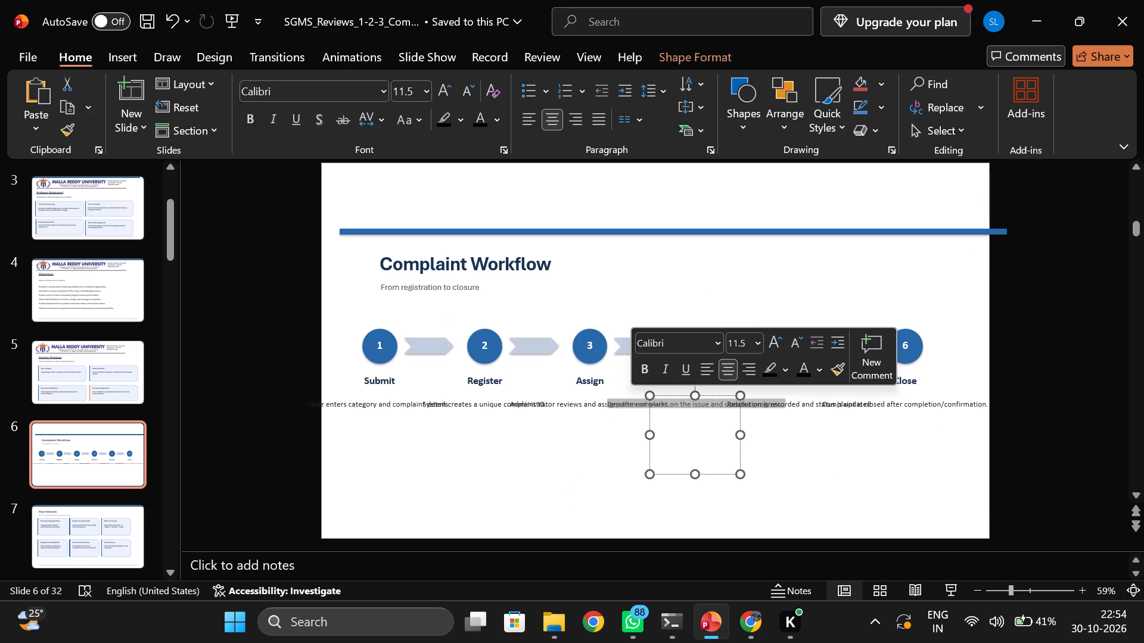
key(BackSpace)
key(BackSpace)
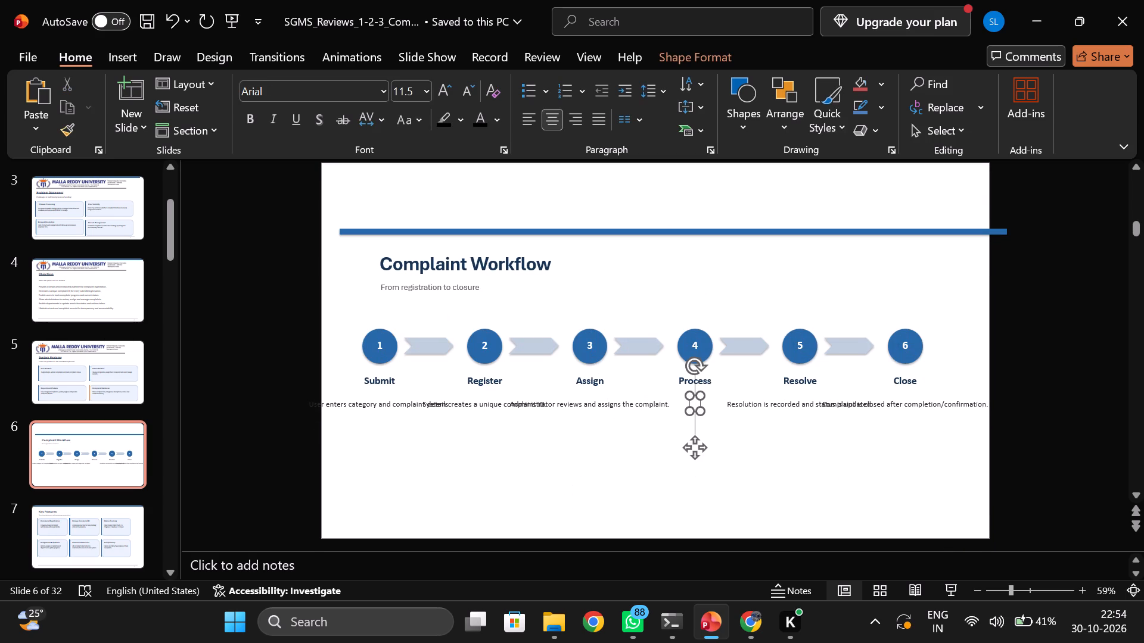
click(315, 405)
triple_click(338, 406)
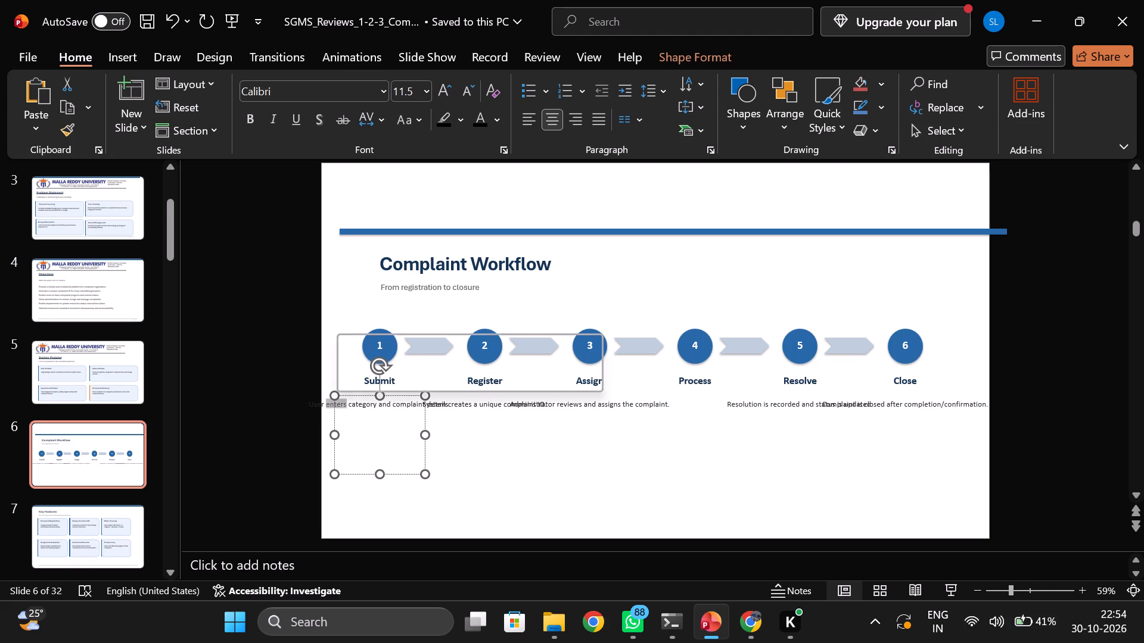
key(BackSpace)
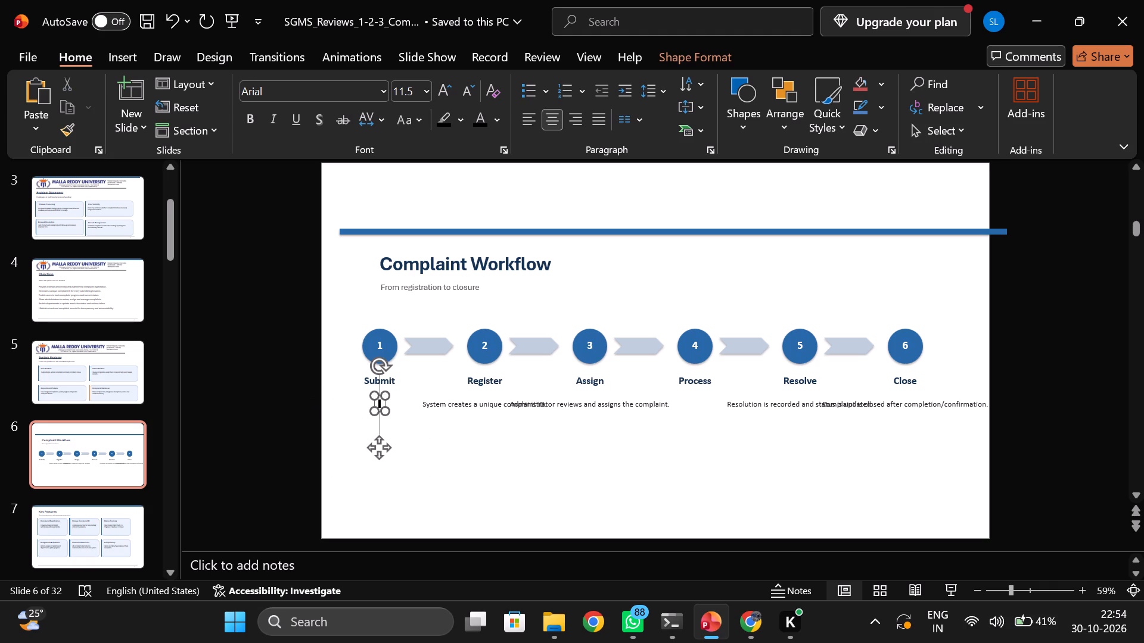
double_click(443, 399)
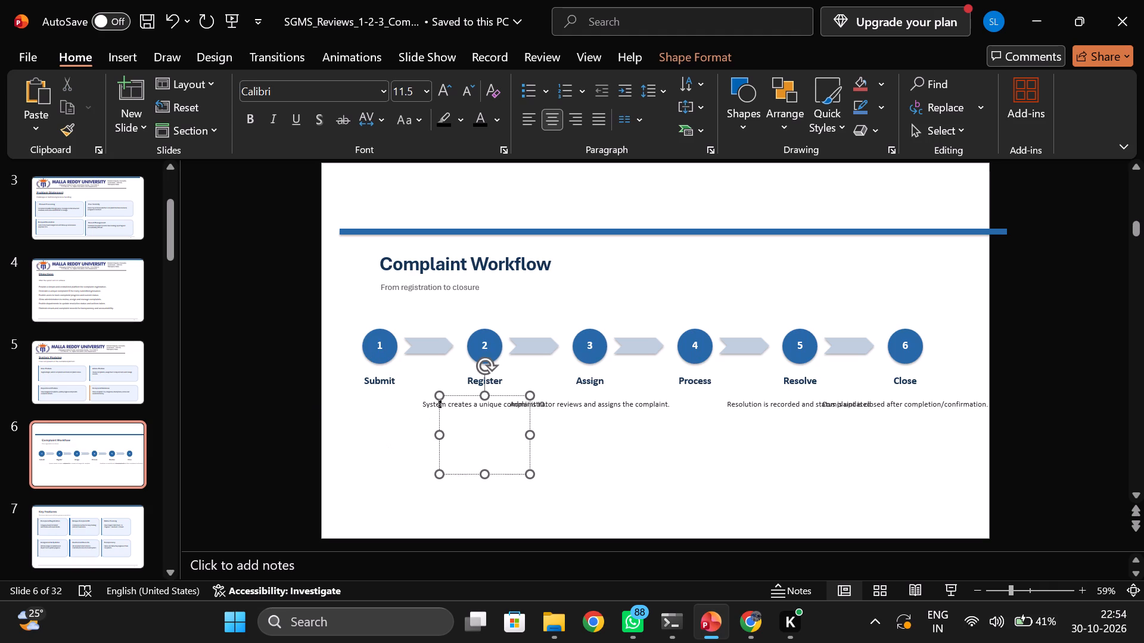
double_click(453, 402)
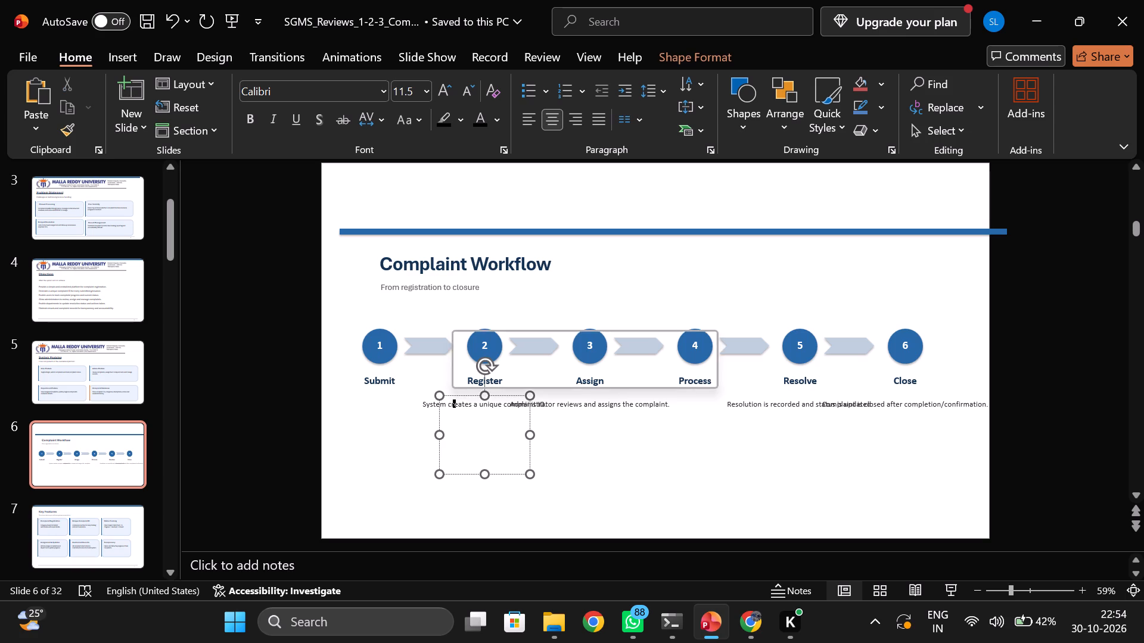
key(Delete)
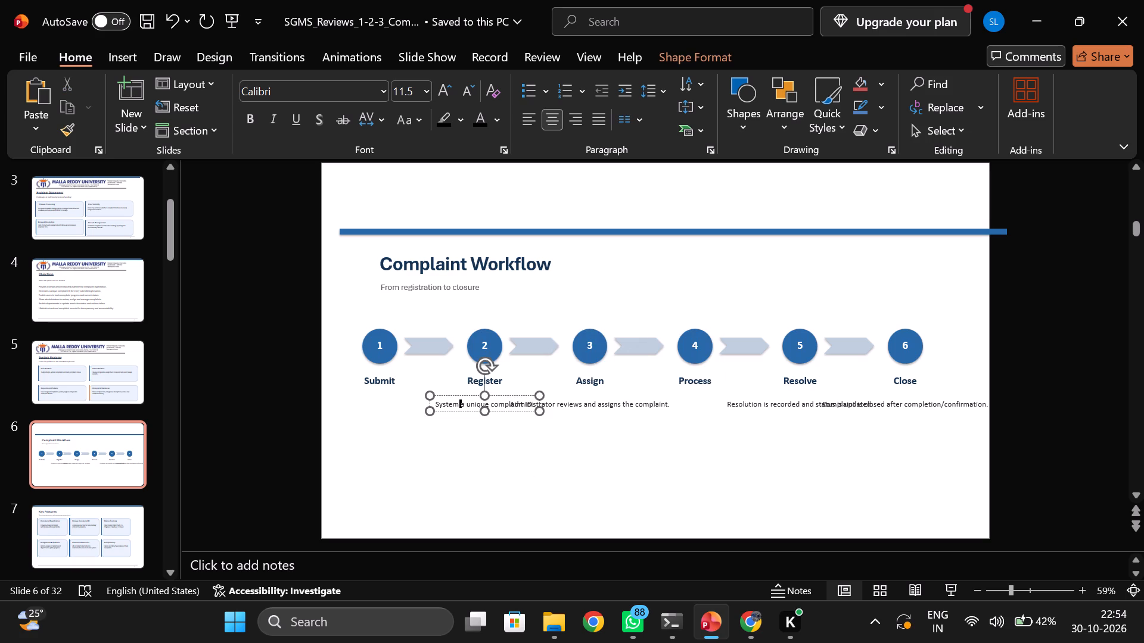
key(ctrl+a)
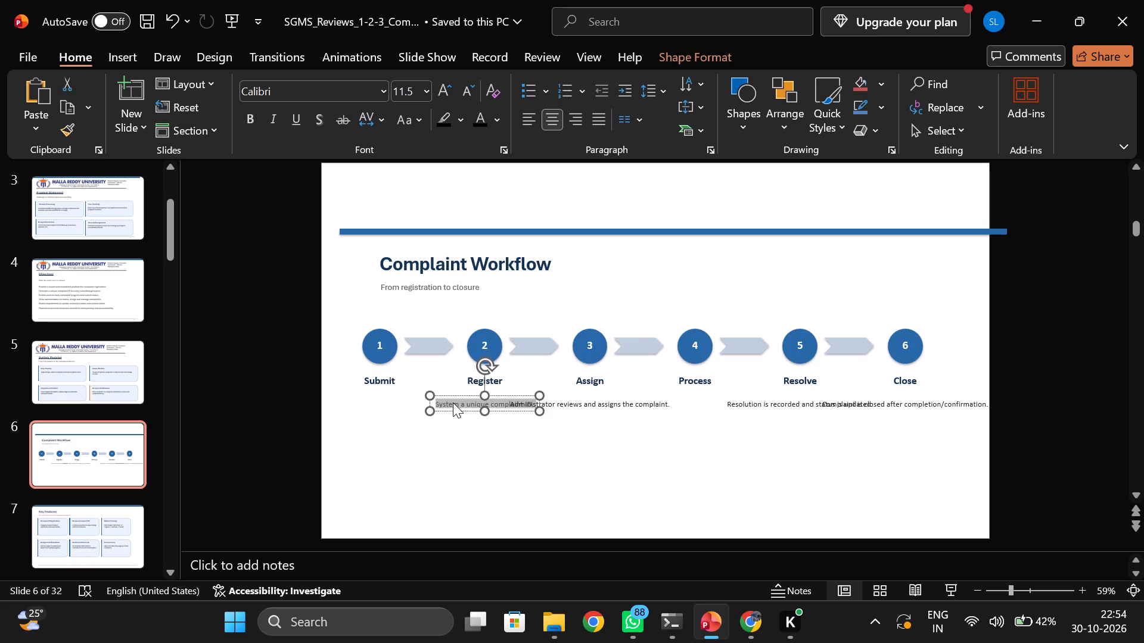
key(Delete)
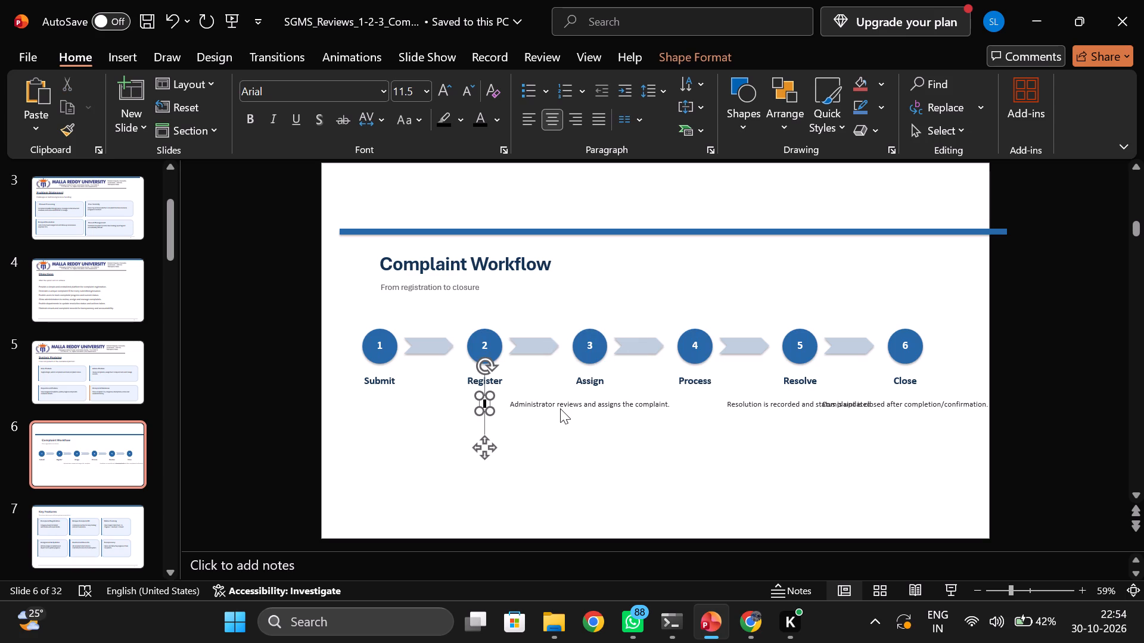
Delete the description texts beneath the Assign, Resolve and Close stages on the Complaint Workflow slide.
click(560, 408)
triple_click(567, 403)
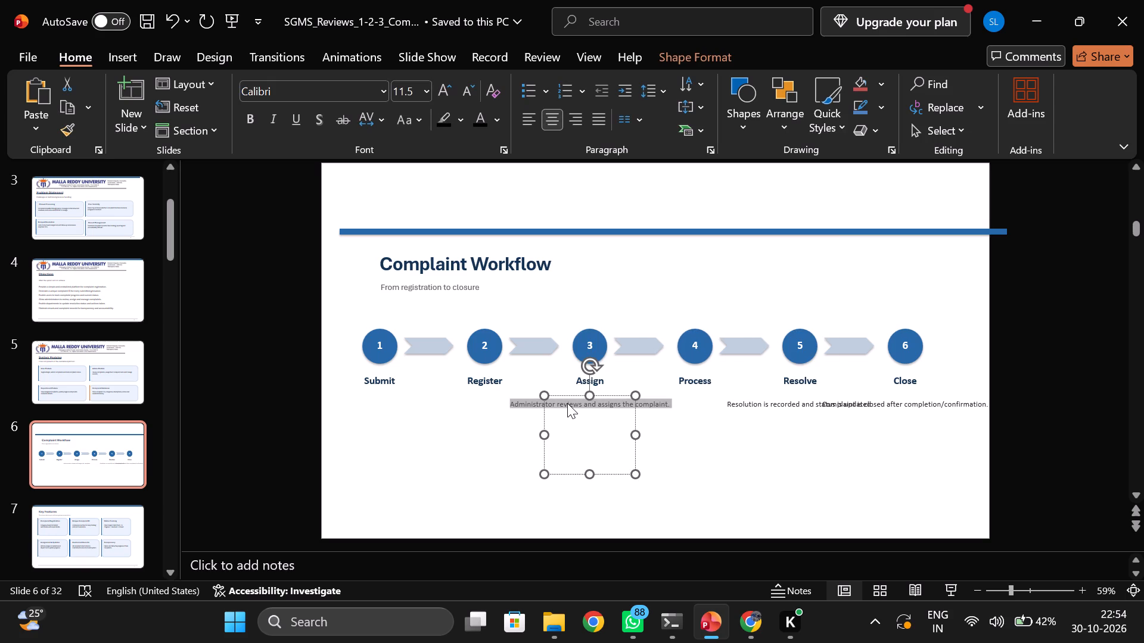
key(BackSpace)
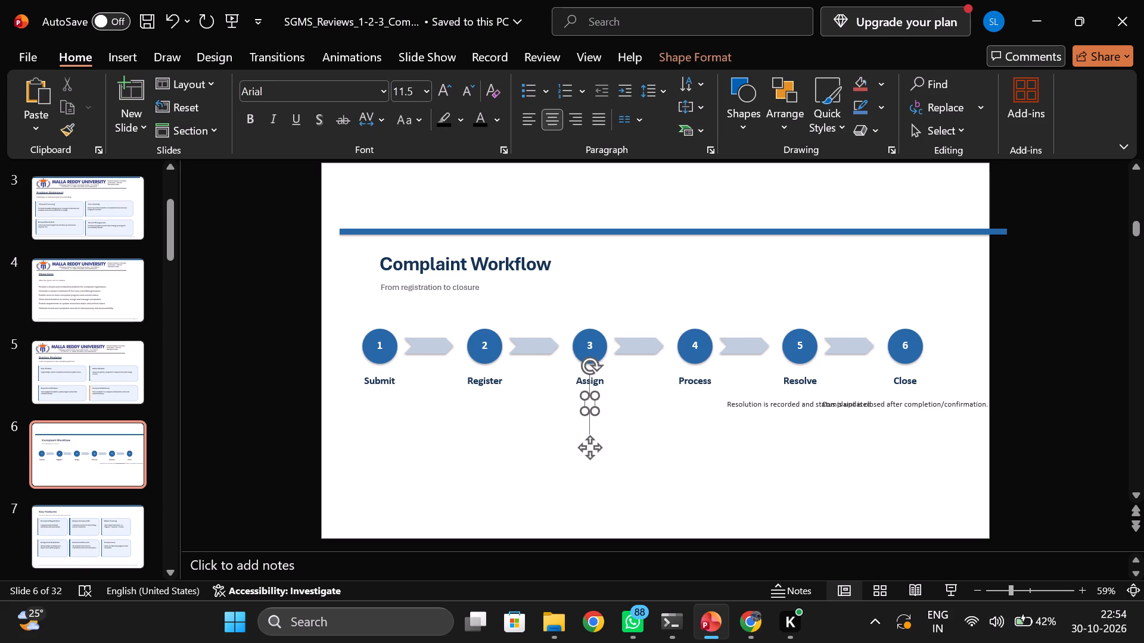
click(767, 401)
triple_click(781, 404)
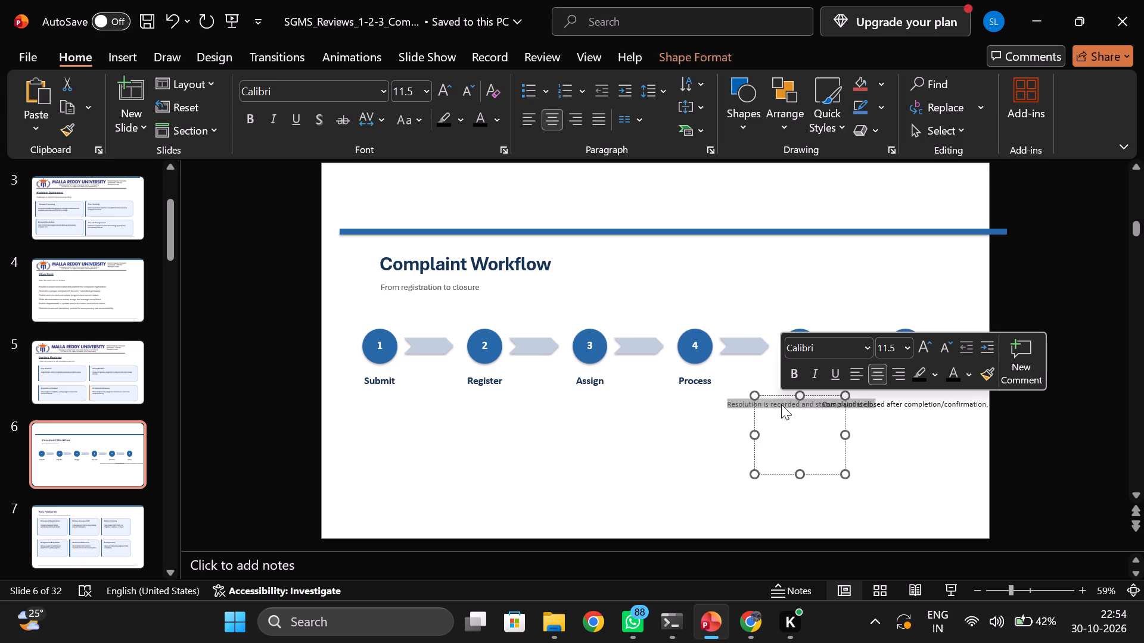
key(Delete)
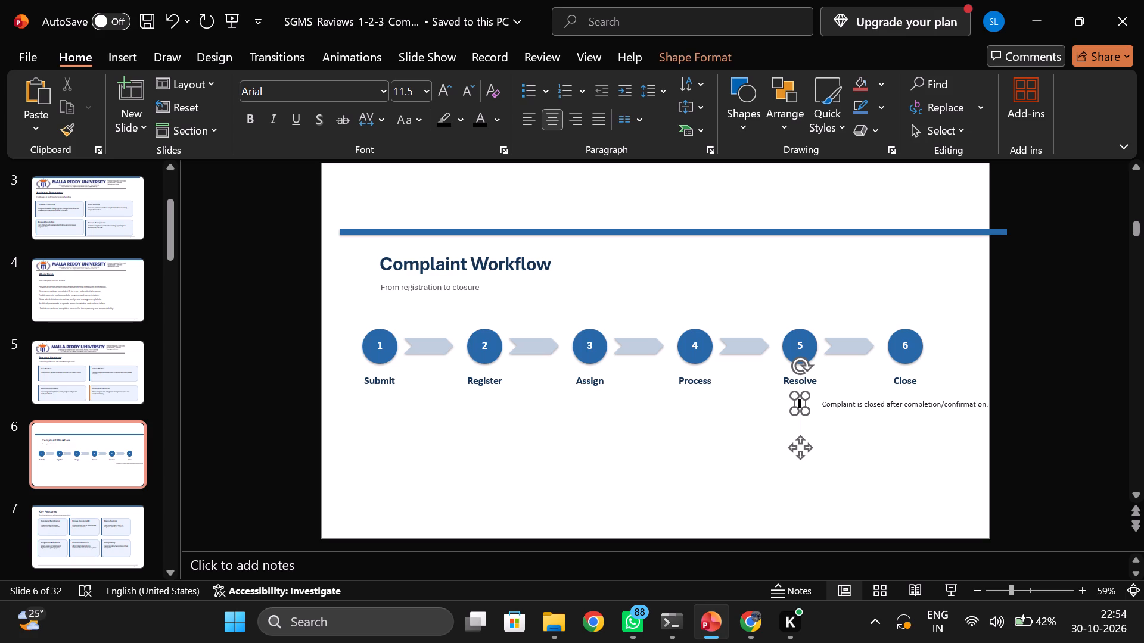
double_click(877, 407)
key(Delete)
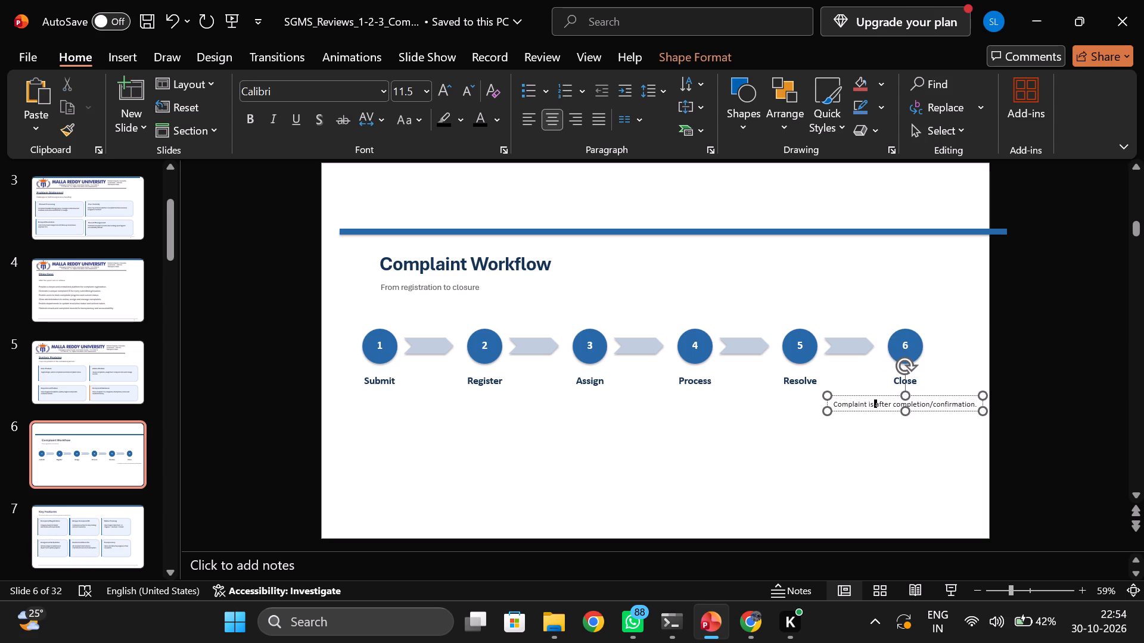
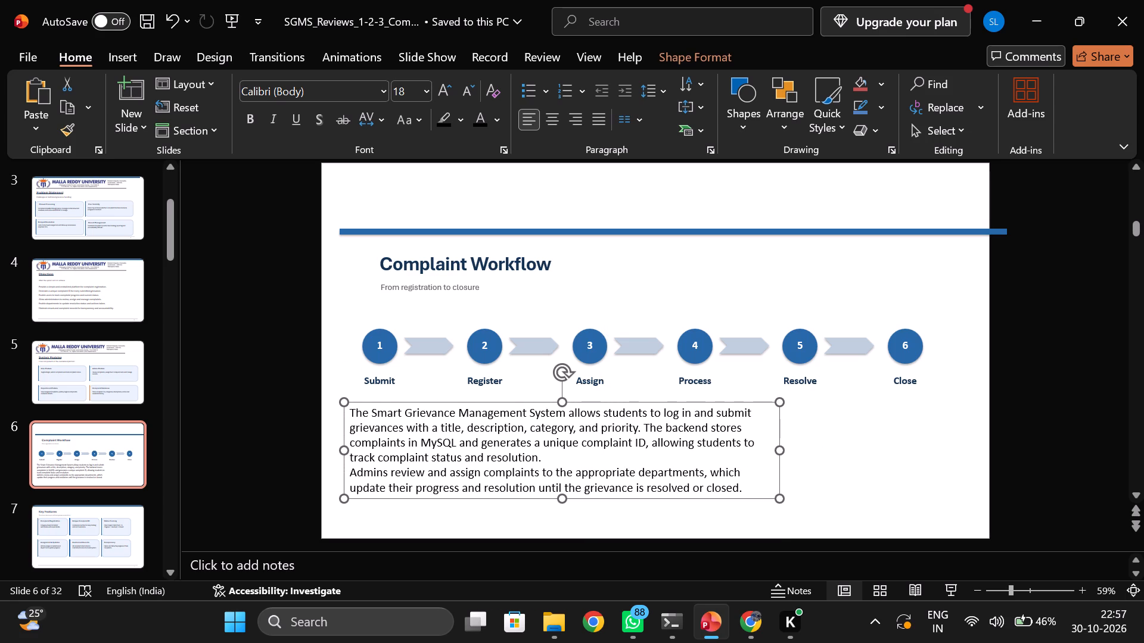
drag(784, 452, 904, 464)
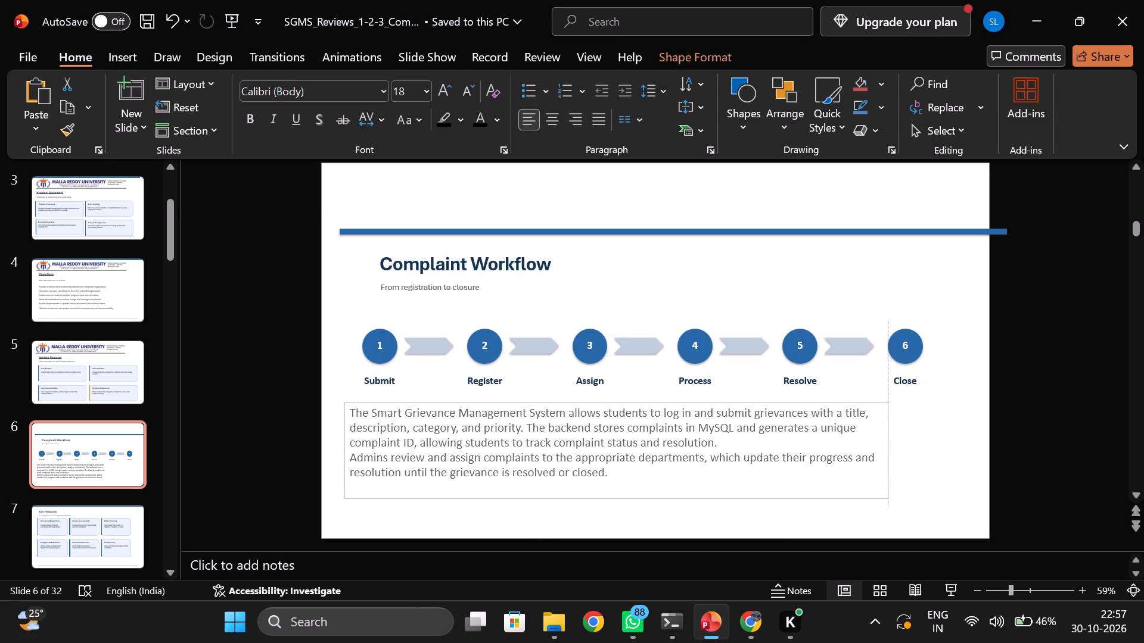
drag(904, 464, 927, 469)
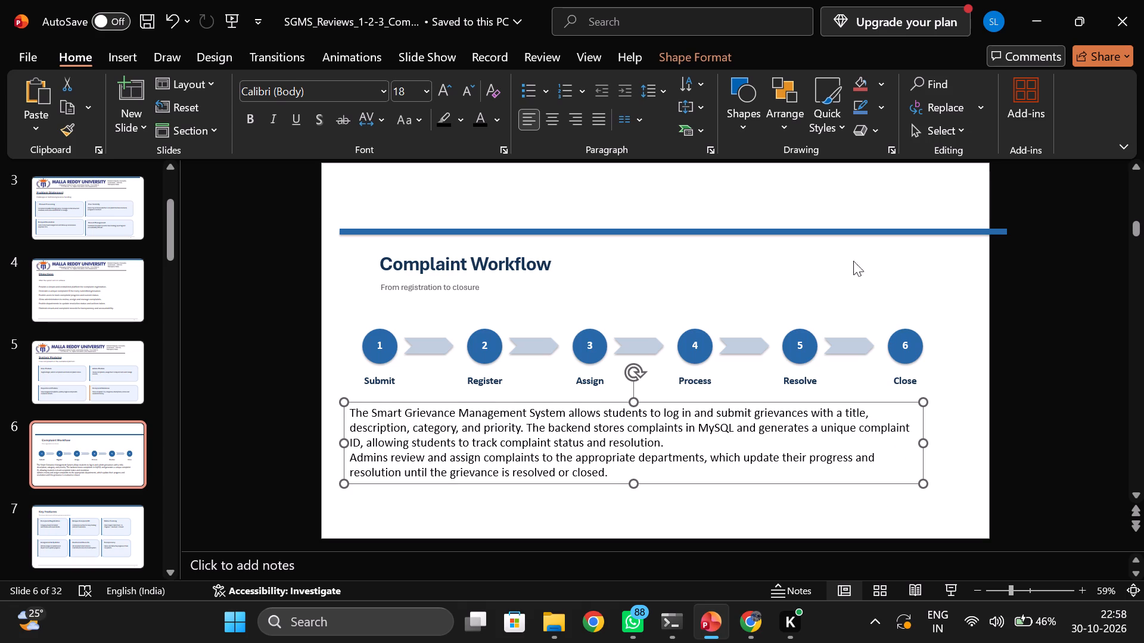
Delete the blue horizontal bar above the Complaint Workflow title.
click(836, 232)
key(Delete)
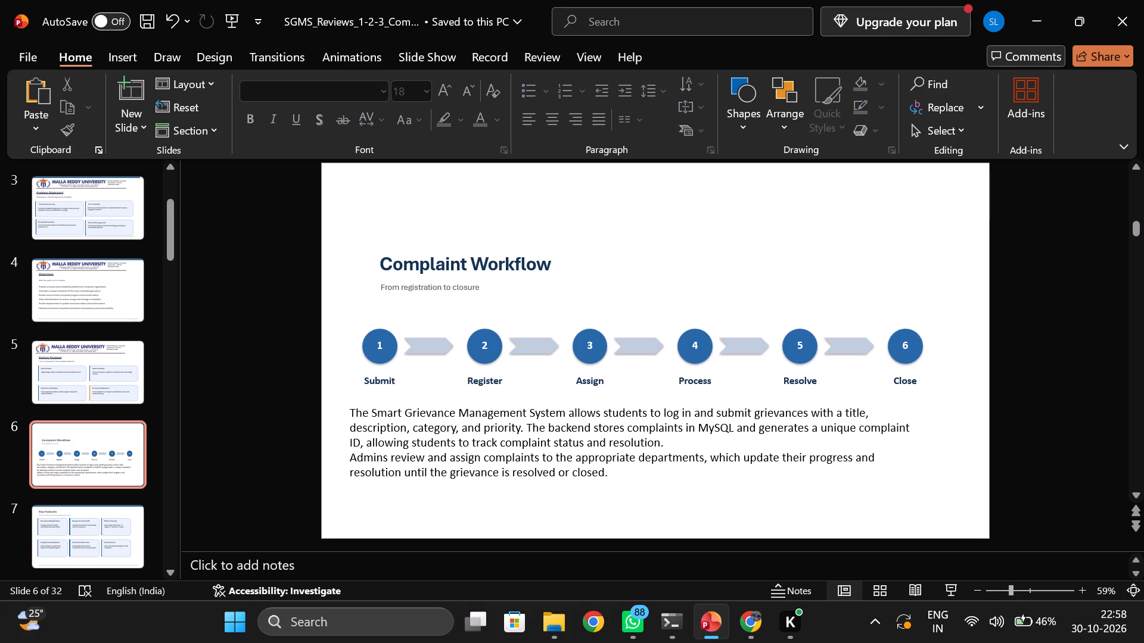
Make the subtitle "From registration to closure" black, widen its text box slightly and set its font size to 16.
double_click(402, 287)
key(ctrl+a)
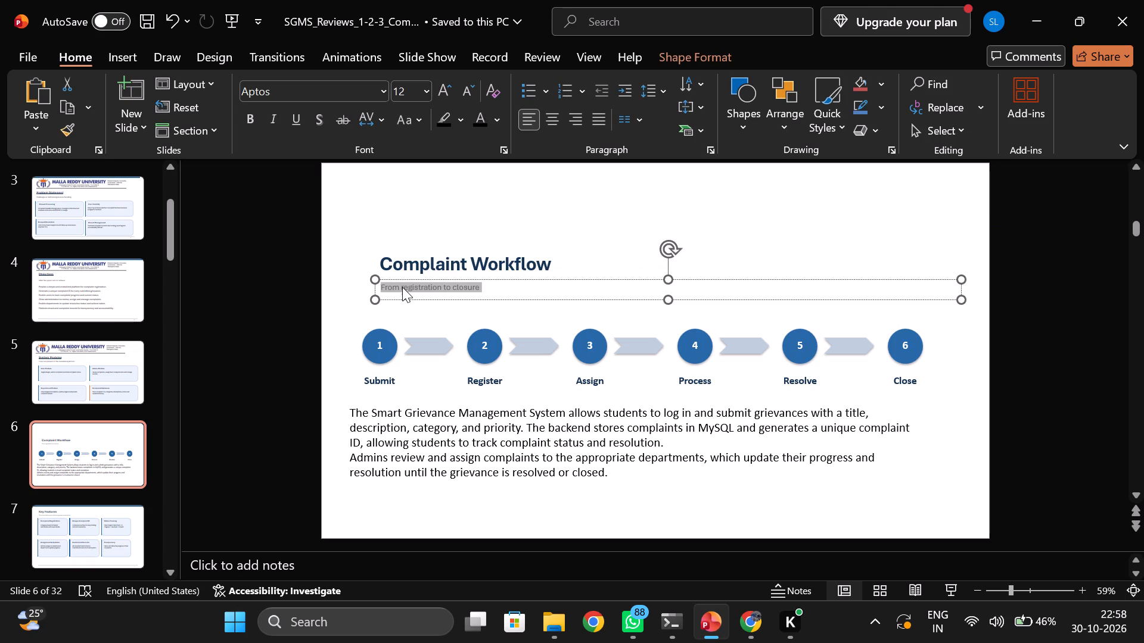
click(486, 116)
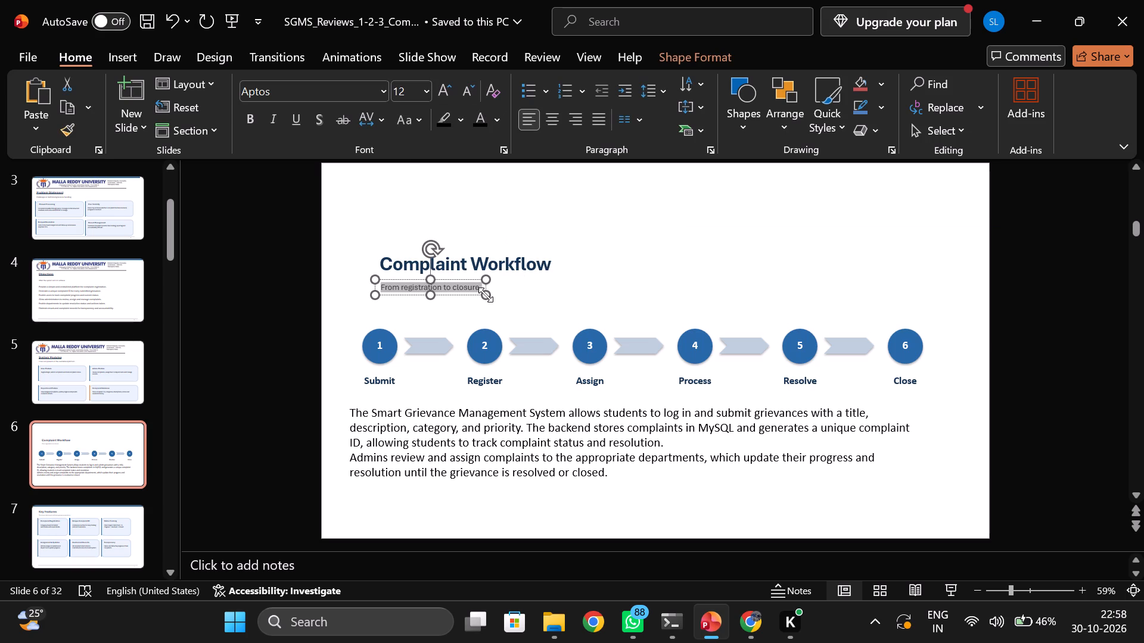
drag(484, 296, 562, 299)
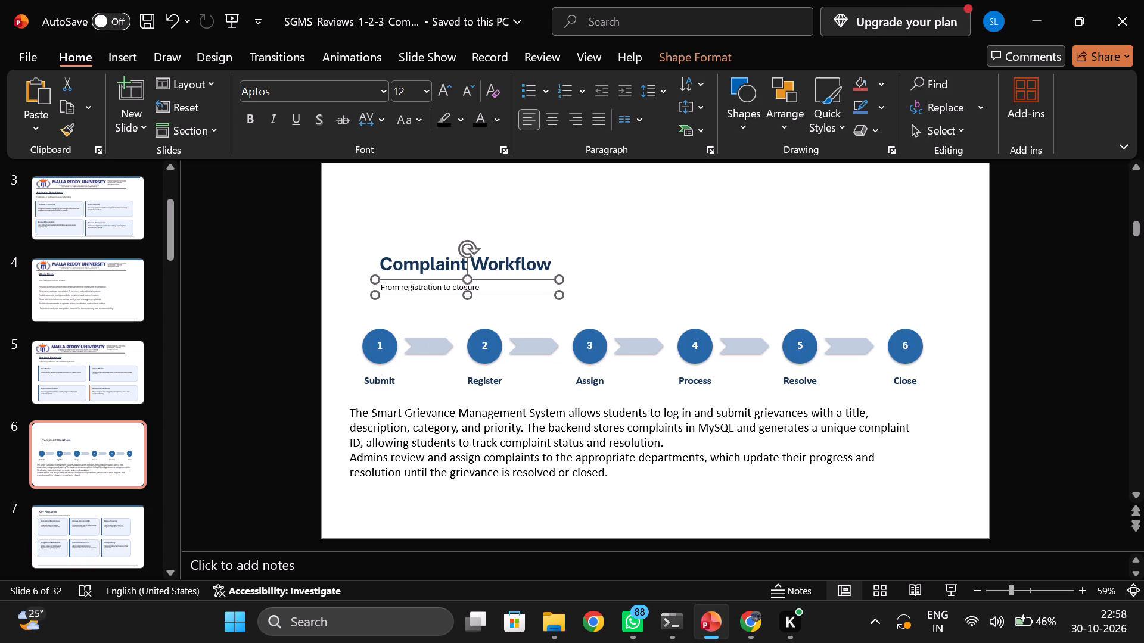
triple_click(387, 289)
click(518, 232)
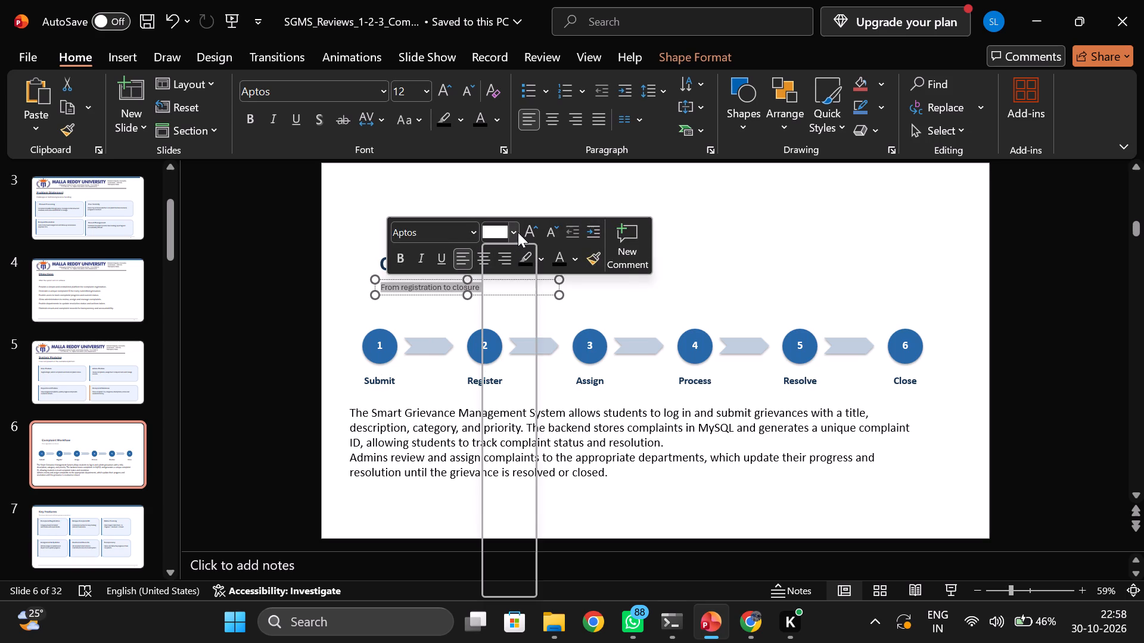
click(513, 407)
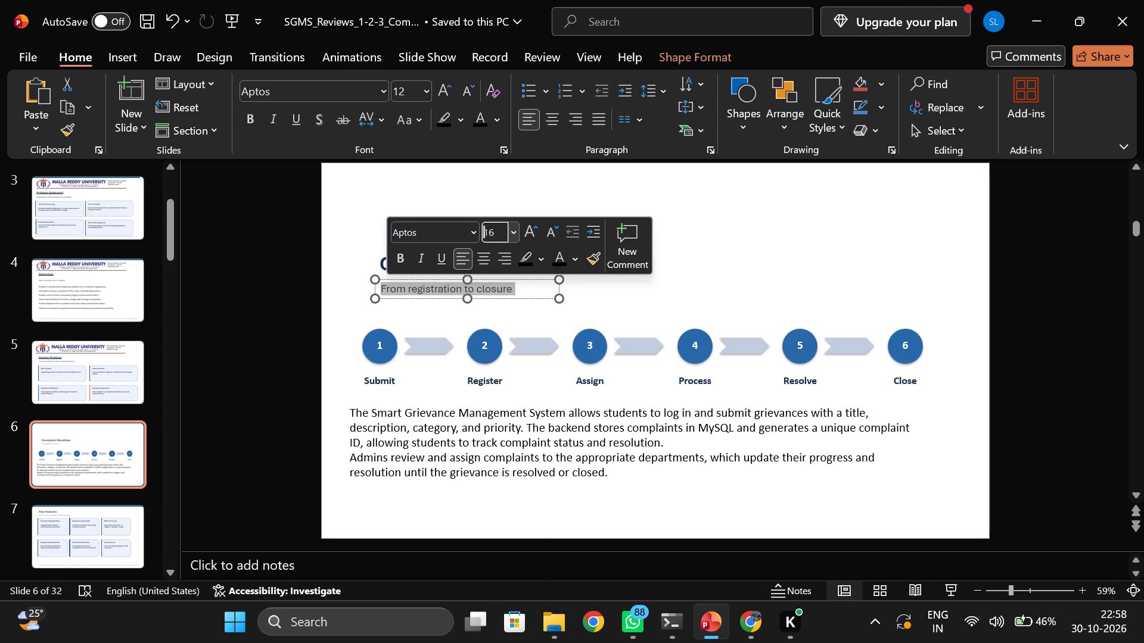
click(614, 338)
click(421, 313)
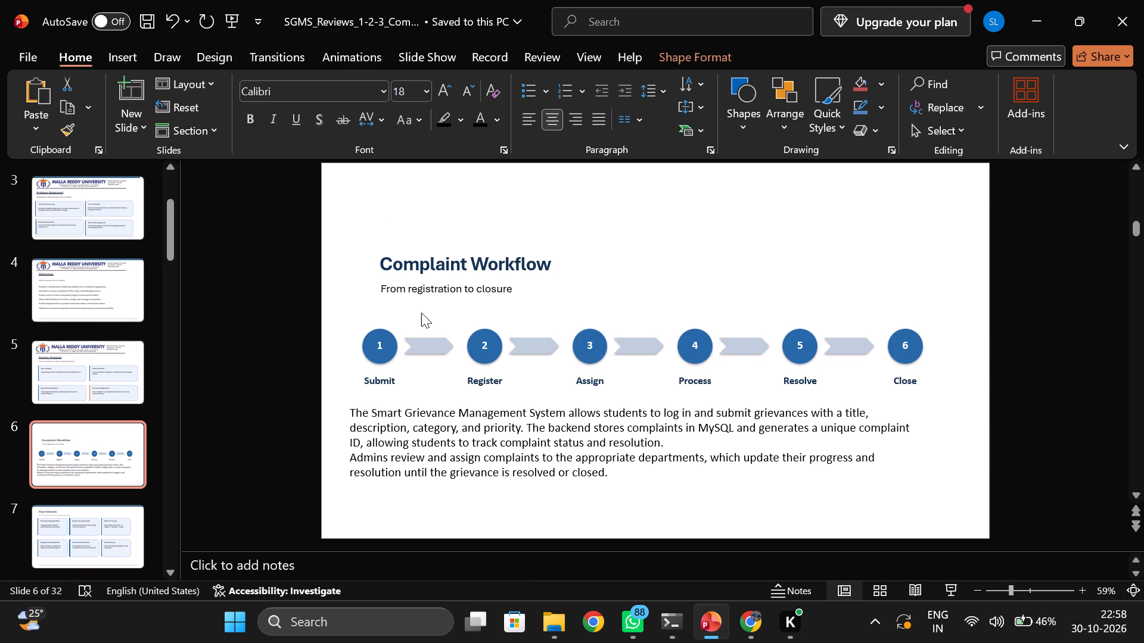
Shift the Complaint Workflow title box slightly left and down, roughly in line with the first stage circle.
drag(480, 263, 477, 263)
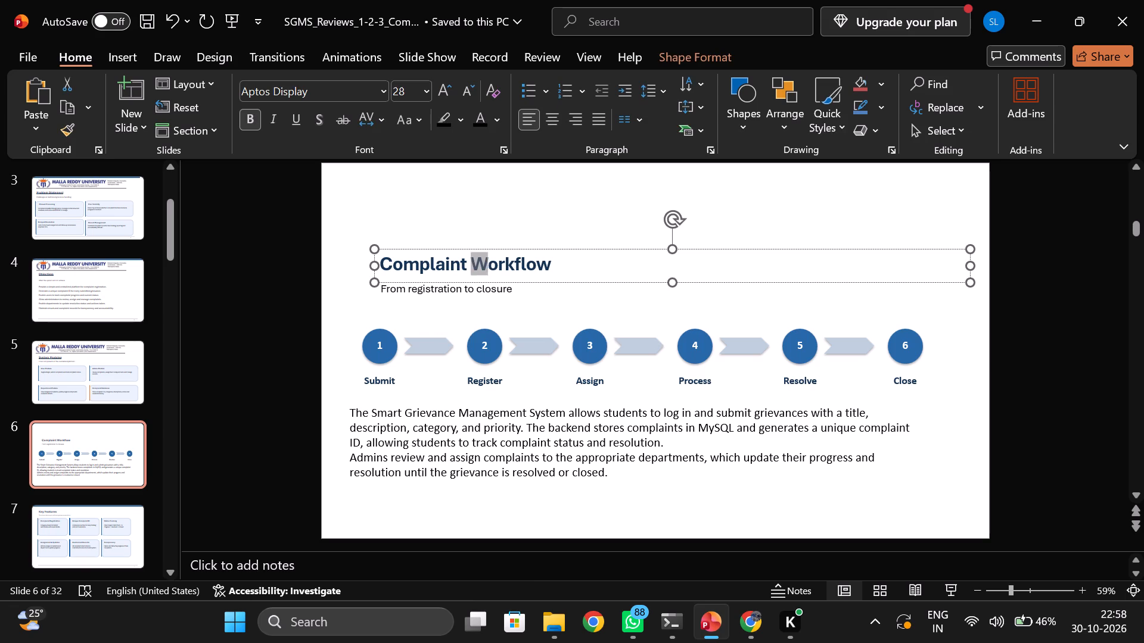
drag(477, 263, 465, 267)
drag(385, 280, 374, 283)
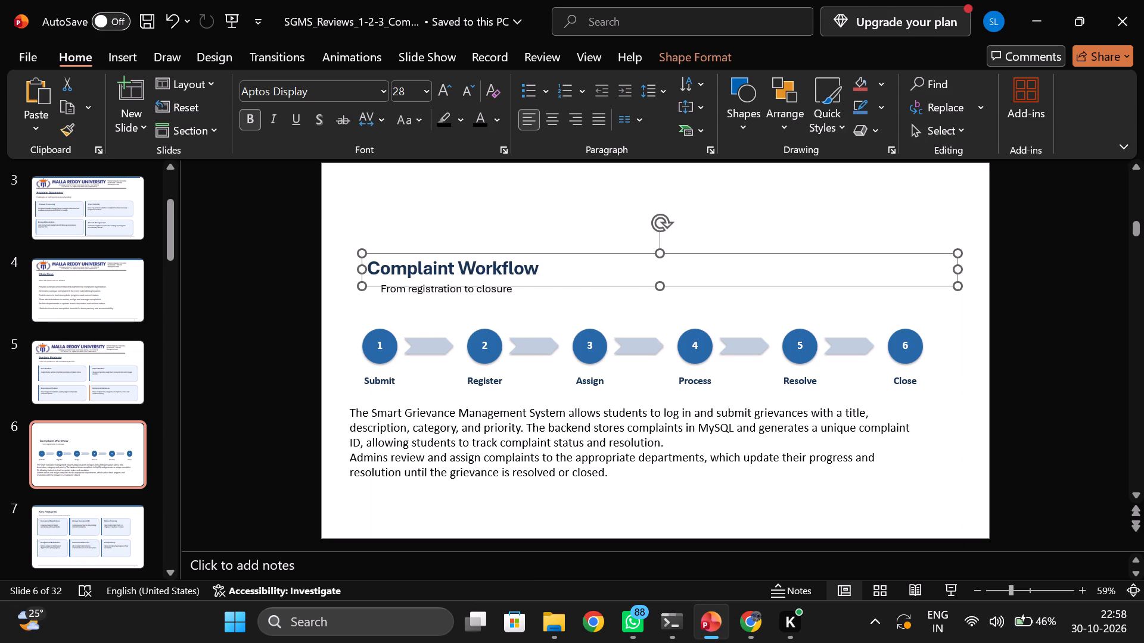
Underline the whole "Complaint Workflow" title.
click(437, 270)
key(ctrl+a)
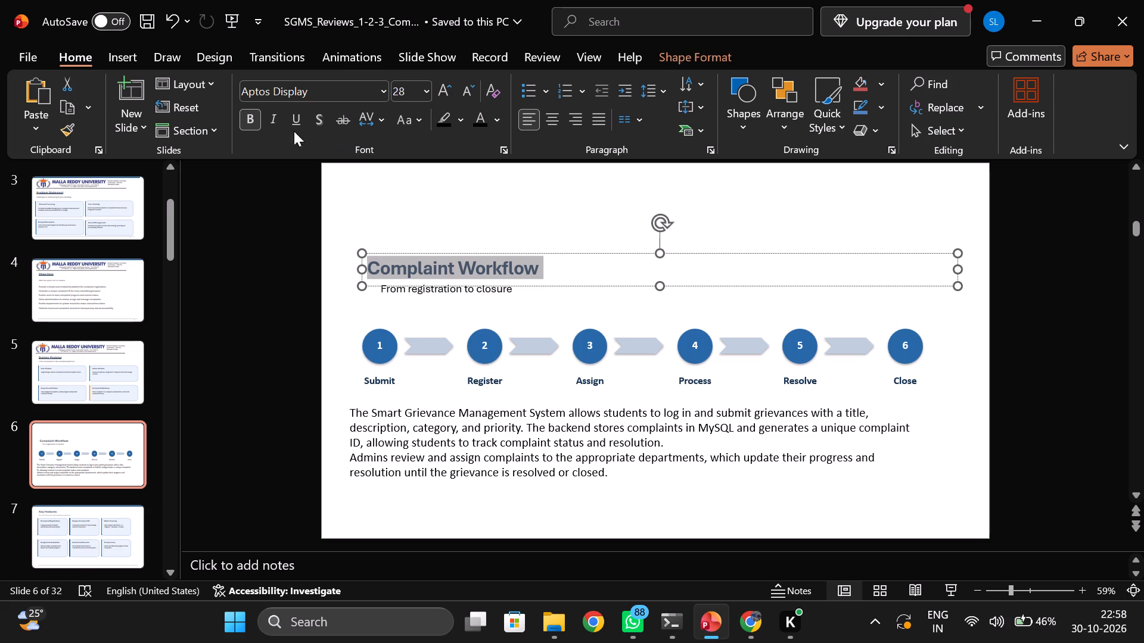
click(293, 118)
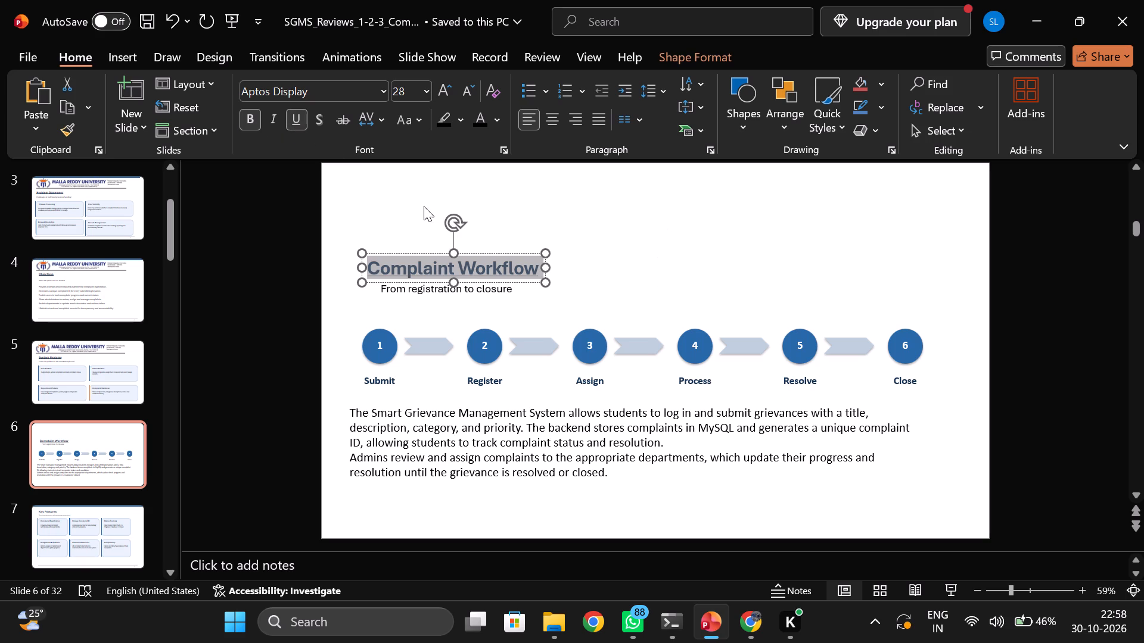
click(424, 206)
Copy the Malla Reddy University header picture from the Objectives slide and paste it at the top of the Complaint Workflow slide.
click(132, 332)
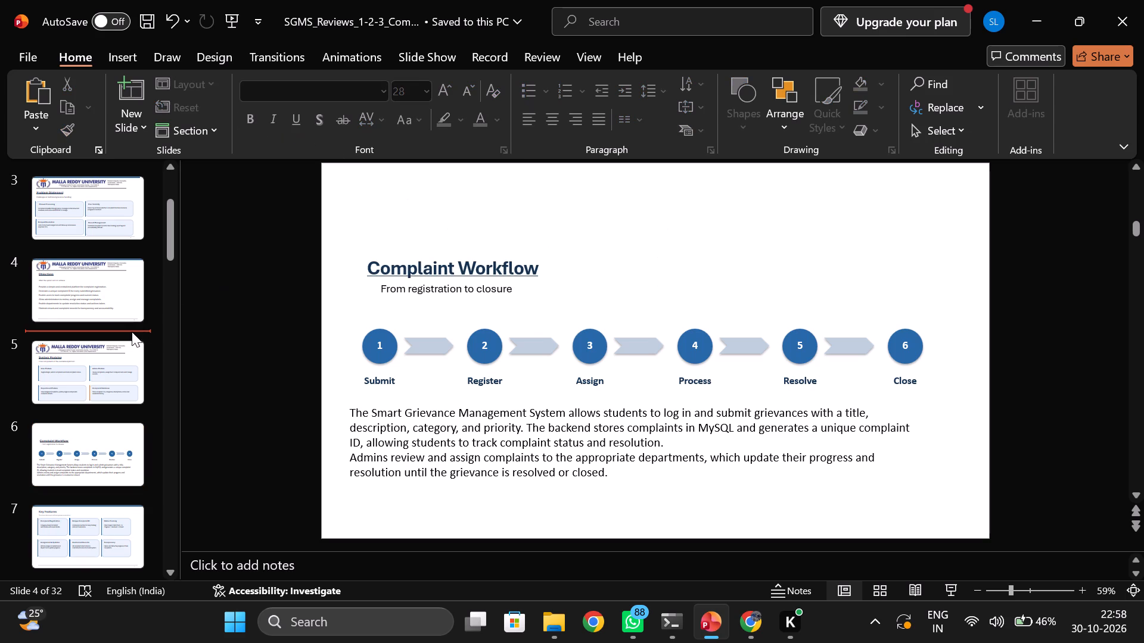
click(437, 212)
right_click(437, 212)
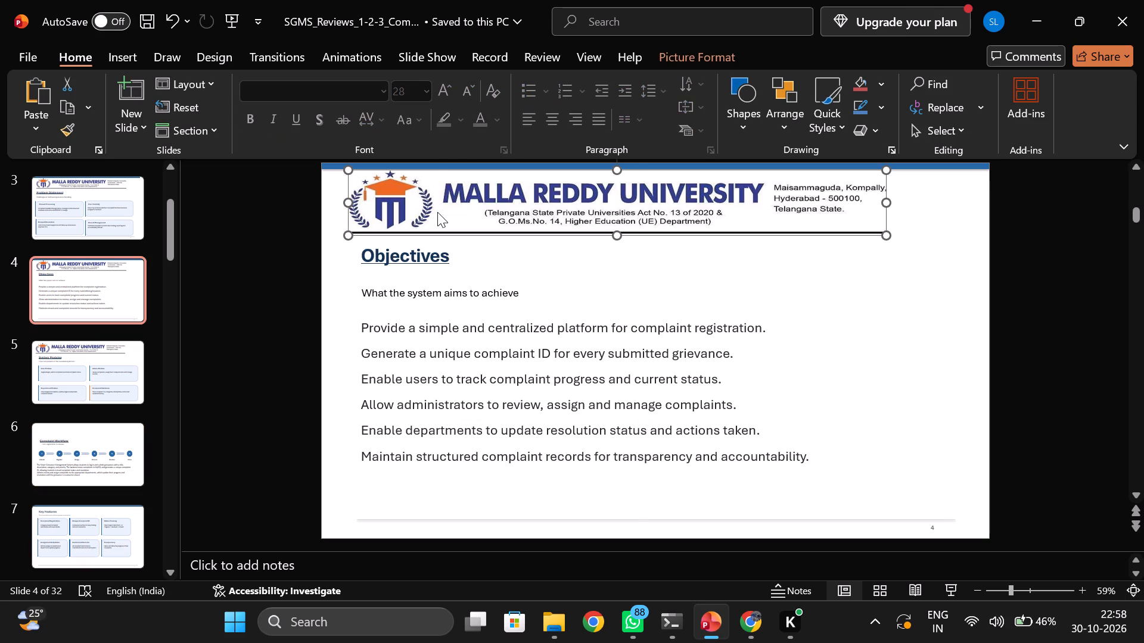
click(498, 235)
click(102, 450)
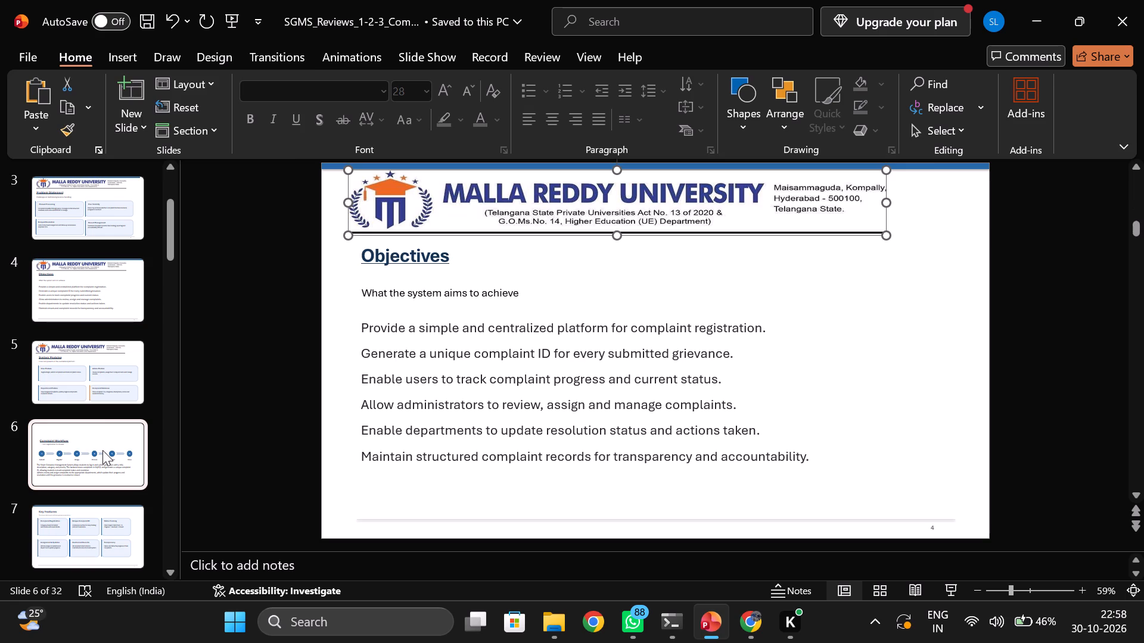
key(ctrl+v)
click(253, 384)
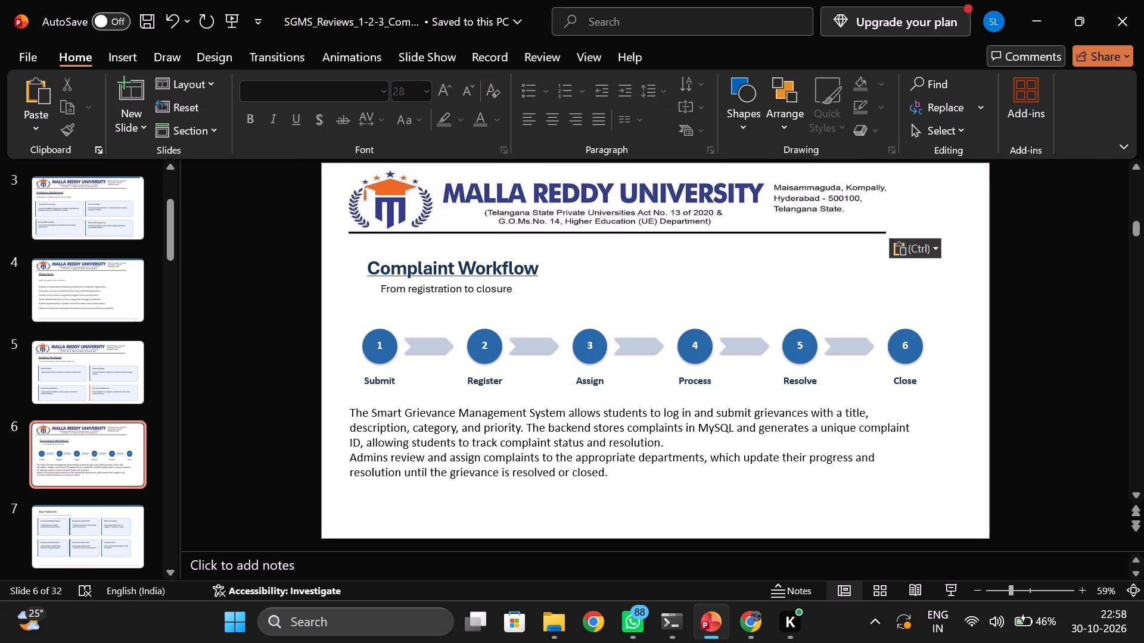
On the Key Features slide, move all the content down together to leave room for a header at the top.
key(Down)
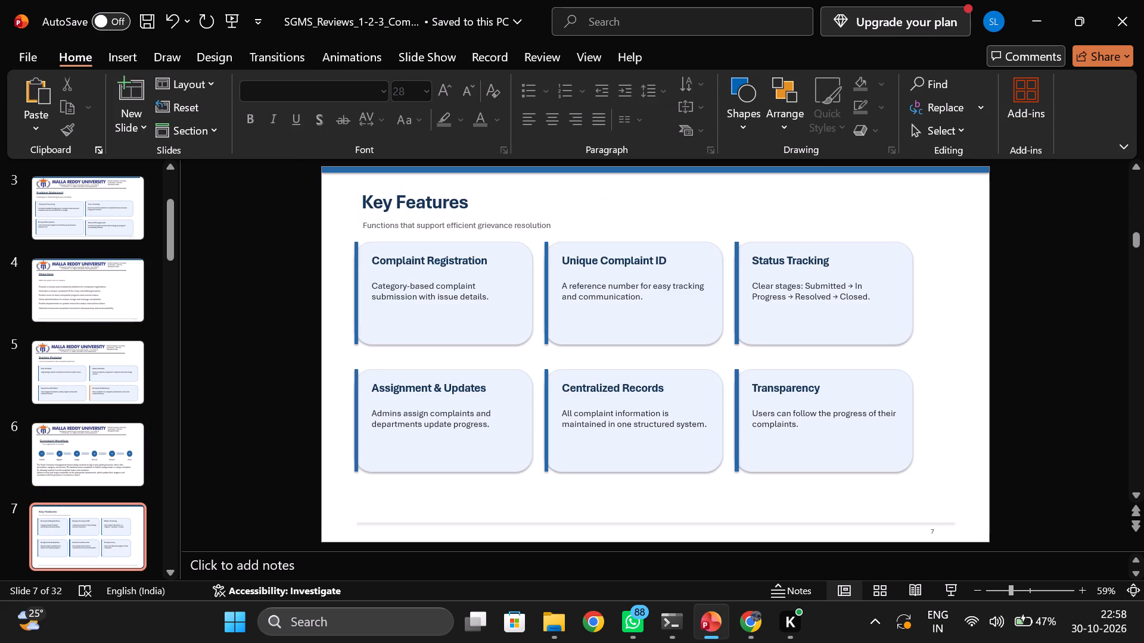
triple_click(595, 333)
key(ctrl+a)
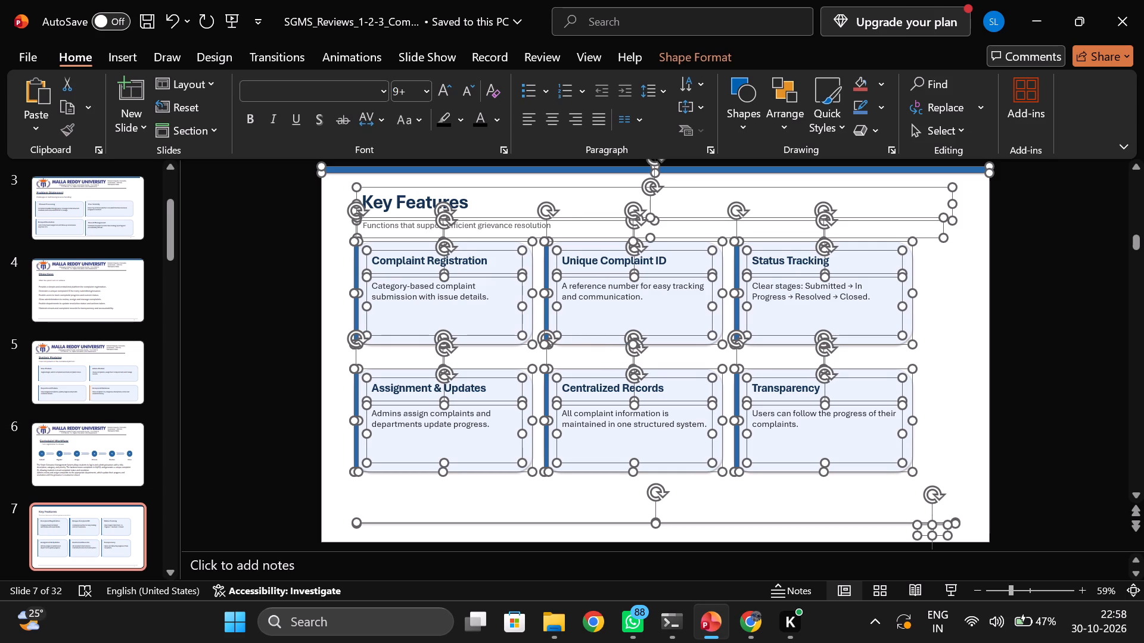
drag(669, 337, 659, 388)
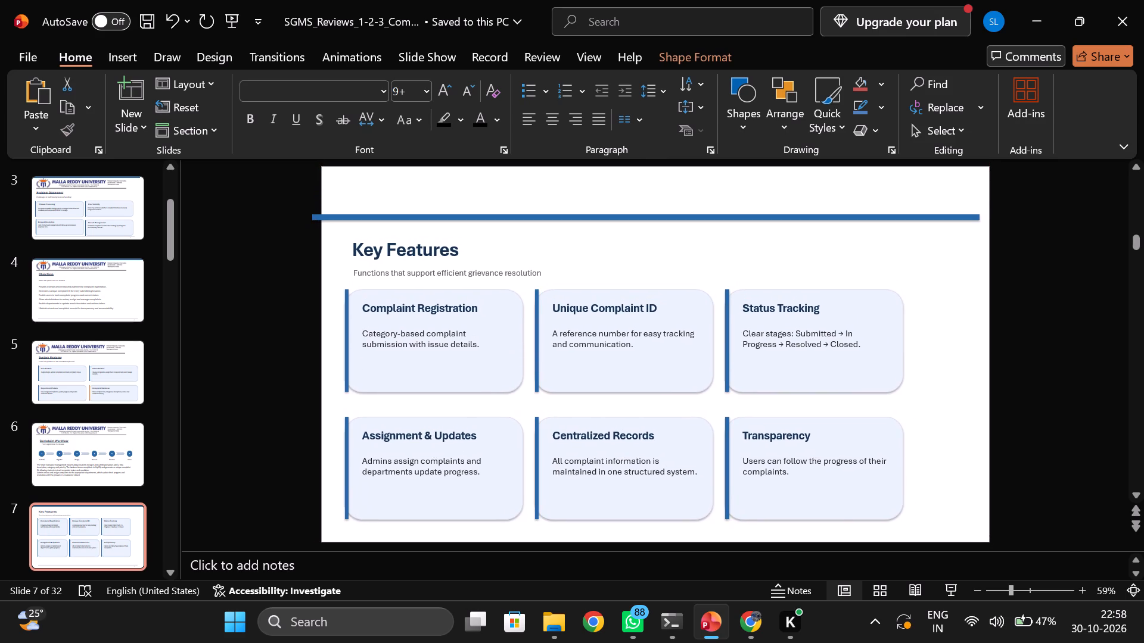
drag(659, 388, 658, 389)
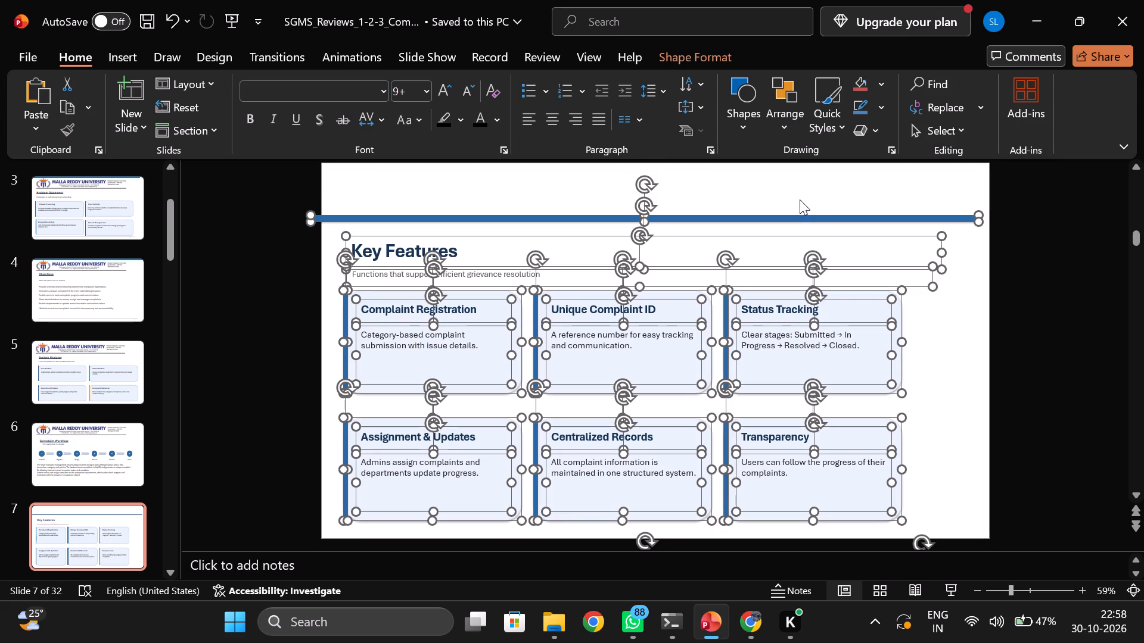
Replace the blue bar above the Key Features title with the copied Malla Reddy University header picture.
click(787, 220)
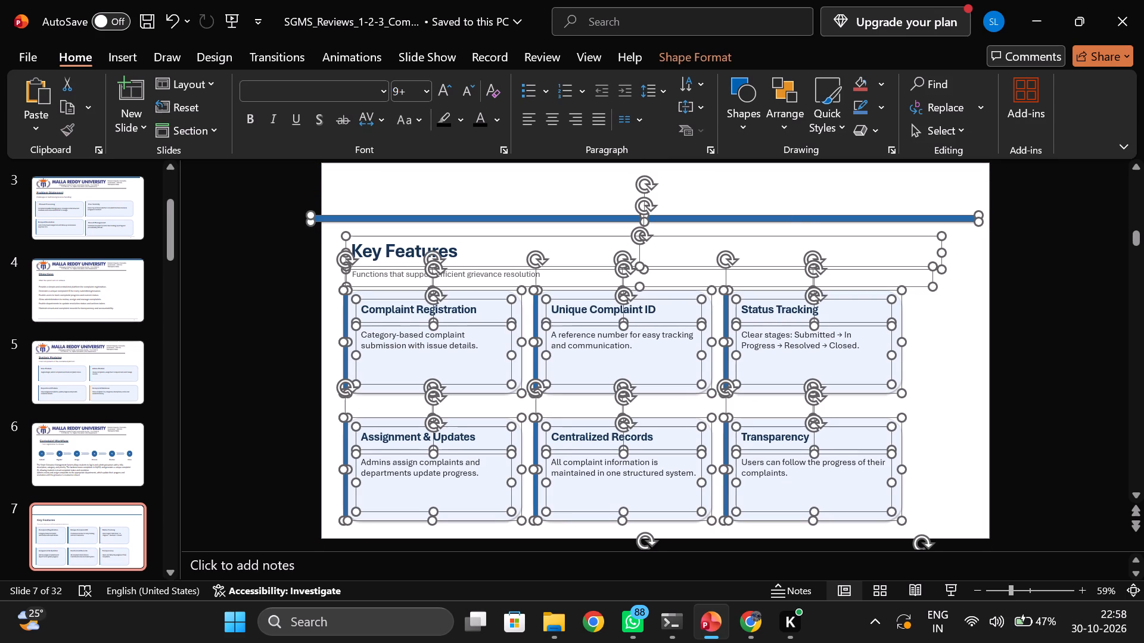
double_click(797, 217)
click(797, 217)
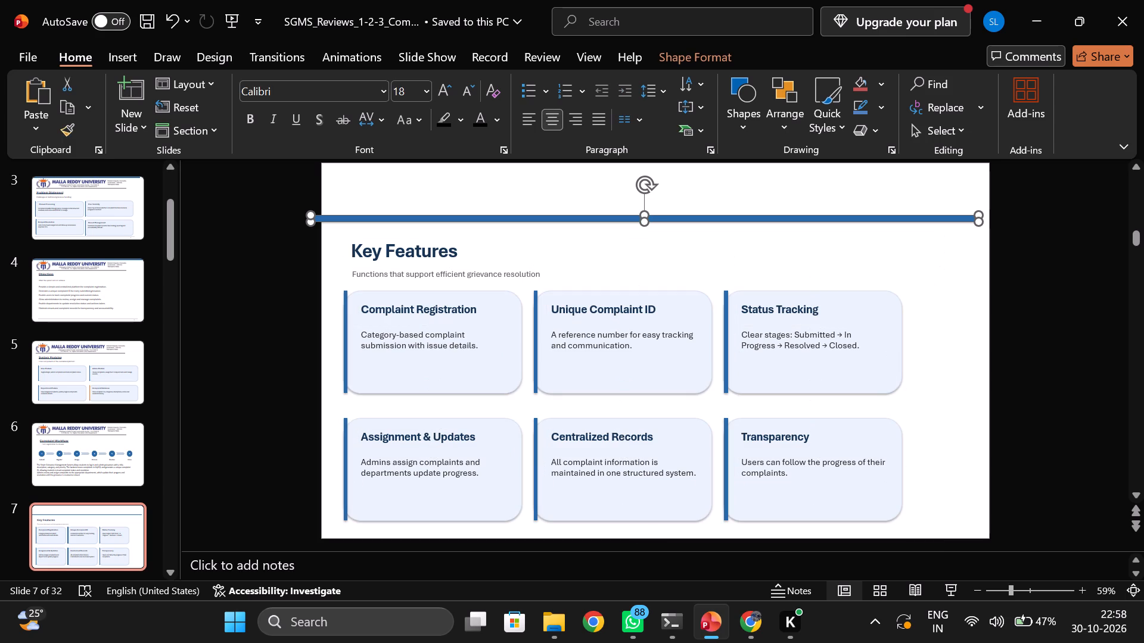
key(Delete)
key(ctrl+v)
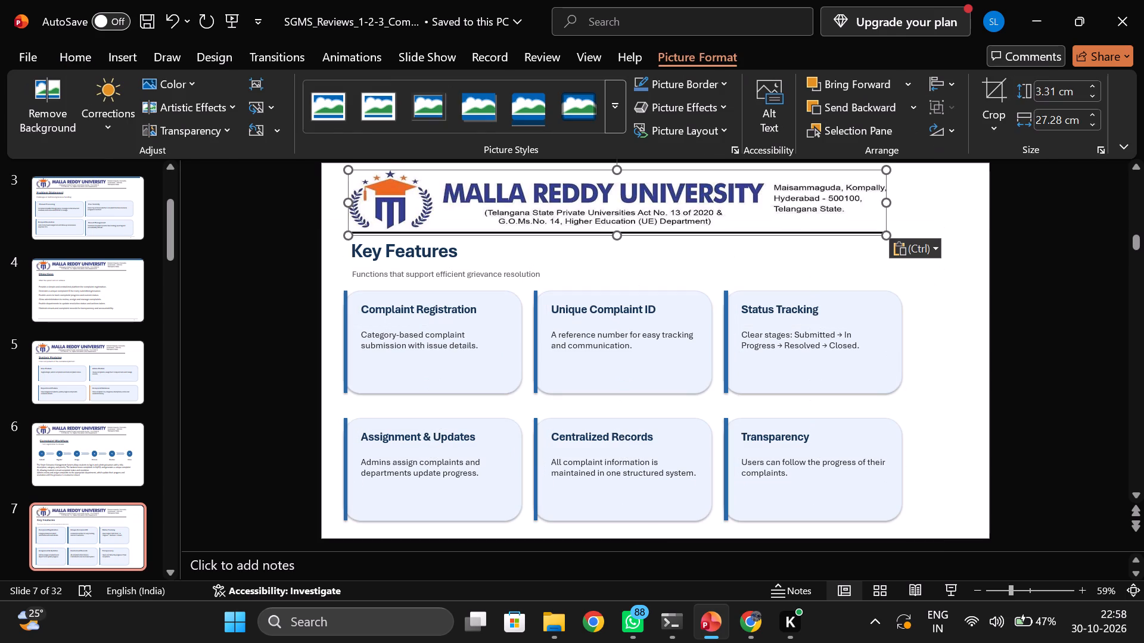
click(932, 264)
click(990, 292)
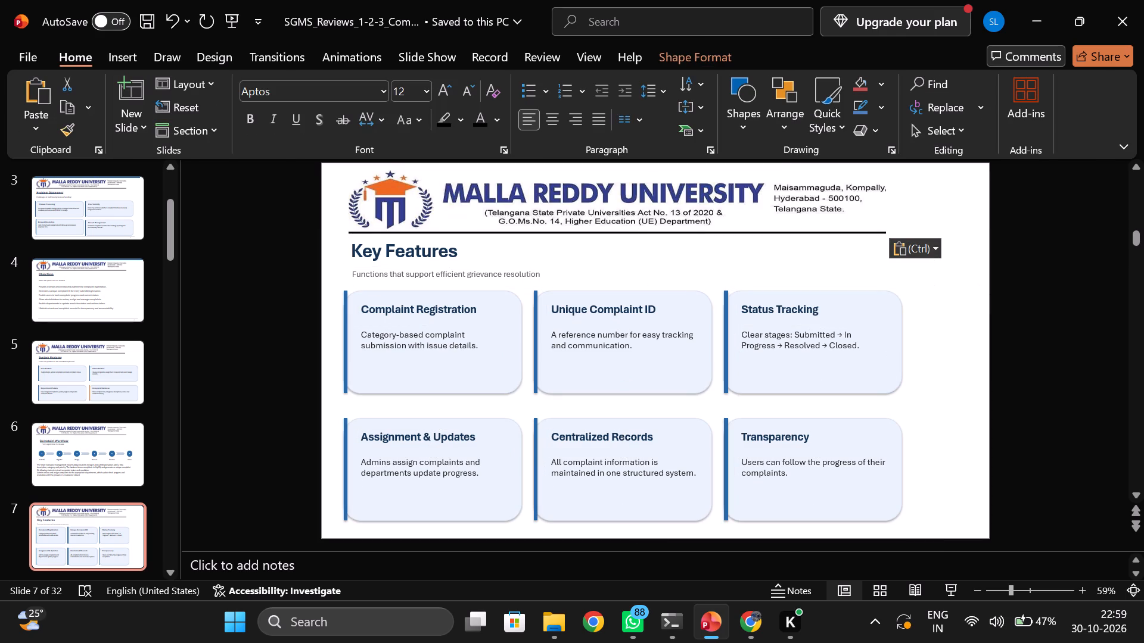
Set the subtitle "Functions that support efficient grievance resolution" to font size 16 and black.
click(495, 275)
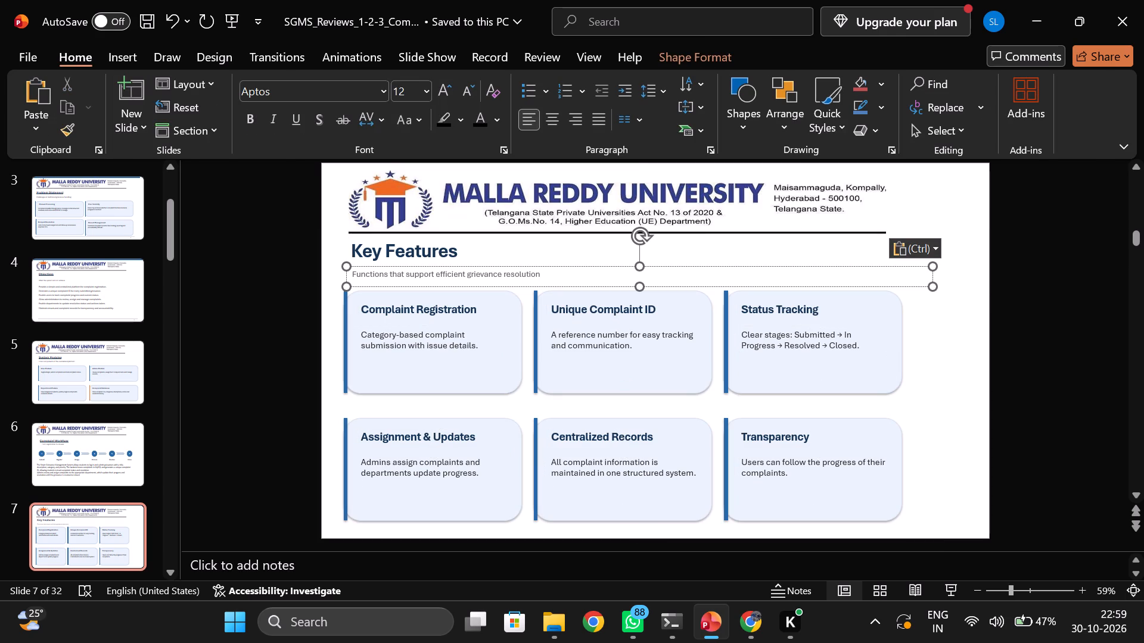
key(ctrl+a)
click(424, 93)
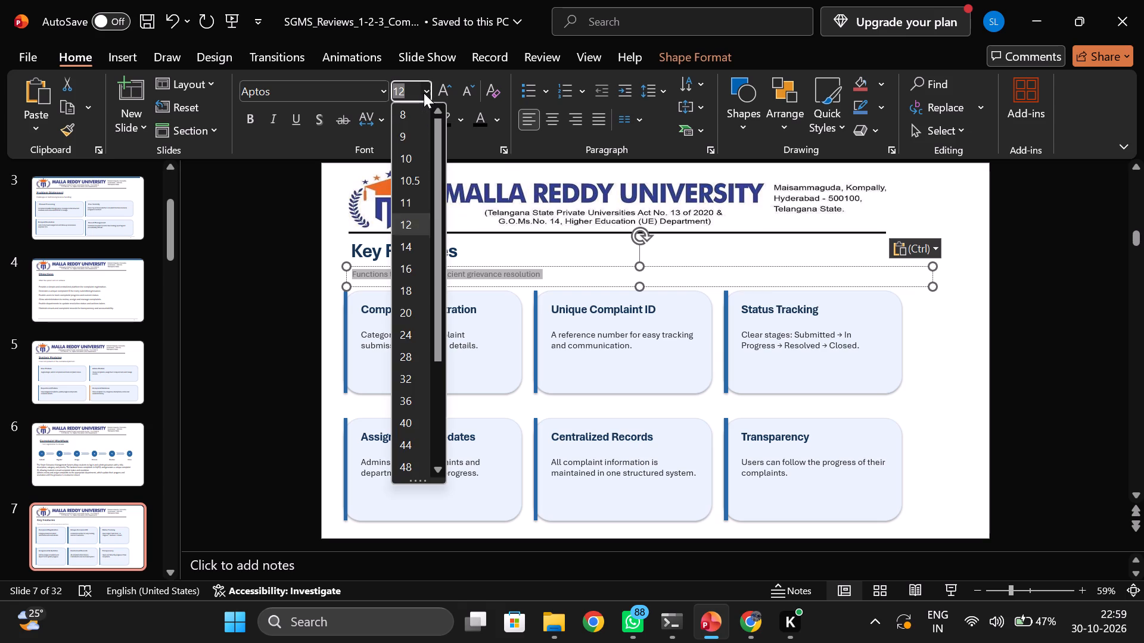
click(419, 262)
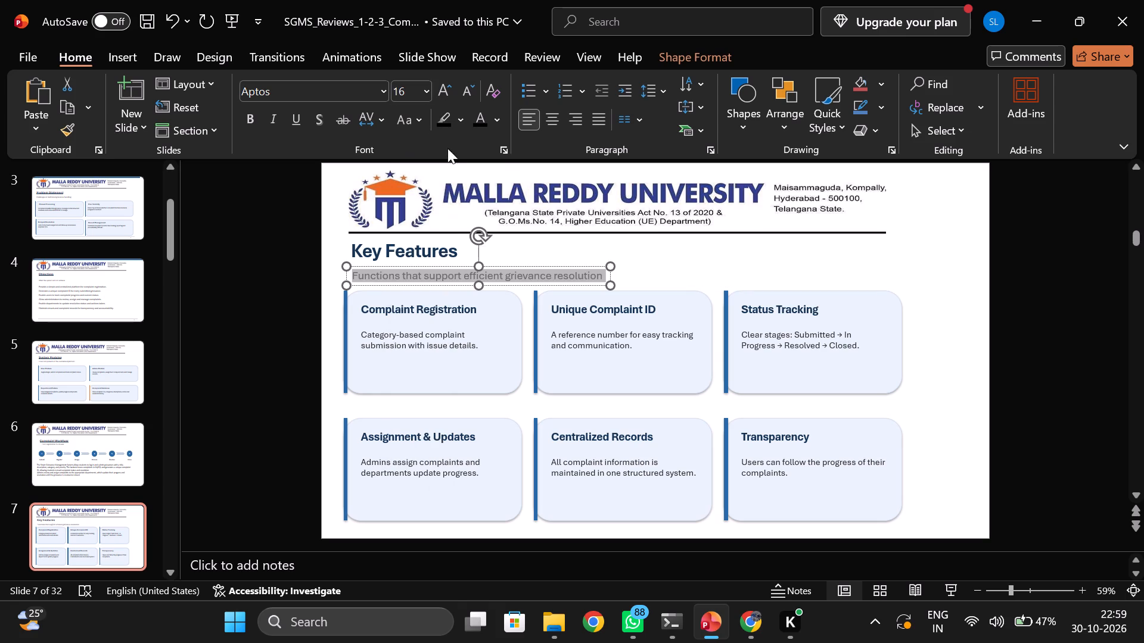
click(482, 116)
click(315, 283)
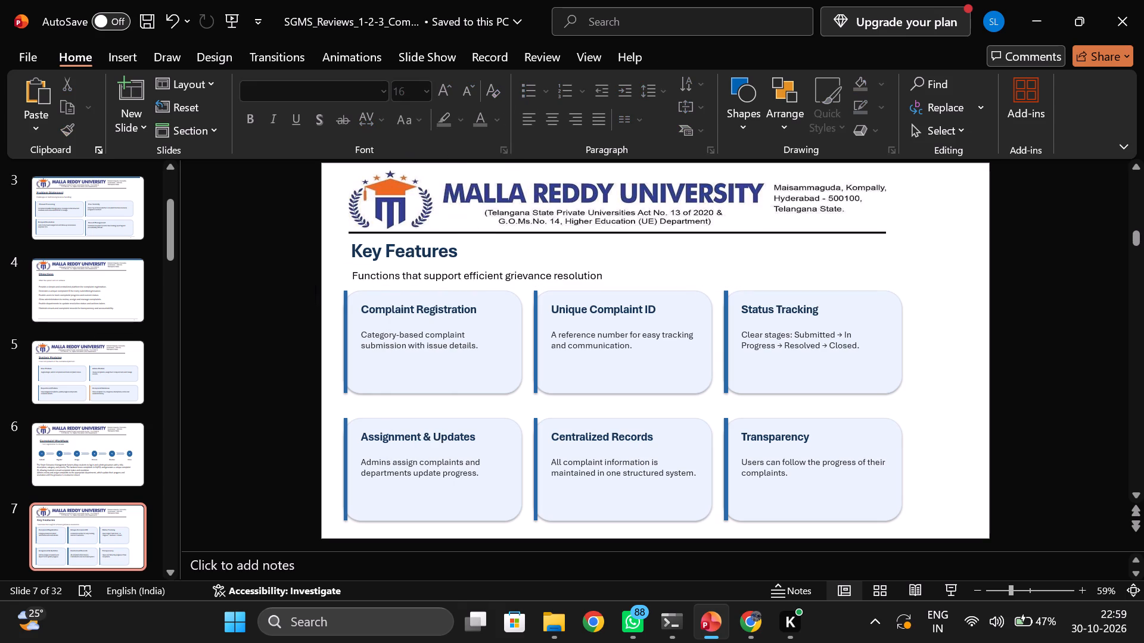
Underline the "Key Features" title.
triple_click(397, 246)
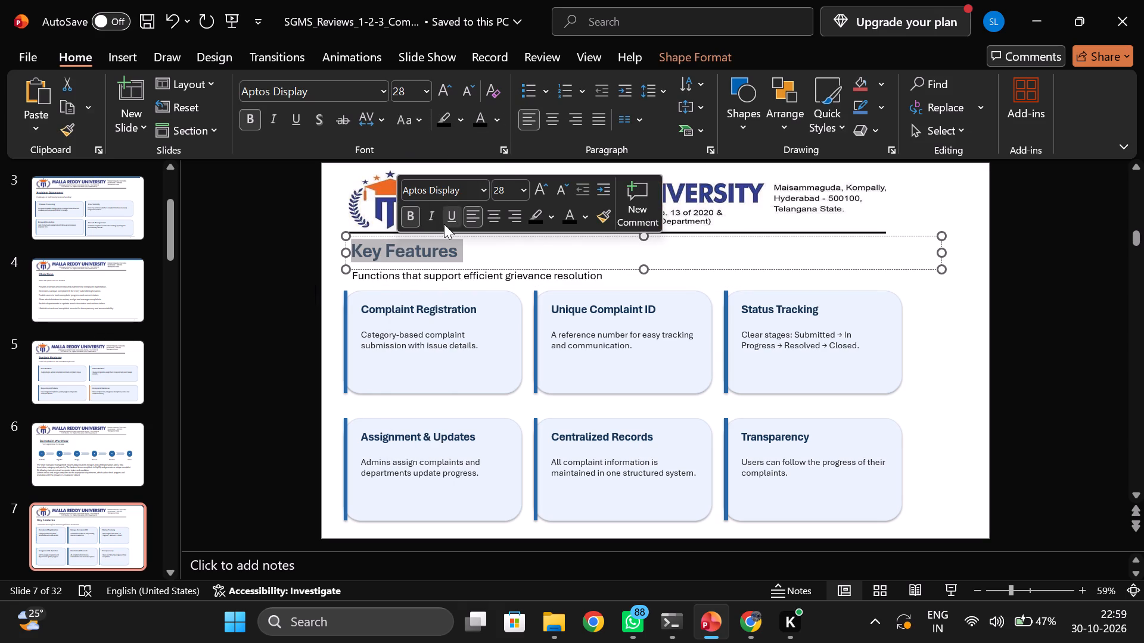
click(444, 224)
click(289, 333)
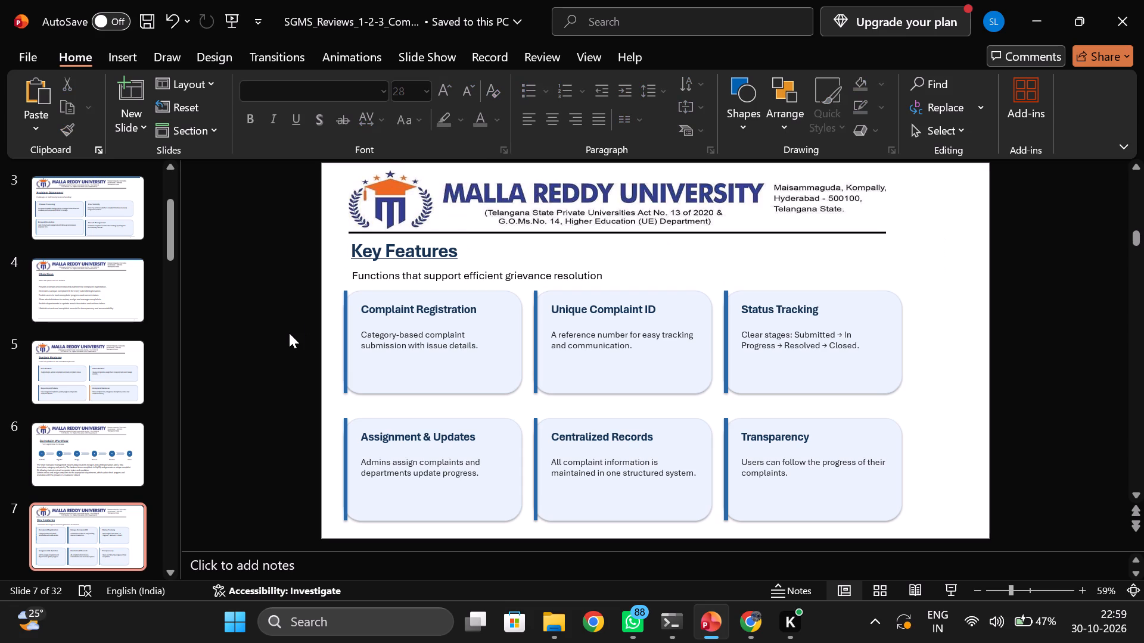
Delete the "Thank You" text and its text box below the two cards on the Conclusion & Future Scope slide.
key(Down)
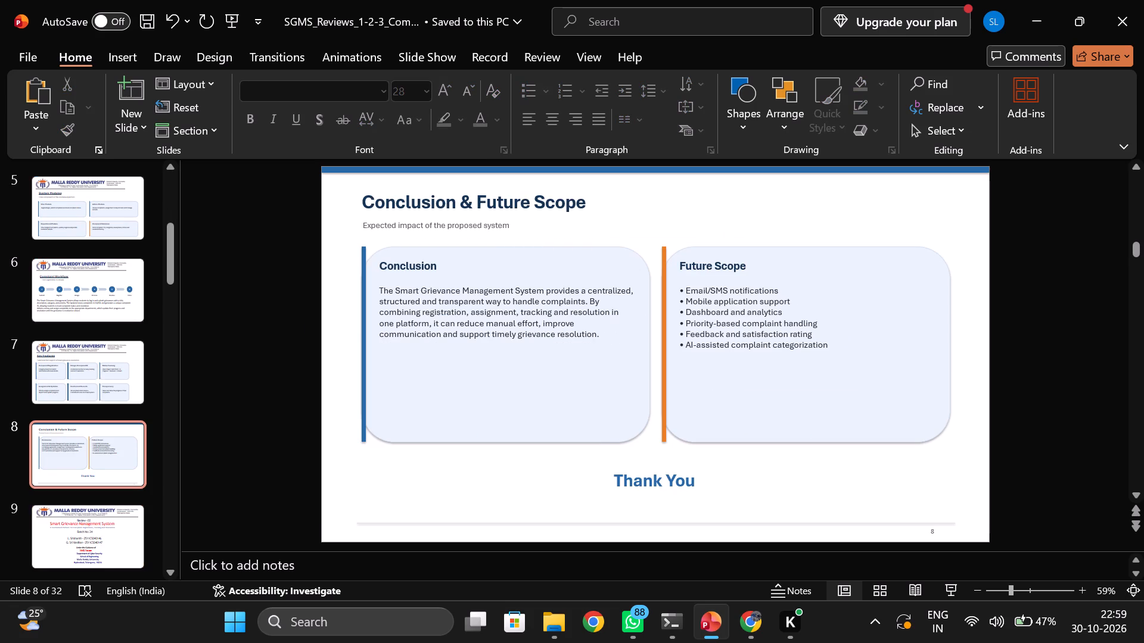
click(697, 486)
click(683, 480)
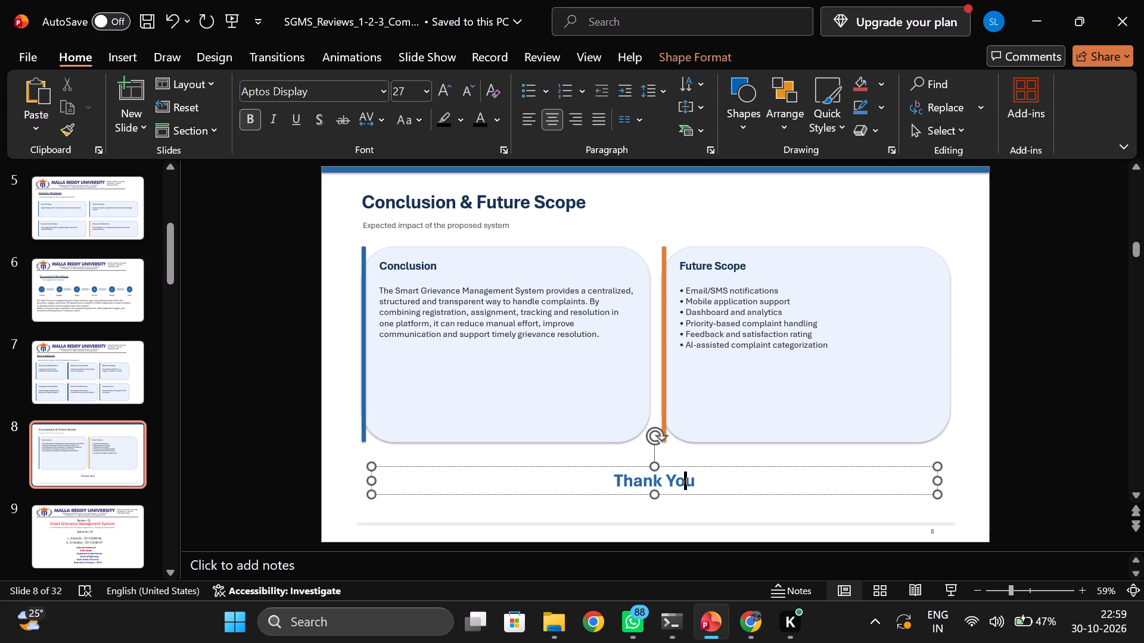
key(Delete)
key(Delete)
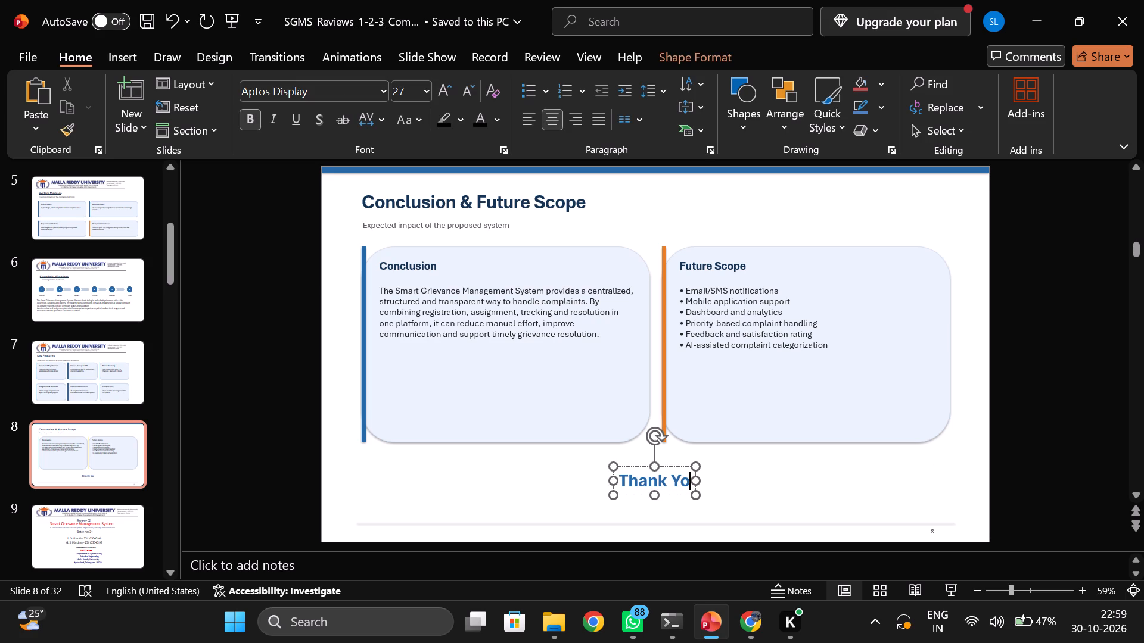
key(Delete)
key(Delete)
key(BackSpace)
key(BackSpace)
key(BackSpace)
key(BackSpace)
key(BackSpace)
key(BackSpace)
key(BackSpace)
key(BackSpace)
key(BackSpace)
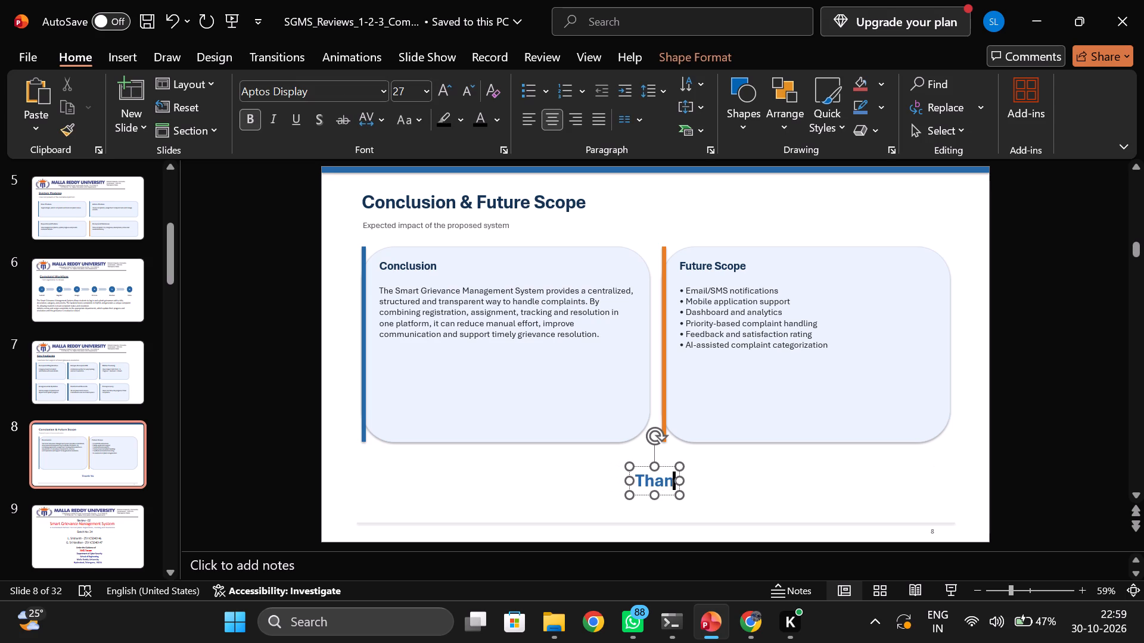
key(Delete)
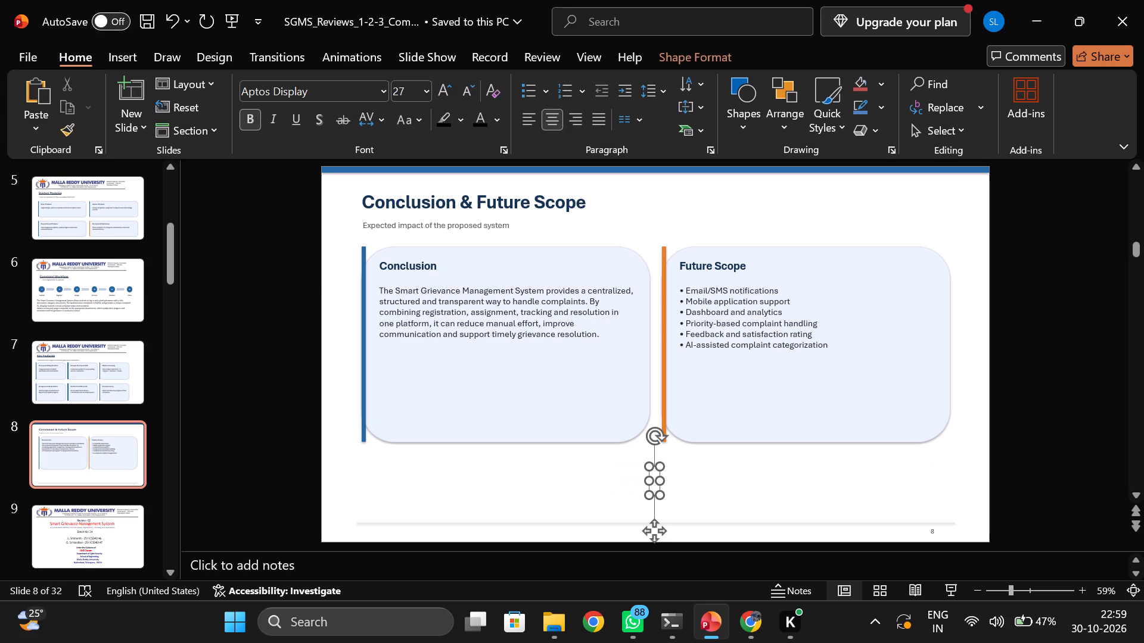
click(653, 486)
key(Delete)
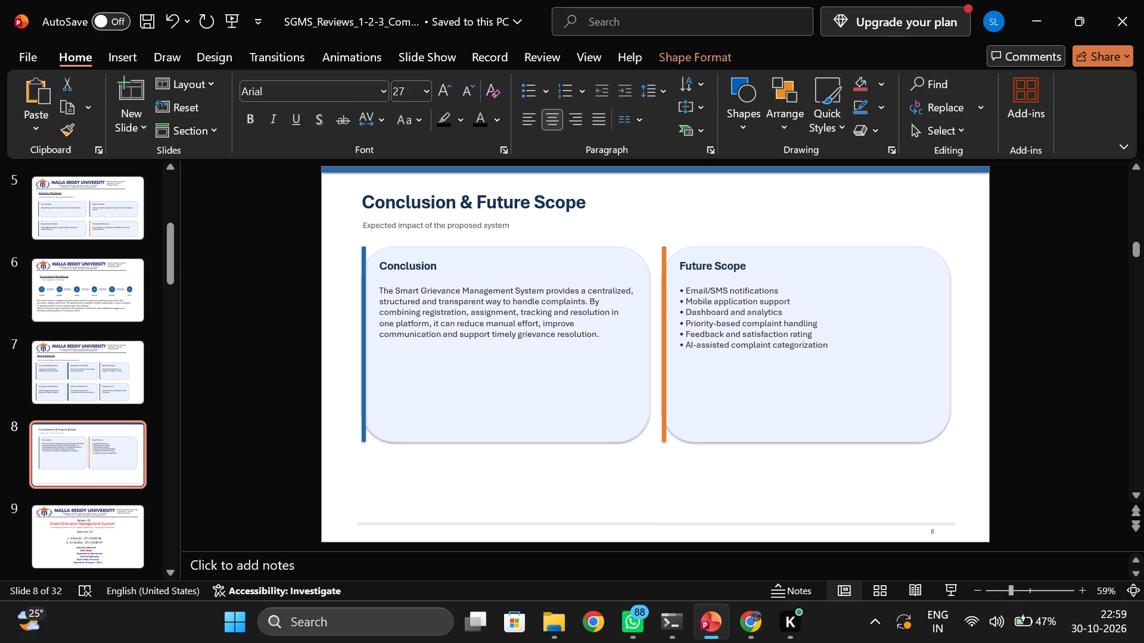
Move all content on the Conclusion & Future Scope slide down together to leave room for a header at the top.
click(532, 417)
key(ctrl+a)
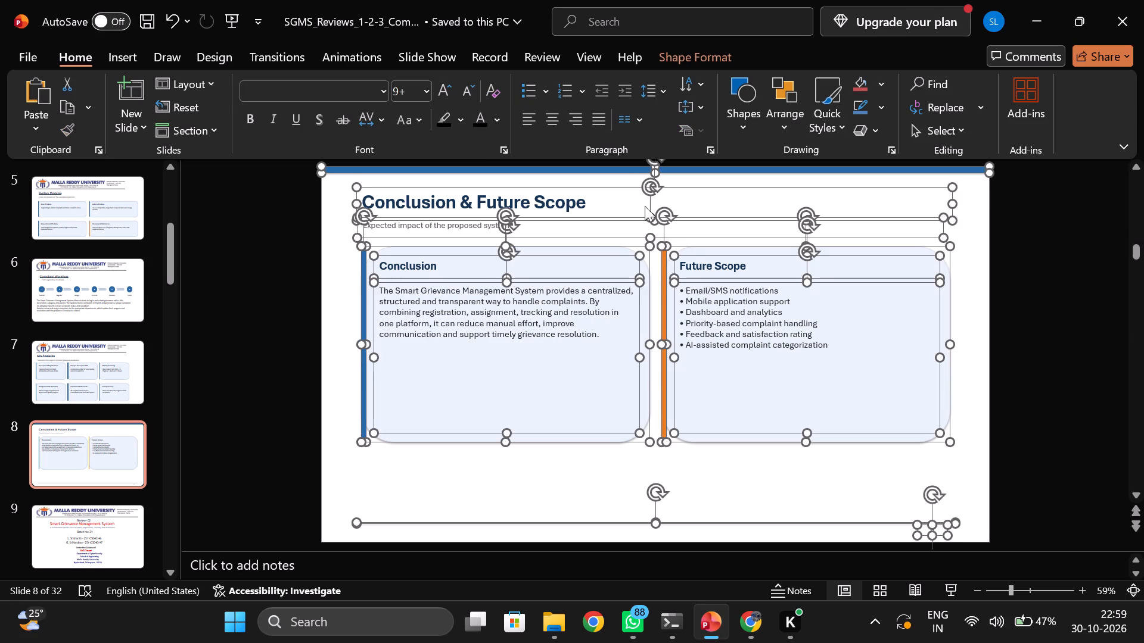
drag(622, 187, 620, 208)
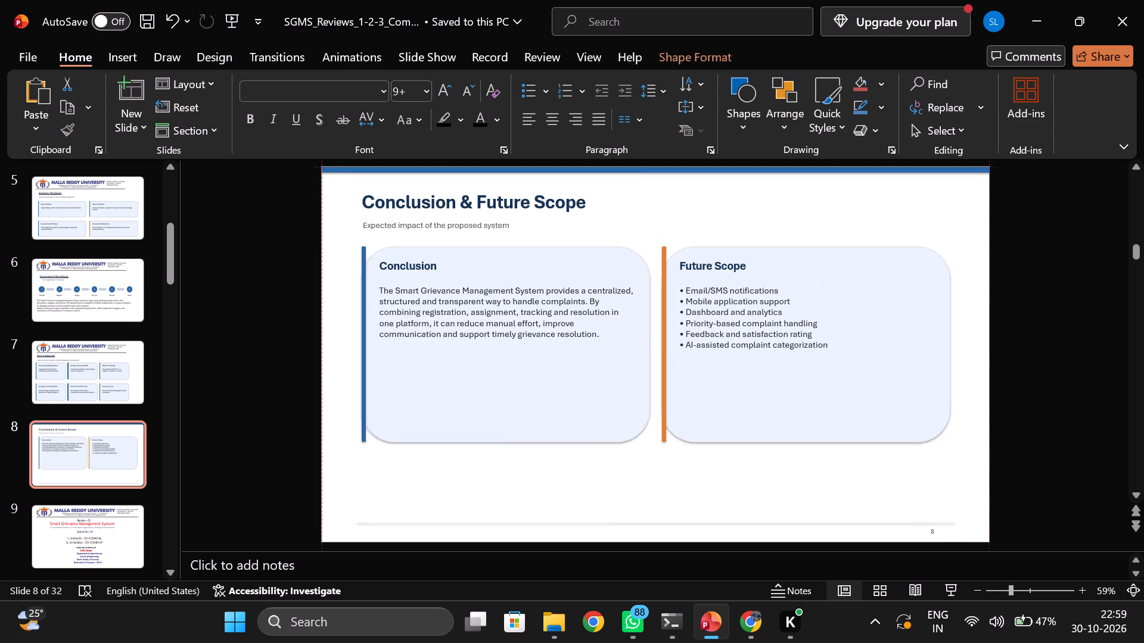
drag(620, 208, 611, 255)
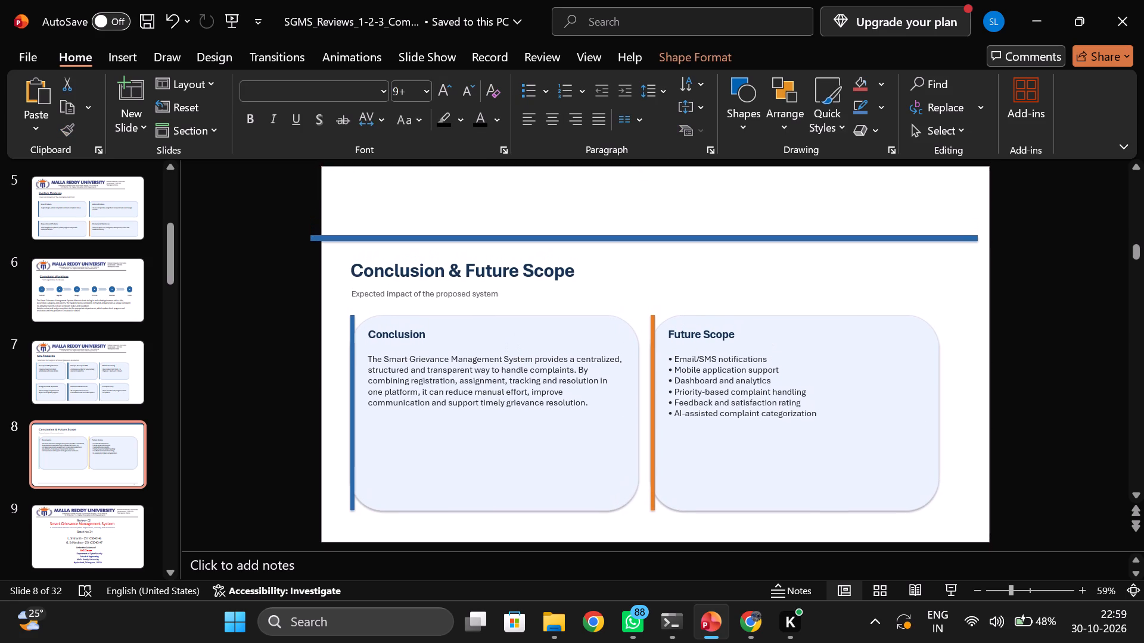
drag(611, 255, 608, 263)
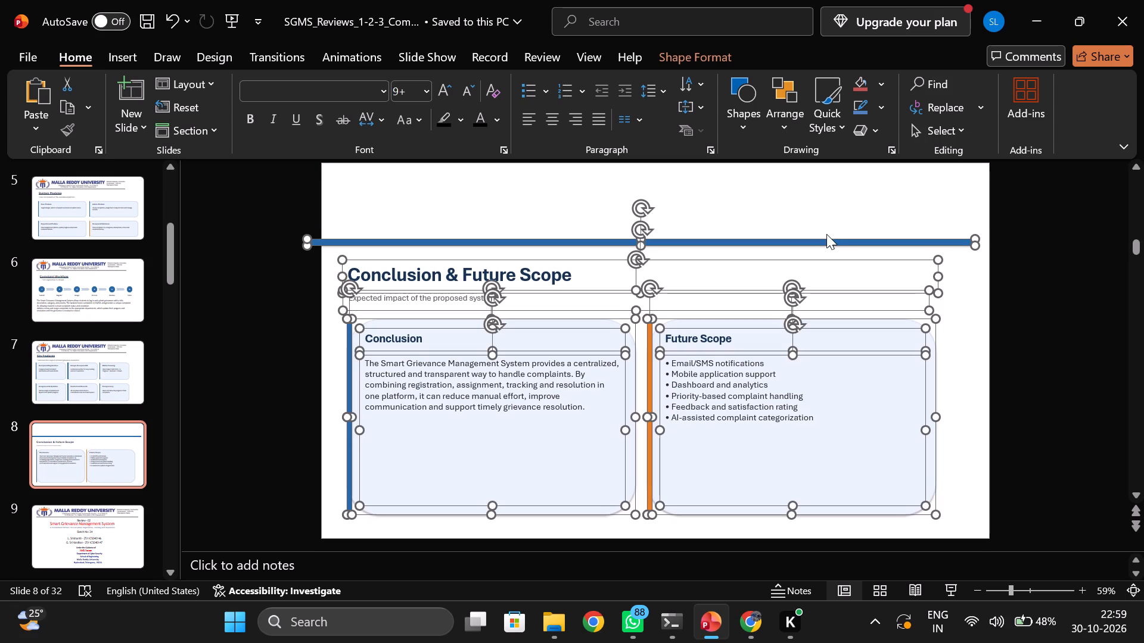
Delete the blue bar above the "Conclusion & Future Scope" title.
click(826, 234)
click(826, 236)
key(Delete)
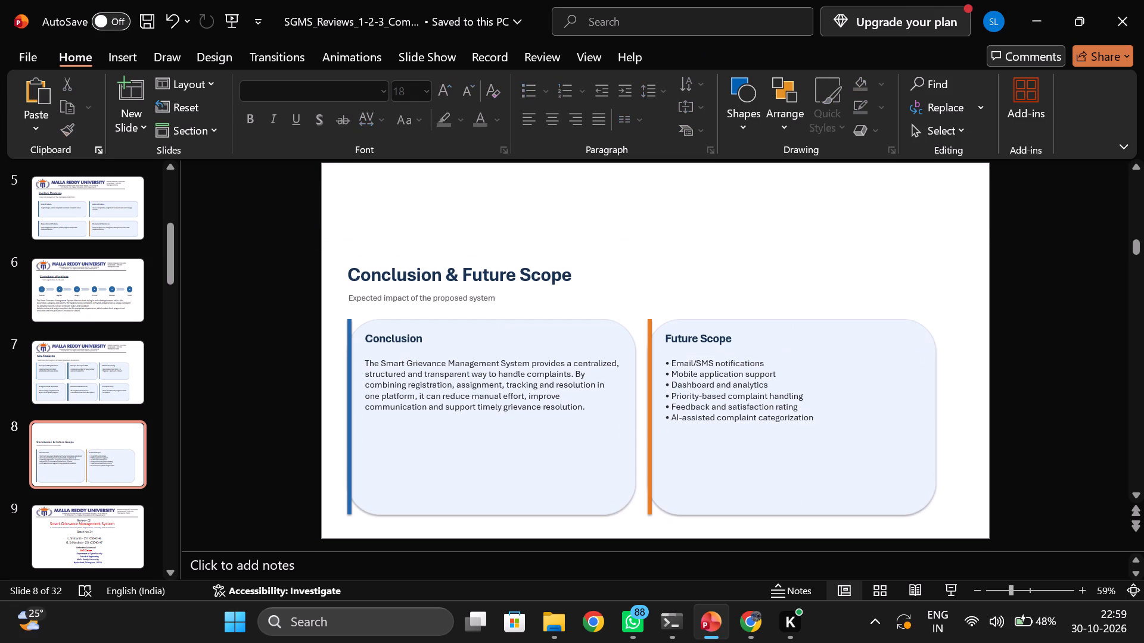
Set the subtitle "Expected impact of the proposed system" to black and font size 16.
double_click(483, 299)
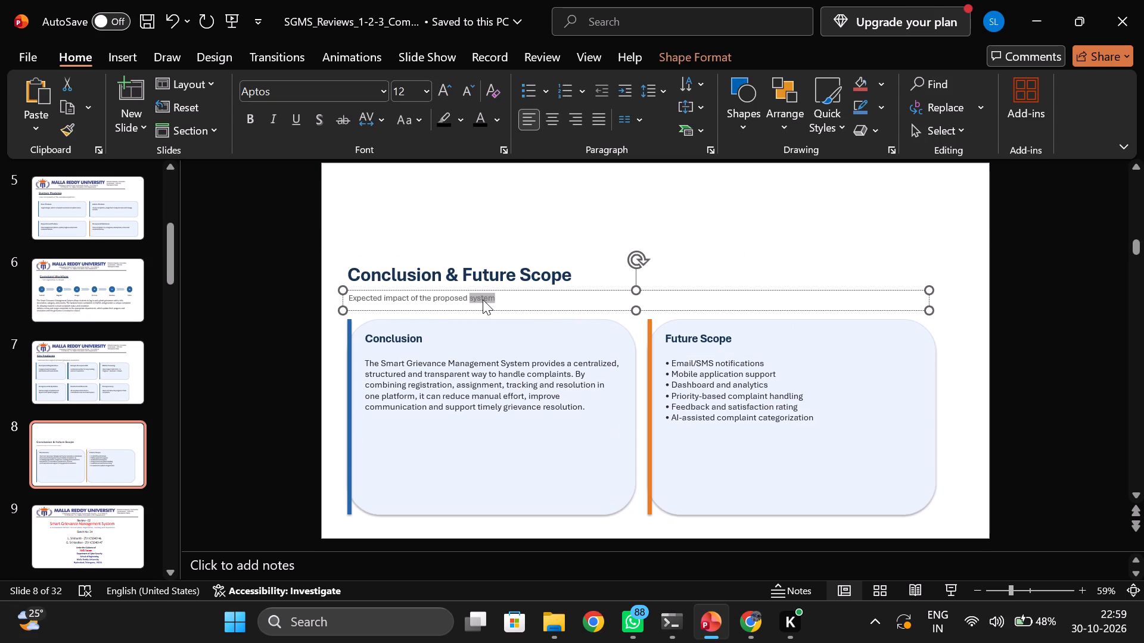
key(ctrl+a)
click(477, 118)
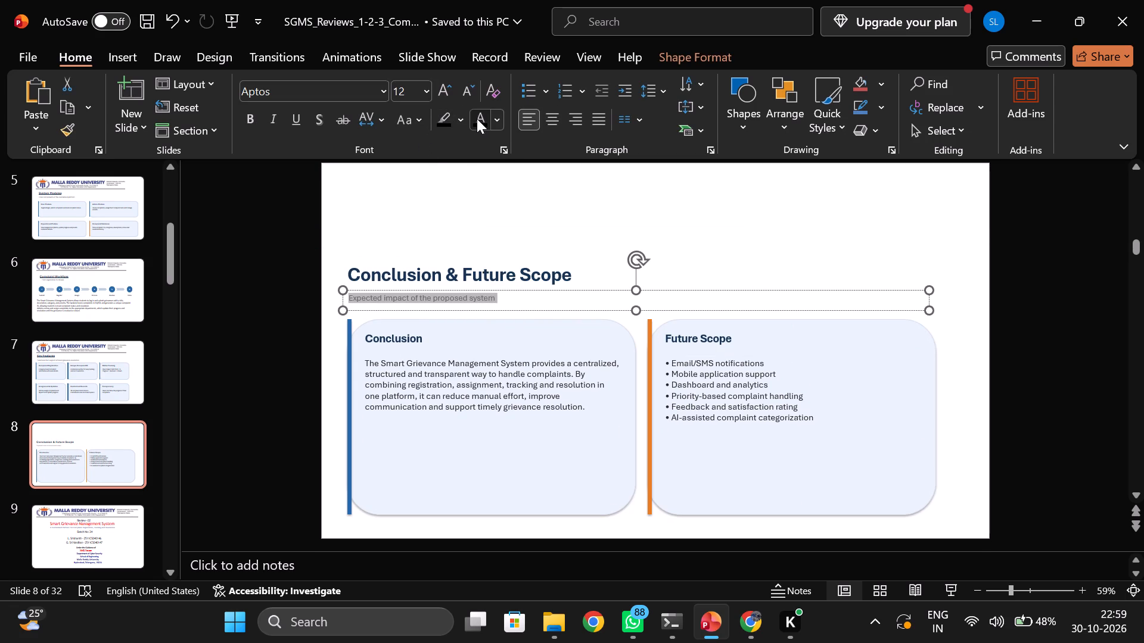
click(426, 94)
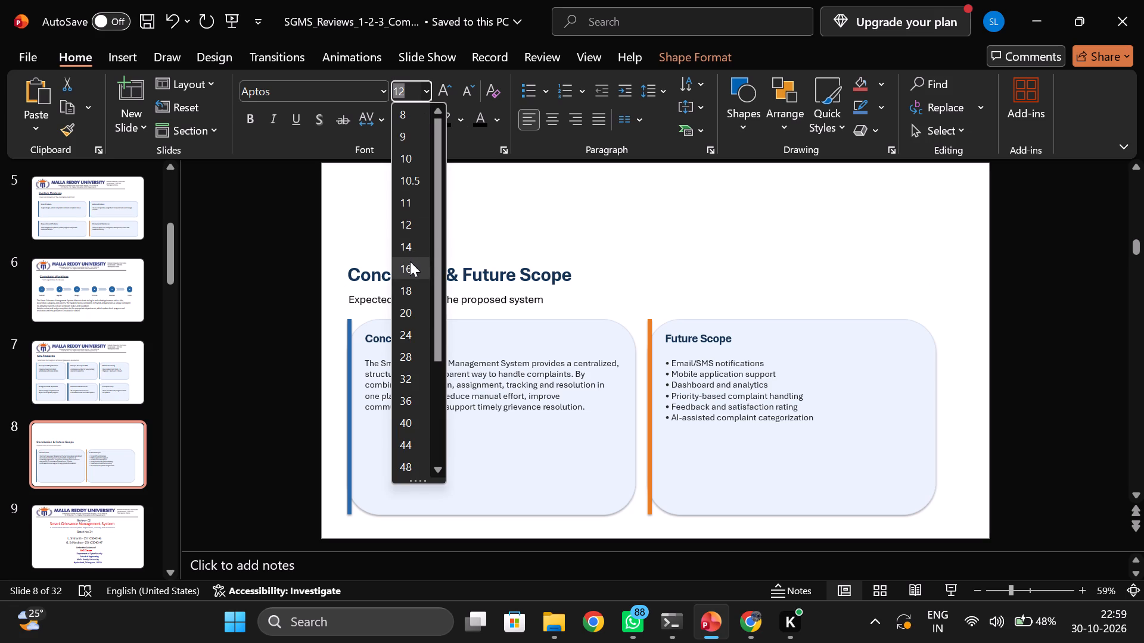
click(410, 261)
Underline the "Conclusion & Future Scope" title.
click(483, 276)
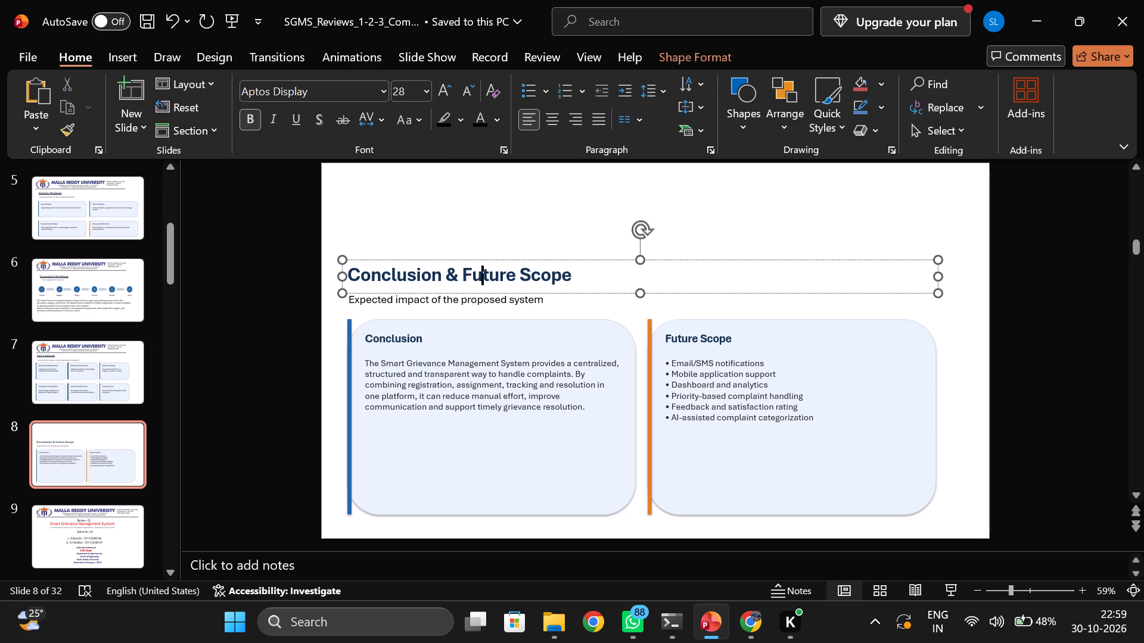
key(ctrl+a)
click(301, 118)
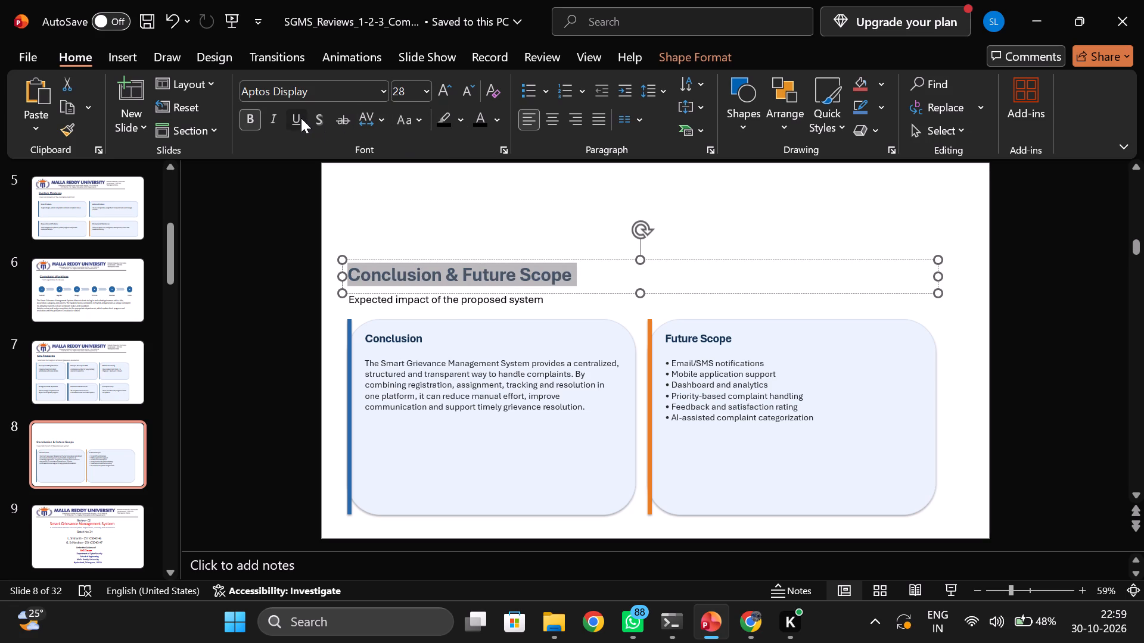
Paste the copied Malla Reddy University header picture at the top of the Conclusion & Future Scope slide.
click(362, 172)
key(ctrl+v)
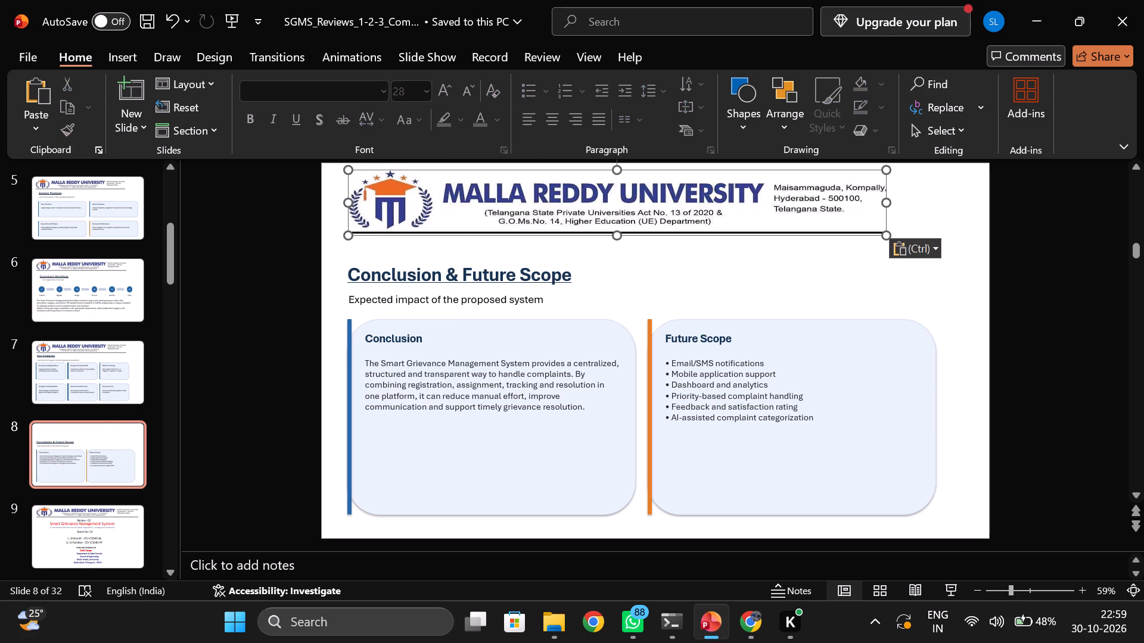
click(285, 289)
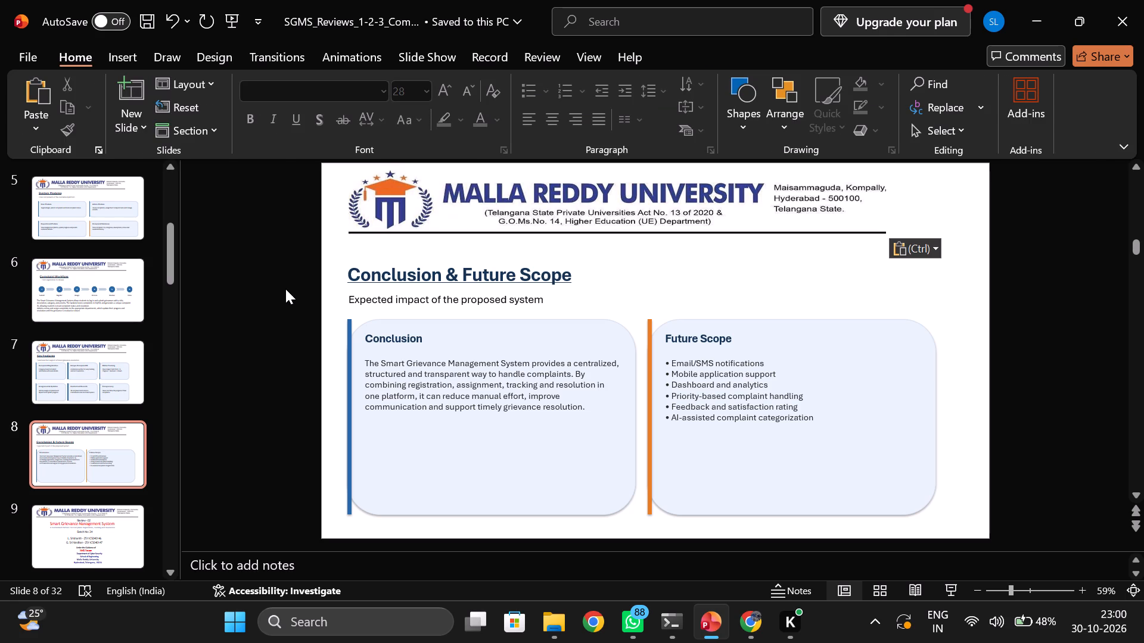
Add a new slide after Conclusion & Future Scope and paste the Malla Reddy University header picture onto it.
click(135, 105)
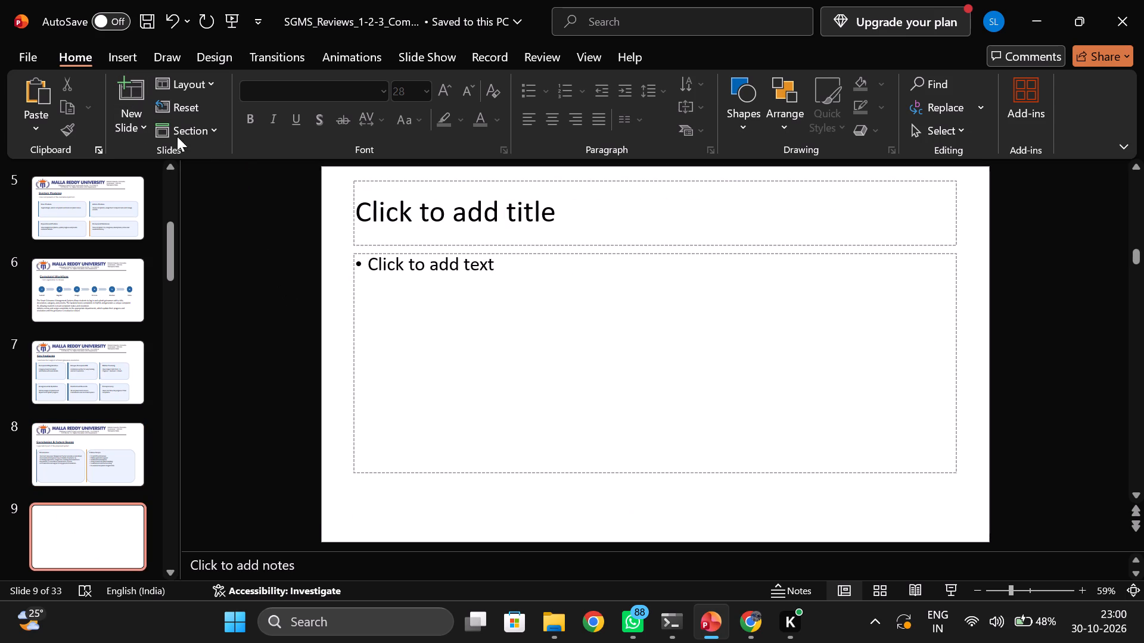
click(352, 286)
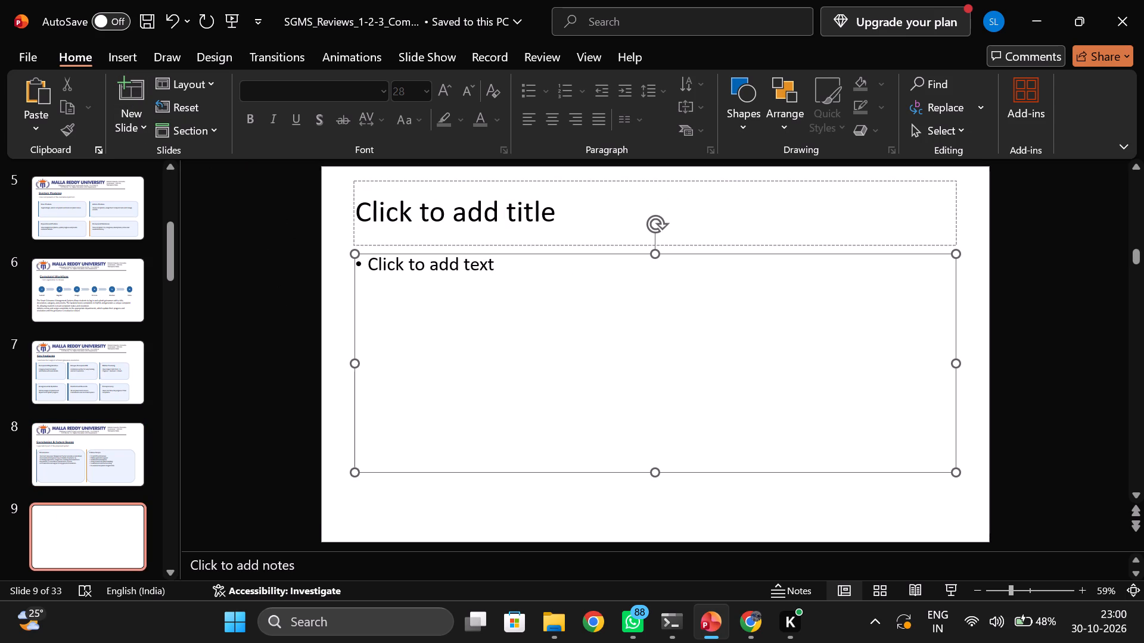
key(ctrl+v)
click(488, 304)
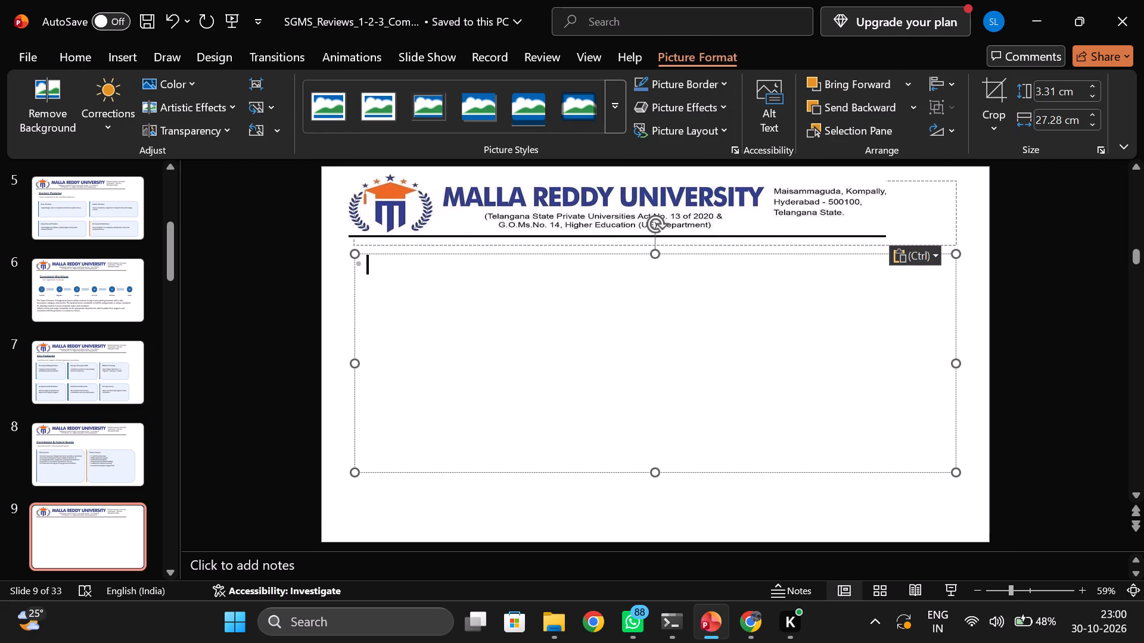
Copy the orange "THANK YOU" text box from slide 22 onto the new slide 9.
scroll(95, 494, down, 4)
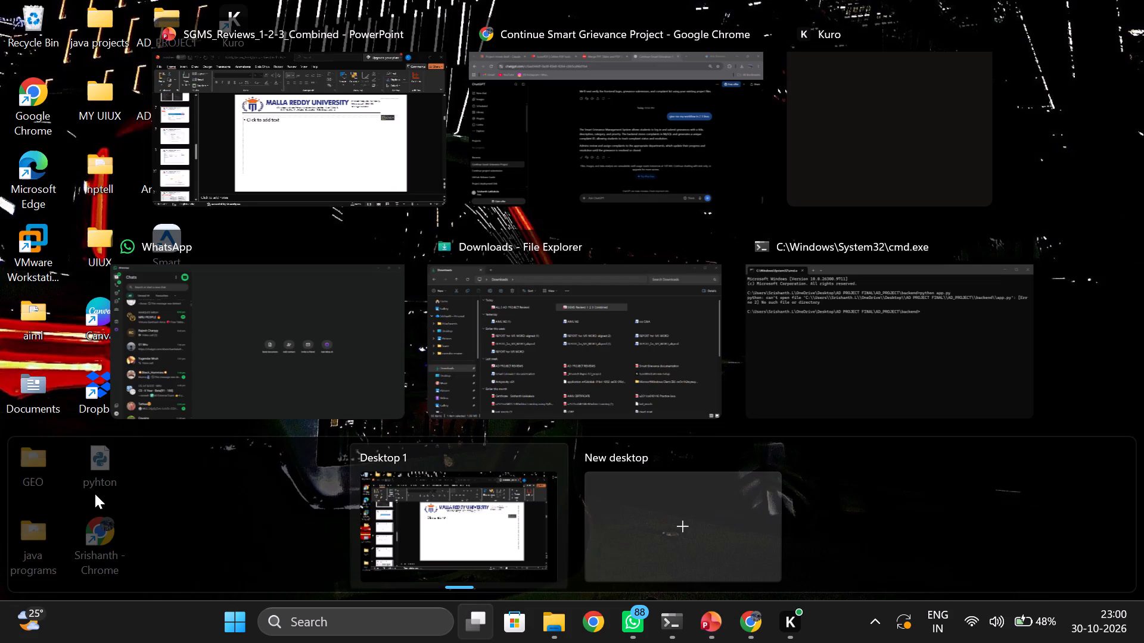
drag(291, 206, 321, 173)
click(321, 173)
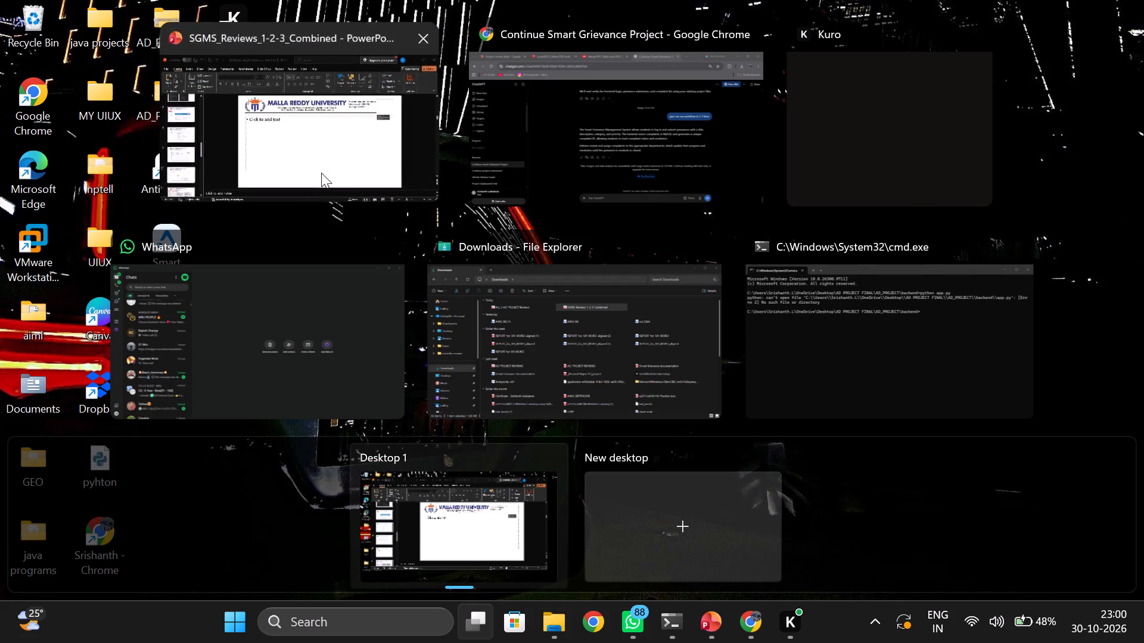
scroll(54, 443, down, 1)
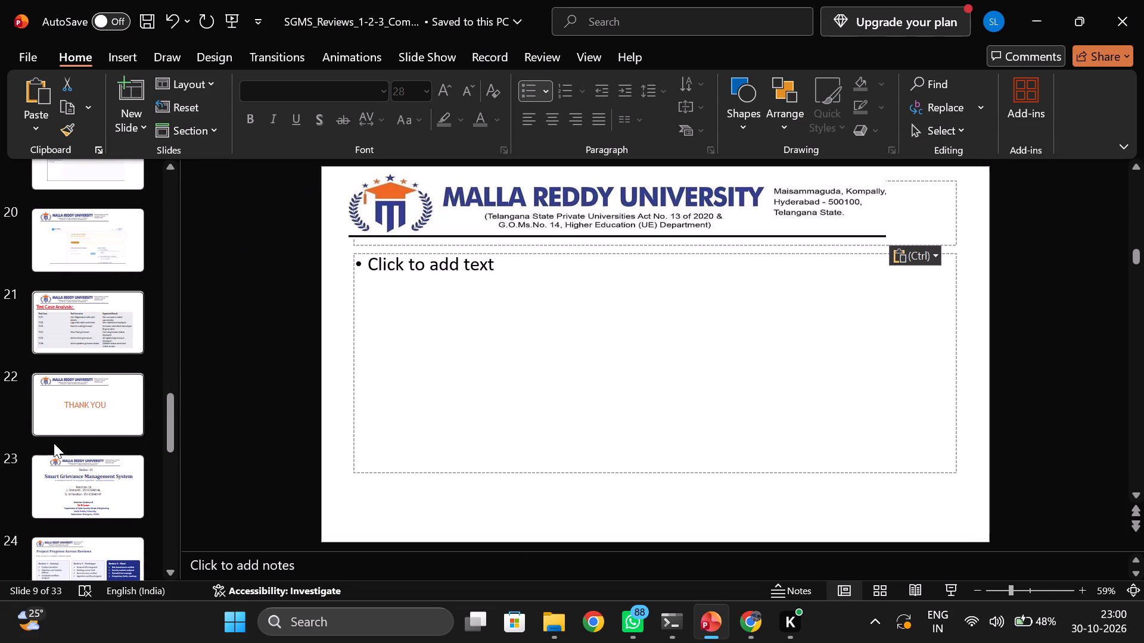
click(87, 412)
click(574, 371)
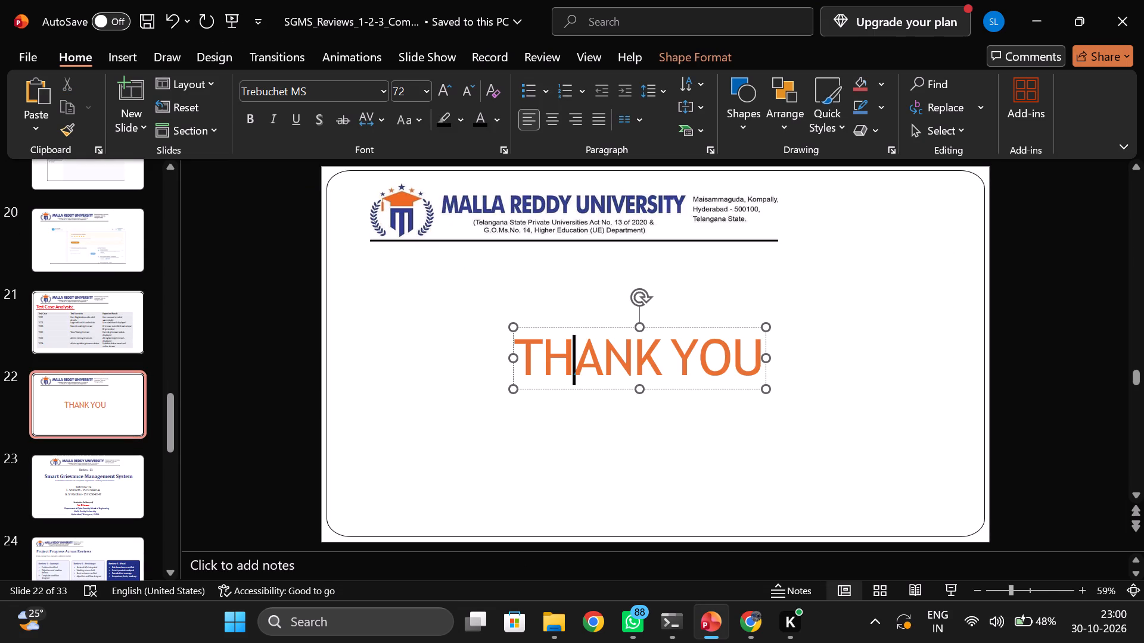
key(ctrl+c)
right_click(648, 325)
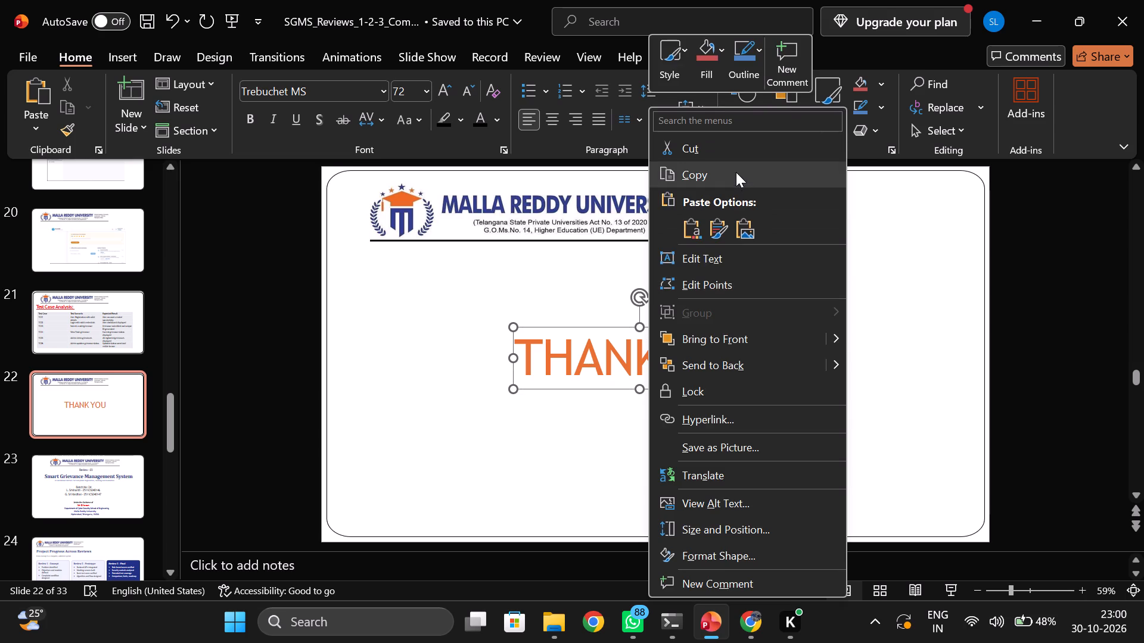
click(736, 172)
scroll(67, 342, up, 4)
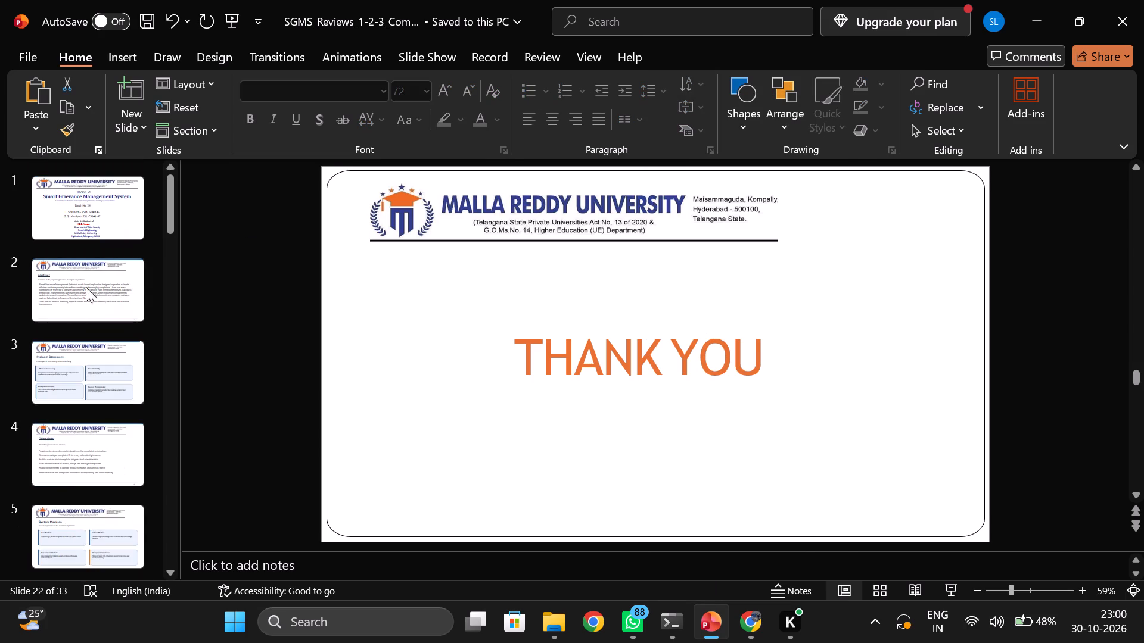
scroll(86, 289, down, 1)
scroll(78, 386, down, 2)
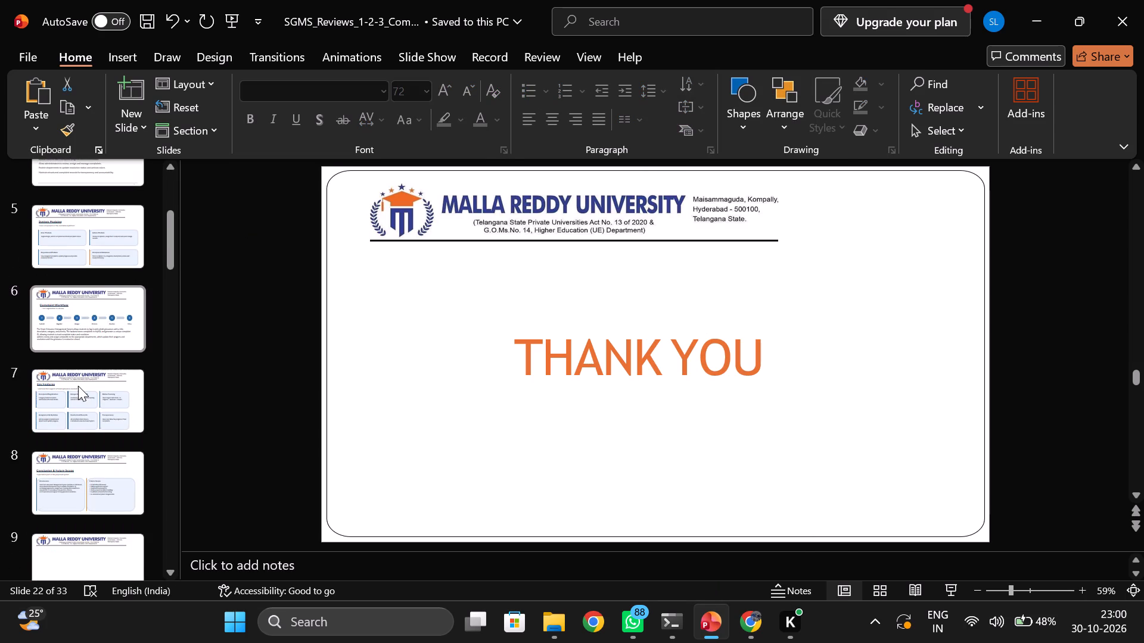
scroll(78, 386, down, 1)
click(79, 447)
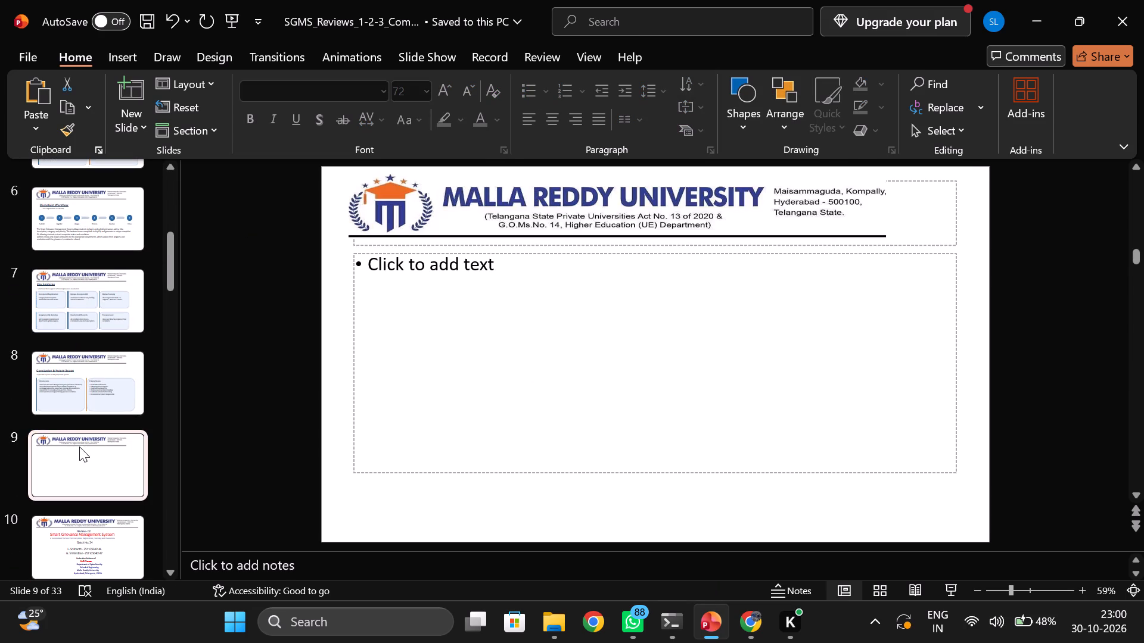
key(ctrl+v)
click(103, 448)
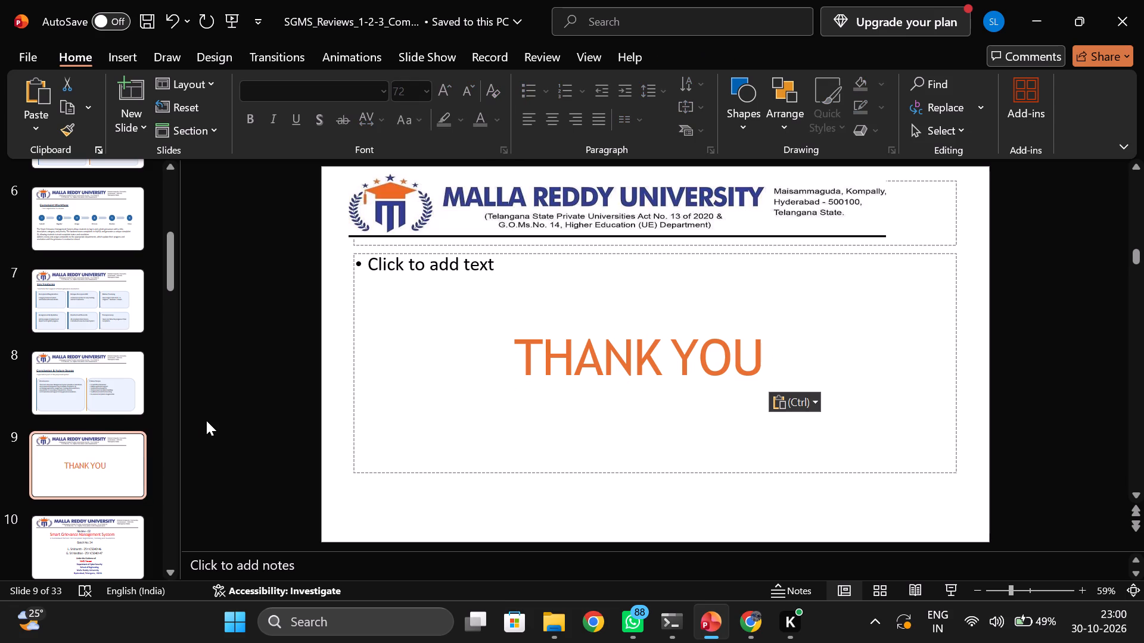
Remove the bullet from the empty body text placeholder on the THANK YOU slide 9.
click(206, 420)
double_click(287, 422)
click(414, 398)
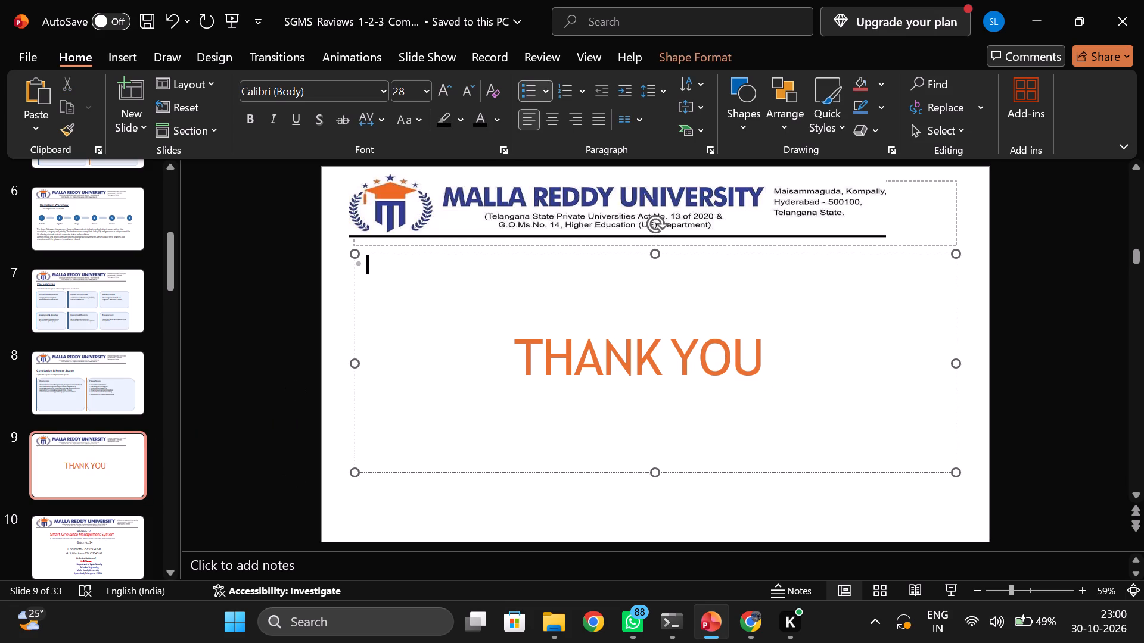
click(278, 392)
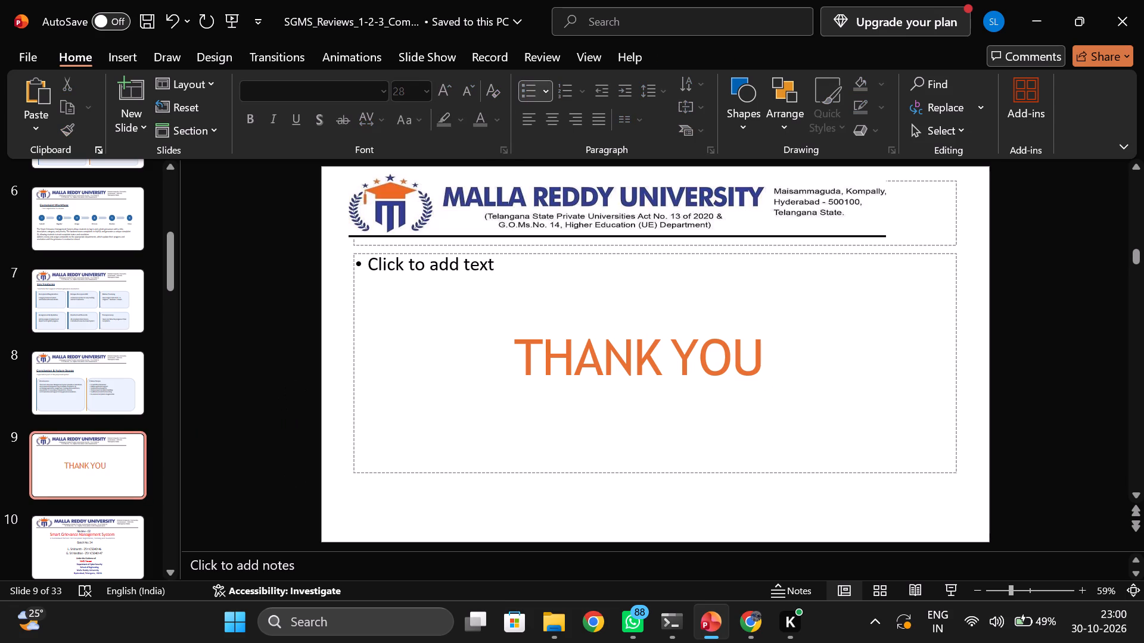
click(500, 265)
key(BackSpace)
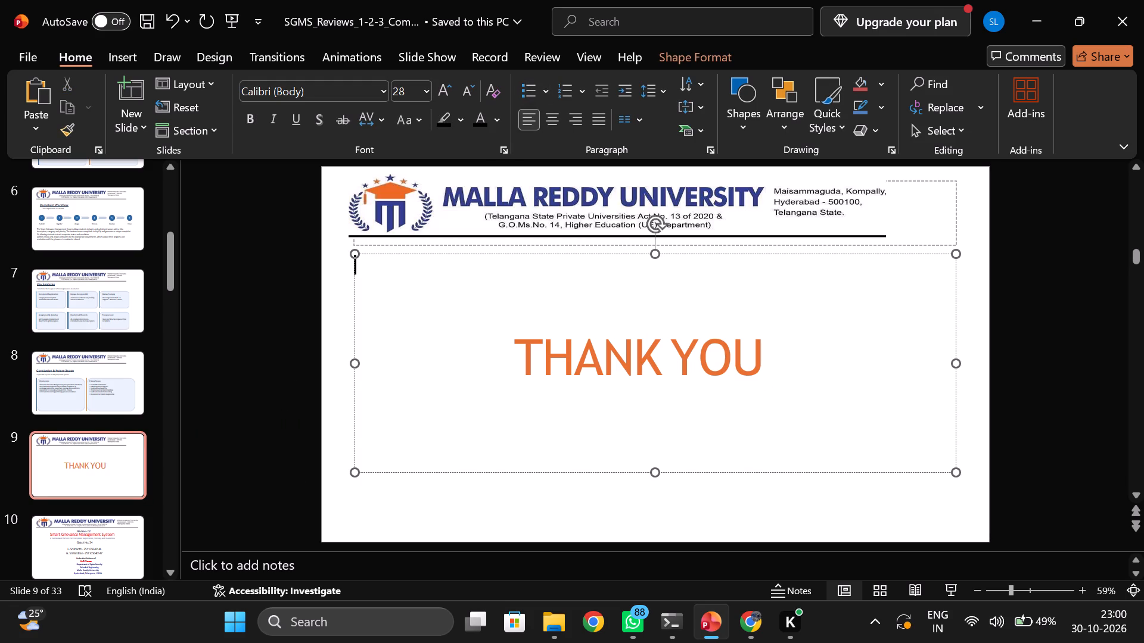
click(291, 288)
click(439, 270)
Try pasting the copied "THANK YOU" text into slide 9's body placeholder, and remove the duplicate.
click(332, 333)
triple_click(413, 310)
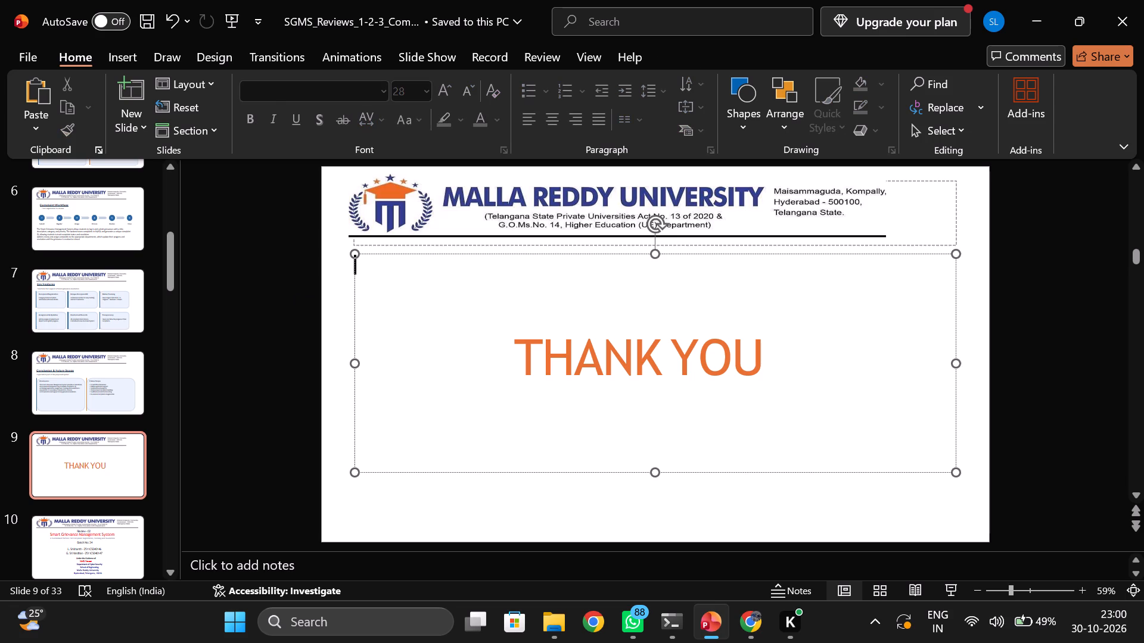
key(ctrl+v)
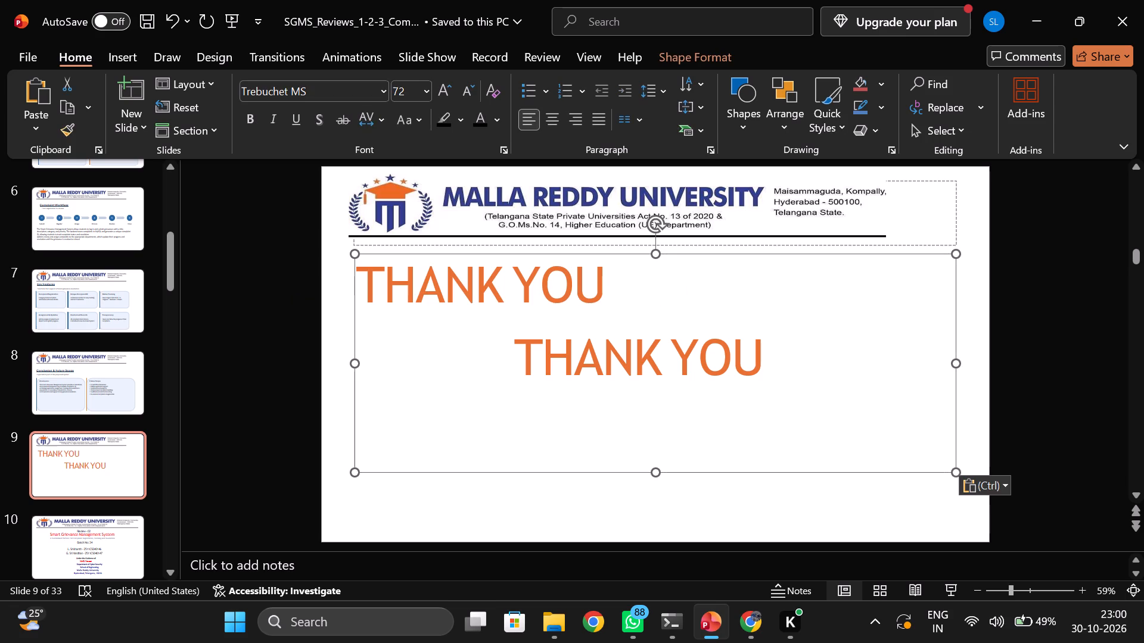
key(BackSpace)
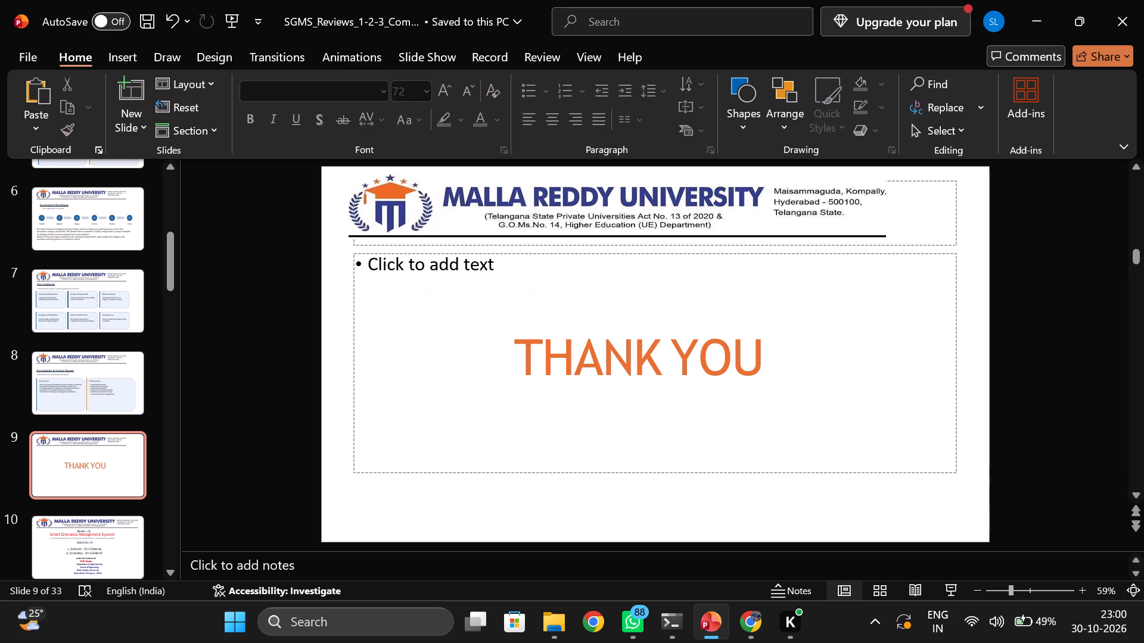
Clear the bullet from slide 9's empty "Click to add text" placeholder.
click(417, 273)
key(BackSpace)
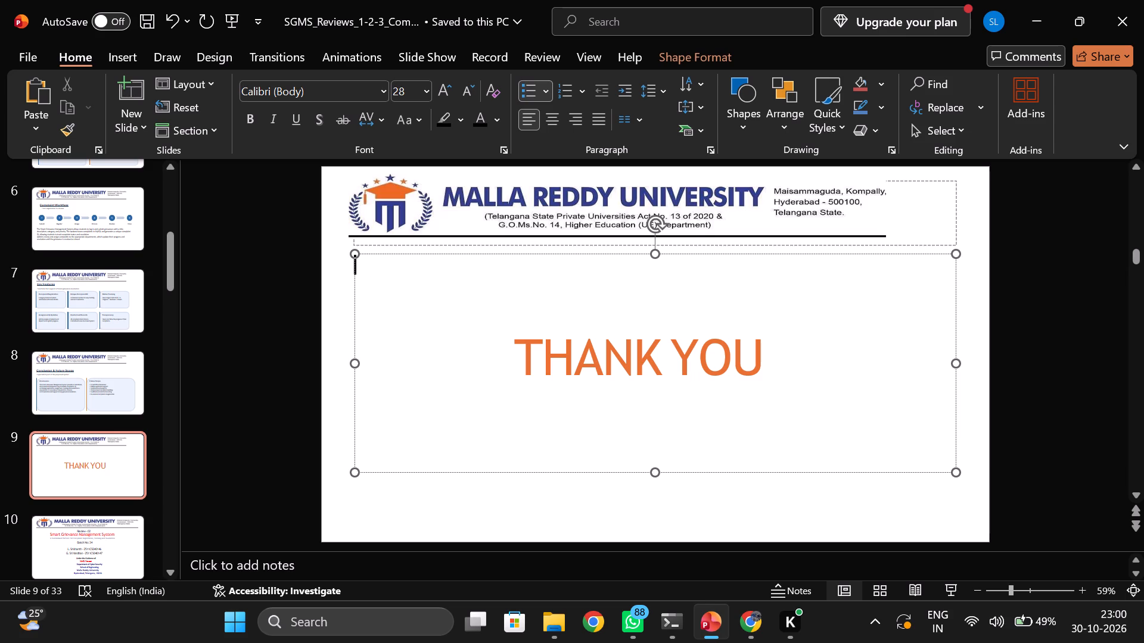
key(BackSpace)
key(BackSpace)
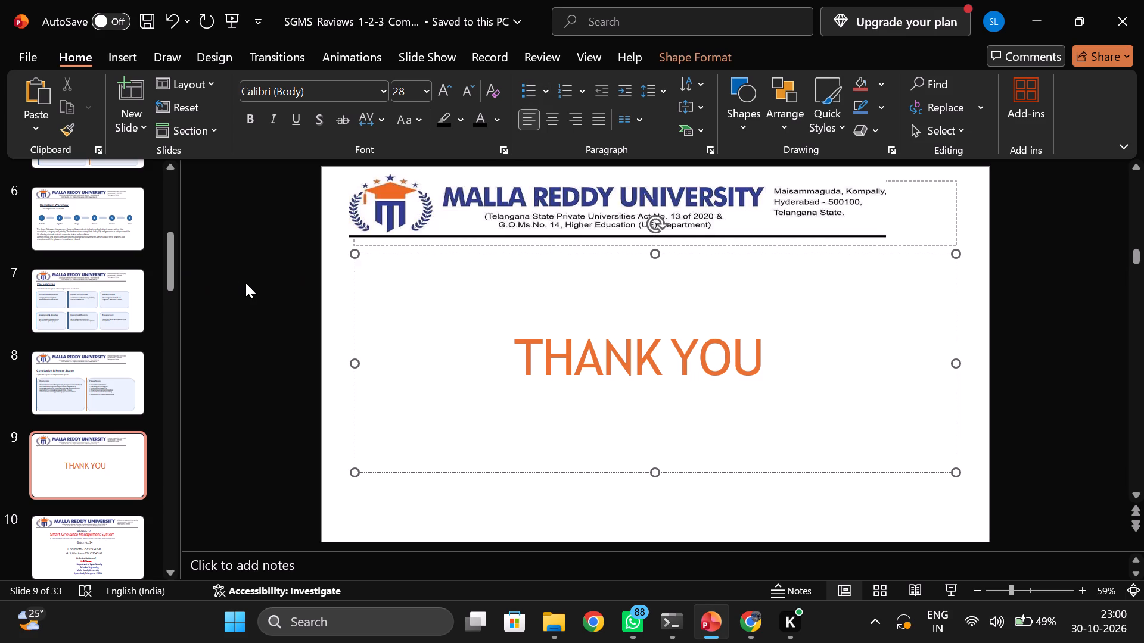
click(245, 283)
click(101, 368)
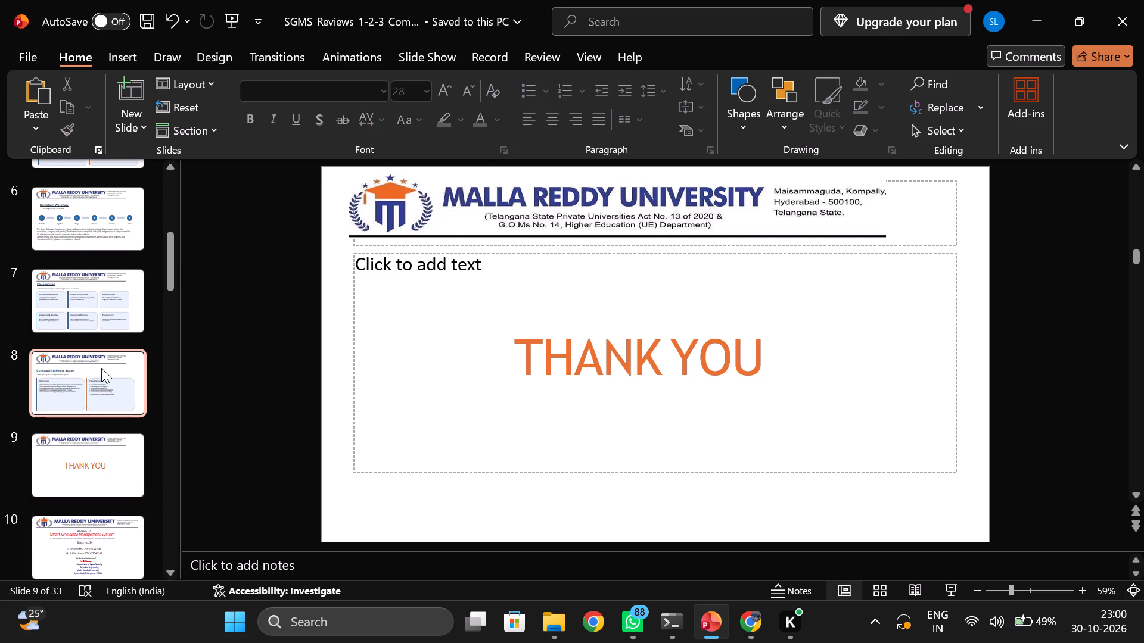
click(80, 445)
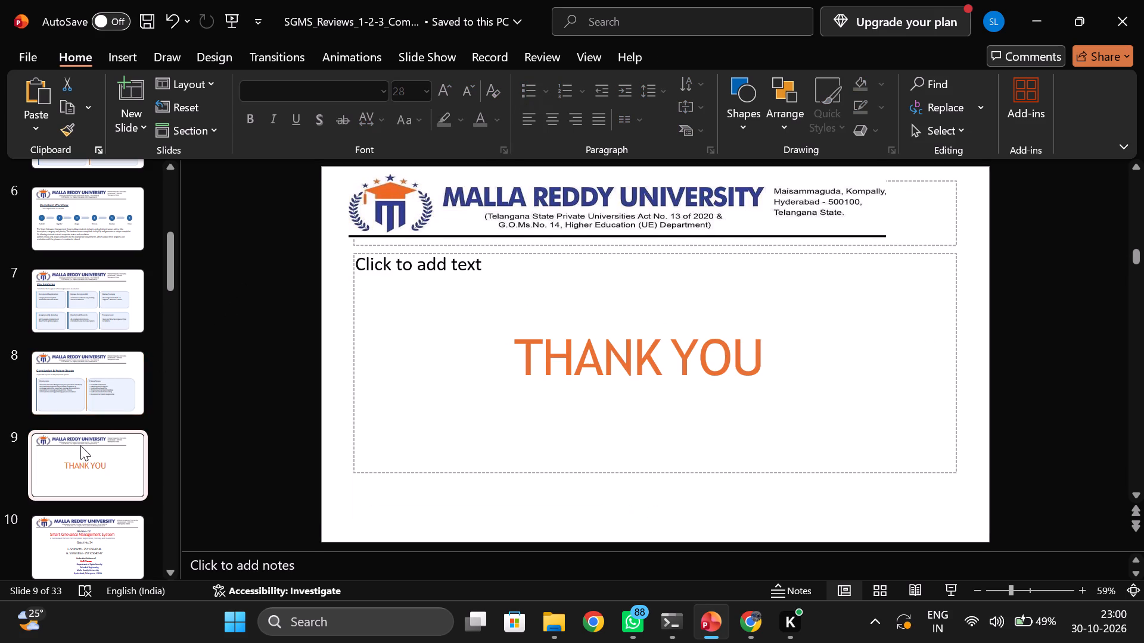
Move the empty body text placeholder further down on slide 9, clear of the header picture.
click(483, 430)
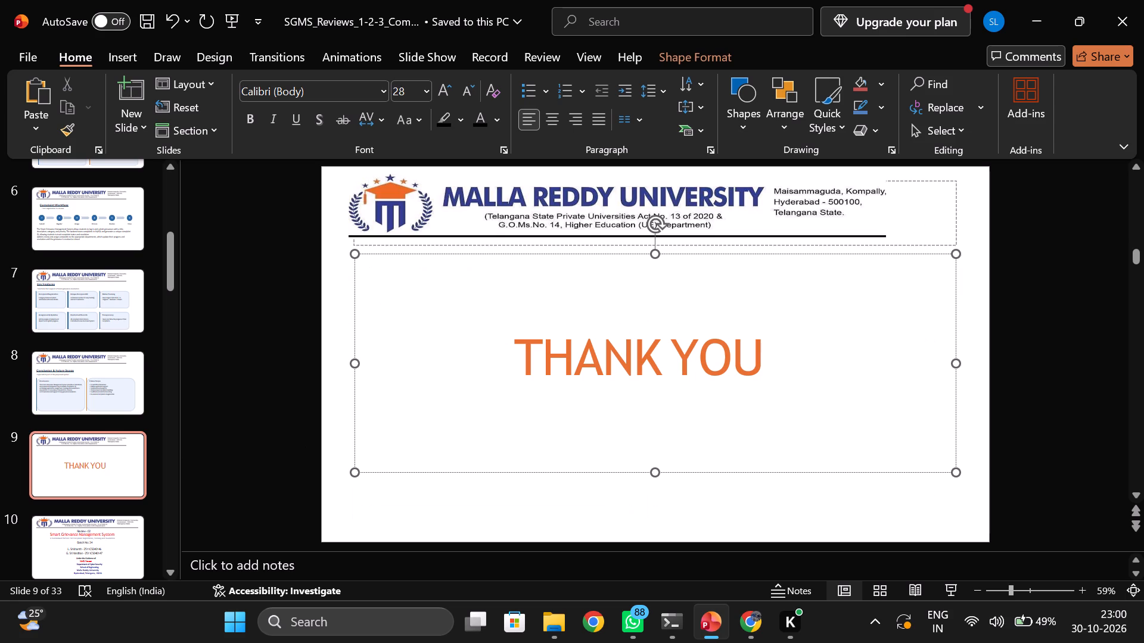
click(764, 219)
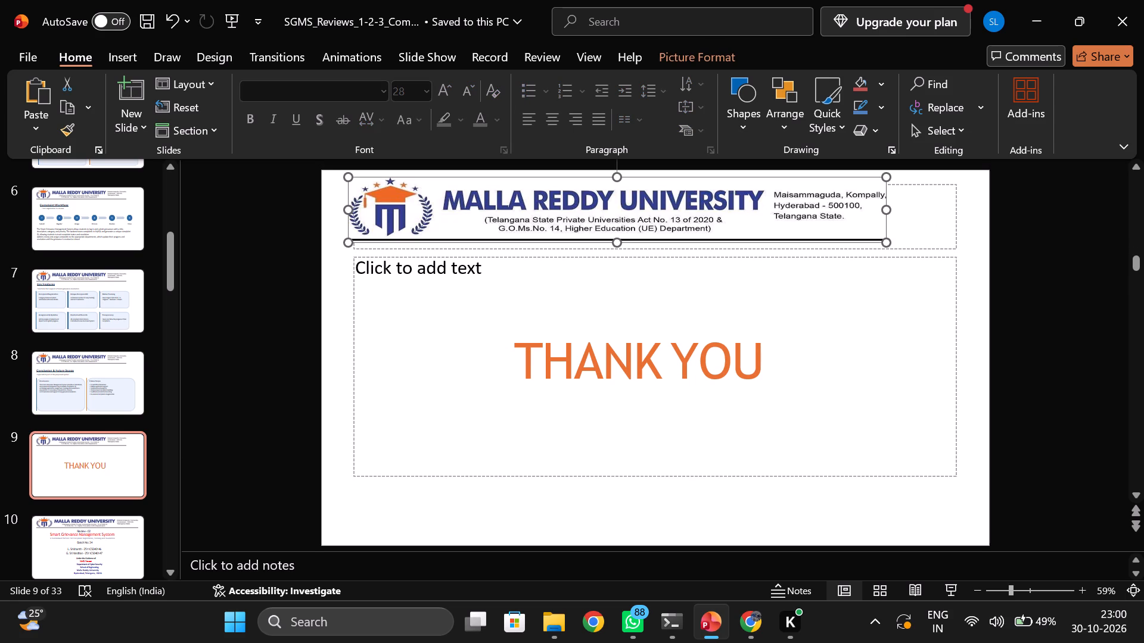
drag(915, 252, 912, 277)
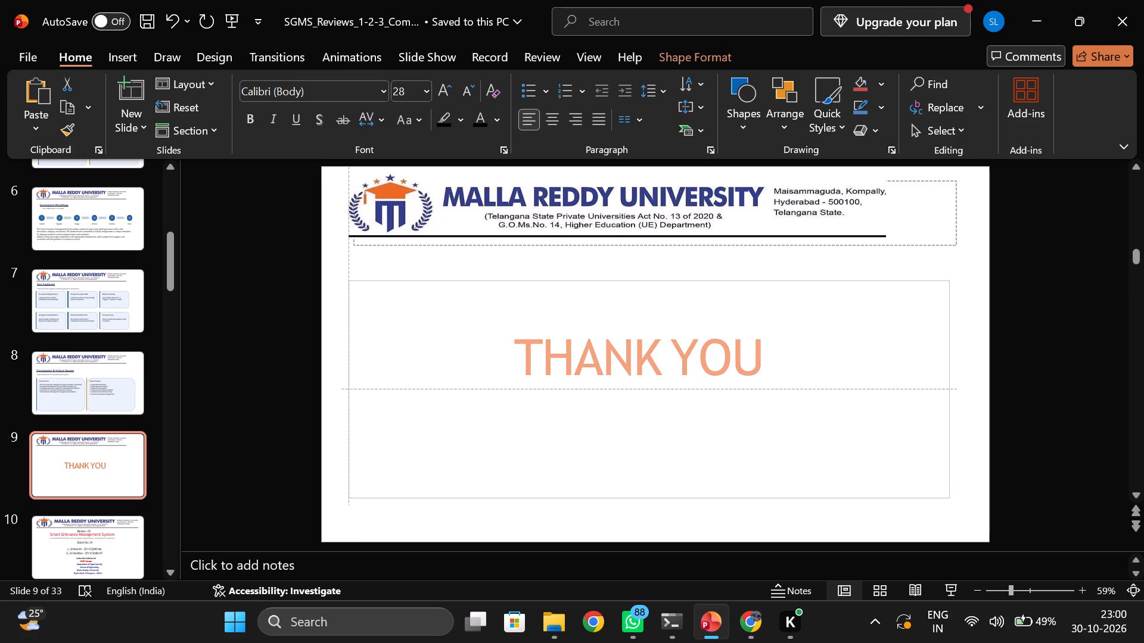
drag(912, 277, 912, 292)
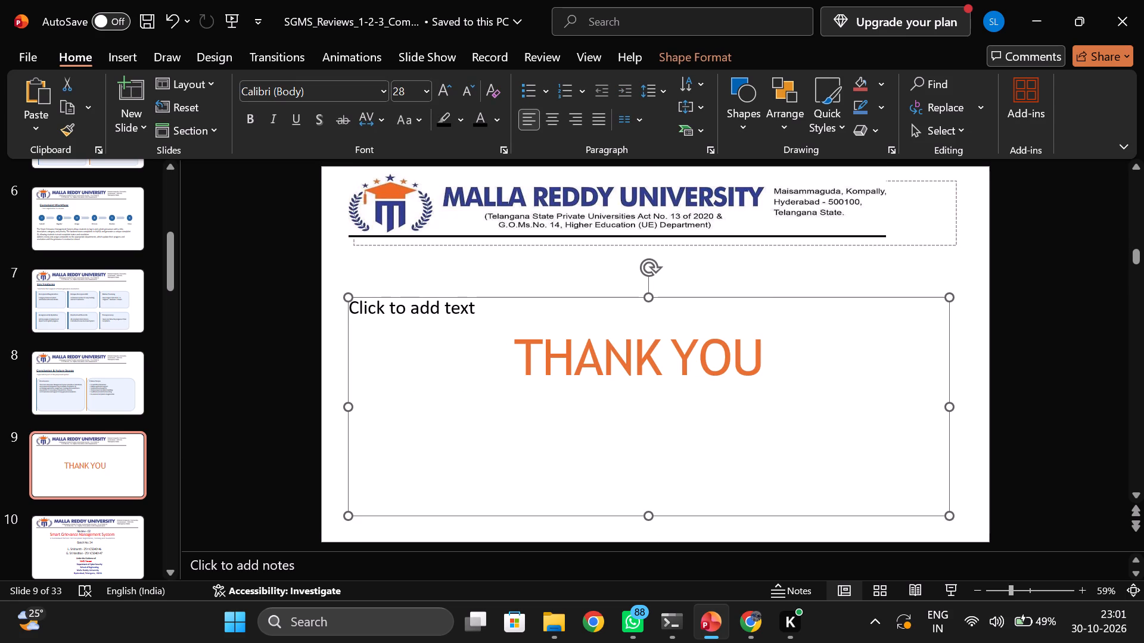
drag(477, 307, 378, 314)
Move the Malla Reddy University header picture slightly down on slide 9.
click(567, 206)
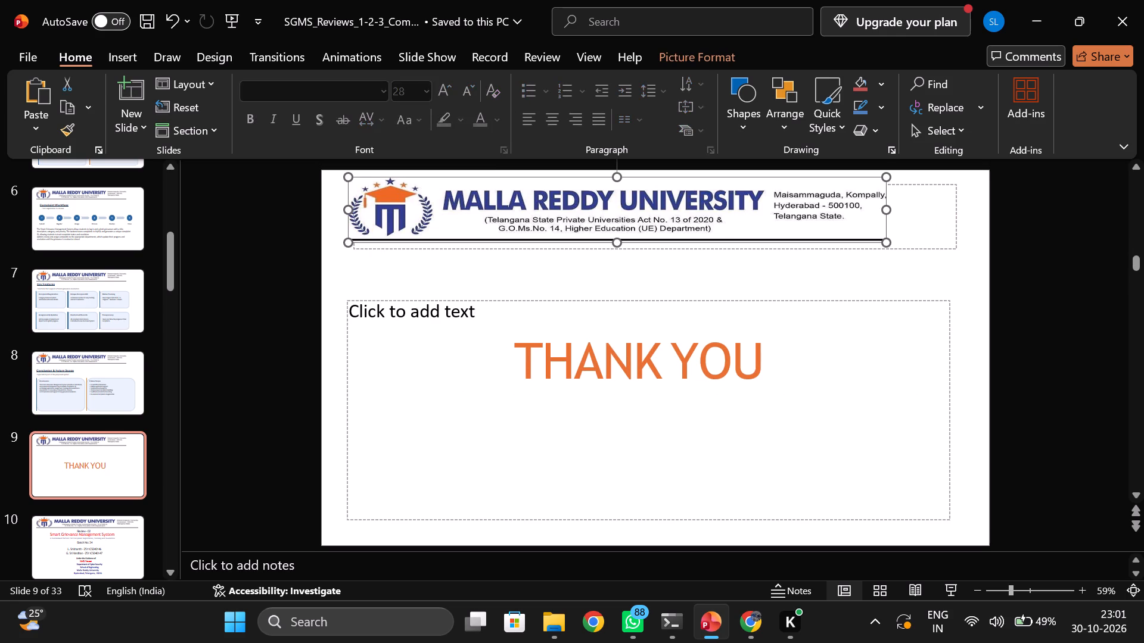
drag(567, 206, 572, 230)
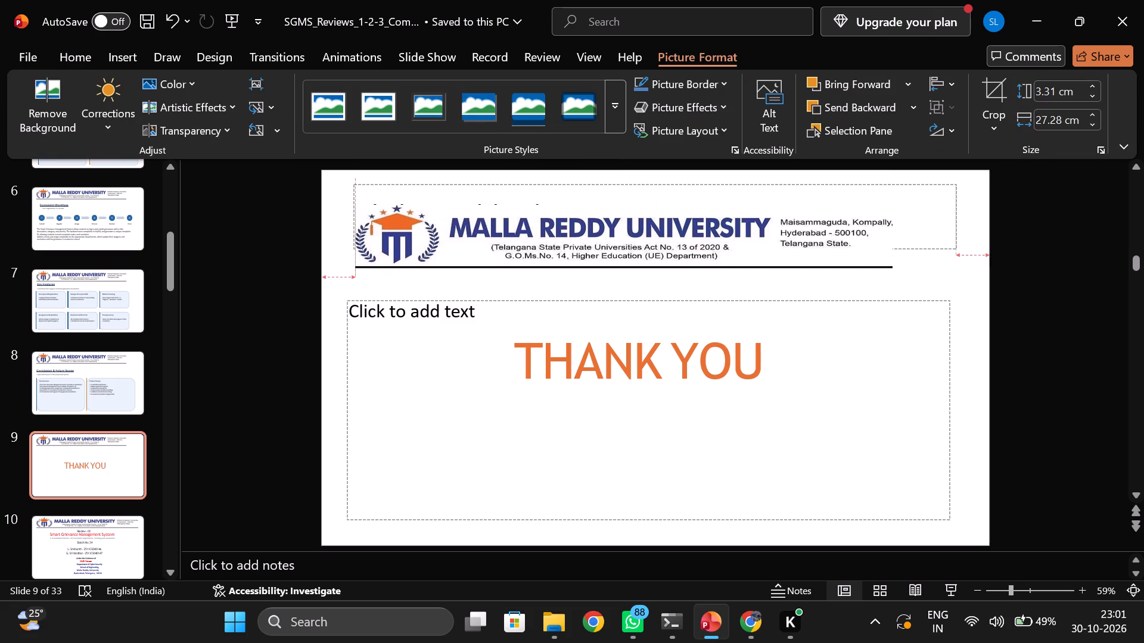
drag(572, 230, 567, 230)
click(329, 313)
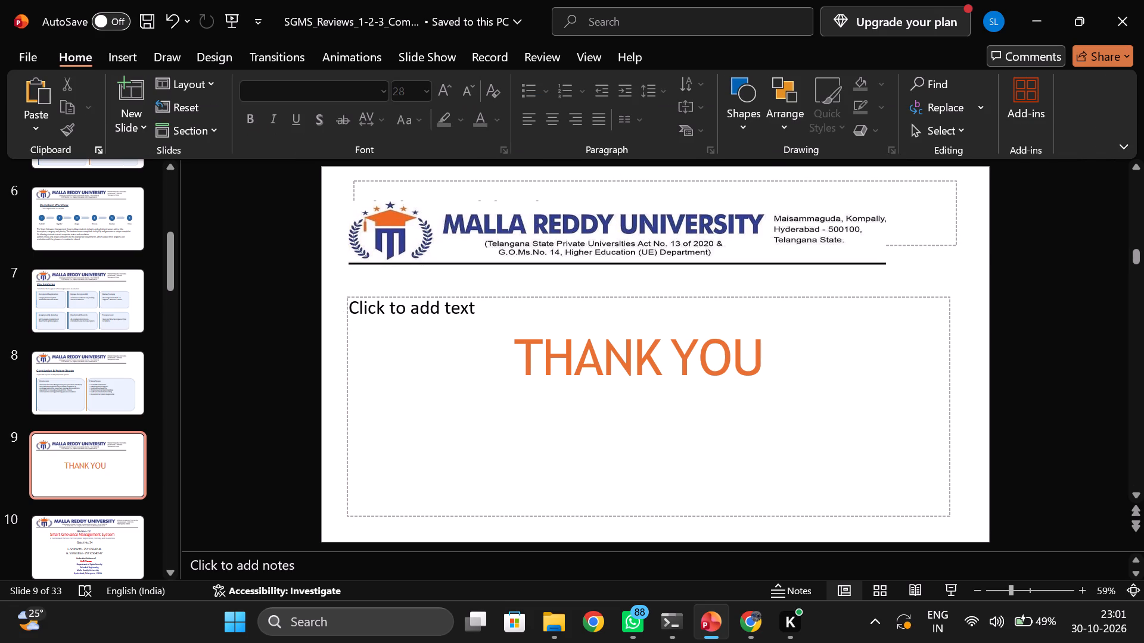
Undo all slide 9 edits, including the pasted THANK YOU text, the header picture and the added slide itself.
key(ctrl+z)
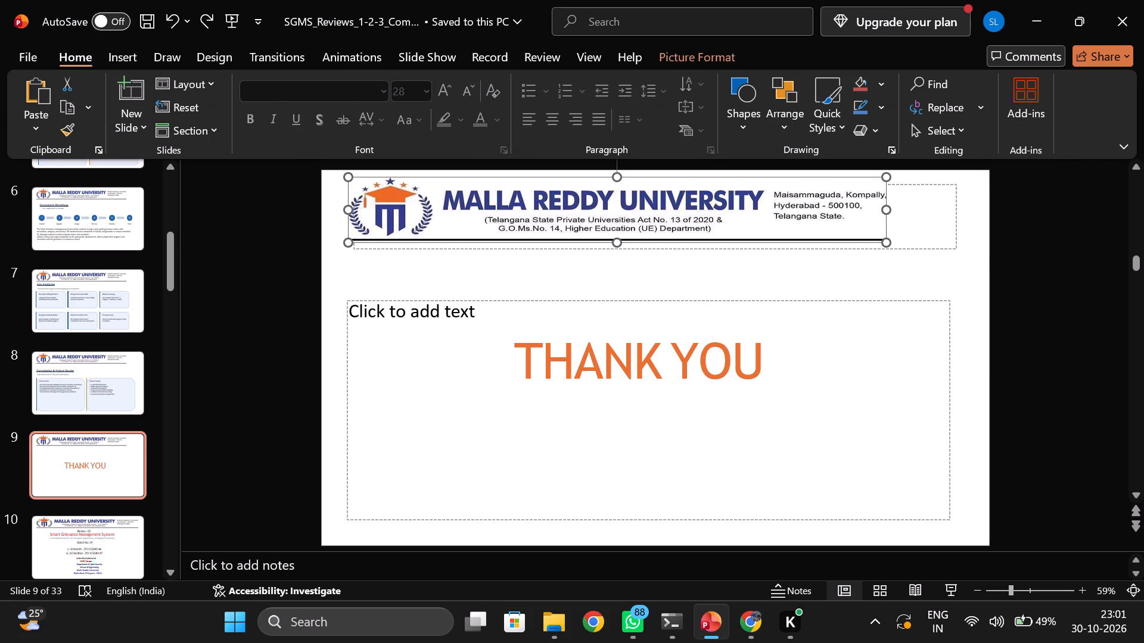
key(ctrl+z)
key(ctrl+z)
key(ctrl+z)
key(ctrl+z)
key(ctrl+z)
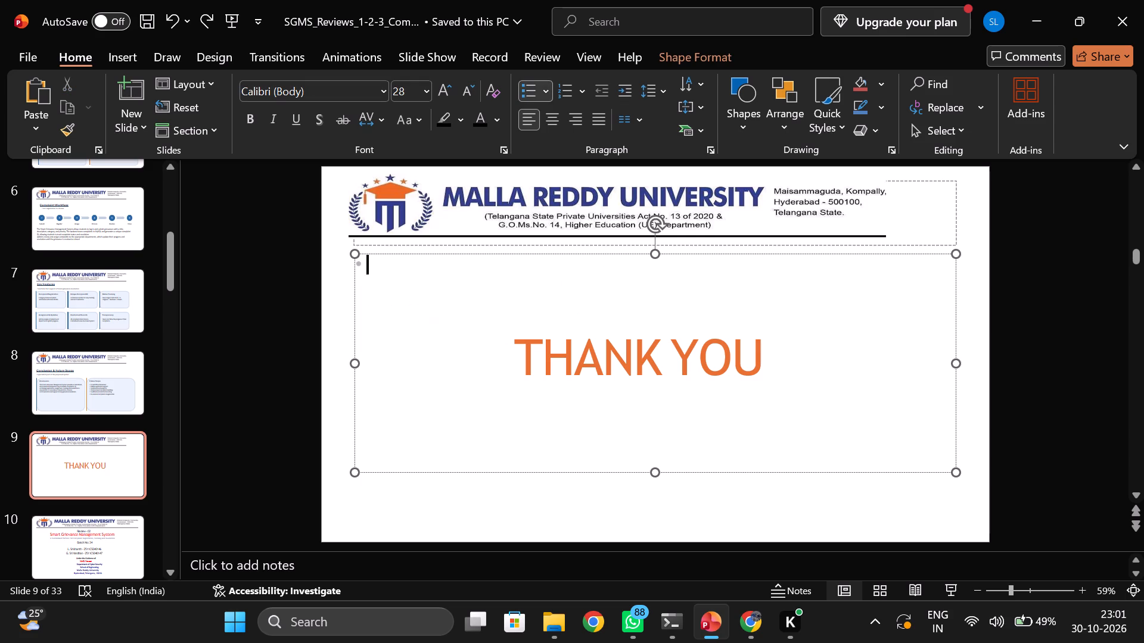
key(ctrl+z)
key(ctrl+z)
key(ctrl+z)
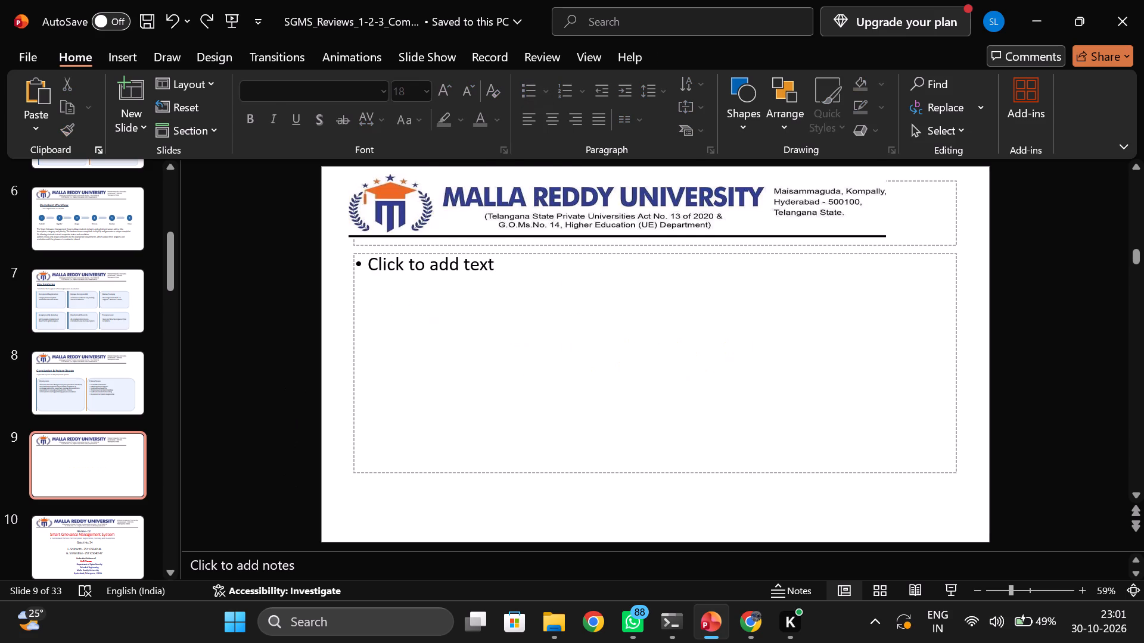
key(ctrl+z)
key(ctrl+z)
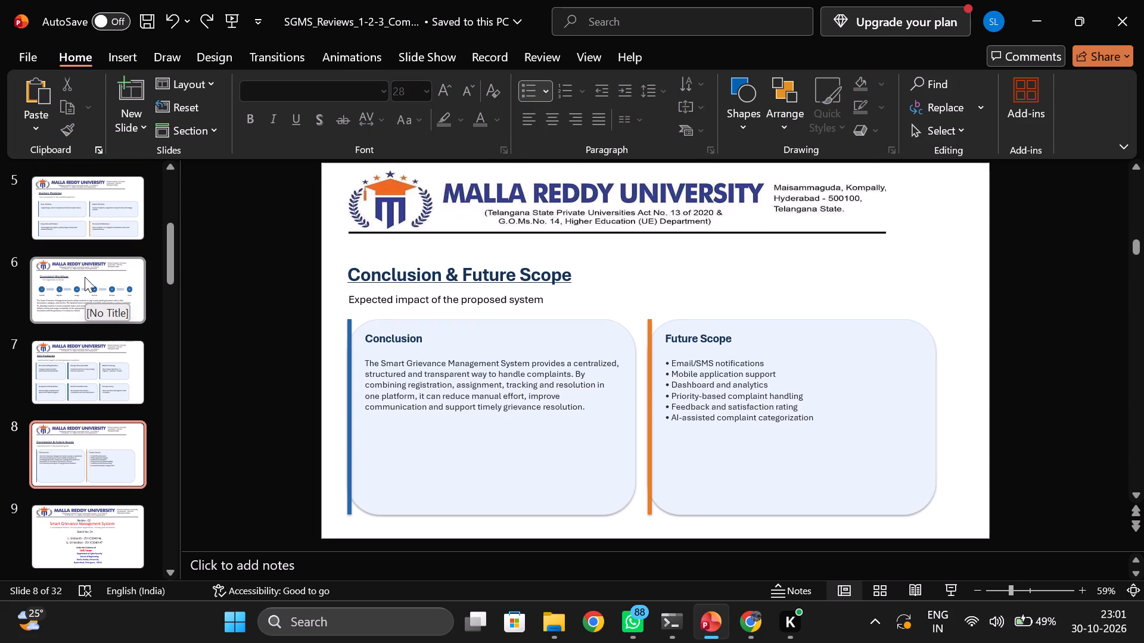
Copy the whole THANK YOU slide 21 that closes Review 2.
scroll(67, 458, down, 1)
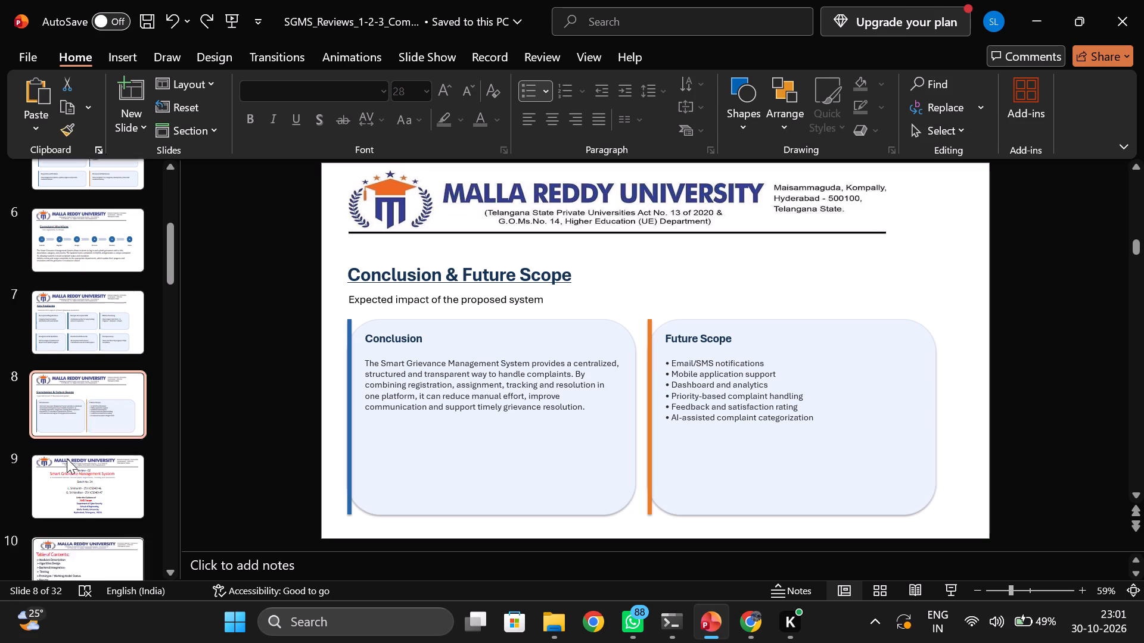
scroll(67, 458, down, 2)
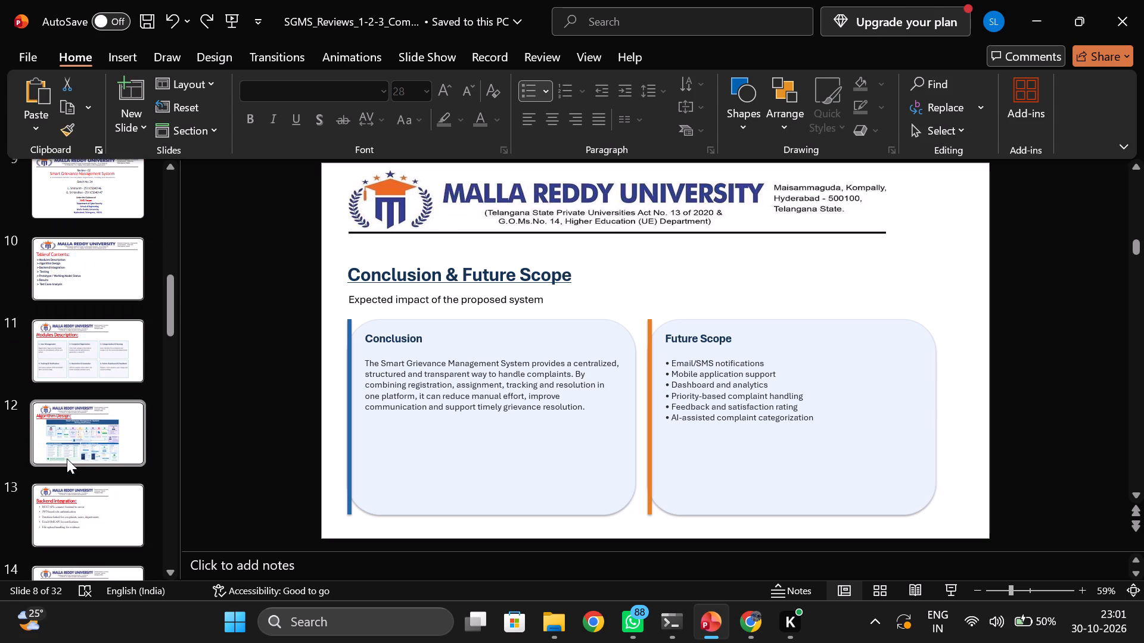
scroll(67, 458, down, 2)
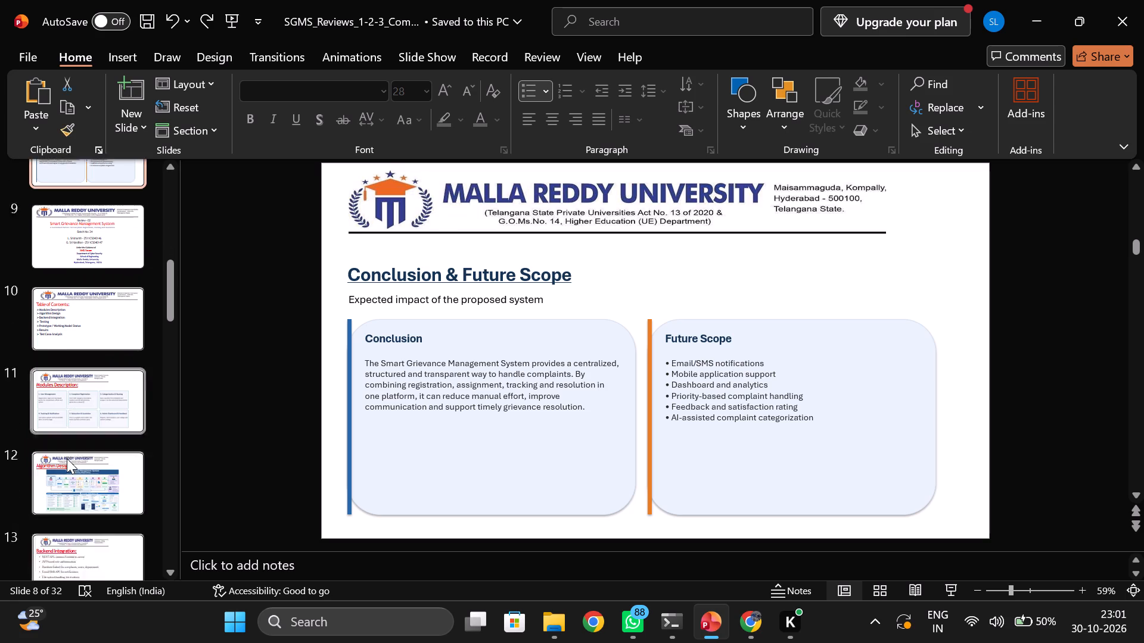
scroll(67, 458, down, 4)
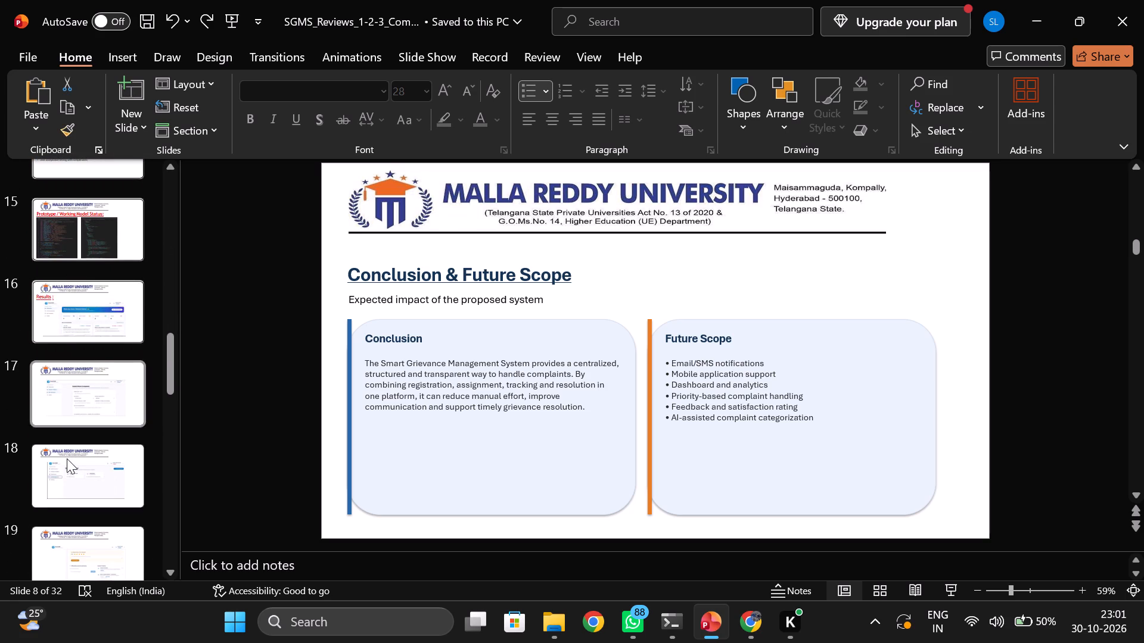
scroll(67, 458, down, 3)
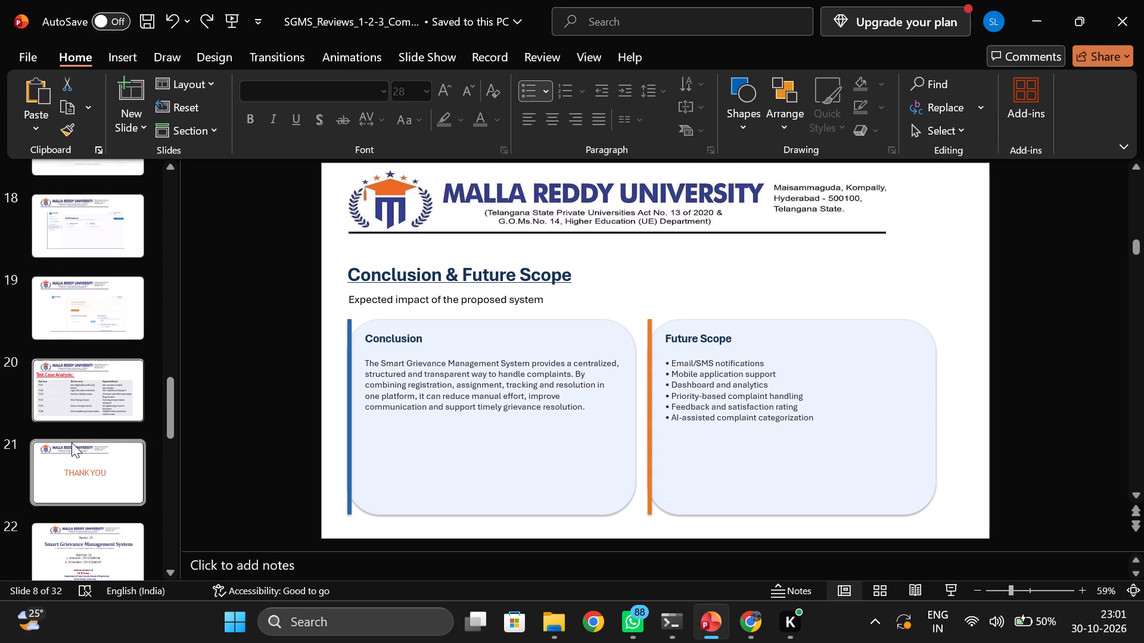
right_click(71, 454)
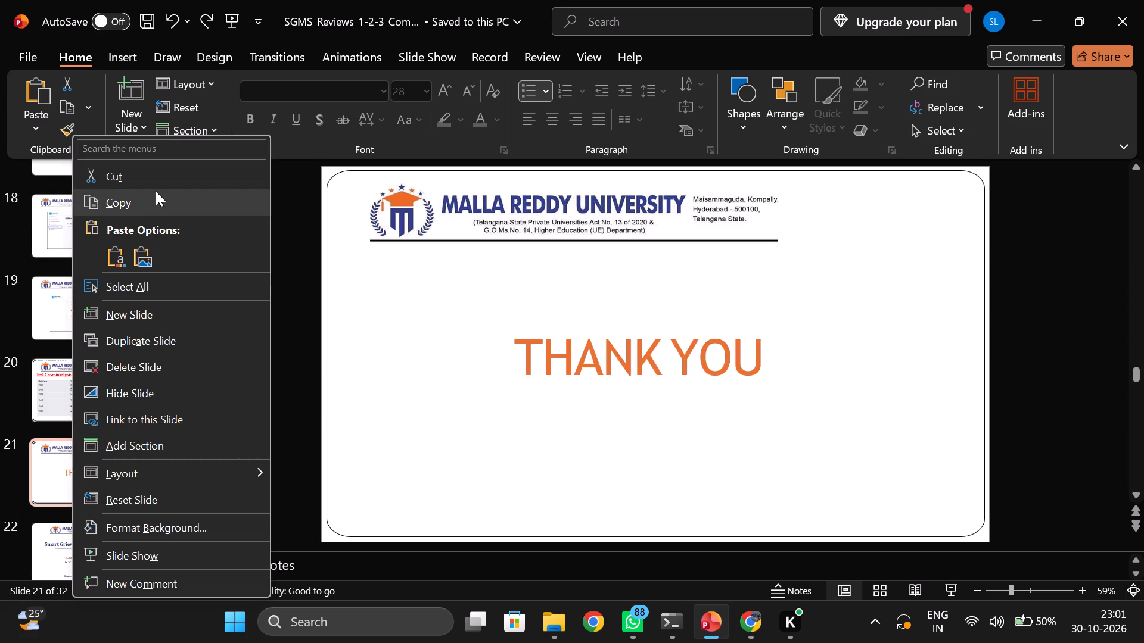
click(156, 191)
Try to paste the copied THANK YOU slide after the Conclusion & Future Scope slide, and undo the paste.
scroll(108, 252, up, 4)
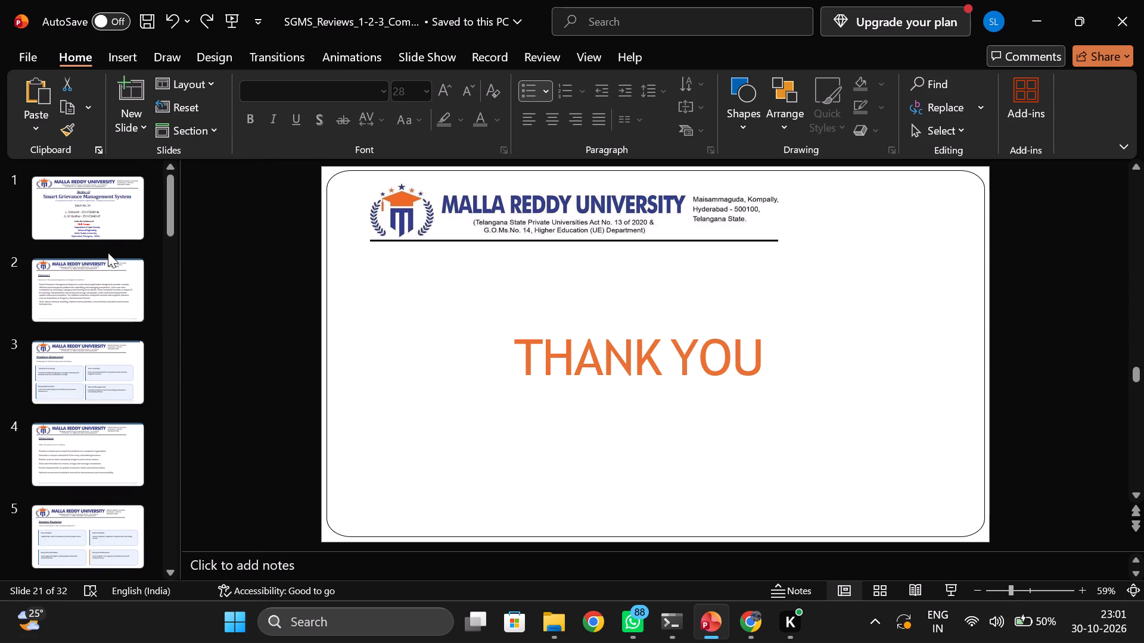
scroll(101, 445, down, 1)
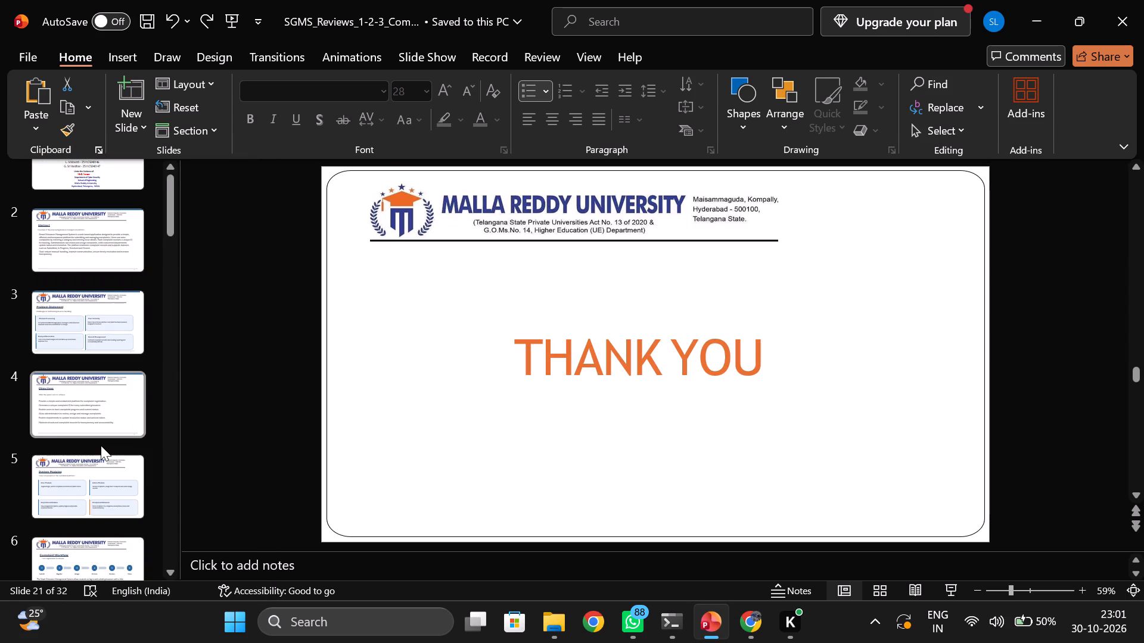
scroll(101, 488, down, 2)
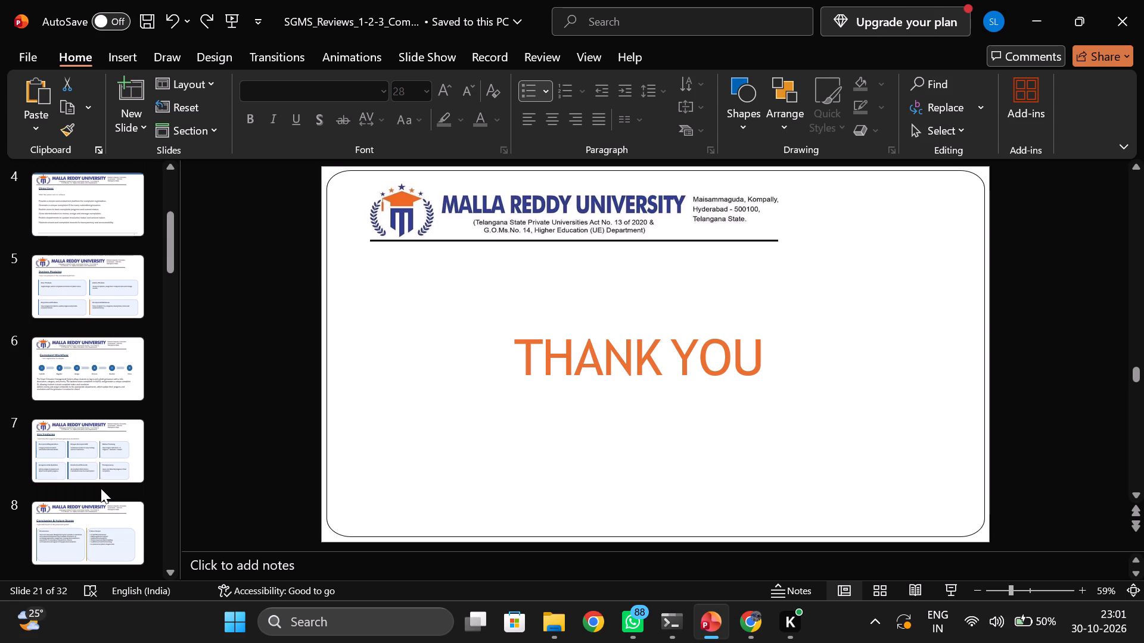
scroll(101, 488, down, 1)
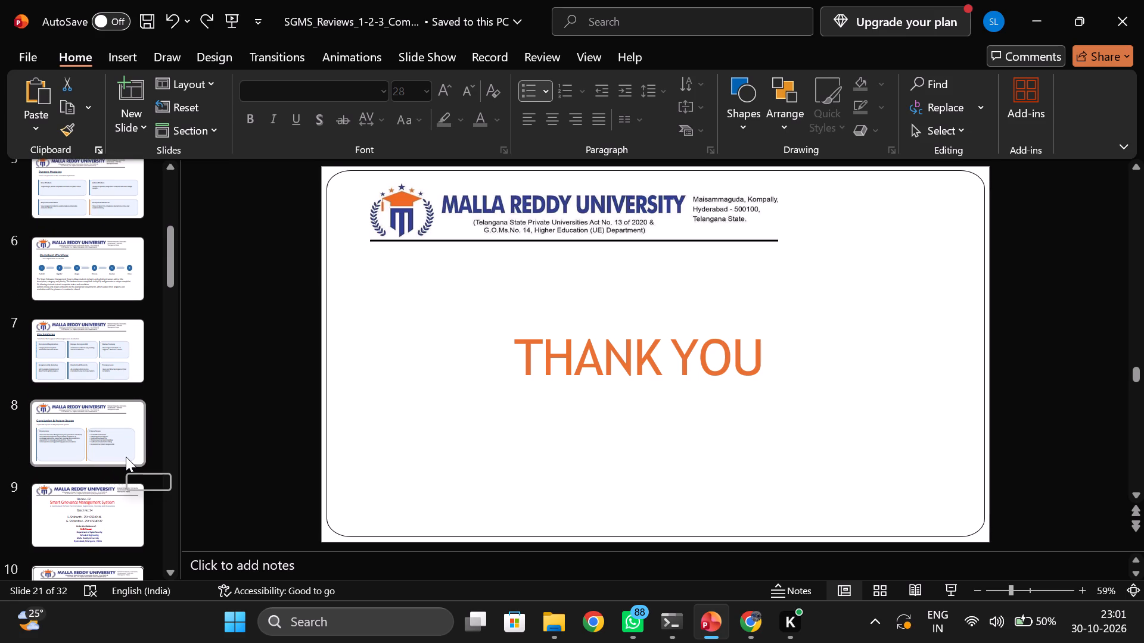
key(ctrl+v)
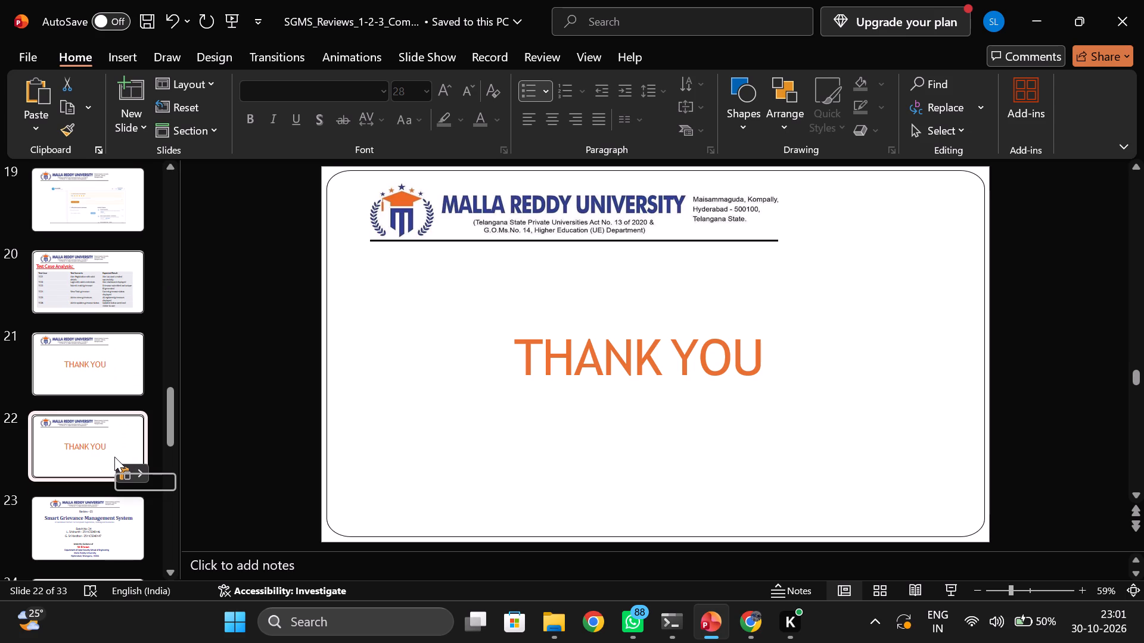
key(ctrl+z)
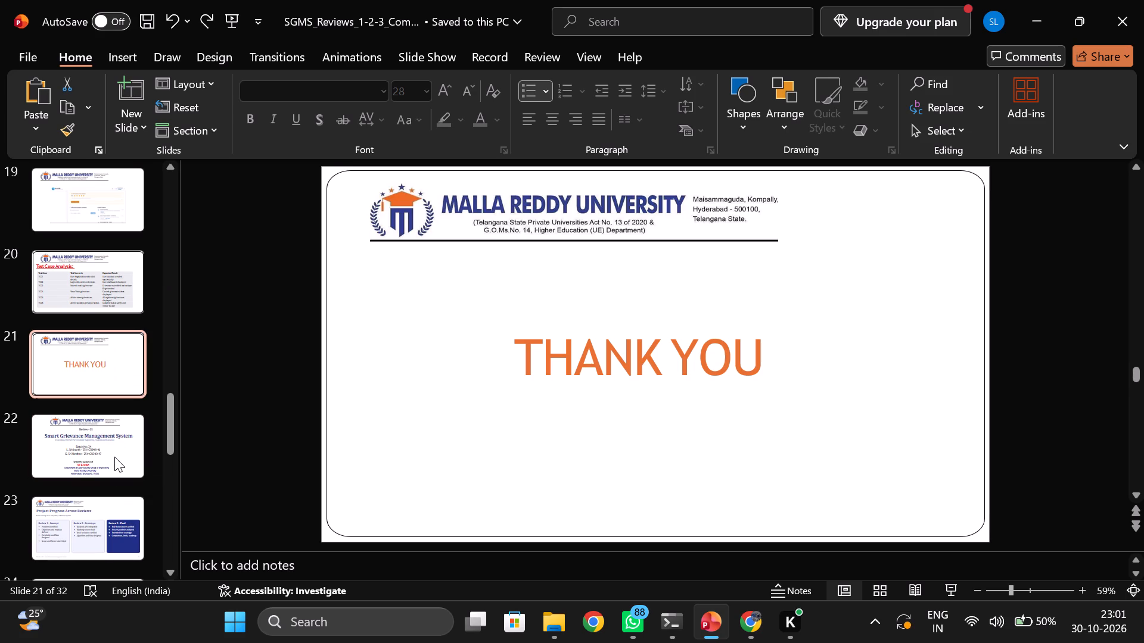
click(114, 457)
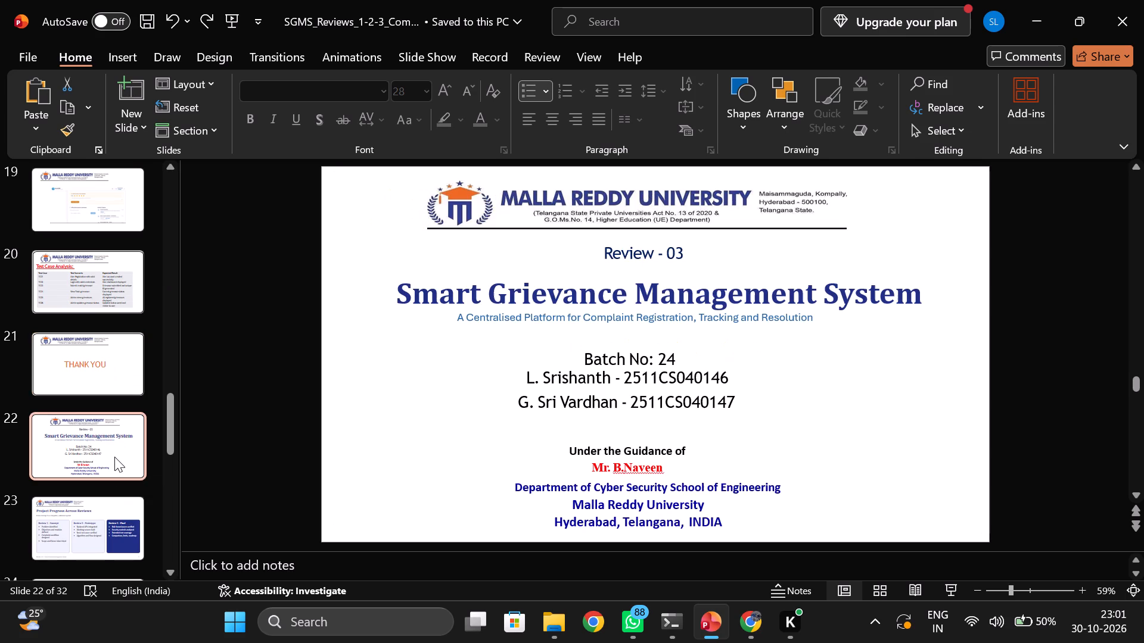
Paste the copied THANK YOU slide directly after the Conclusion & Future Scope slide.
scroll(114, 457, up, 3)
scroll(100, 373, up, 1)
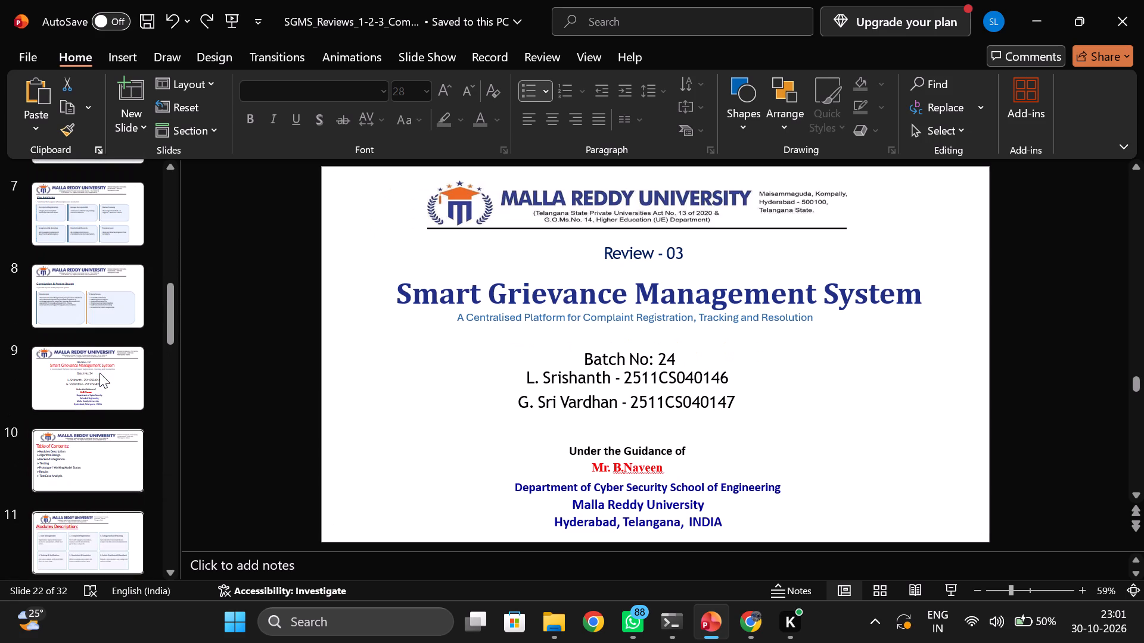
click(71, 329)
click(68, 311)
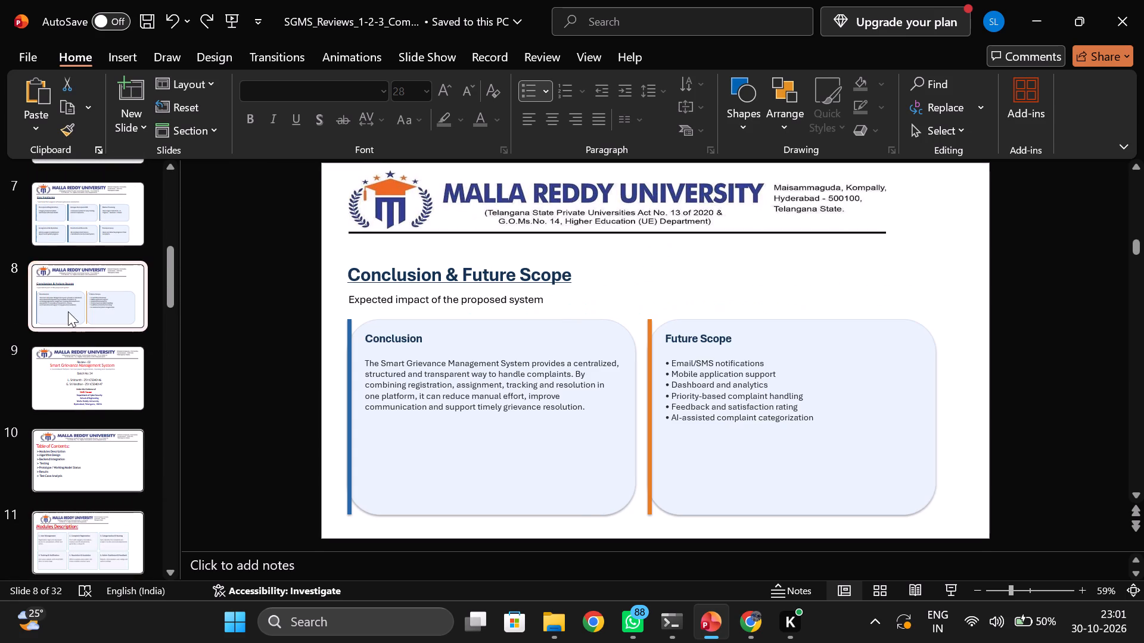
key(ctrl+v)
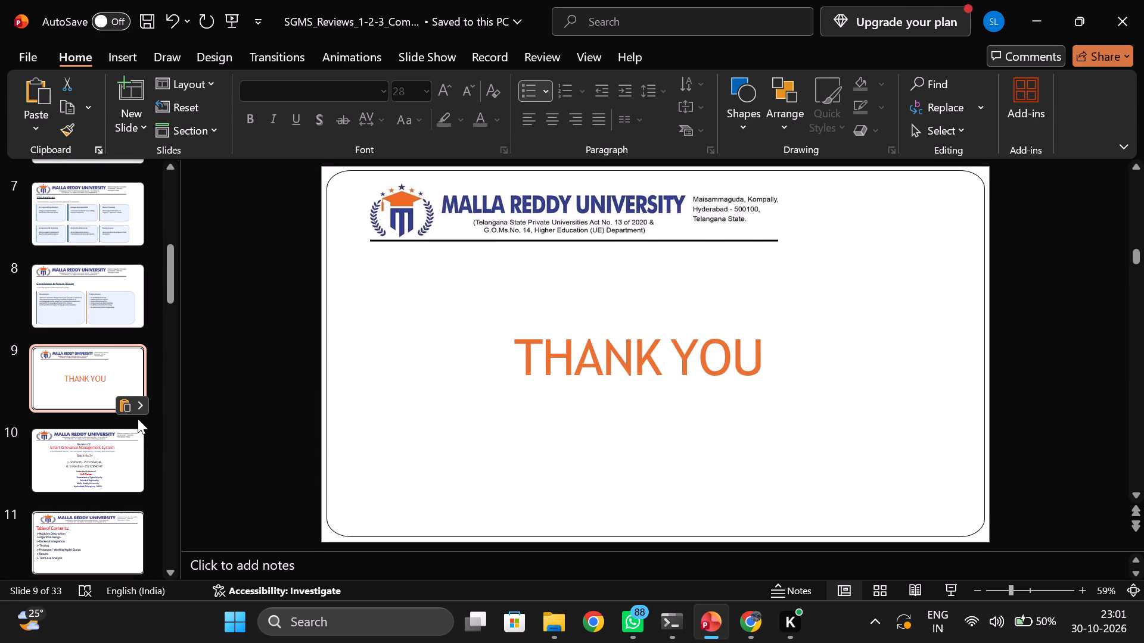
click(250, 432)
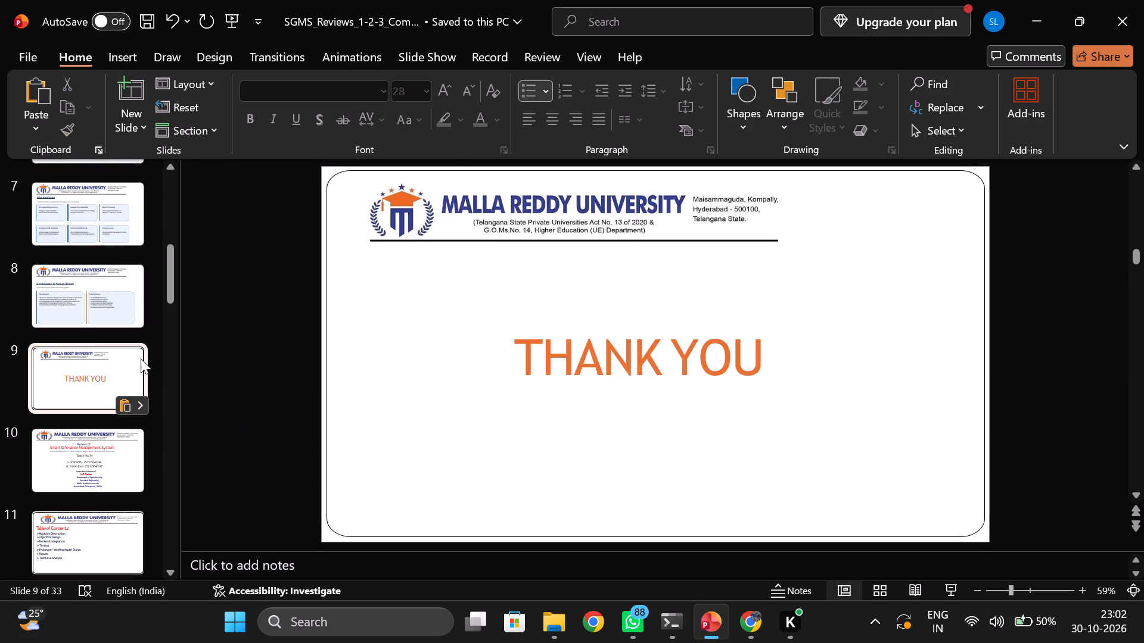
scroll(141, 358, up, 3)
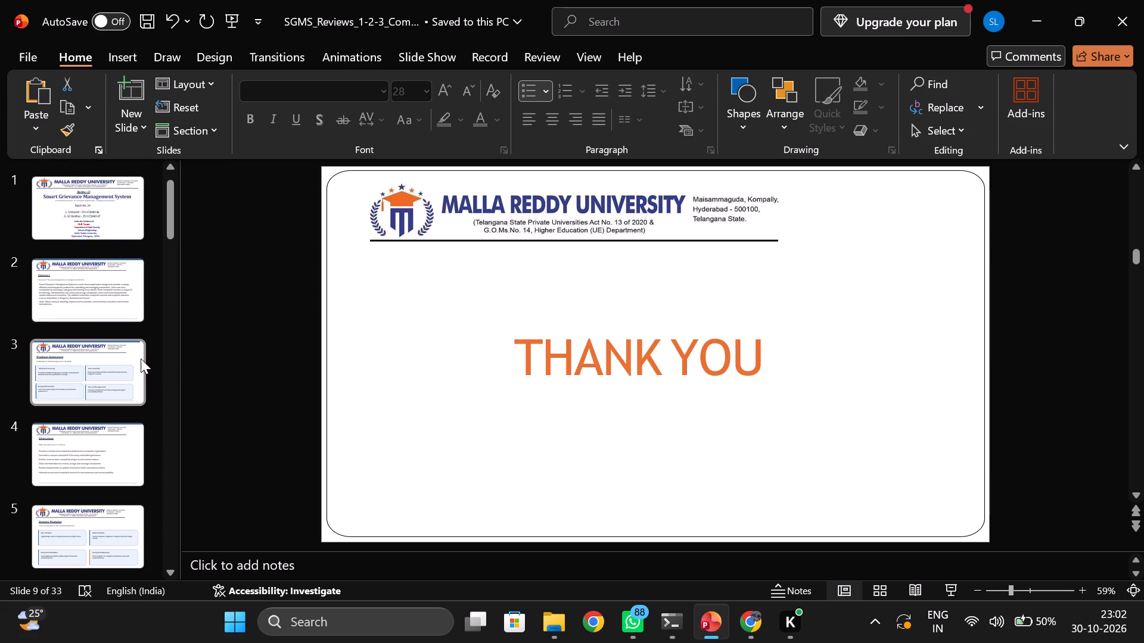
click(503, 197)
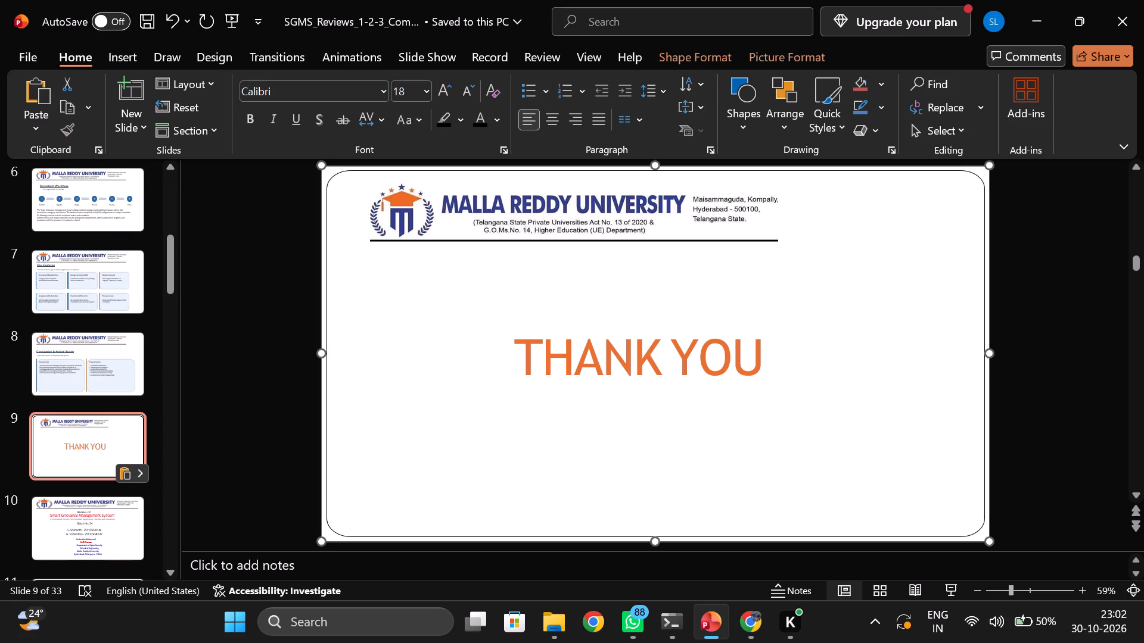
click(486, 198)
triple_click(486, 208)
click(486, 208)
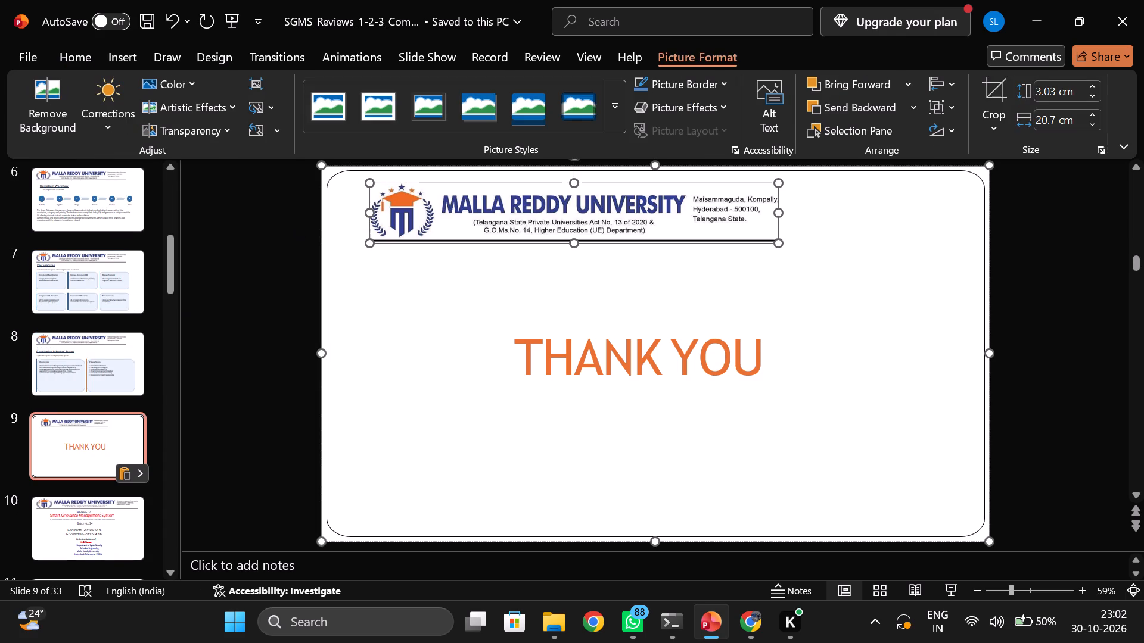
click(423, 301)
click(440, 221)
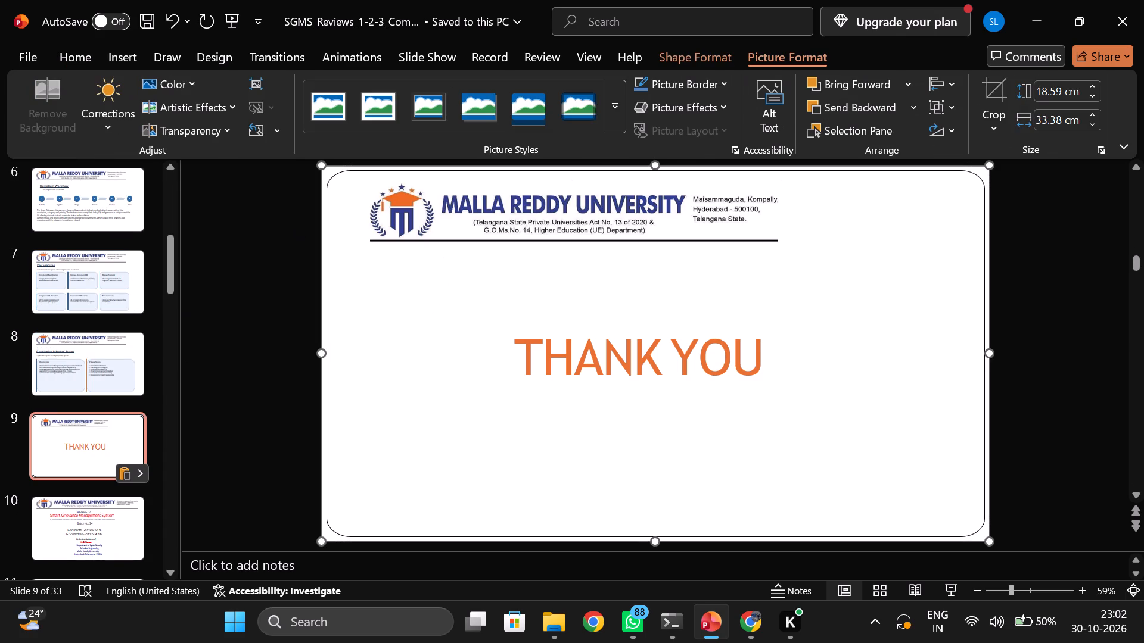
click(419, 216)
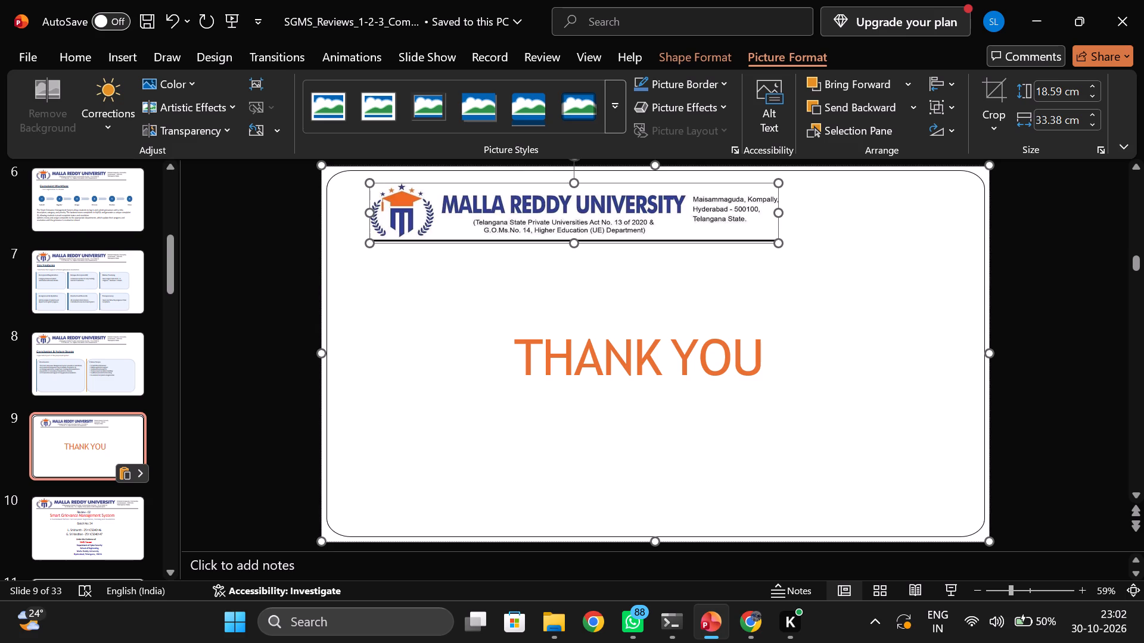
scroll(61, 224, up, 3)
Look through the slides from the Review - 01 title slide to the Review - 02 title slide, checking their formatting.
click(61, 224)
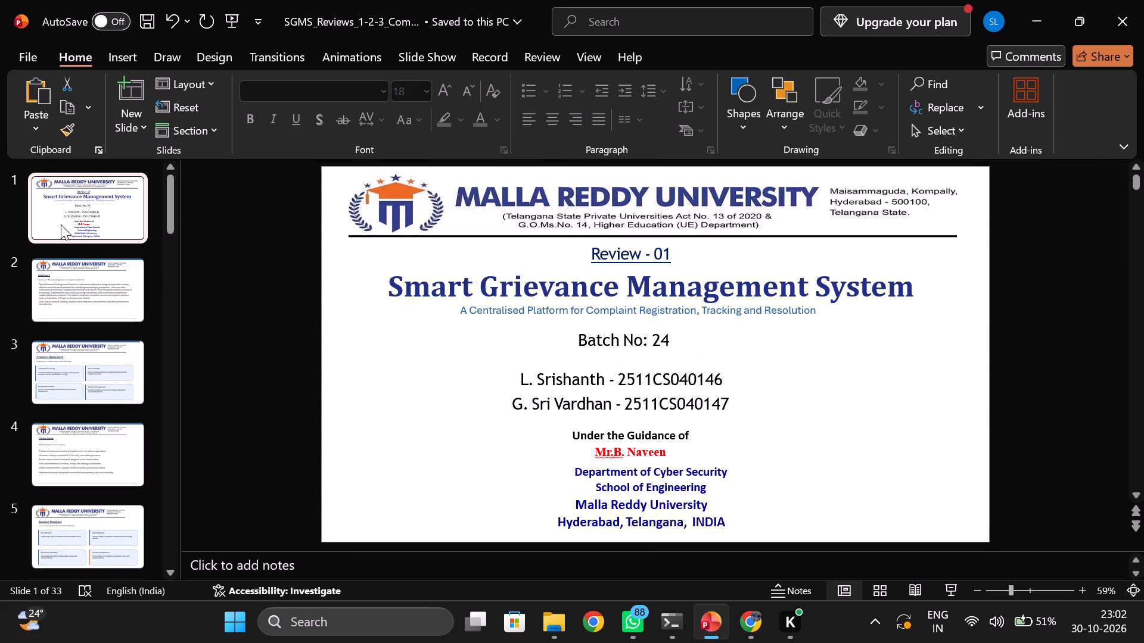
key(Down)
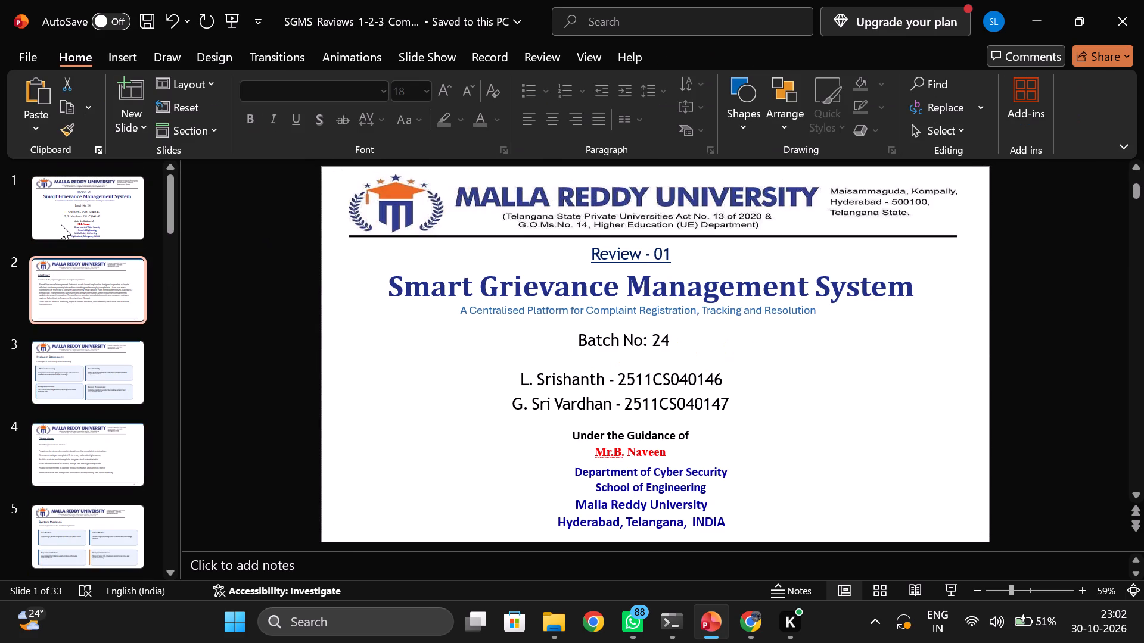
key(Down)
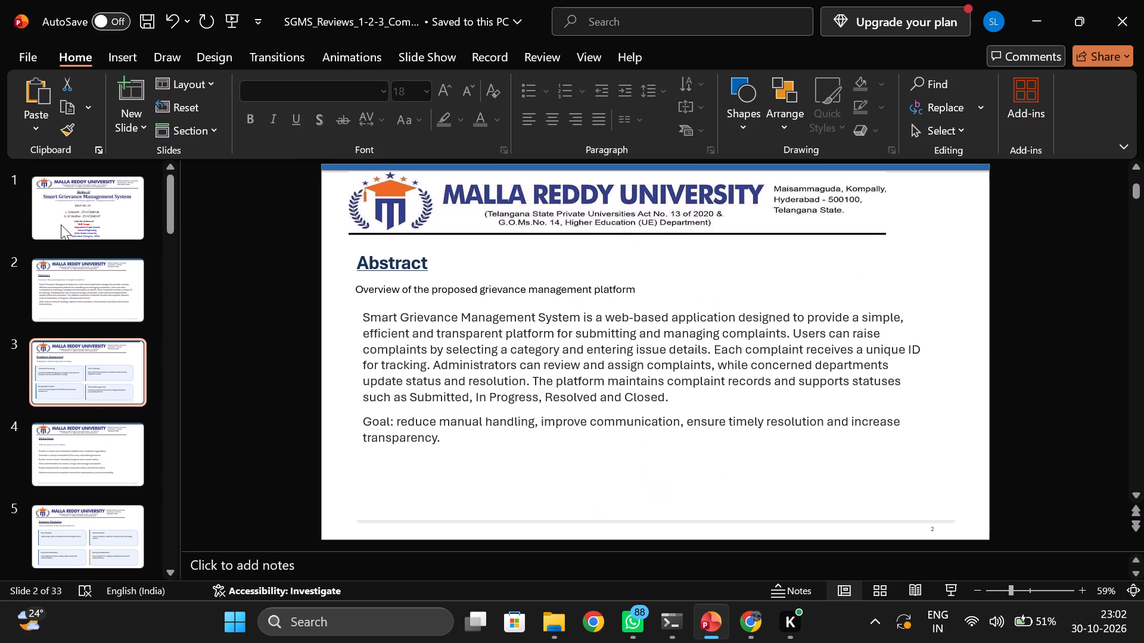
key(Down)
key(Down)
key(Down)
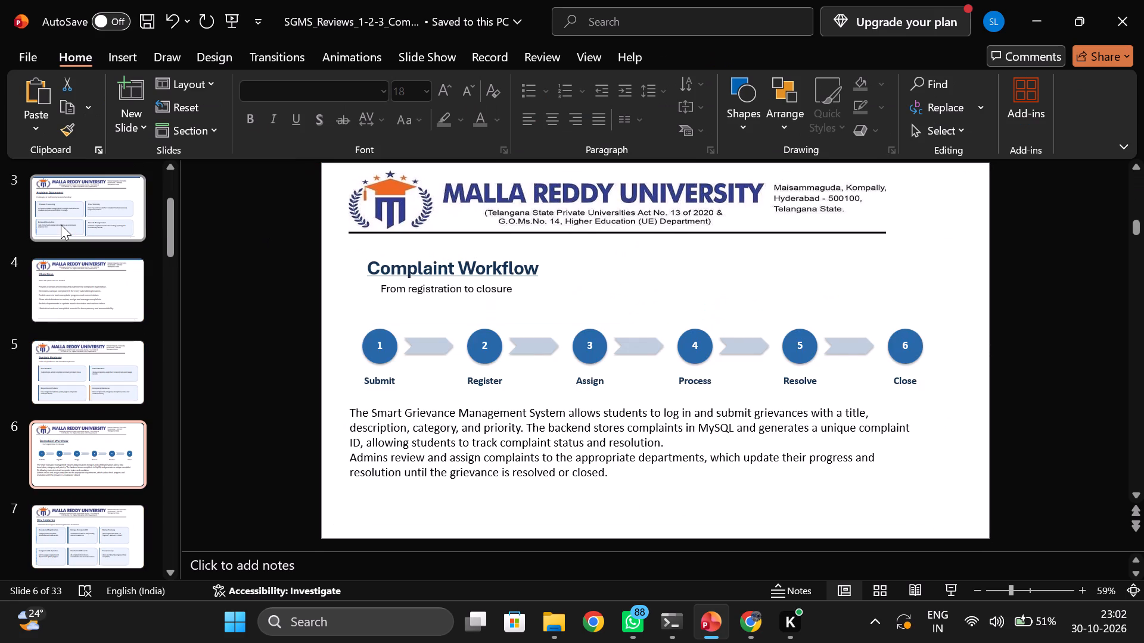
key(Down)
key(Down)
key(Down)
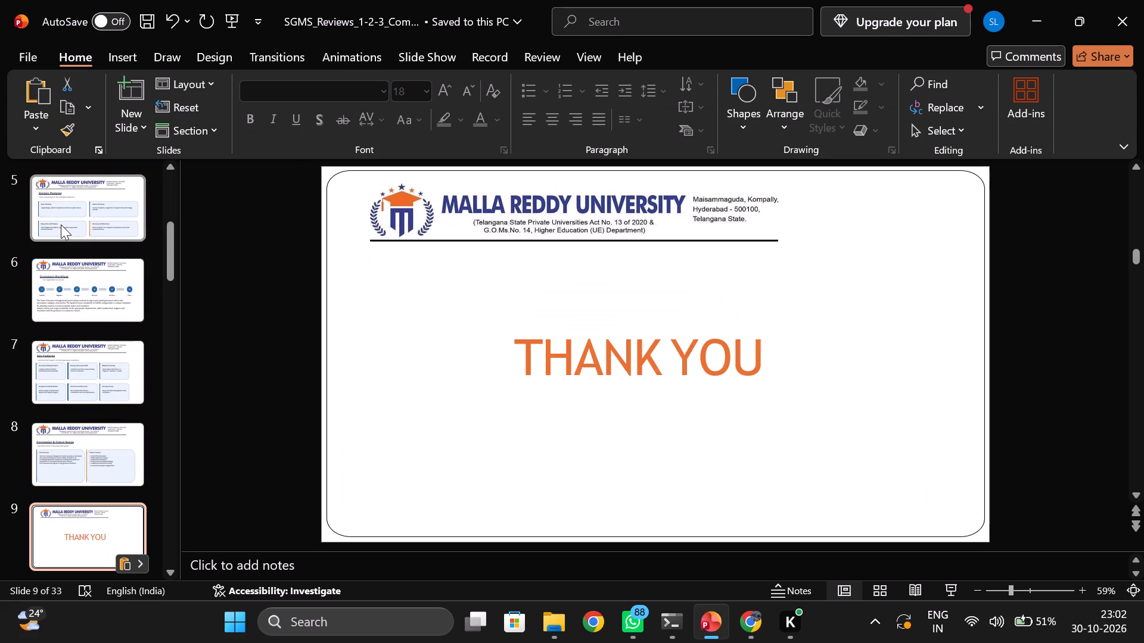
key(Down)
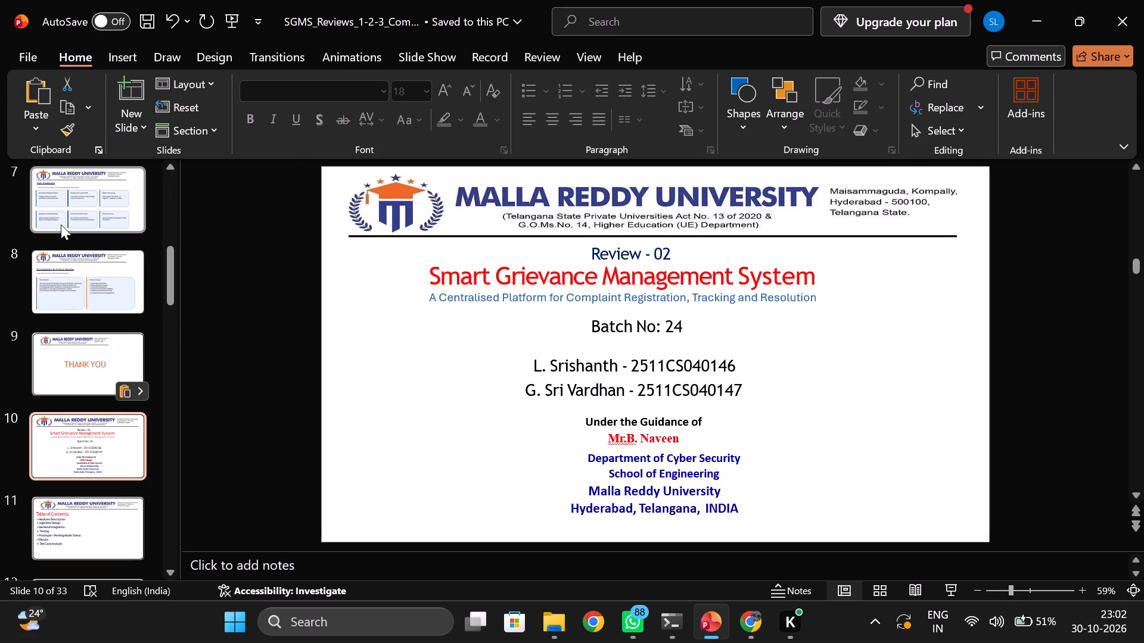
key(Down)
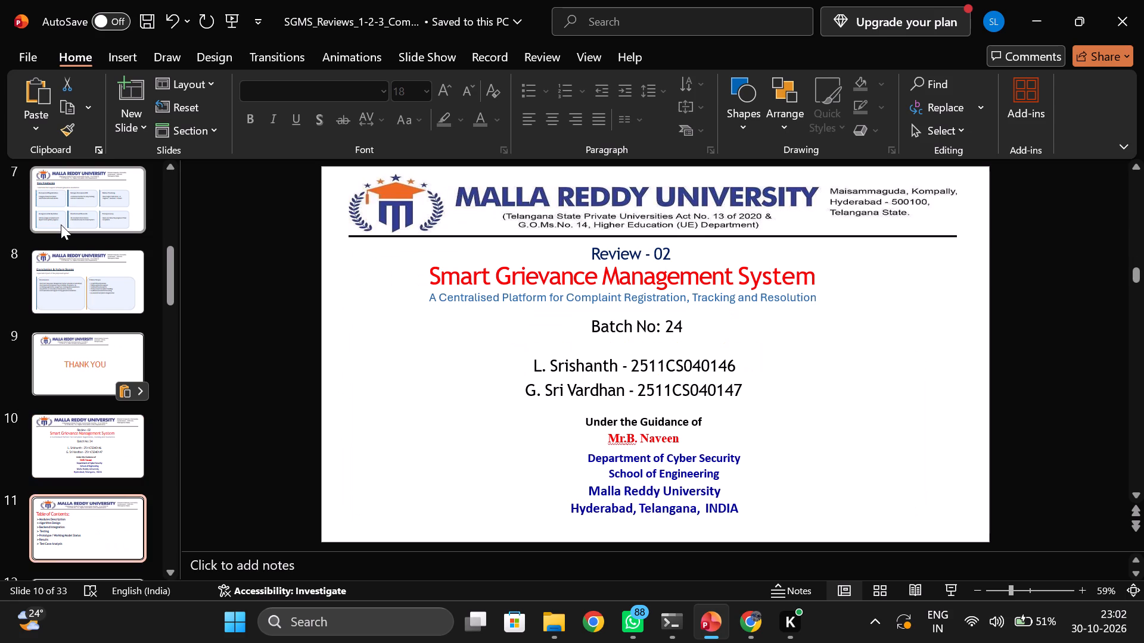
key(Up)
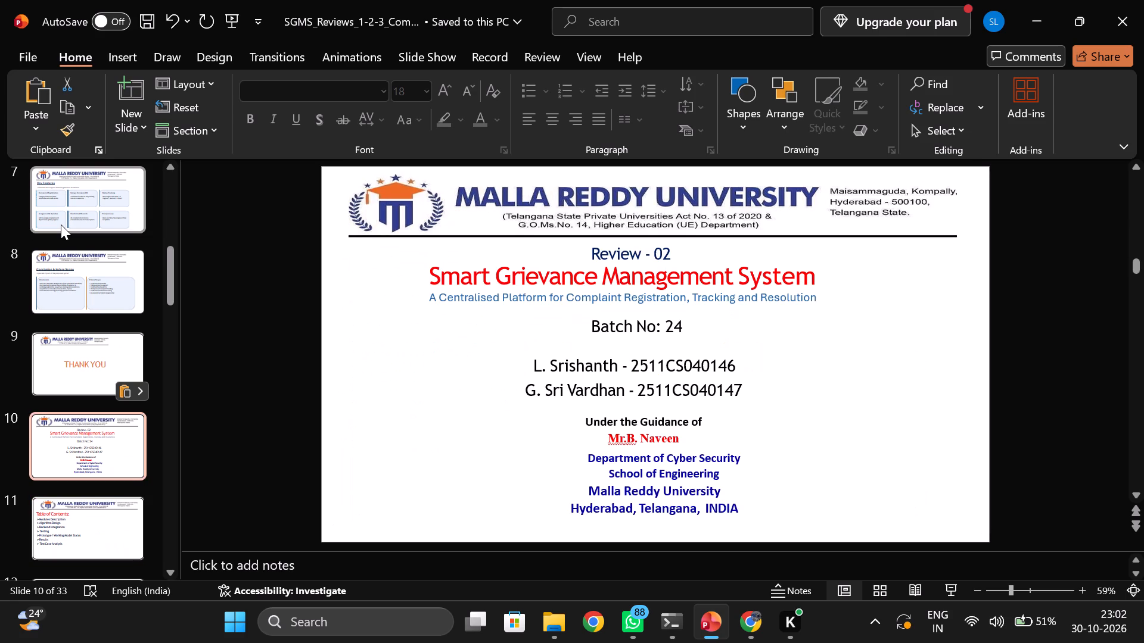
Delete the red Smart Grievance Management System title with its subtitle and the empty title placeholder from the Review - 02 title slide.
click(514, 261)
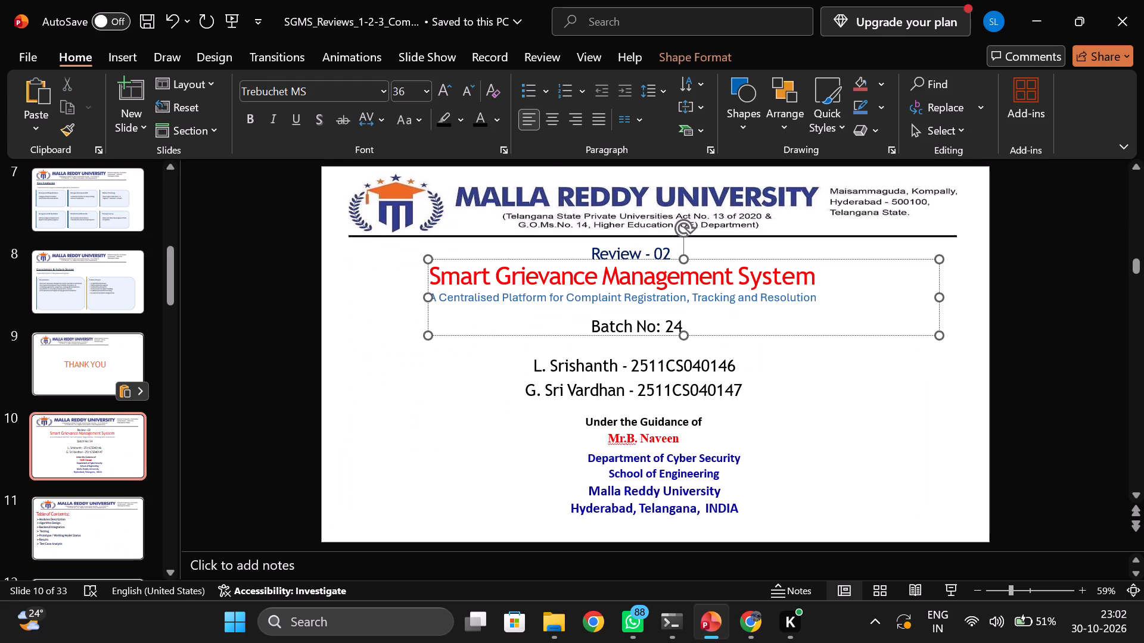
key(Delete)
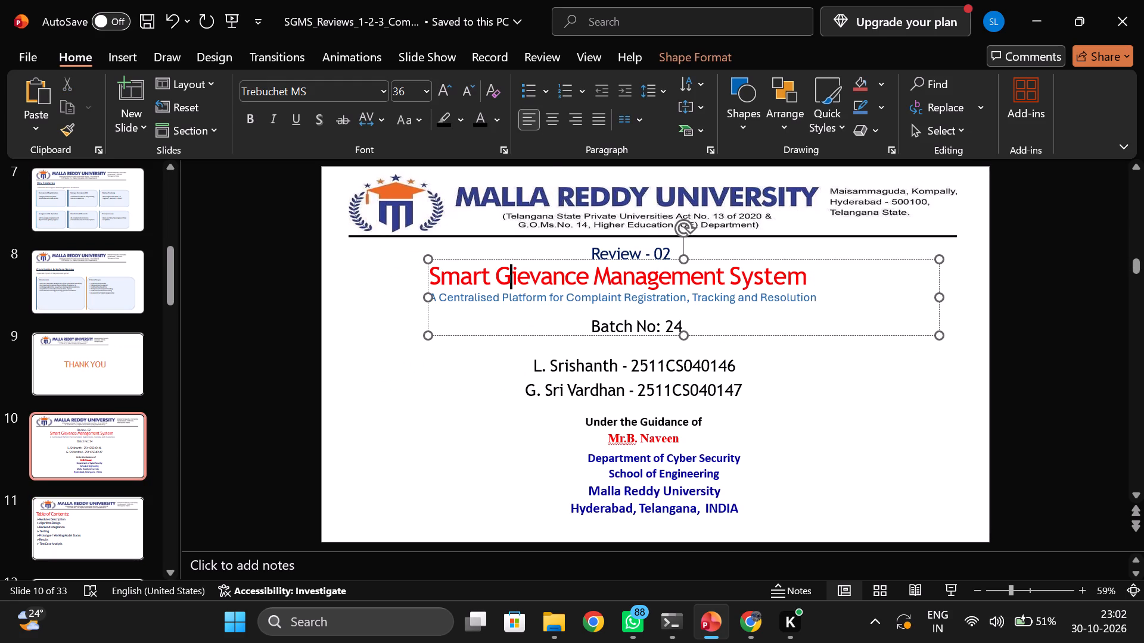
click(509, 256)
key(Delete)
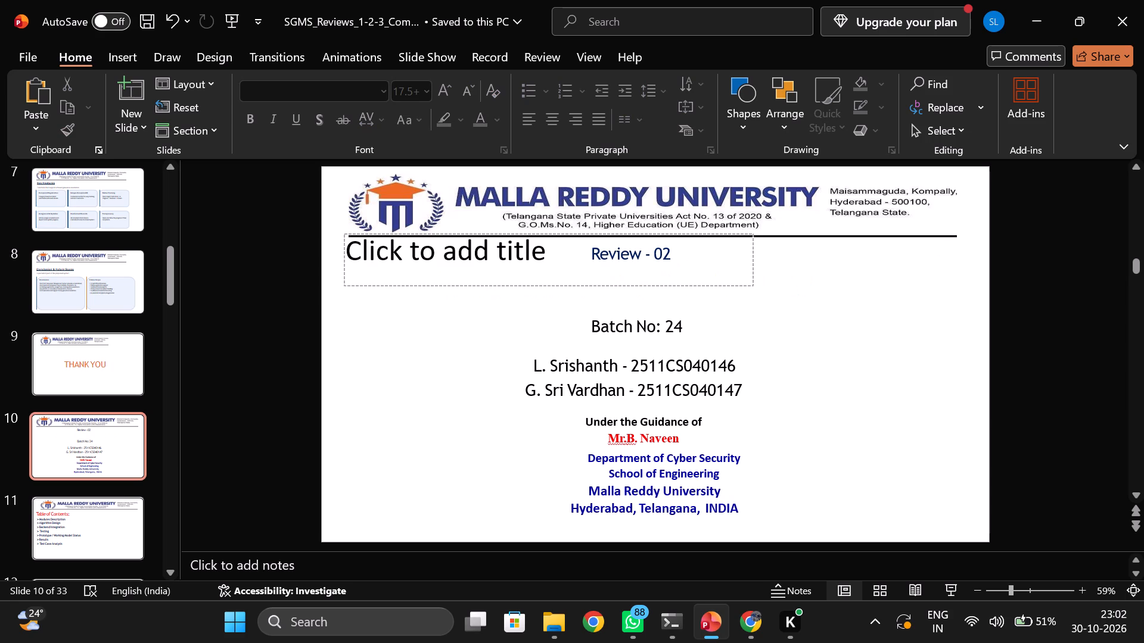
click(516, 289)
key(Delete)
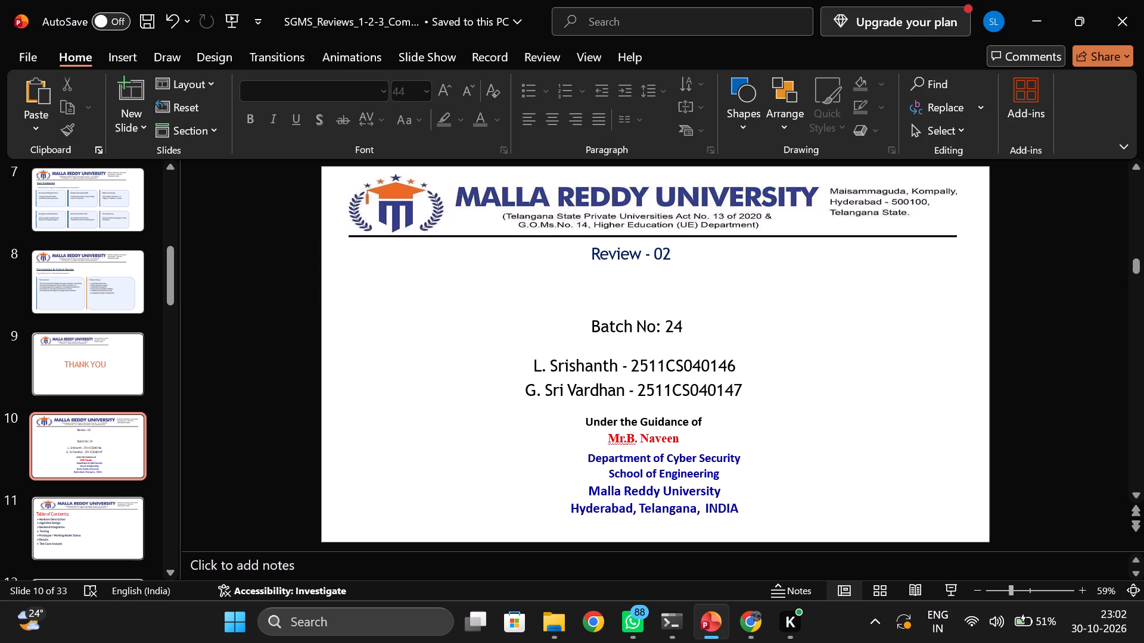
Copy the Smart Grievance Management System title and subtitle text from the Review - 01 title slide.
scroll(7, 401, up, 4)
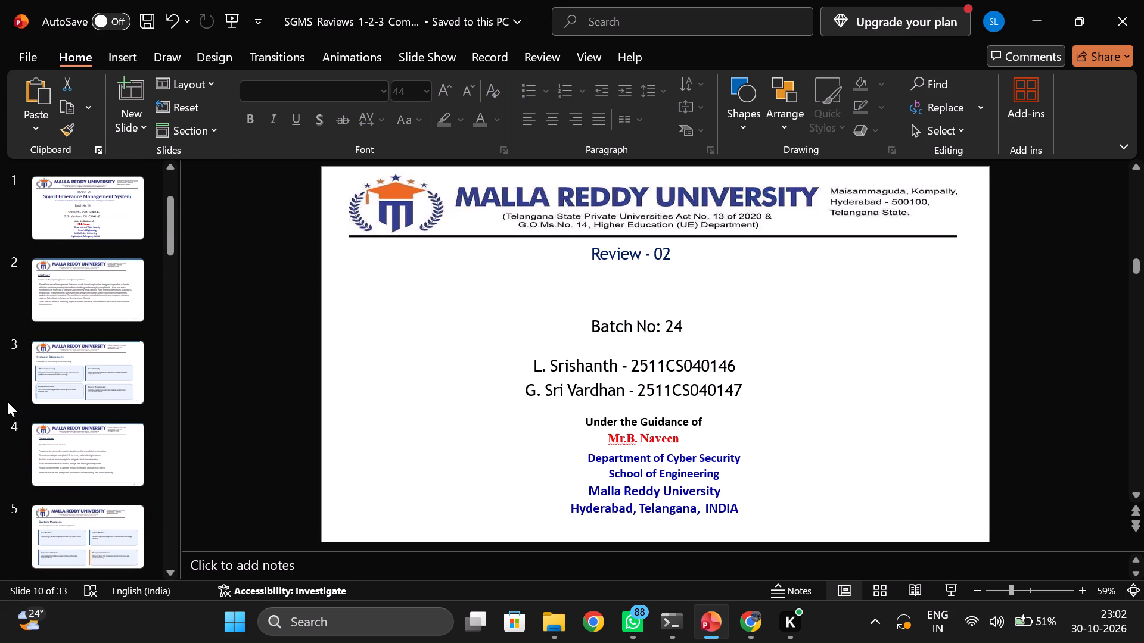
click(97, 176)
double_click(452, 310)
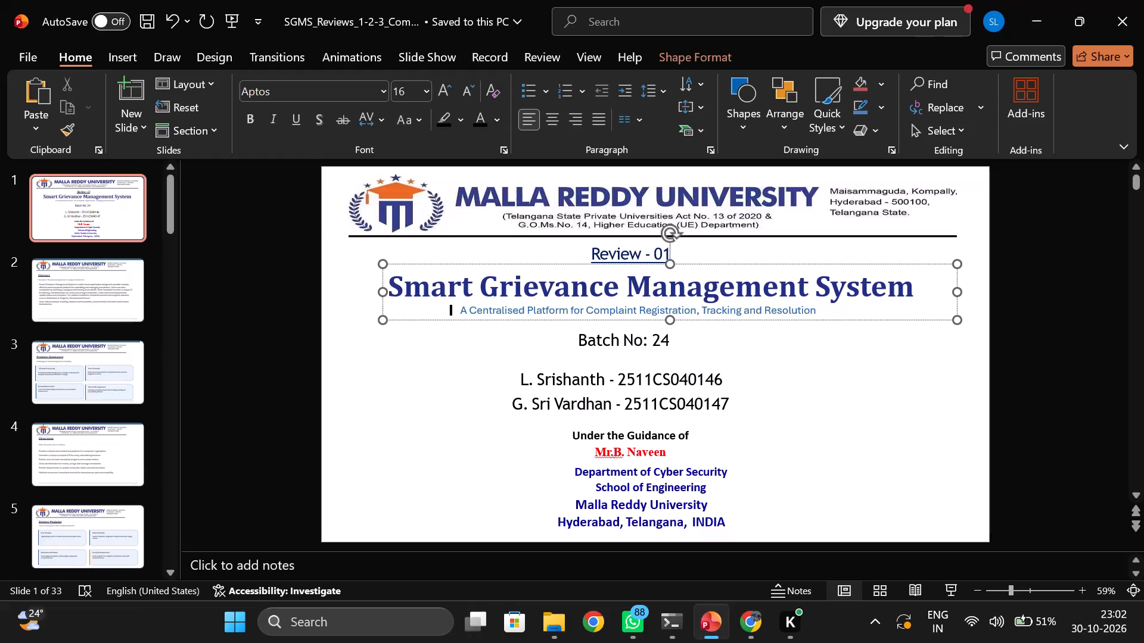
click(430, 295)
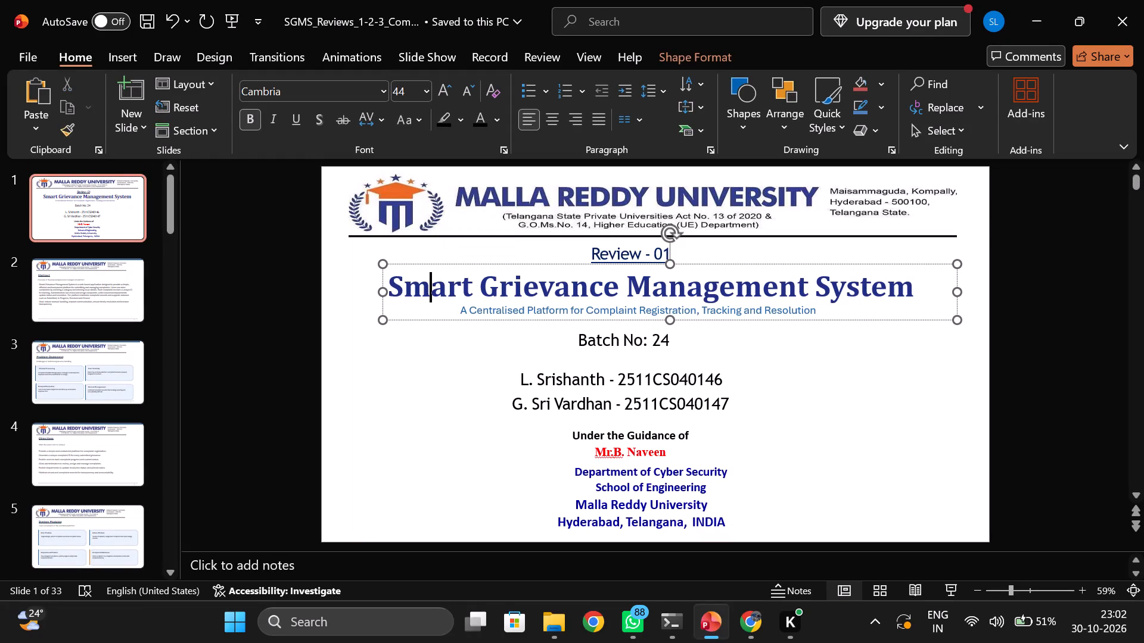
key(ctrl+a)
key(ctrl+c)
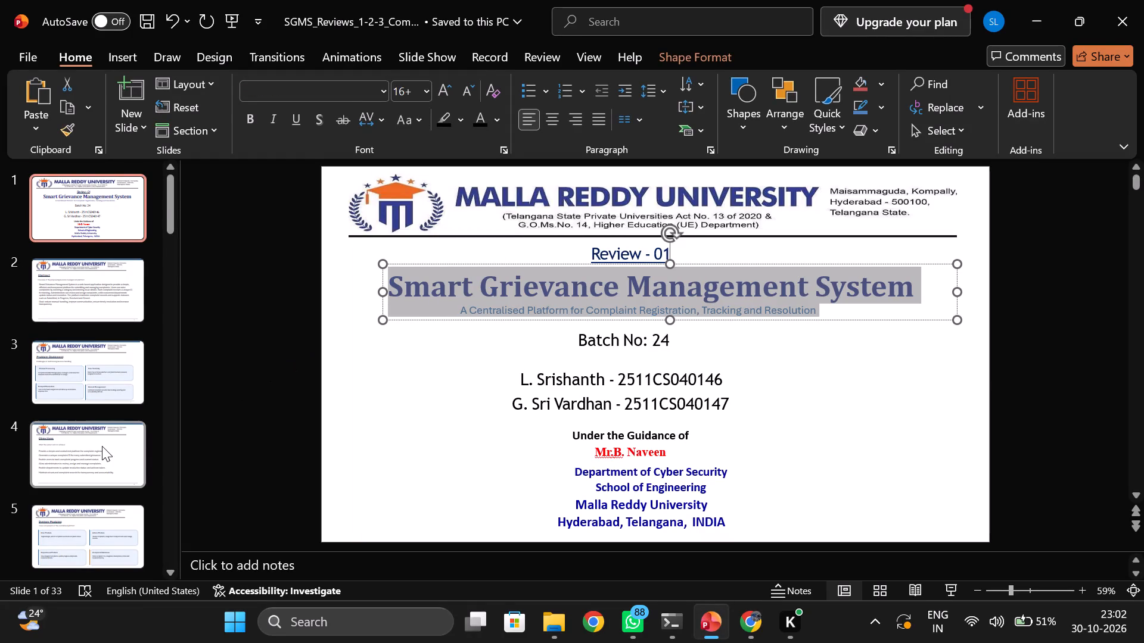
Indent the subtitle on the Review - 01 title slide by inserting three spaces before it.
scroll(102, 446, down, 1)
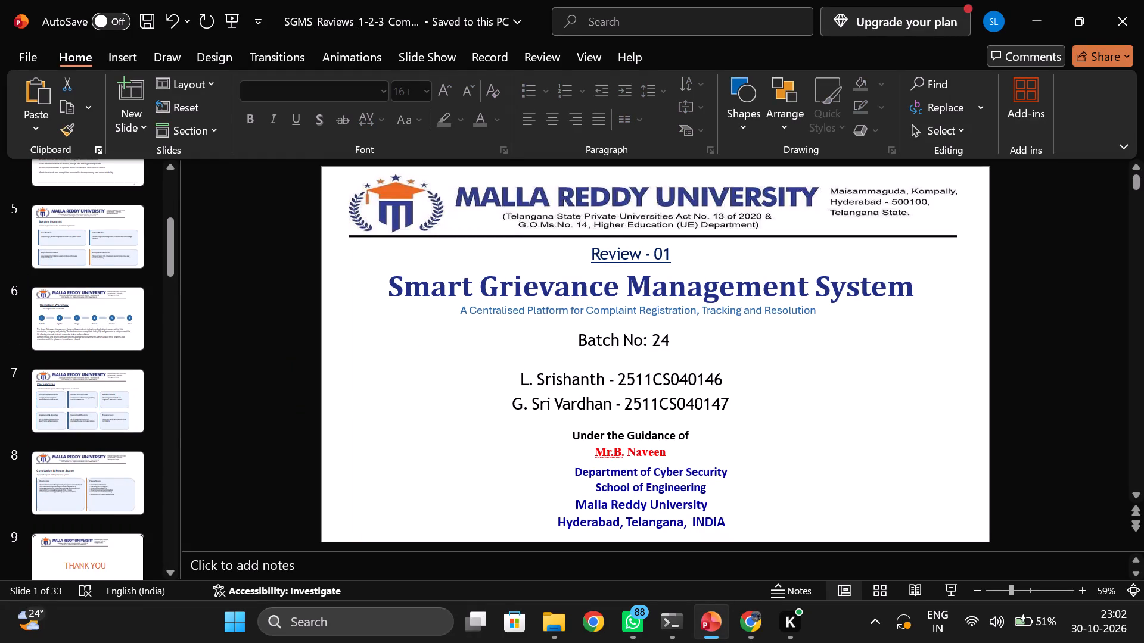
click(463, 311)
key(space)
key(space)
key(space)
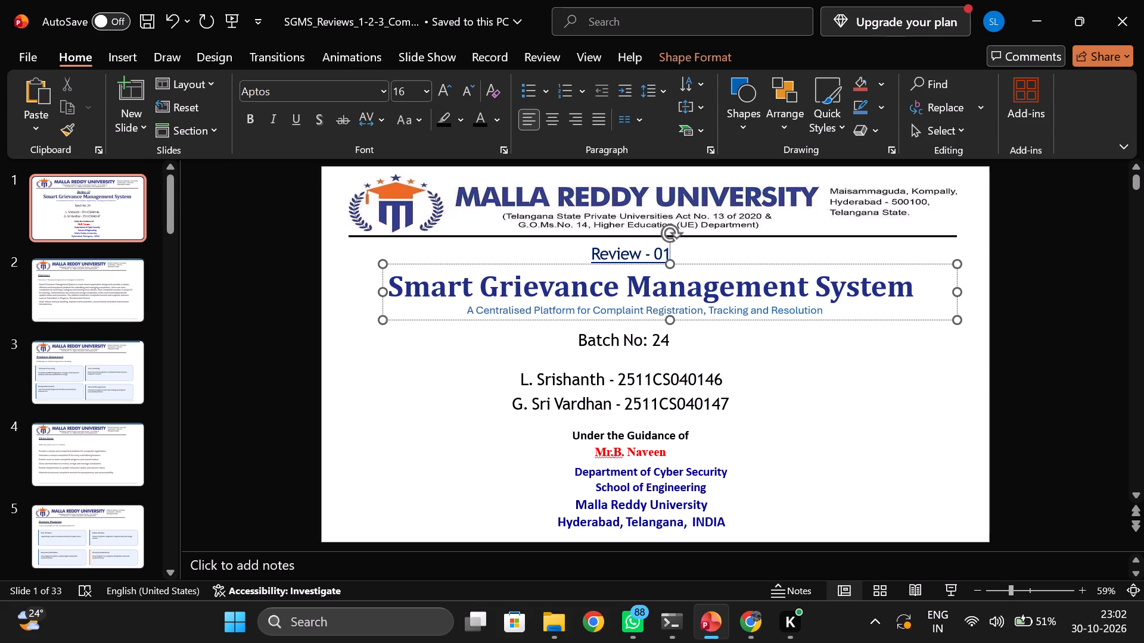
Paste the copied title and subtitle text onto the Review - 02 title slide.
scroll(76, 382, down, 1)
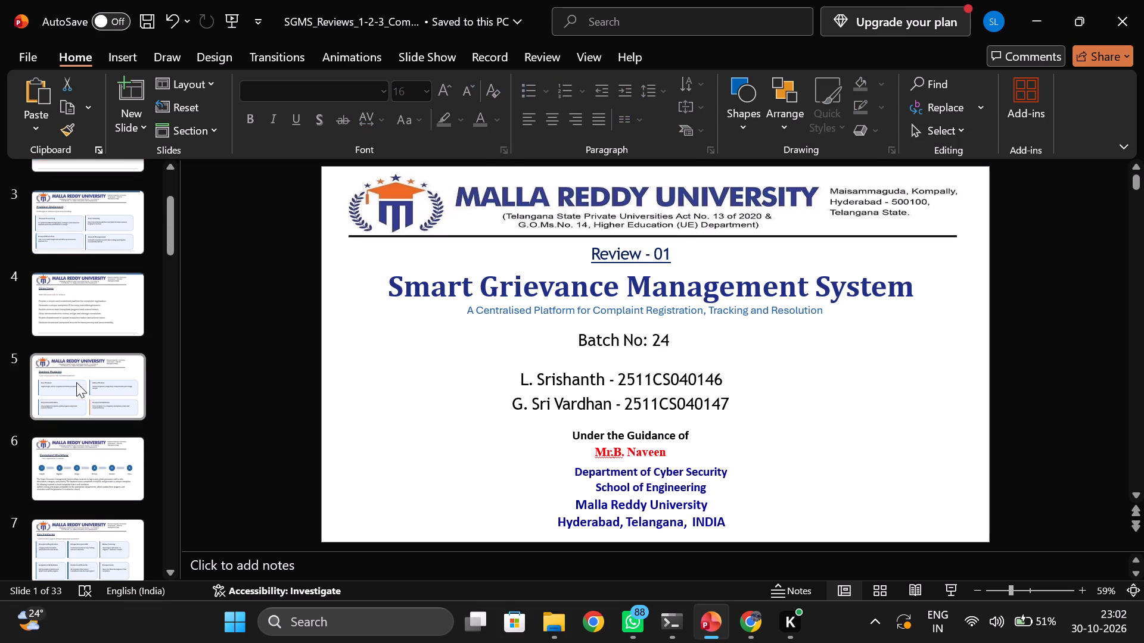
scroll(76, 382, down, 2)
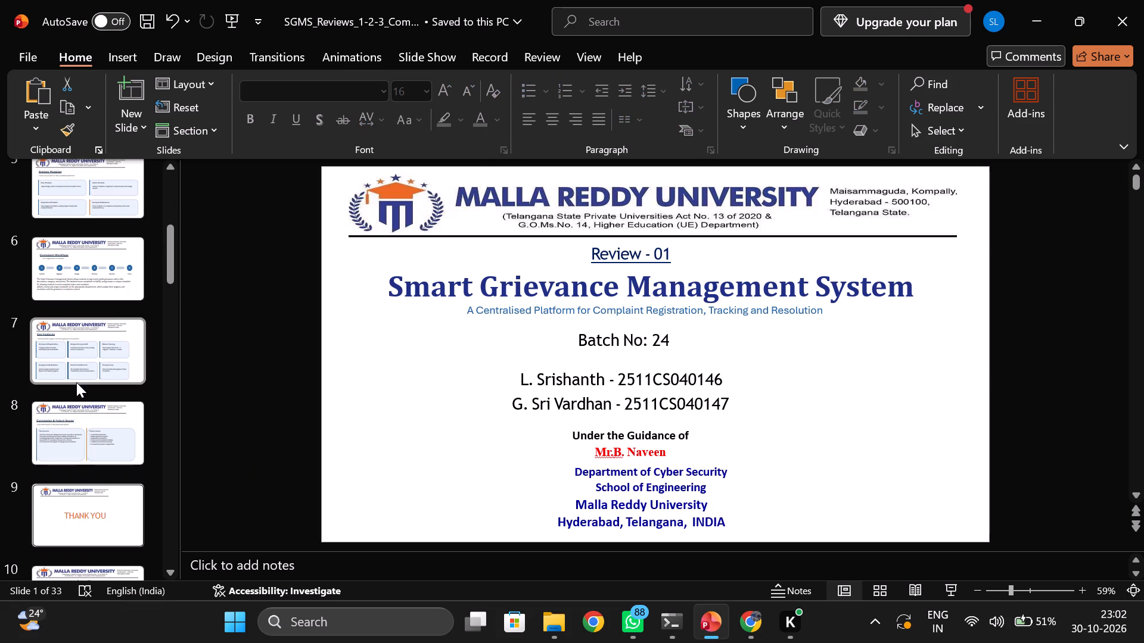
click(110, 537)
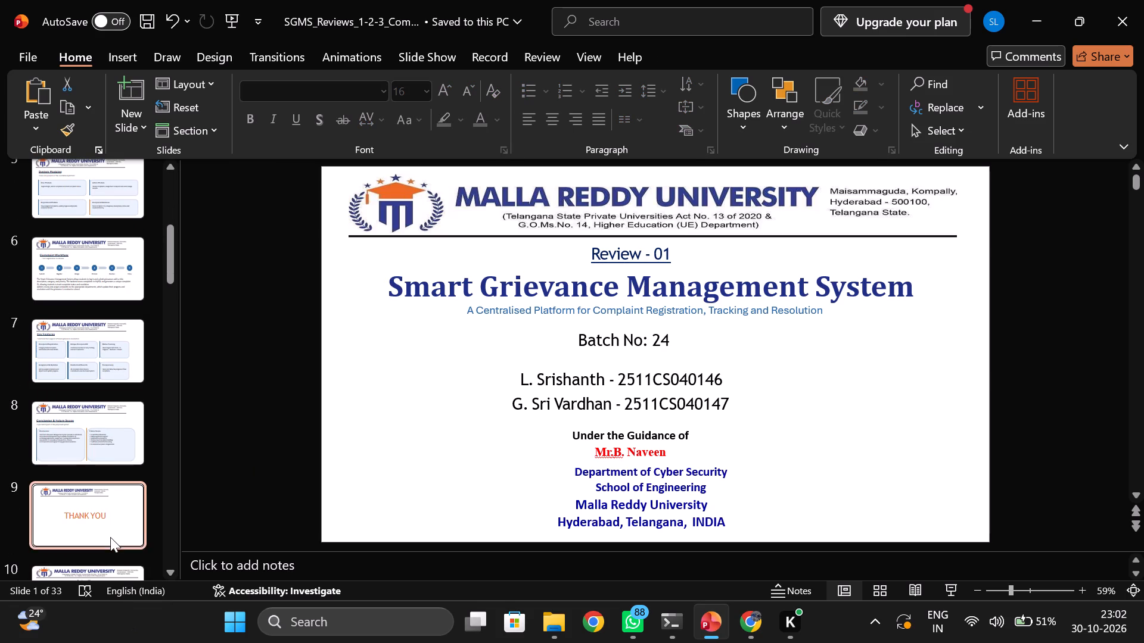
key(Down)
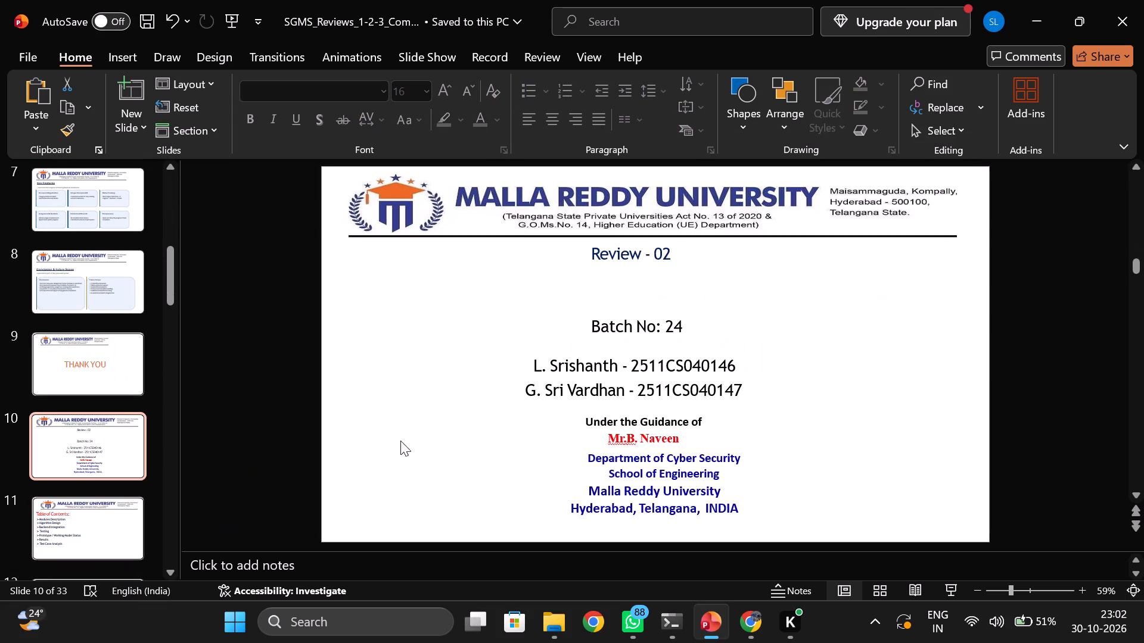
click(423, 399)
click(429, 307)
key(ctrl+v)
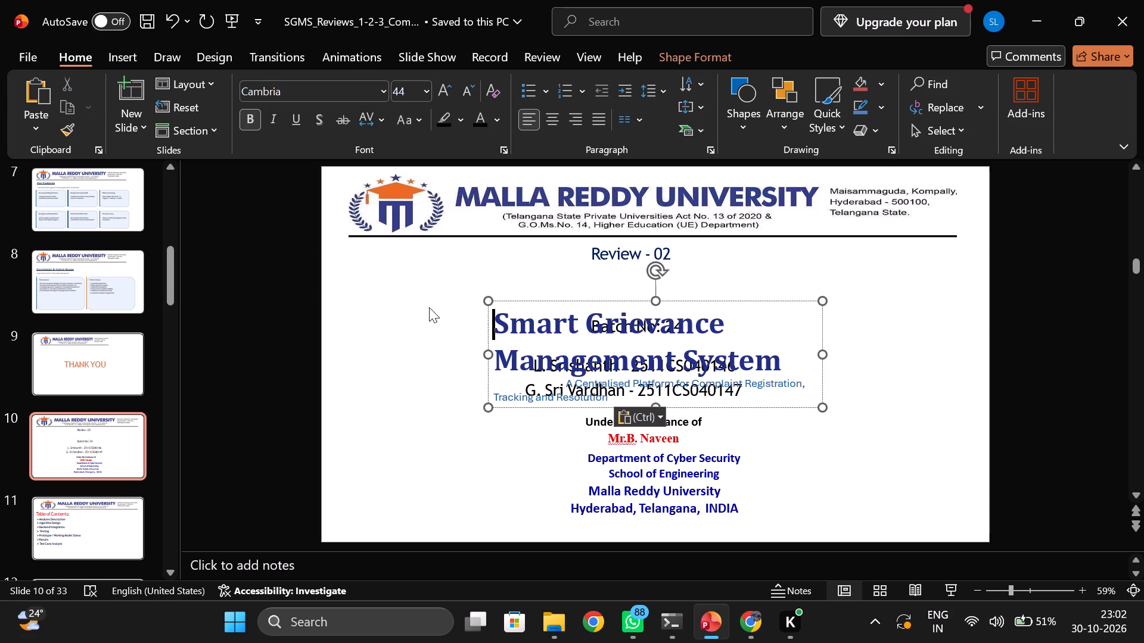
Widen the pasted title box on both sides so Smart Grievance Management System fits on one line.
drag(489, 360, 450, 359)
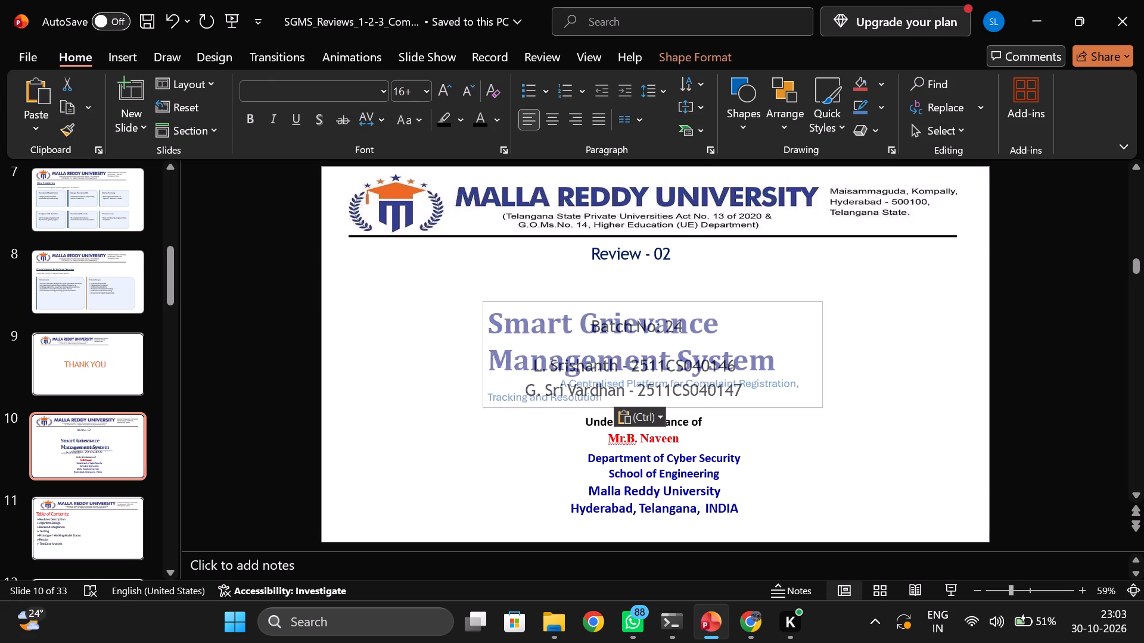
drag(450, 359, 338, 346)
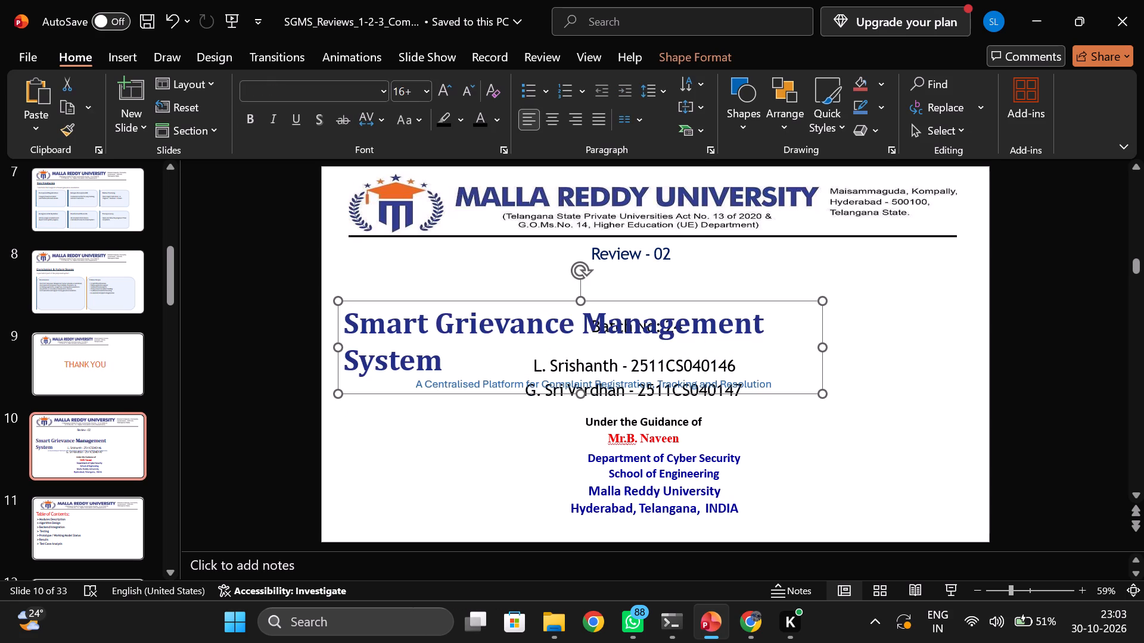
drag(824, 348, 904, 336)
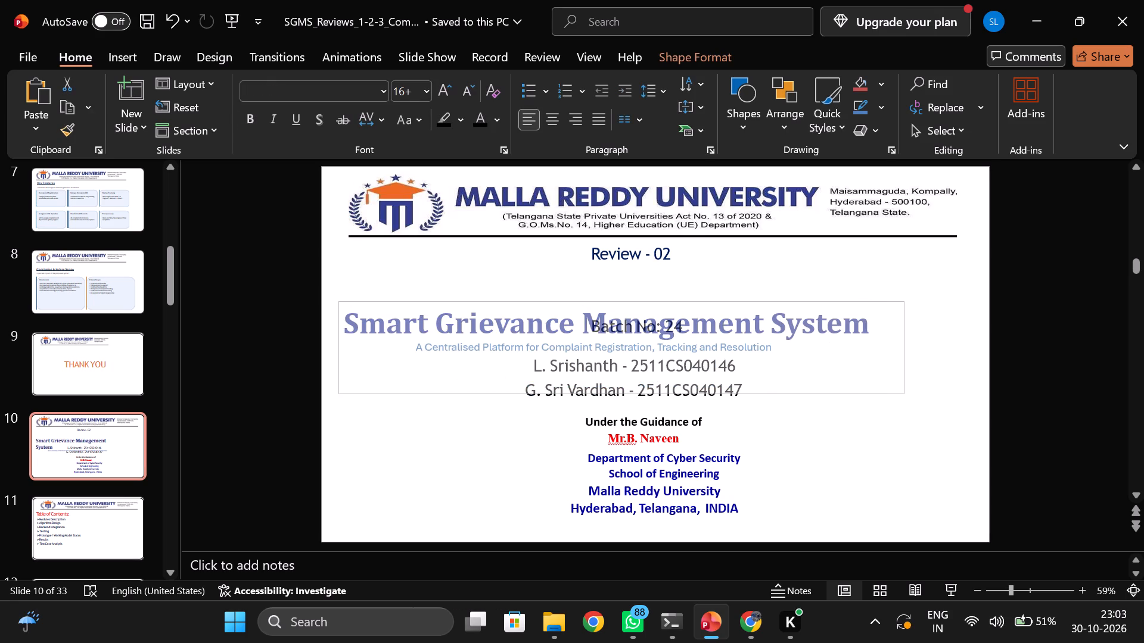
Move the Smart Grievance Management System title box up, between the Review - 02 and Batch No: 24 lines.
drag(904, 336, 906, 336)
drag(712, 299, 740, 255)
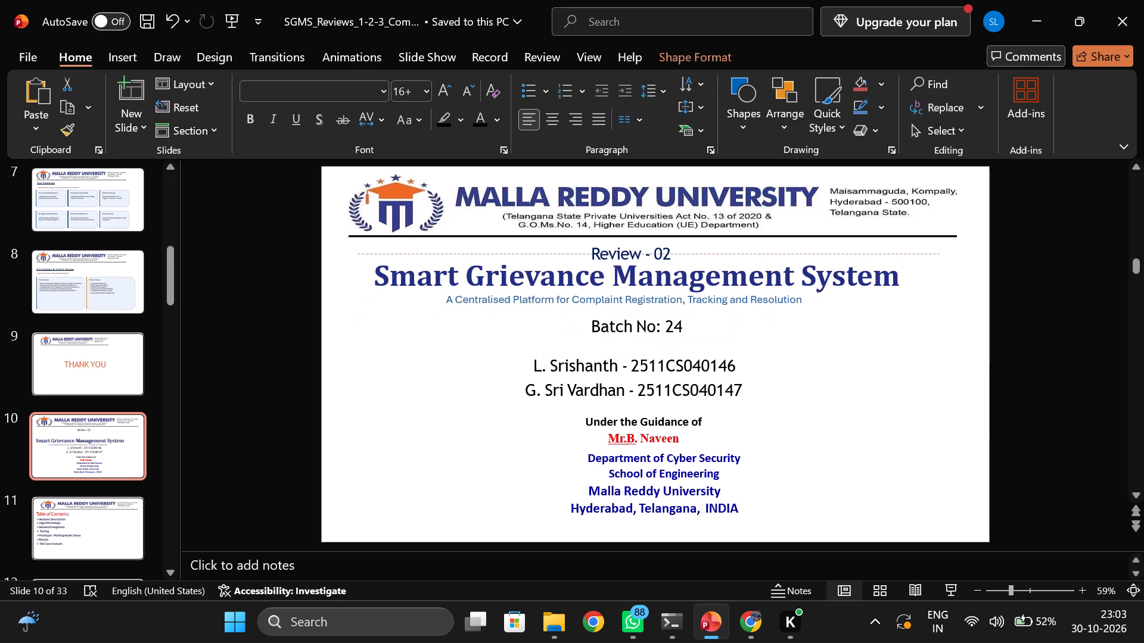
drag(740, 255, 745, 255)
click(453, 398)
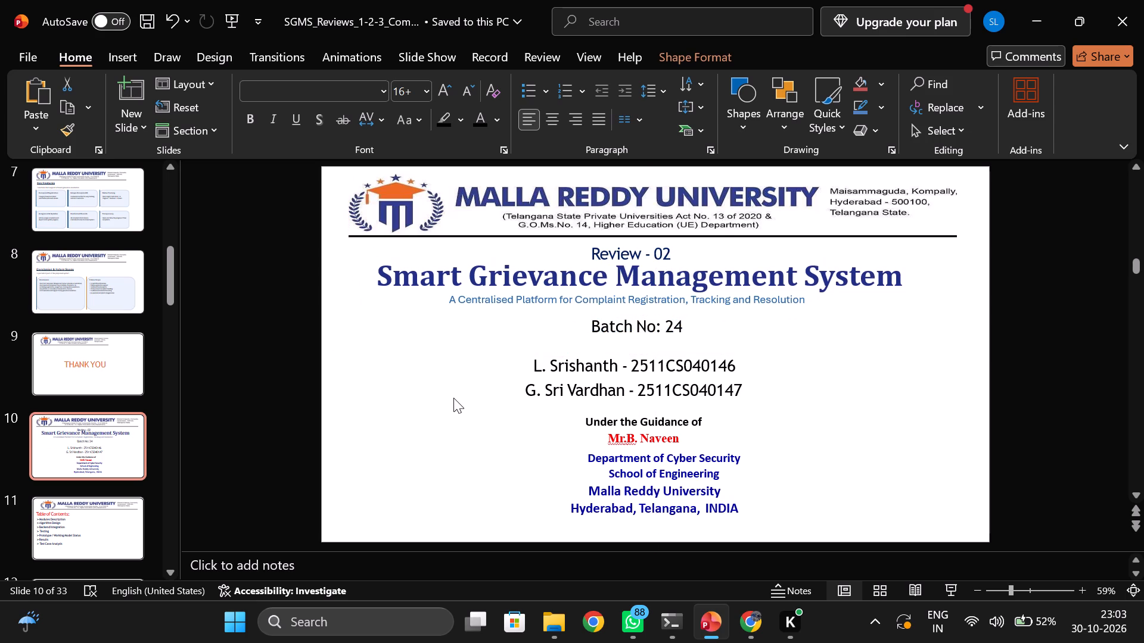
Underline the Review - 02 text on the title slide.
triple_click(659, 249)
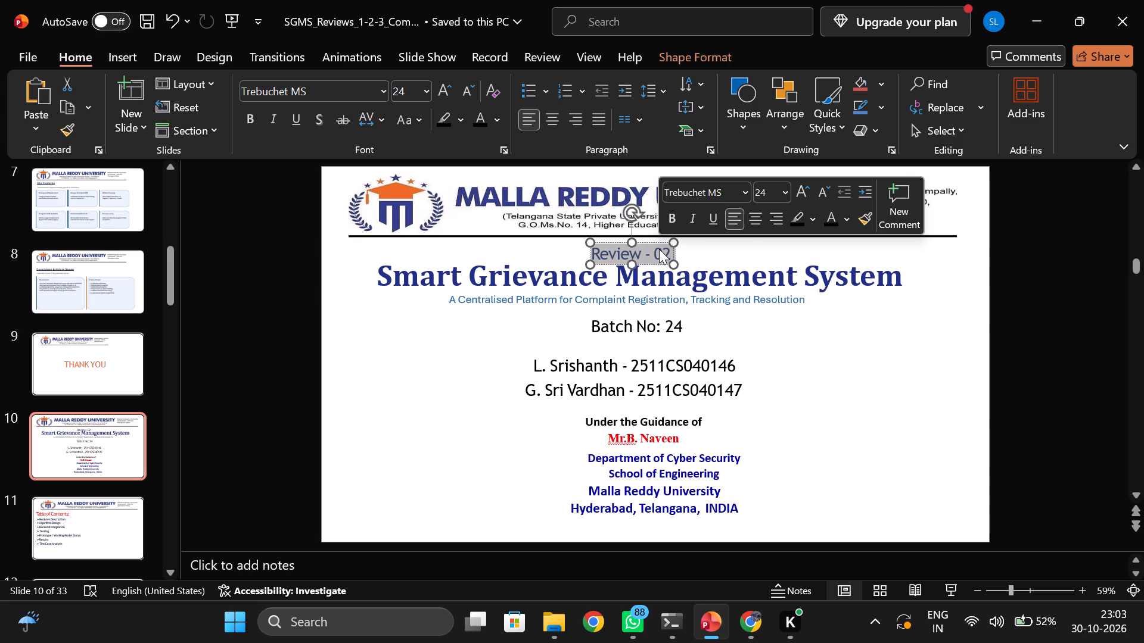
click(714, 229)
click(901, 444)
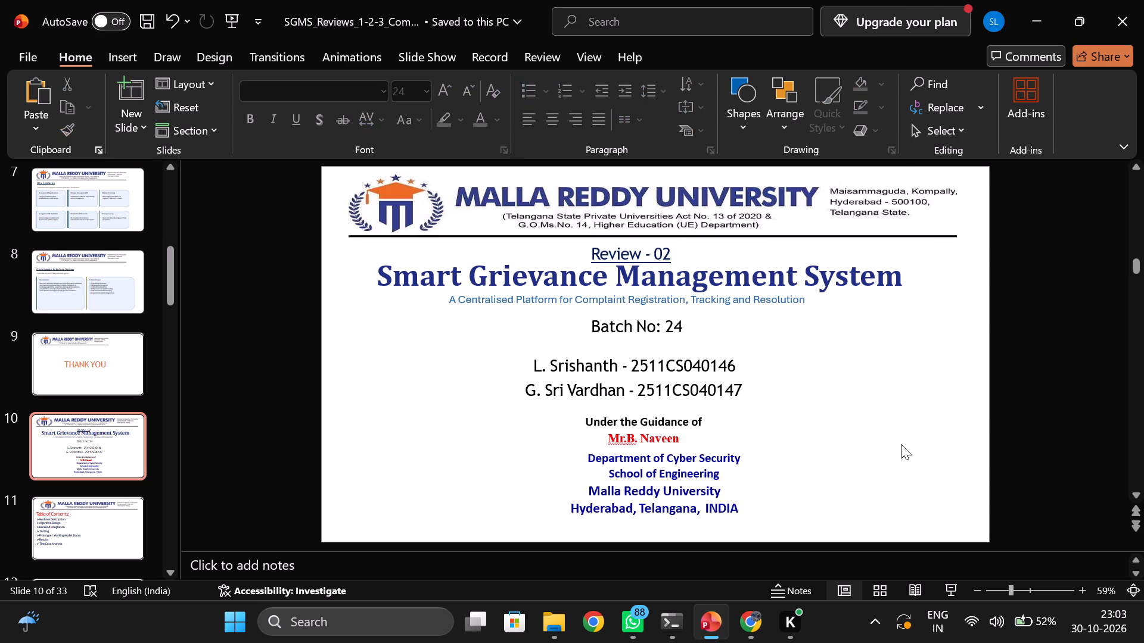
Correct the guide's name on the Review - 02 title slide, with a space after "Mr." and a period after the initial.
click(624, 445)
right_click(620, 441)
click(659, 455)
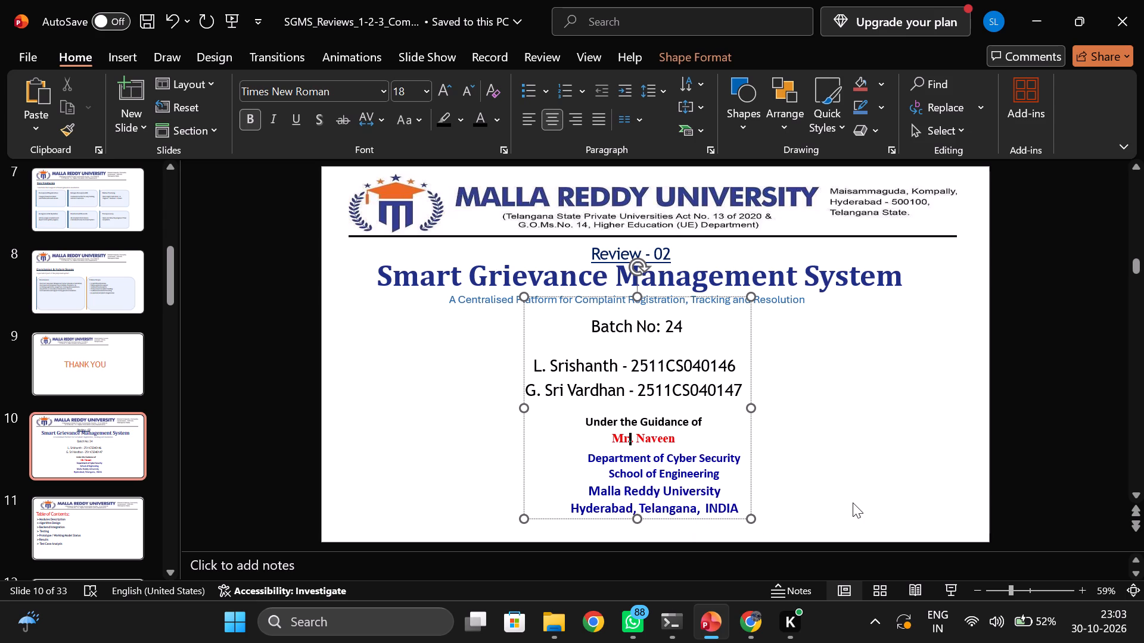
key(period)
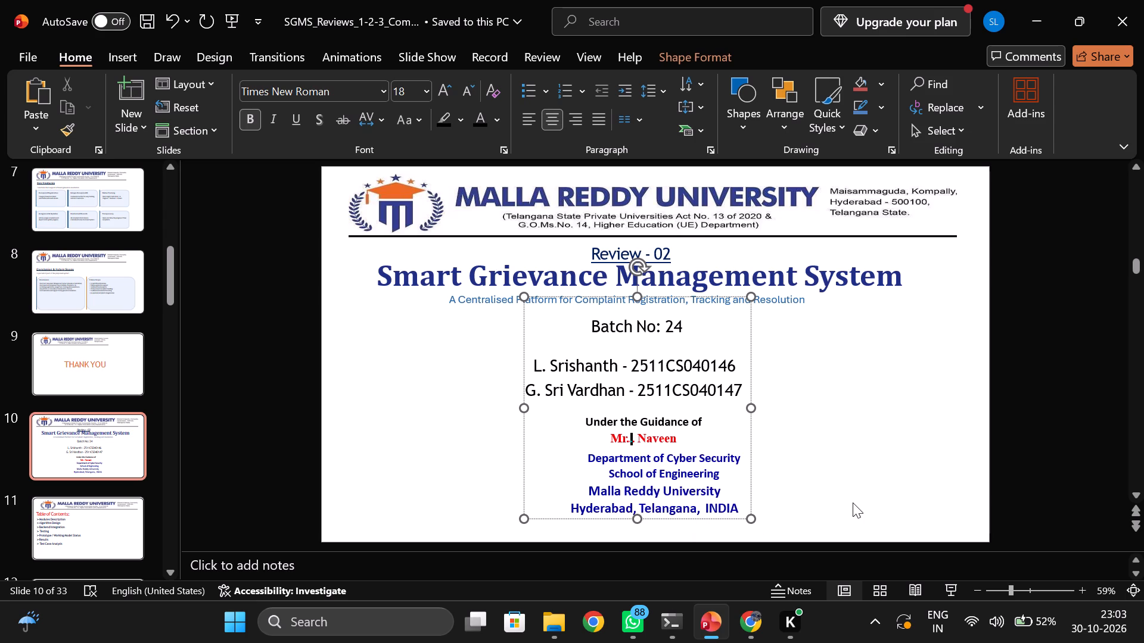
key(Home)
key(Right)
key(Right)
key(Right)
key(BackSpace)
key(Right)
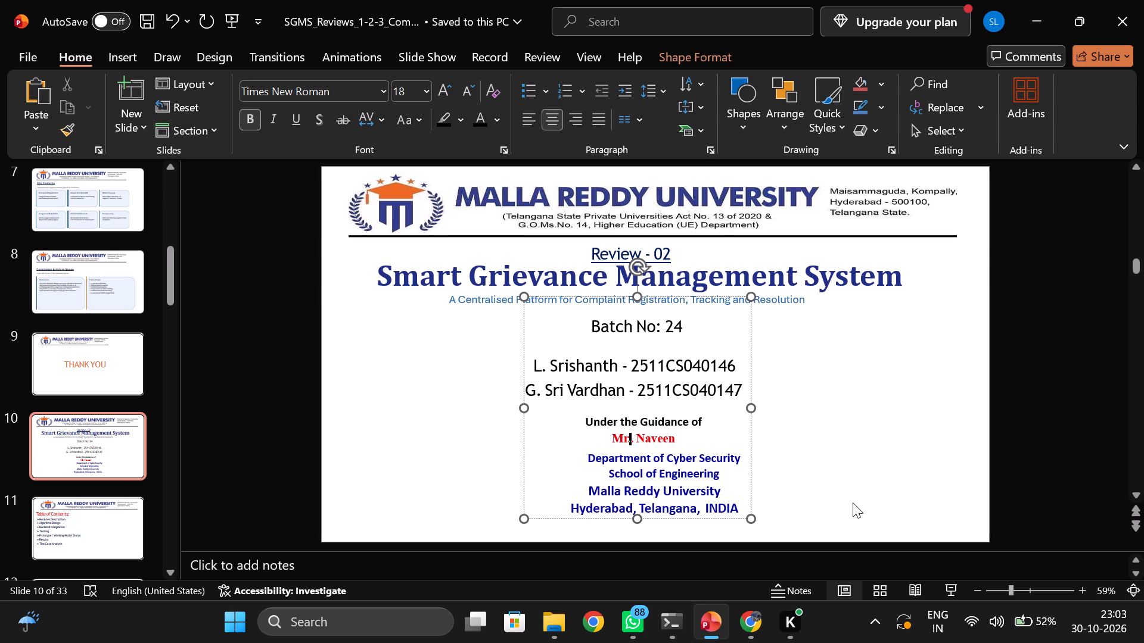
key(BackSpace)
key(Right)
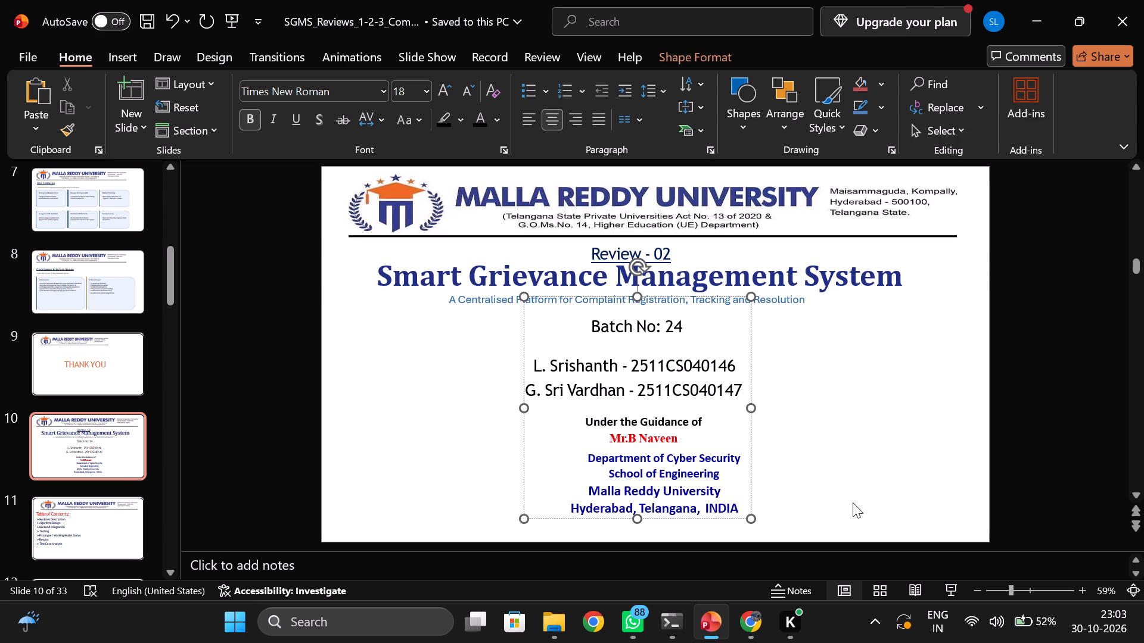
key(Left)
key(space)
key(Right)
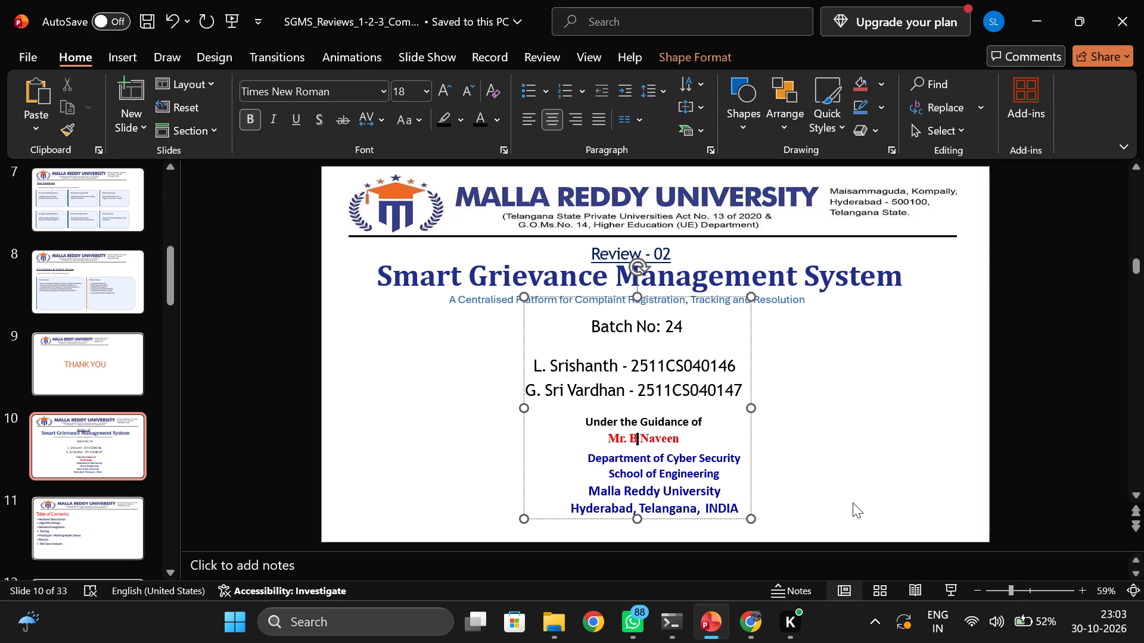
key(period)
click(901, 487)
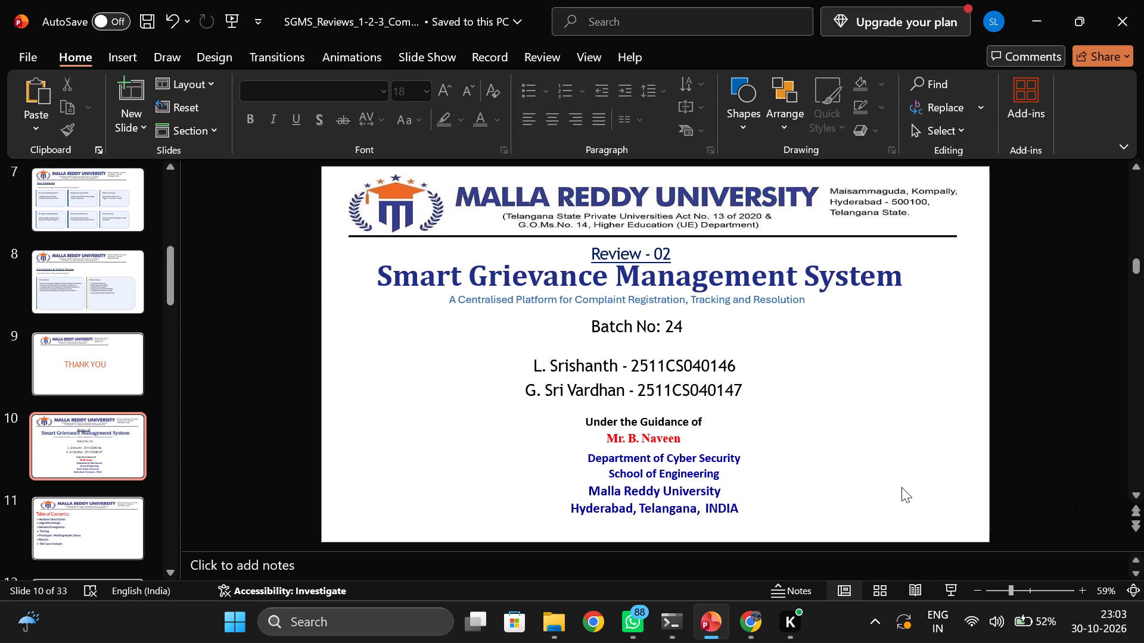
Shift the Review - 02 title box slightly down so its title clears the Review - 02 line.
key(Down)
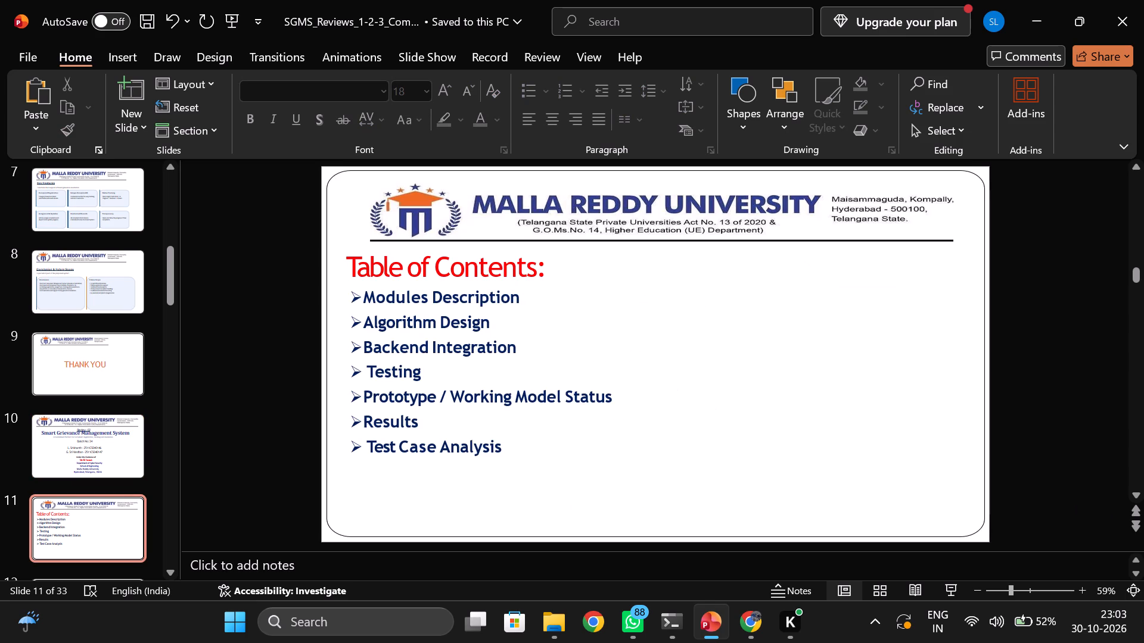
click(146, 424)
click(616, 295)
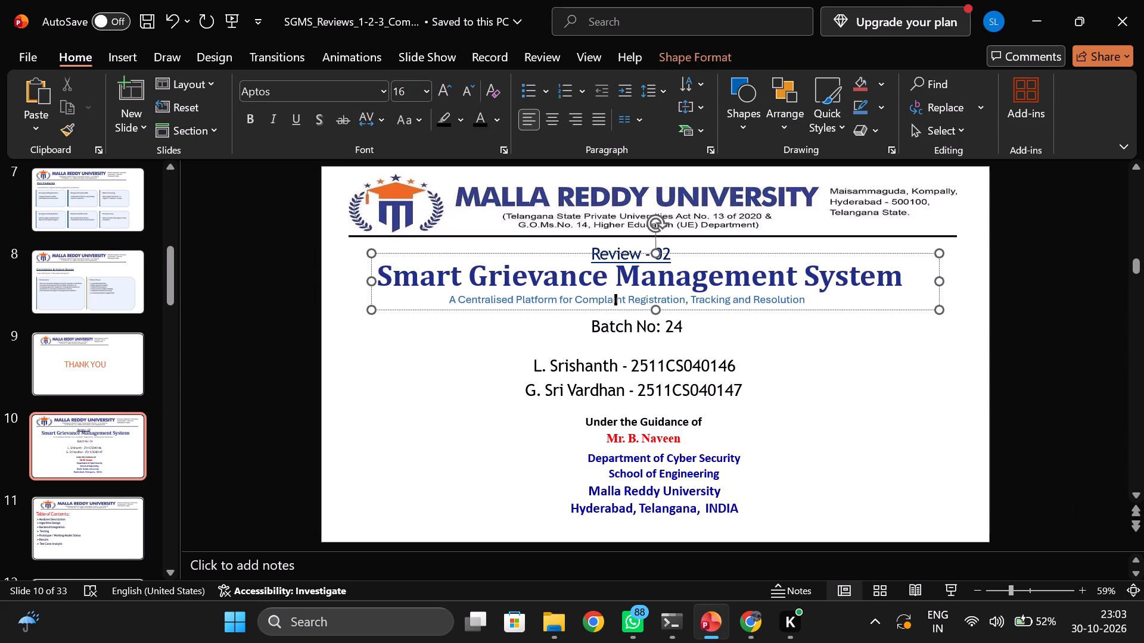
drag(738, 253, 738, 263)
click(878, 388)
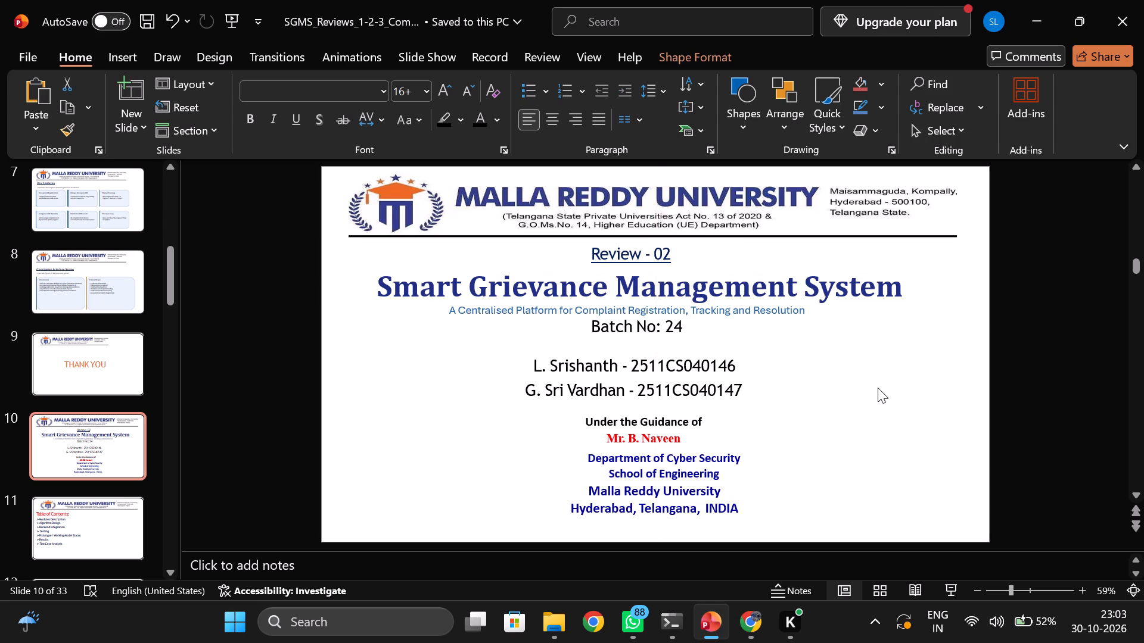
Underline the Table of Contents heading on slide 11.
key(Down)
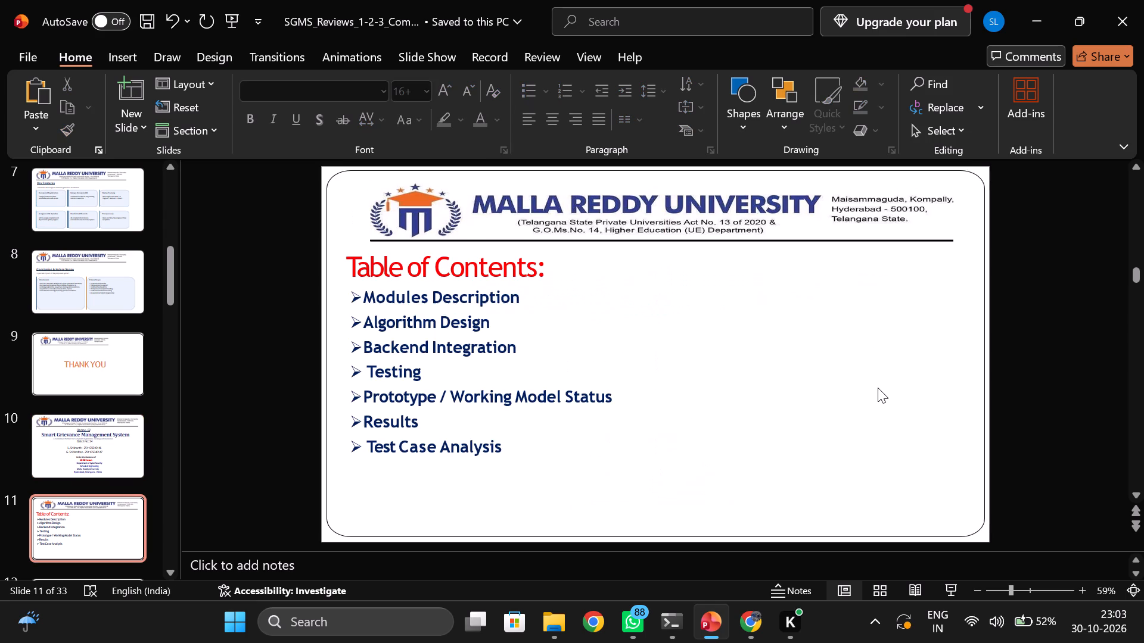
triple_click(485, 269)
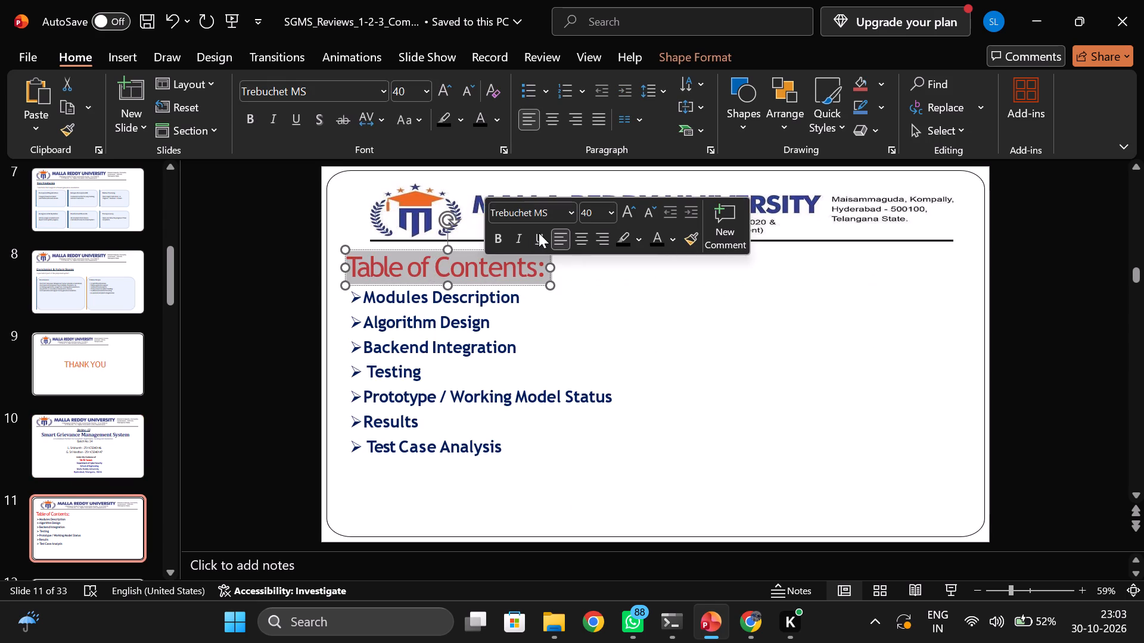
click(539, 233)
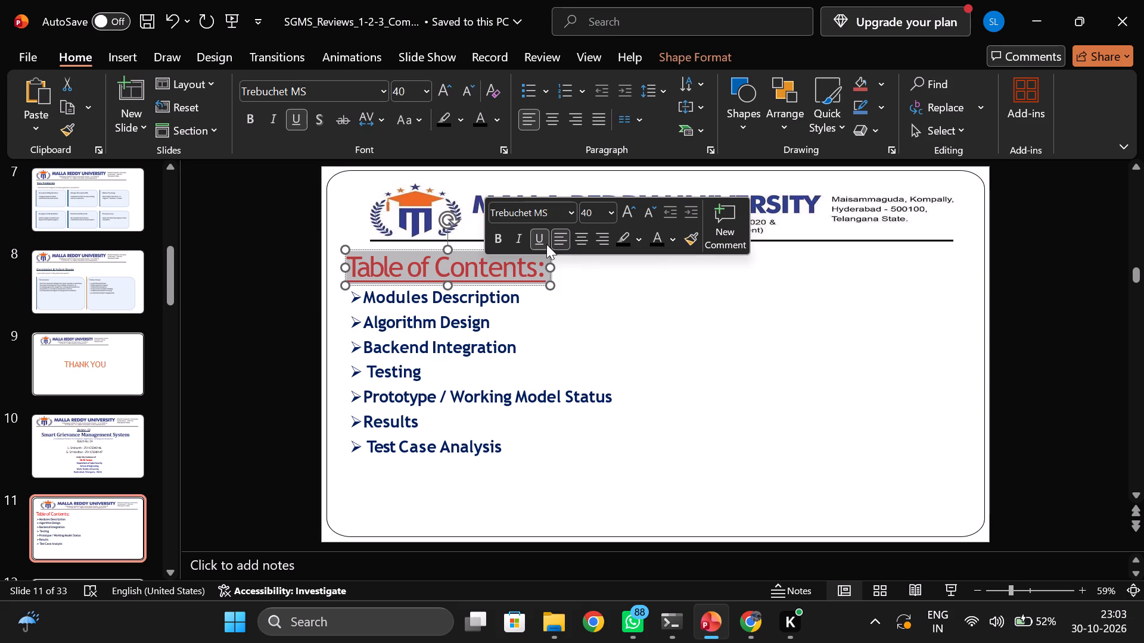
click(524, 358)
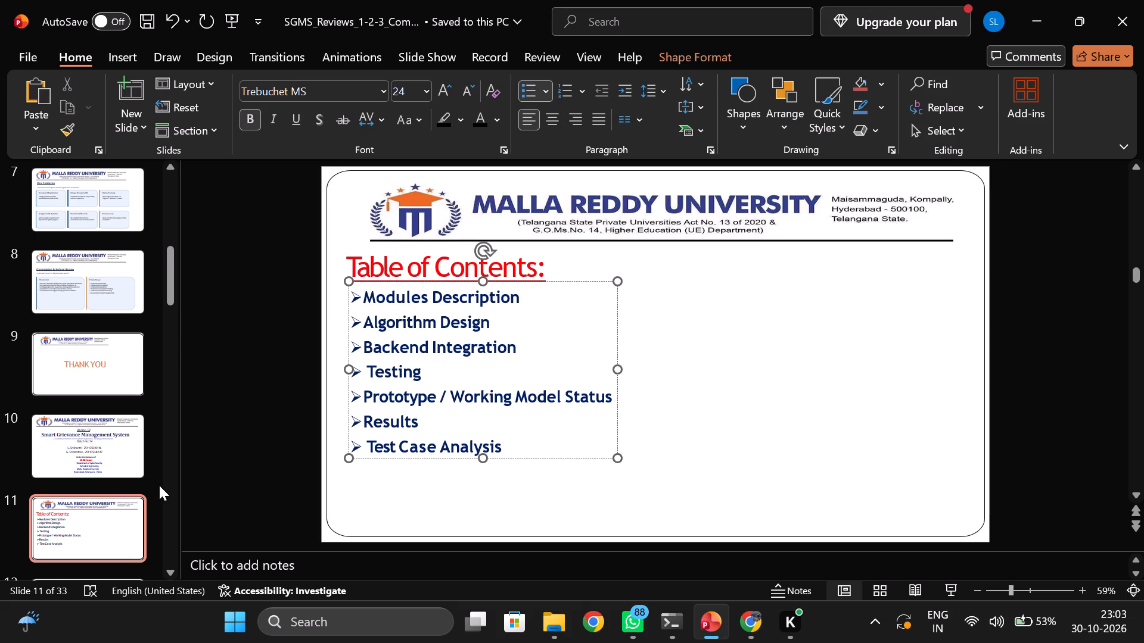
Look through the rest of the Review 2 slides, from Modules Description to THANK YOU, and the Review 3 title slide.
click(101, 528)
key(Down)
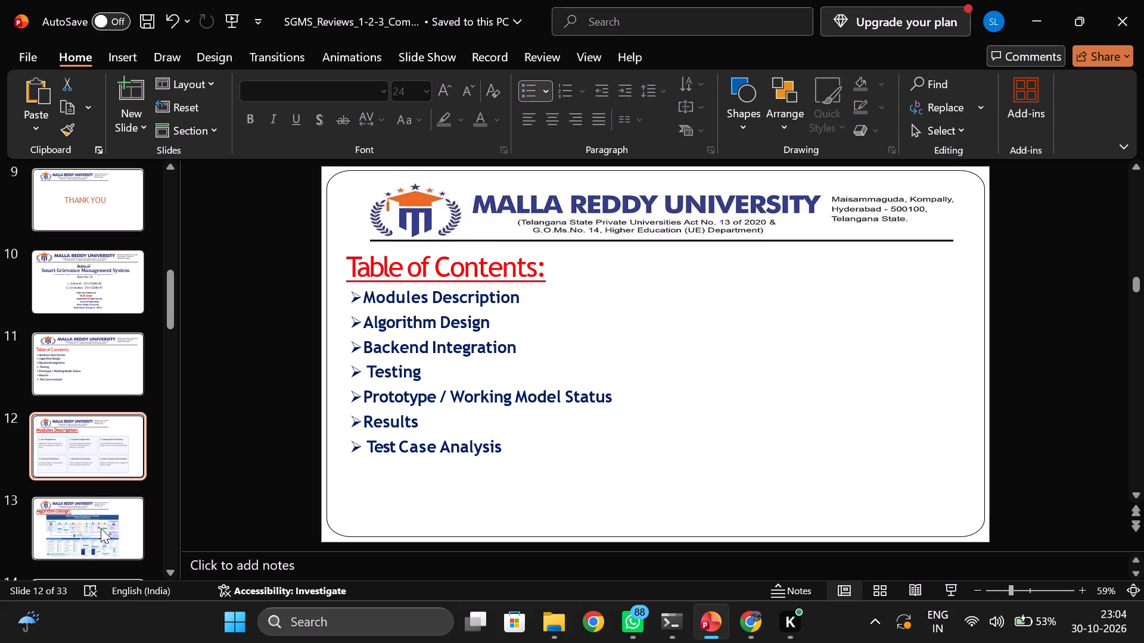
key(Down)
key(Down)
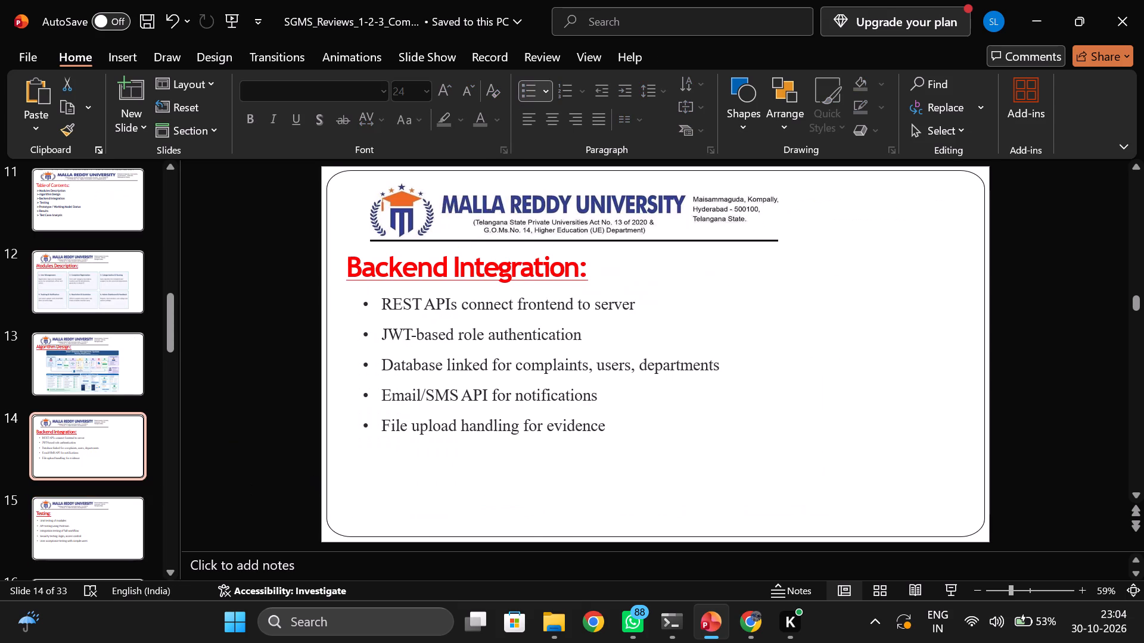
key(Down)
key(Down)
key(Down)
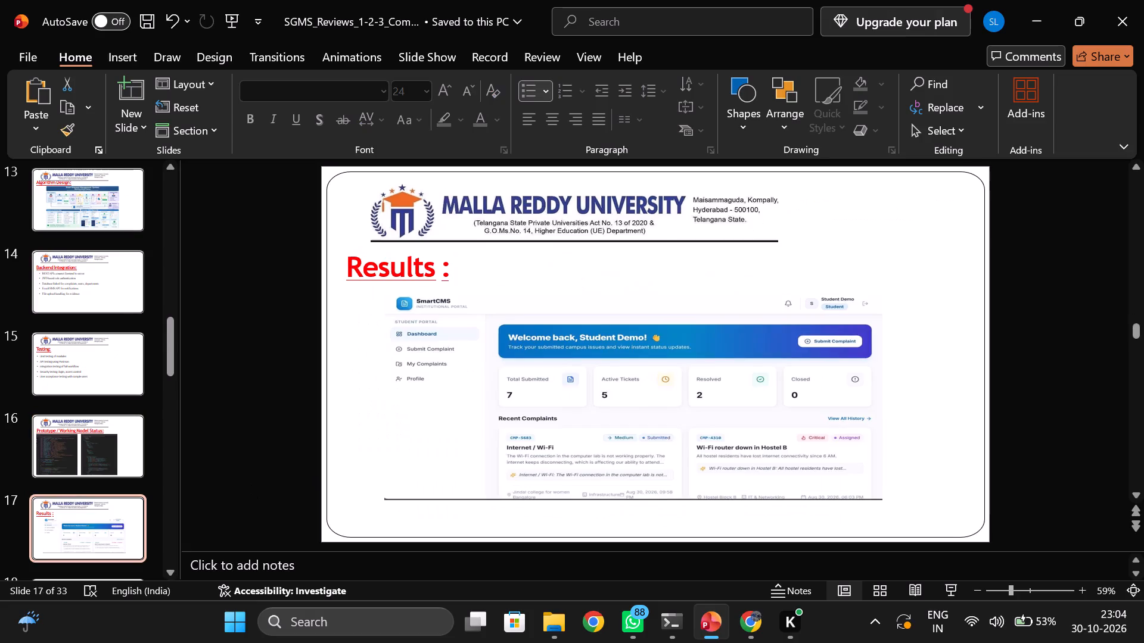
key(Down)
key(Down)
key(Down)
key(Down)
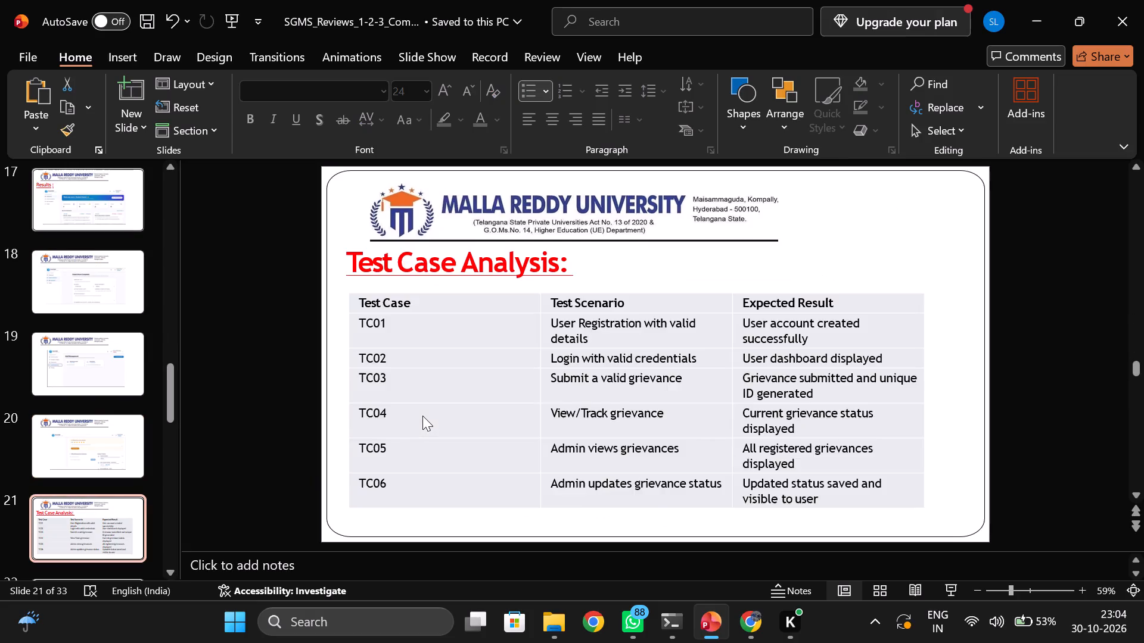
key(Down)
key(Down)
On the Project Progress Across Reviews slide, make the subtitle text black and underline the heading.
key(Down)
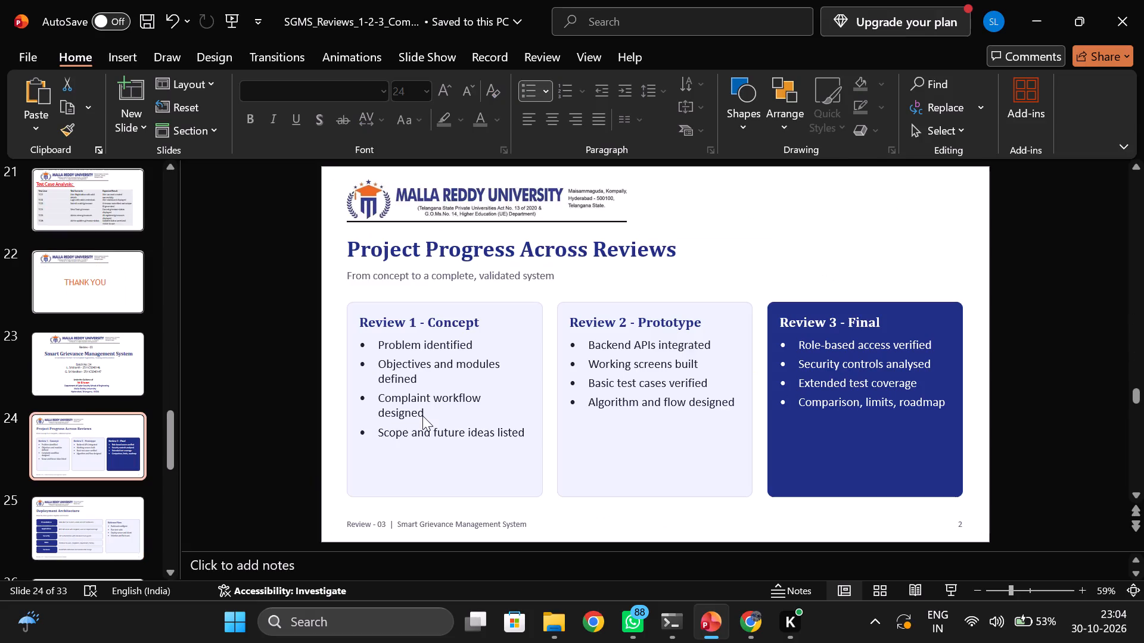
click(543, 275)
key(ctrl+a)
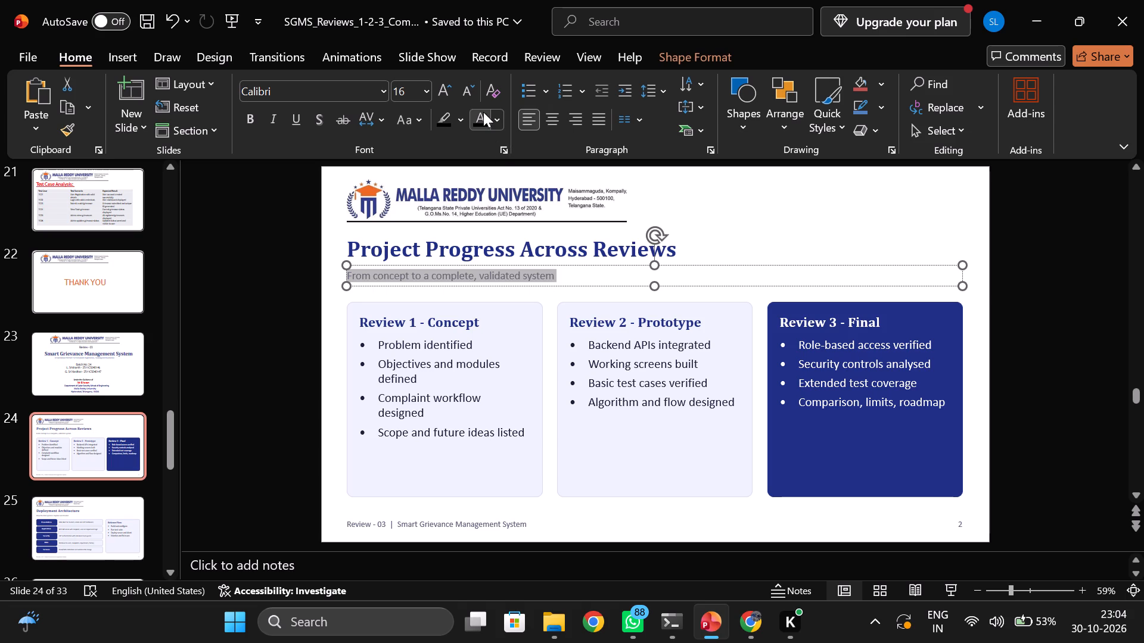
click(483, 112)
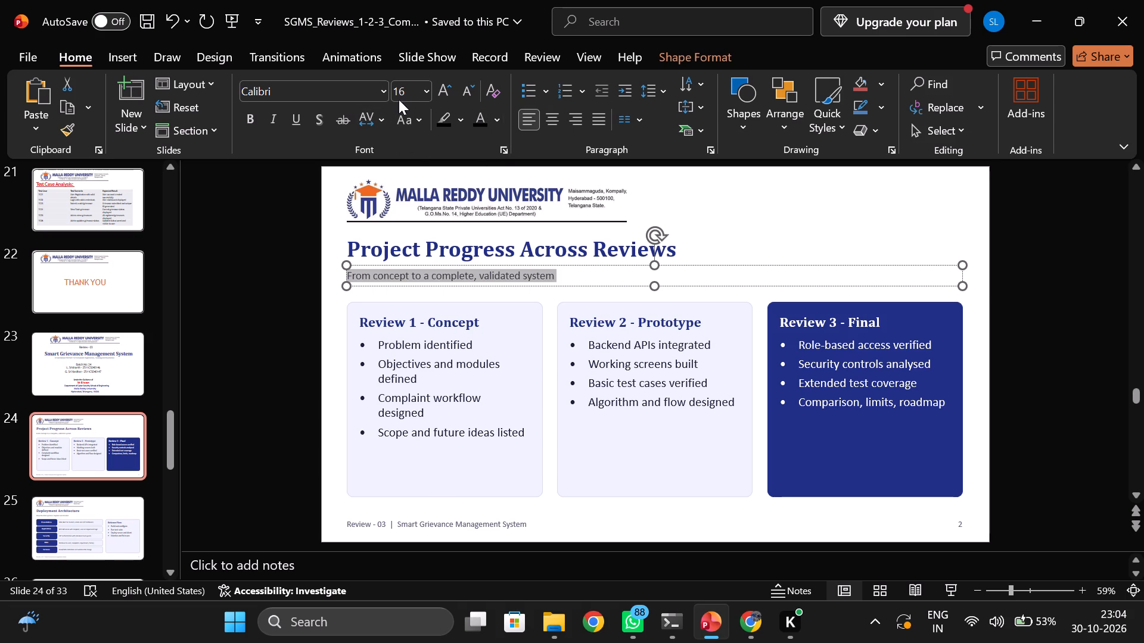
click(462, 241)
key(ctrl+a)
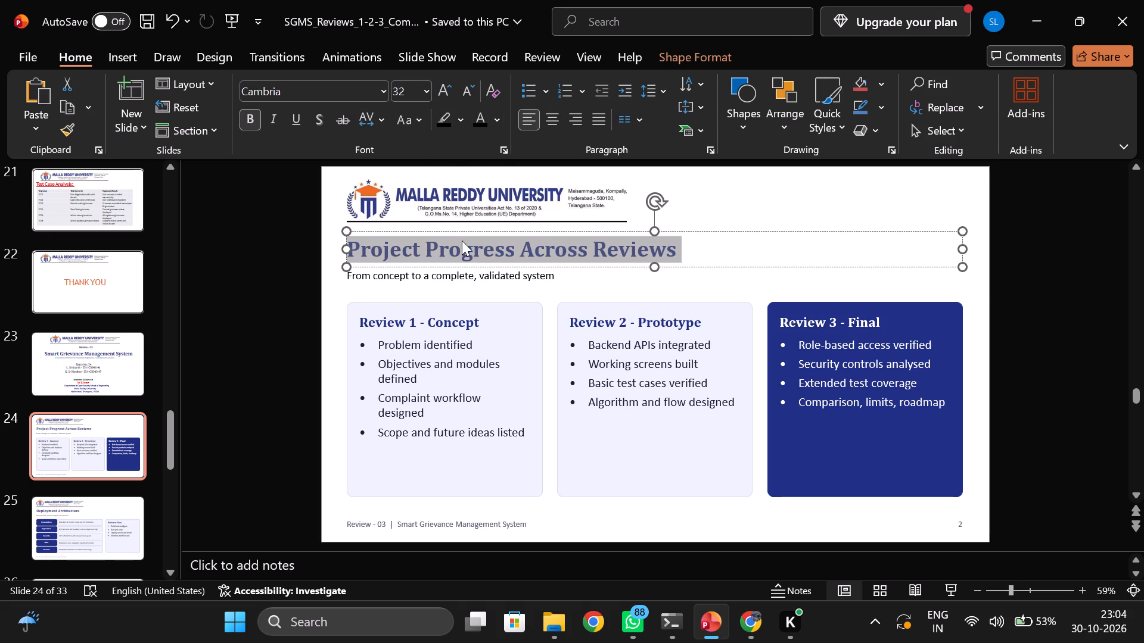
click(290, 116)
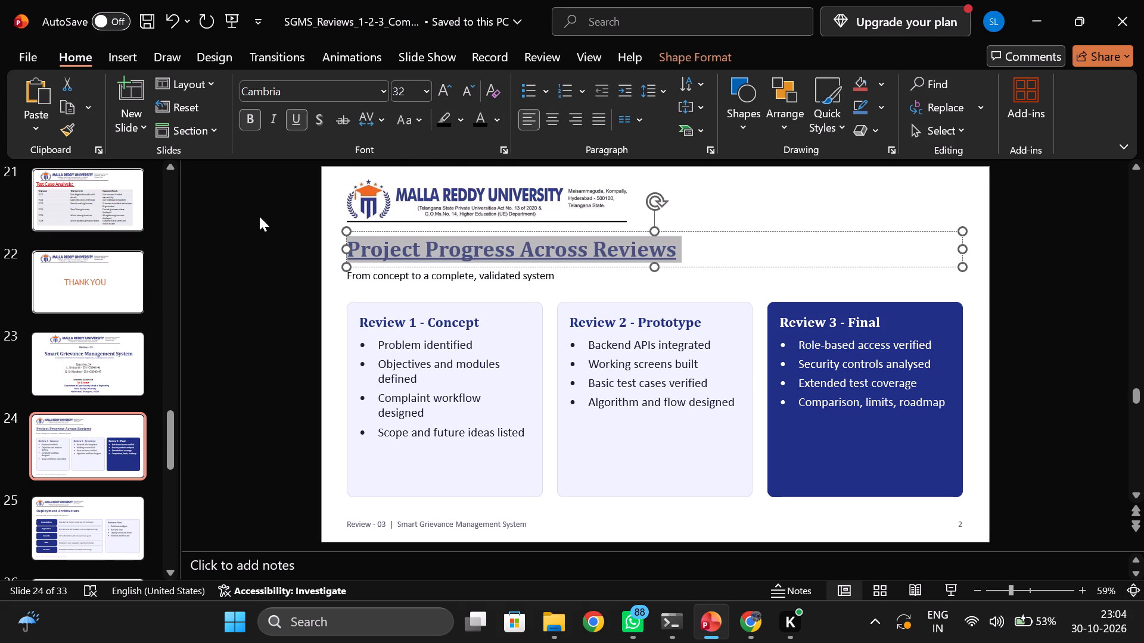
click(245, 251)
On the Deployment Architecture slide, make the subtitle text black and underline the heading.
key(Down)
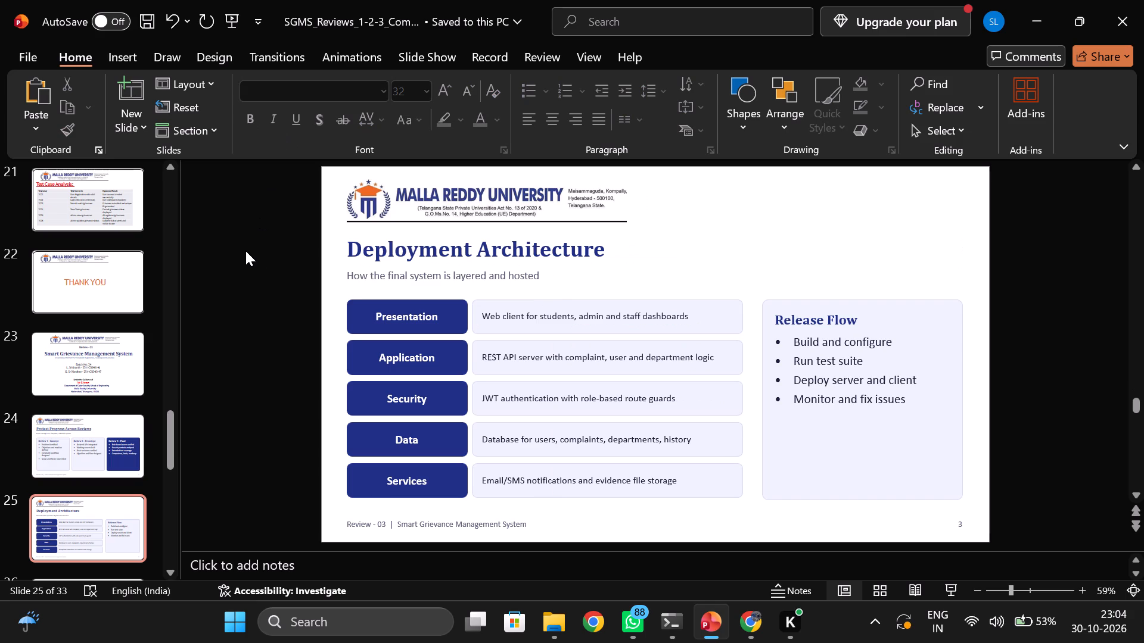
click(440, 279)
key(ctrl+a)
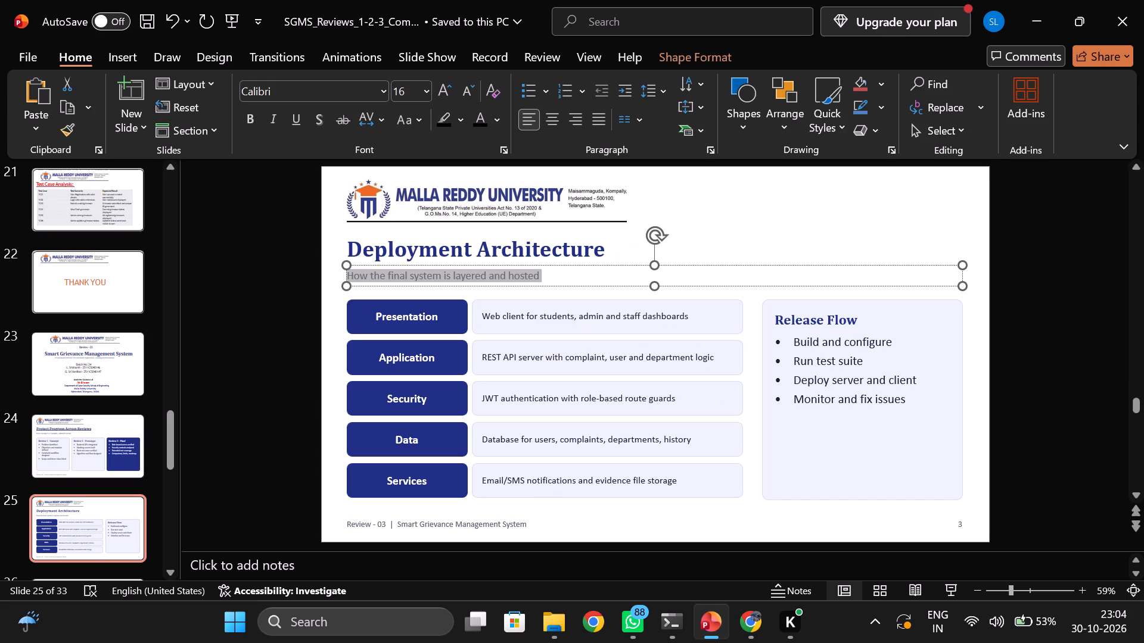
click(472, 118)
click(574, 254)
key(ctrl+a)
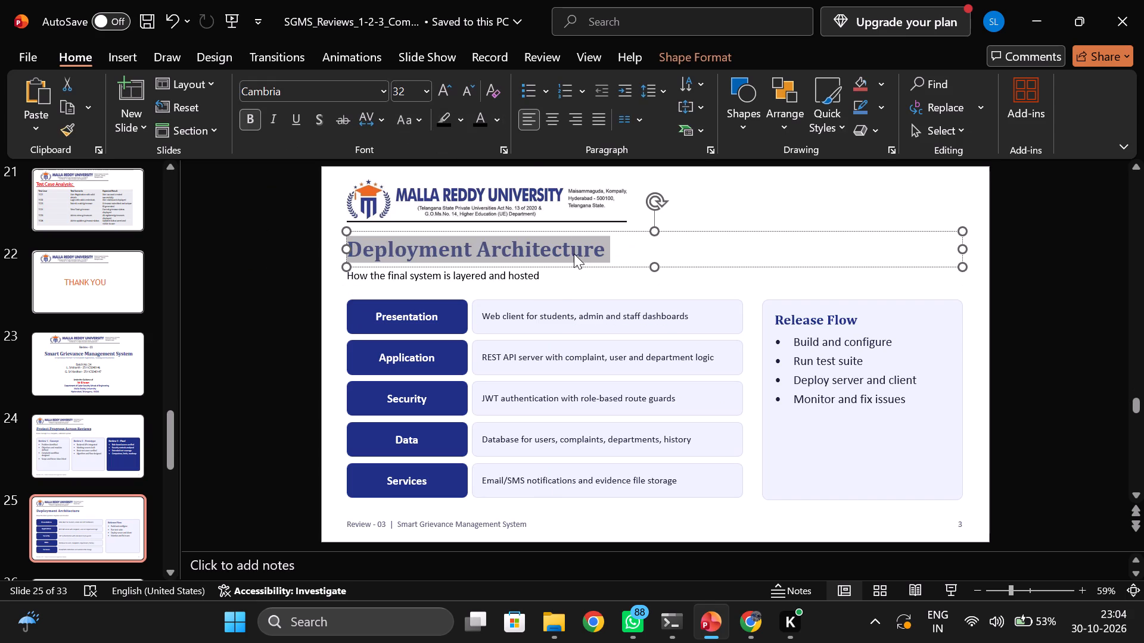
click(288, 115)
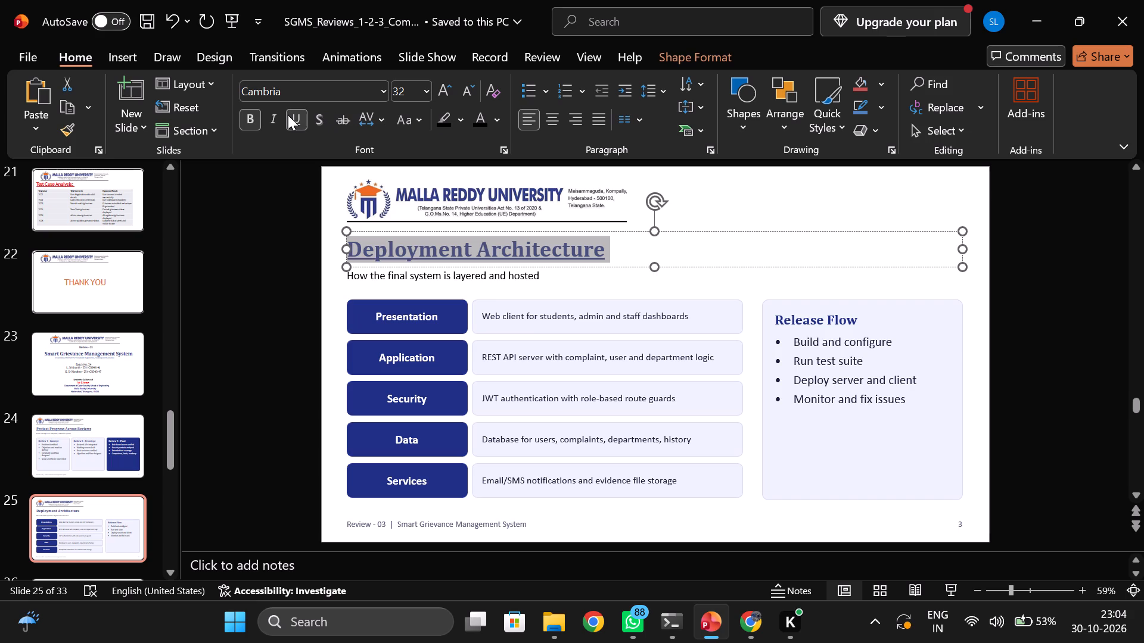
click(298, 262)
On the Role-Based Access Matrix slide, make the subtitle text black and underline the heading.
key(Down)
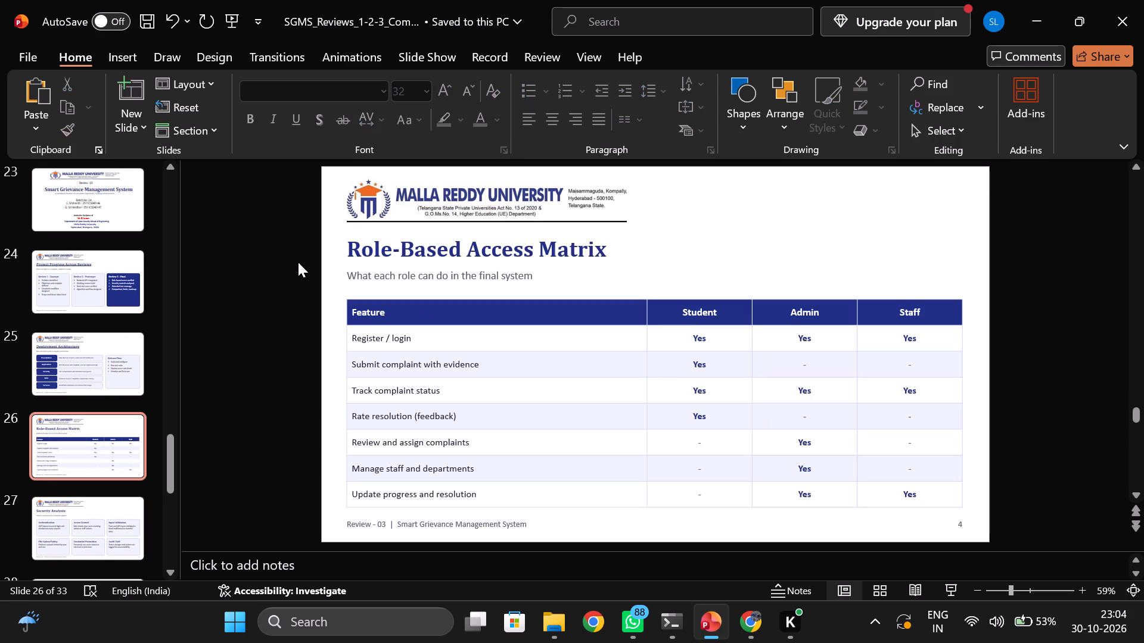
click(397, 273)
key(ctrl+a)
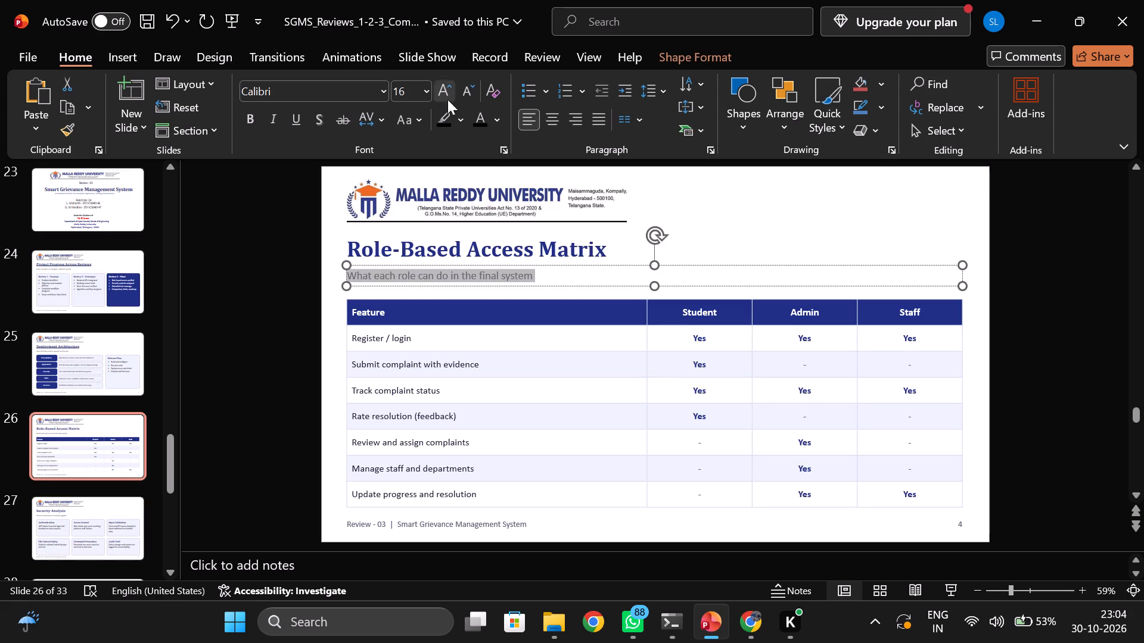
click(480, 116)
click(486, 244)
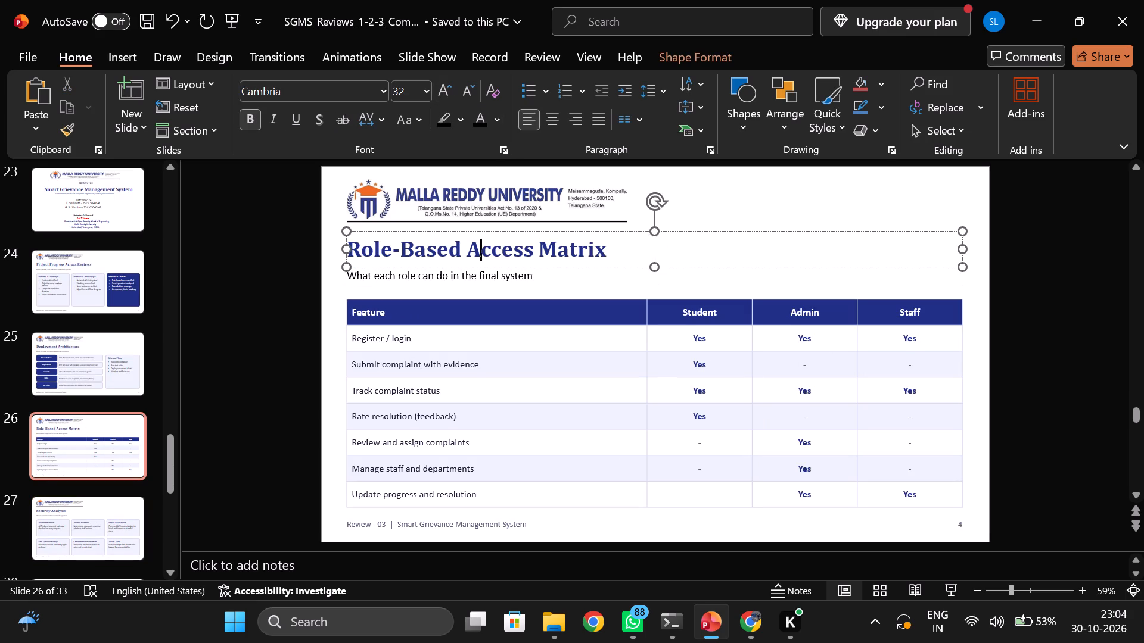
key(ctrl+a)
click(287, 118)
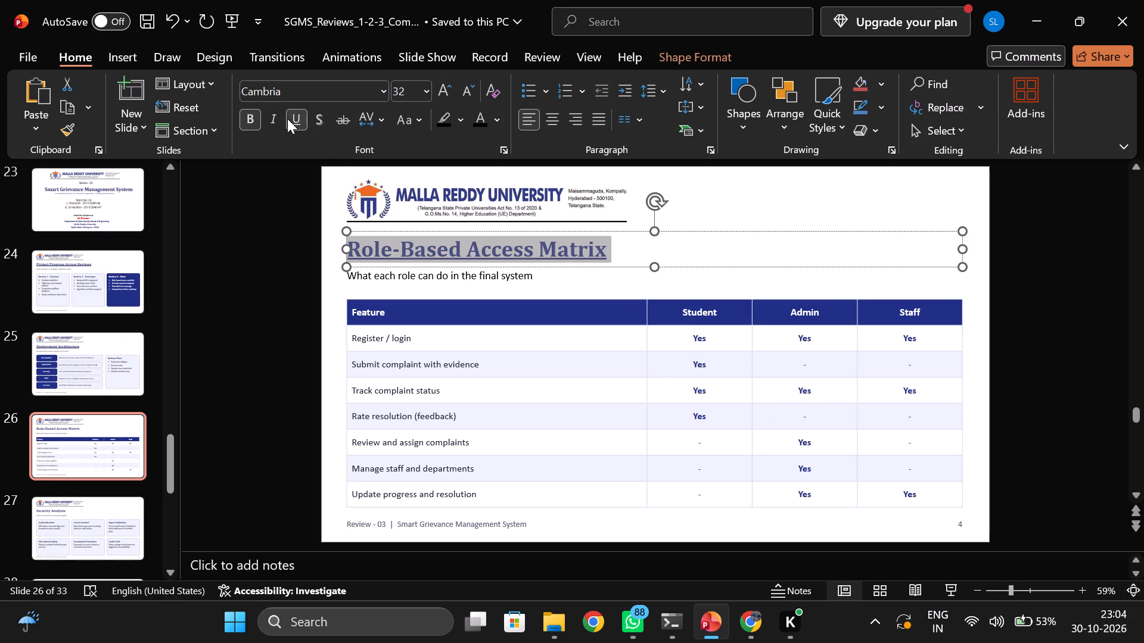
click(281, 260)
On the Security Analysis slide, make the subtitle text black and underline the heading.
key(Down)
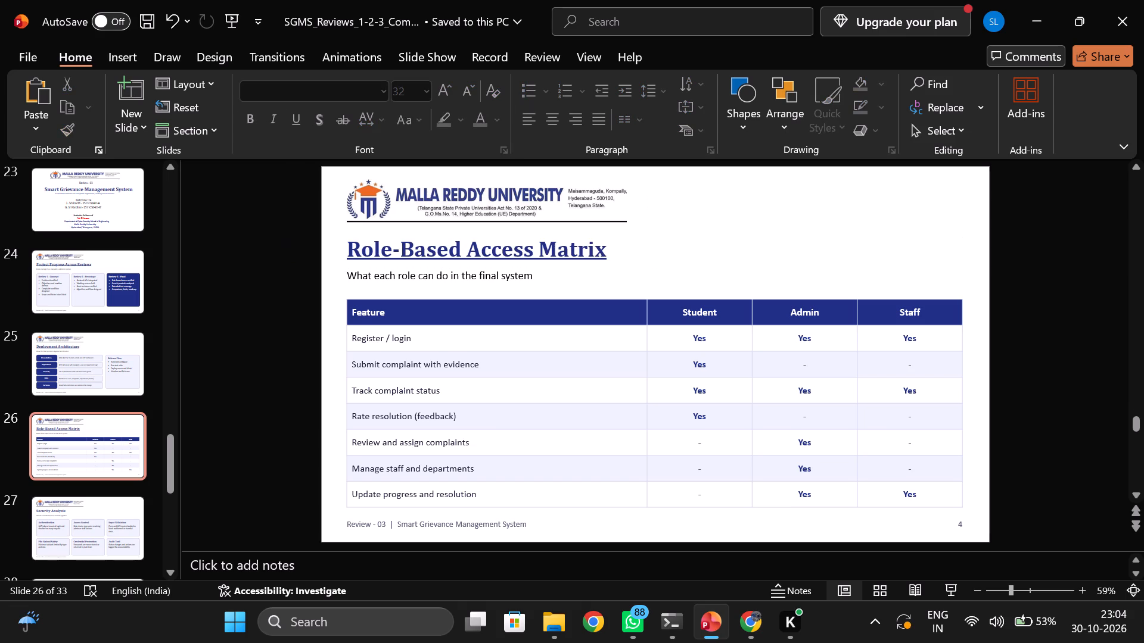
click(399, 277)
key(ctrl+a)
click(479, 113)
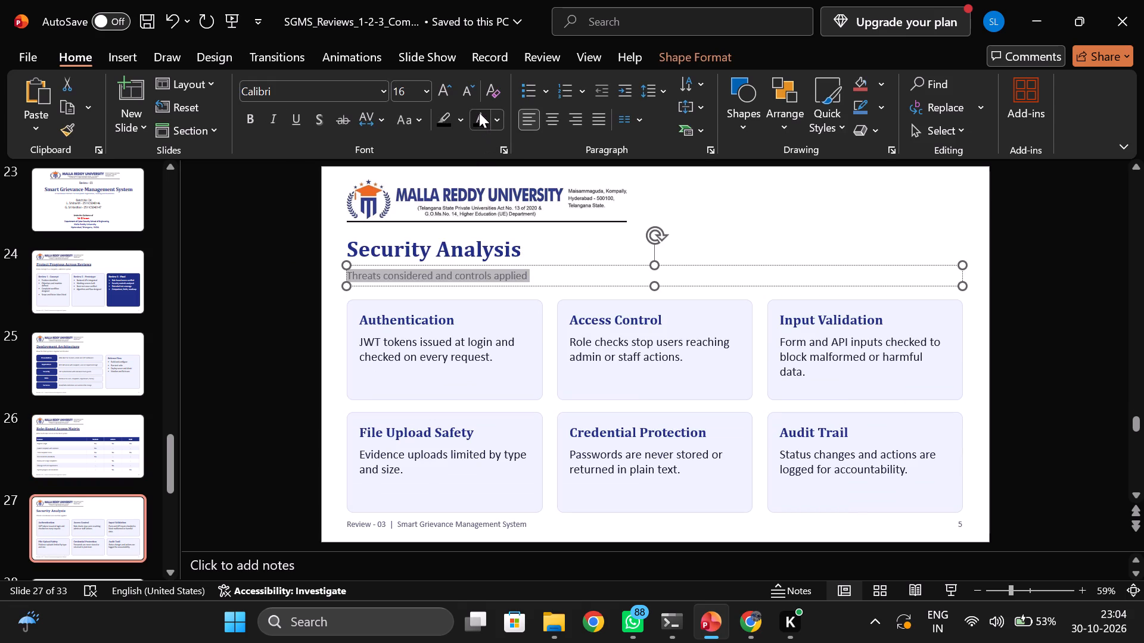
click(424, 242)
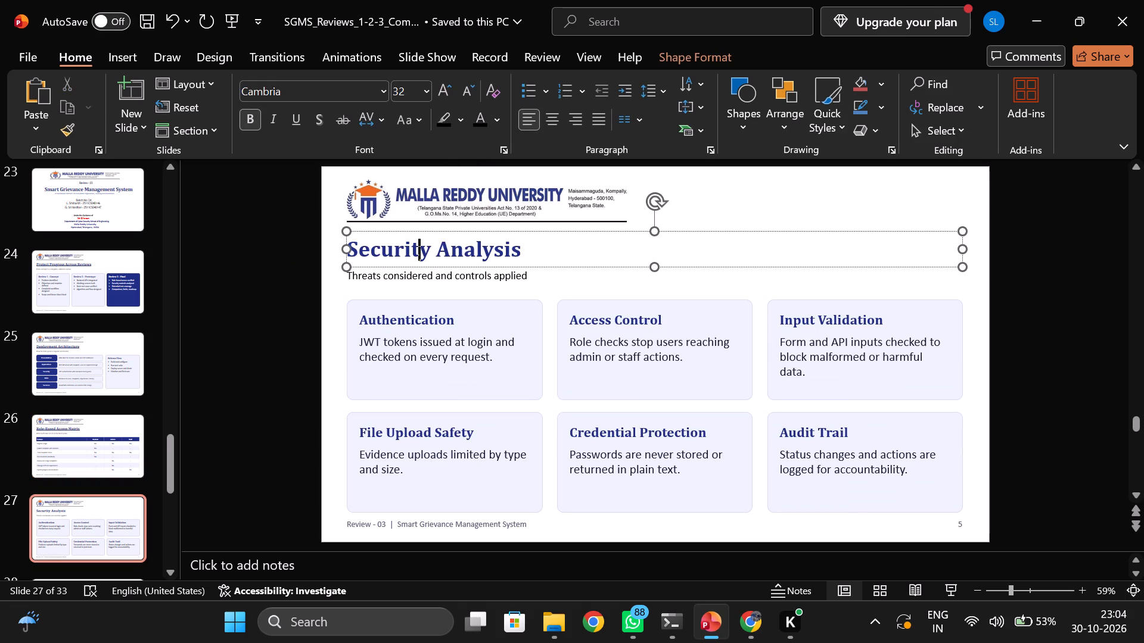
key(ctrl+a)
click(291, 121)
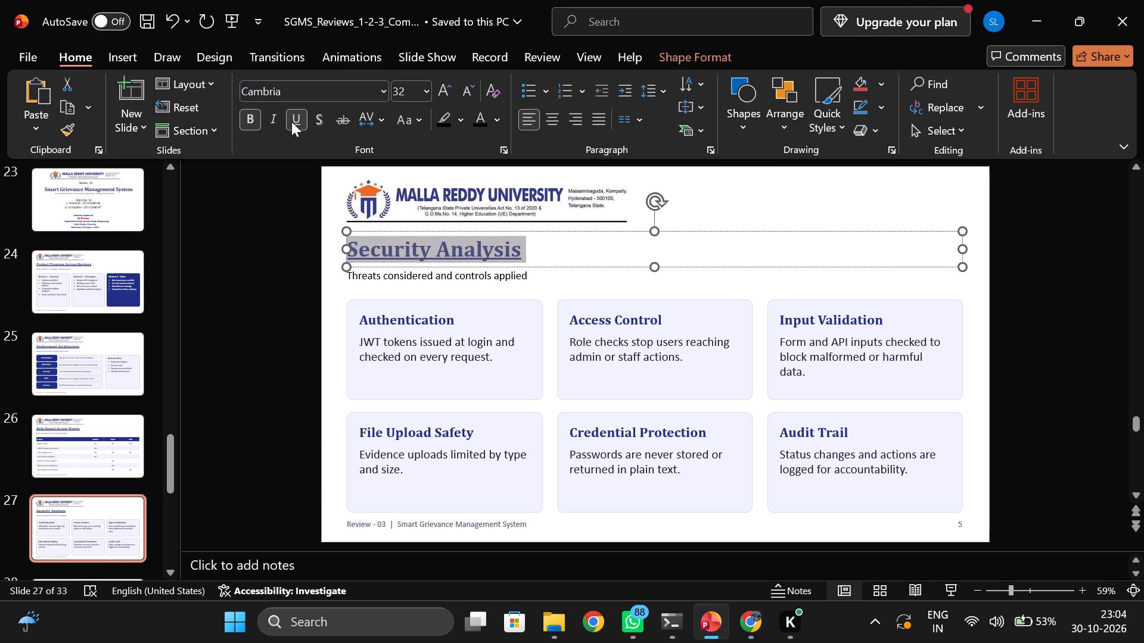
On the Project Progress Across Reviews slide, widen the university header image rightward to the near edge of the Review 3 - Final card.
click(51, 277)
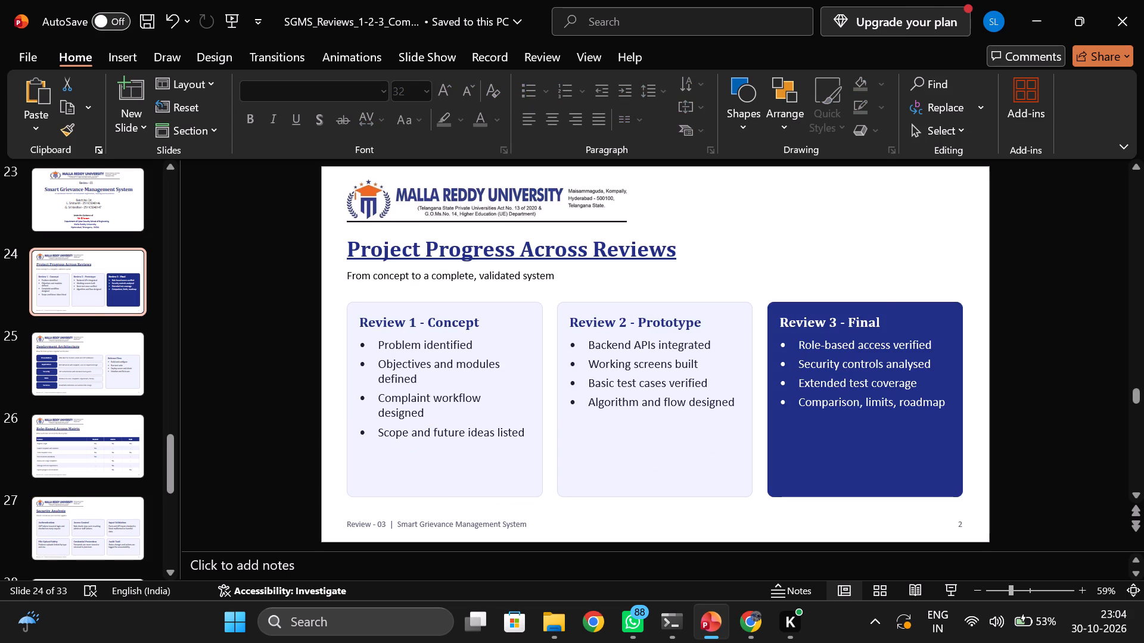
click(519, 220)
drag(625, 201, 750, 201)
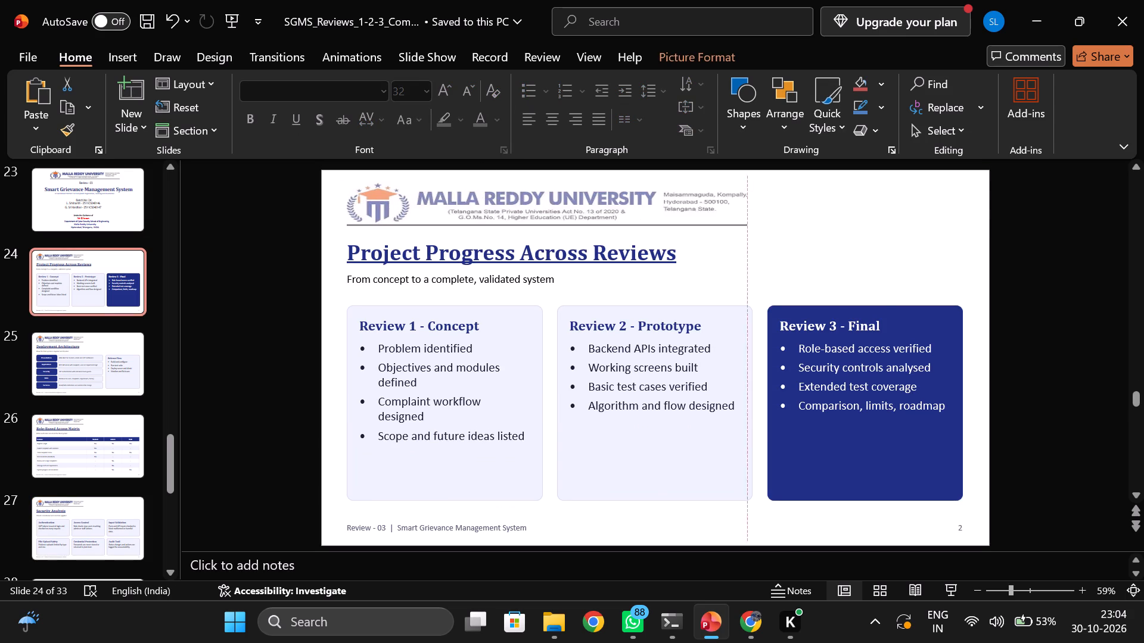
drag(750, 201, 771, 200)
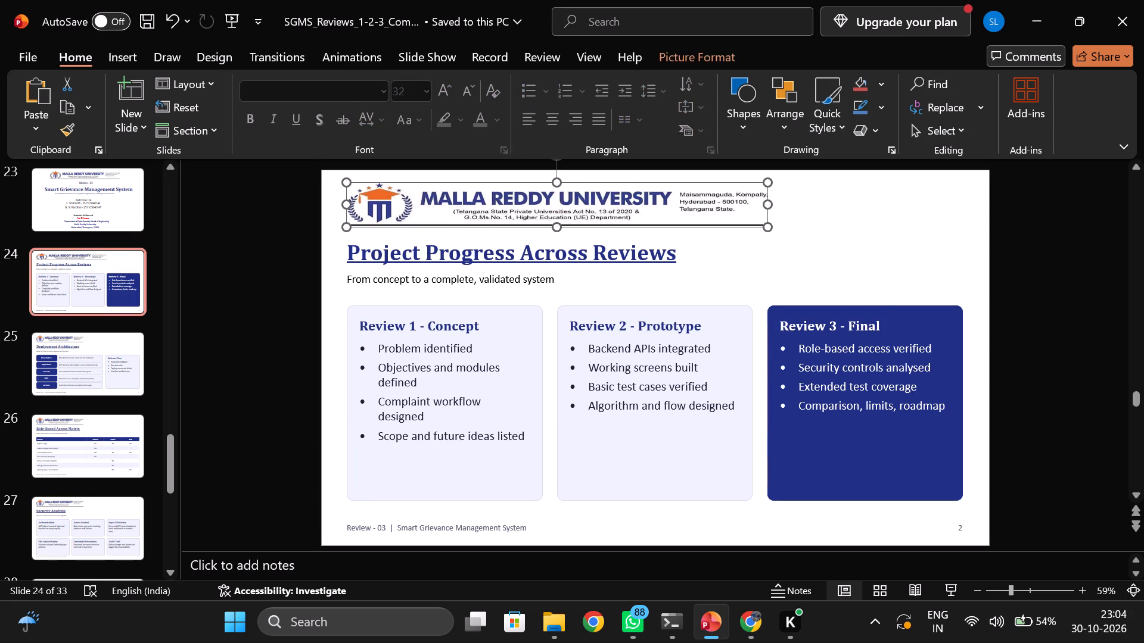
click(812, 231)
On the Deployment Architecture slide, widen the university header image rightward to just short of the layer description boxes' right edge.
click(114, 355)
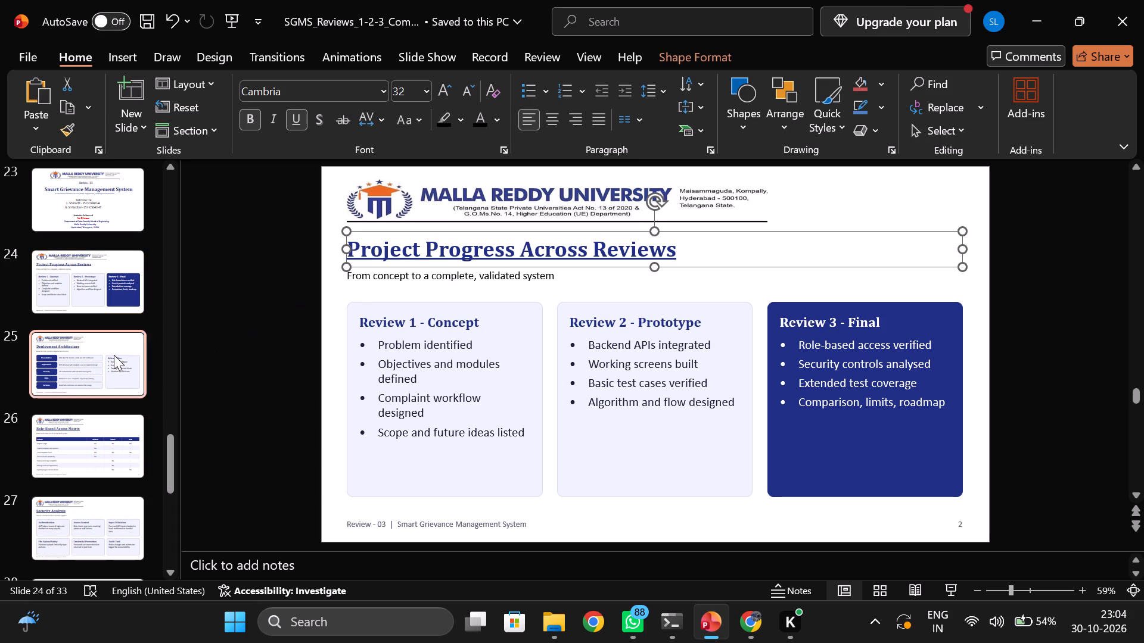
click(517, 186)
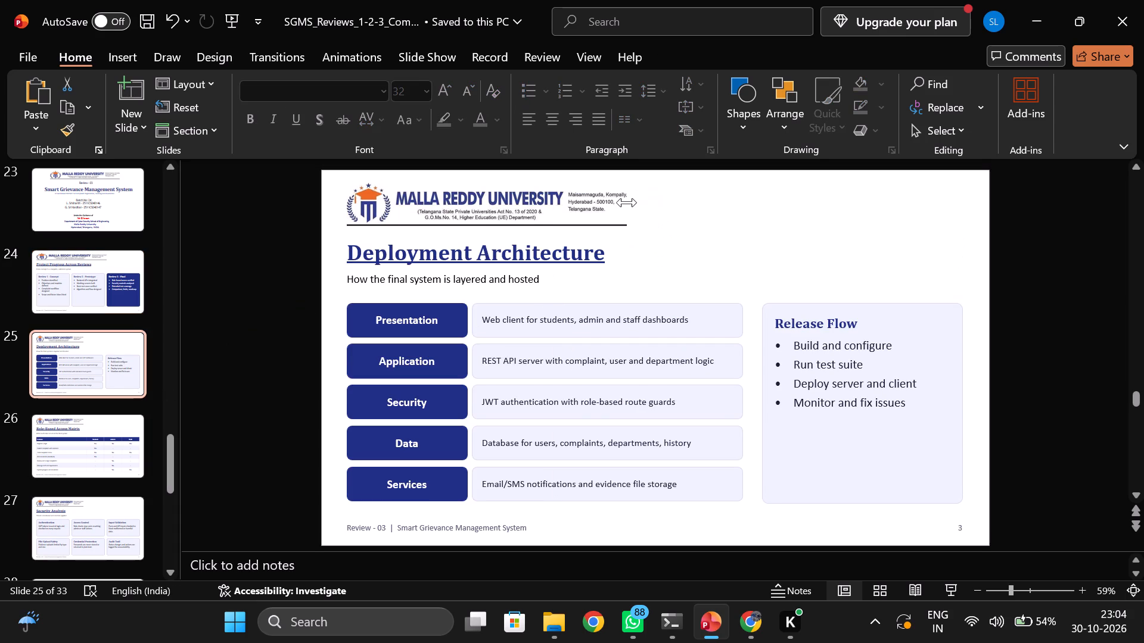
drag(627, 202, 725, 205)
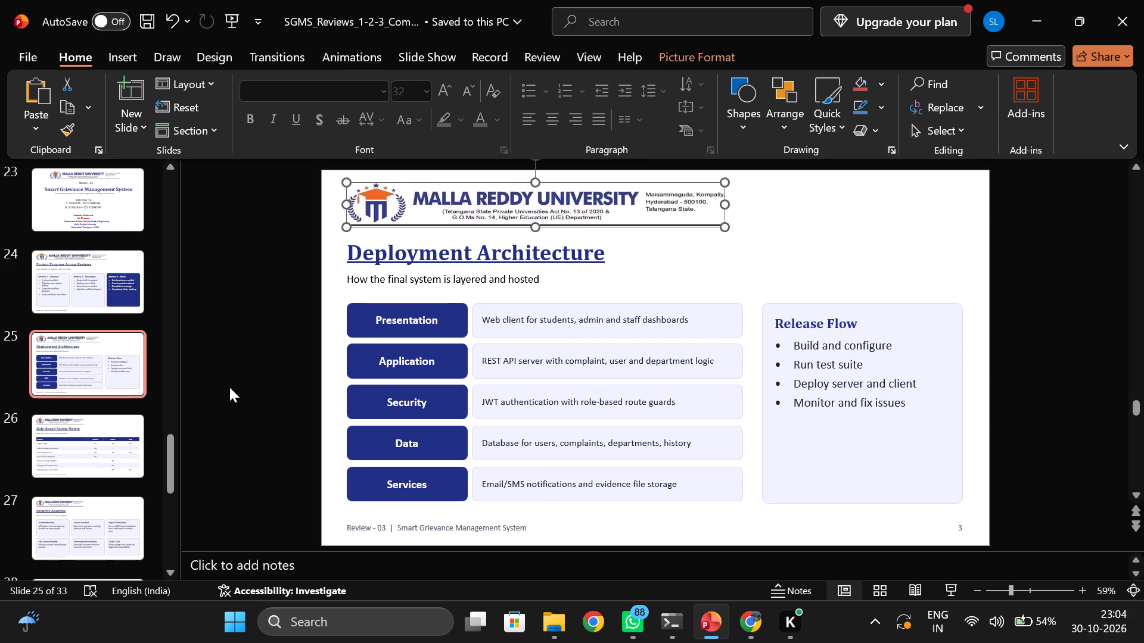
On the Role-Based Access Matrix slide, widen the university header image rightward almost to the end of the Student column.
click(113, 438)
click(502, 206)
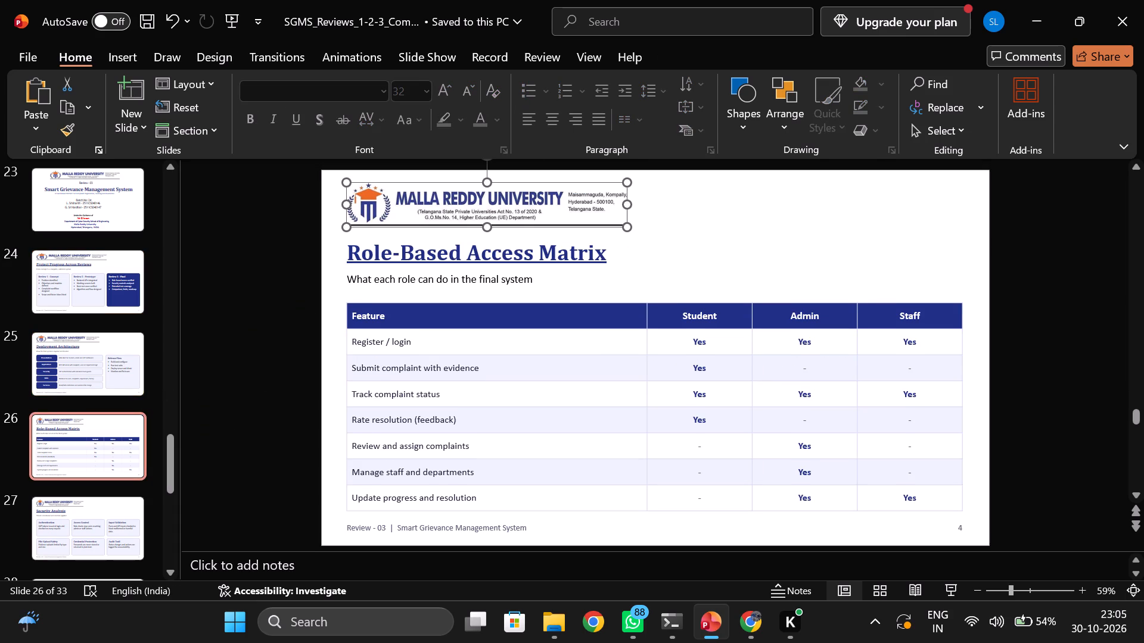
drag(629, 207, 735, 205)
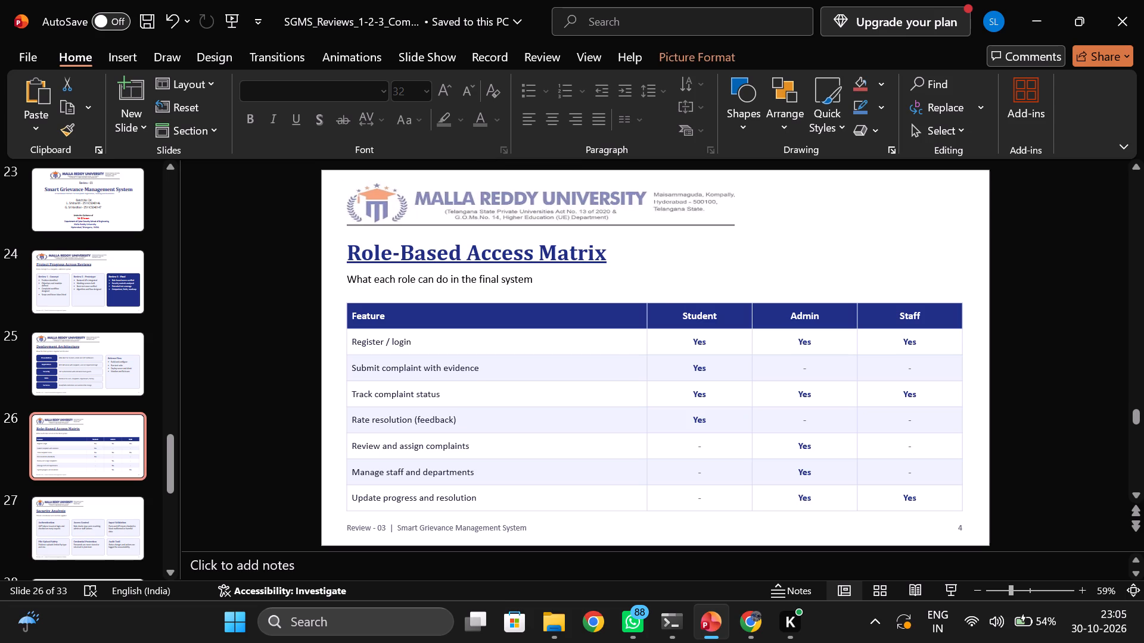
drag(735, 205, 739, 205)
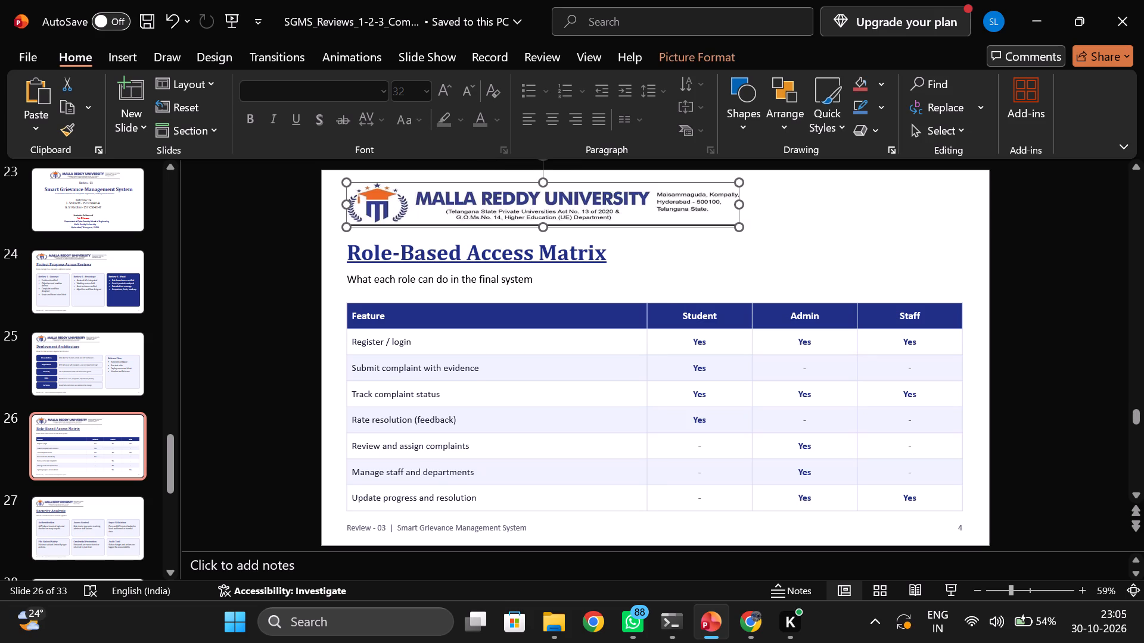
On the Security Analysis slide, widen the university header image rightward to the far edge of the Access Control card.
click(90, 515)
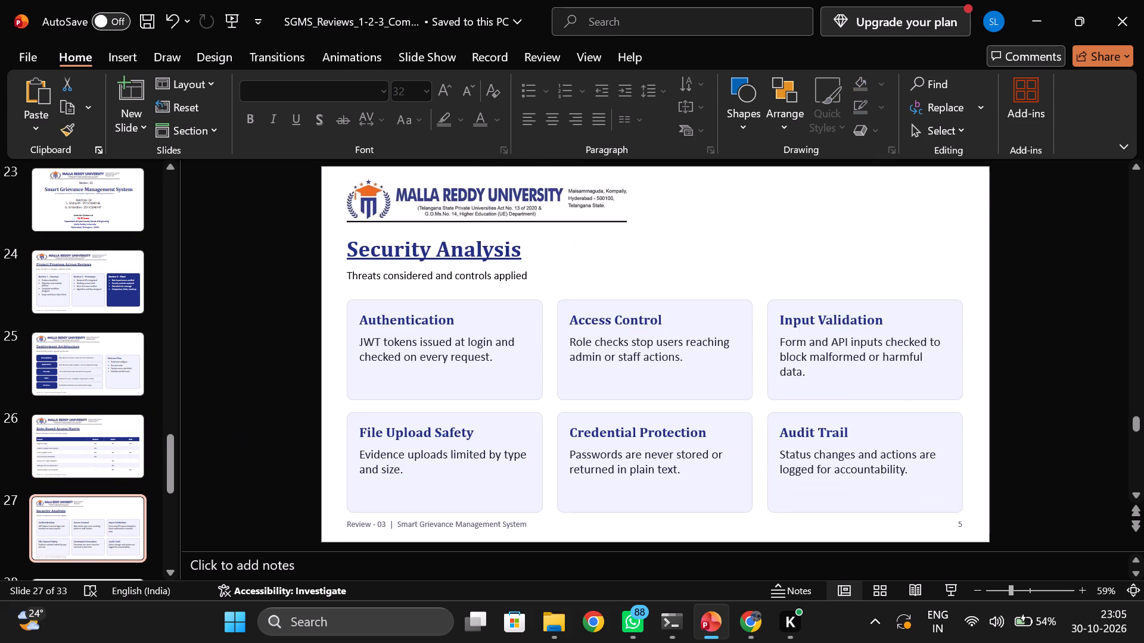
click(490, 217)
drag(629, 200, 646, 200)
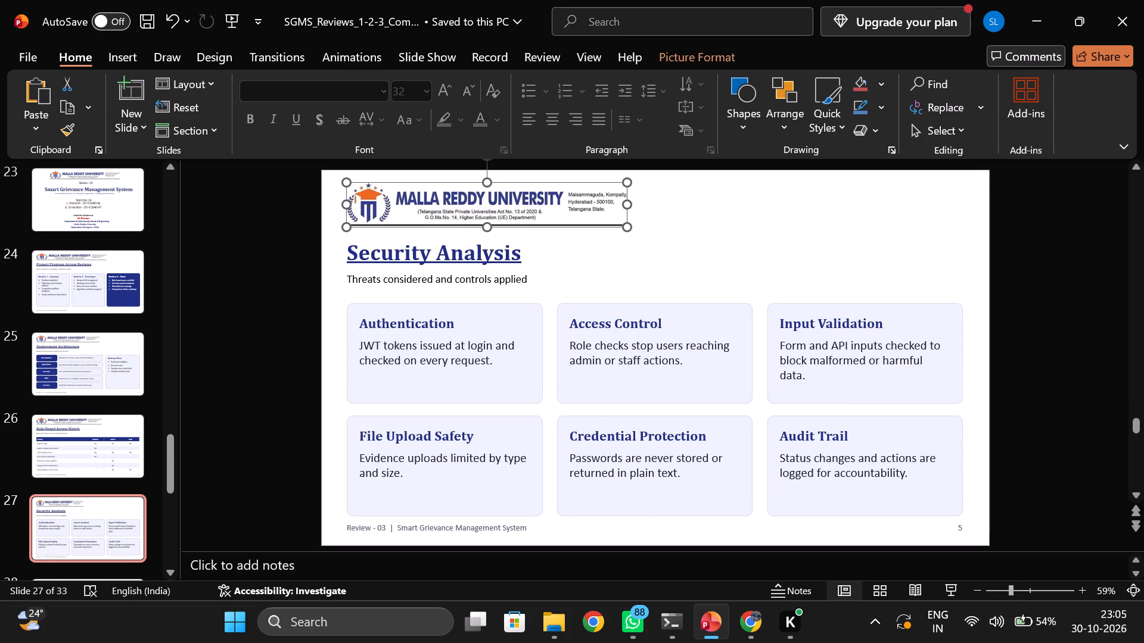
drag(646, 200, 752, 201)
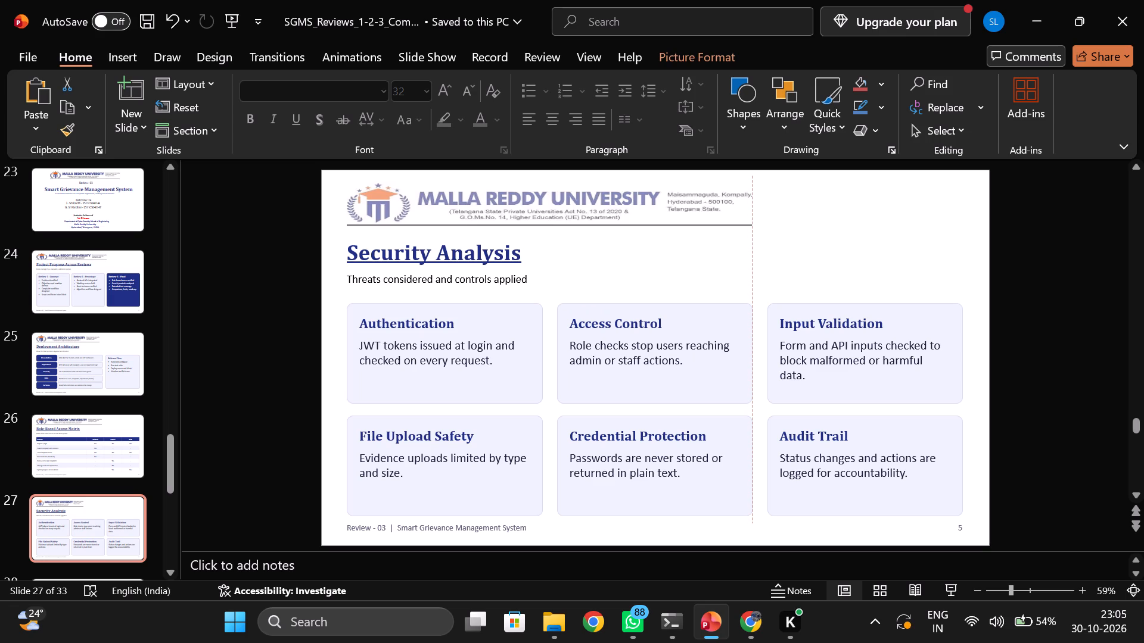
drag(752, 201, 753, 200)
On the Extended Test Case Analysis slide, widen the university header image rightward to slightly past the start of the Expected Result column.
click(110, 544)
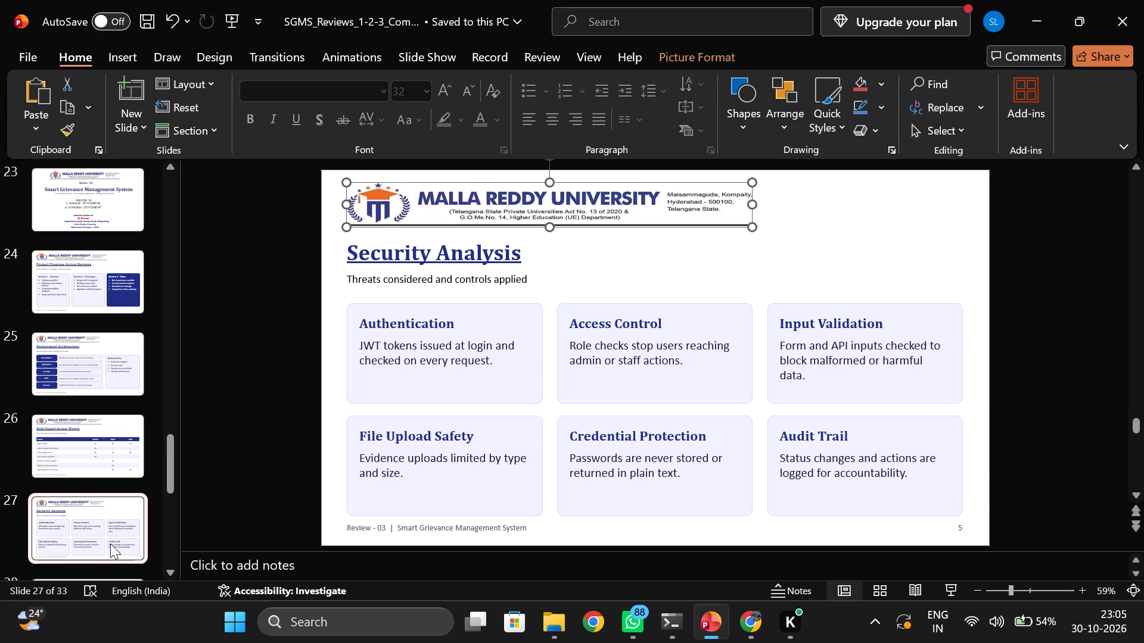
key(Down)
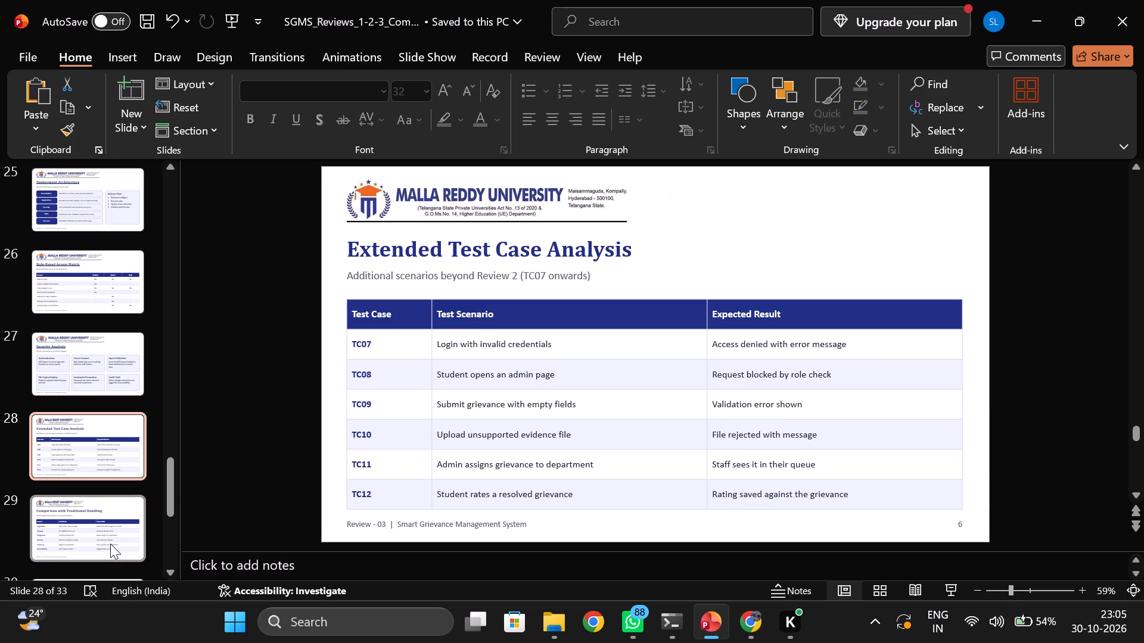
click(562, 185)
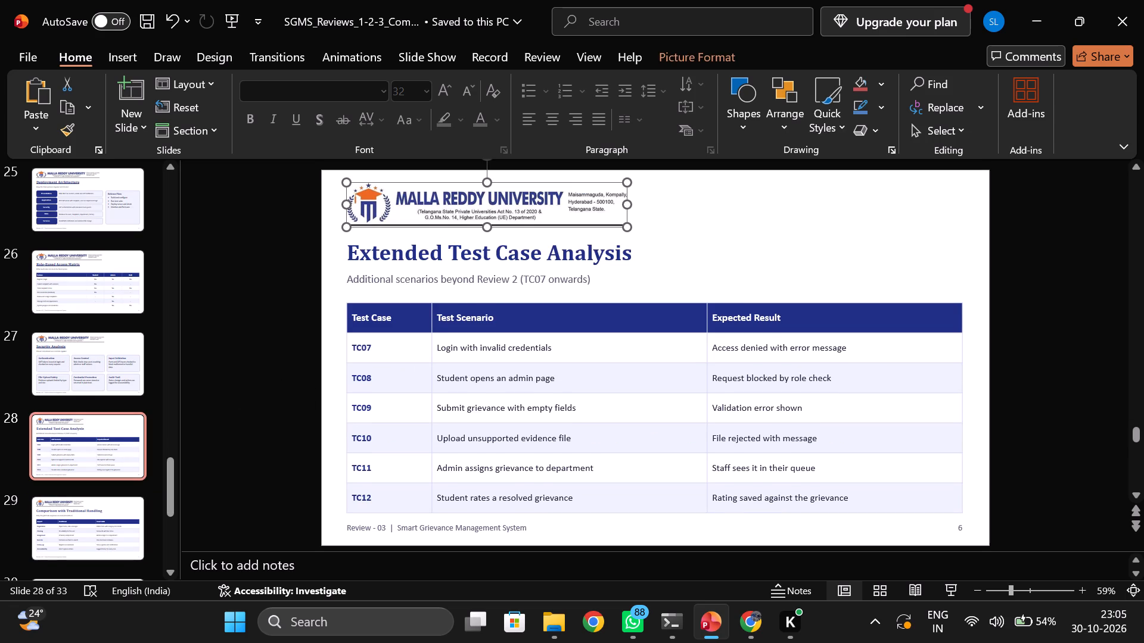
drag(627, 199, 737, 195)
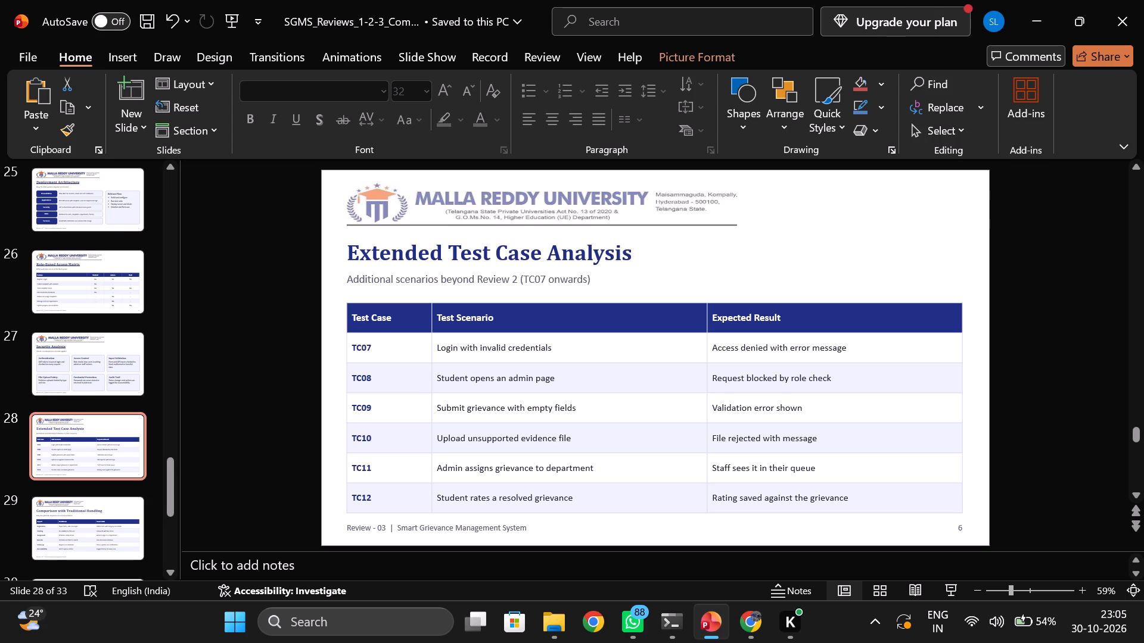
drag(737, 195, 738, 195)
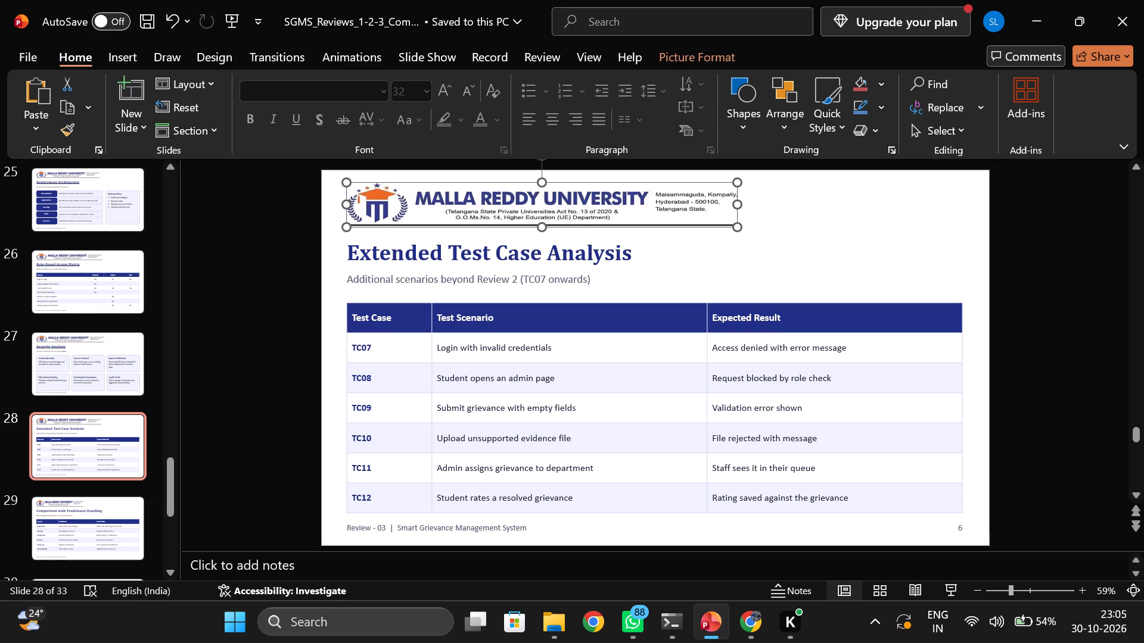
On the Extended Test Case Analysis slide, make the subtitle text black and underline the heading.
click(577, 279)
key(ctrl+a)
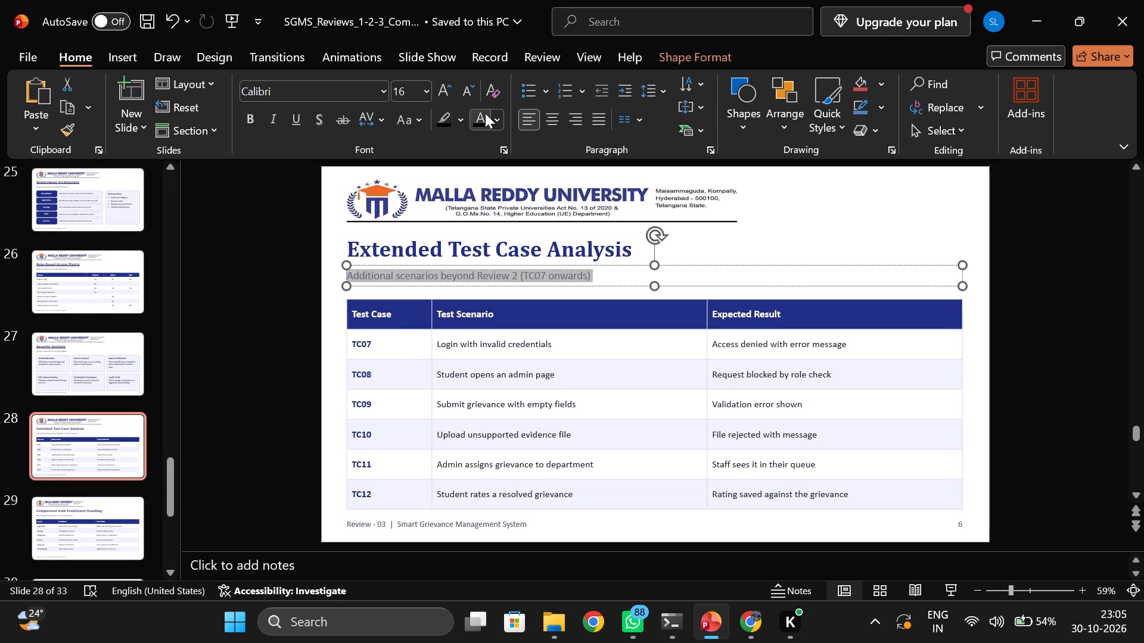
click(485, 113)
click(490, 248)
key(ctrl+a)
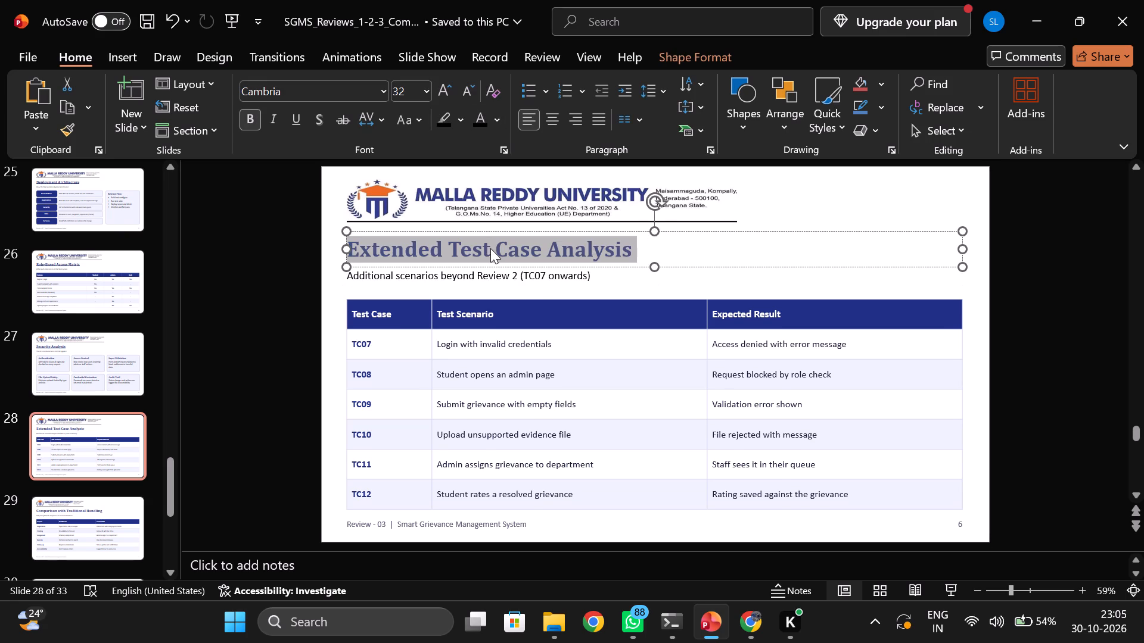
click(302, 126)
On the Comparison with Traditional Handling slide, widen the university header image rightward to about the end of the heading text.
key(Down)
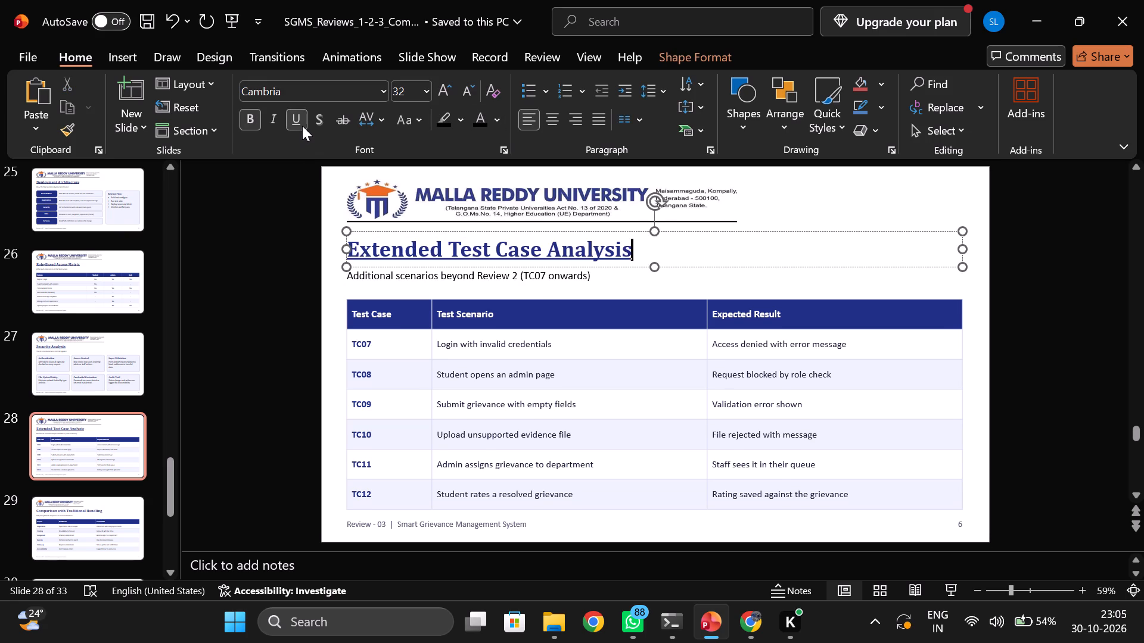
click(82, 529)
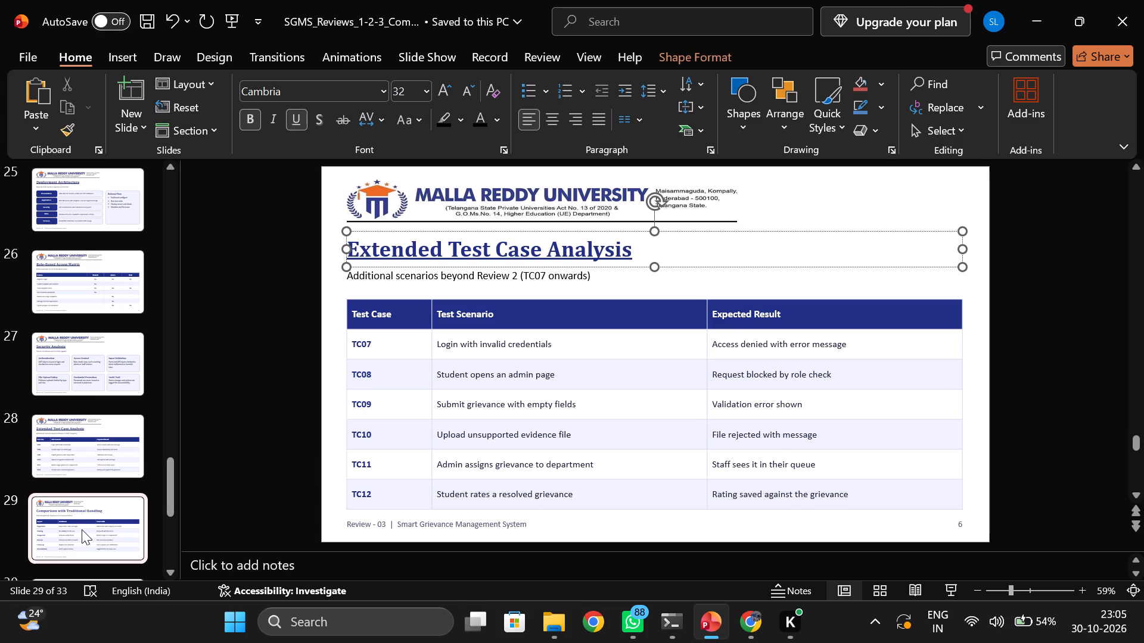
click(601, 219)
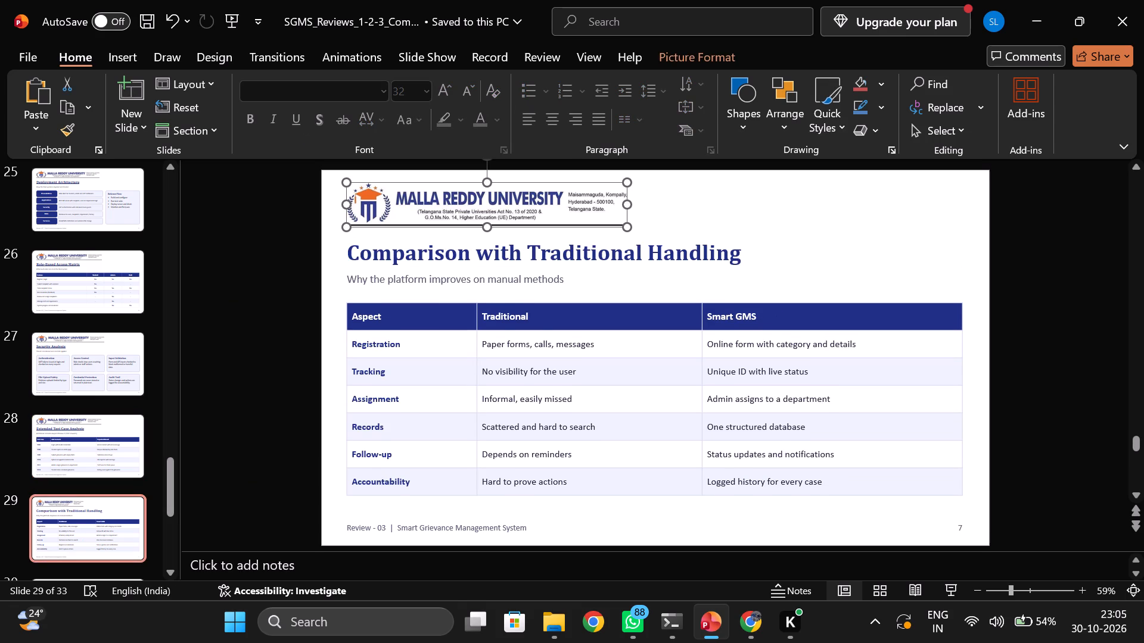
drag(633, 207, 740, 202)
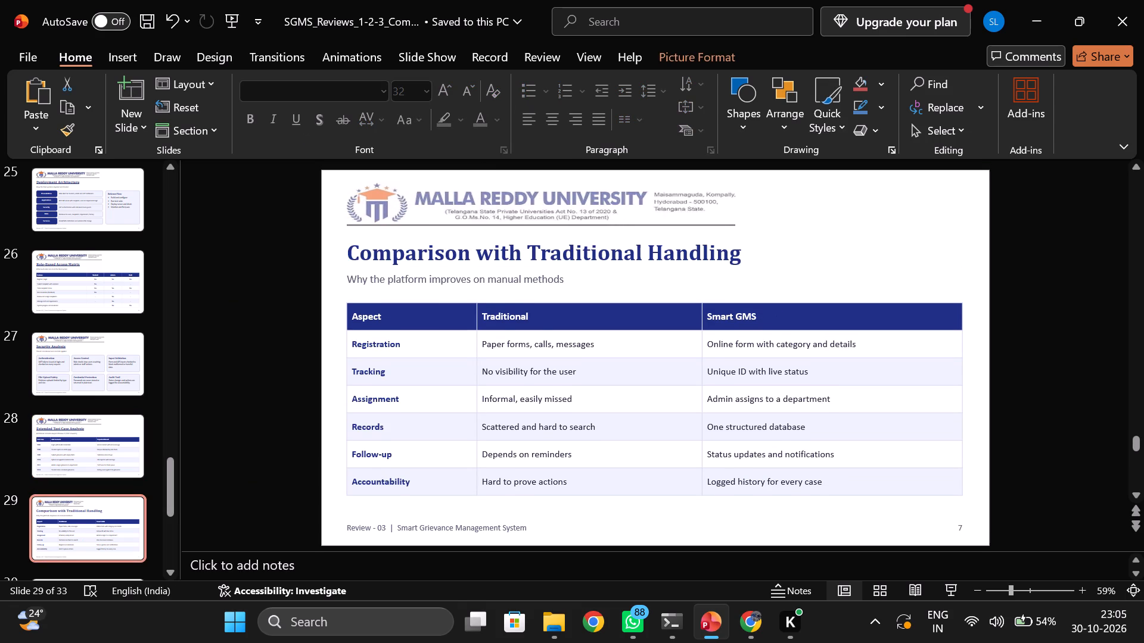
drag(740, 202, 738, 202)
On the Comparison with Traditional Handling slide, underline the heading and make the subtitle text black.
click(694, 248)
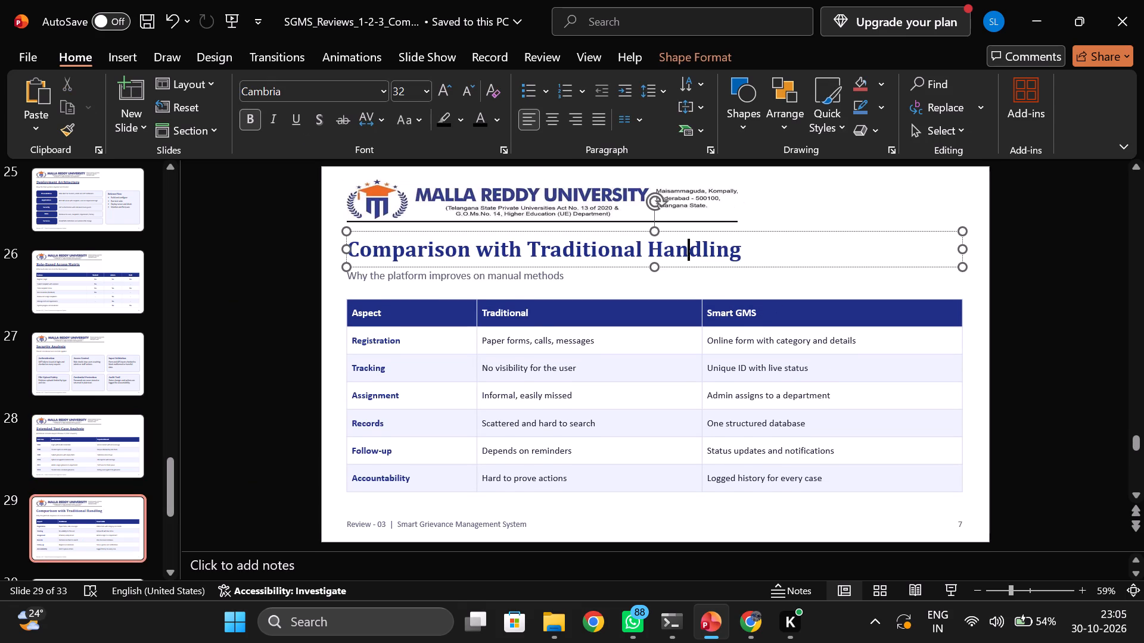
key(ctrl+a)
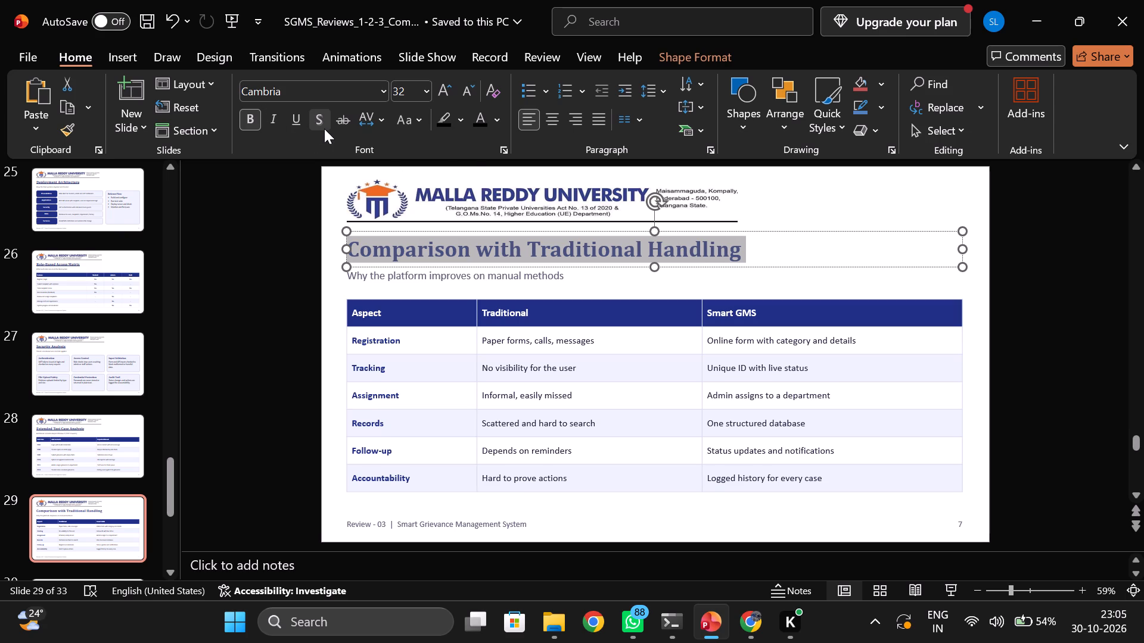
click(303, 121)
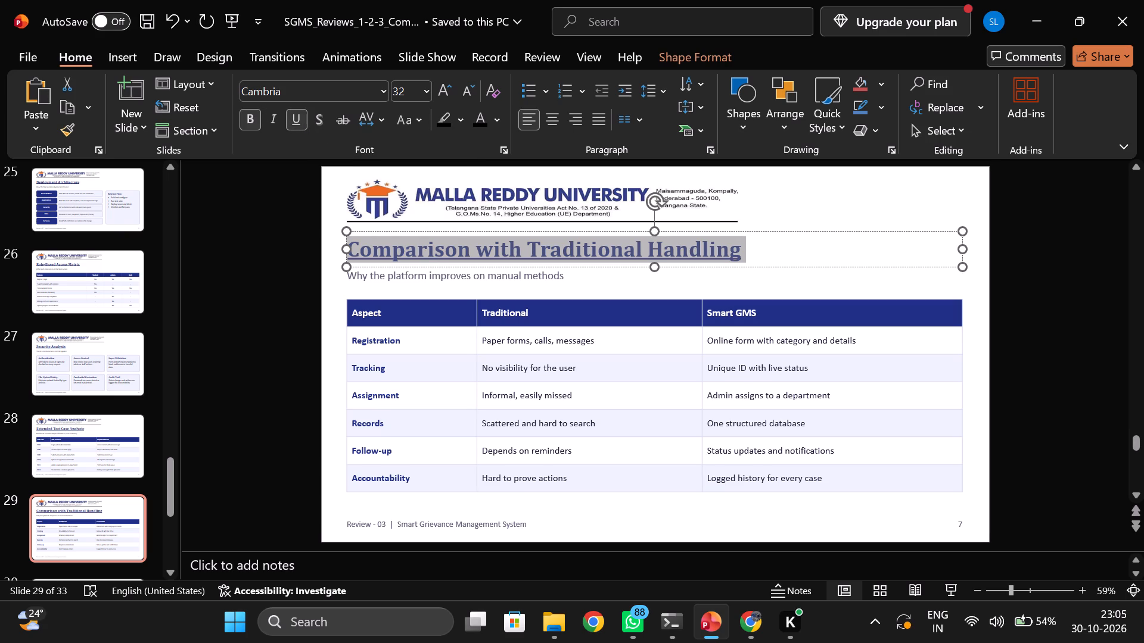
click(428, 276)
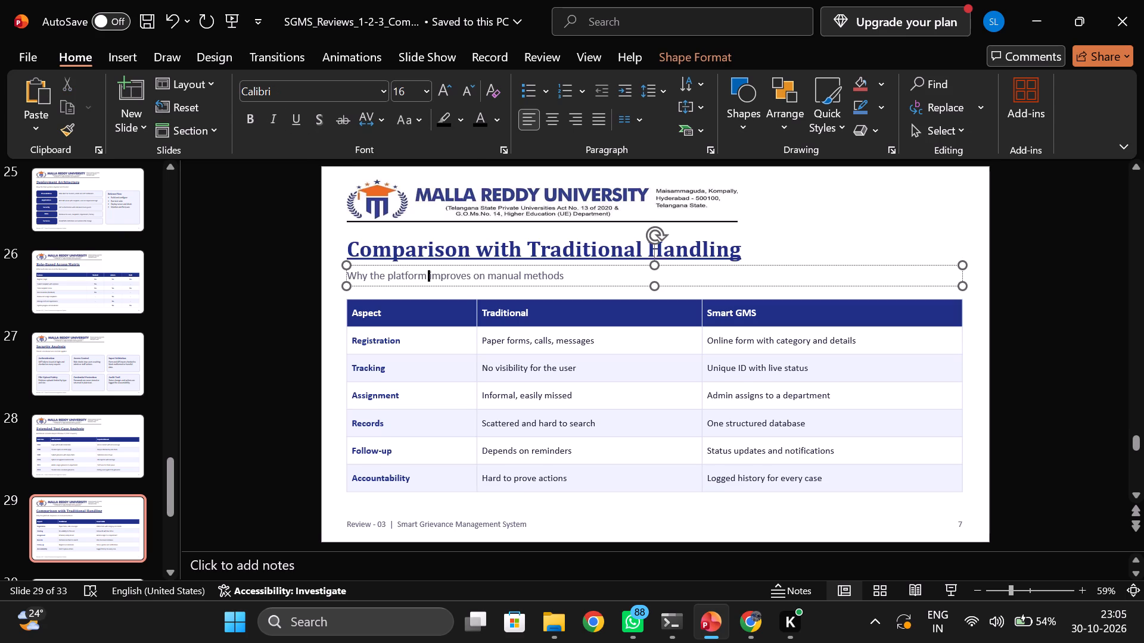
key(ctrl+a)
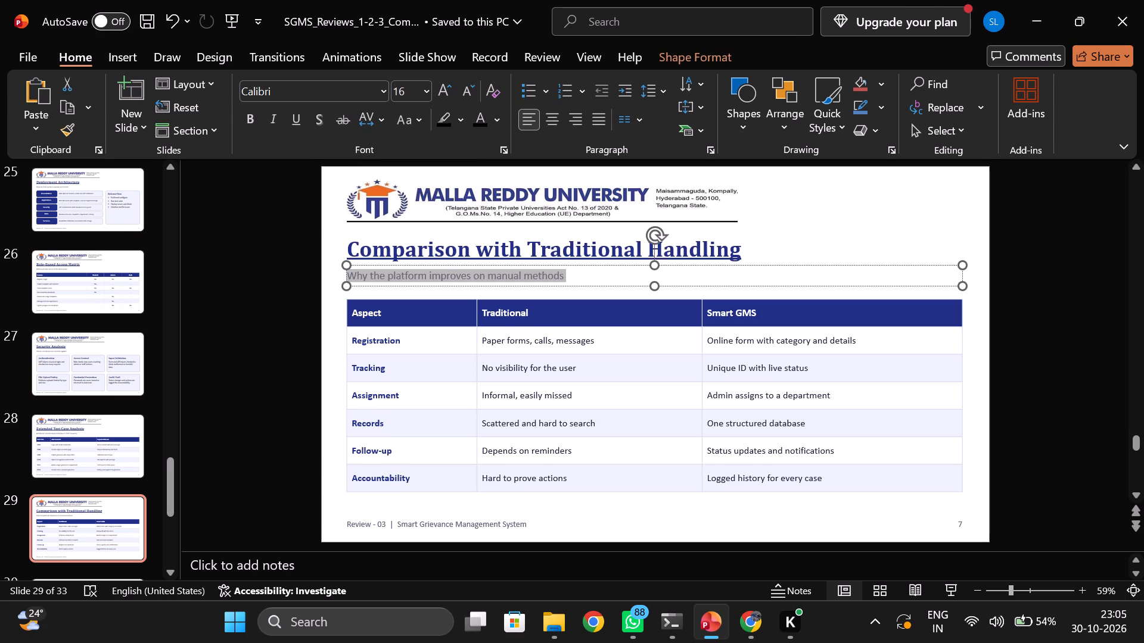
click(480, 126)
click(262, 379)
On the Challenges and Solutions slide, widen the university header image rightward to about the end of the "Fixed lifecycle: Submitted to Closed" text.
key(Down)
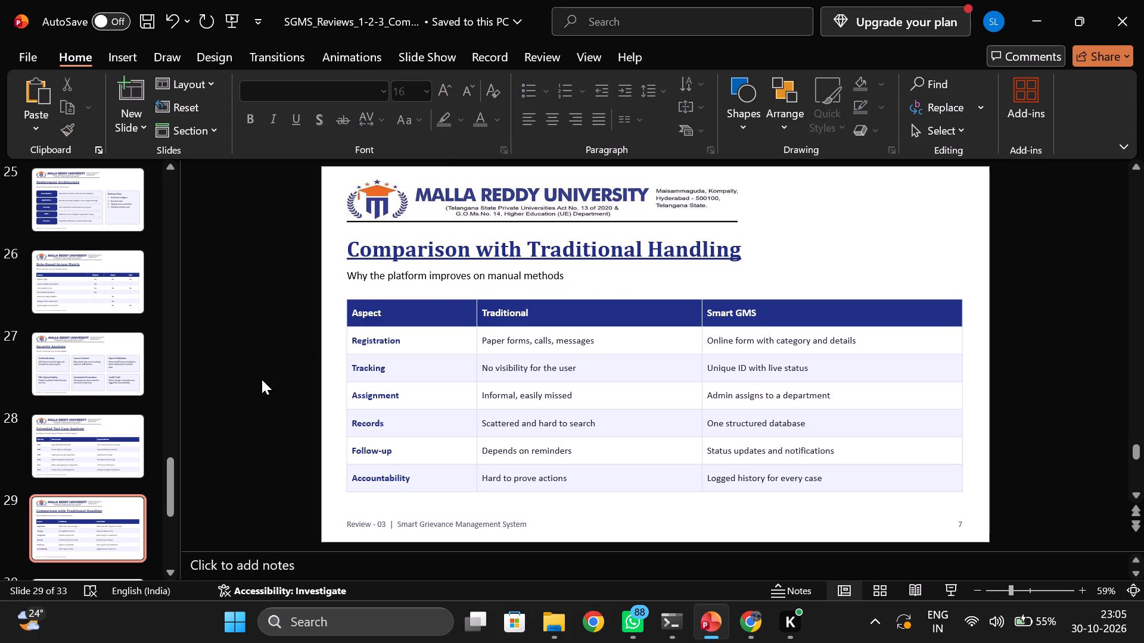
click(558, 176)
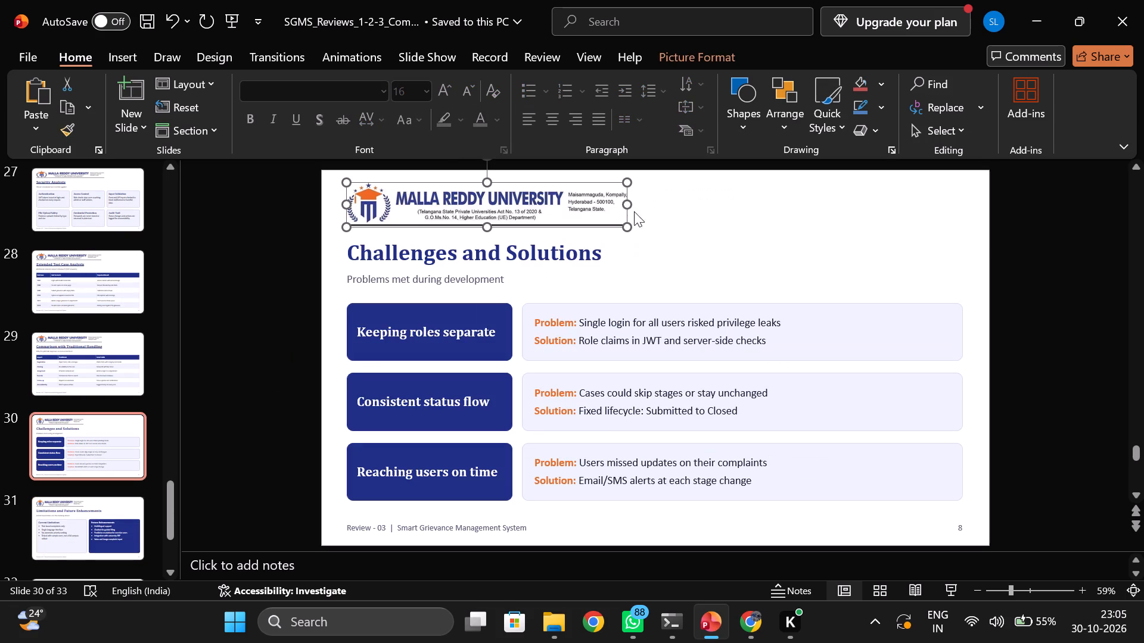
drag(626, 199, 729, 207)
On the Challenges and Solutions slide, underline the heading and make the subtitle text black.
click(579, 260)
key(ctrl+a)
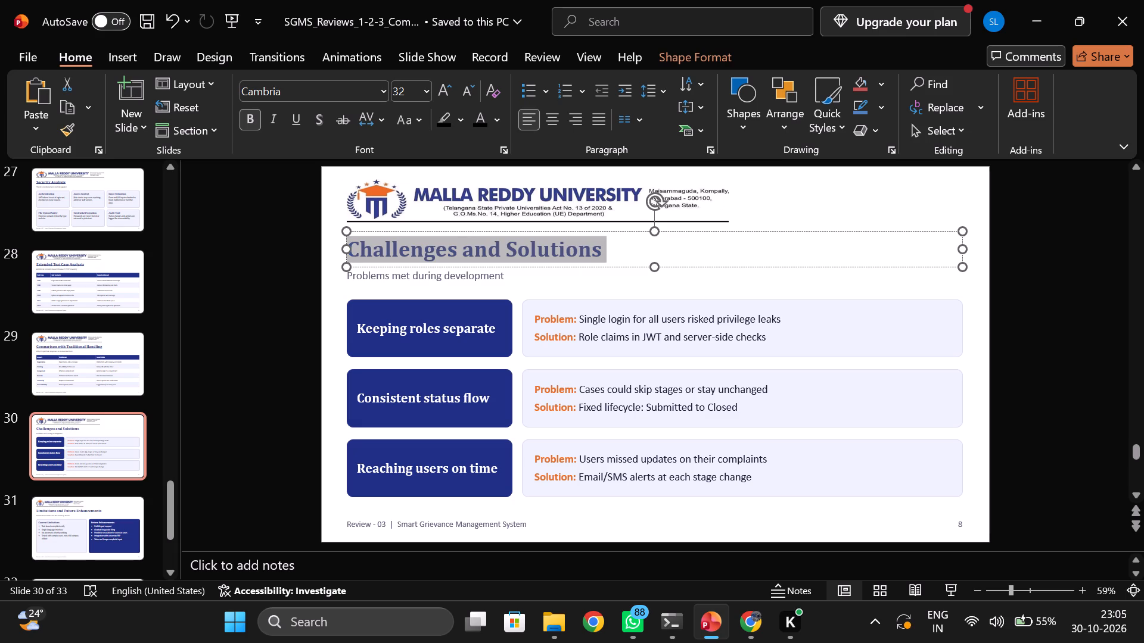
click(301, 116)
click(372, 273)
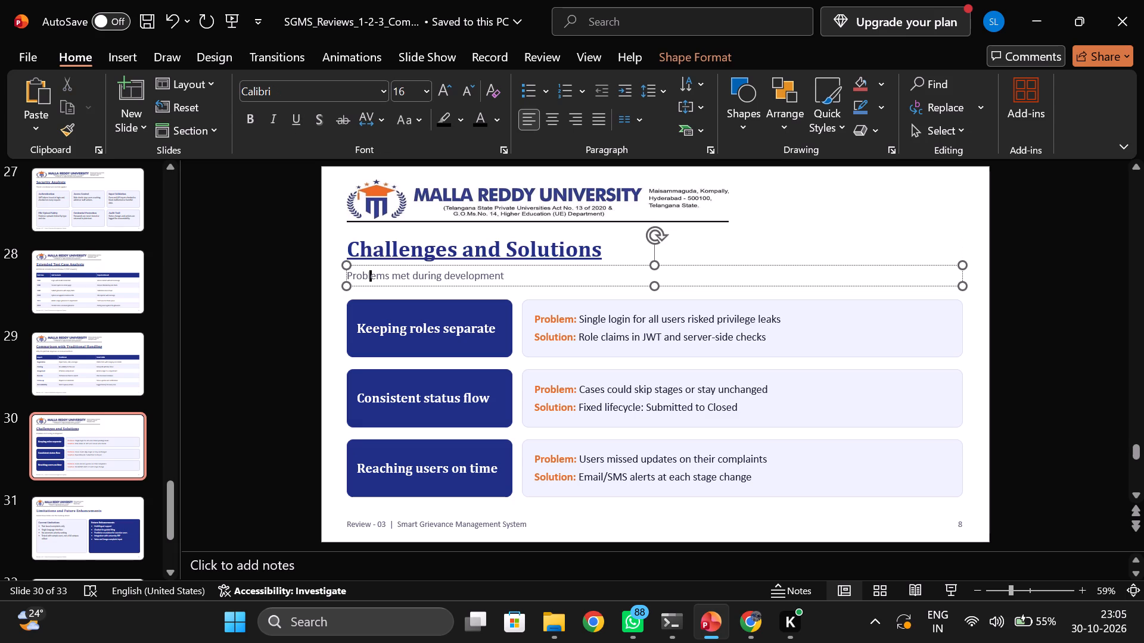
key(ctrl+a)
click(487, 121)
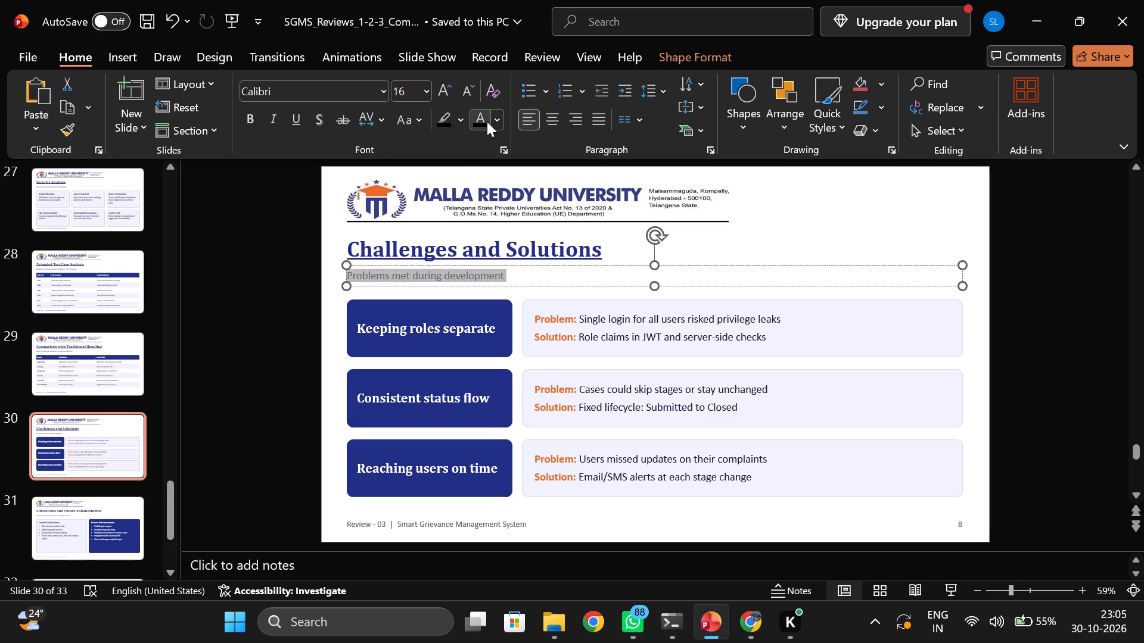
On the Limitations and Future Enhancements slide, widen the university header image rightward to slightly past the end of the heading text.
click(108, 506)
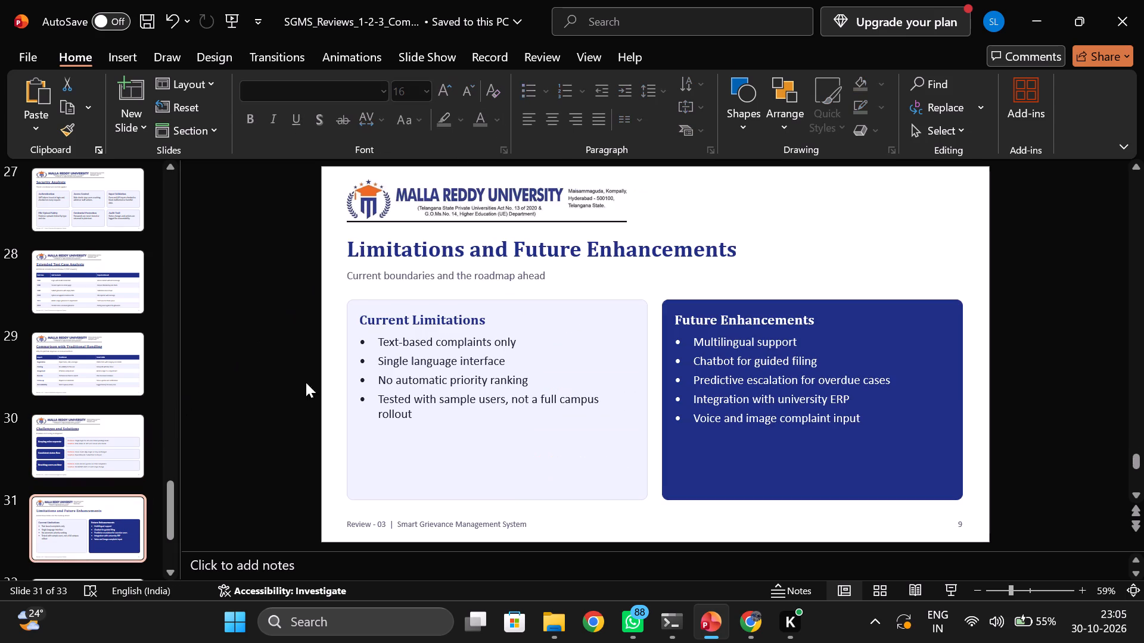
click(545, 202)
drag(629, 203, 766, 210)
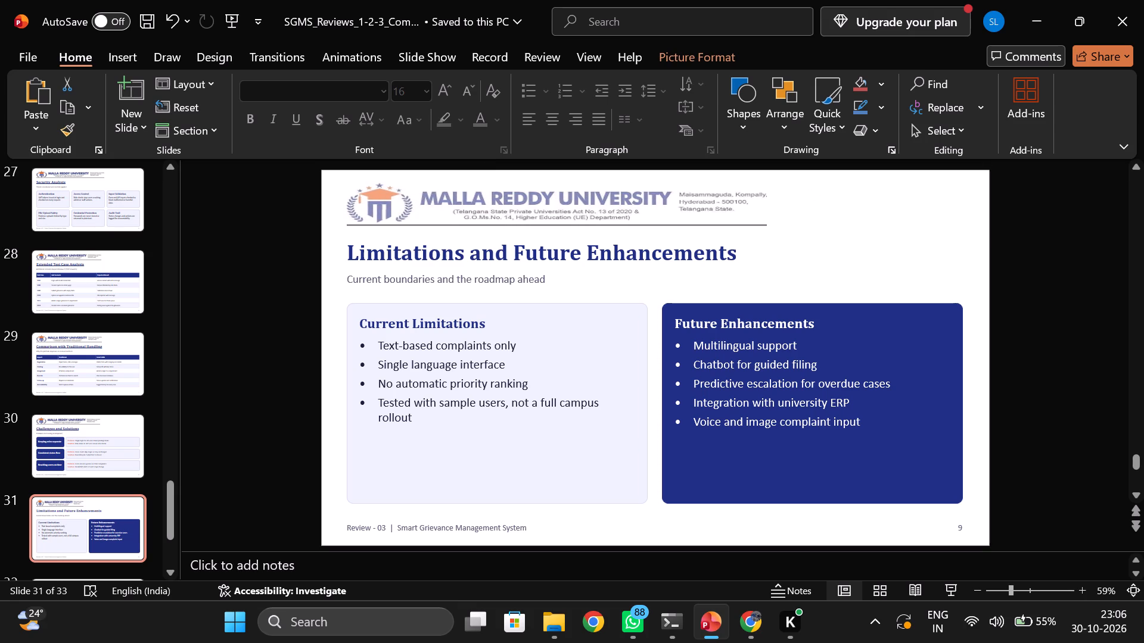
drag(766, 210, 763, 210)
On the Limitations and Future Enhancements slide, underline the heading and make the subtitle text black.
click(692, 260)
key(ctrl+a)
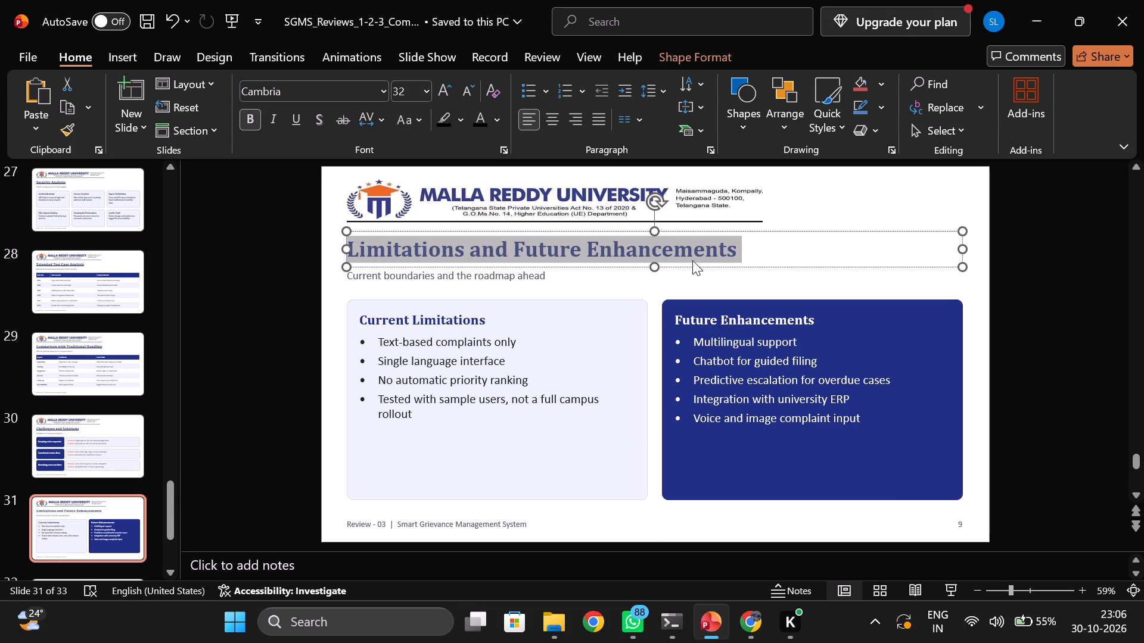
click(297, 115)
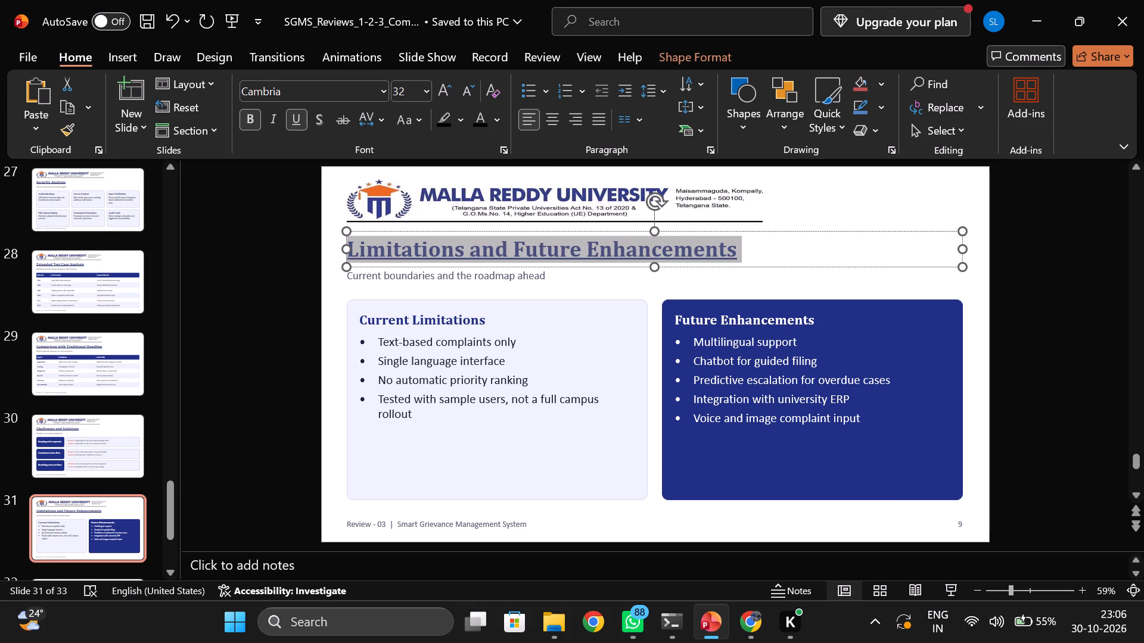
click(400, 277)
key(ctrl+a)
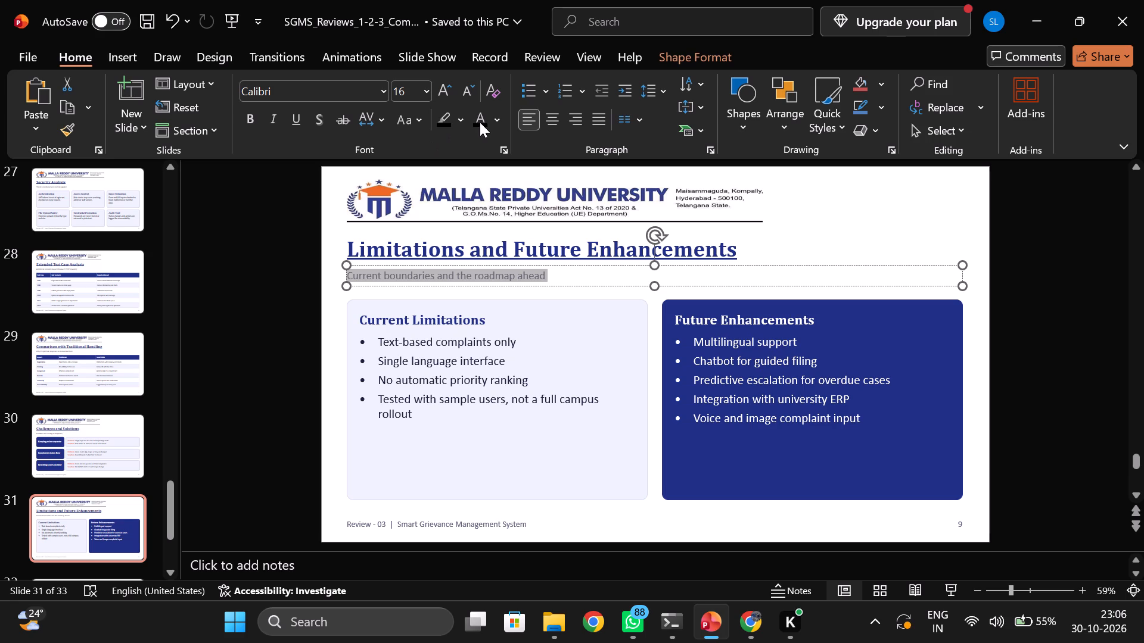
click(480, 122)
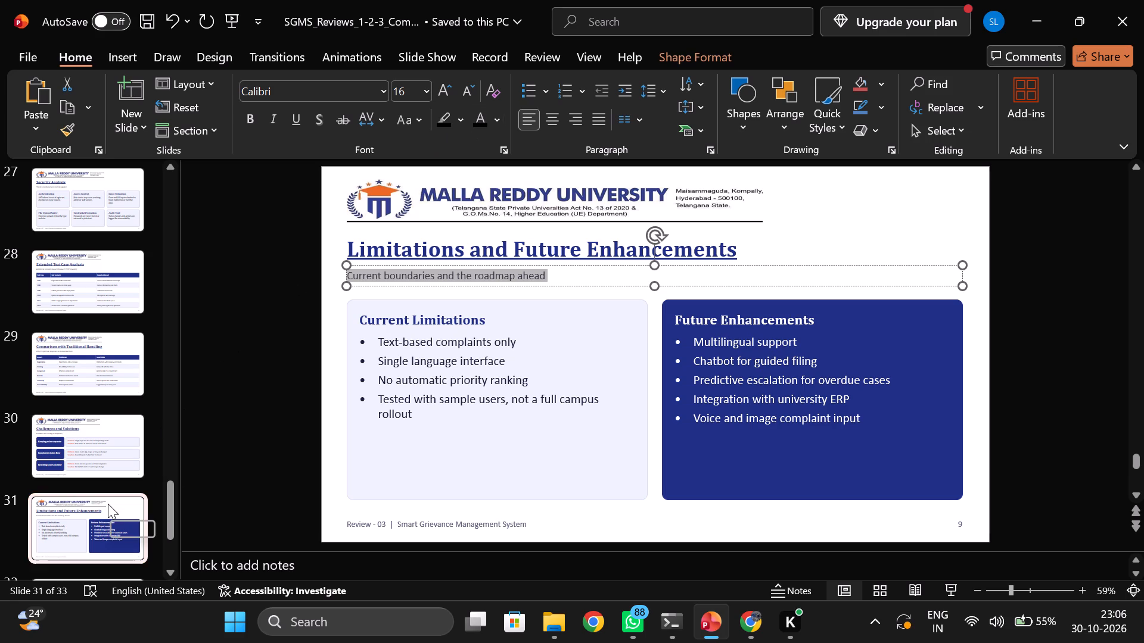
On the Conclusion slide, widen the university header image rightward nearly to the far edge of the middle card.
click(108, 504)
key(Down)
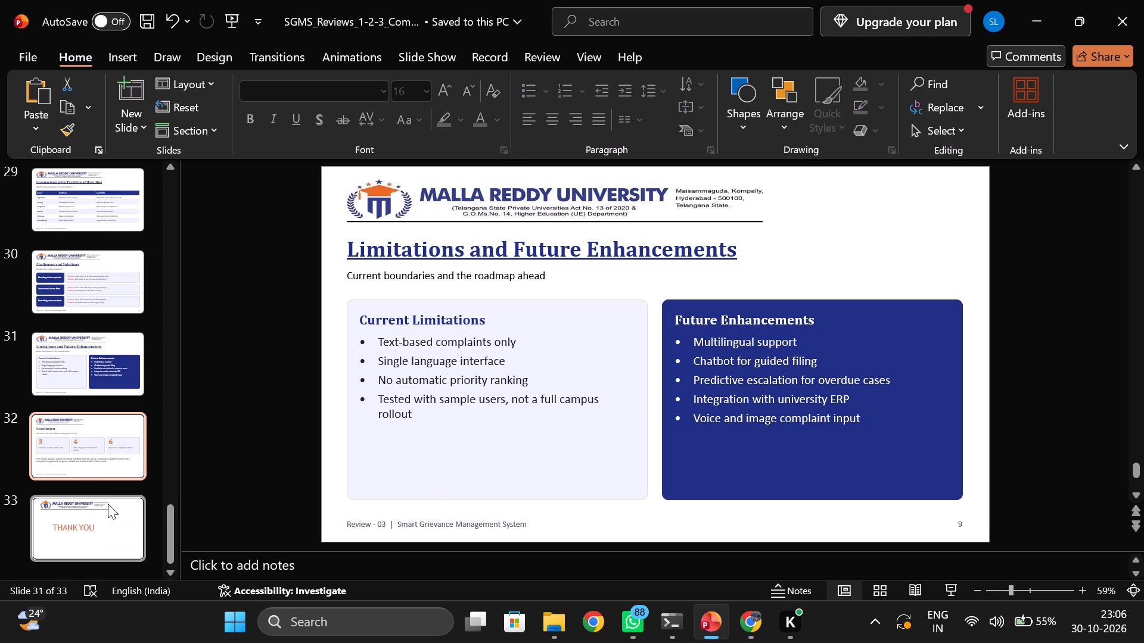
click(58, 441)
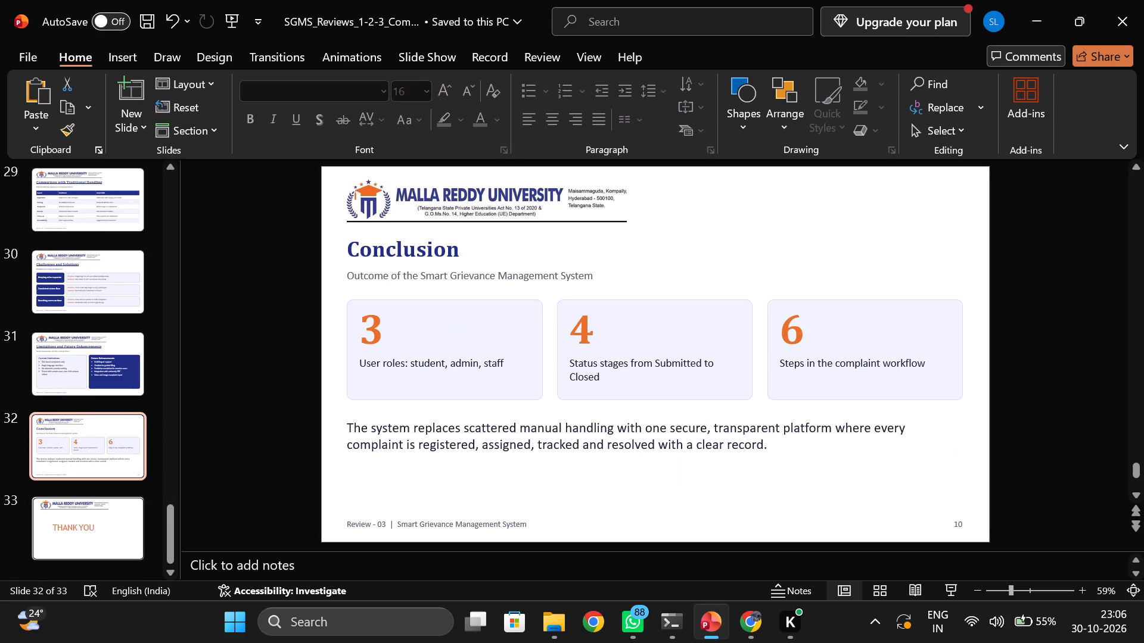
click(574, 219)
drag(632, 203, 689, 207)
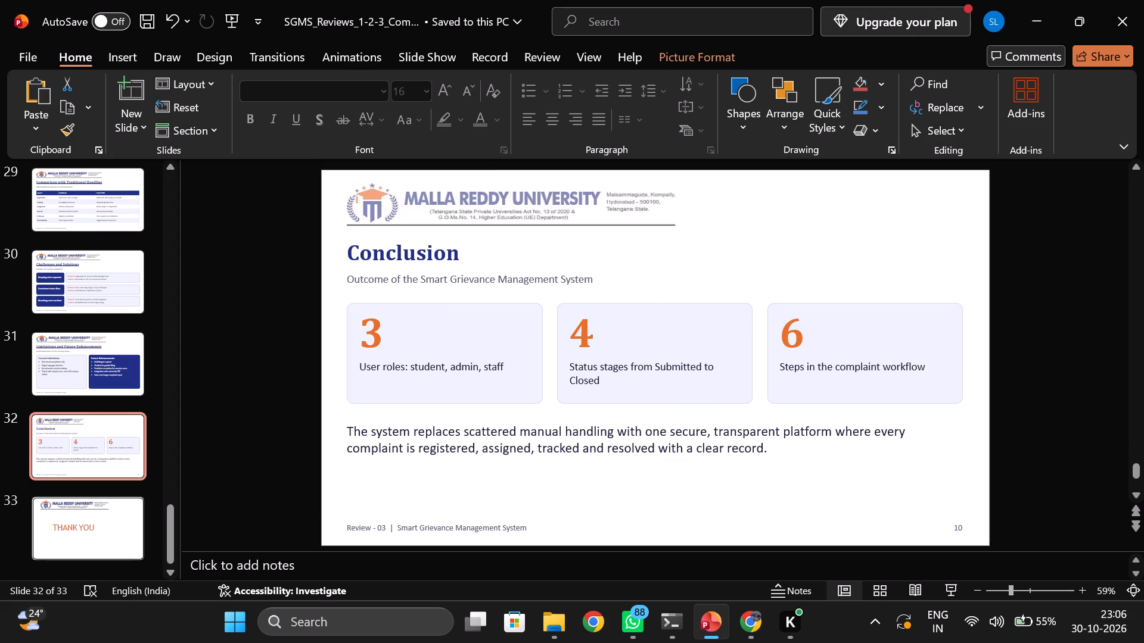
drag(689, 207, 733, 207)
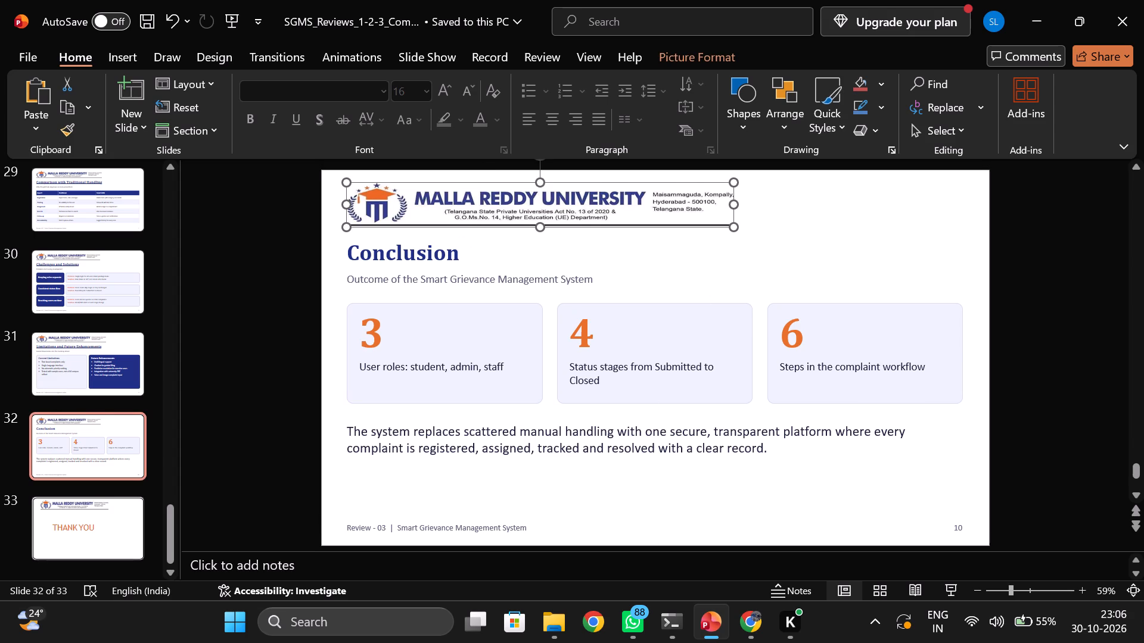
On the Conclusion slide, underline the heading and make the subtitle text black.
click(426, 262)
key(ctrl+a)
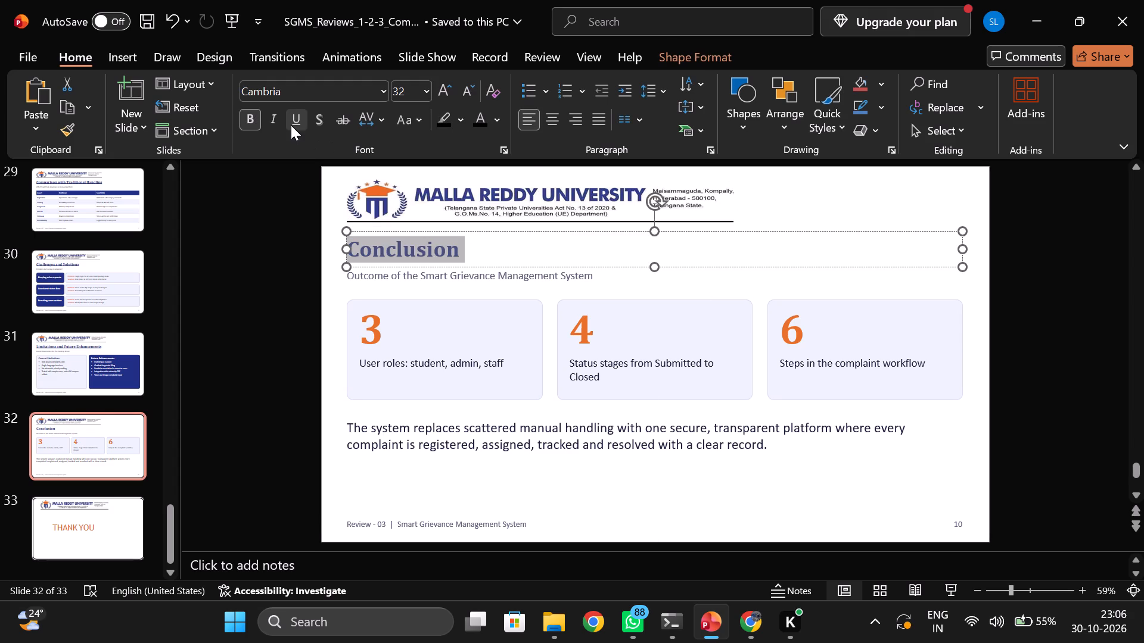
click(291, 125)
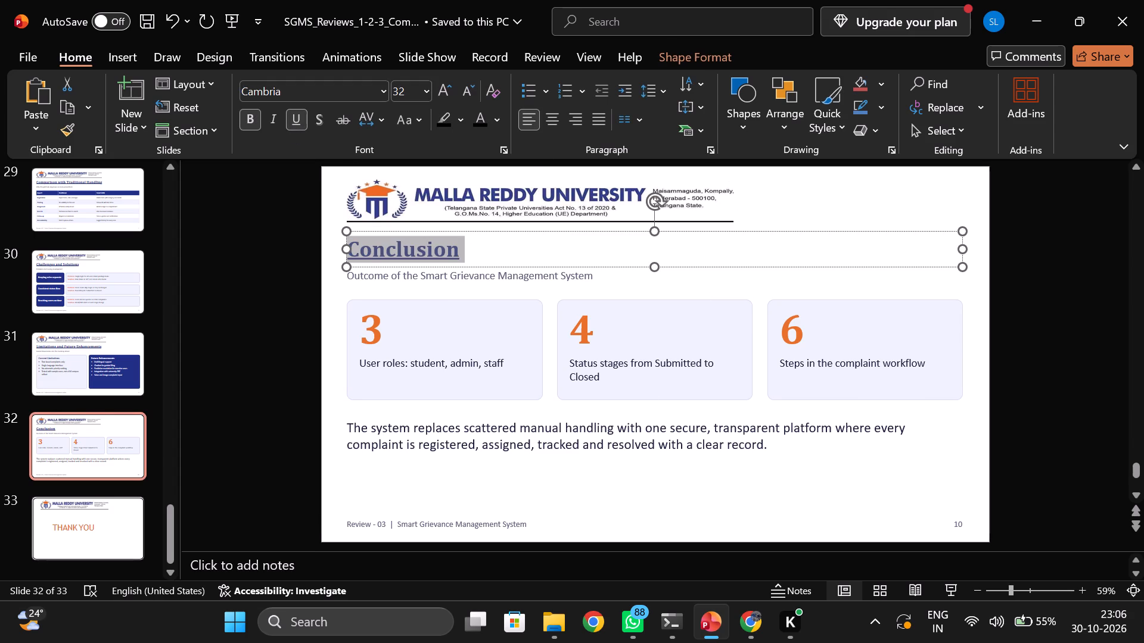
click(376, 279)
key(ctrl+a)
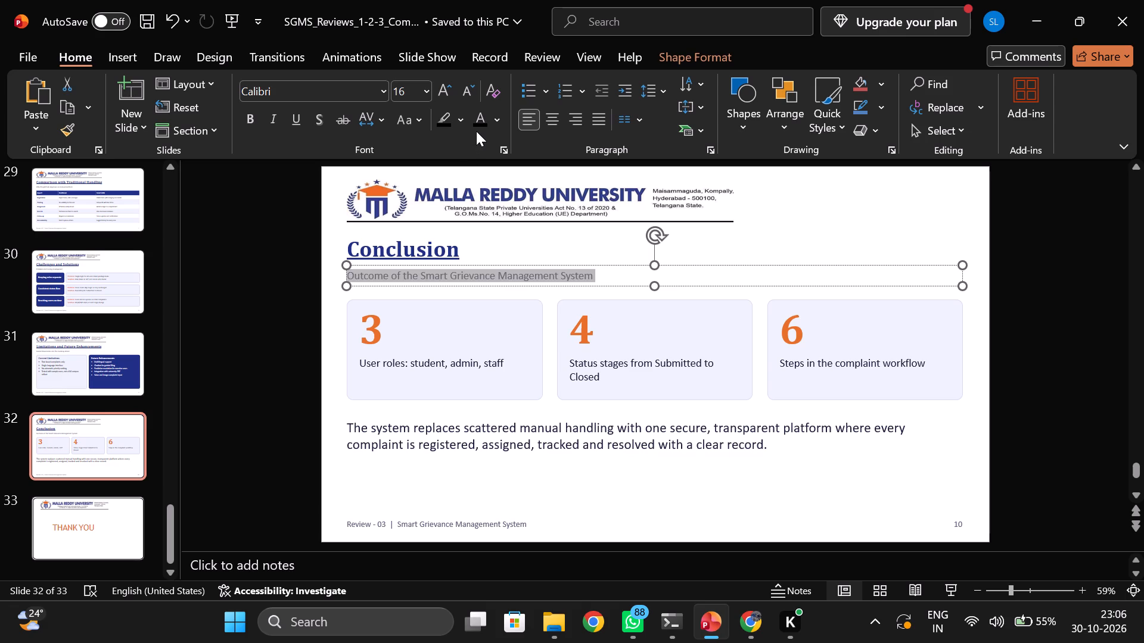
click(476, 121)
On the Review - 01 title slide, insert three spaces before the guide's name to shift it rightward.
click(89, 545)
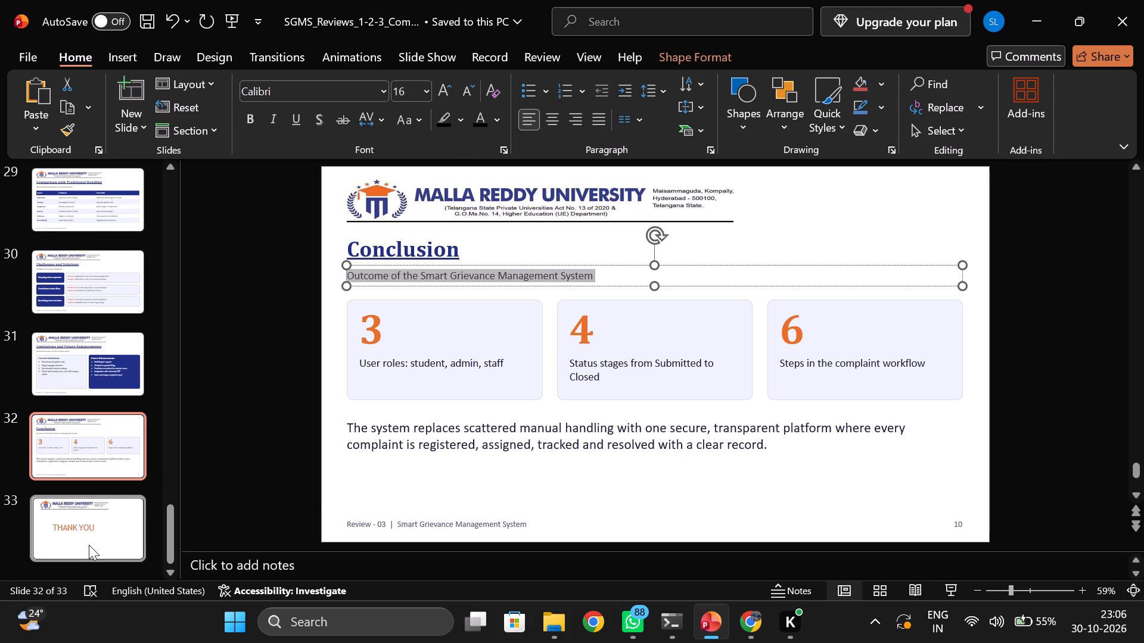
scroll(89, 464, down, 1)
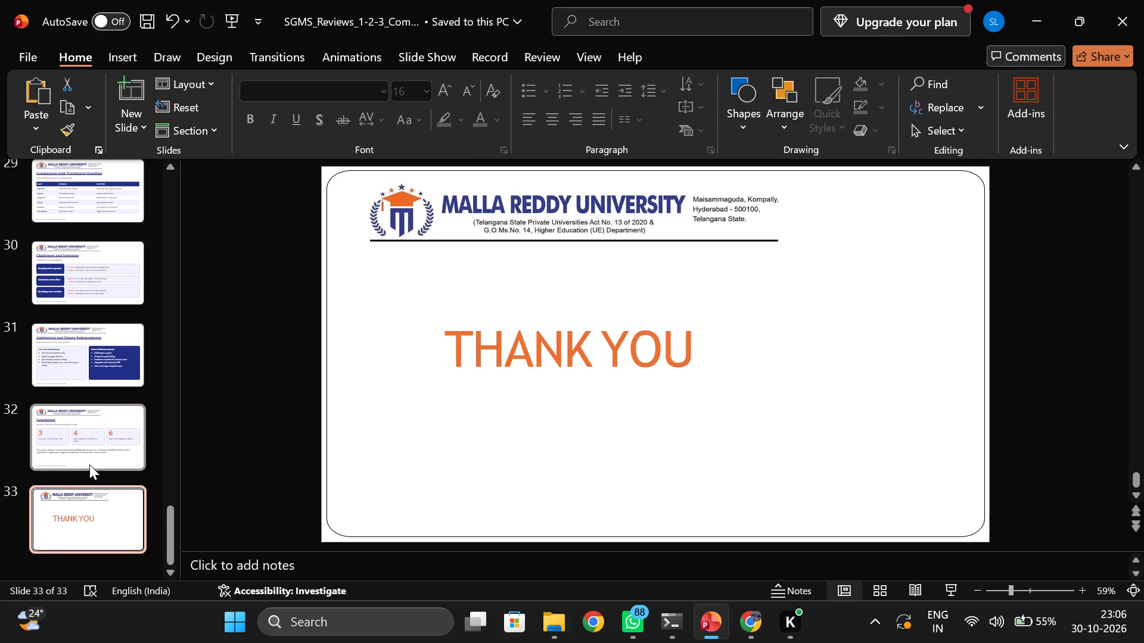
scroll(89, 464, up, 19)
click(69, 197)
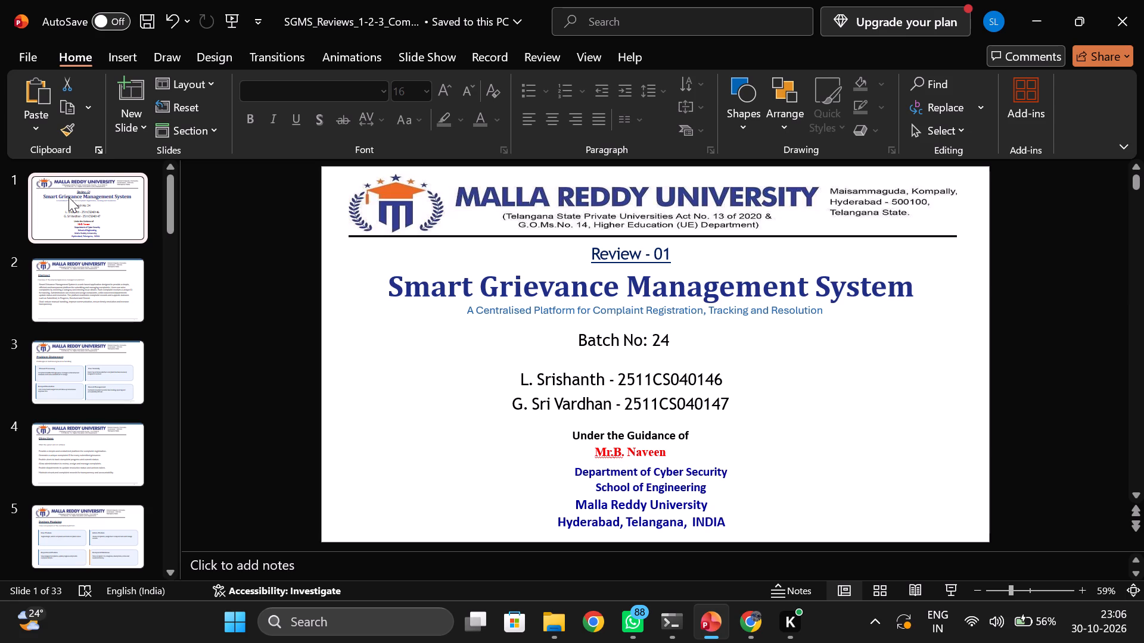
click(595, 455)
key(space)
key(space)
key(space)
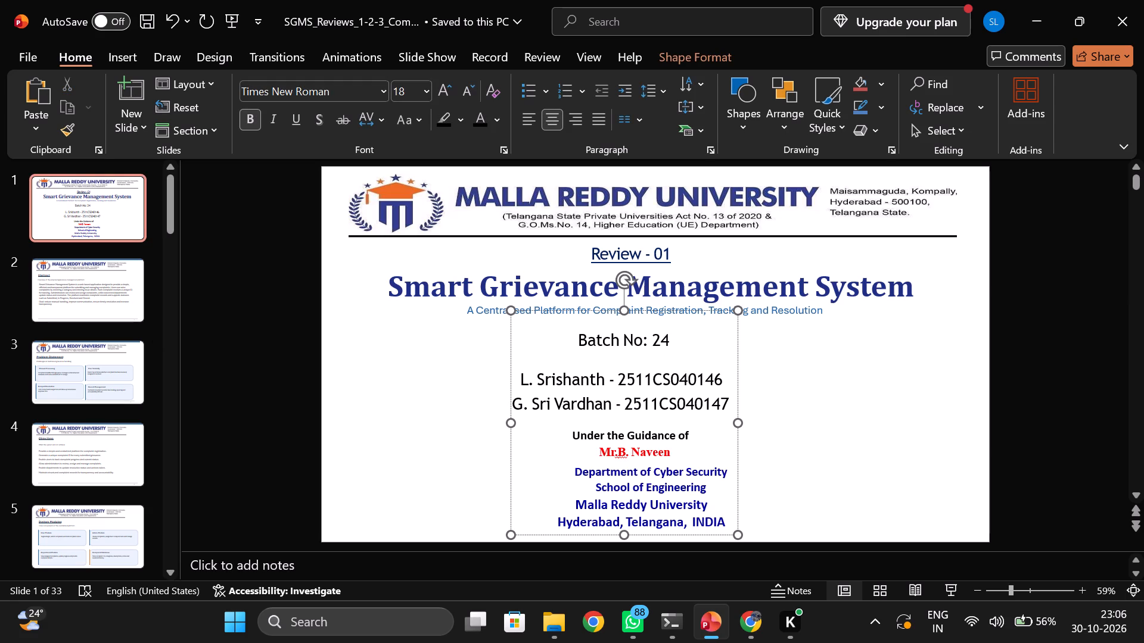
On the Review - 01 title slide, re-break the department text into centred lines "Department of Cyber Security" and "School of Engineering" below the guide's name.
click(567, 470)
key(BackSpace)
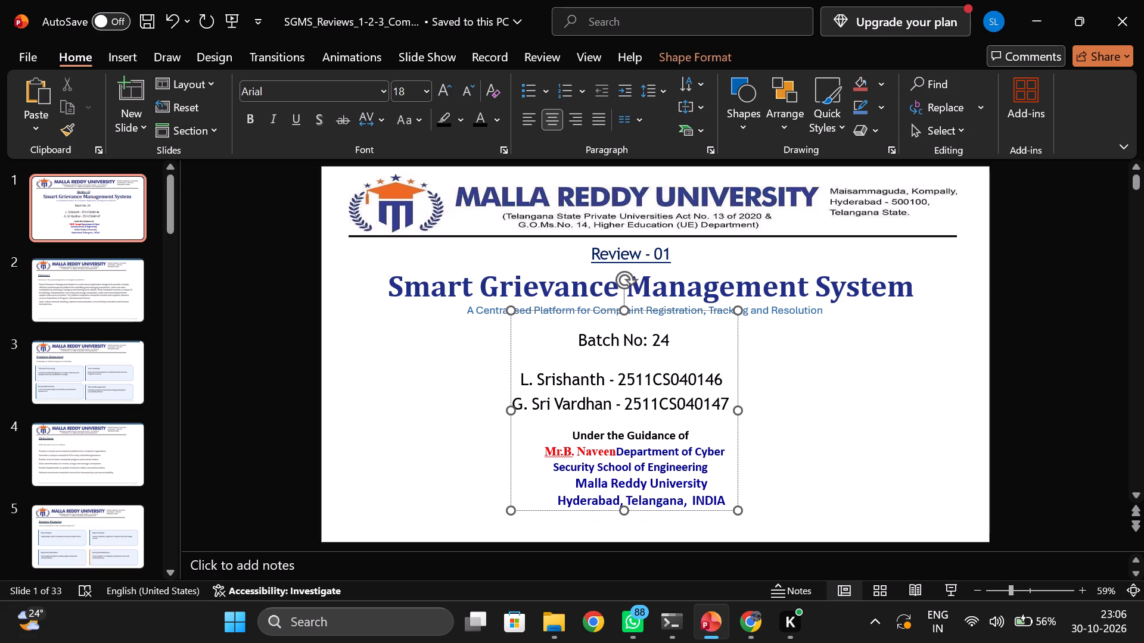
key(Return)
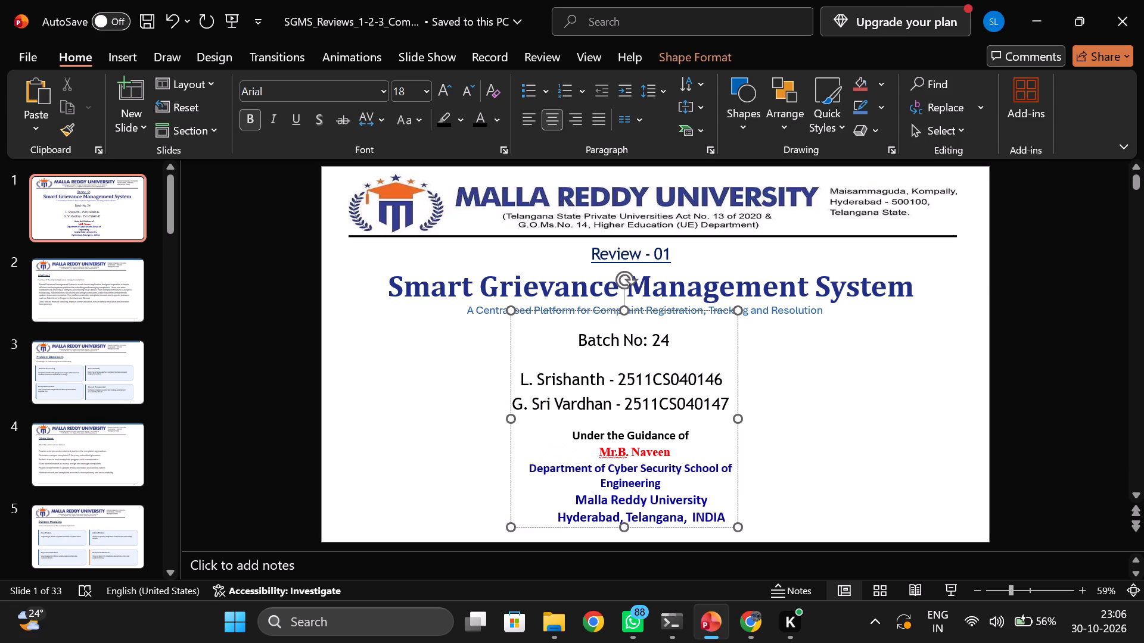
click(681, 471)
key(Return)
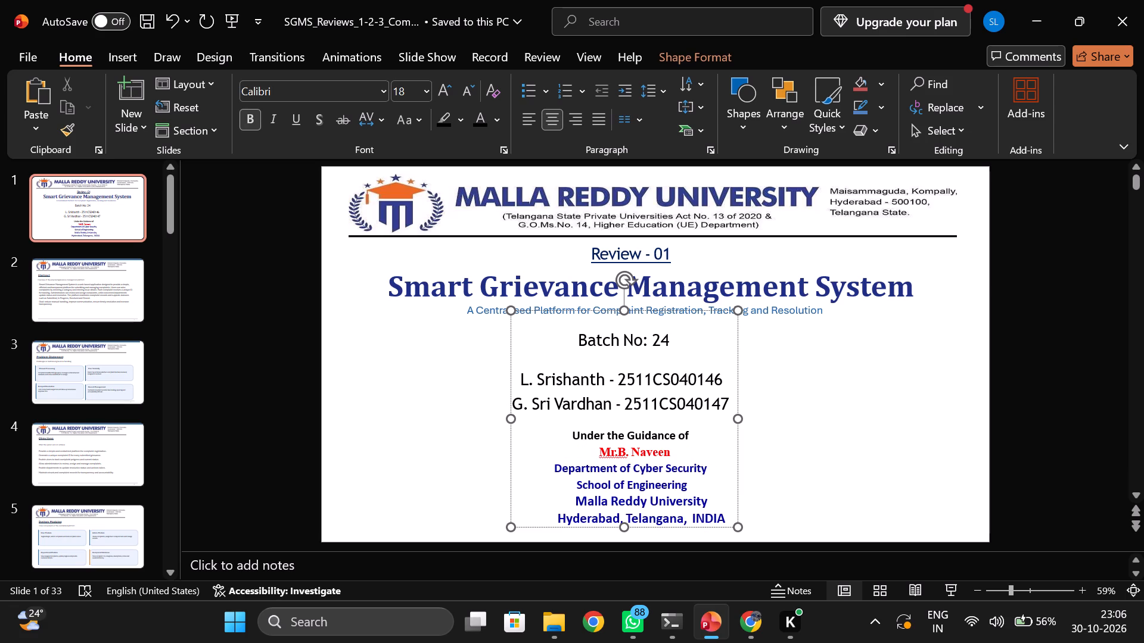
click(788, 458)
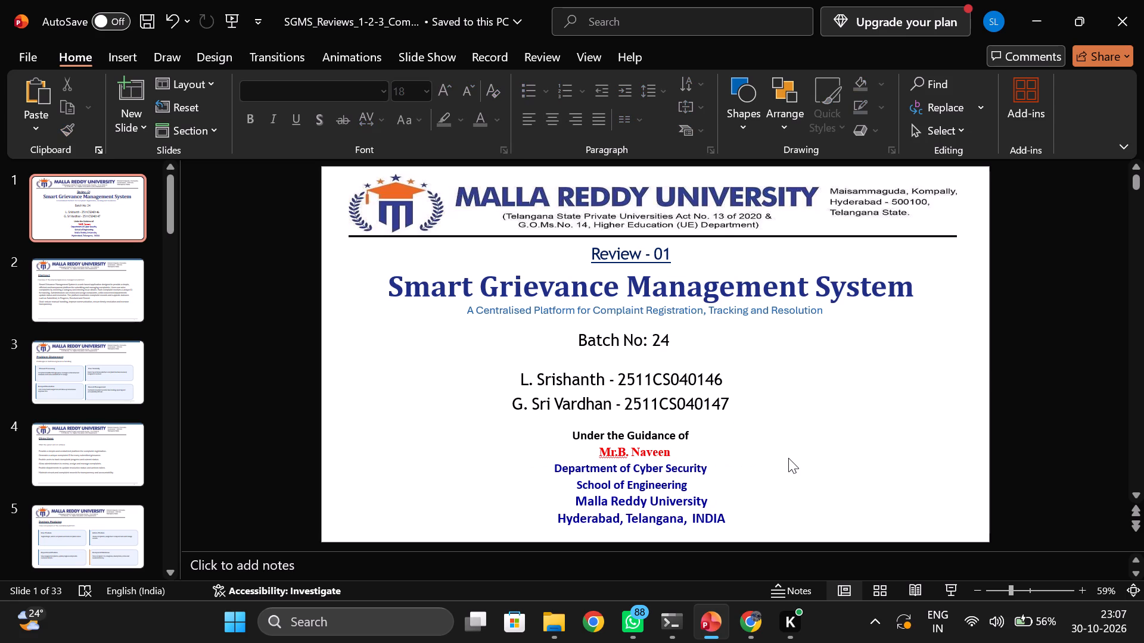
Check the Review - 01 slides from Abstract through Thank You for consistent headers, headings and subtitles, up to the Review - 02 title slide.
key(Down)
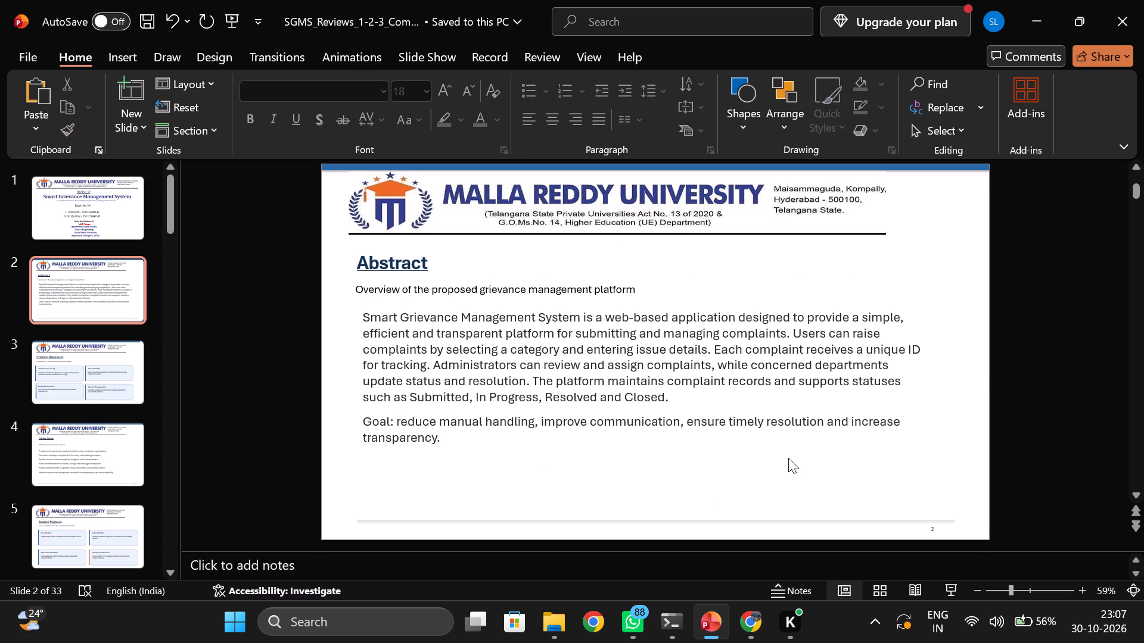
key(Down)
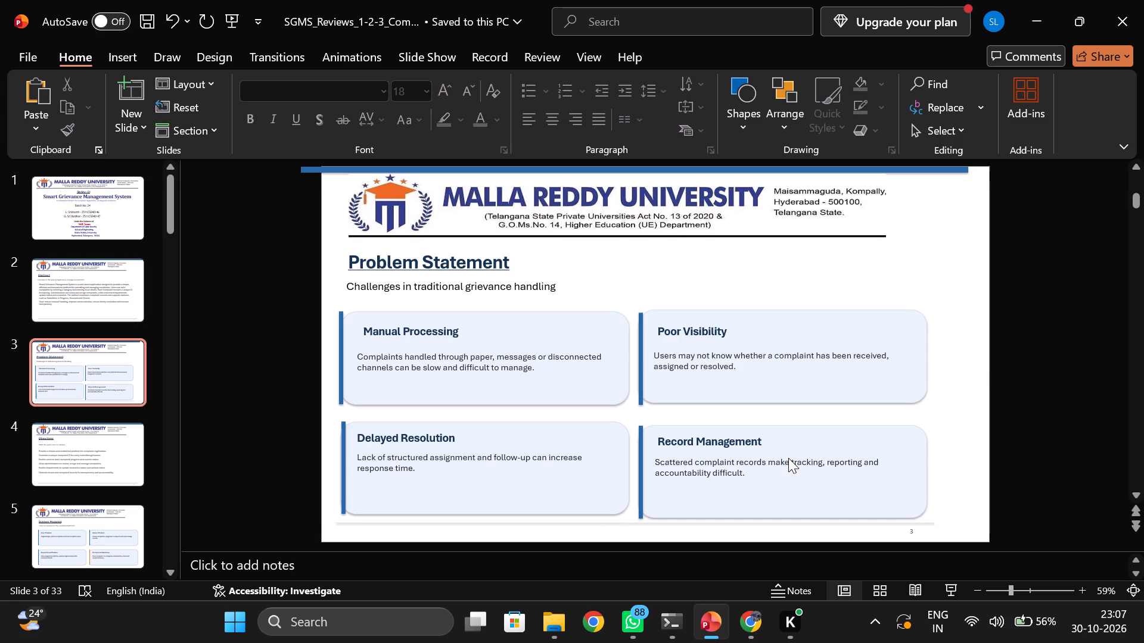
key(Down)
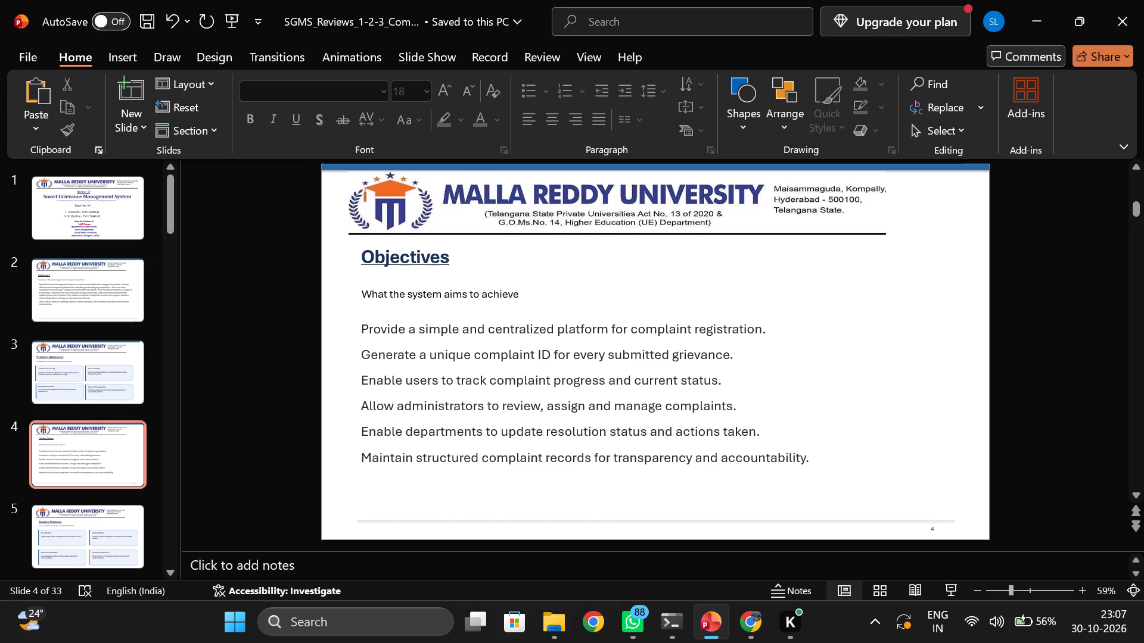
key(Down)
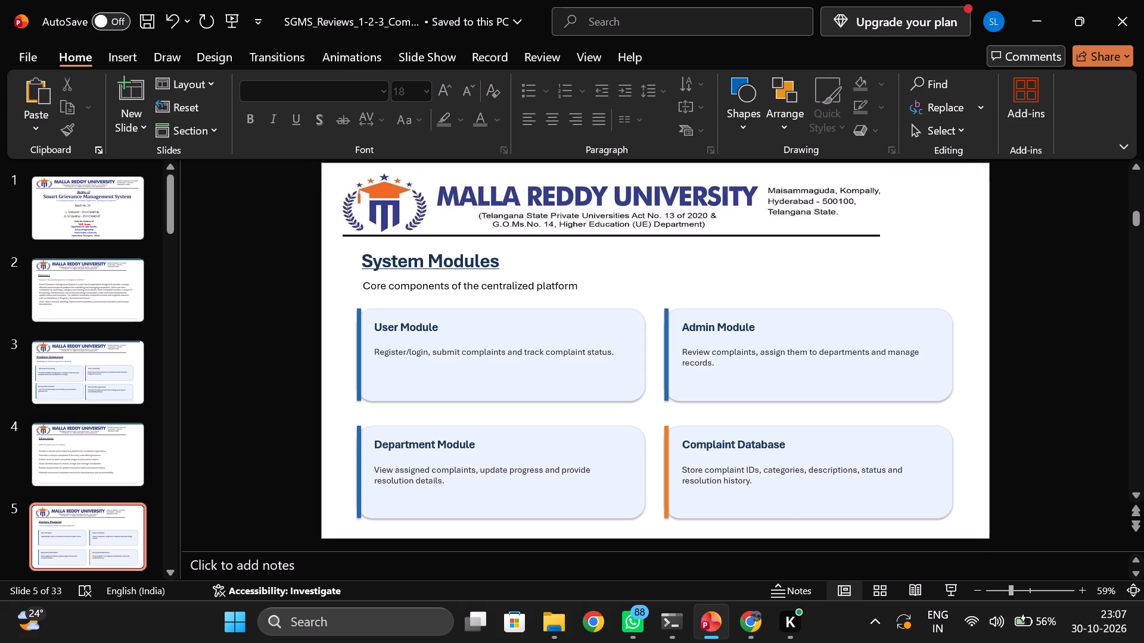
key(Down)
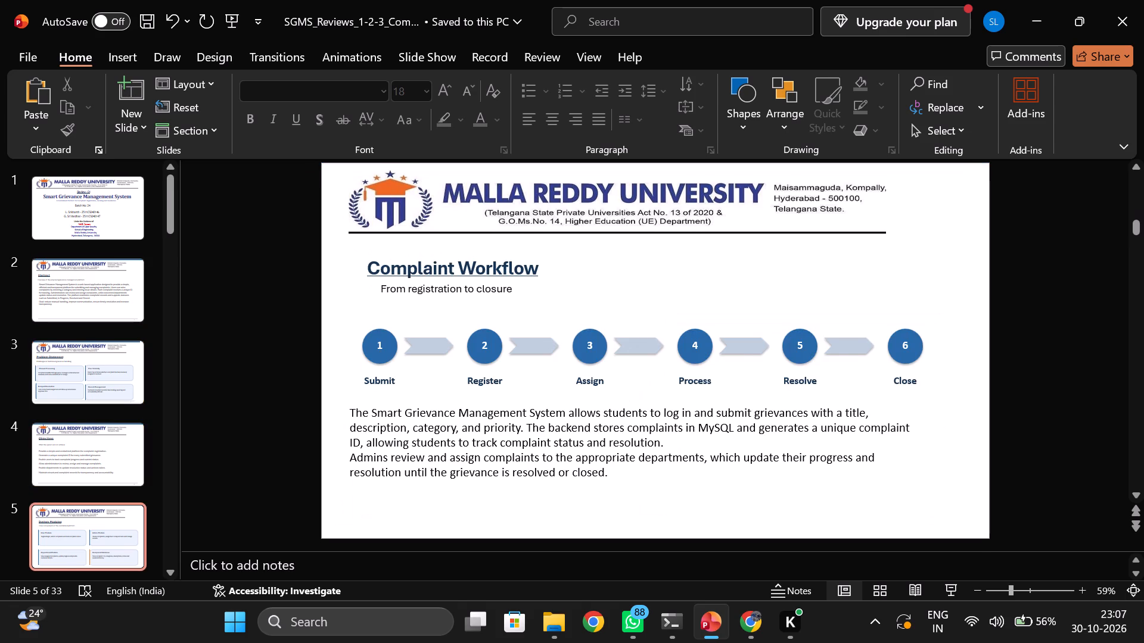
key(Down)
key(Down)
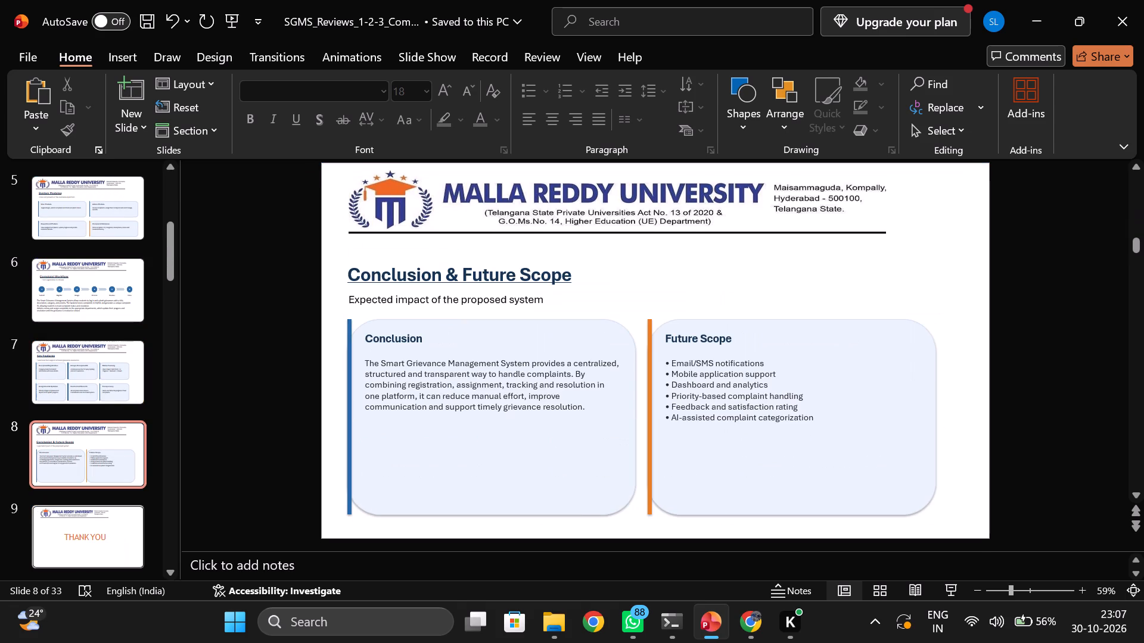
key(Down)
key(Down)
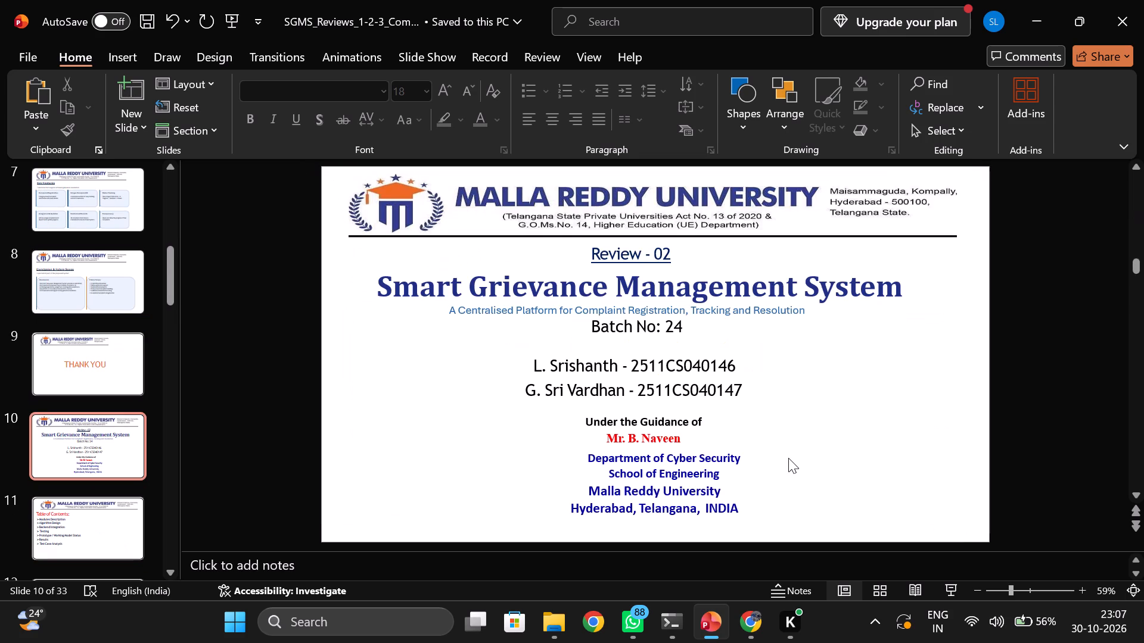
On the Review - 02 title slide, insert three spaces before the guide's name to shift it rightward.
click(614, 438)
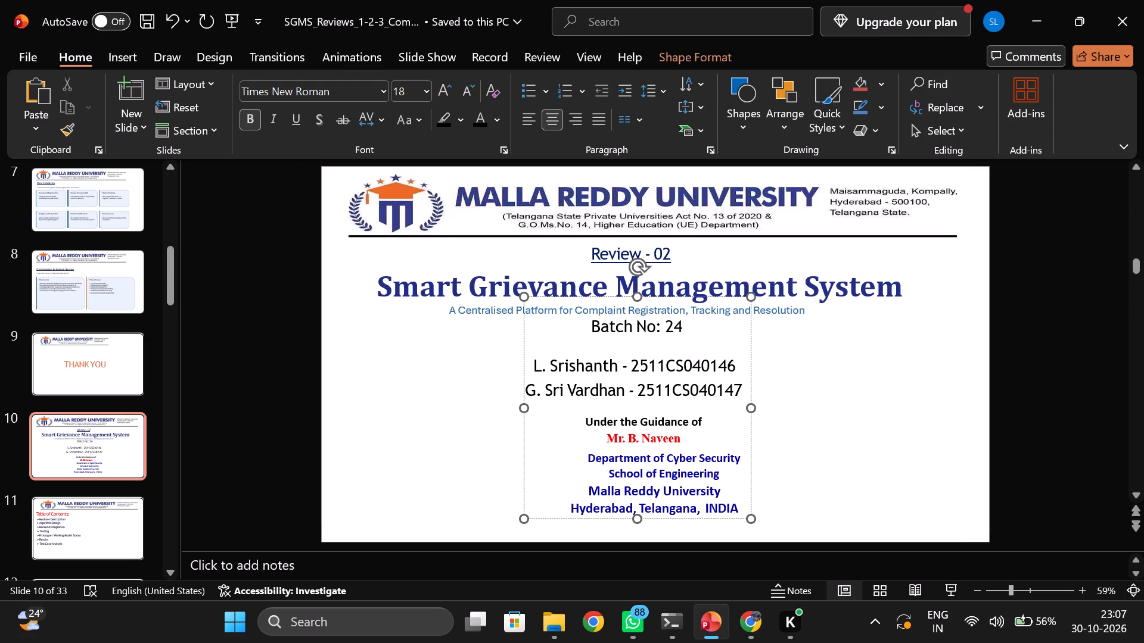
key(Left)
key(Left)
click(614, 438)
key(Left)
key(space)
key(space)
key(space)
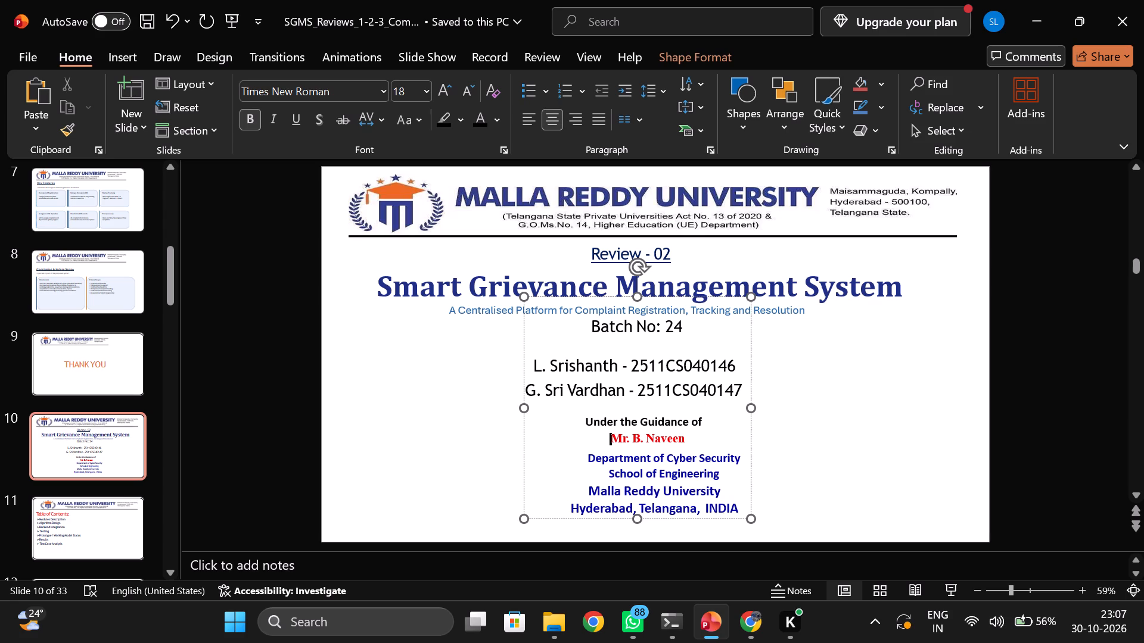
On the Review - 02 title slide, replace the break before "School of Engineering" so it starts its own paragraph below "Department of Cyber Security".
click(613, 476)
key(Left)
key(BackSpace)
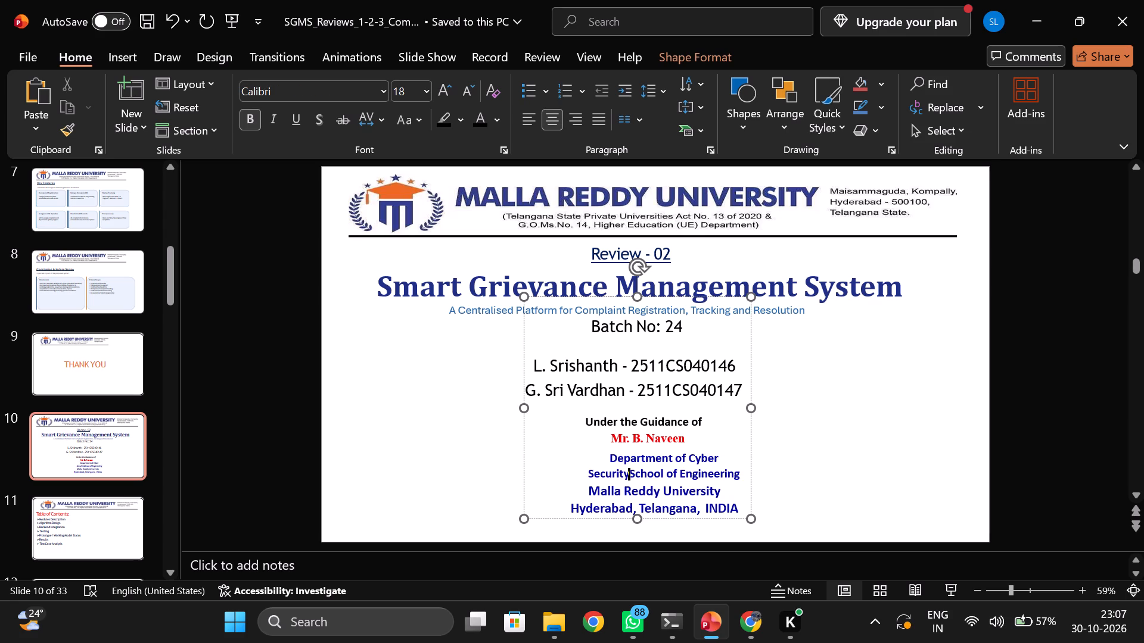
key(Return)
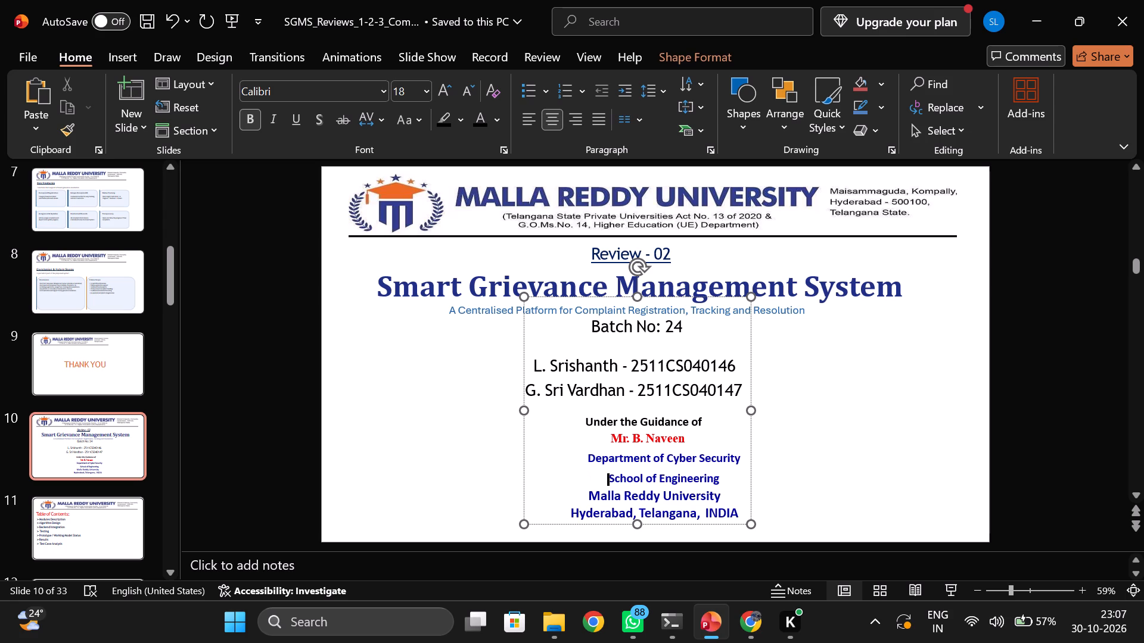
key(BackSpace)
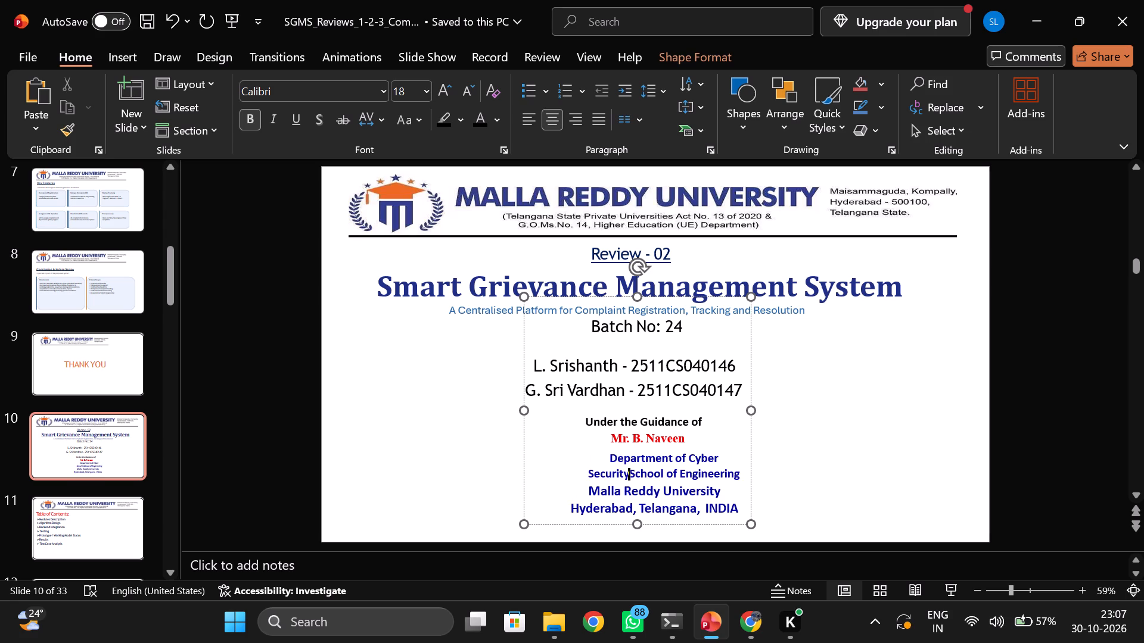
key(Return)
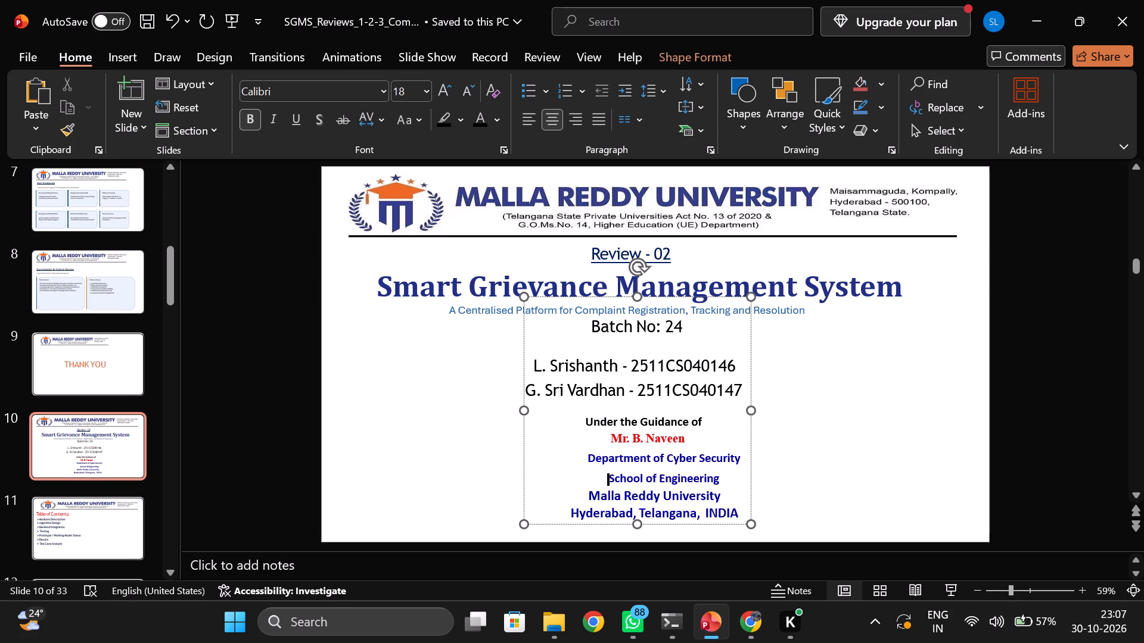
click(826, 445)
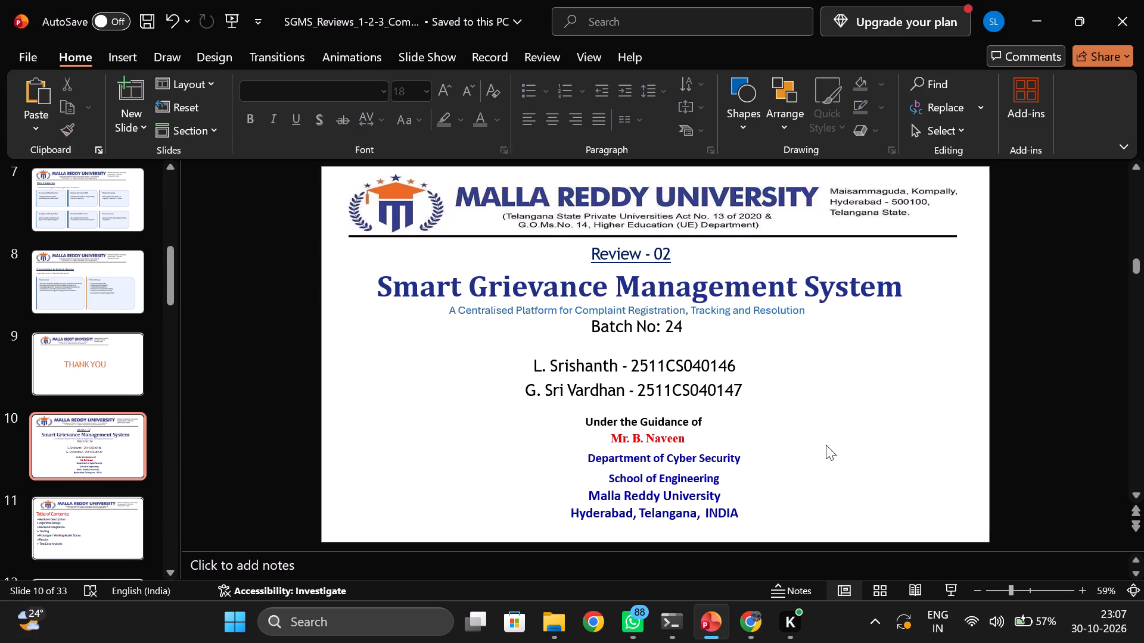
Check the Review - 02 slides from Table of Contents through Thank You for consistent layout, up to the Review - 03 title slide.
key(Down)
key(Down)
key(Down)
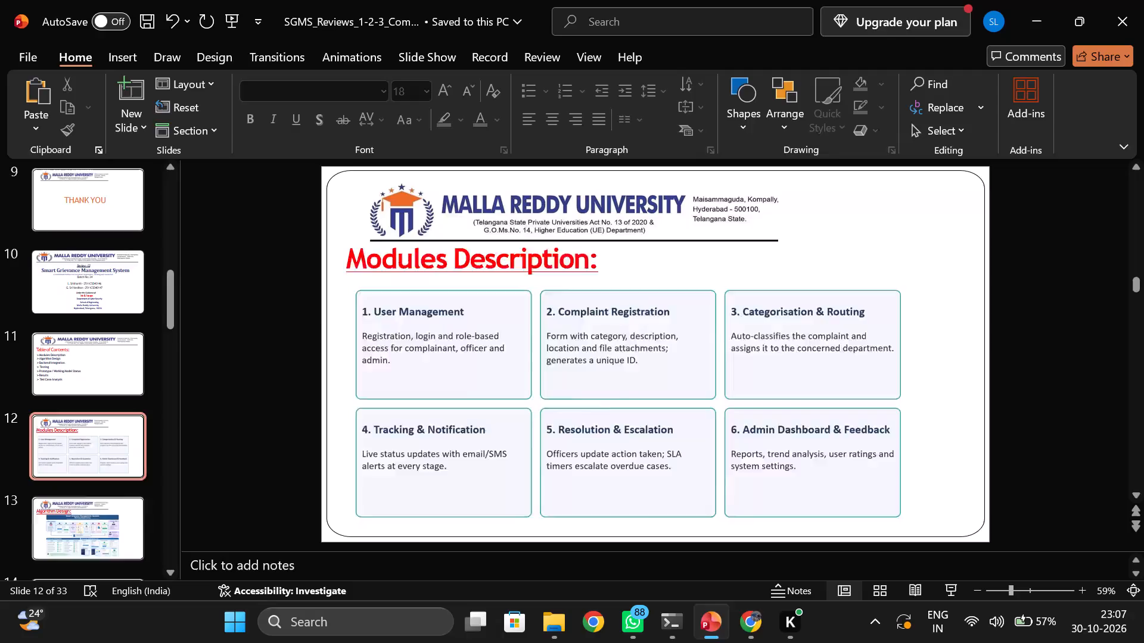
key(Down)
key(Down)
key(Down)
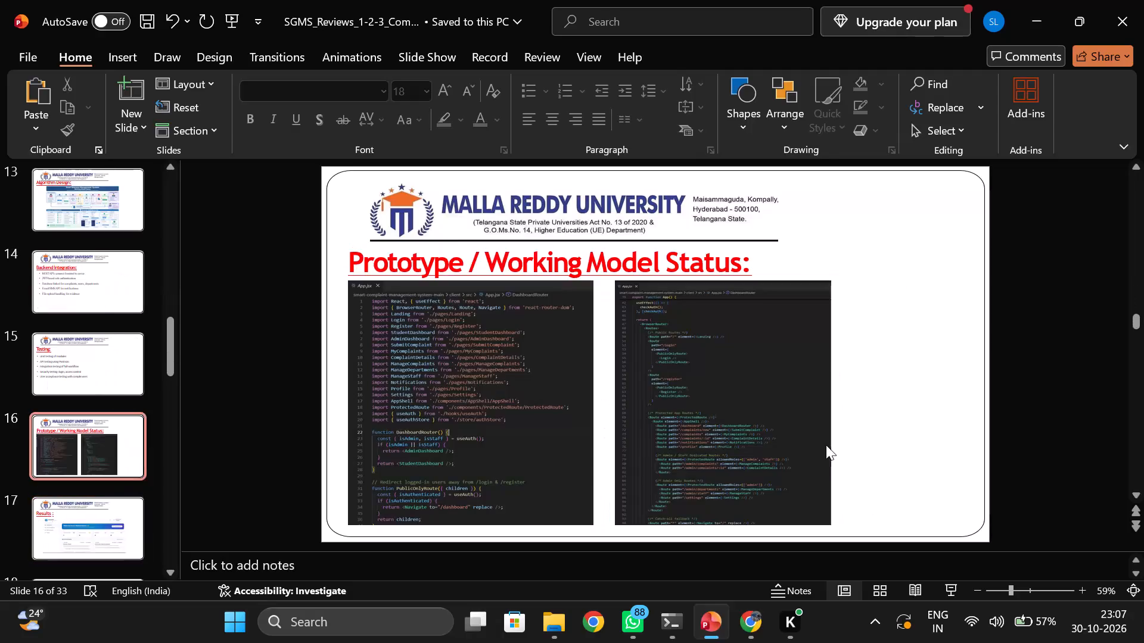
key(Down)
key(Down)
key(Down)
key(Down)
key(Down)
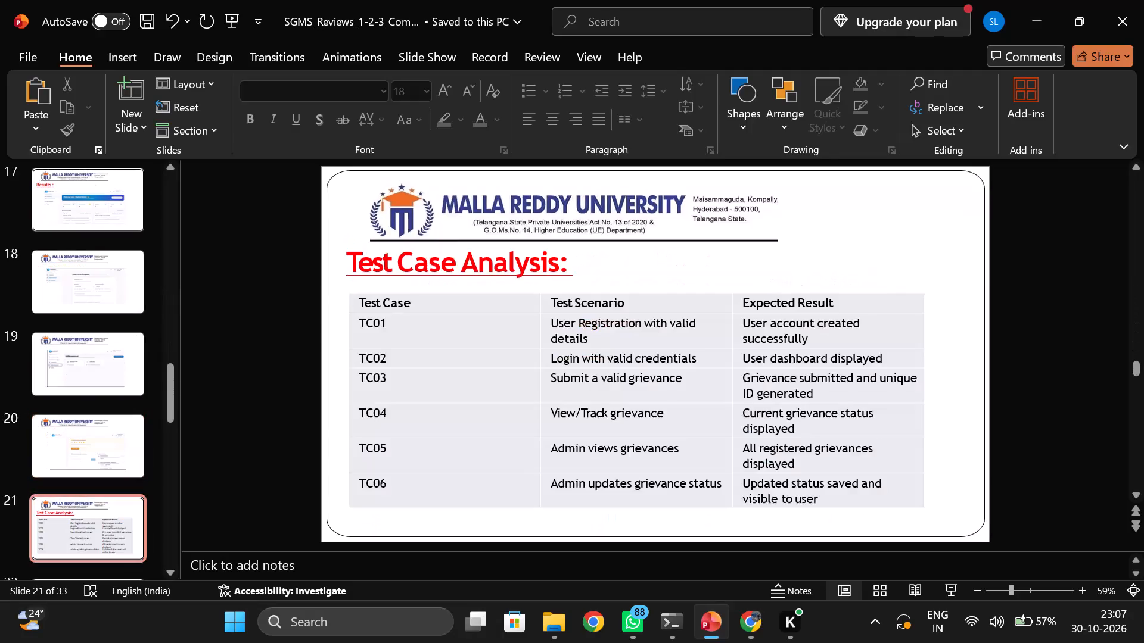
key(Down)
key(Down)
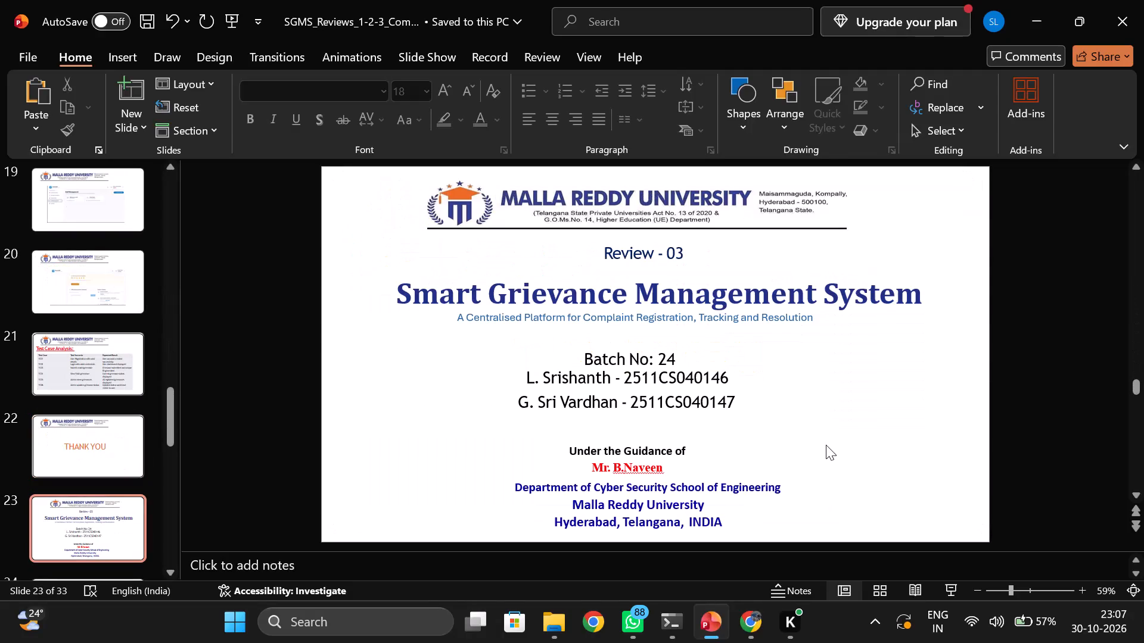
On the Review - 03 title slide, break the department line so "School of Engineering" sits below "Department of Cyber Security".
click(673, 489)
key(Left)
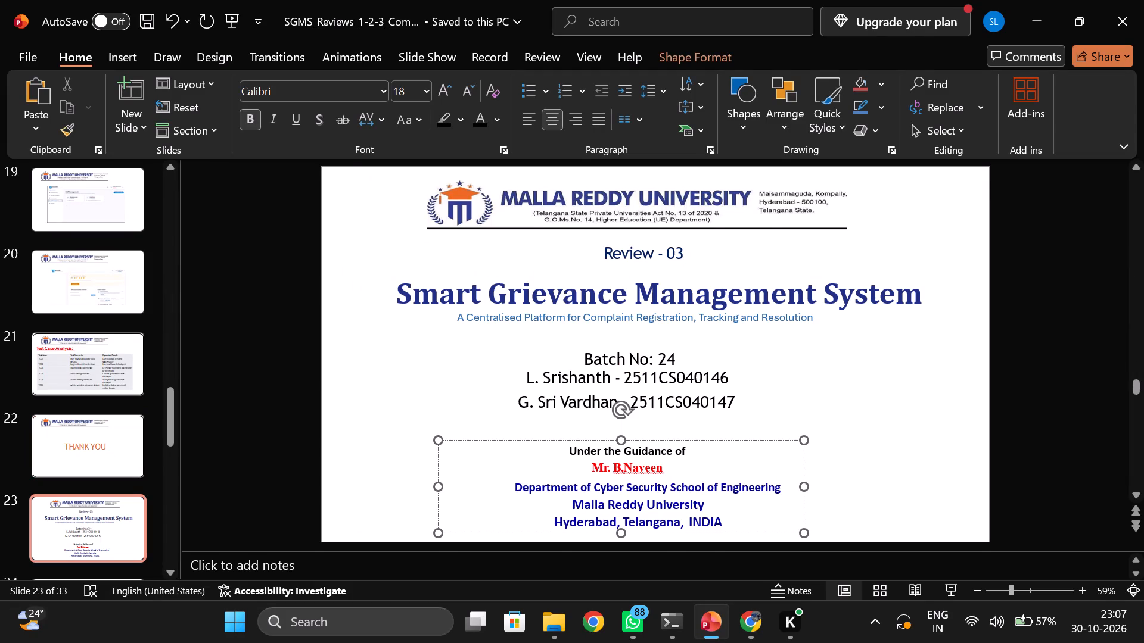
key(Return)
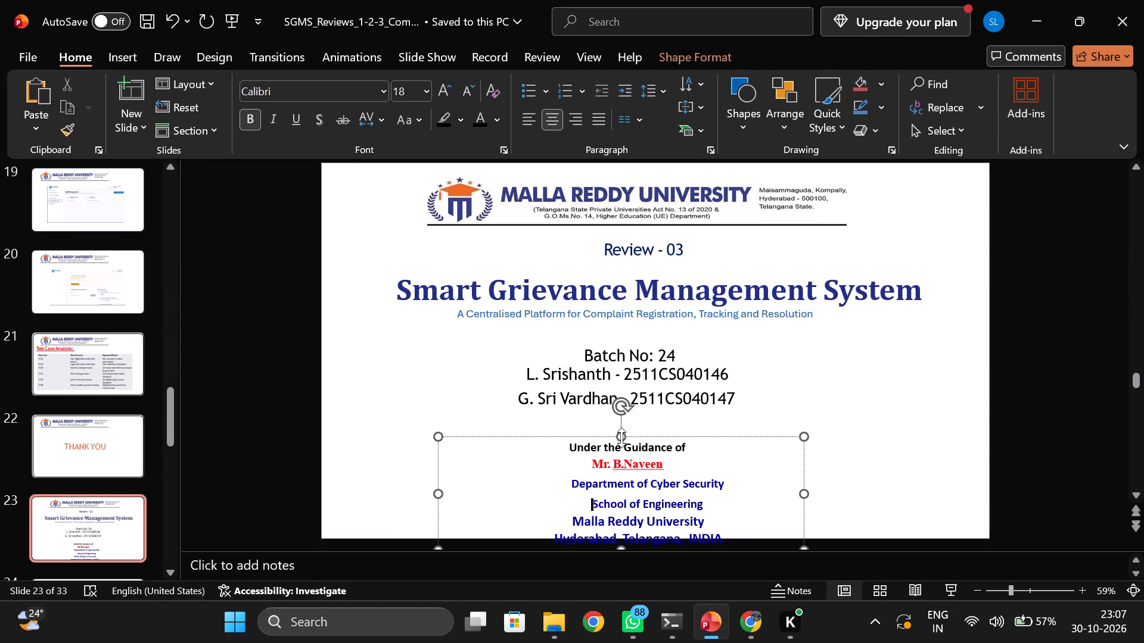
On the Review - 03 title slide, move the guidance and department text block slightly up and left so it fits on the slide.
drag(636, 438, 632, 424)
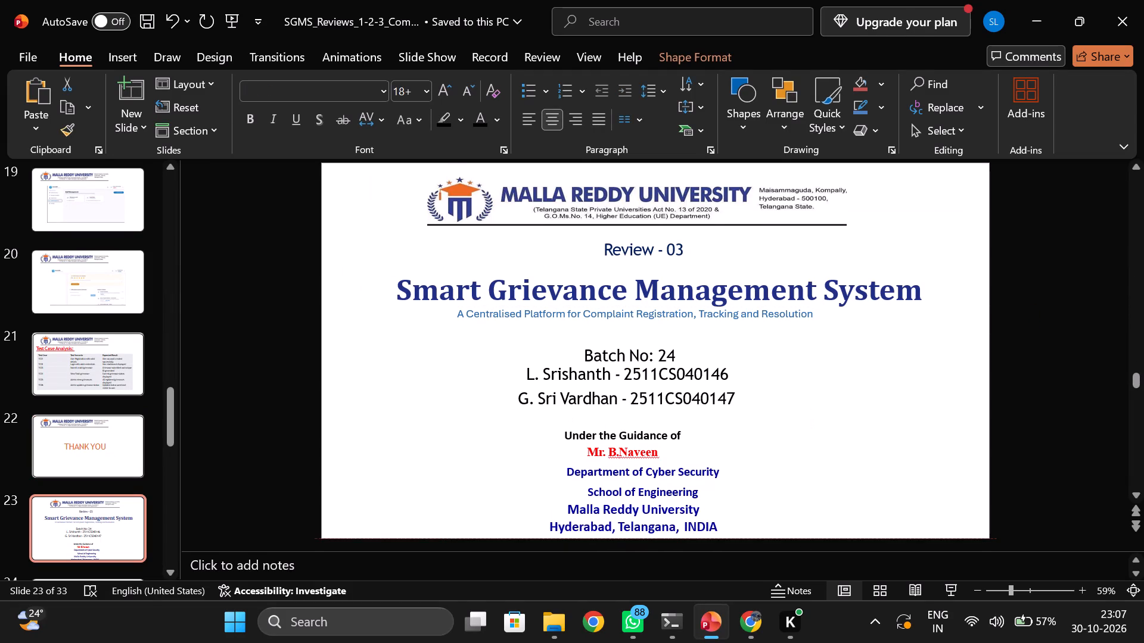
drag(632, 424, 632, 426)
click(844, 423)
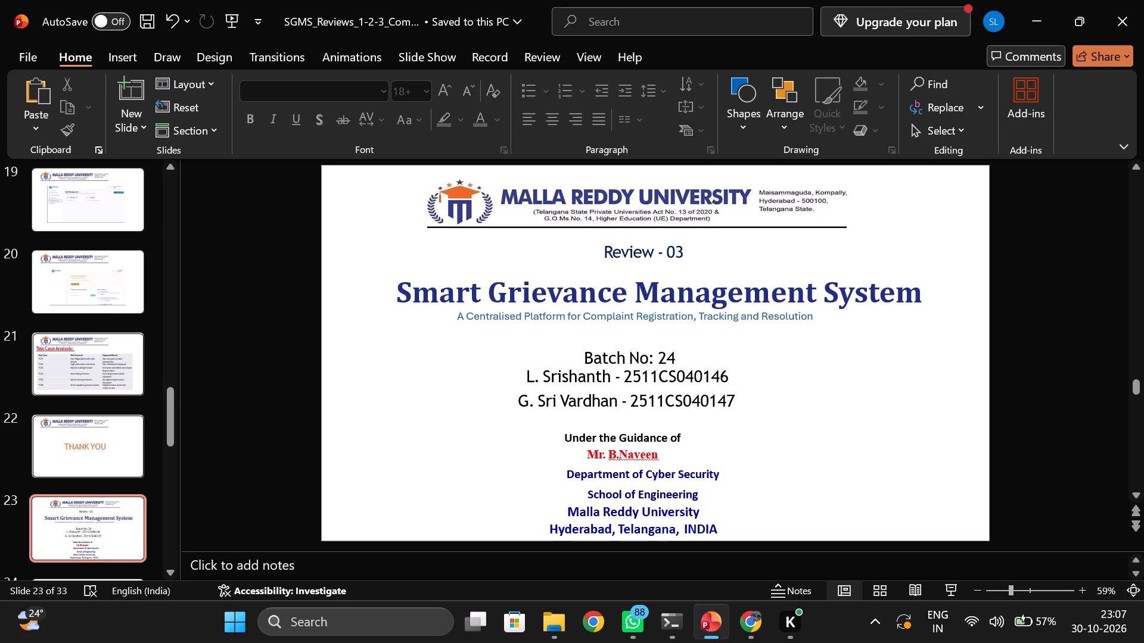
Check the Review - 03 slides from Project Progress Across Reviews to Thank You for consistent formatting, ending on the Conclusion slide.
key(Down)
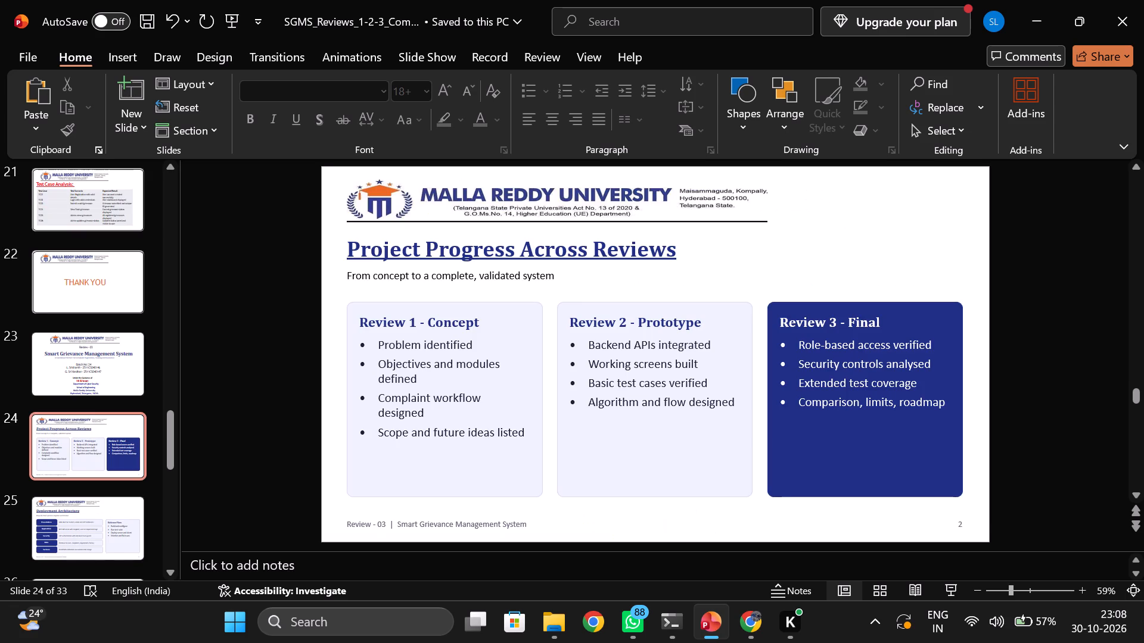
key(Down)
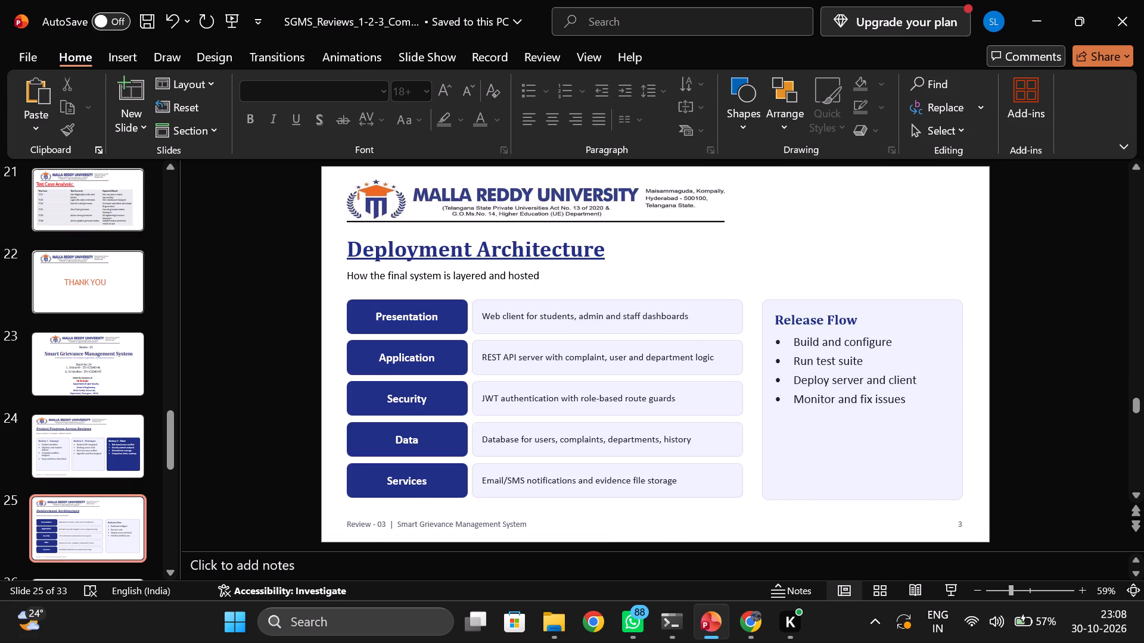
key(Down)
key(Down)
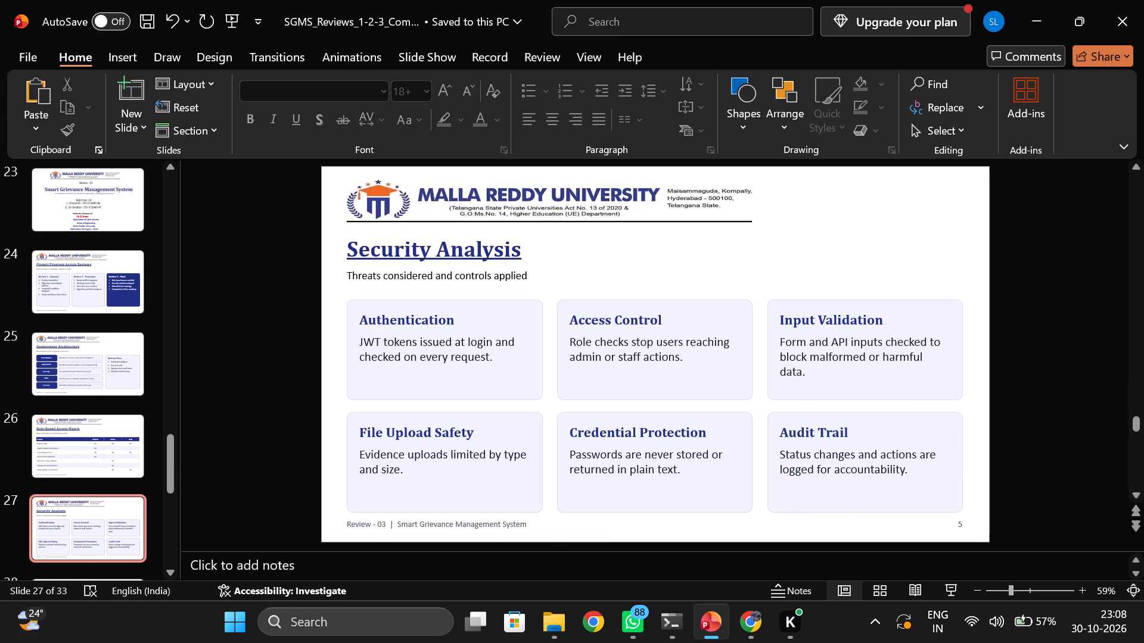
key(Down)
key(Down)
key(Down)
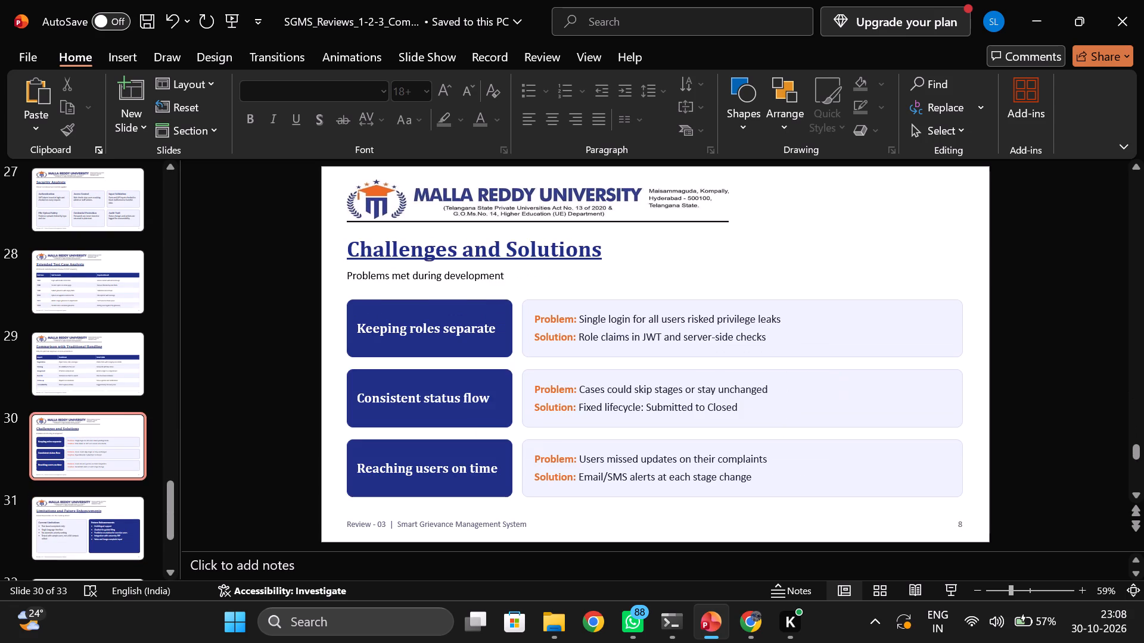
key(Down)
key(Down)
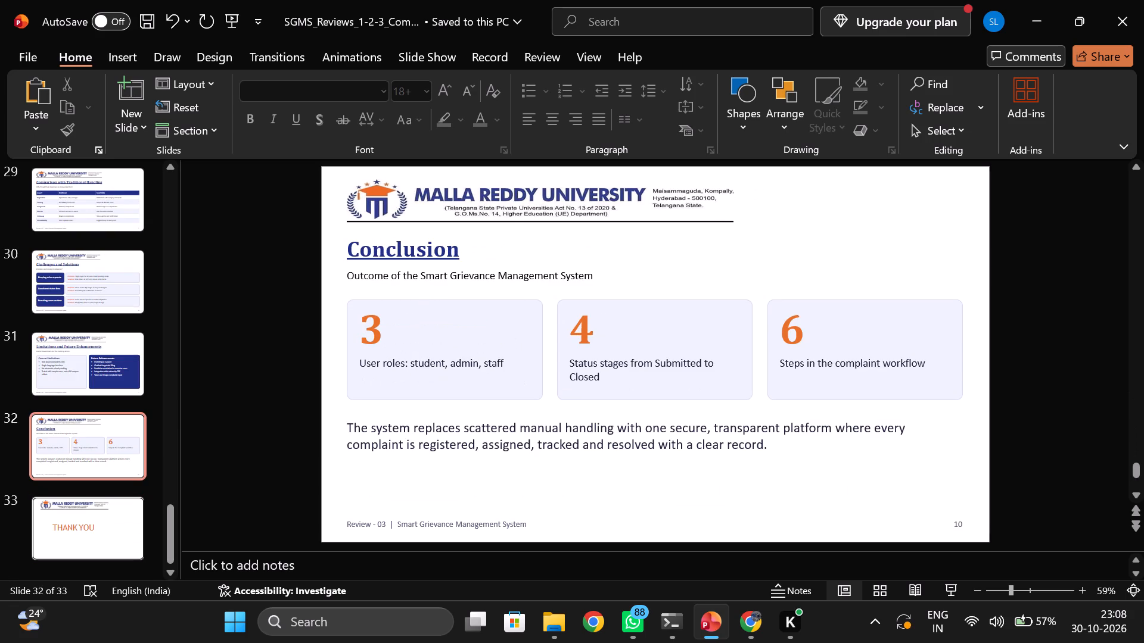
key(Down)
key(Up)
On the Conclusion slide, delete the "Review - 03 | Smart Grievance Management System" footer text.
click(534, 530)
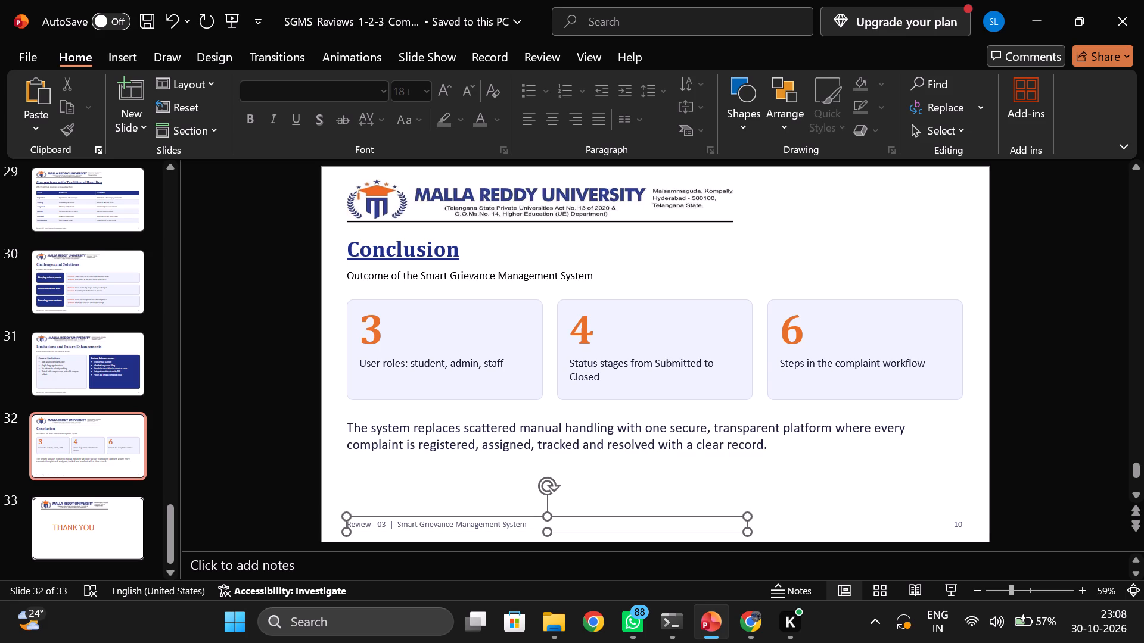
key(Delete)
On the Limitations and Future Enhancements slide, delete the "Review - 03 | Smart Grievance Management System" footer text box.
key(Down)
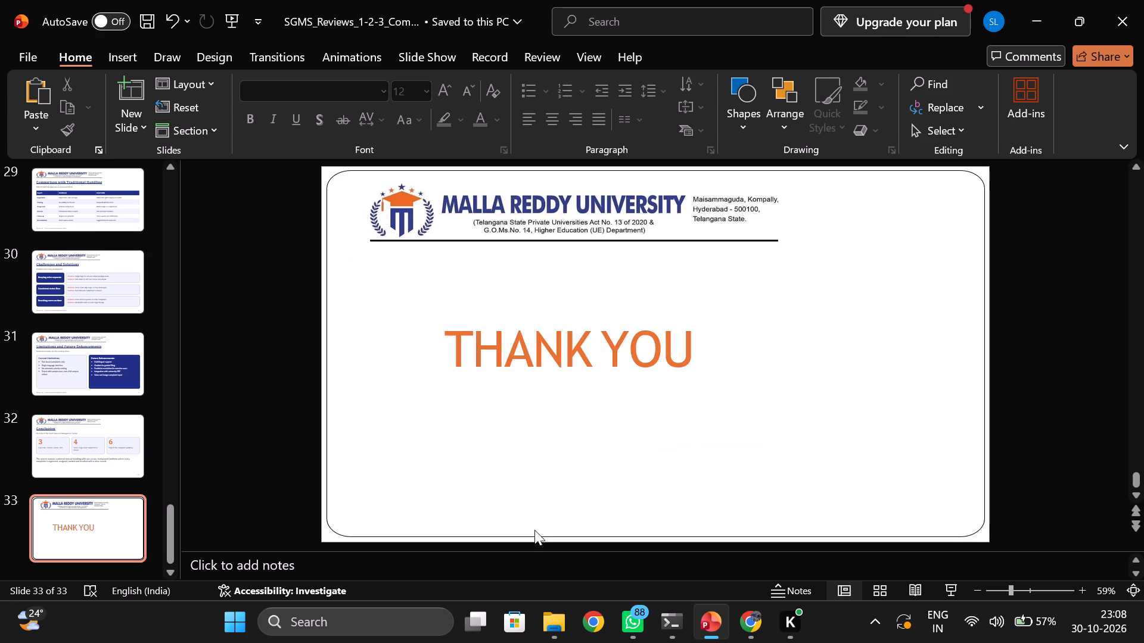
key(Up)
key(Up)
click(483, 530)
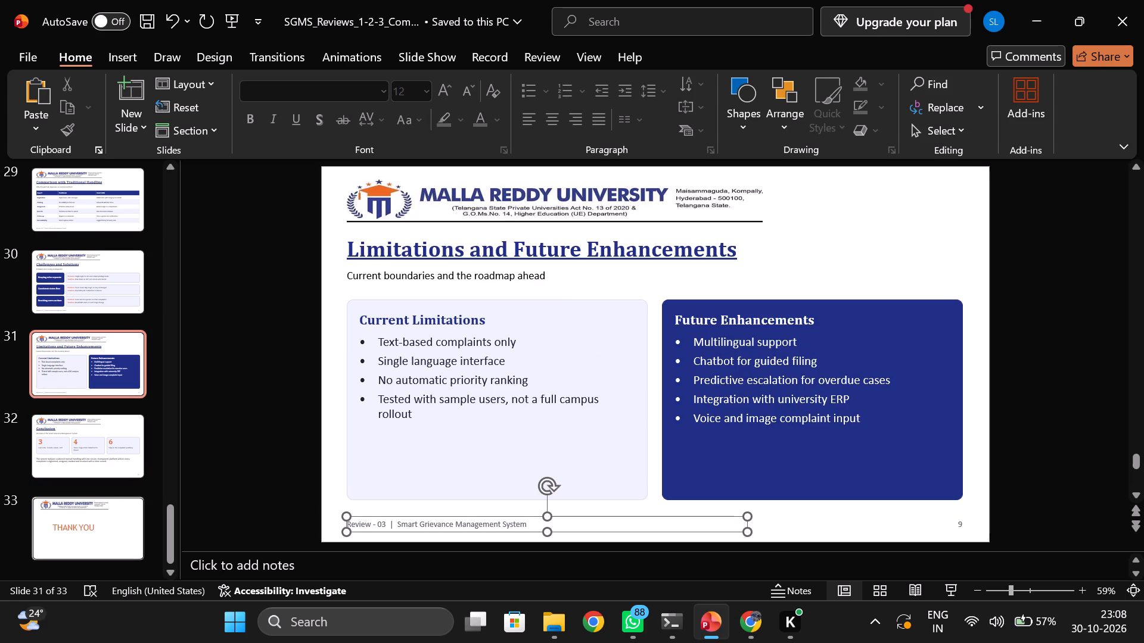
key(Home)
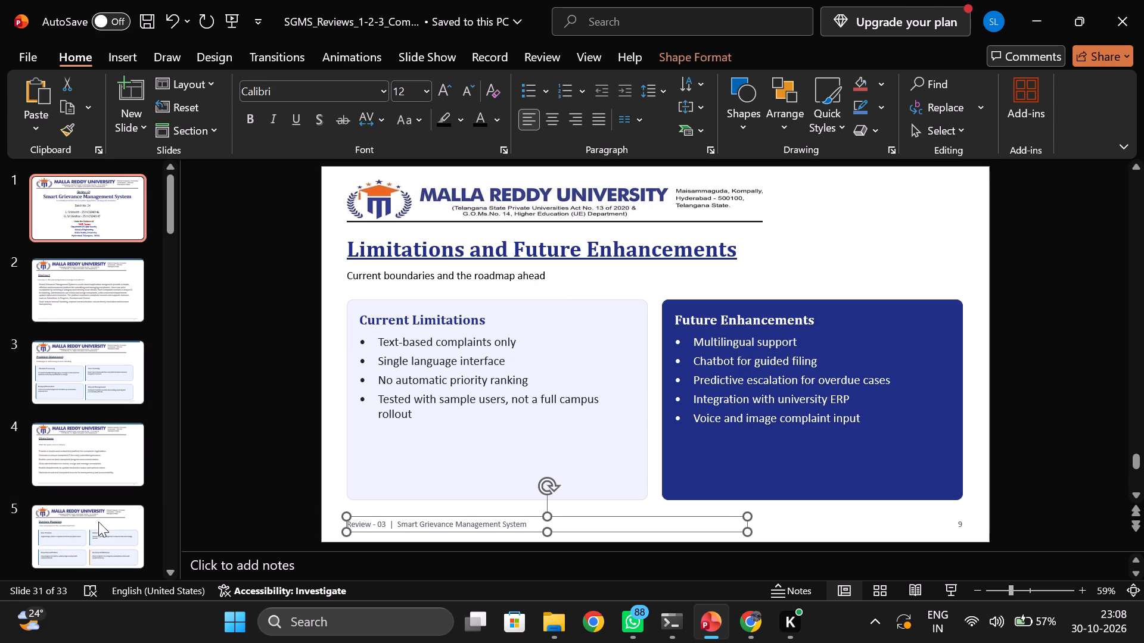
scroll(117, 511, down, 15)
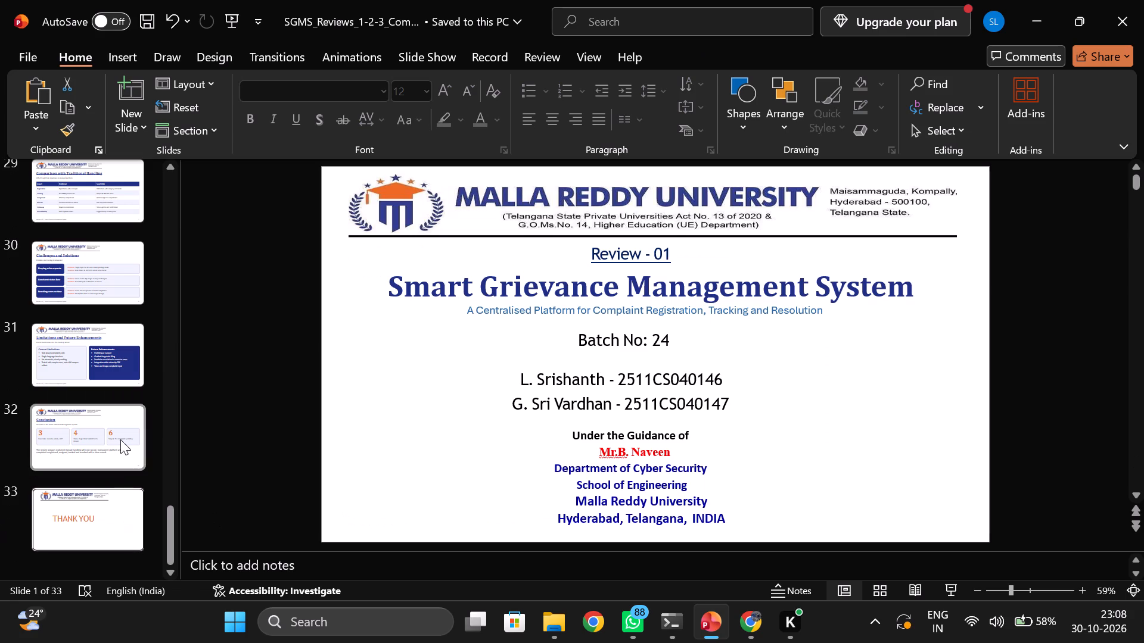
click(120, 439)
click(107, 361)
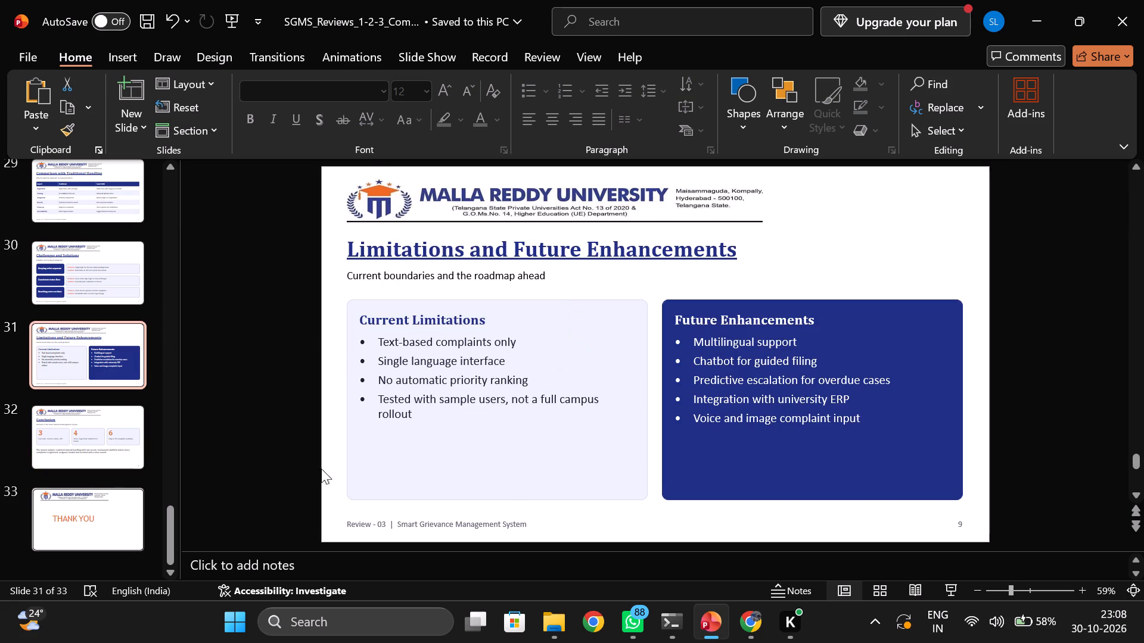
click(369, 525)
key(Delete)
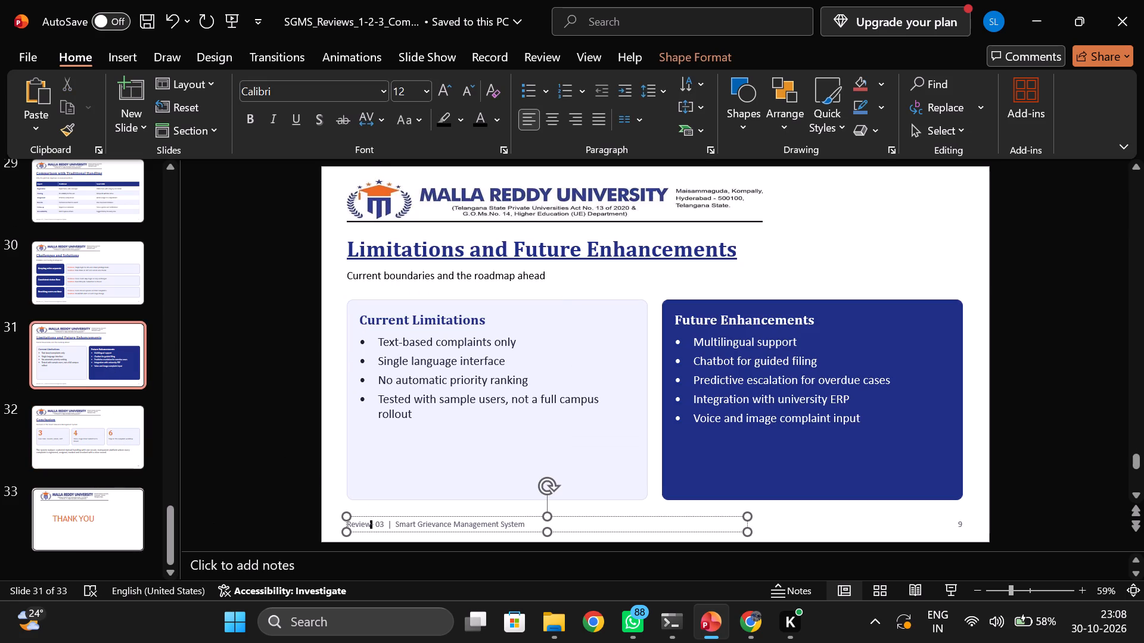
key(Delete)
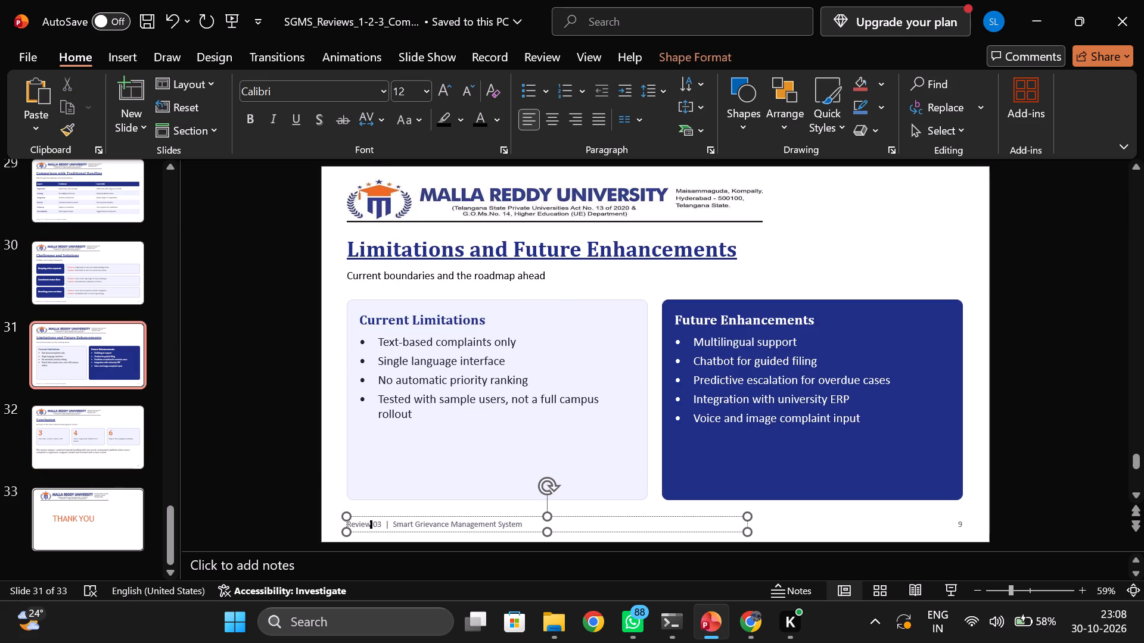
click(389, 516)
key(Delete)
On the Challenges and Solutions slide, delete the "Review - 03 | Smart Grievance Management System" footer text box.
key(Up)
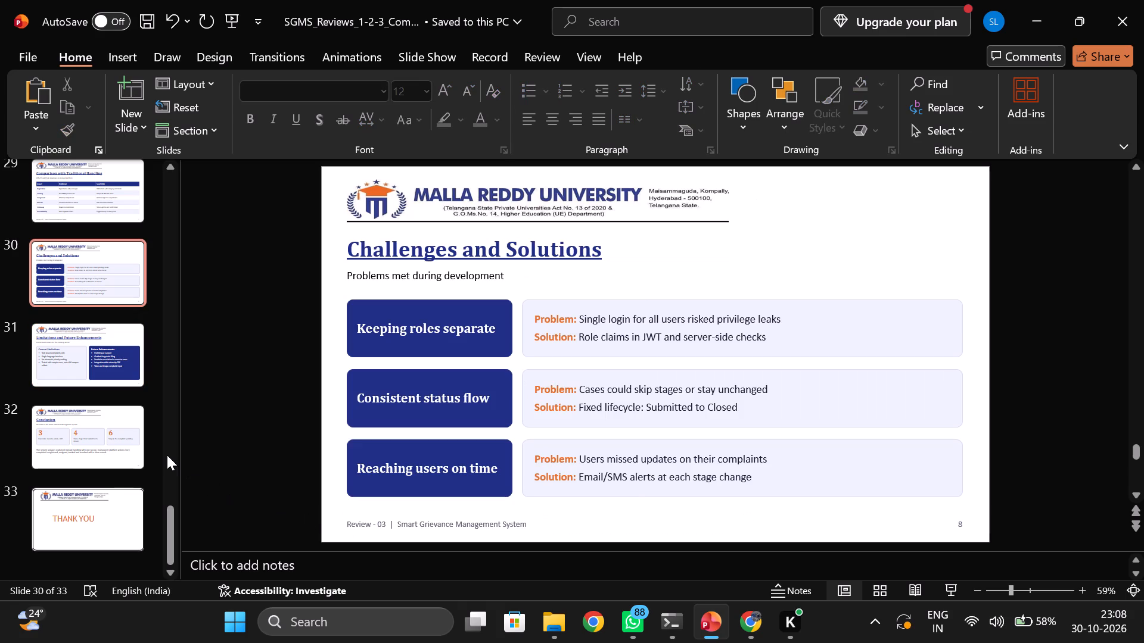
click(382, 527)
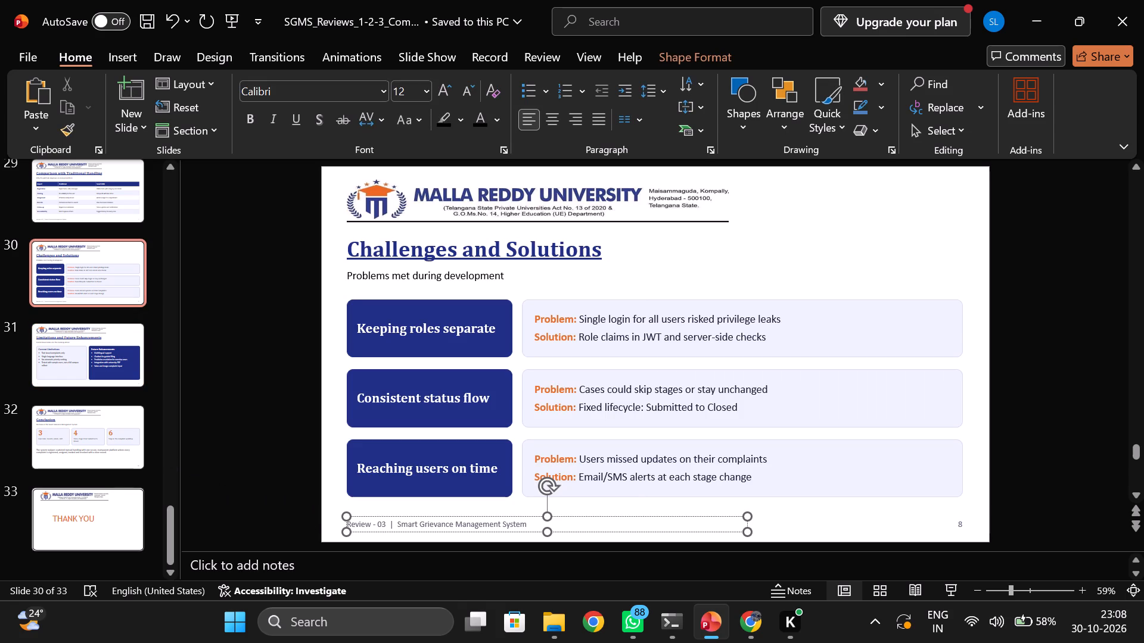
key(Delete)
click(353, 531)
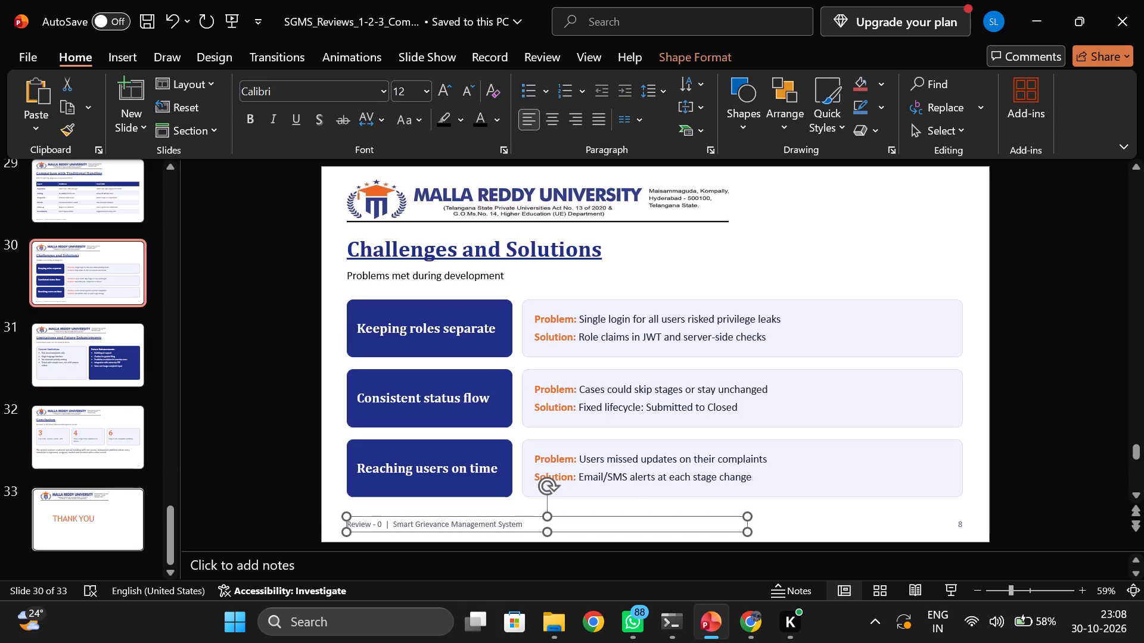
key(Delete)
Delete the "Review - 03" footer text boxes from the Comparison with Traditional Handling and Extended Test Case Analysis slides.
key(Up)
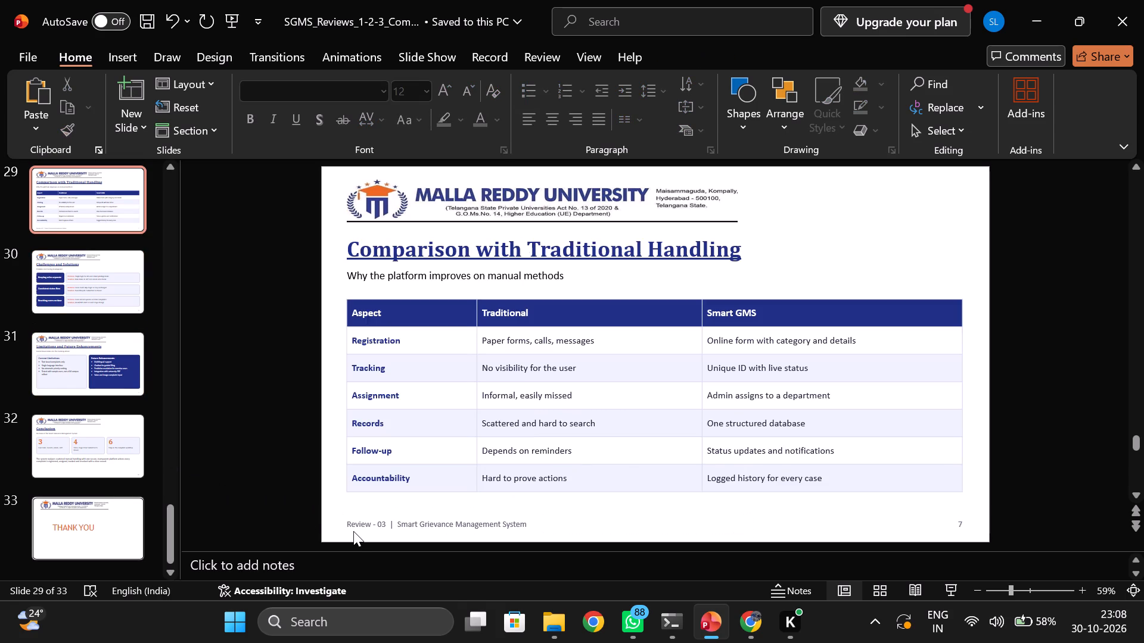
click(353, 531)
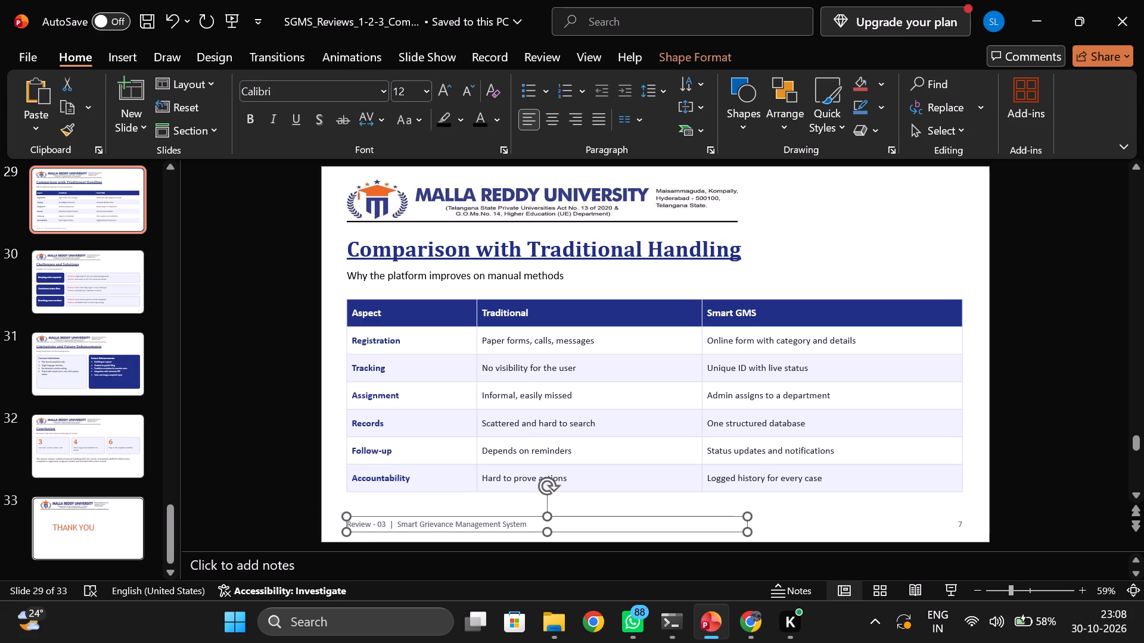
click(347, 531)
key(Delete)
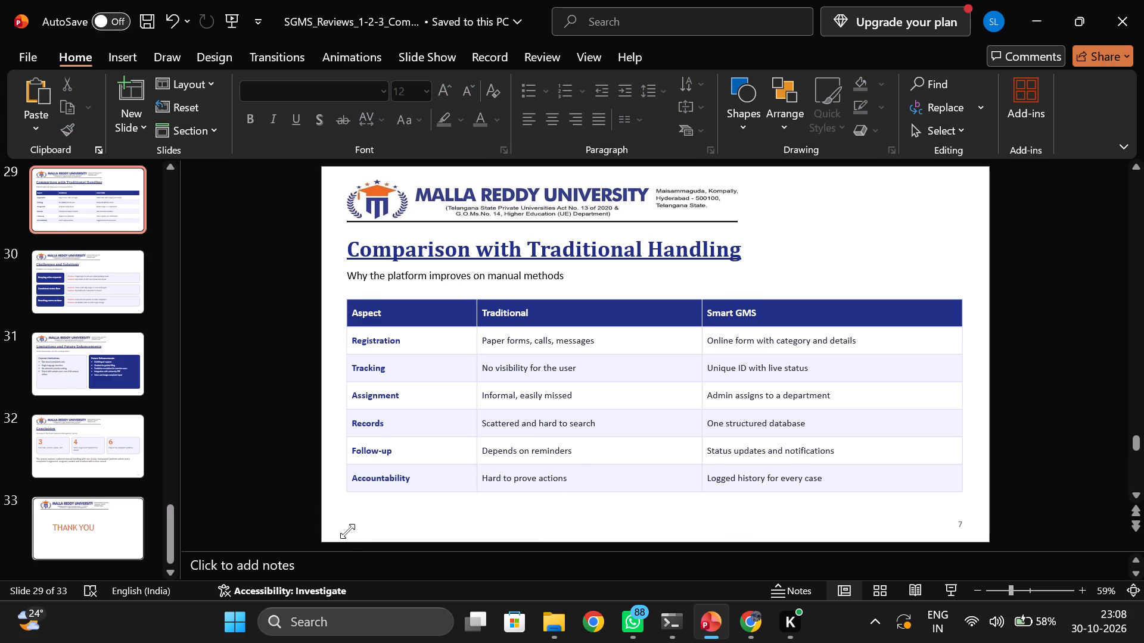
key(Up)
click(347, 531)
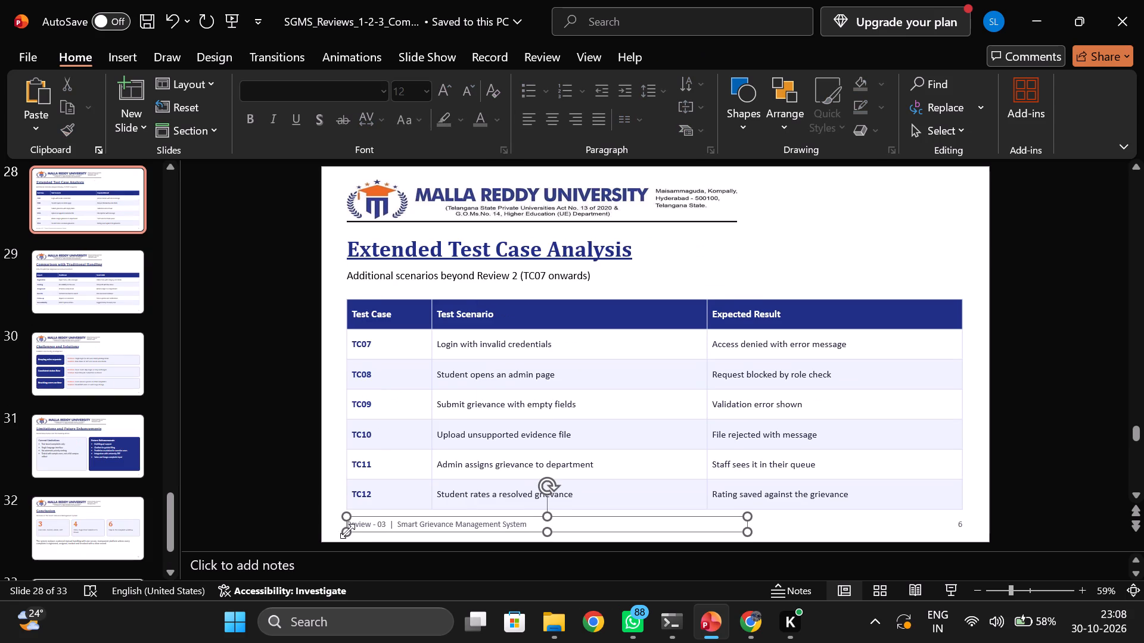
key(Delete)
Delete the "Review - 03" footer text boxes from the Security Analysis and Role-Based Access Matrix slides.
key(Up)
click(347, 531)
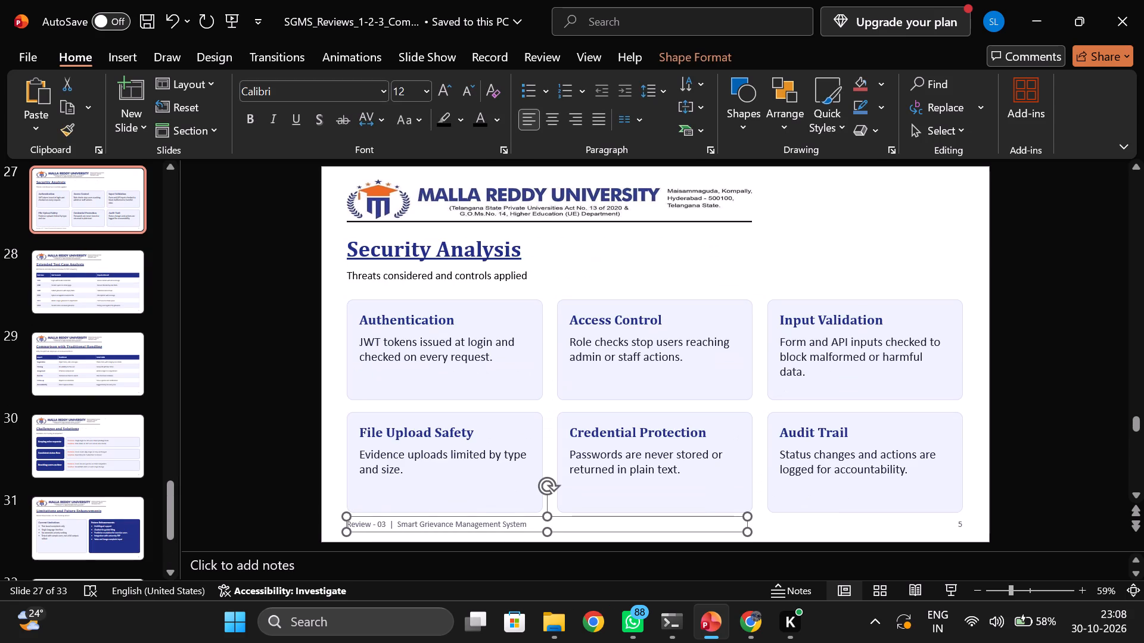
key(Delete)
key(Up)
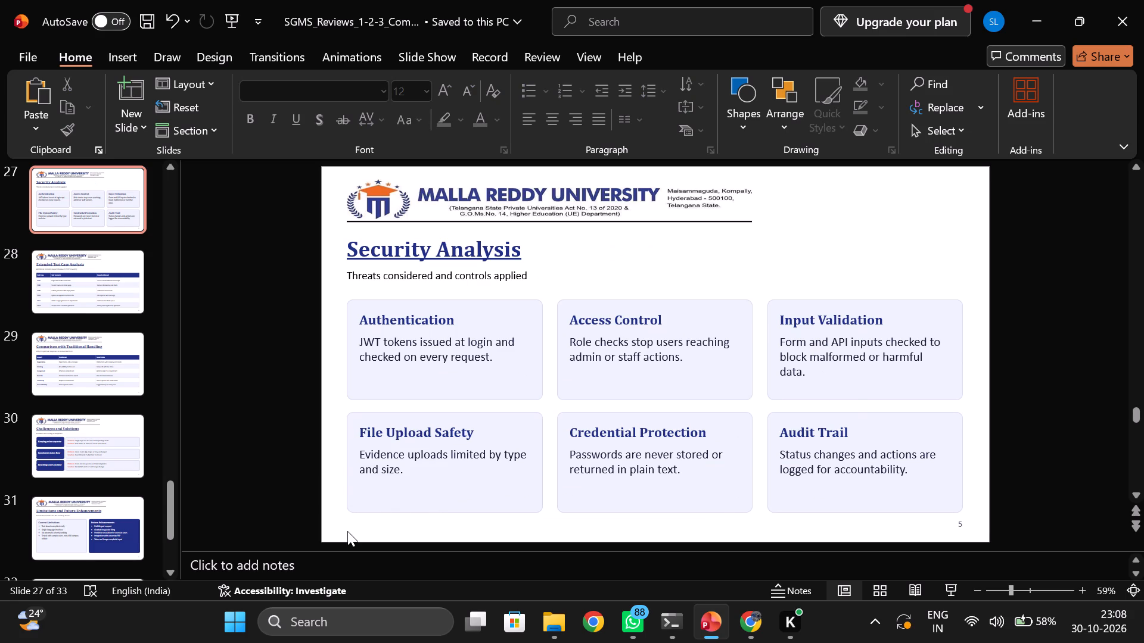
click(347, 531)
key(Delete)
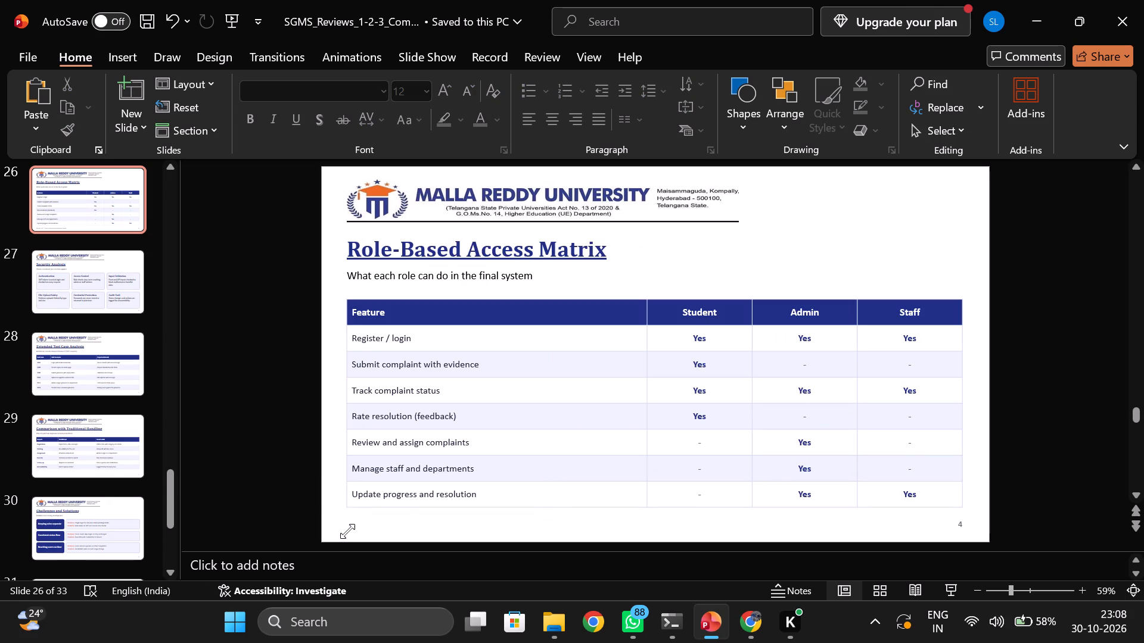
Delete the "Review - 03" footer text boxes from the Deployment Architecture and Project Progress Across Reviews slides.
key(Up)
click(347, 531)
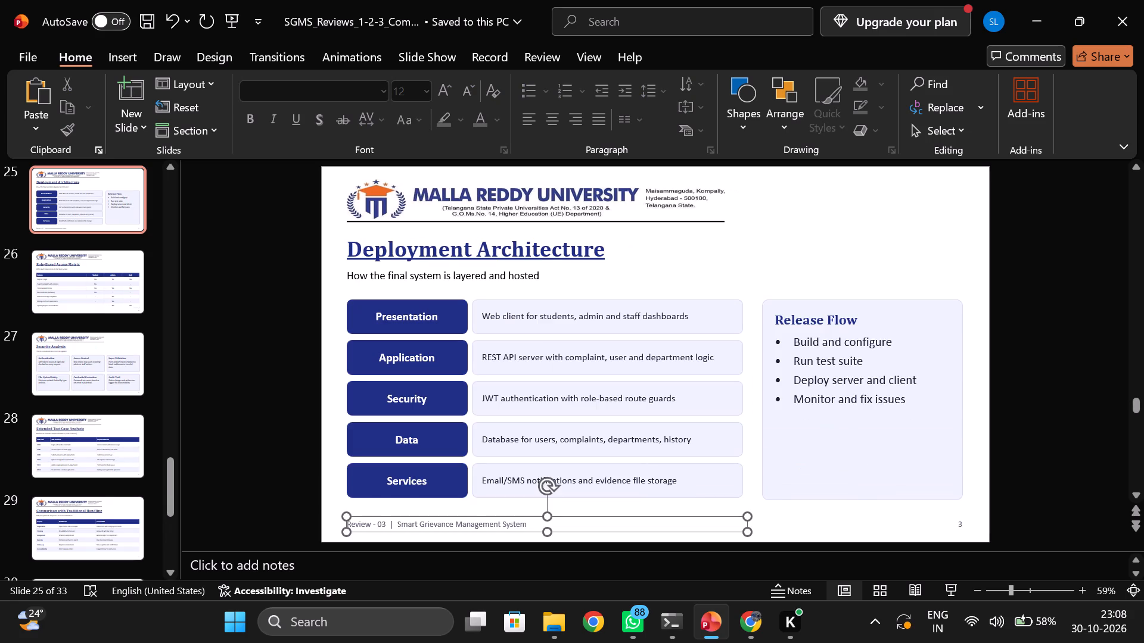
key(Delete)
key(Up)
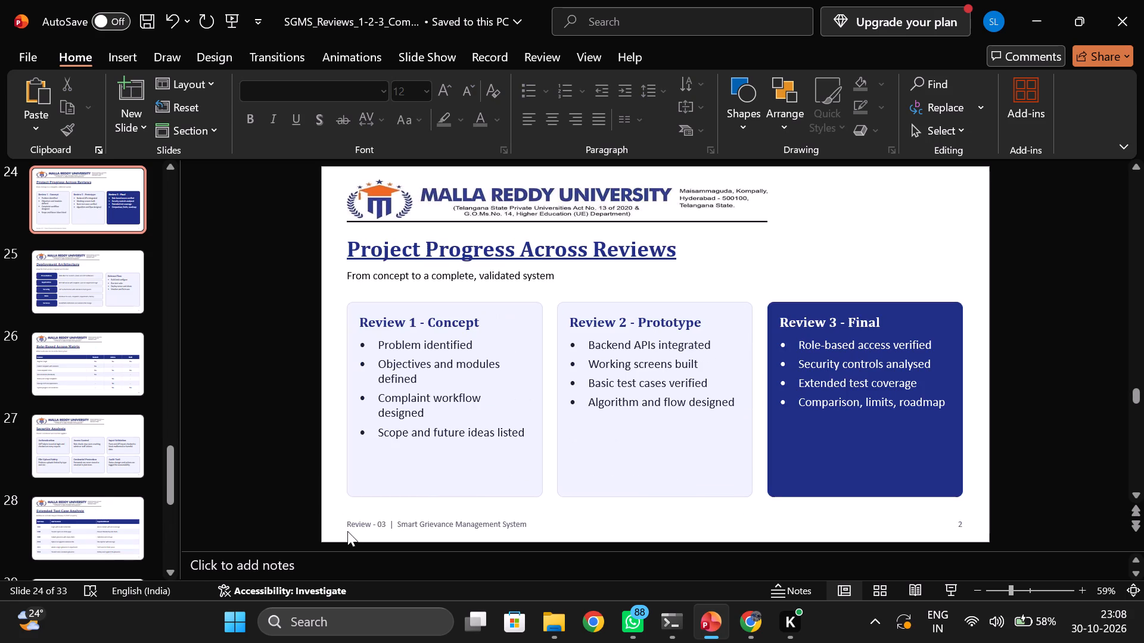
click(347, 531)
key(Delete)
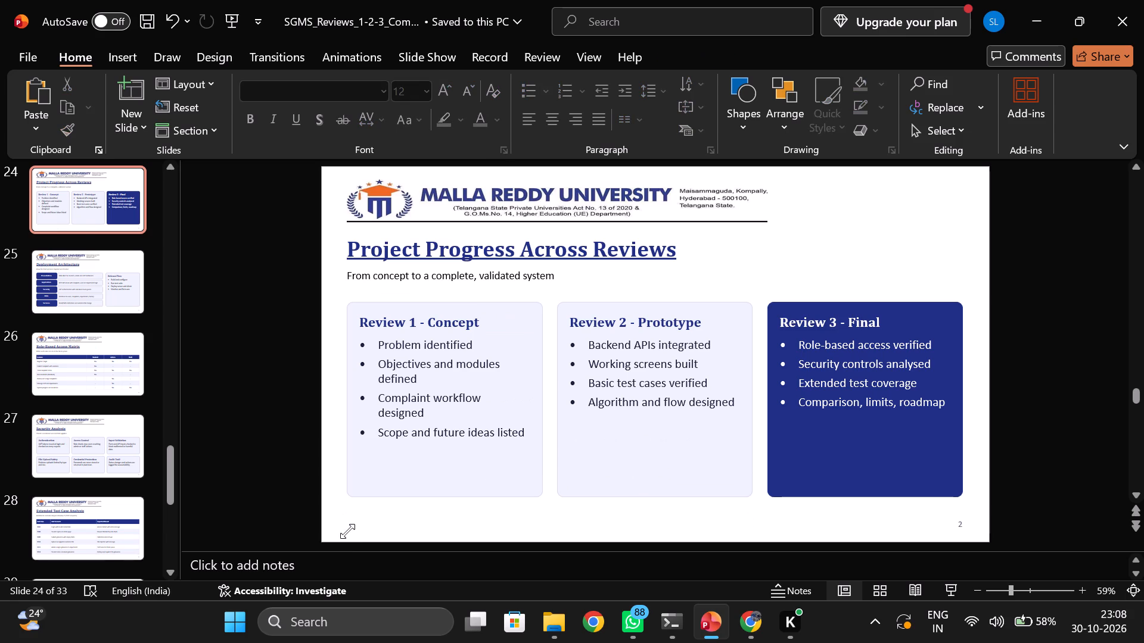
On the Review - 03 title slide, move the "Review - 03" heading slightly left, above the project title.
key(Up)
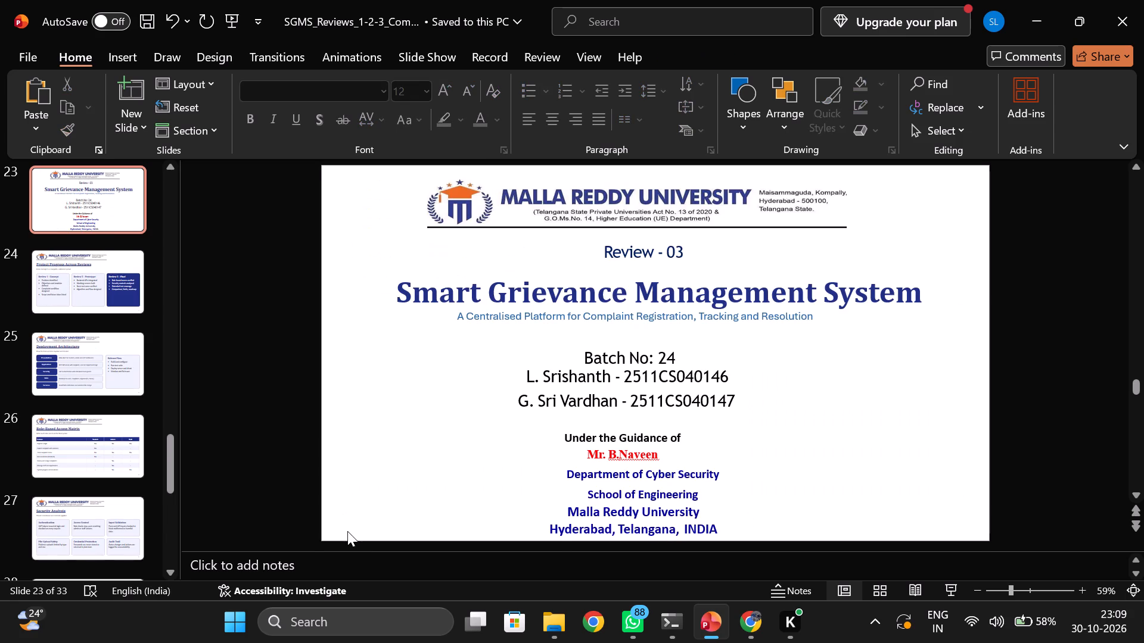
click(661, 252)
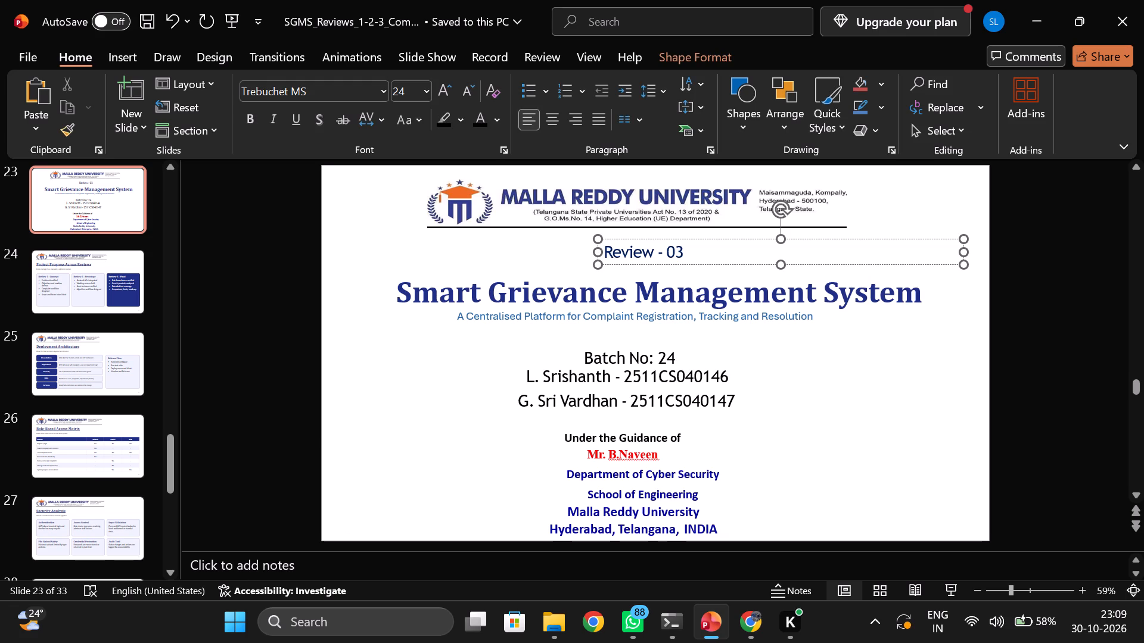
drag(639, 239, 618, 241)
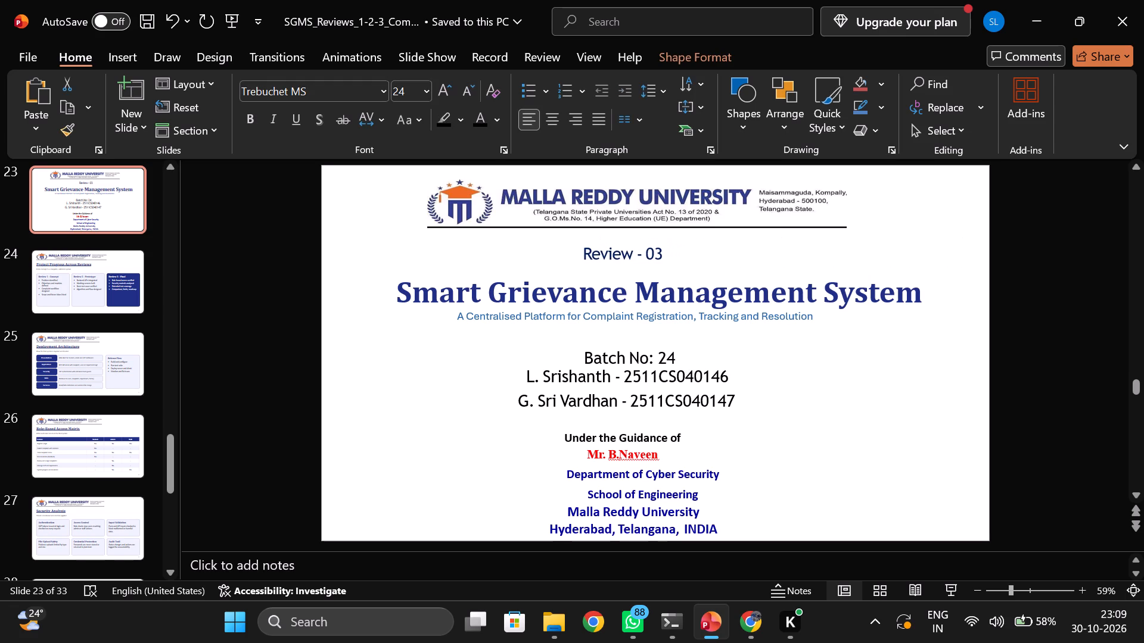
drag(618, 241, 626, 241)
click(894, 452)
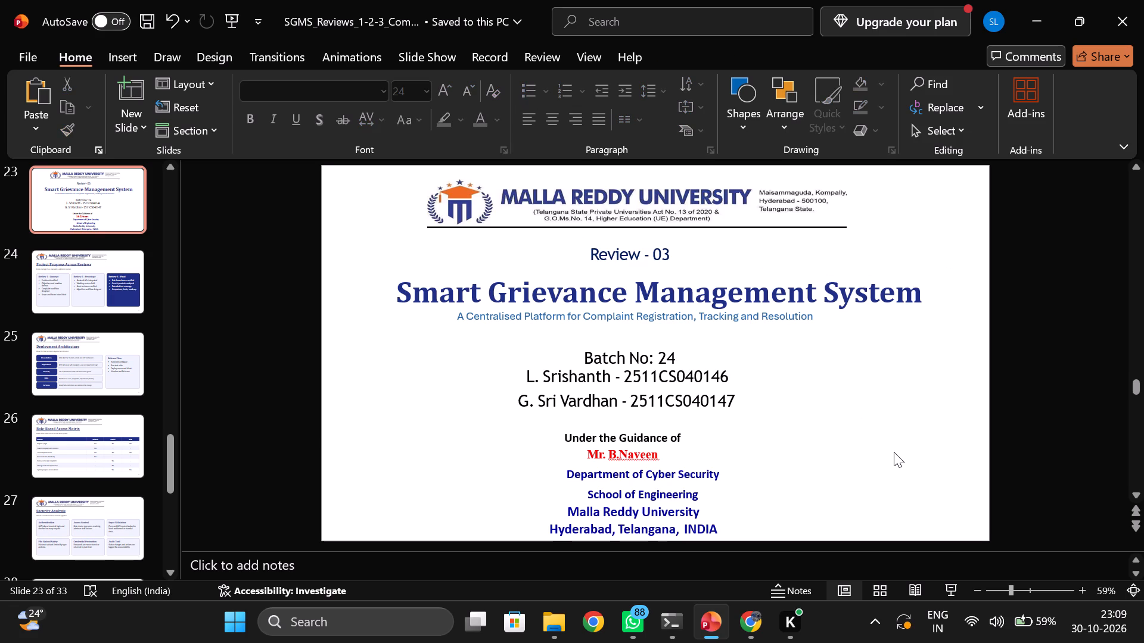
On the Review - 03 title slide, move the Malla Reddy University banner image left to the slide's left margin.
click(641, 201)
drag(641, 201, 577, 201)
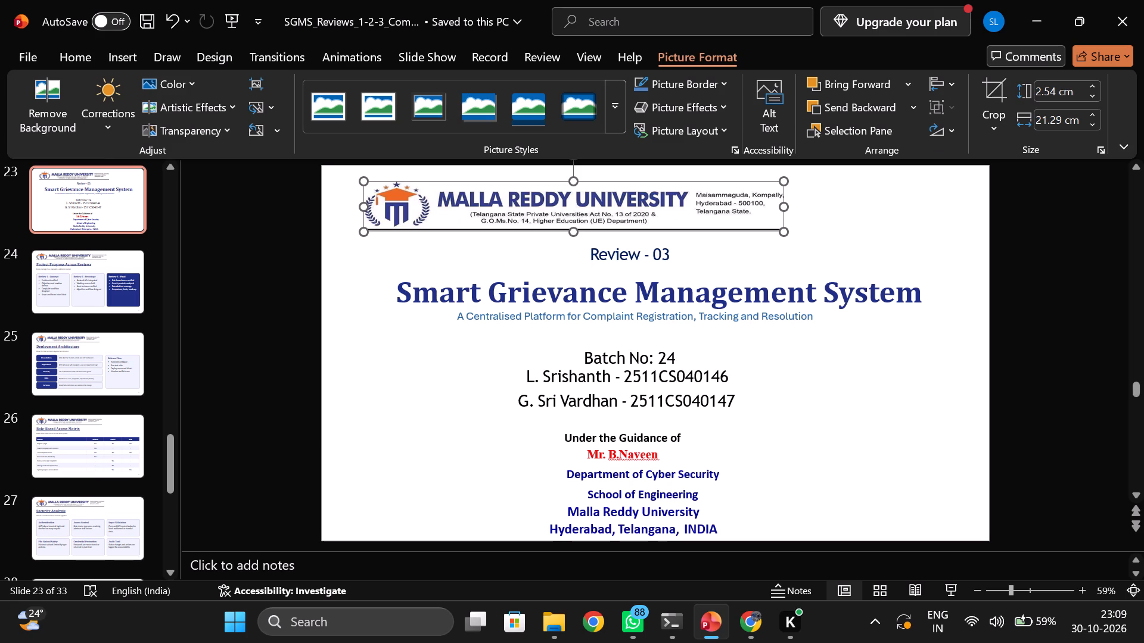
drag(573, 191, 558, 193)
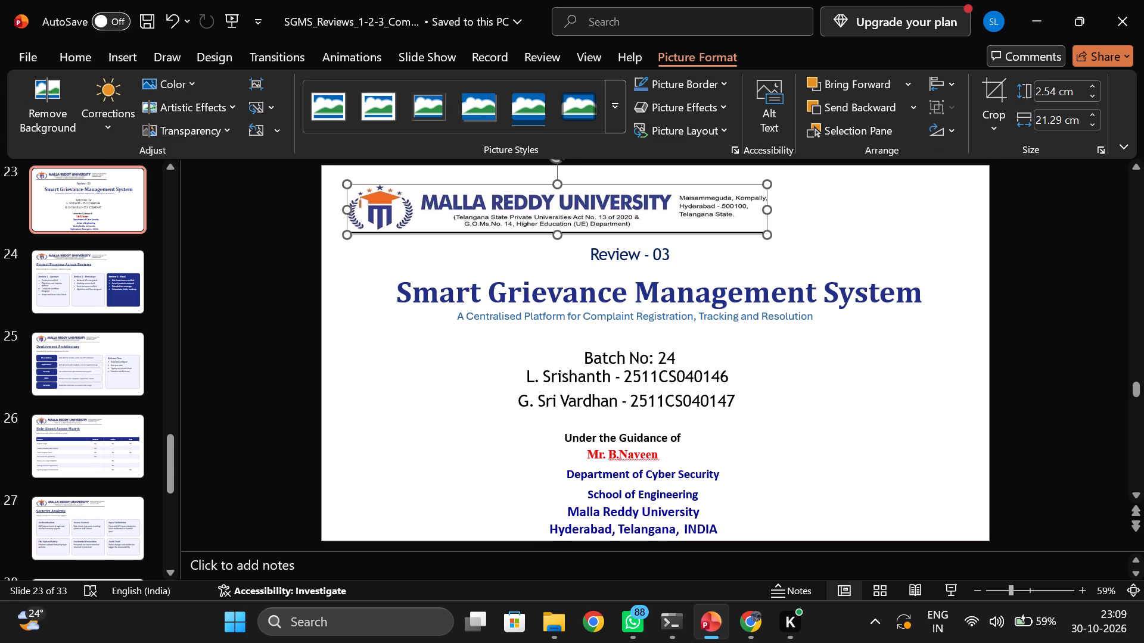
click(901, 342)
Stretch the Malla Reddy University banner image to the right so it spans nearly the full width of the title slide.
click(692, 191)
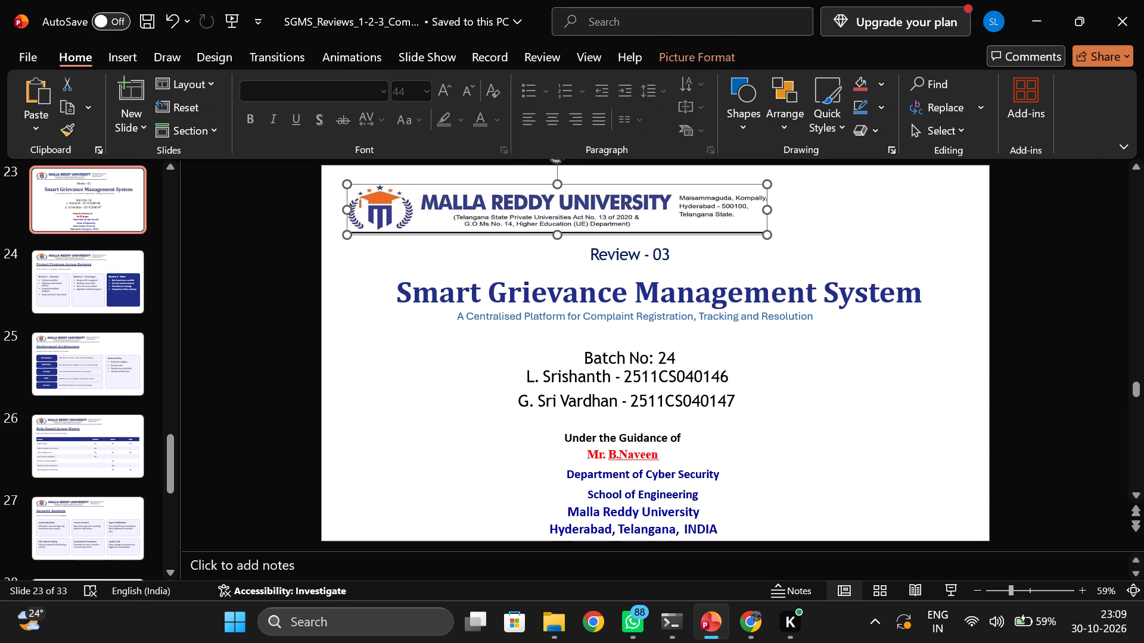
drag(766, 211, 931, 208)
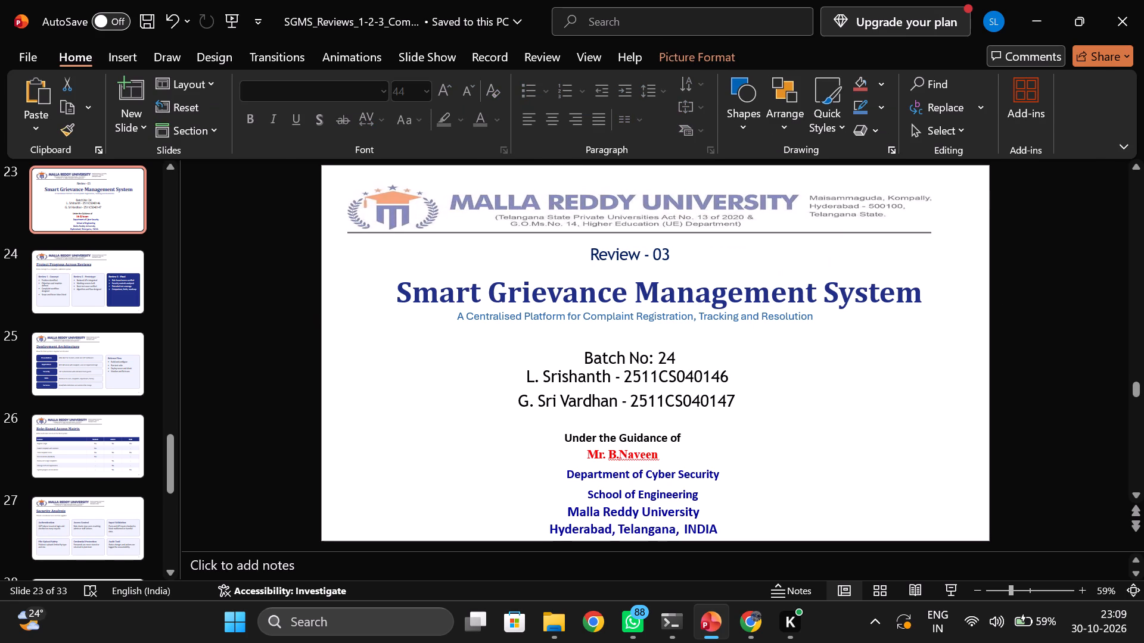
drag(931, 208, 974, 207)
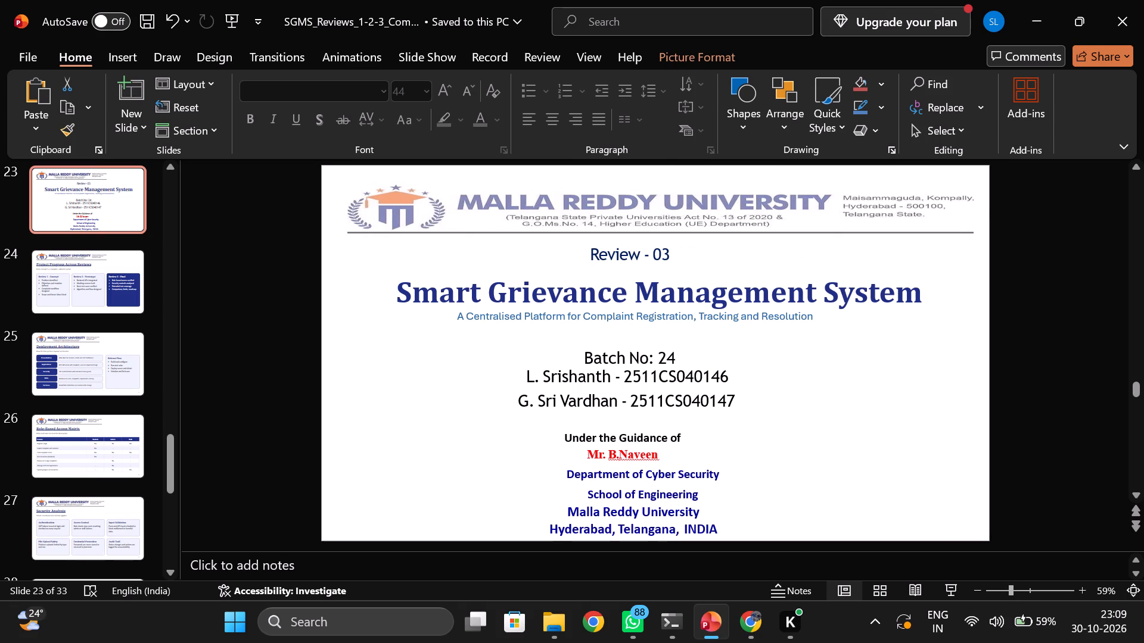
drag(974, 207, 974, 206)
click(1047, 287)
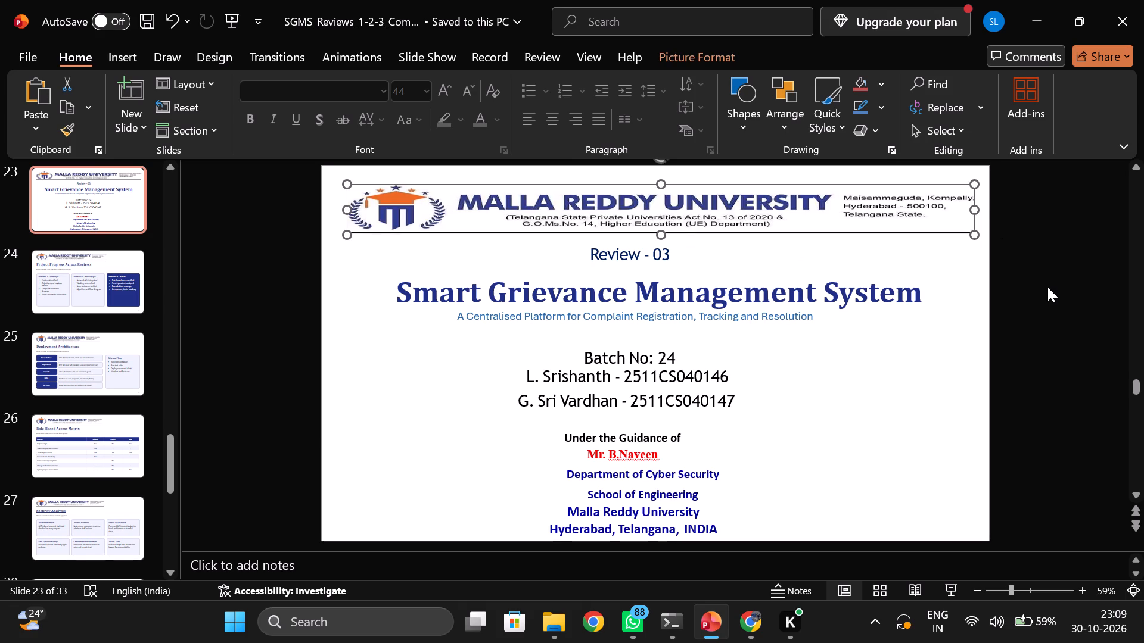
Insert a space before "Review - 03" in the title slide's heading to nudge the text right.
click(637, 253)
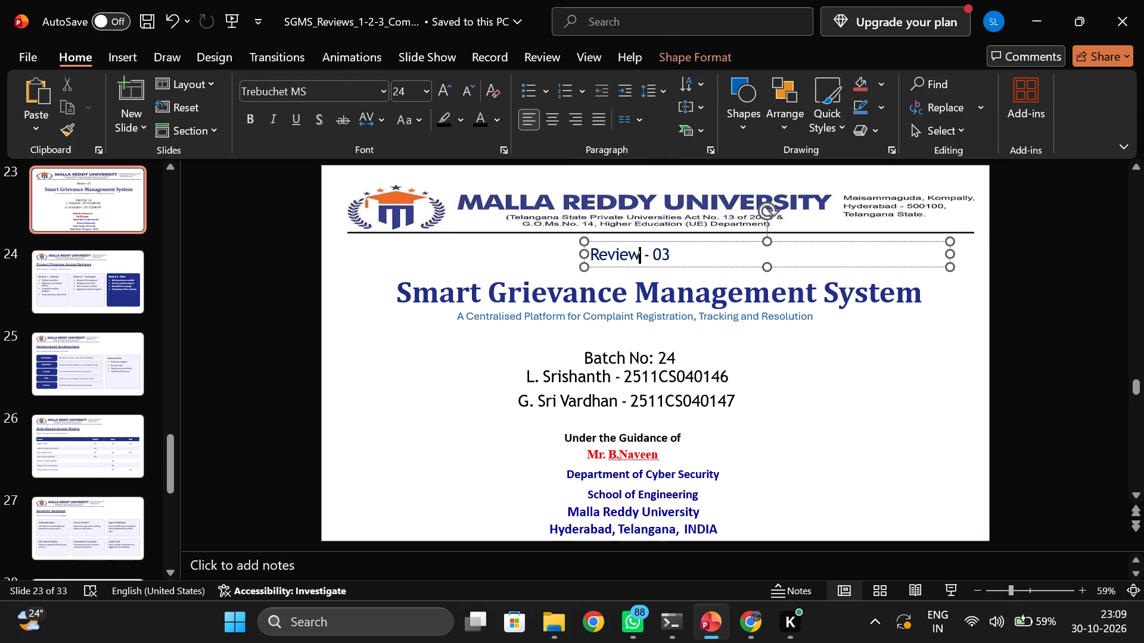
key(Left)
key(Left)
key(Left)
key(Left)
key(Left)
key(Left)
key(space)
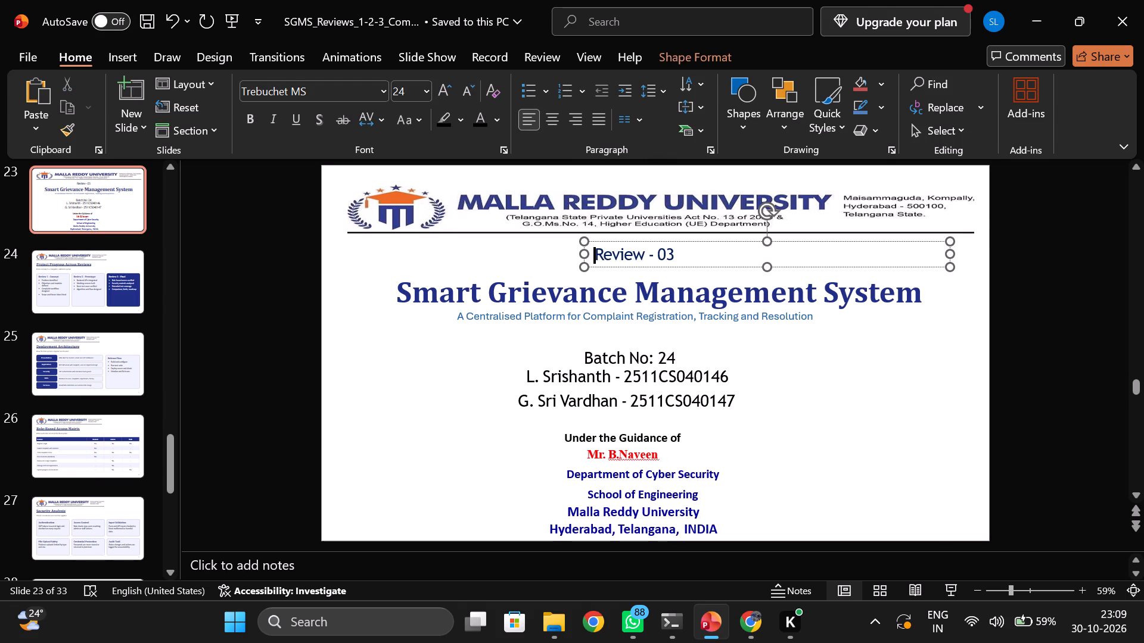
click(1059, 437)
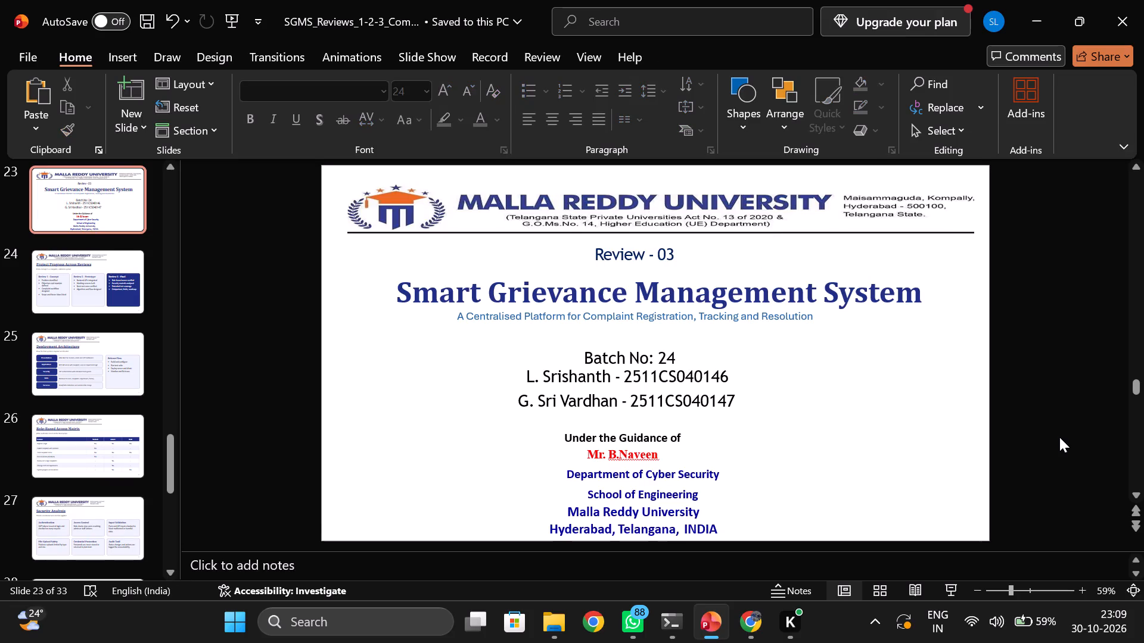
Examine the banner and heading placement on the slides from Review - 03 Deployment Architecture back to the Review - 02 Table of Contents.
key(Down)
key(Down)
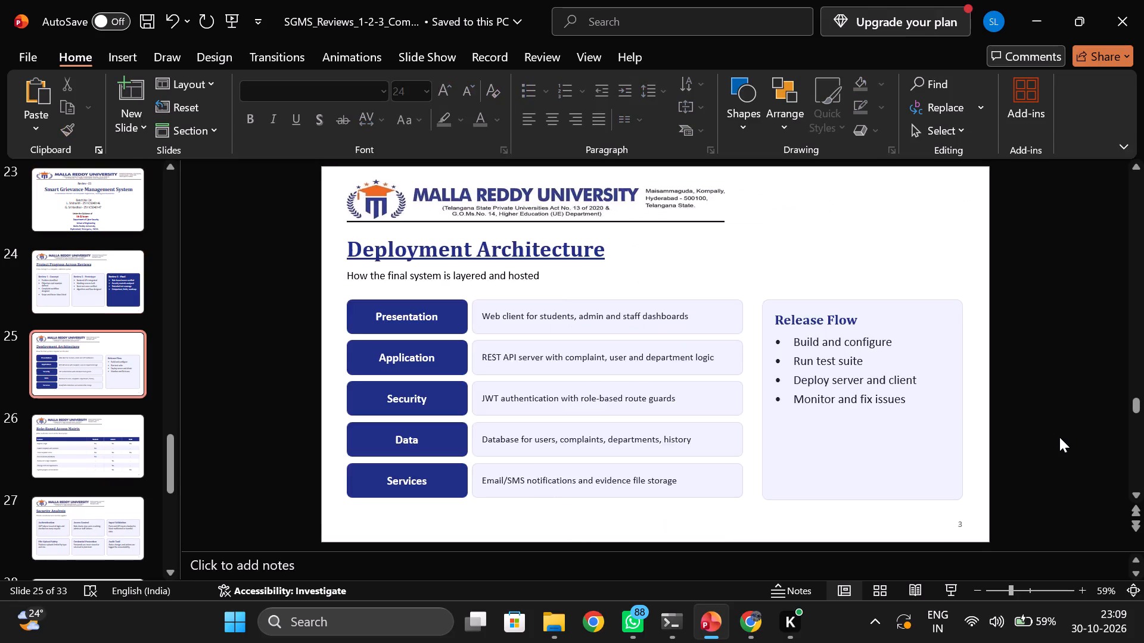
key(Up)
key(Up)
key(Up)
key(Down)
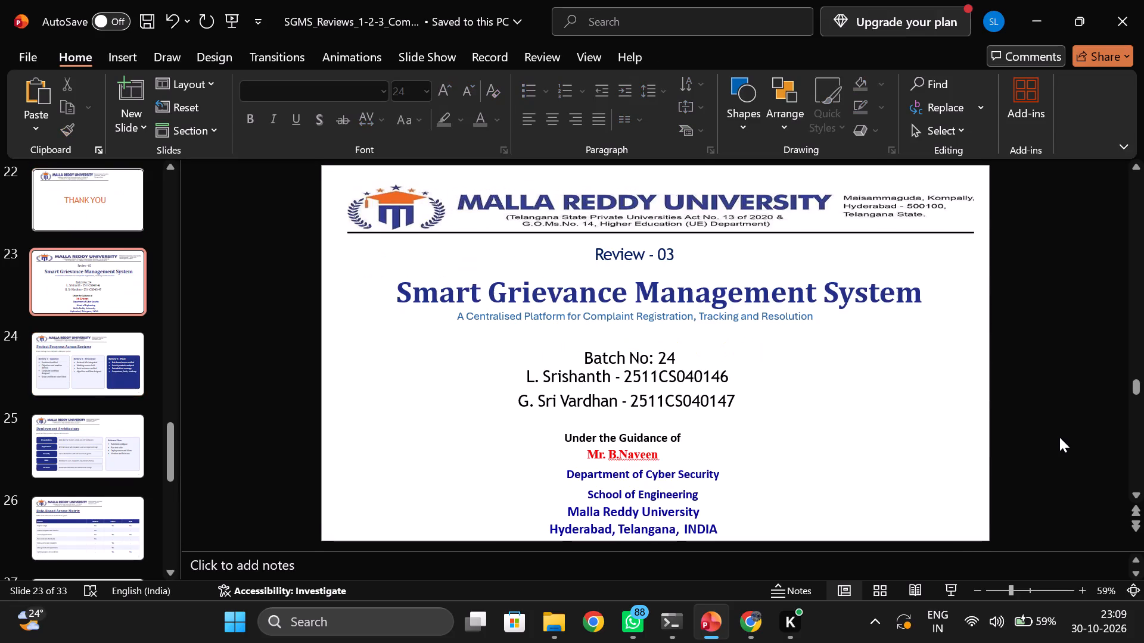
key(Up)
key(Up)
key(Up)
key(Up)
key(Up)
key(Up)
key(Up)
key(Up)
key(Up)
key(Up)
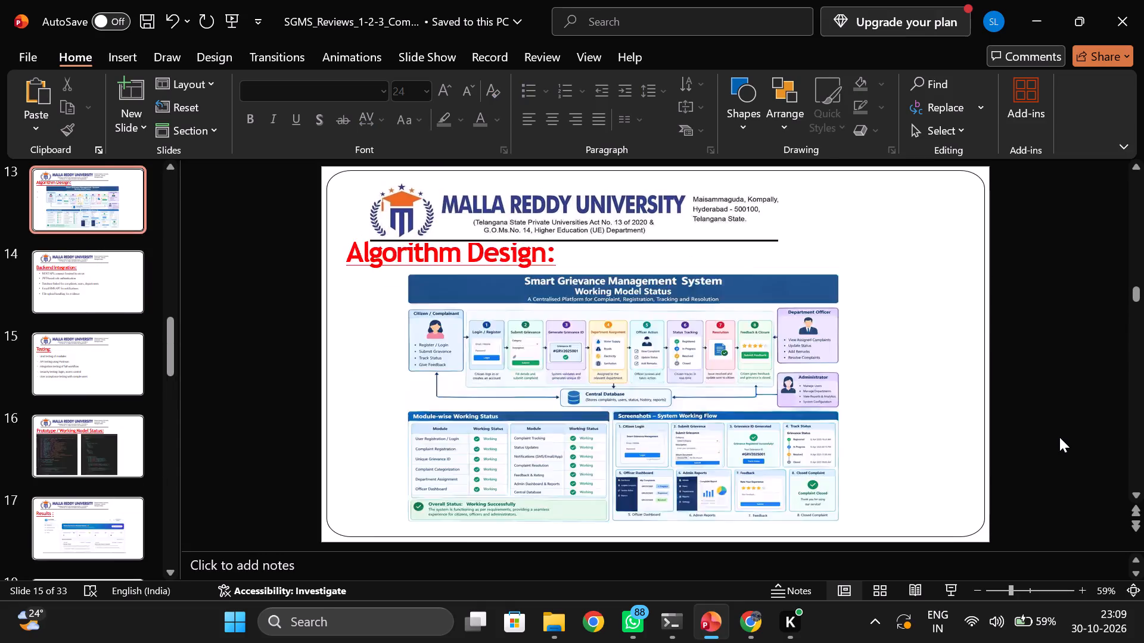
key(Up)
key(Up)
key(Up)
key(Down)
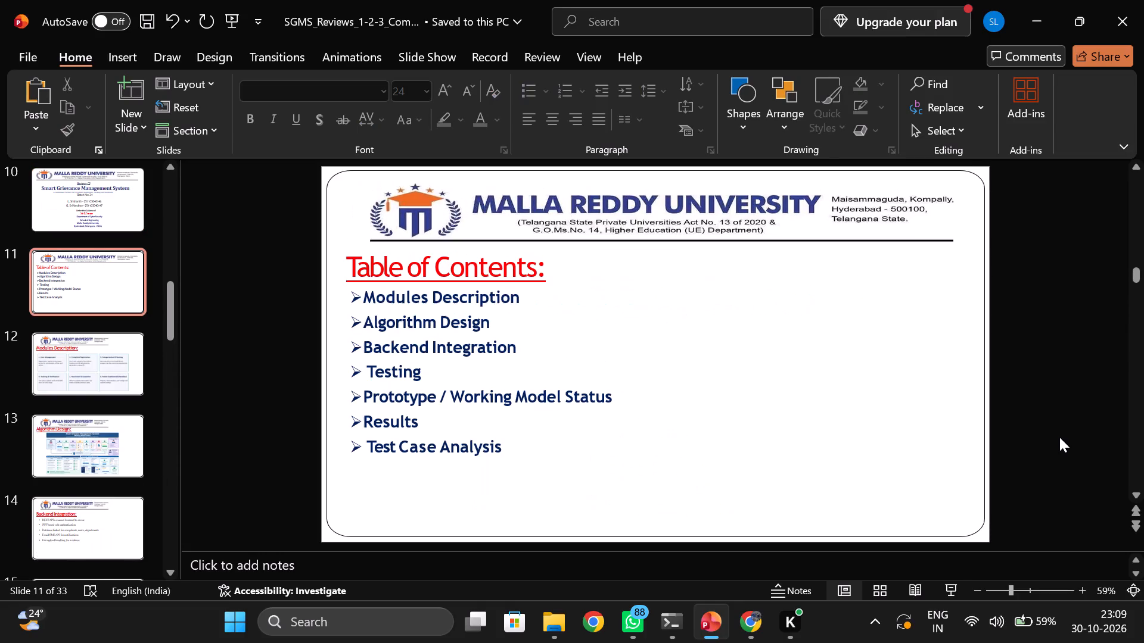
key(Up)
key(Up)
key(Down)
key(Down)
key(Down)
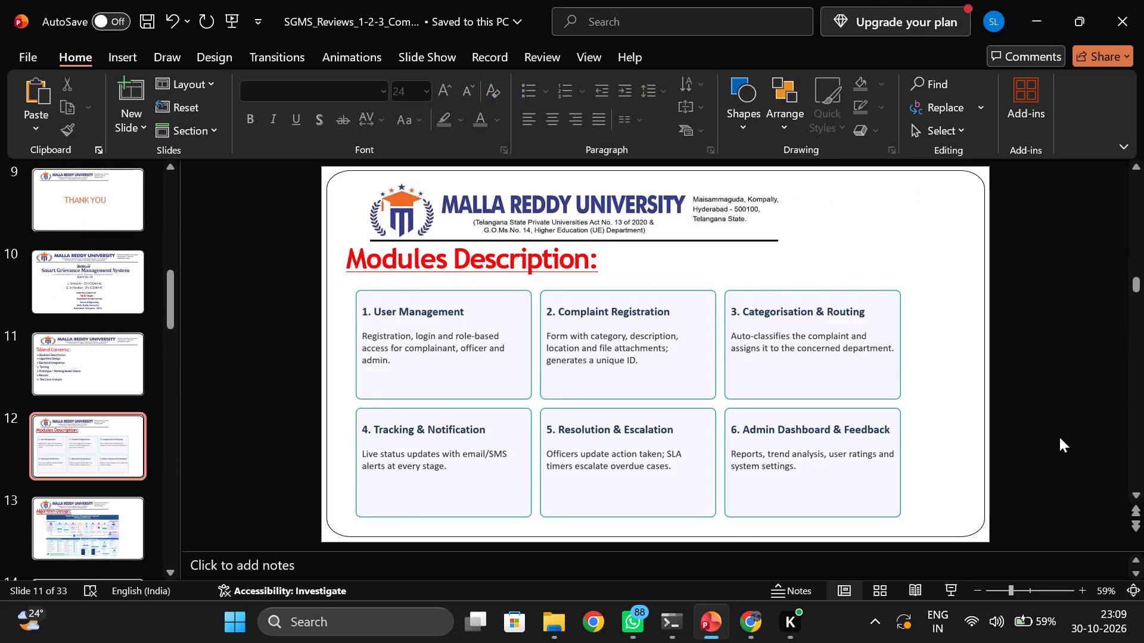
key(Up)
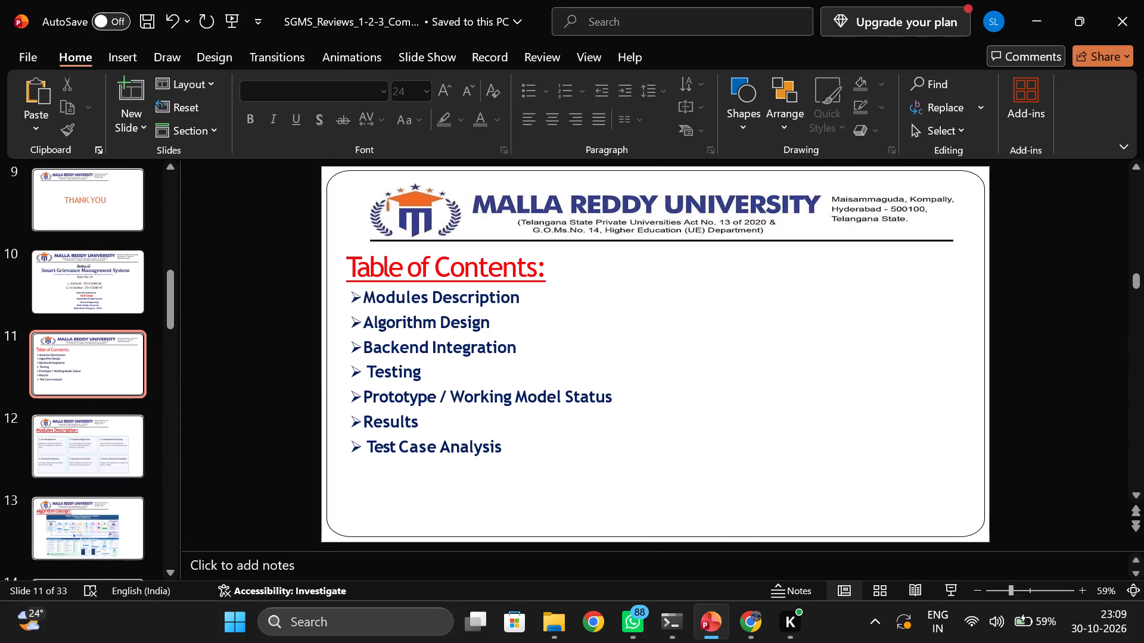
Narrow the university banner on the Review - 02 Table of Contents slide to about 24.9 cm and move it left to the heading's left edge.
click(866, 207)
double_click(882, 214)
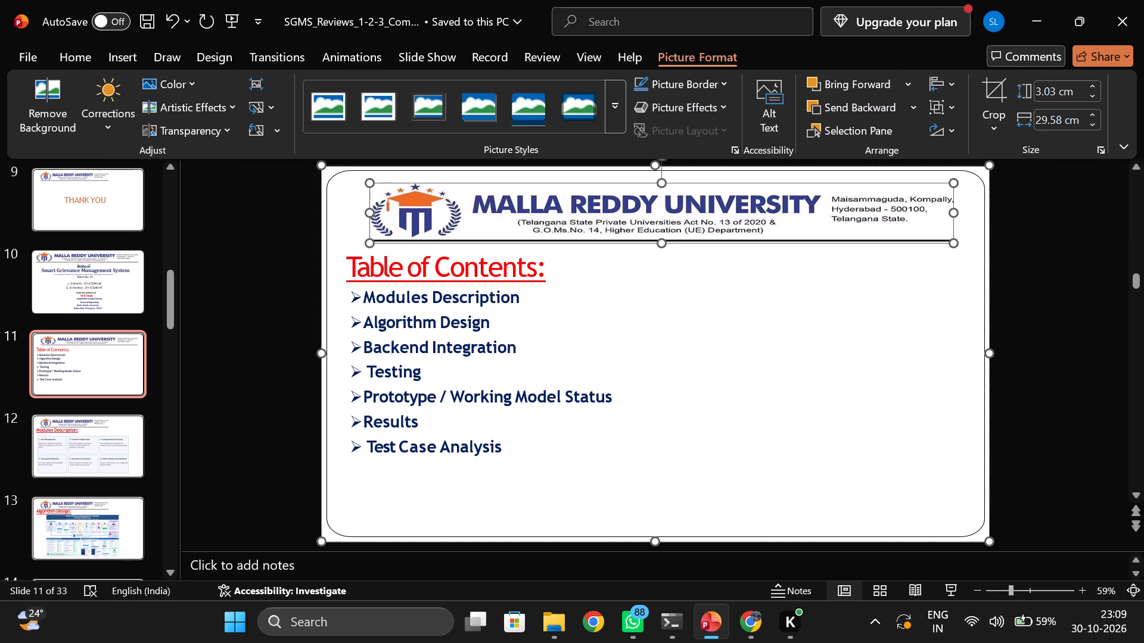
drag(949, 213, 861, 220)
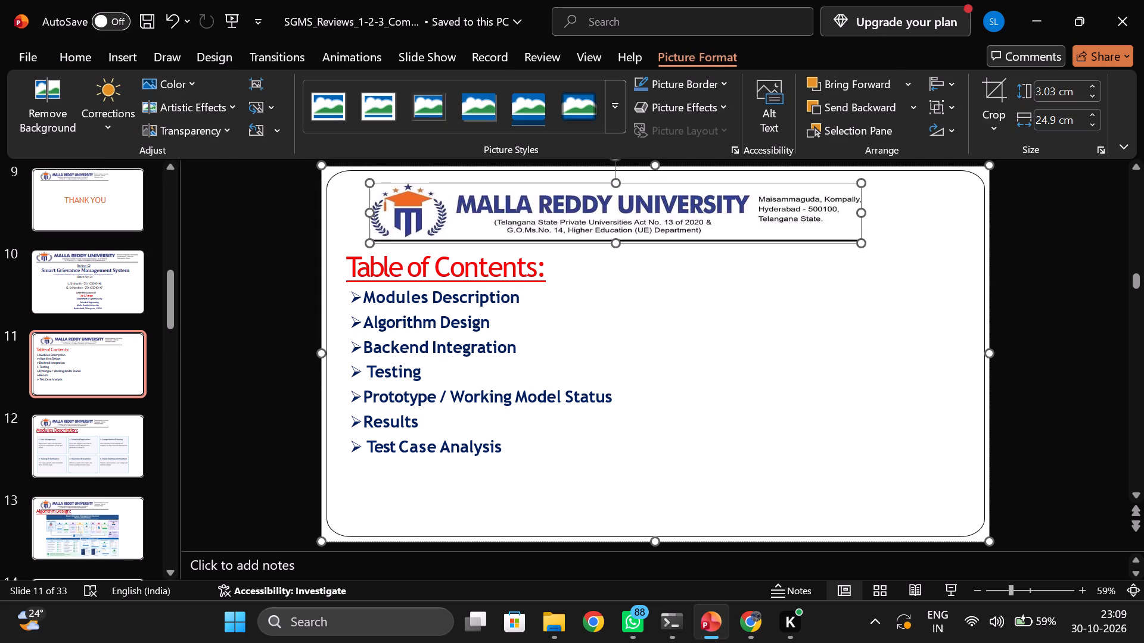
drag(440, 219, 414, 220)
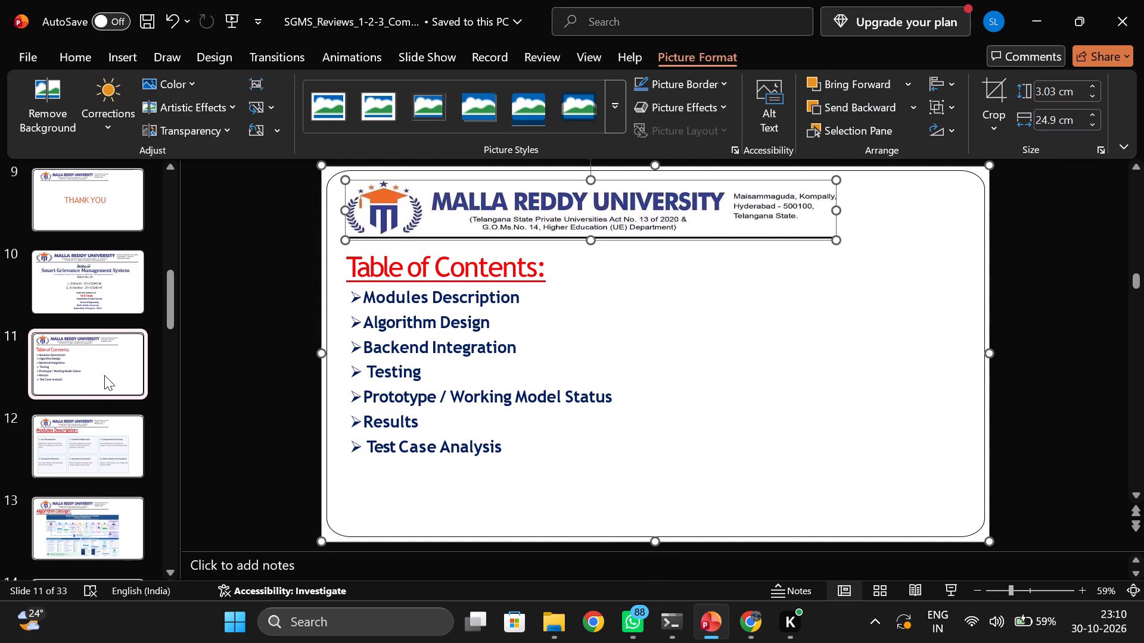
Compare with the Modules Description slide and shift the Table of Contents slide's rounded frame, together with its banner, slightly right.
click(87, 442)
key(Up)
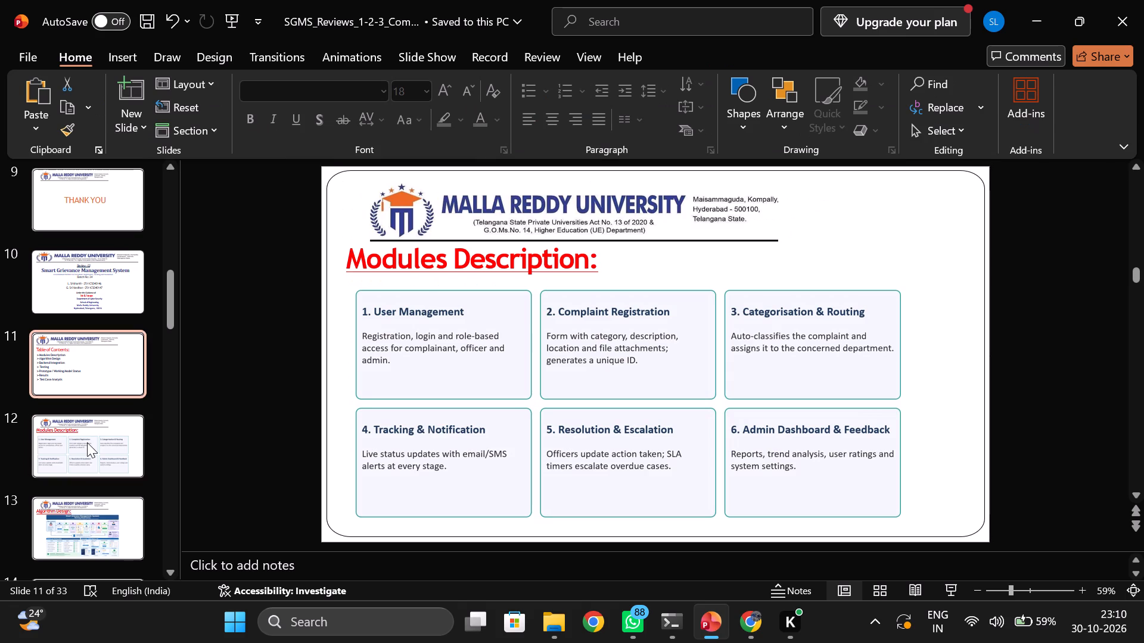
key(Down)
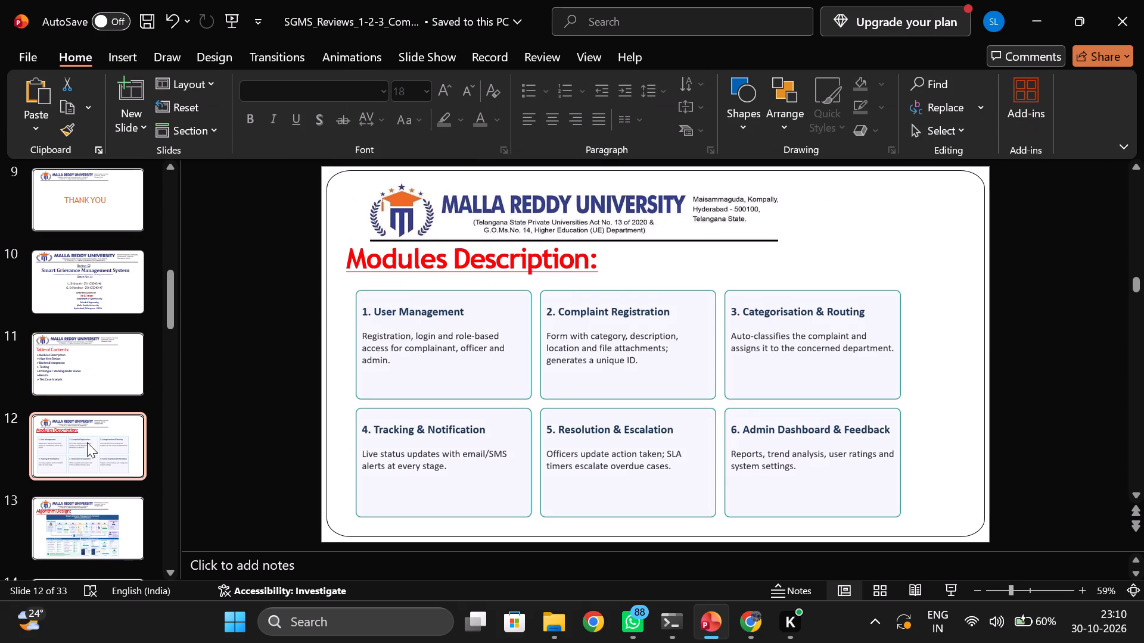
key(Down)
key(Up)
key(Up)
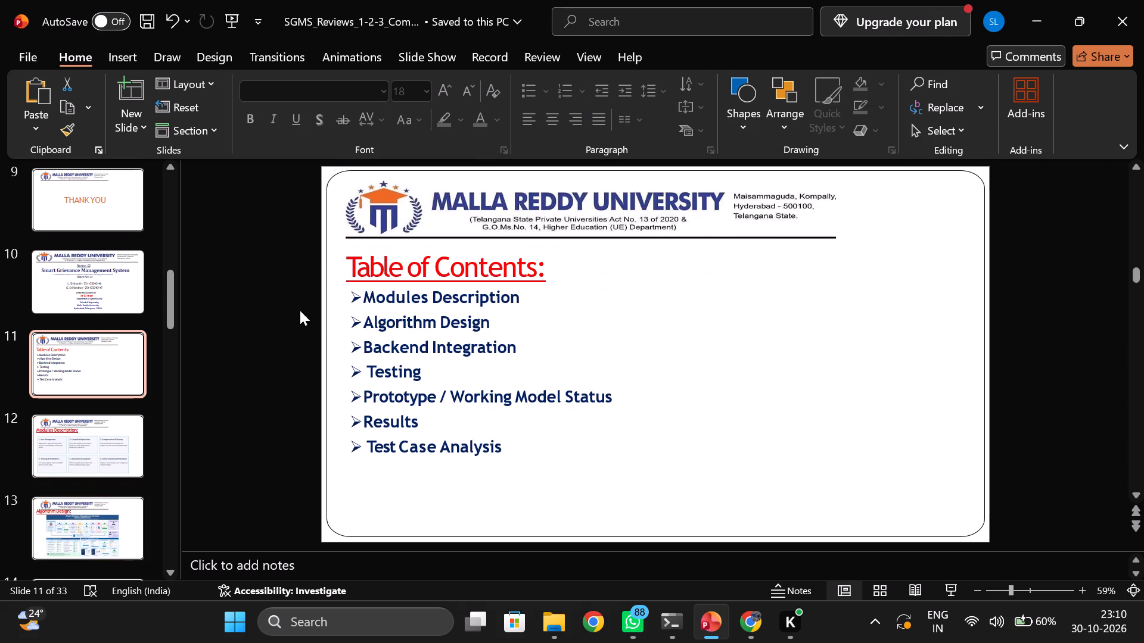
drag(383, 228, 411, 227)
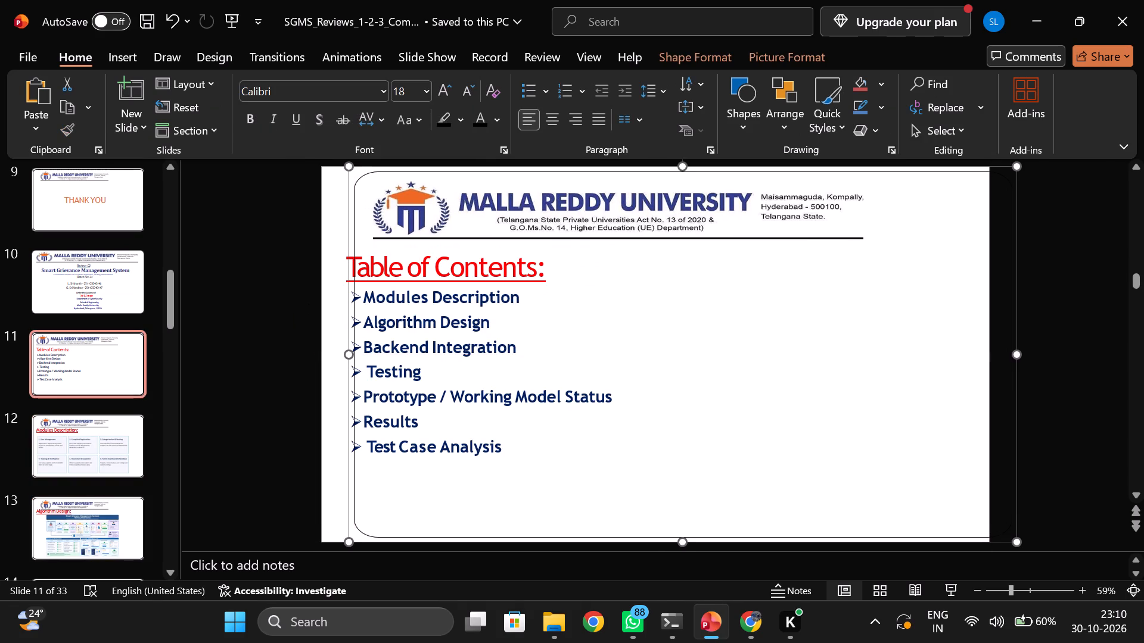
click(204, 281)
Narrow the Table of Contents slide's banner further and move it left to the rounded frame's left edge.
key(Down)
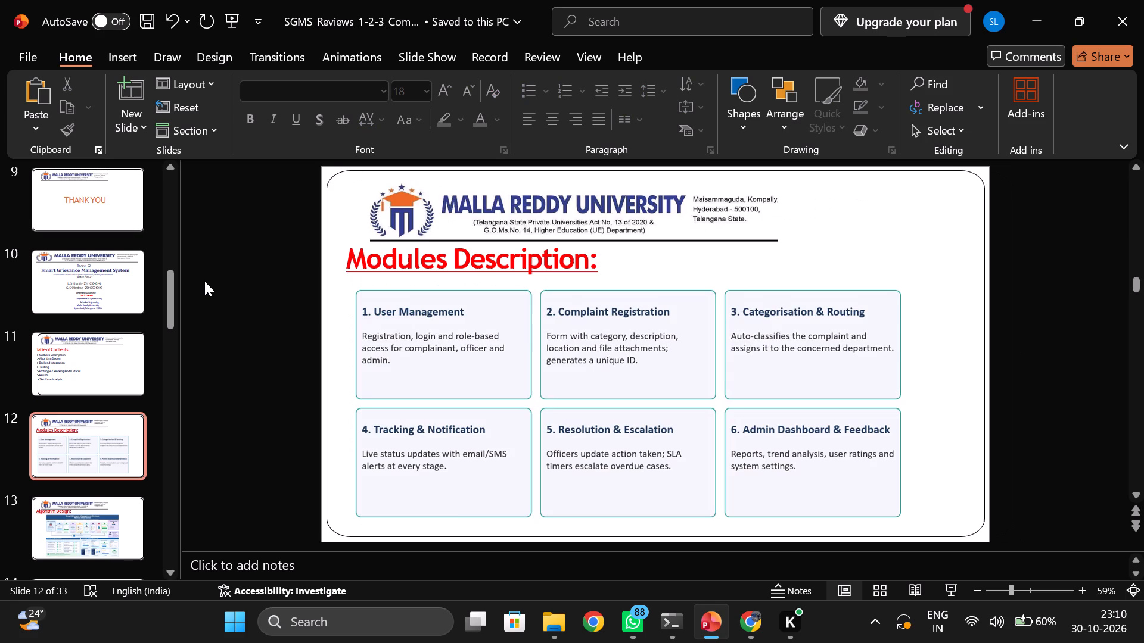
key(Up)
click(656, 198)
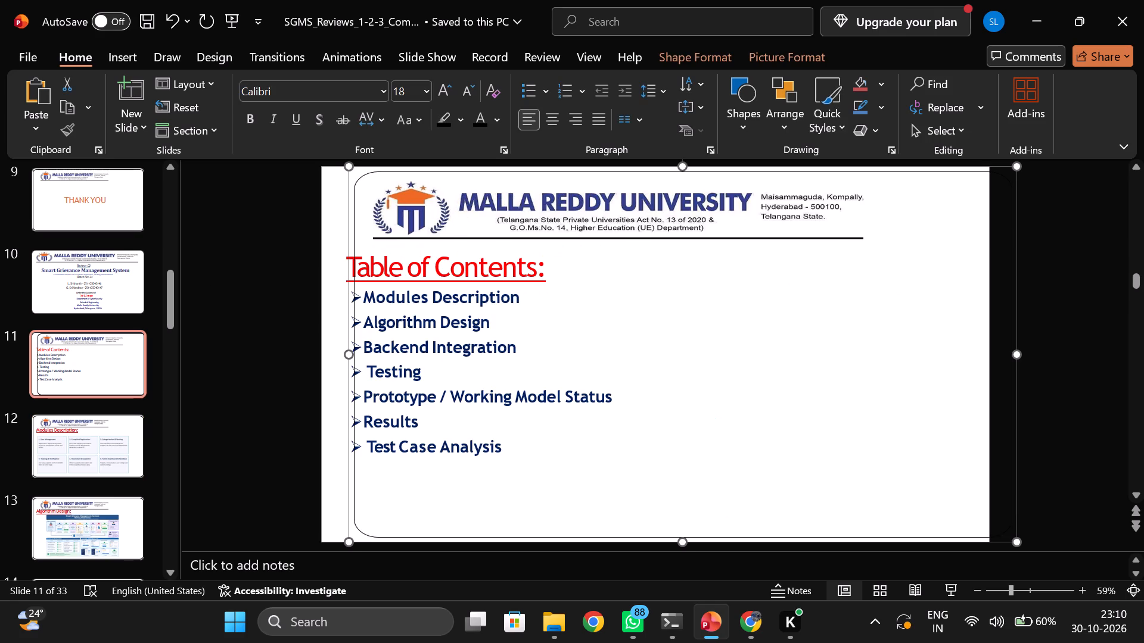
click(838, 214)
drag(867, 213, 788, 223)
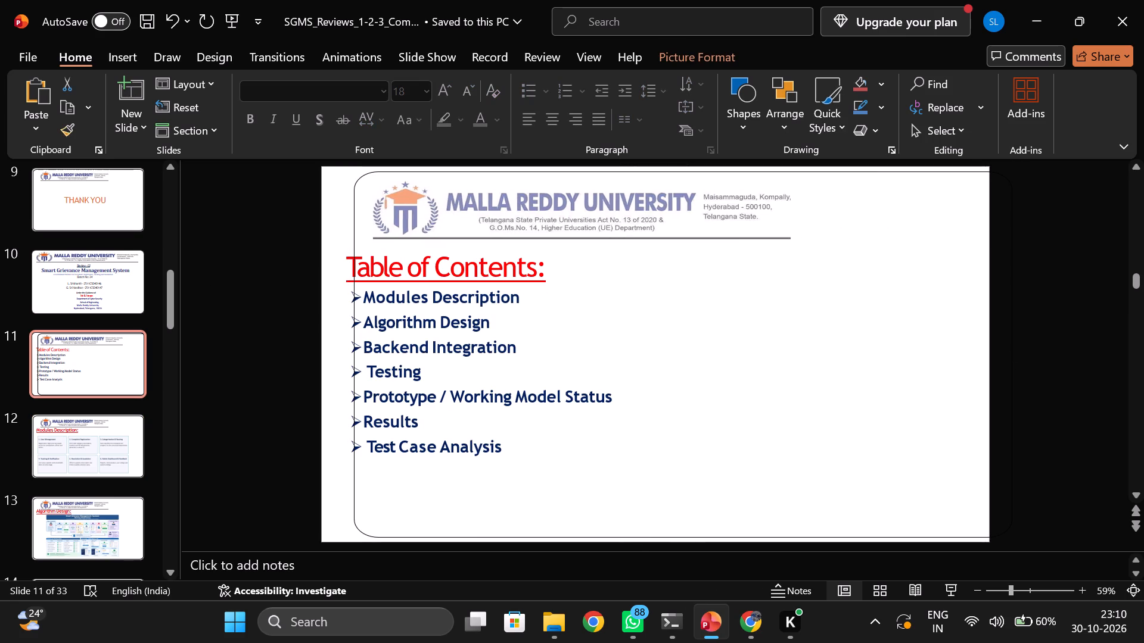
drag(788, 223, 772, 226)
drag(578, 225, 571, 225)
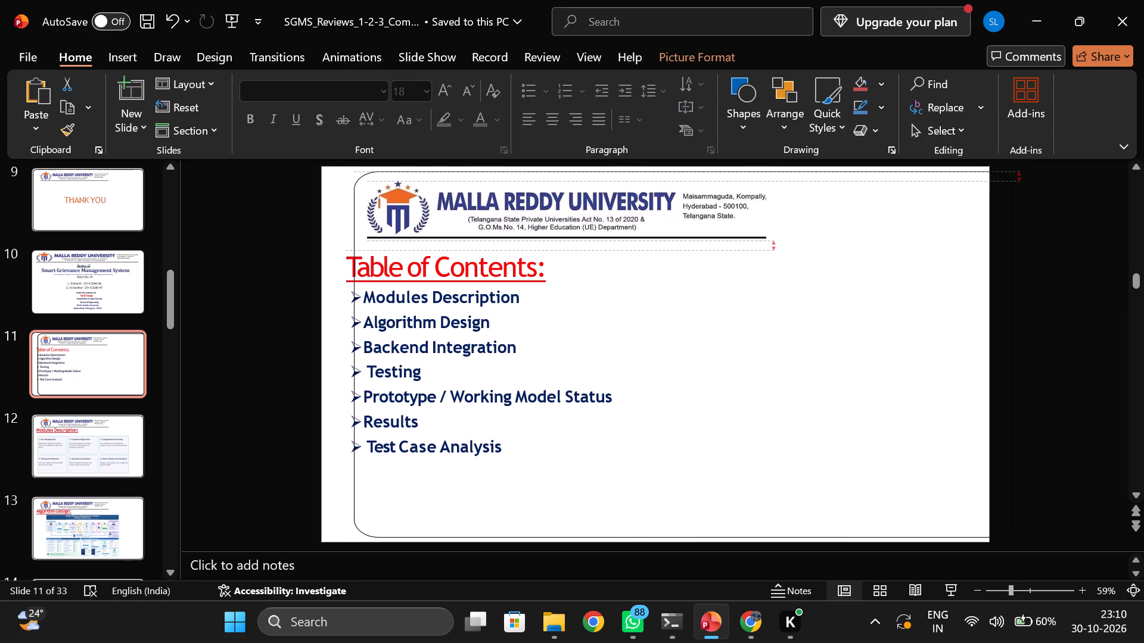
drag(571, 225, 559, 226)
click(319, 258)
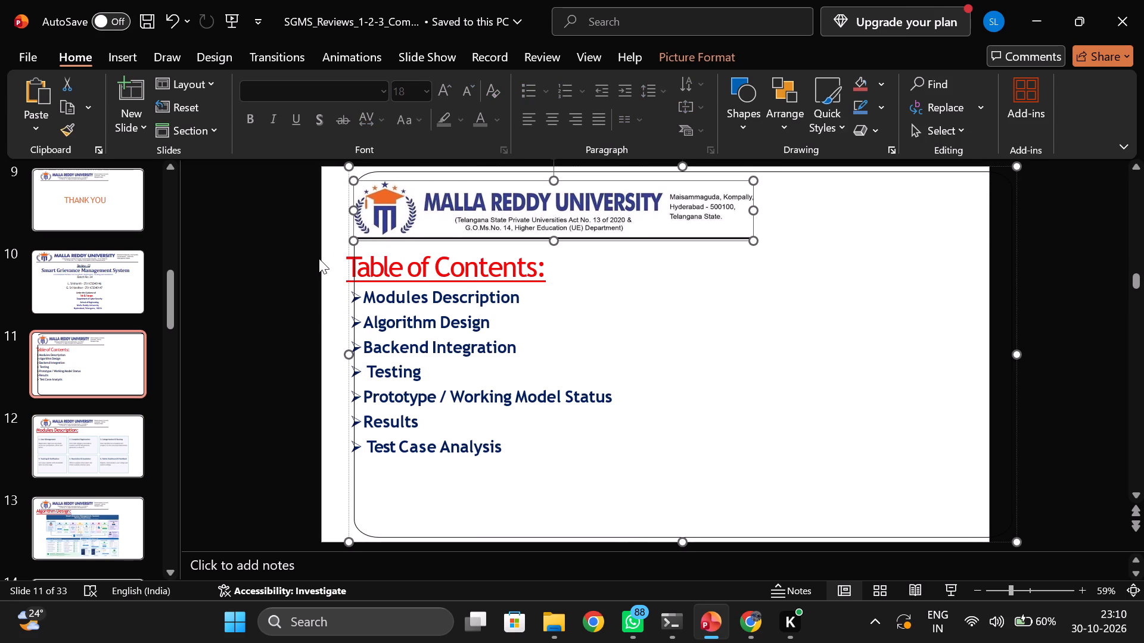
Compare the banner with the one on the Modules Description slide and widen the Table of Contents banner slightly to the right.
key(Down)
key(Up)
key(Down)
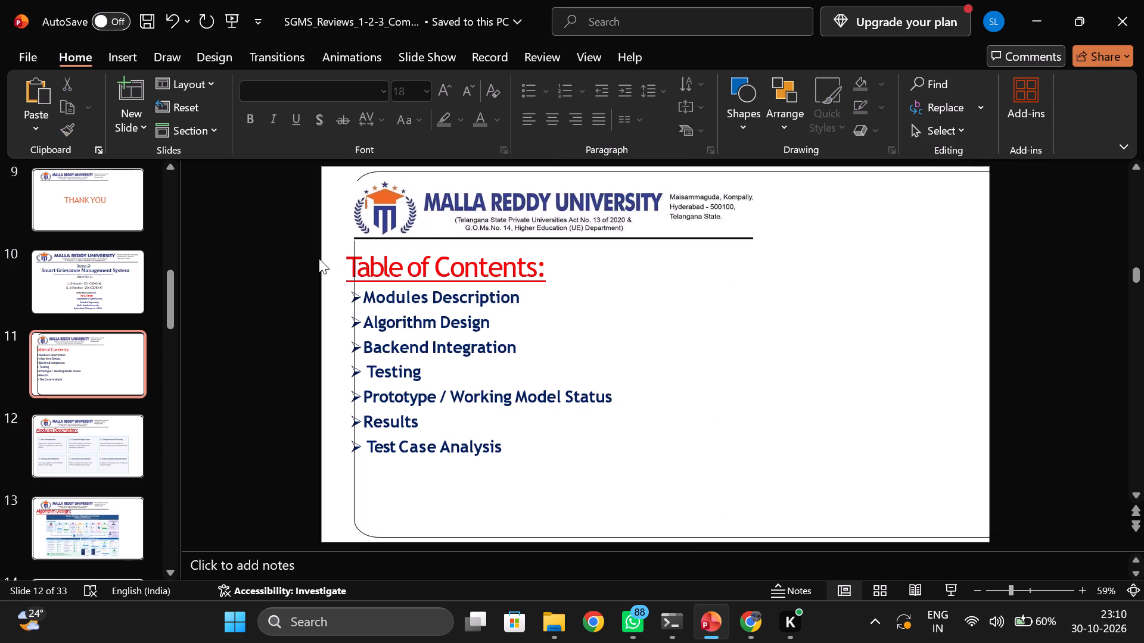
key(Up)
key(Down)
key(Up)
click(704, 185)
click(738, 211)
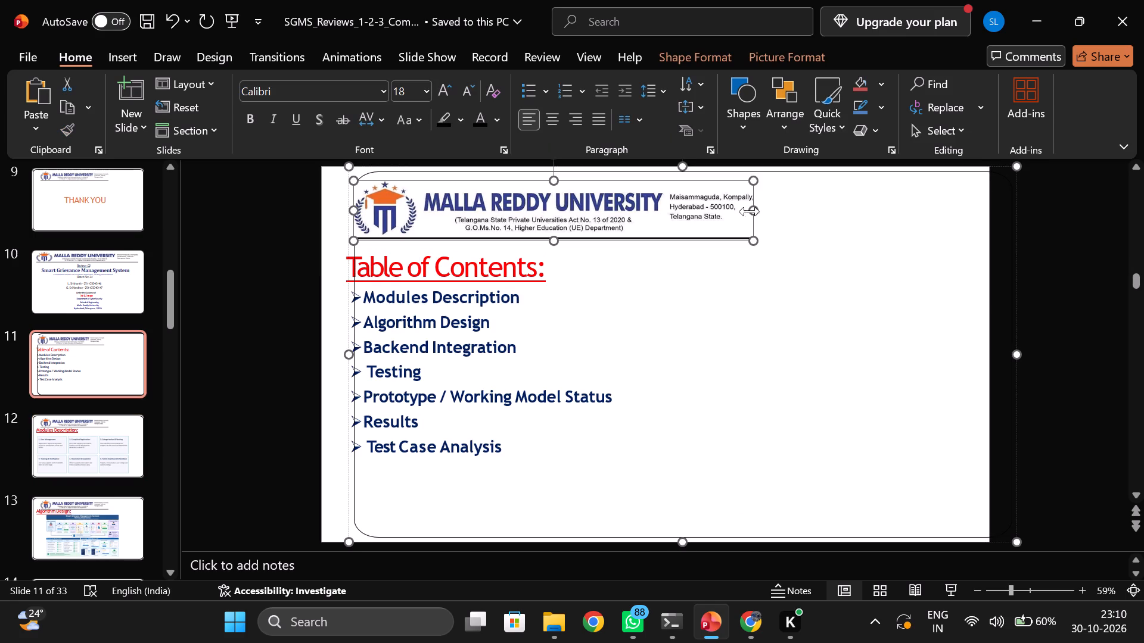
drag(755, 211, 765, 211)
key(Down)
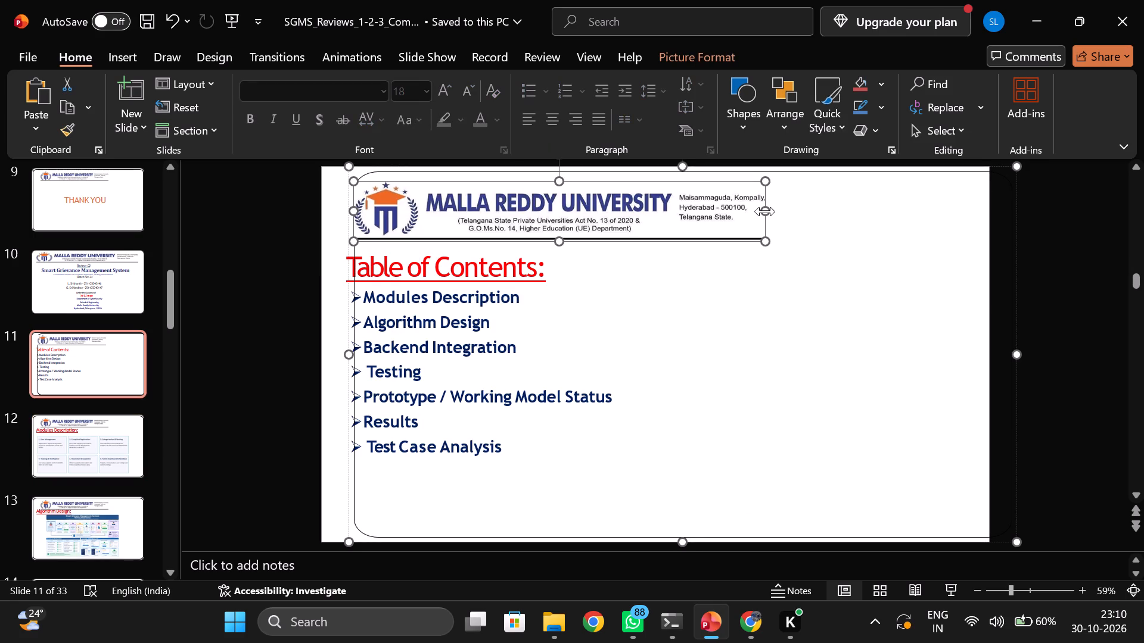
click(815, 232)
Widen the Table of Contents banner a little more to the right, towards the right end of the Modules Description slide's banner.
key(Down)
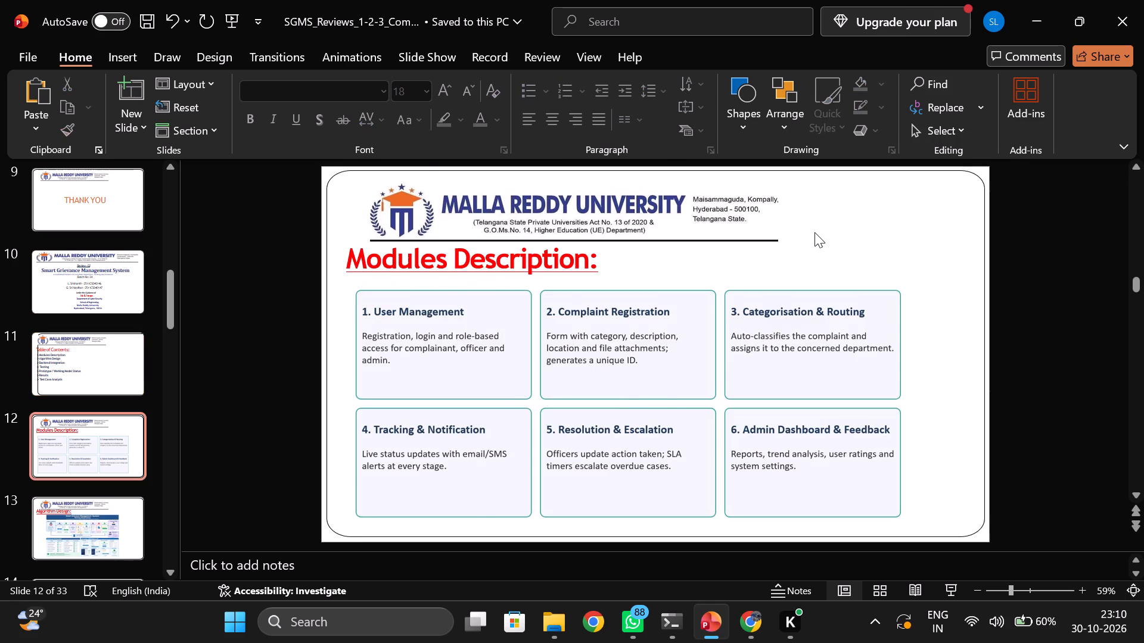
key(Up)
key(Down)
key(Up)
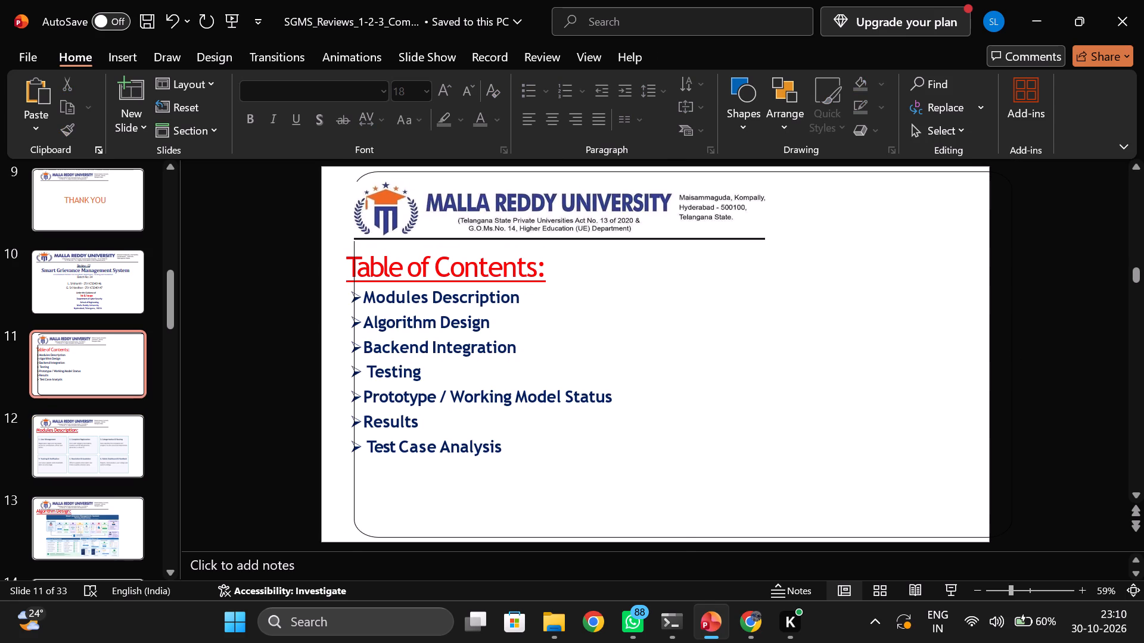
click(739, 214)
click(738, 218)
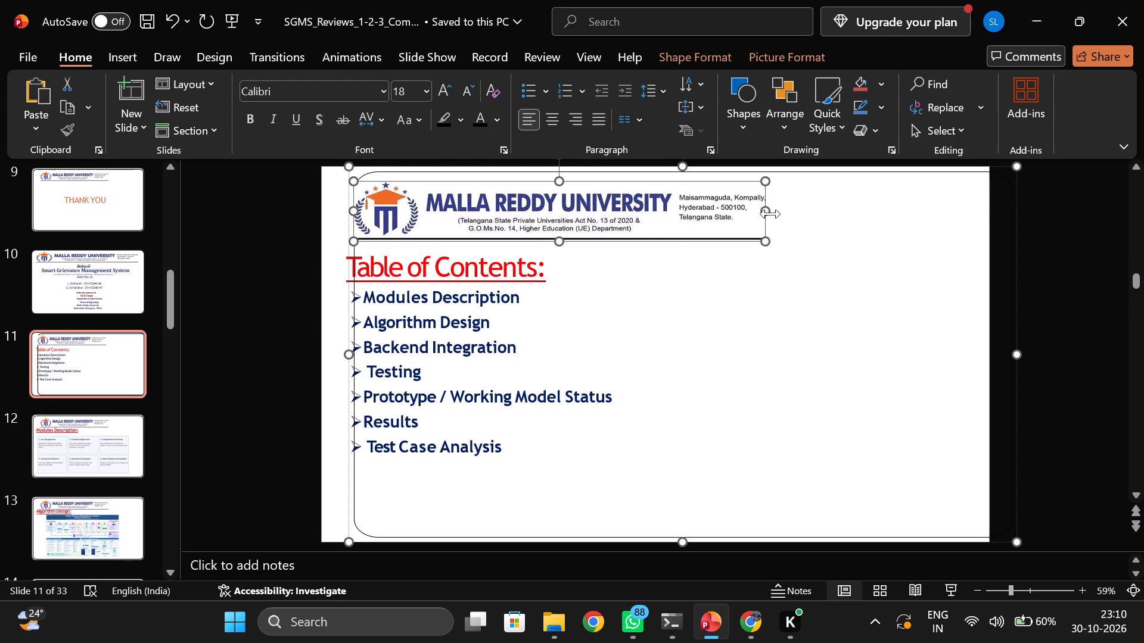
drag(770, 214, 781, 214)
click(840, 256)
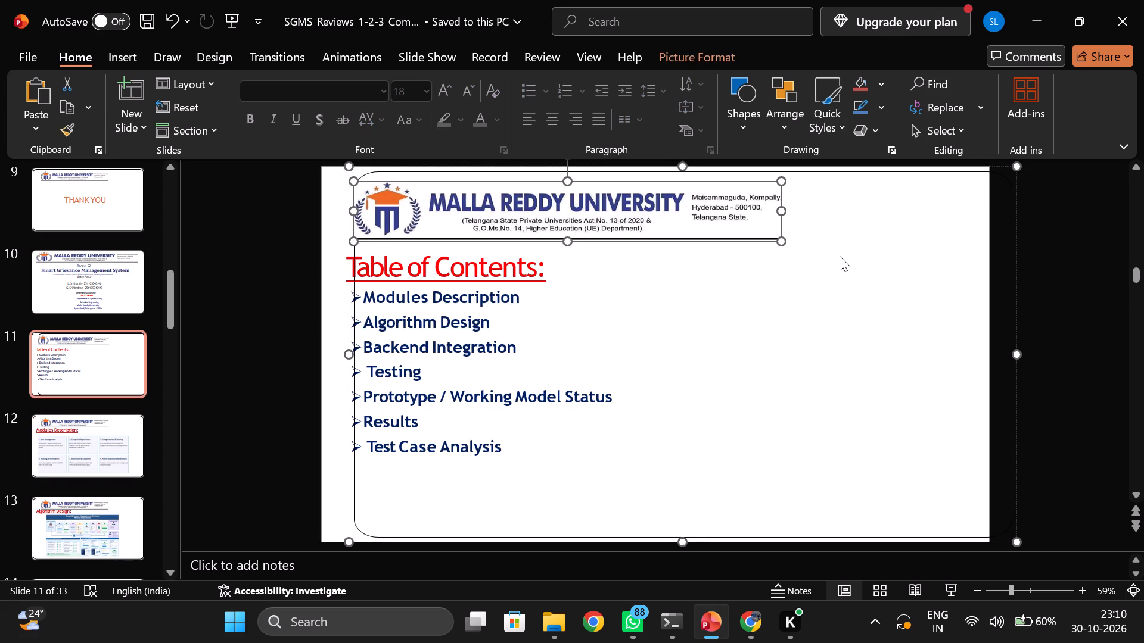
Trim the Table of Contents banner's right edge slightly so it lines up with the banner's right end on the Modules Description slide.
key(Down)
key(Up)
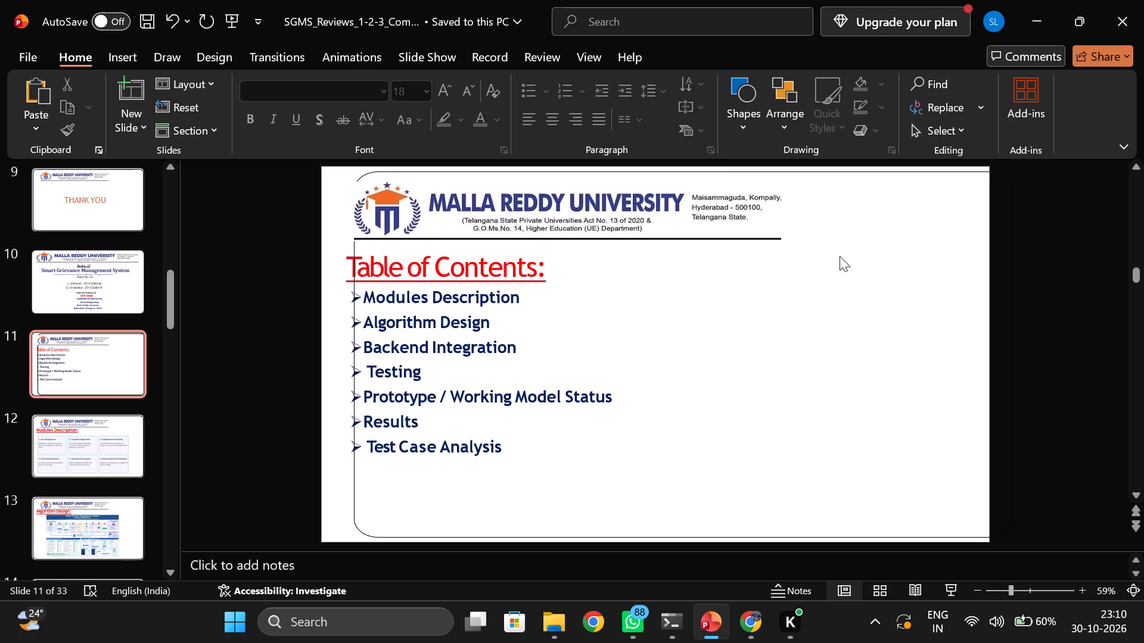
key(Down)
key(Up)
key(Down)
key(Up)
key(Down)
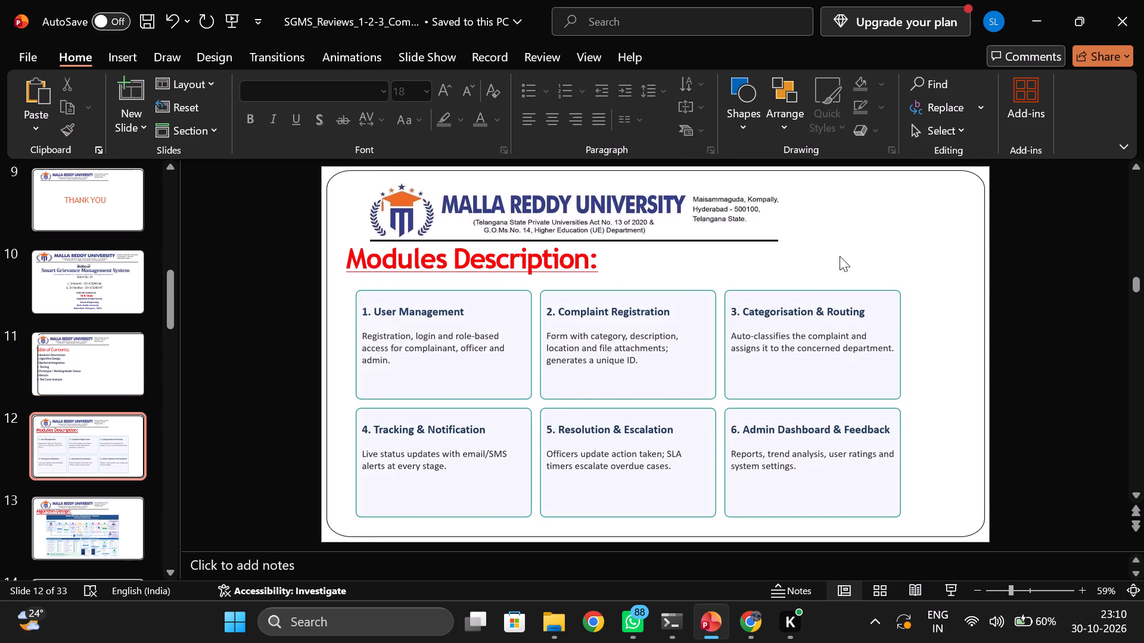
key(Up)
key(Down)
key(Up)
key(Down)
key(Up)
click(779, 218)
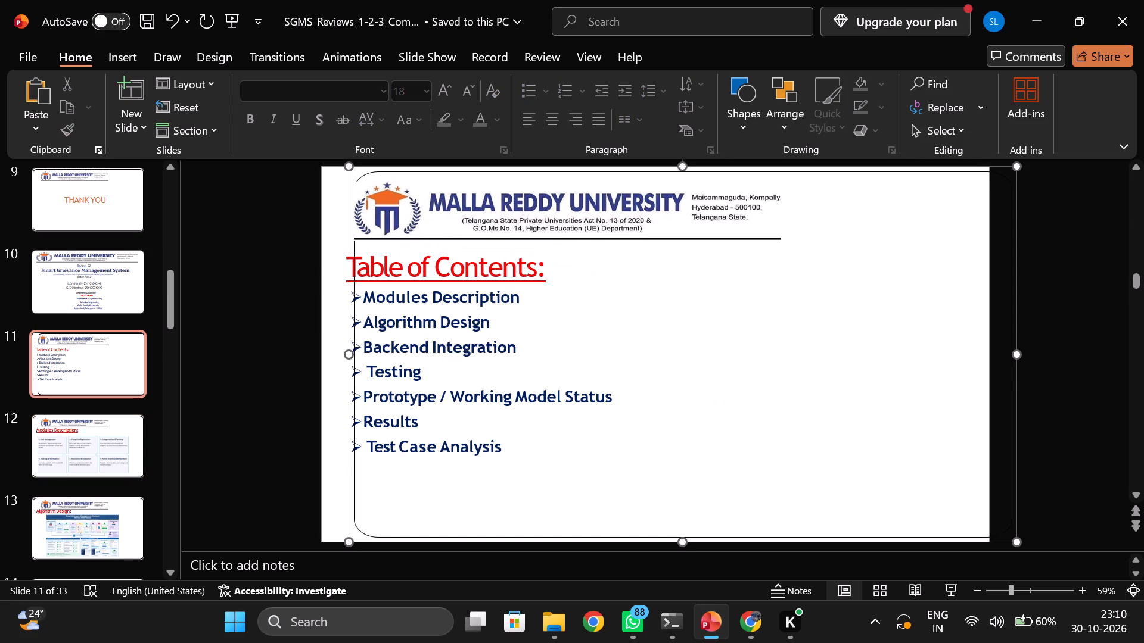
click(760, 229)
click(781, 216)
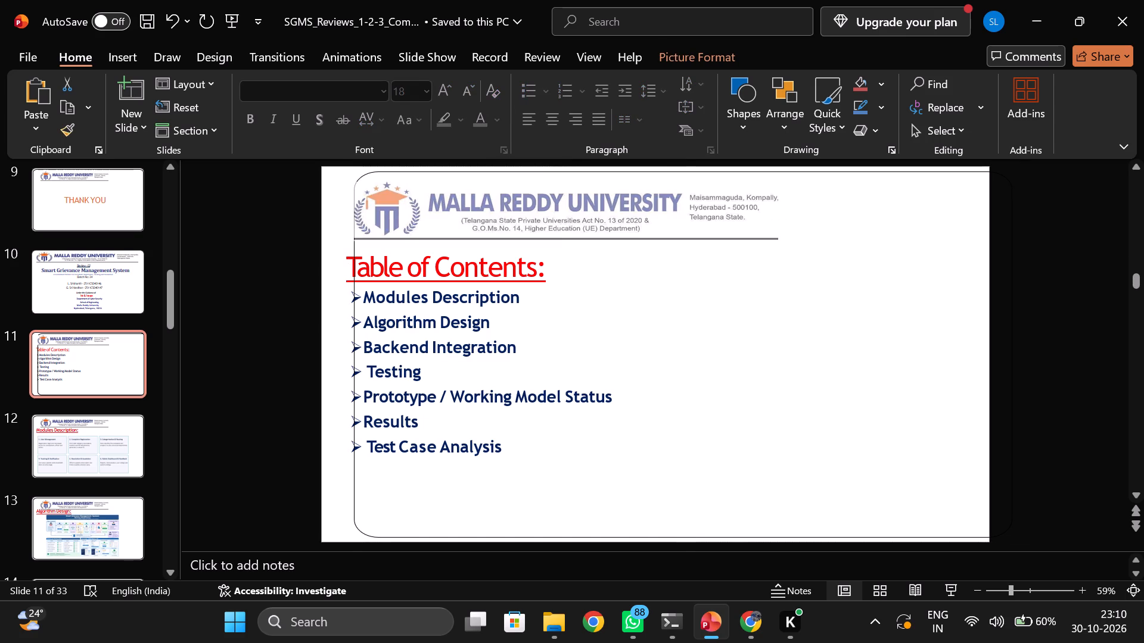
click(806, 248)
Review the slides from the Review - 02 title slide back to the Review - 01 title slide.
key(Up)
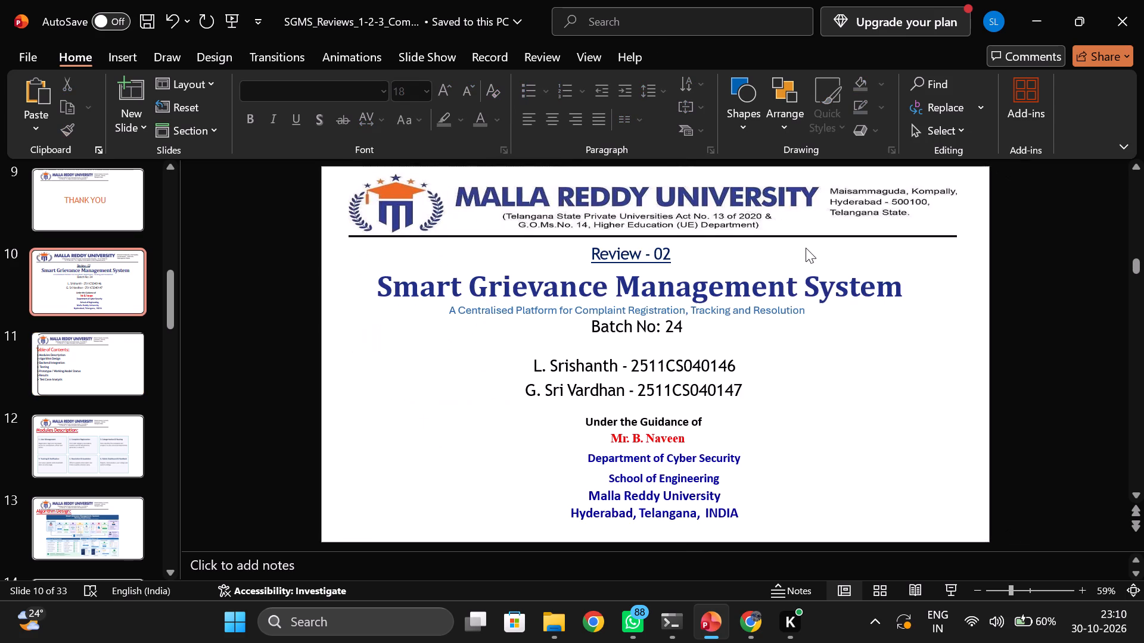
key(Up)
key(Up)
key(Up)
key(Up)
key(Up)
key(Up)
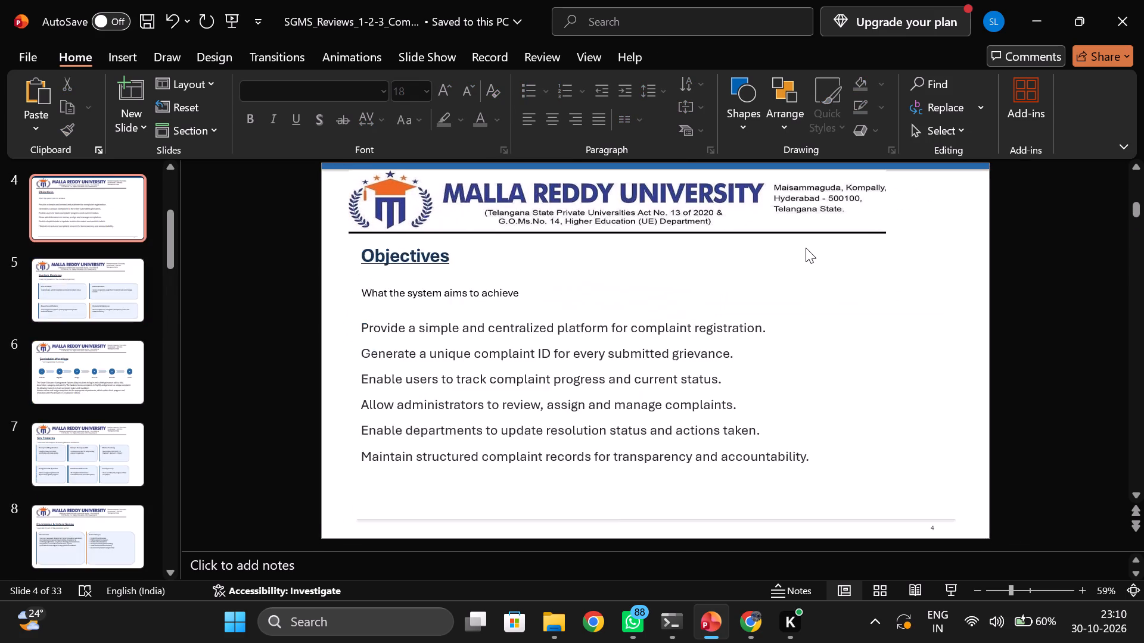
key(Up)
key(Up)
key(Up)
key(Up)
key(Up)
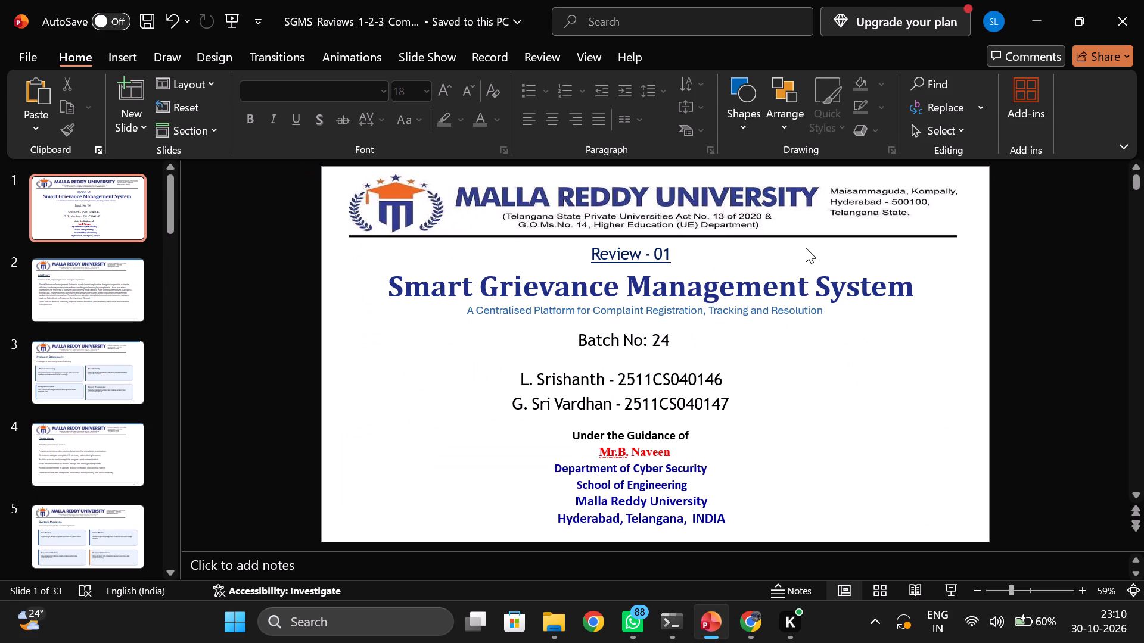
Save a copy of the combined presentation in Downloads under the name AD_PROJECT ALL 3REVIEWS.
key(ctrl+shift+s)
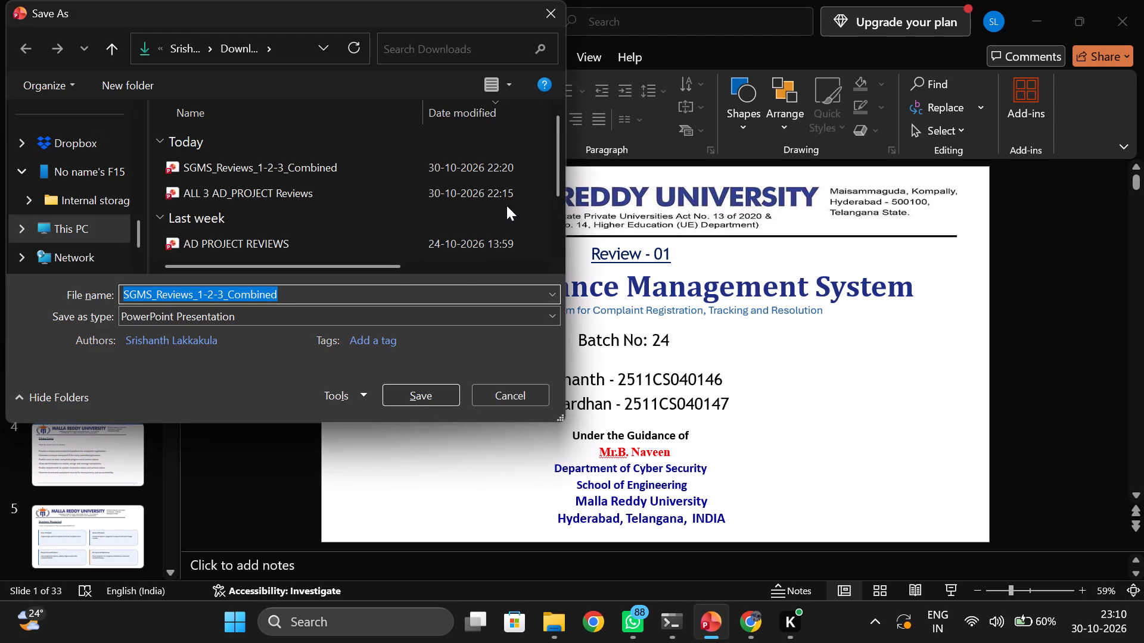
key(BackSpace)
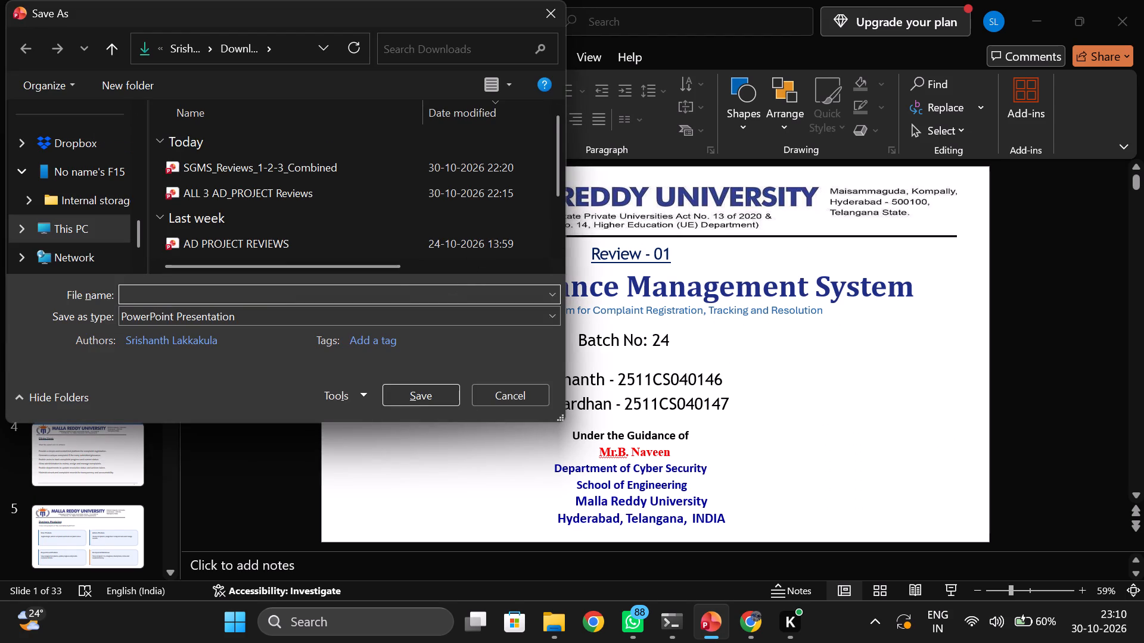
text(RE)
key(BackSpace)
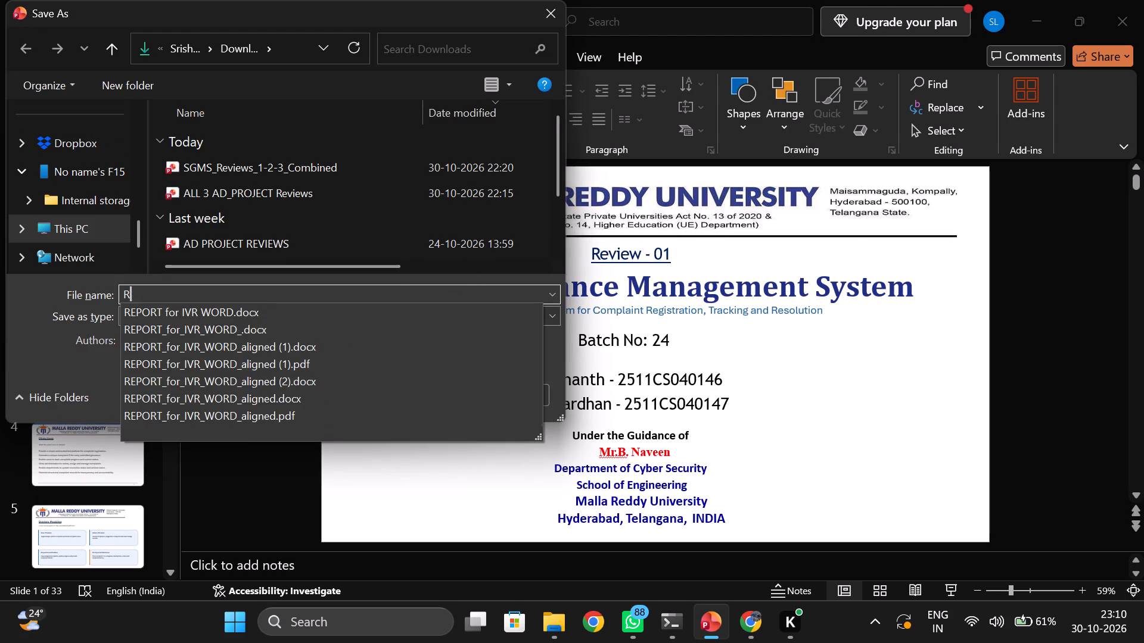
key(BackSpace)
text(AD)
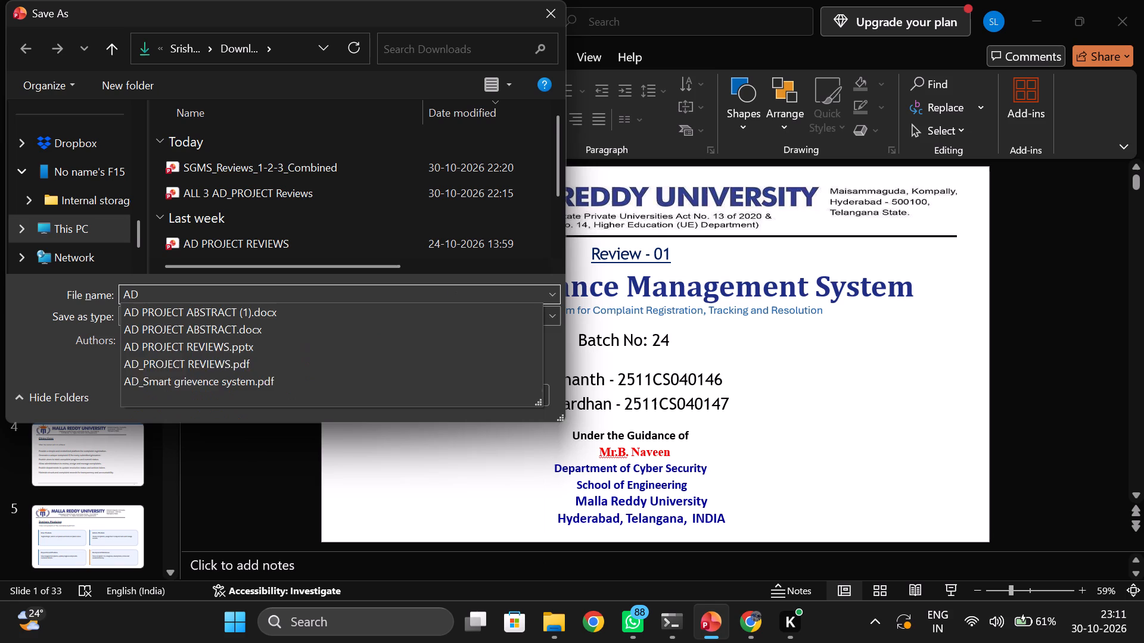
text(_PROJECT ALL 3REVIEWS)
key(Return)
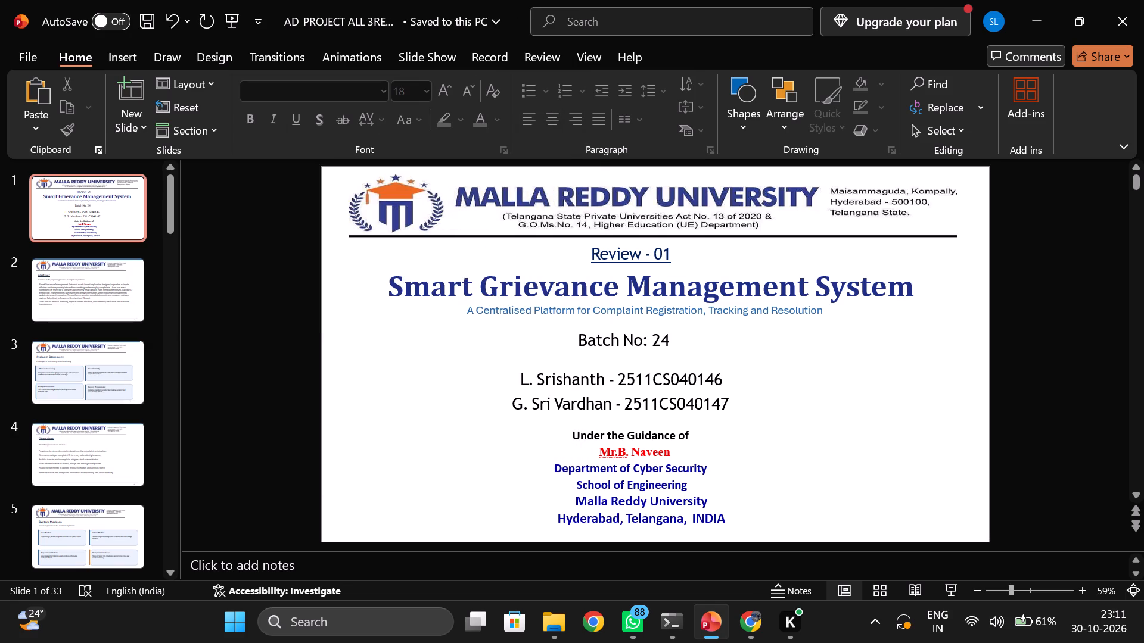
Open the ALL 3 AD_PROJECT Reviews presentation from the Downloads folder, skim its slides to the end and close it.
click(554, 616)
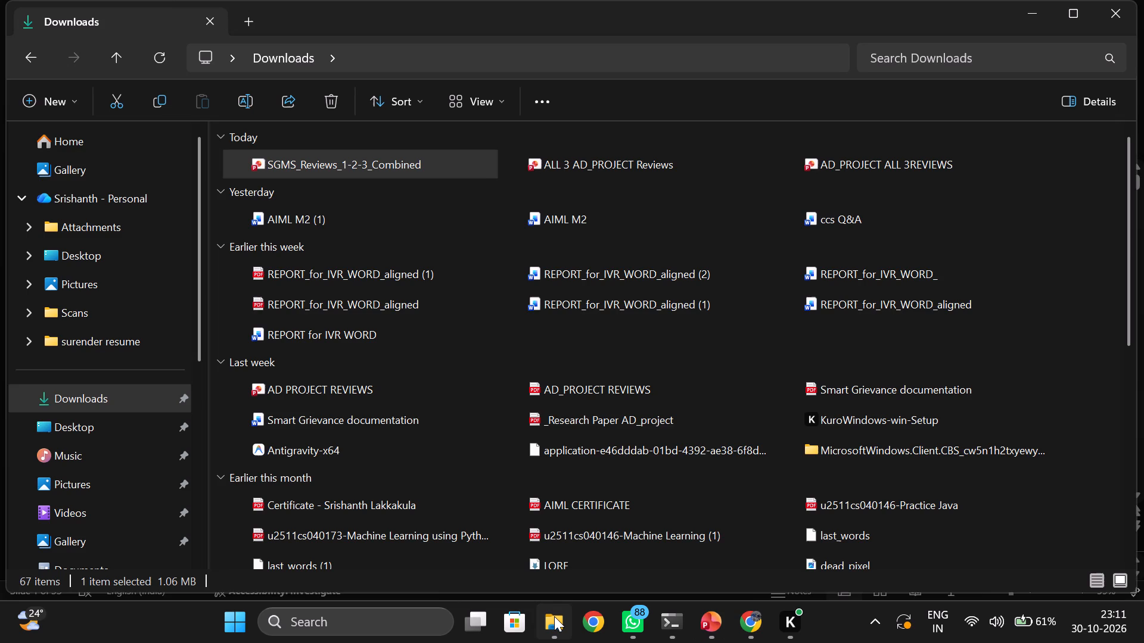
click(680, 163)
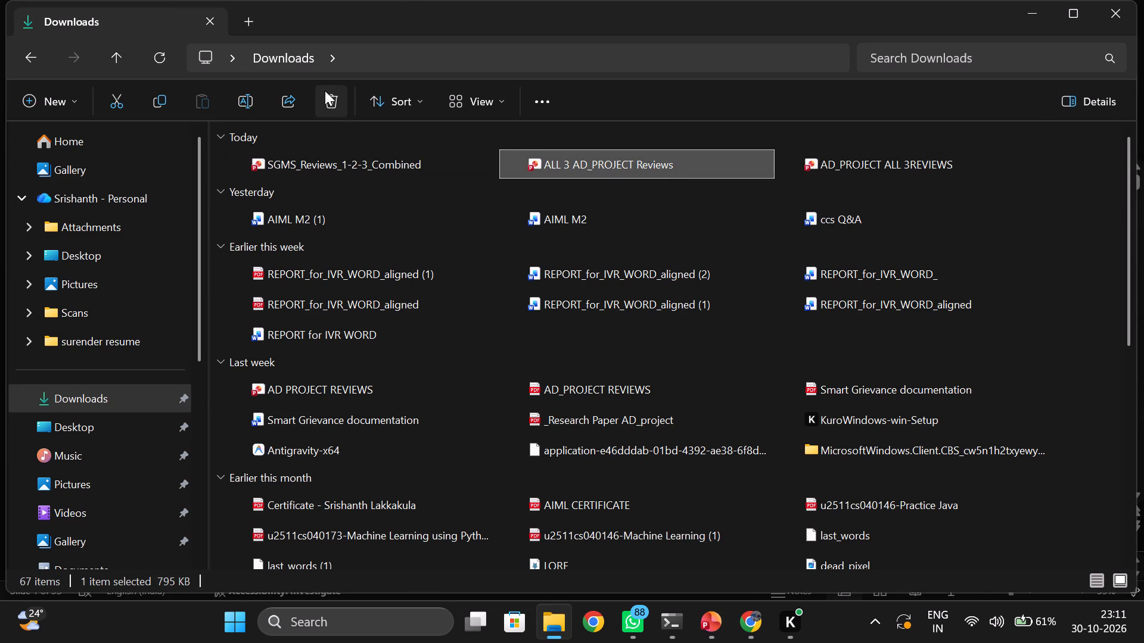
double_click(596, 168)
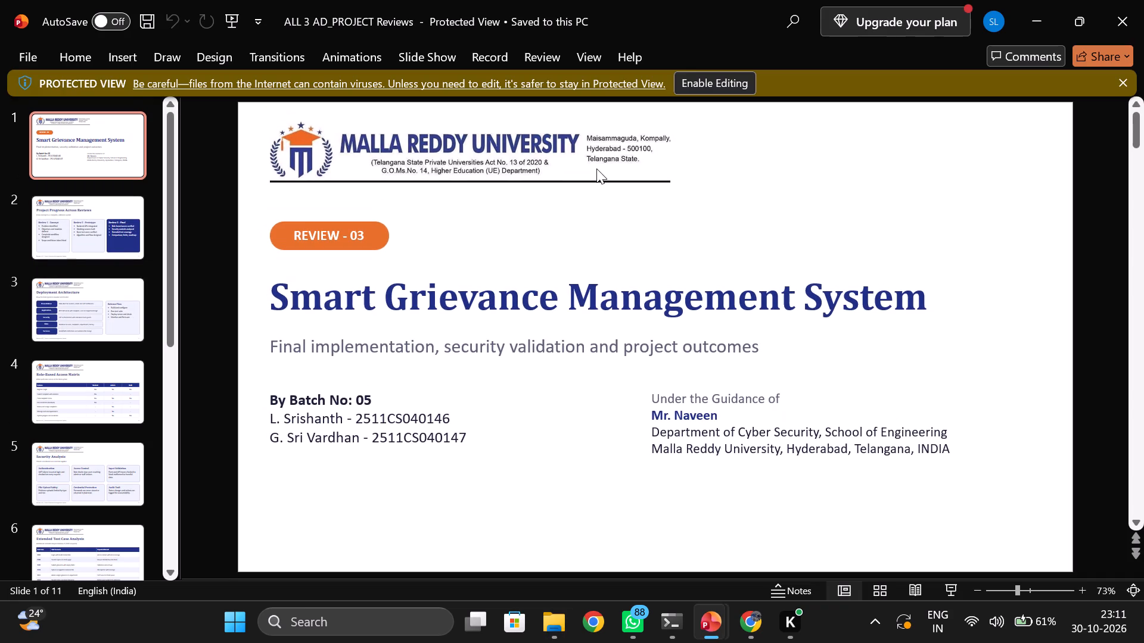
scroll(596, 168, down, 6)
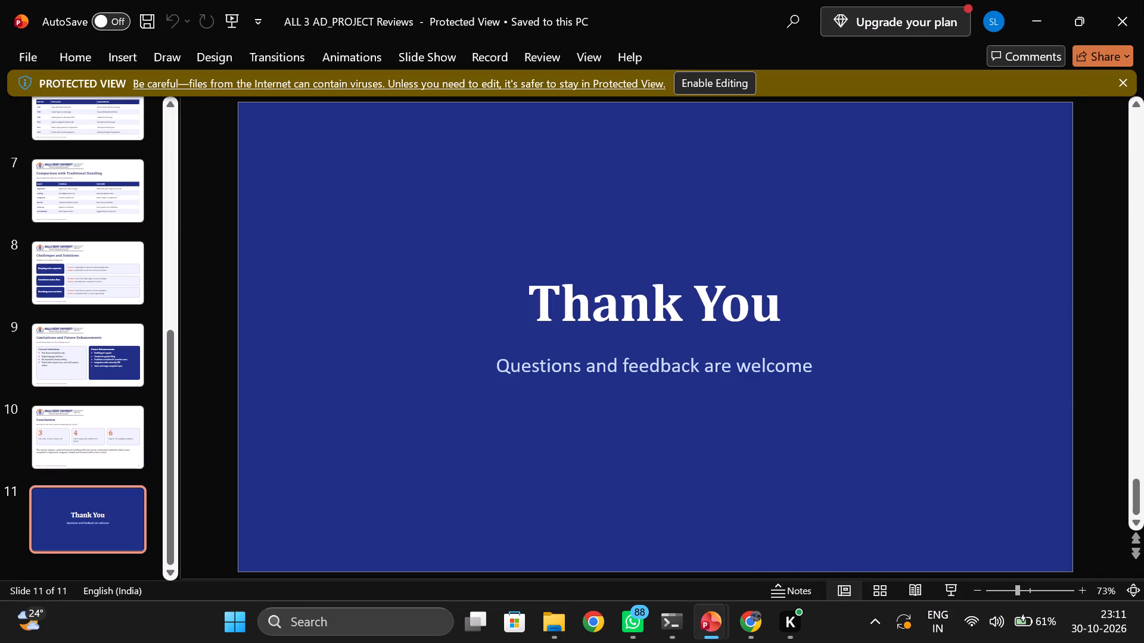
click(1143, 0)
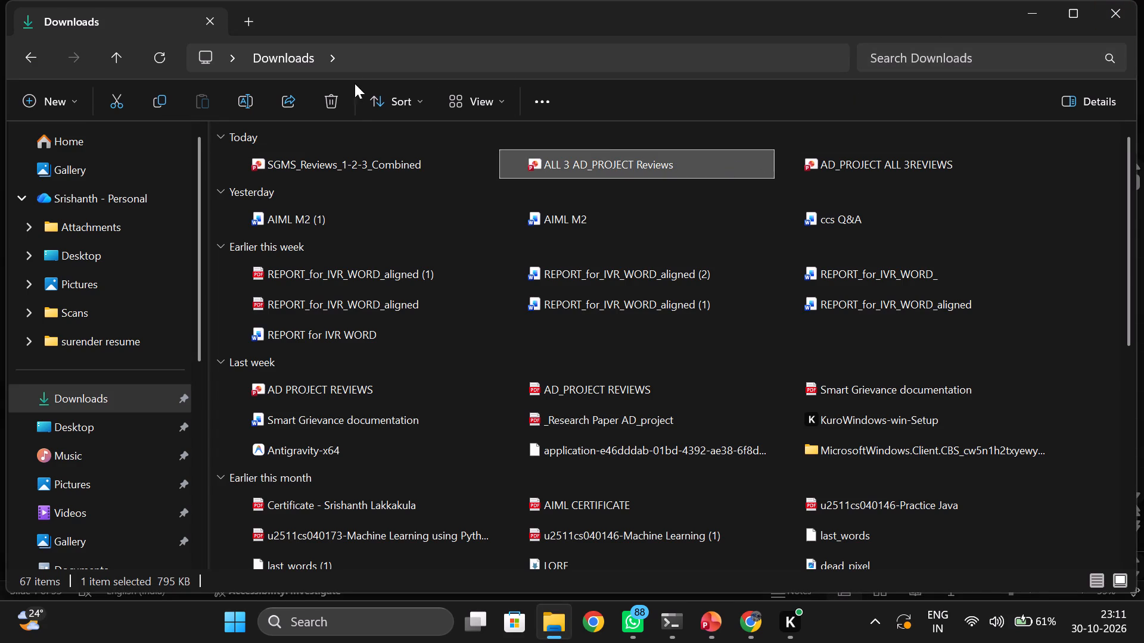
Rename the ALL 3 AD_PROJECT Reviews file in Downloads as REVIEW 3 AD.
click(582, 170)
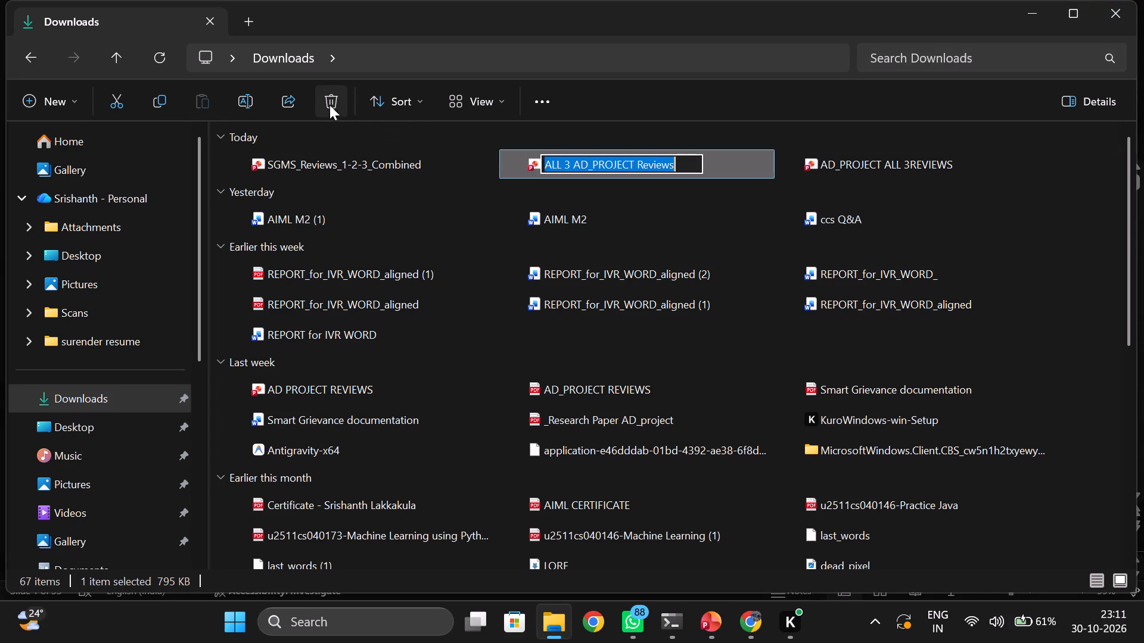
click(244, 93)
key(BackSpace)
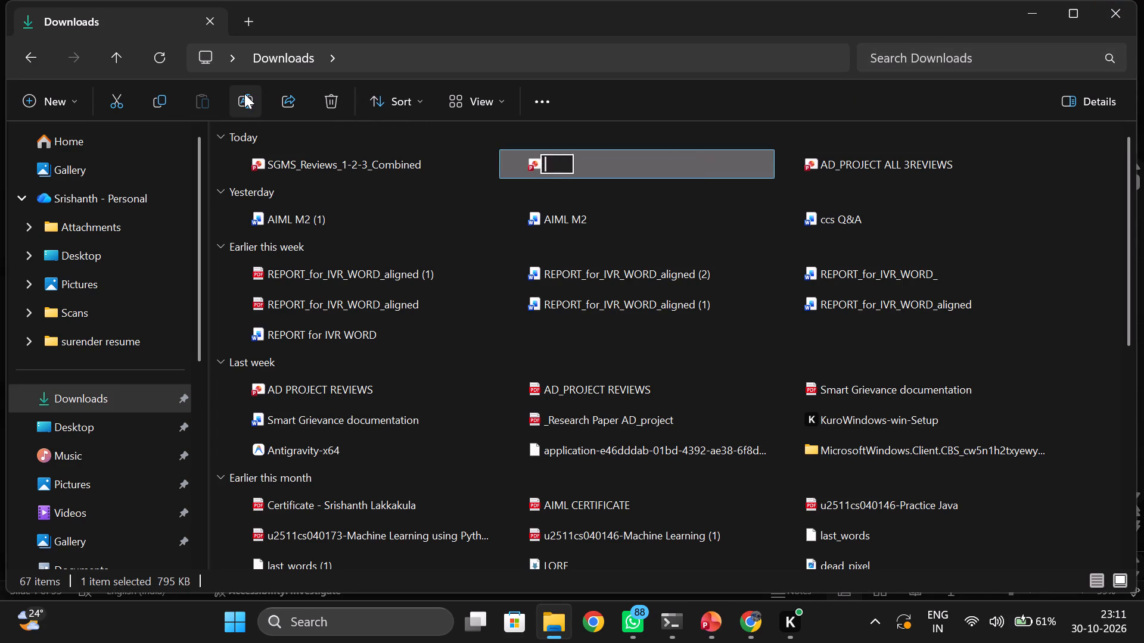
text(REVIEW 3)
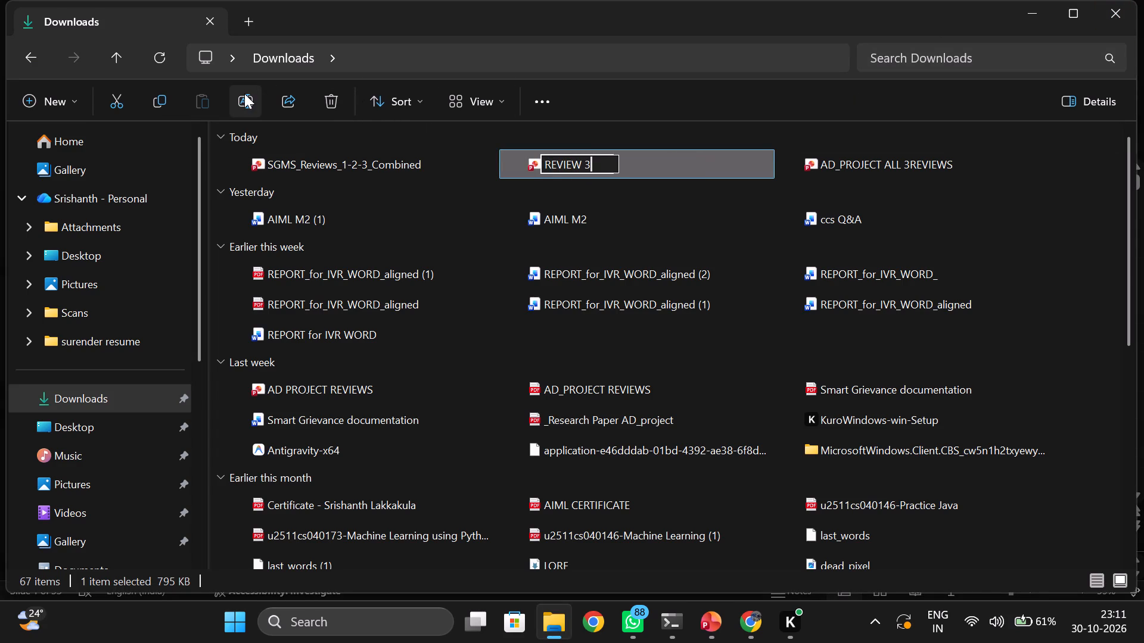
key(space)
text(AD)
key(Return)
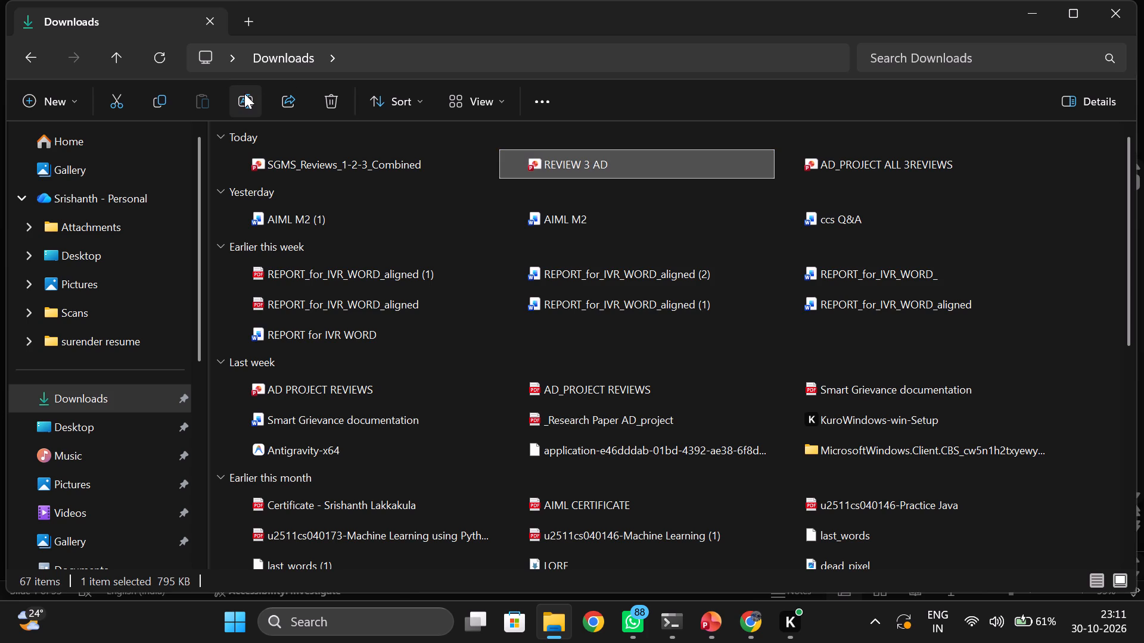
Open AD_PROJECT ALL 3REVIEWS from Downloads, check its slides through to the closing slide, and close it.
double_click(831, 168)
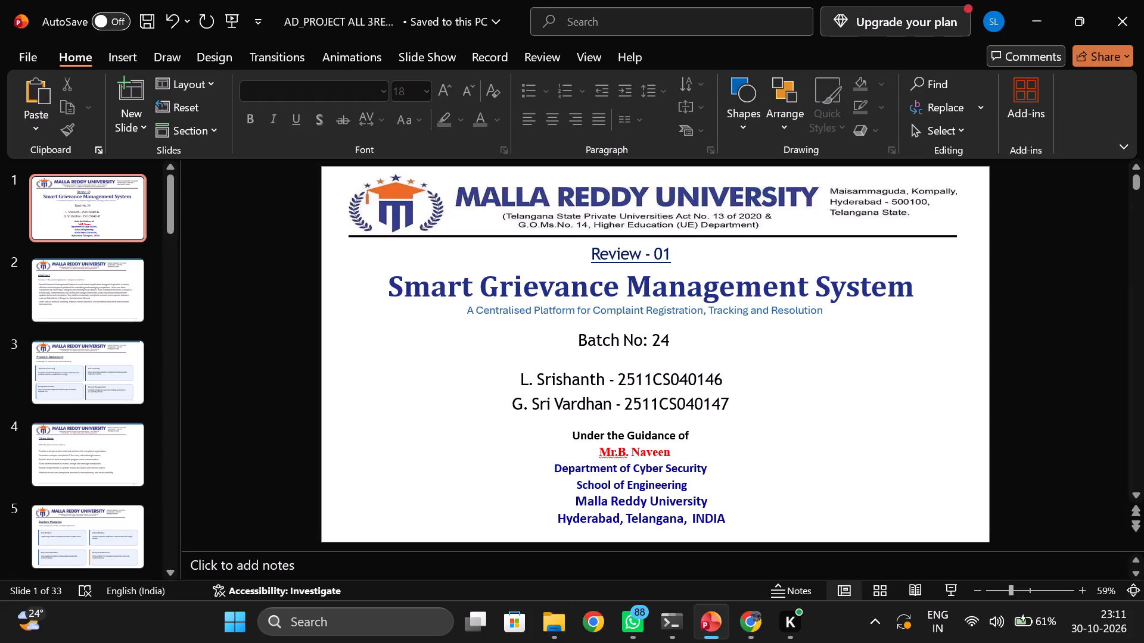
scroll(786, 270, down, 9)
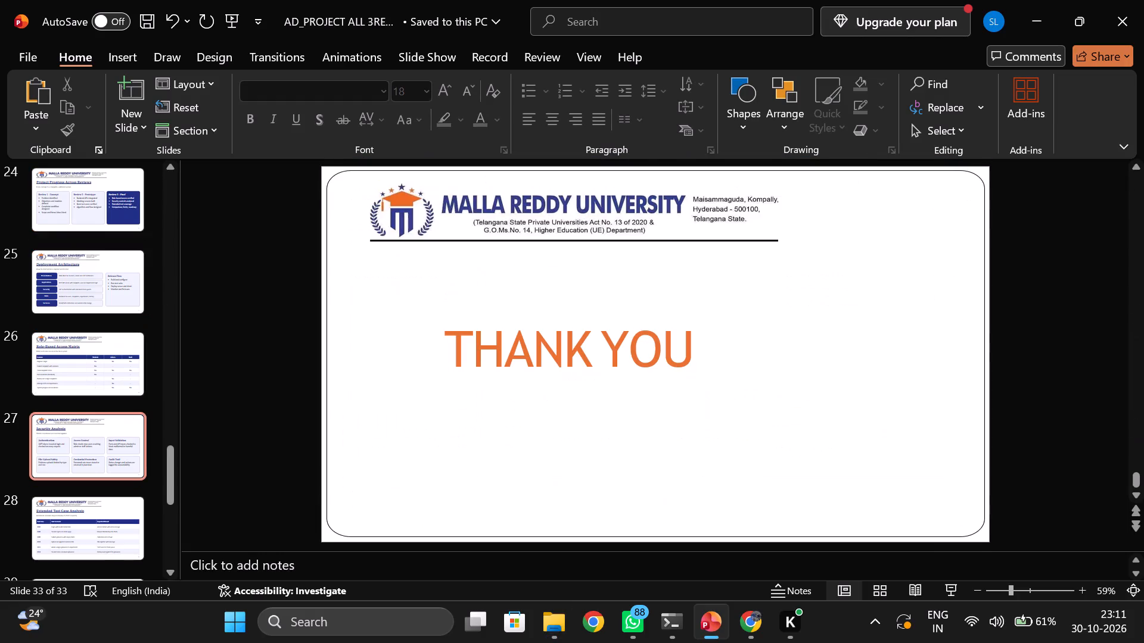
scroll(786, 270, down, 9)
scroll(786, 270, up, 1)
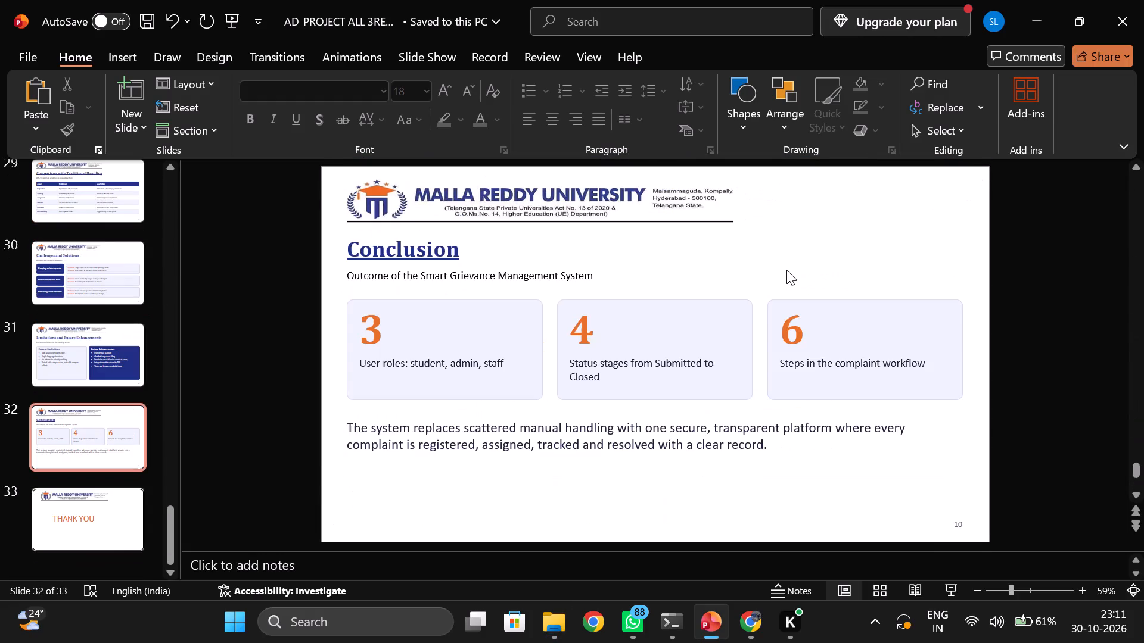
scroll(786, 270, up, 2)
click(1143, 0)
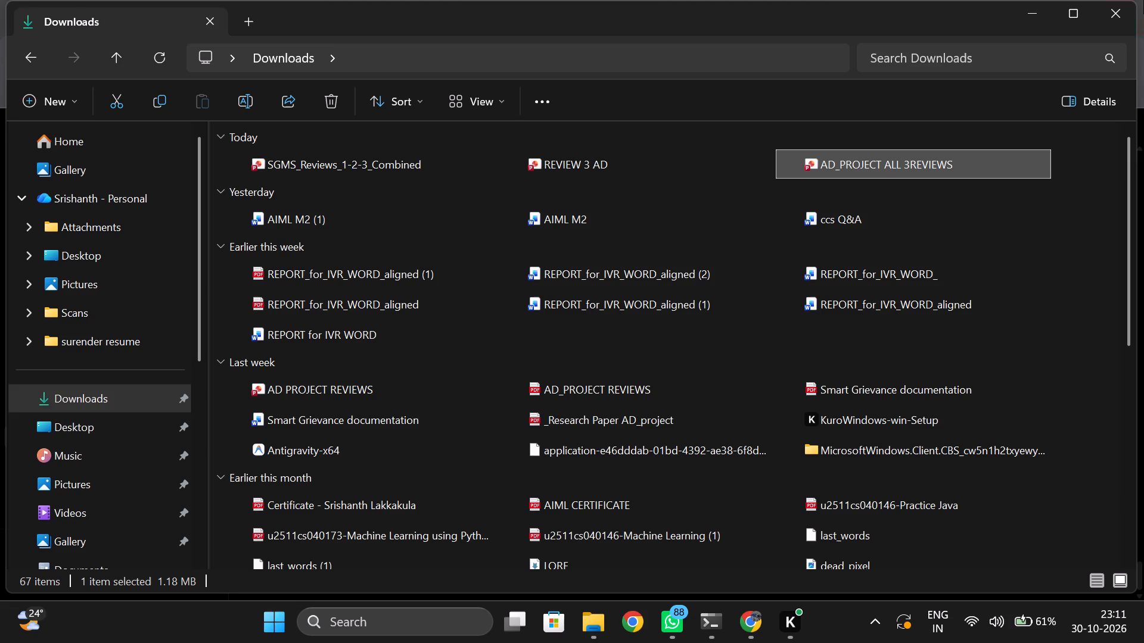
Open the SGMS_Reviews_1-2-3_Combined presentation from Downloads to check its contents.
double_click(439, 167)
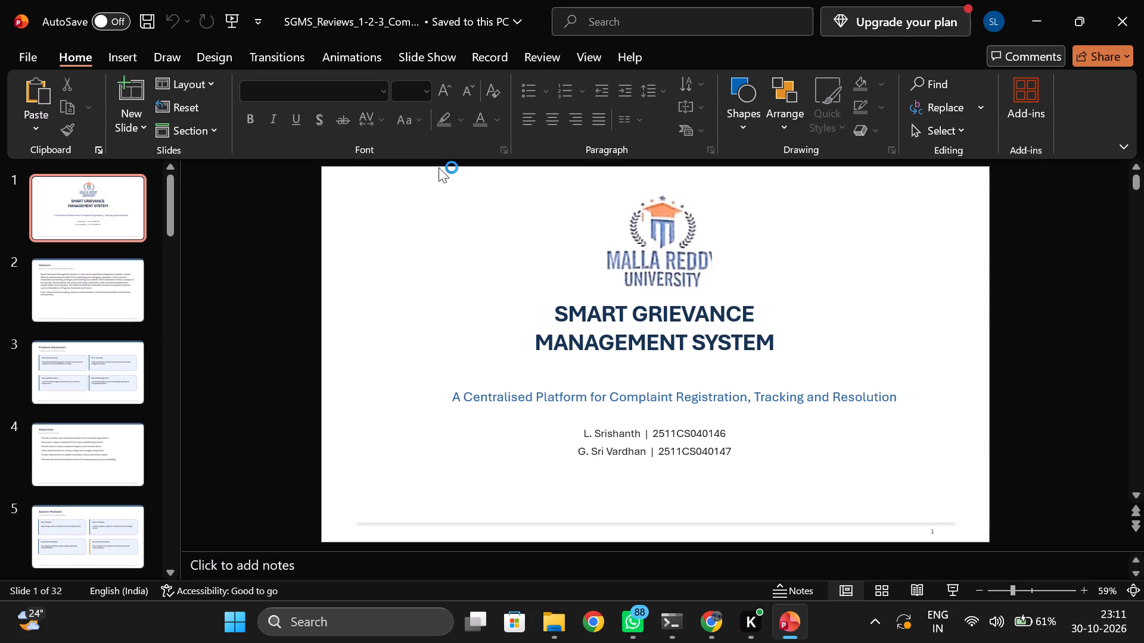
Close the SGMS_Reviews_1-2-3_Combined presentation.
click(1143, 0)
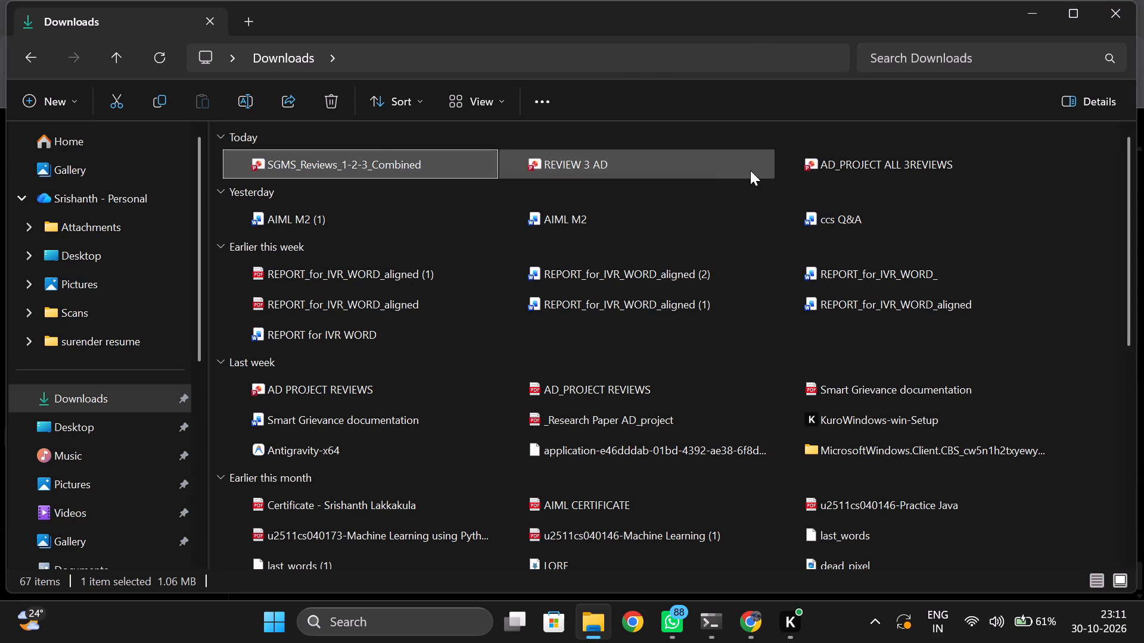
Open AD_PROJECT ALL 3REVIEWS from Downloads, skim through its slides and close it.
double_click(874, 176)
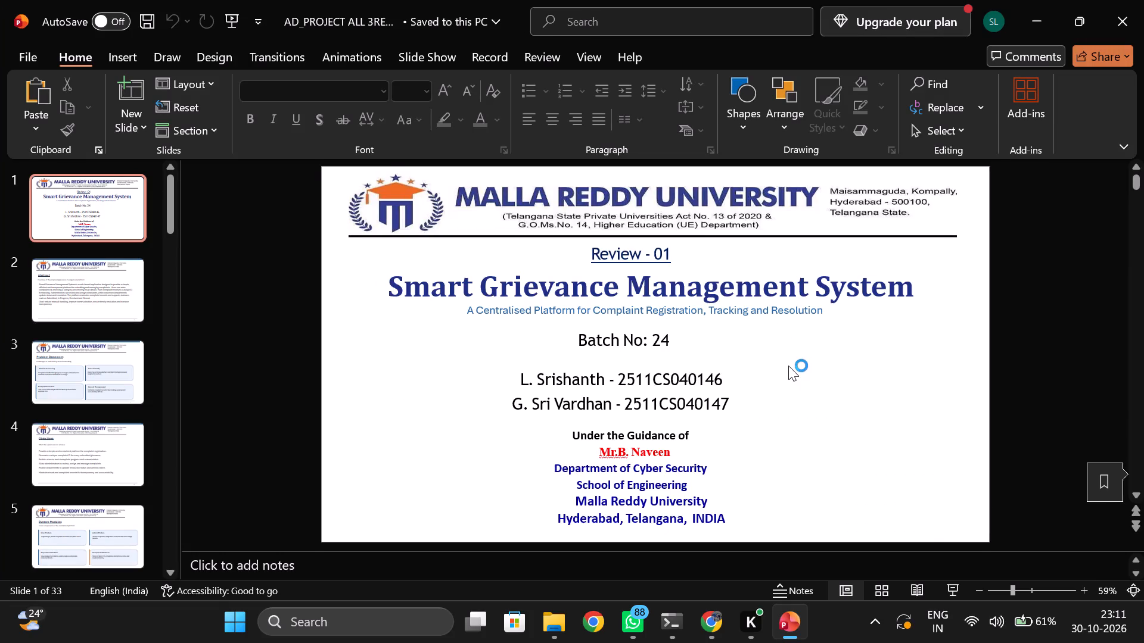
key(Down)
key(Down)
key(Down)
key(Down)
key(Down)
key(Down)
key(Down)
key(Down)
key(Down)
key(Down)
key(Down)
key(Down)
key(Down)
key(Down)
key(Down)
key(Down)
key(Down)
key(Down)
key(Down)
key(Down)
key(Down)
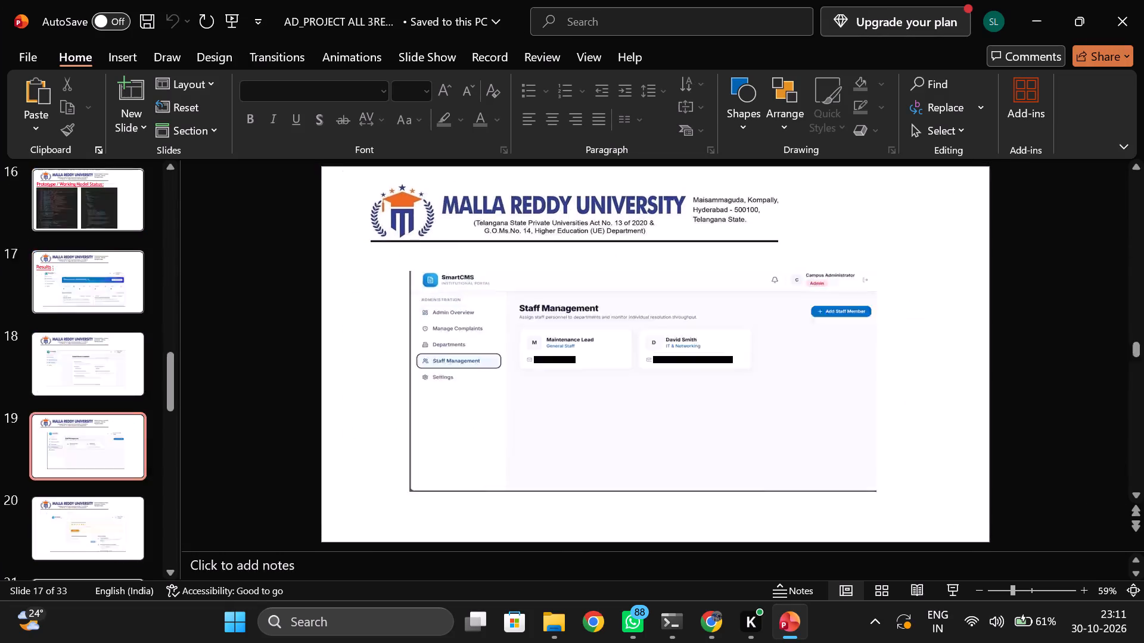